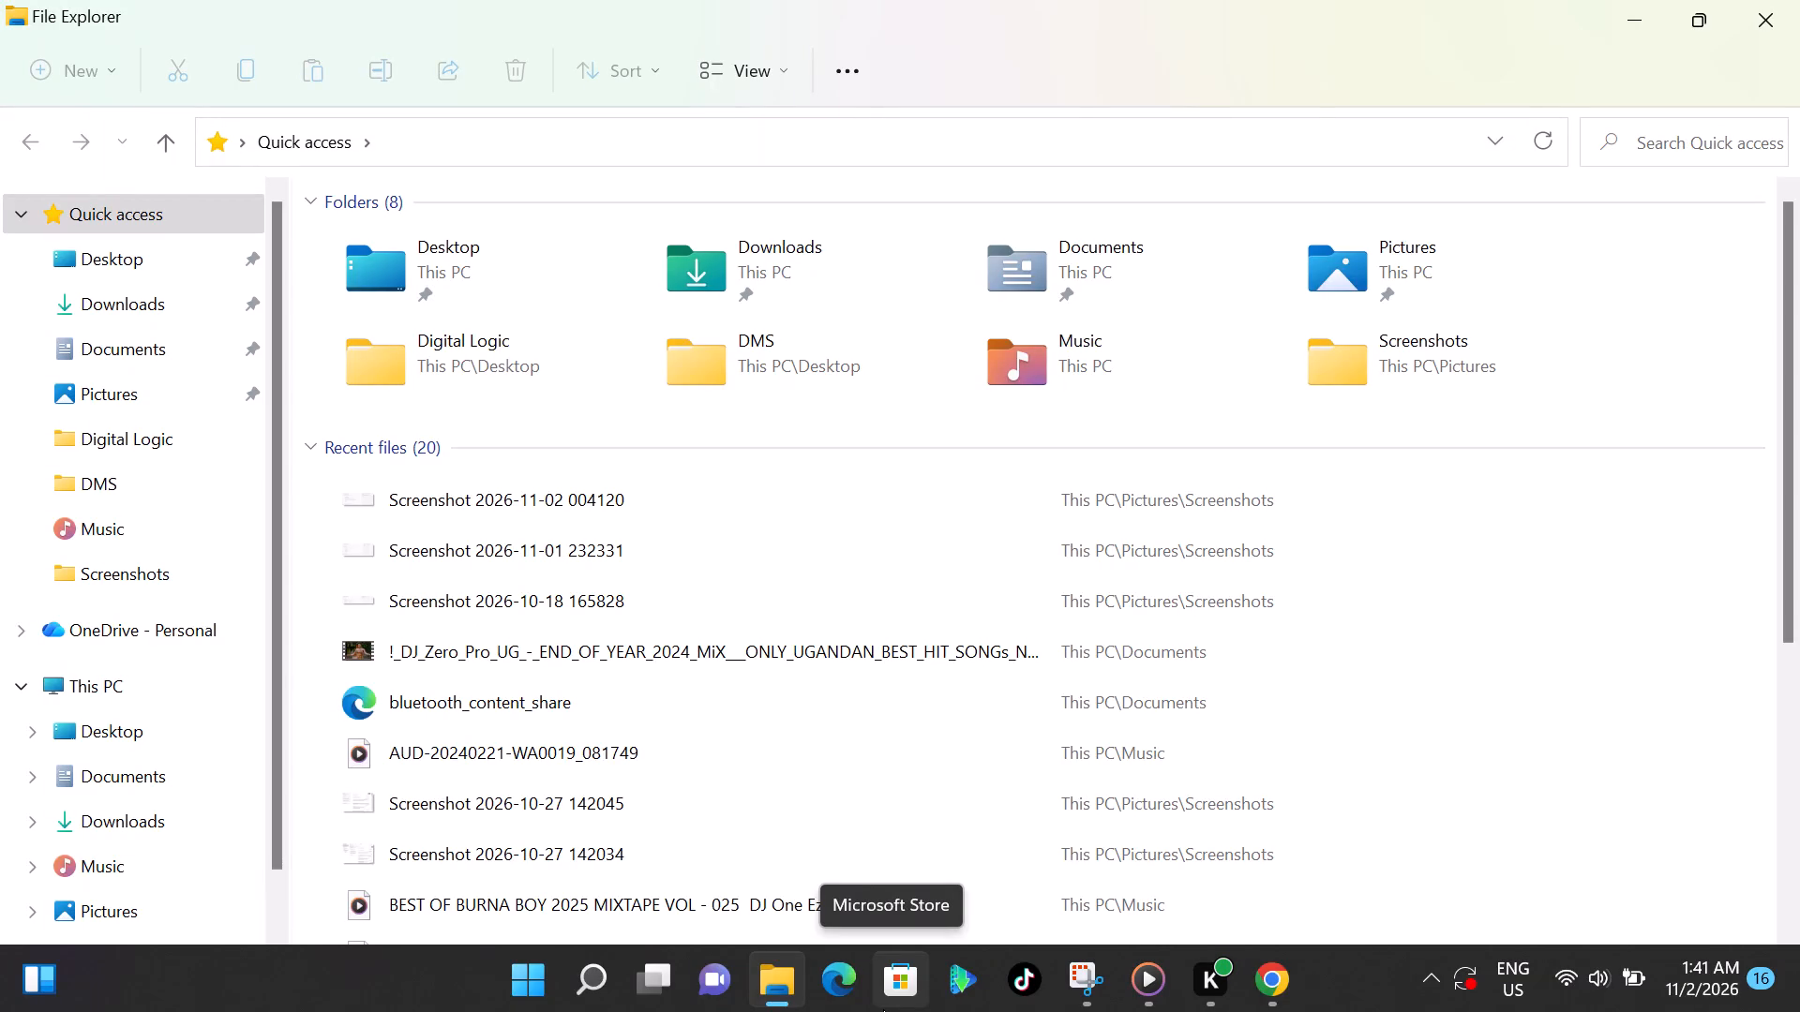
Launch Word and create a new blank document.
{"action": "key", "text": "super+r"}
{"action": "key", "text": "Return"}
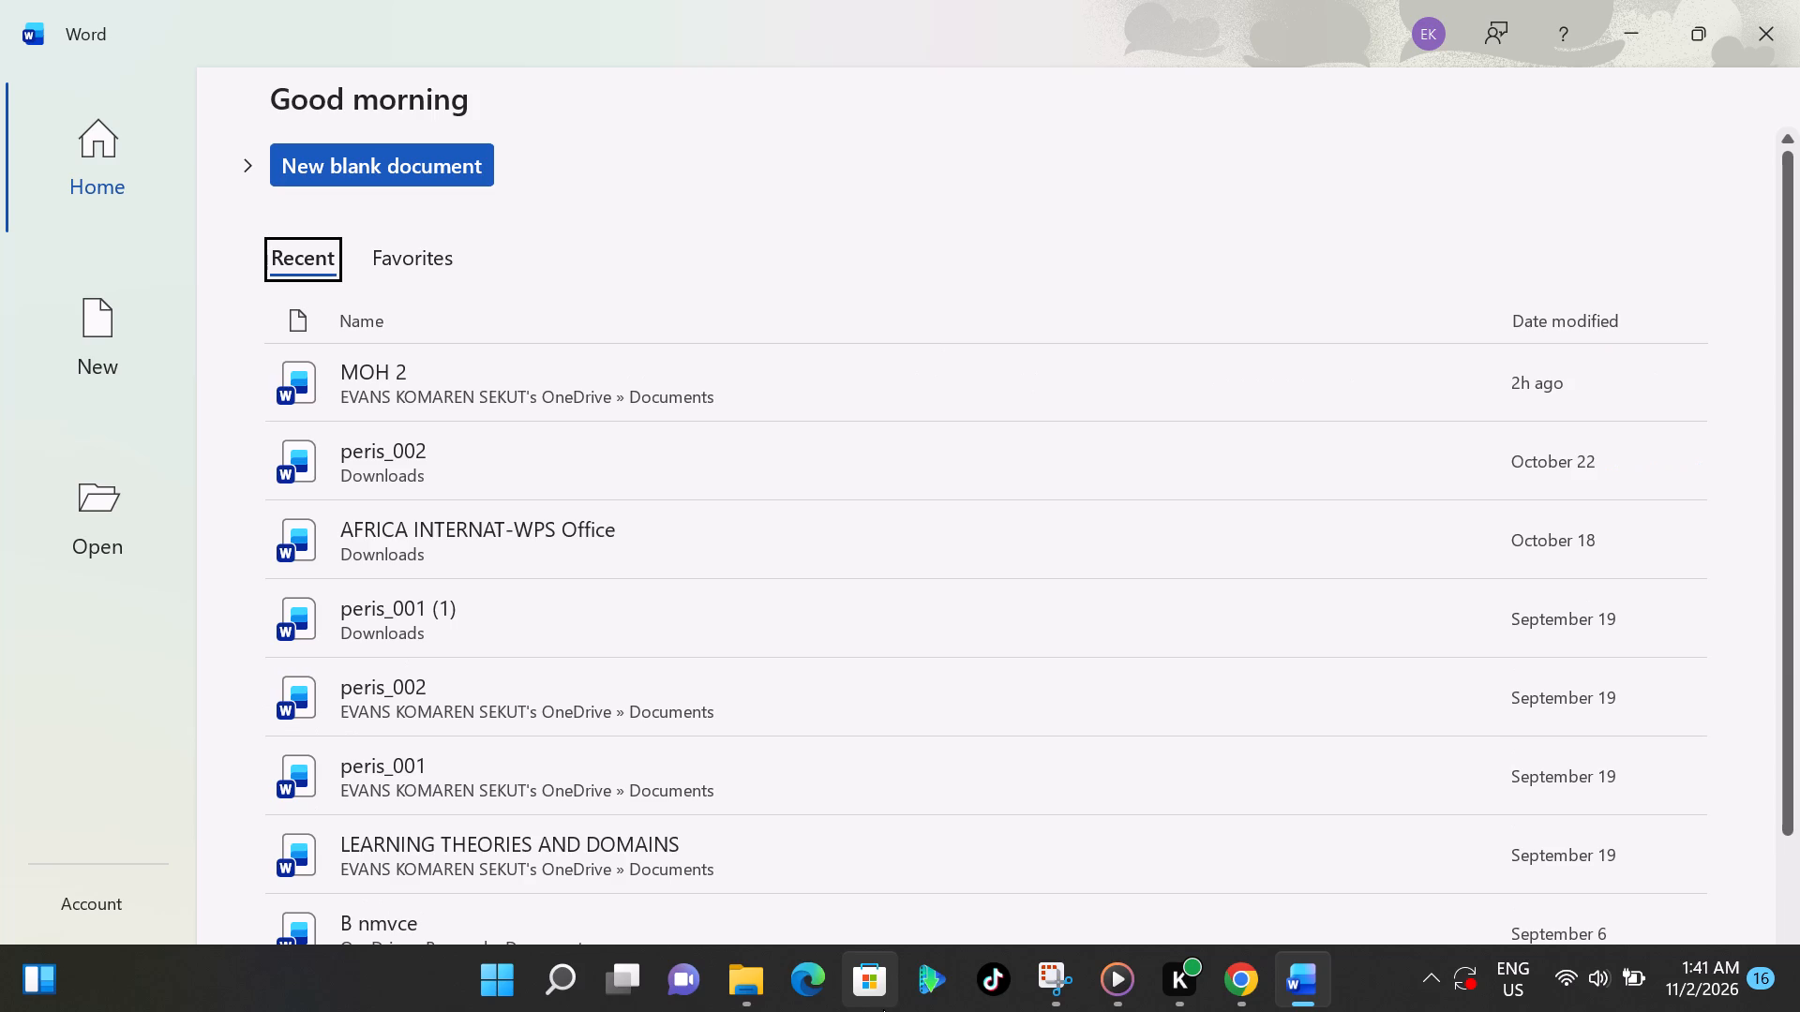
{"action": "left_click", "coordinate": [127, 308]}
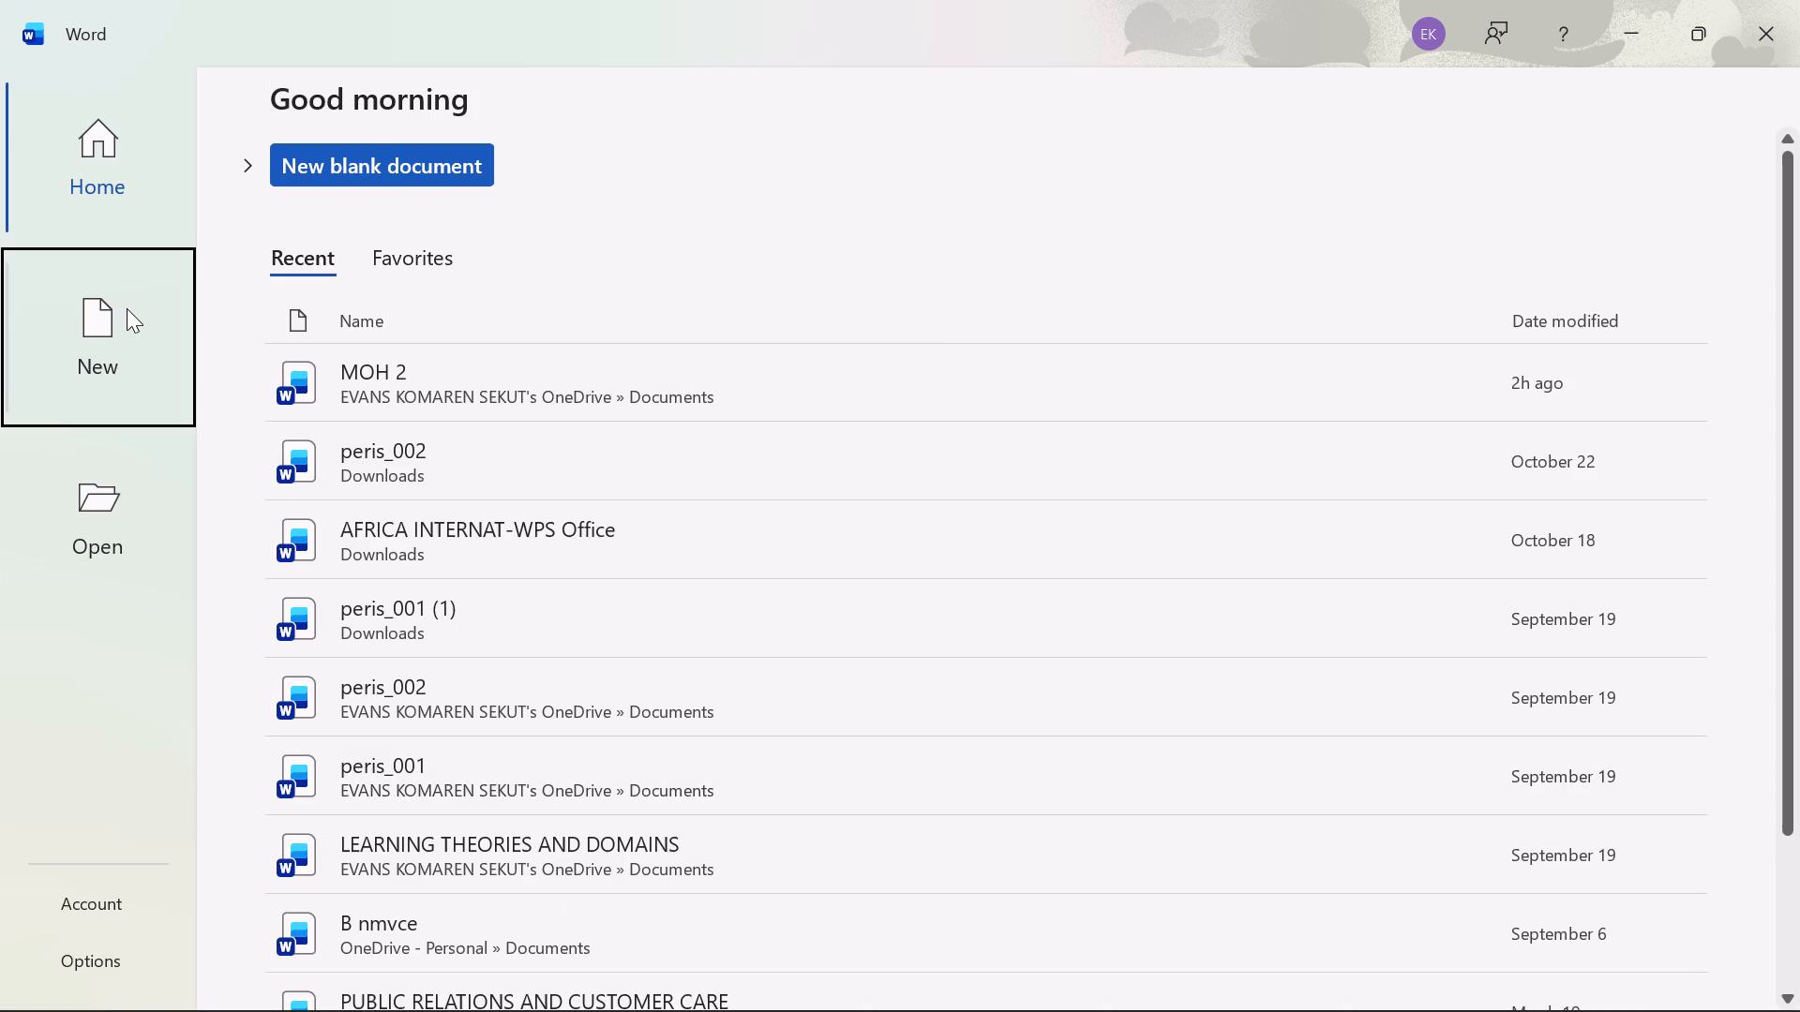
{"action": "left_click", "coordinate": [456, 294]}
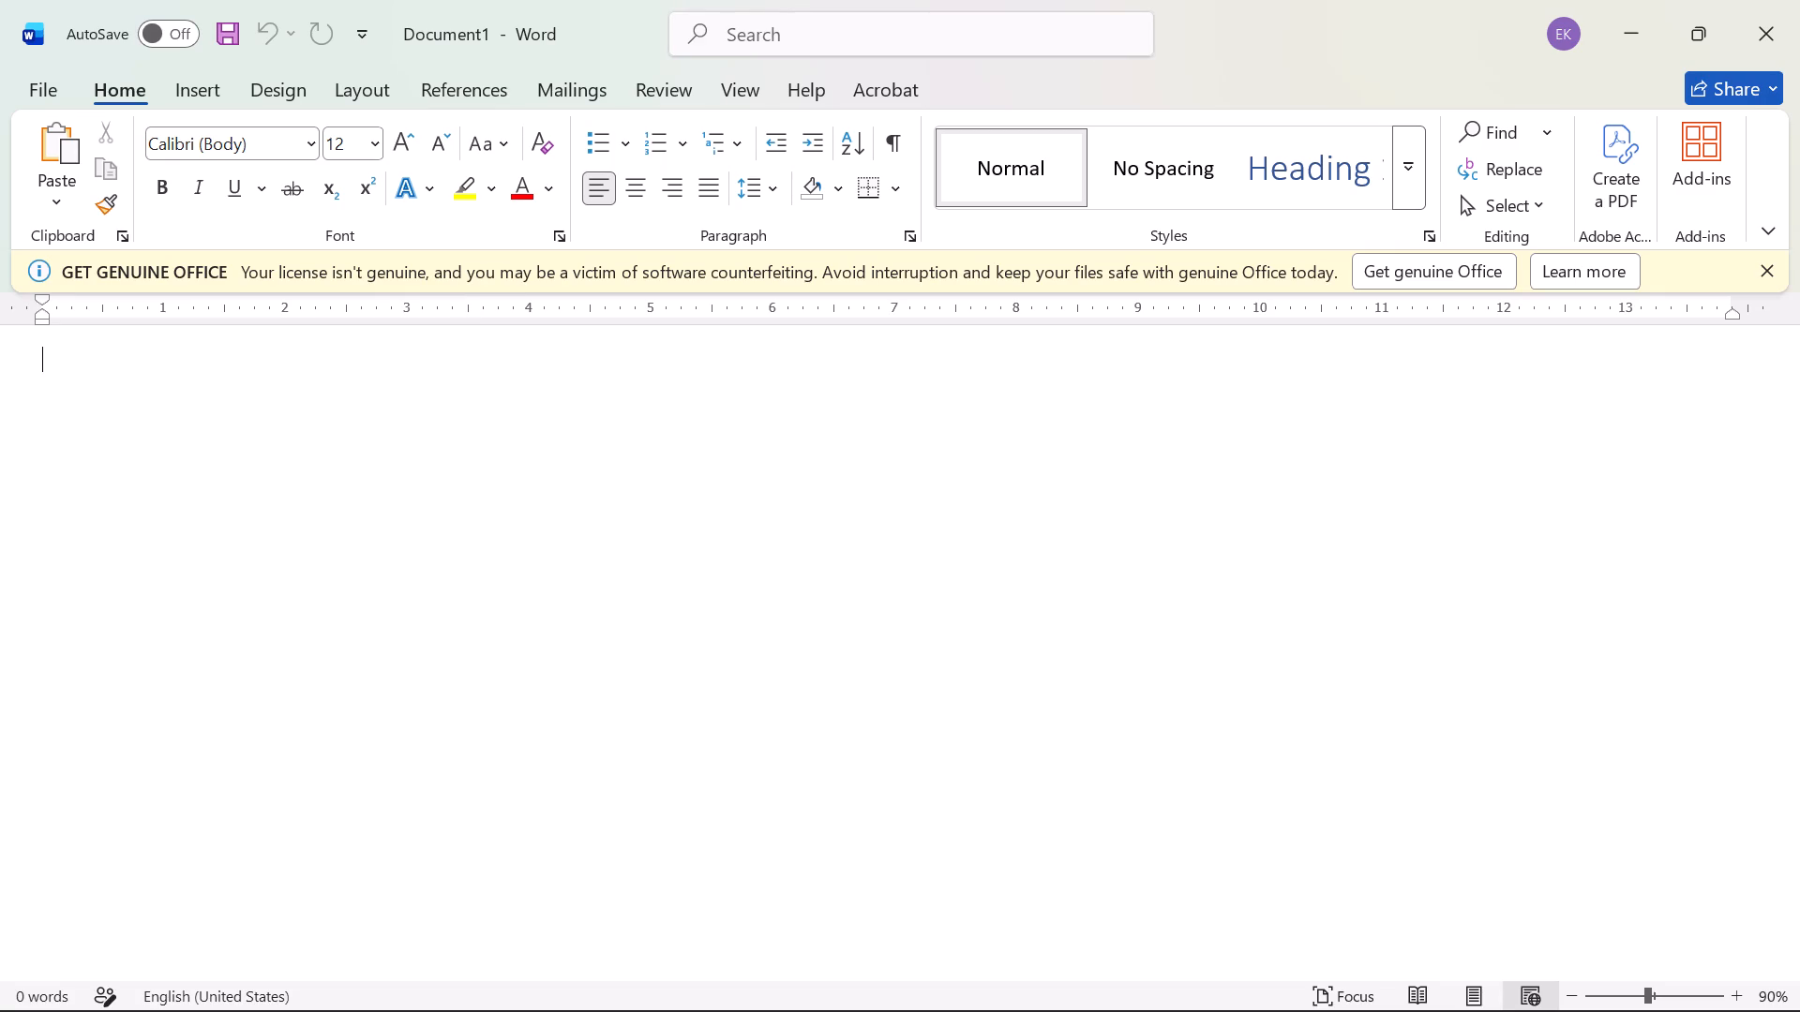
Save the document in the OneDrive Documents folder, named with the author's first and last name followed by project1, joined by underscores.
{"action": "key", "text": "ctrl+s"}
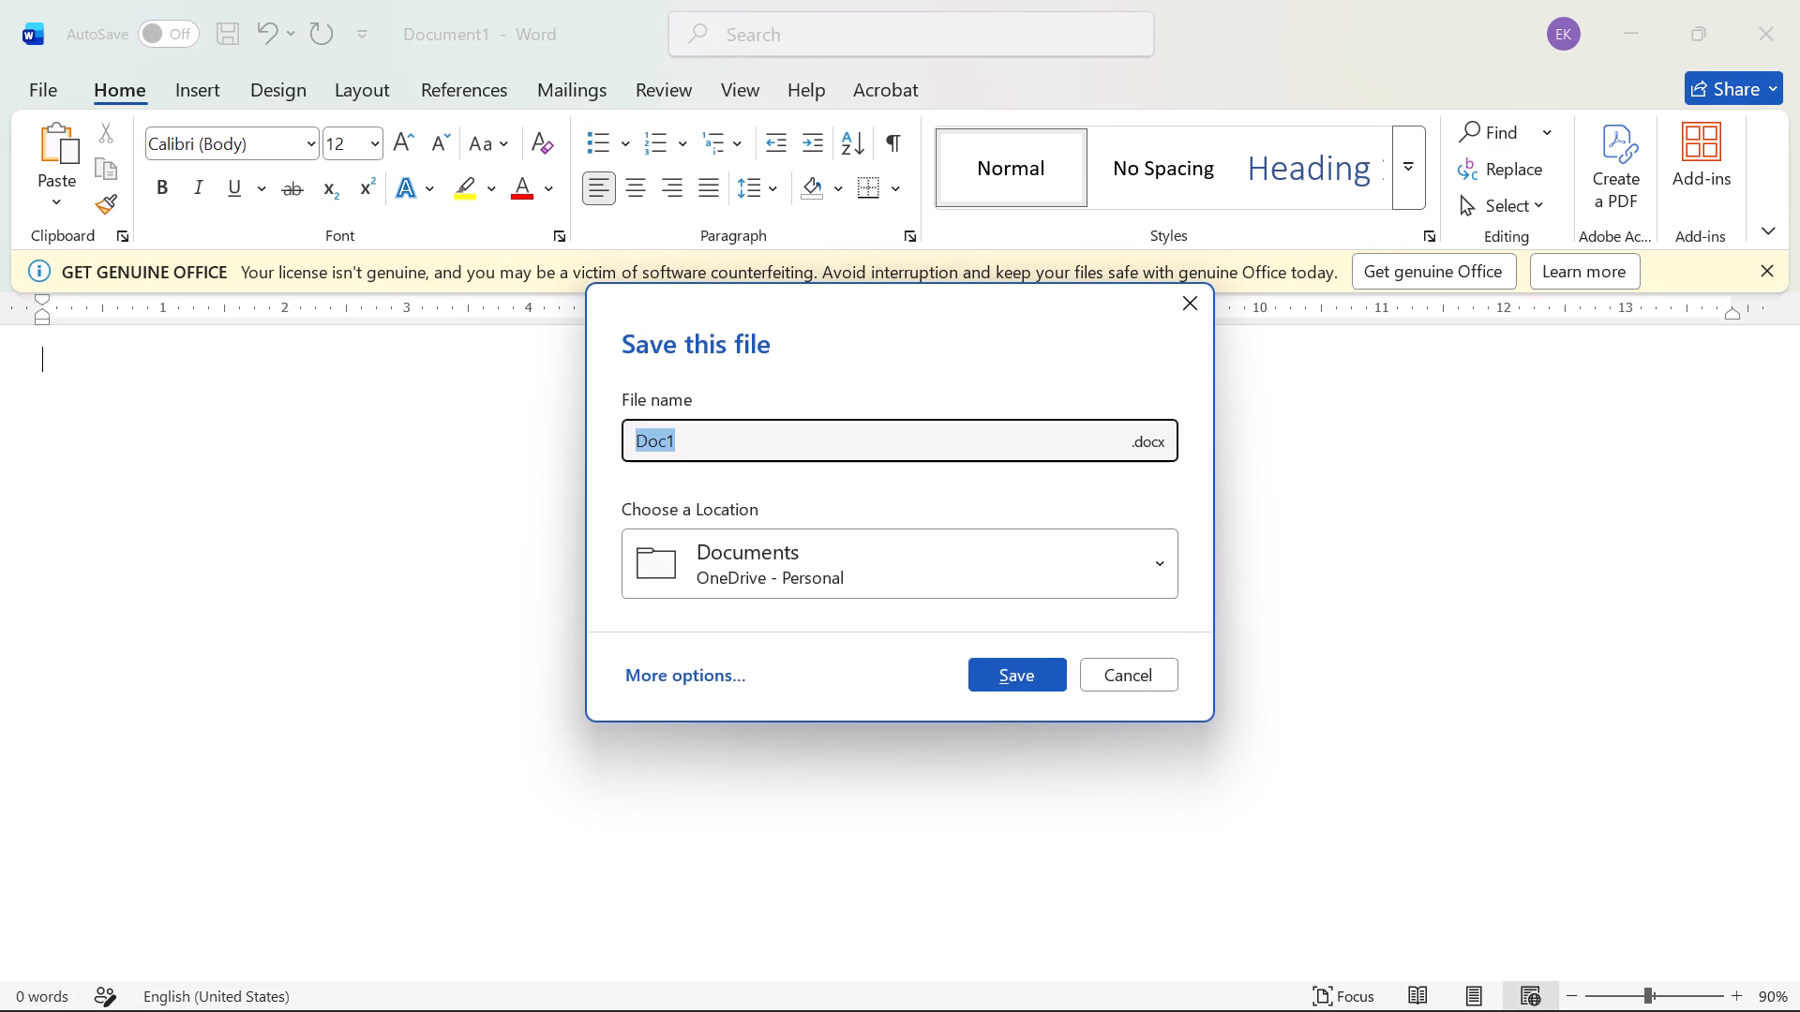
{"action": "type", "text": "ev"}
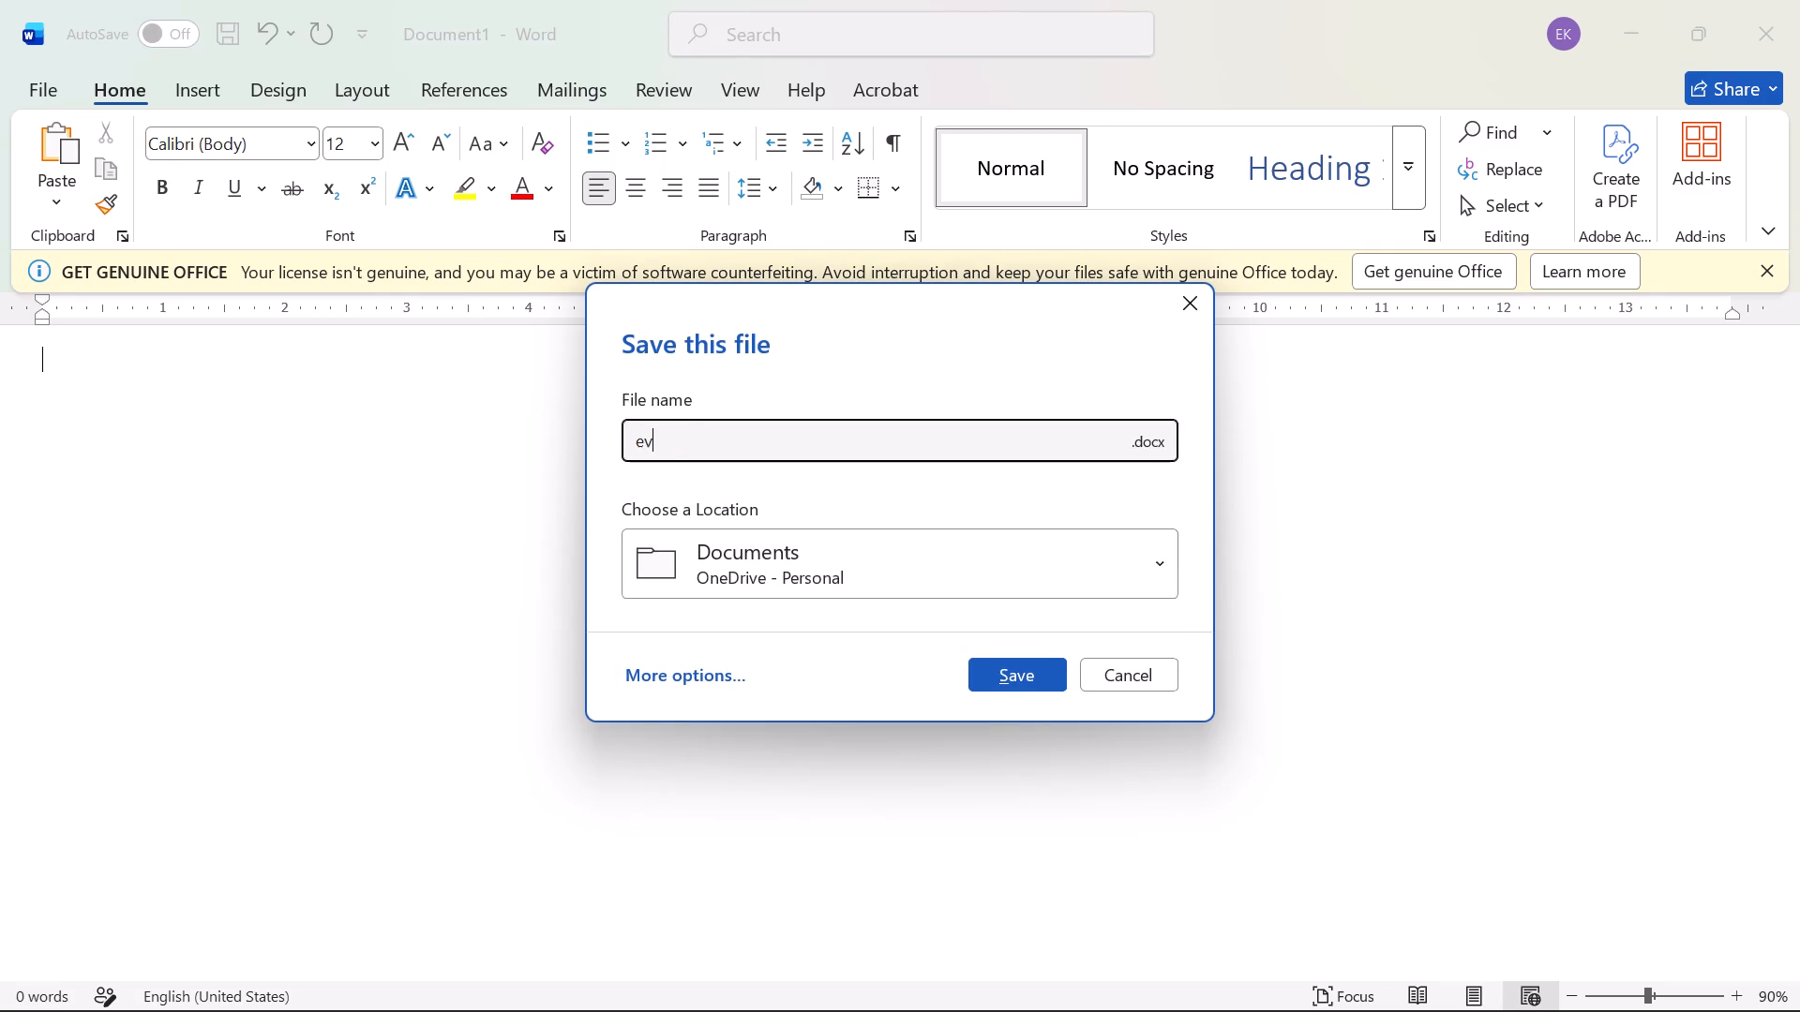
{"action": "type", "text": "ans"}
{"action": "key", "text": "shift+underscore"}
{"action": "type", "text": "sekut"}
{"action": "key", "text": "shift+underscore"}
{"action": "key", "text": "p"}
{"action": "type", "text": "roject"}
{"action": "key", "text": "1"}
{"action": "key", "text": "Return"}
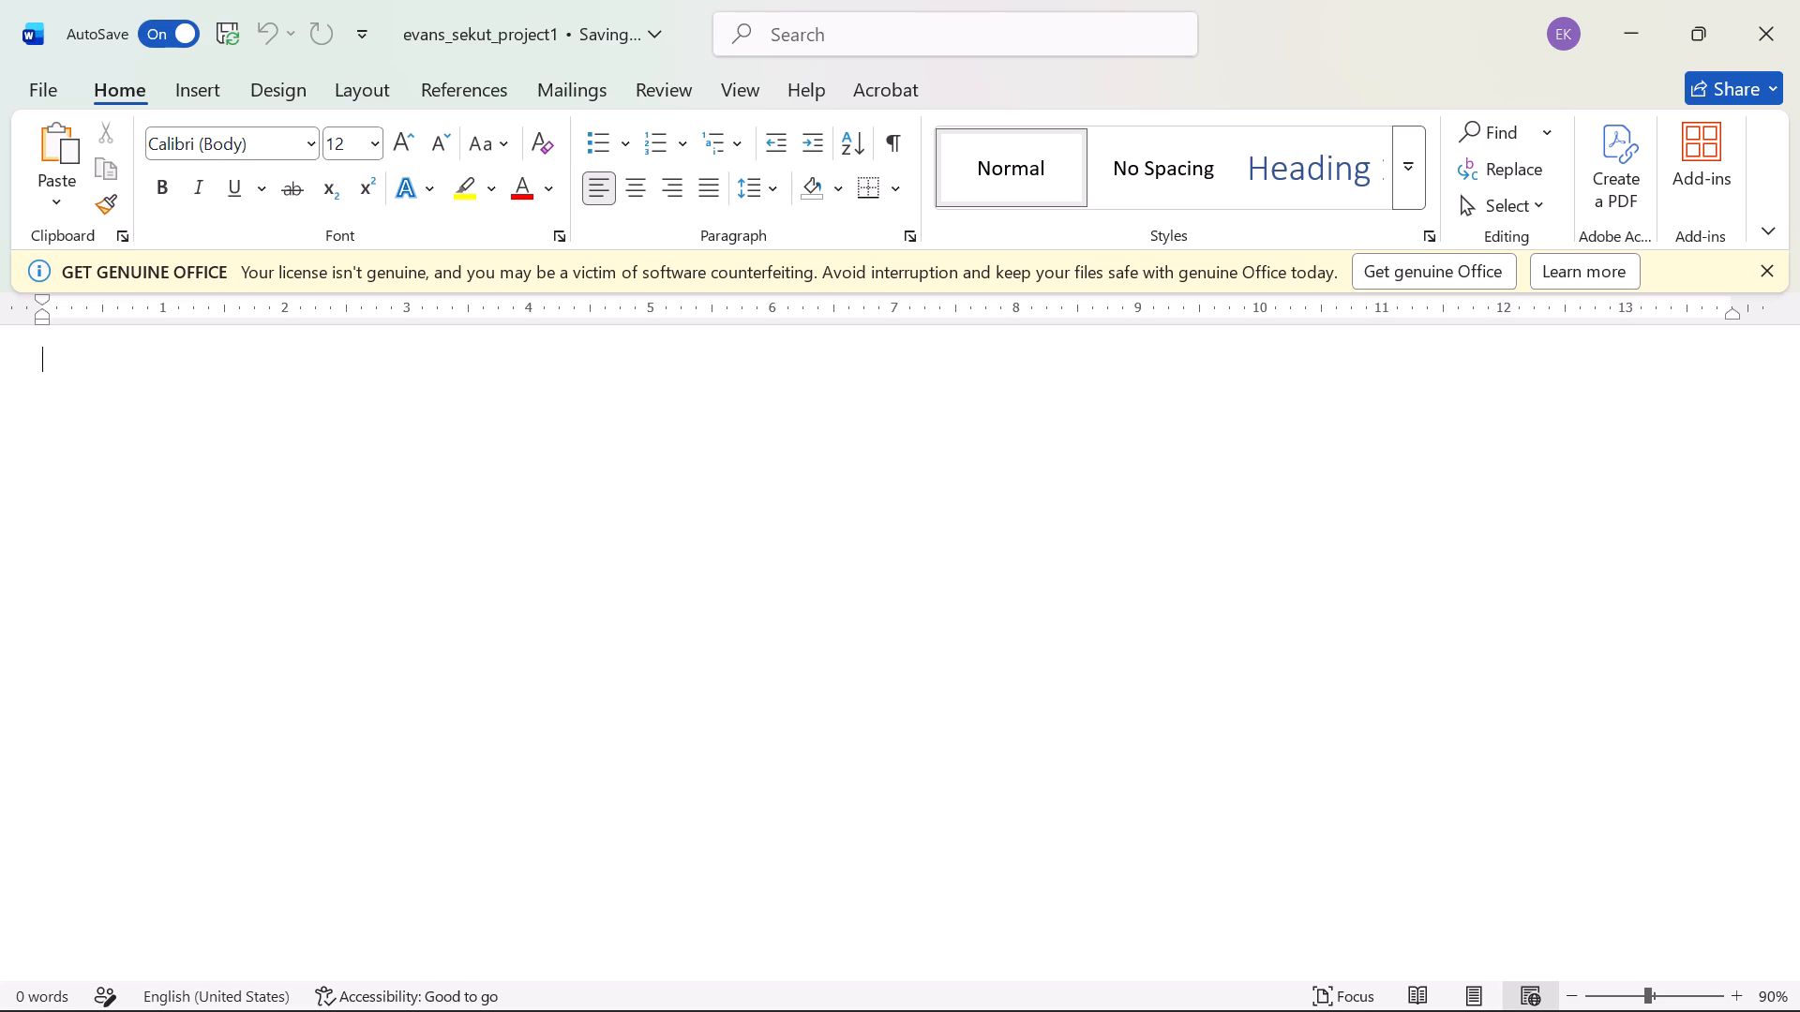
Enter "Kirinyaga University" as the first line of the document.
{"action": "left_click", "coordinate": [69, 343]}
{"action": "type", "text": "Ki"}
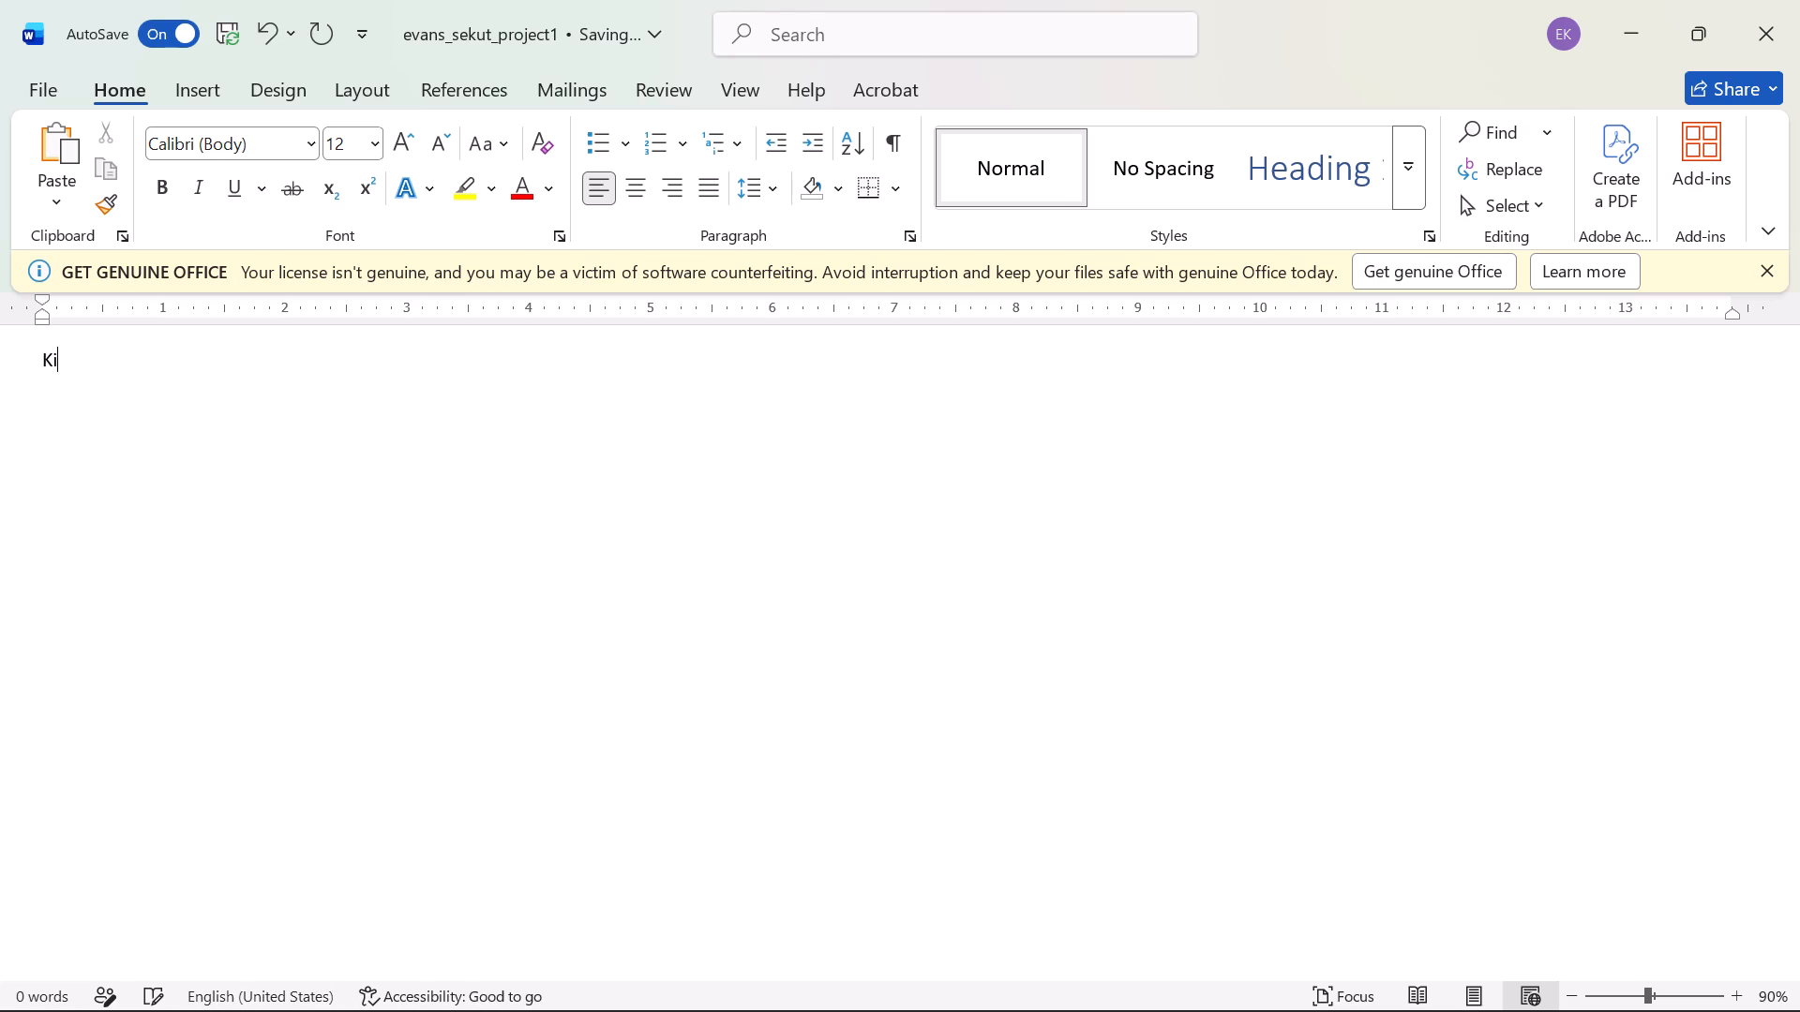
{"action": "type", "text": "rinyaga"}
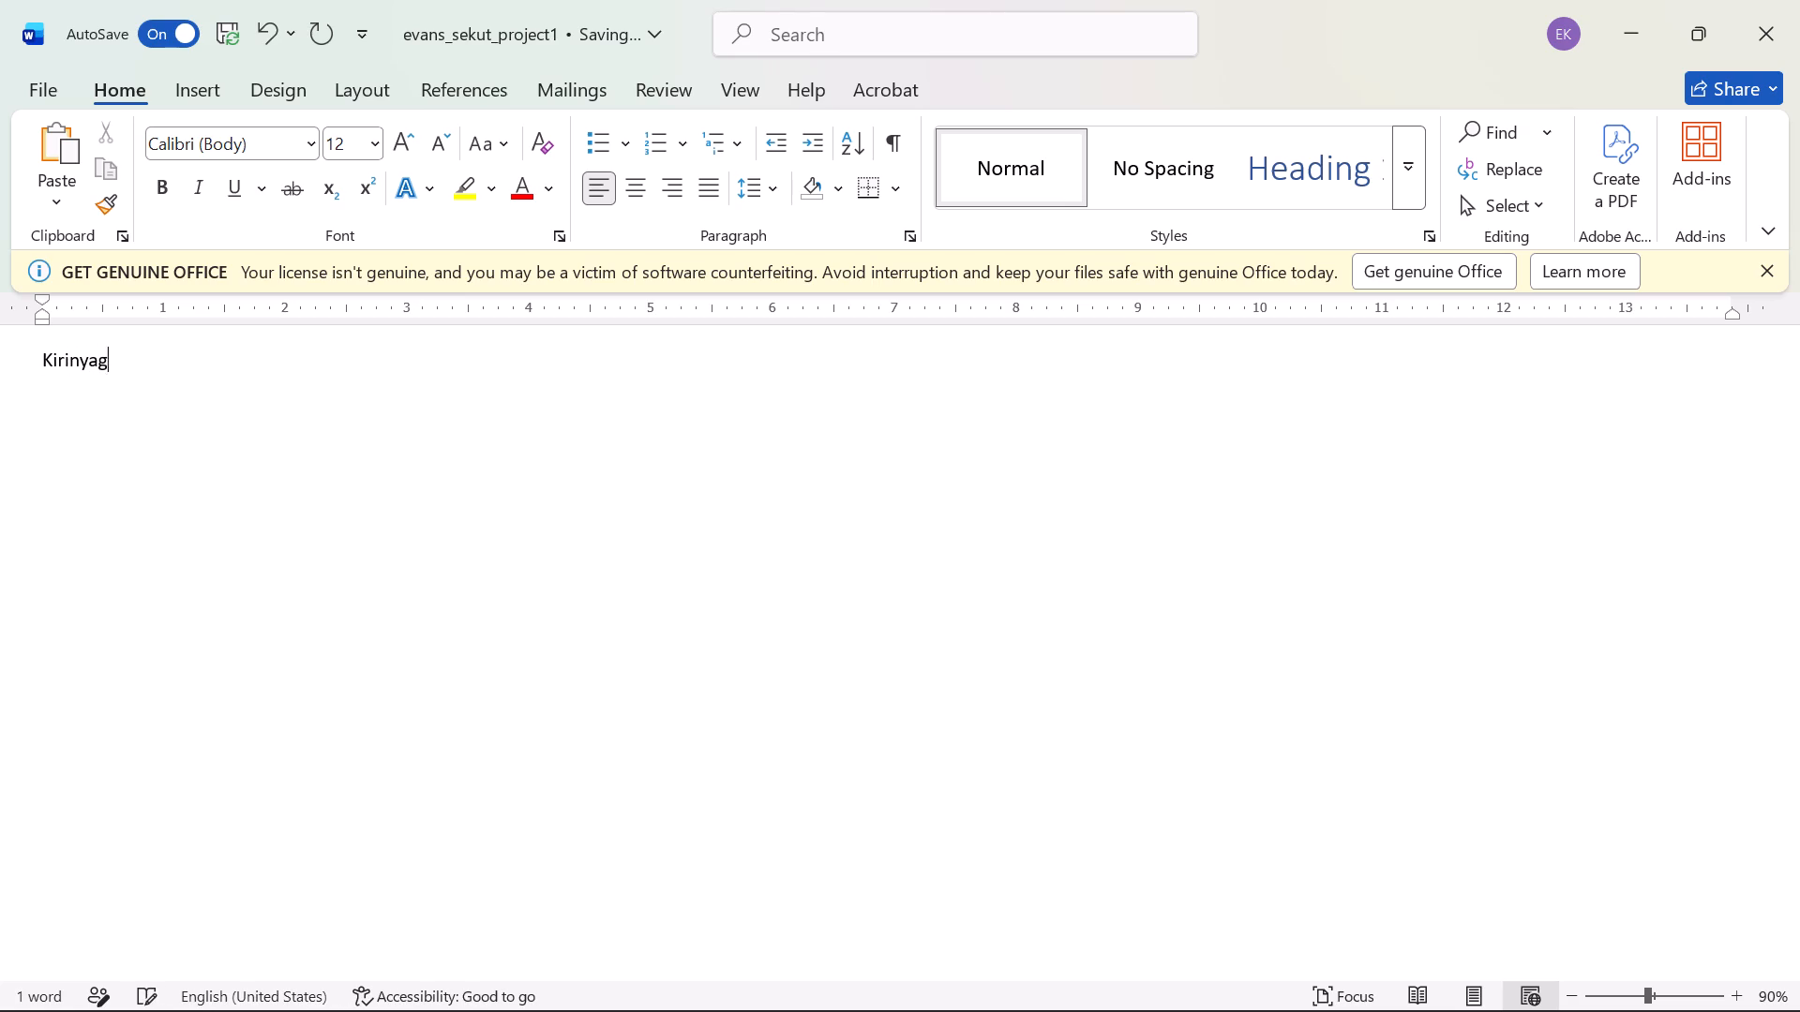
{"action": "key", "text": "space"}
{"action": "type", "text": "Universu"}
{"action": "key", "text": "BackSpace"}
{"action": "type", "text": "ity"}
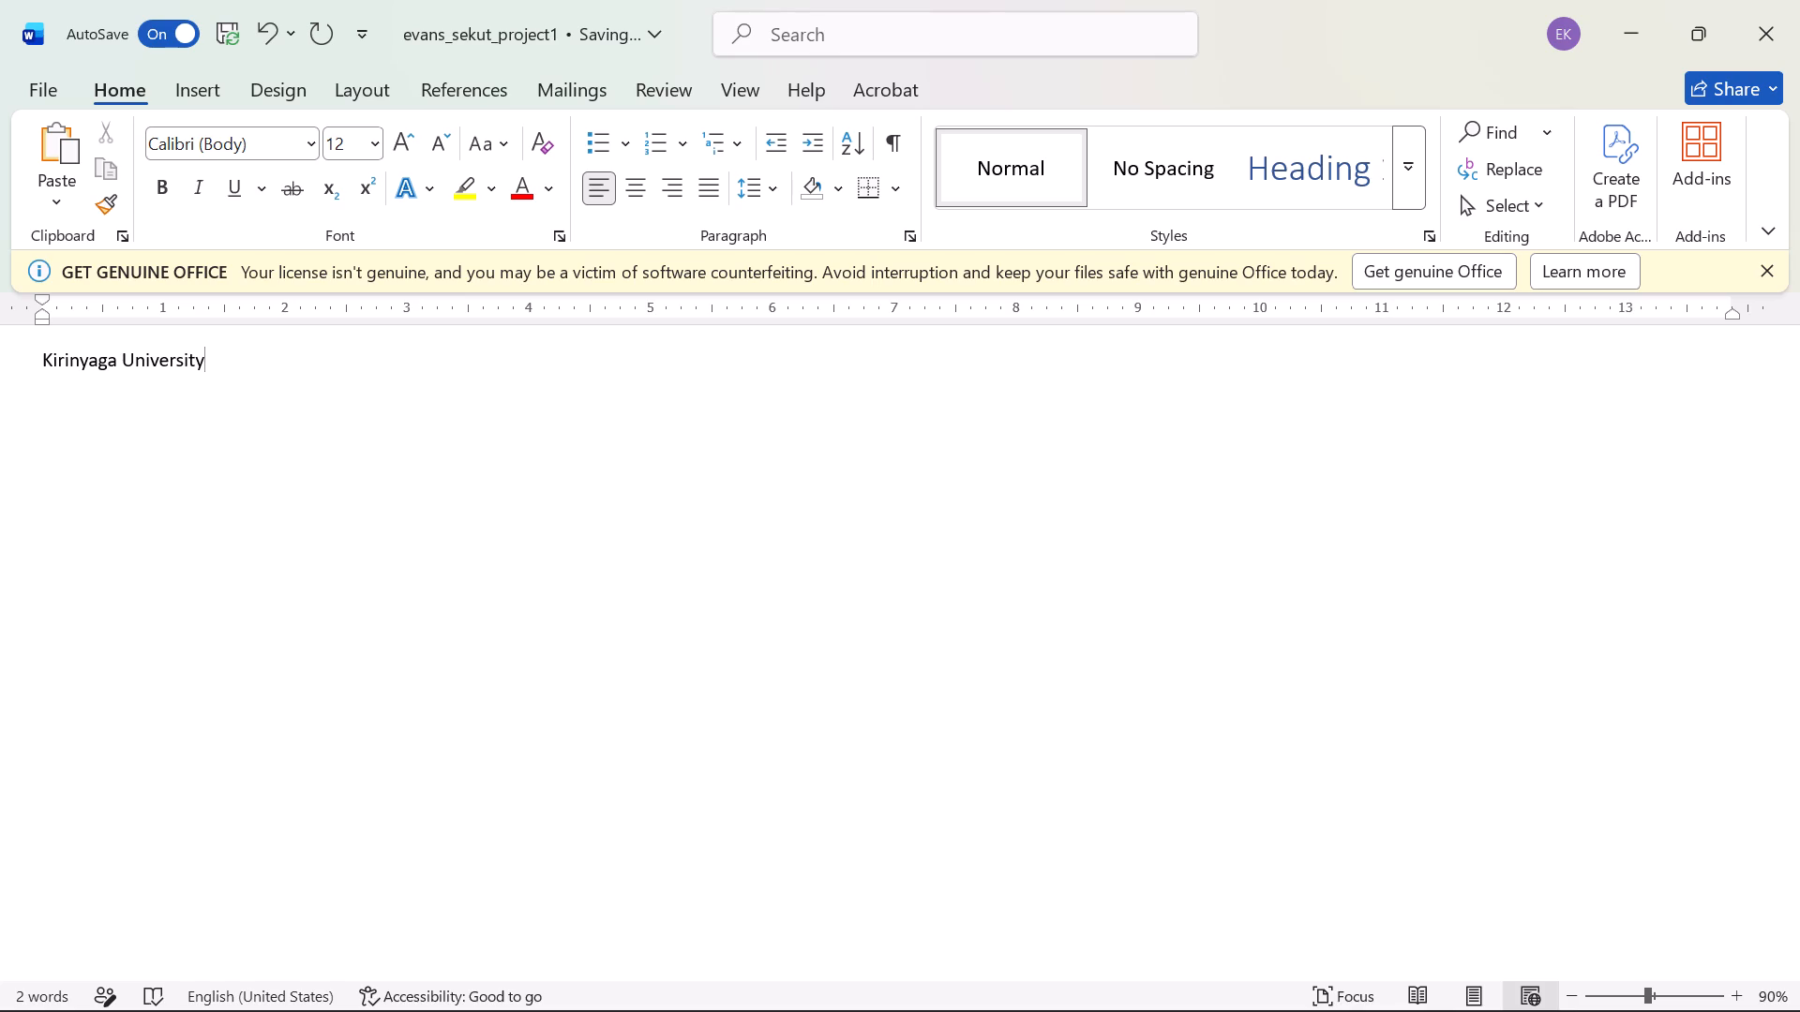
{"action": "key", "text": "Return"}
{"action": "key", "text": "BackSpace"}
After a wide gap of spaces on the university line, add "Date:31st October, 2026" with "st" in superscript, and end the line.
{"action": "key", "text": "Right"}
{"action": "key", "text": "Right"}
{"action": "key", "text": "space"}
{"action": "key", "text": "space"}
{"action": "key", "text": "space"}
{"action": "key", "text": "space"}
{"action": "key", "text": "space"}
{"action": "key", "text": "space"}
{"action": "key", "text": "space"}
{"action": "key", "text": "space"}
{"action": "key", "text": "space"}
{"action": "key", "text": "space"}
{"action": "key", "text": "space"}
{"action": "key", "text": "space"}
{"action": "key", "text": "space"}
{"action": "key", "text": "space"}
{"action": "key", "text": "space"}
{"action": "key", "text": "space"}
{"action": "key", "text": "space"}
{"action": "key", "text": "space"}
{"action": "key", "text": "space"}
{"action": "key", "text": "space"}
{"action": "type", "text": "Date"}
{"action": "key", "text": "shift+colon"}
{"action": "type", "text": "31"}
{"action": "left_click", "coordinate": [369, 174]}
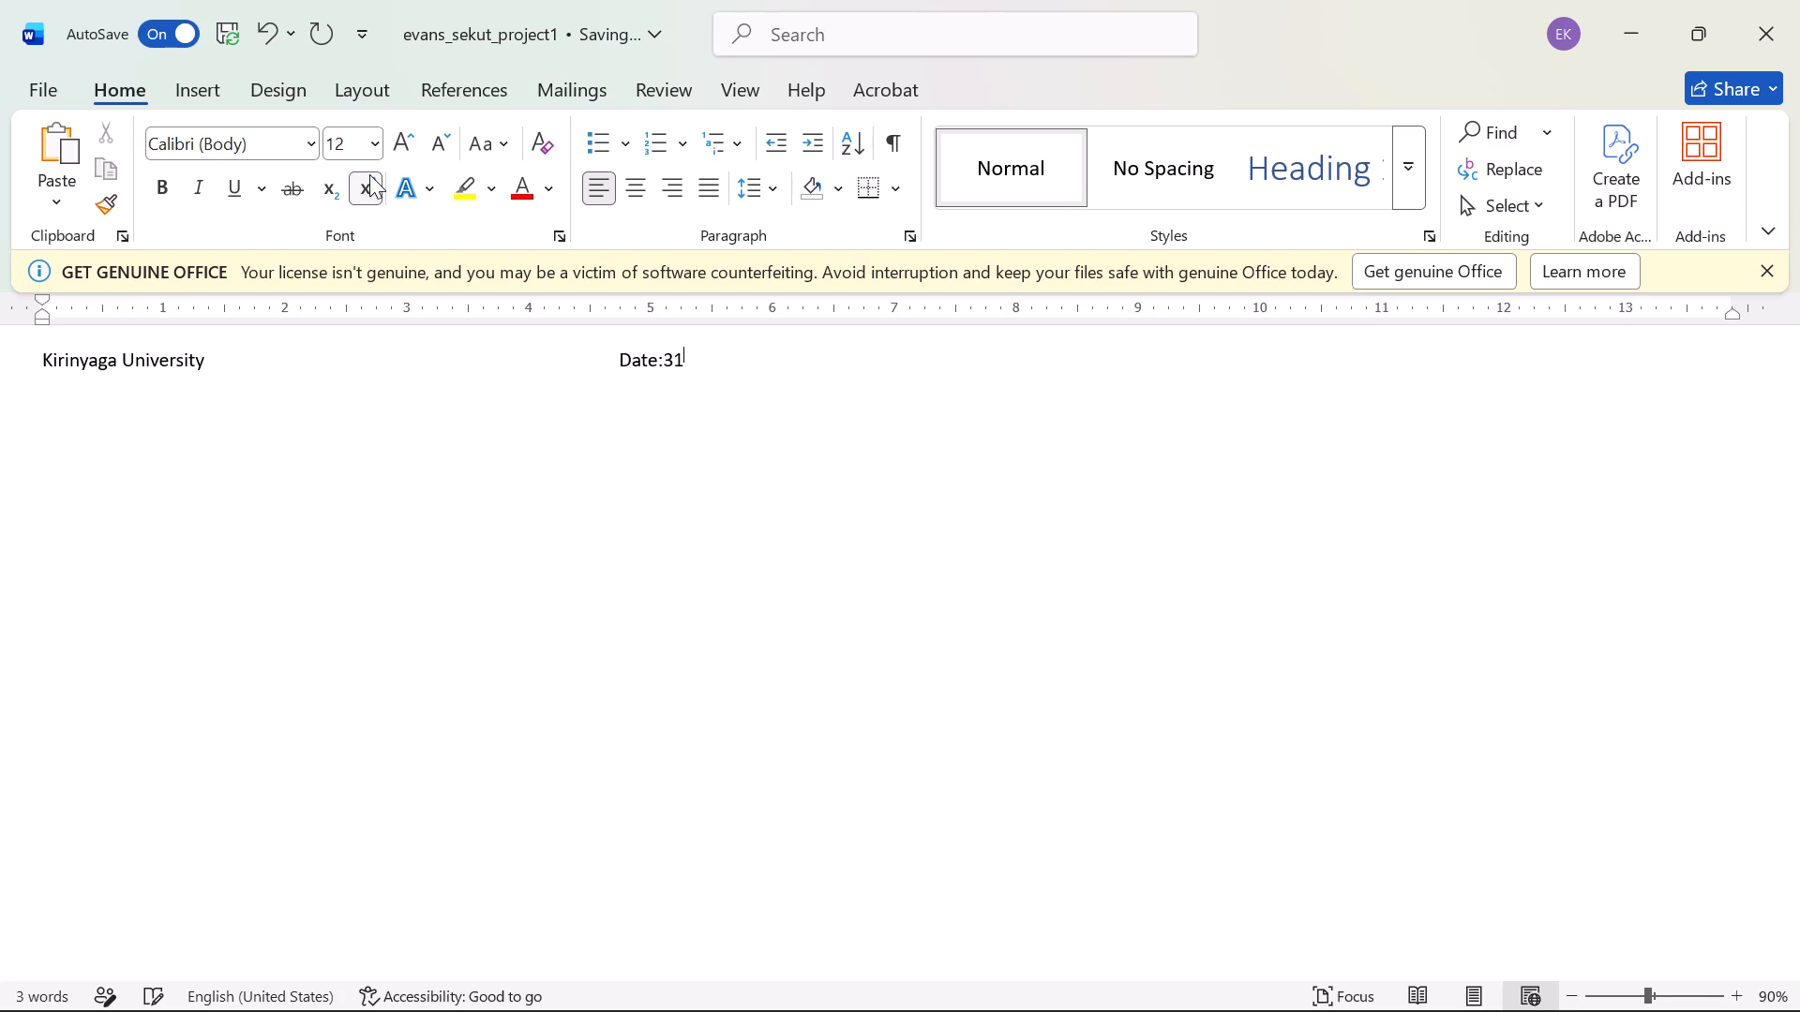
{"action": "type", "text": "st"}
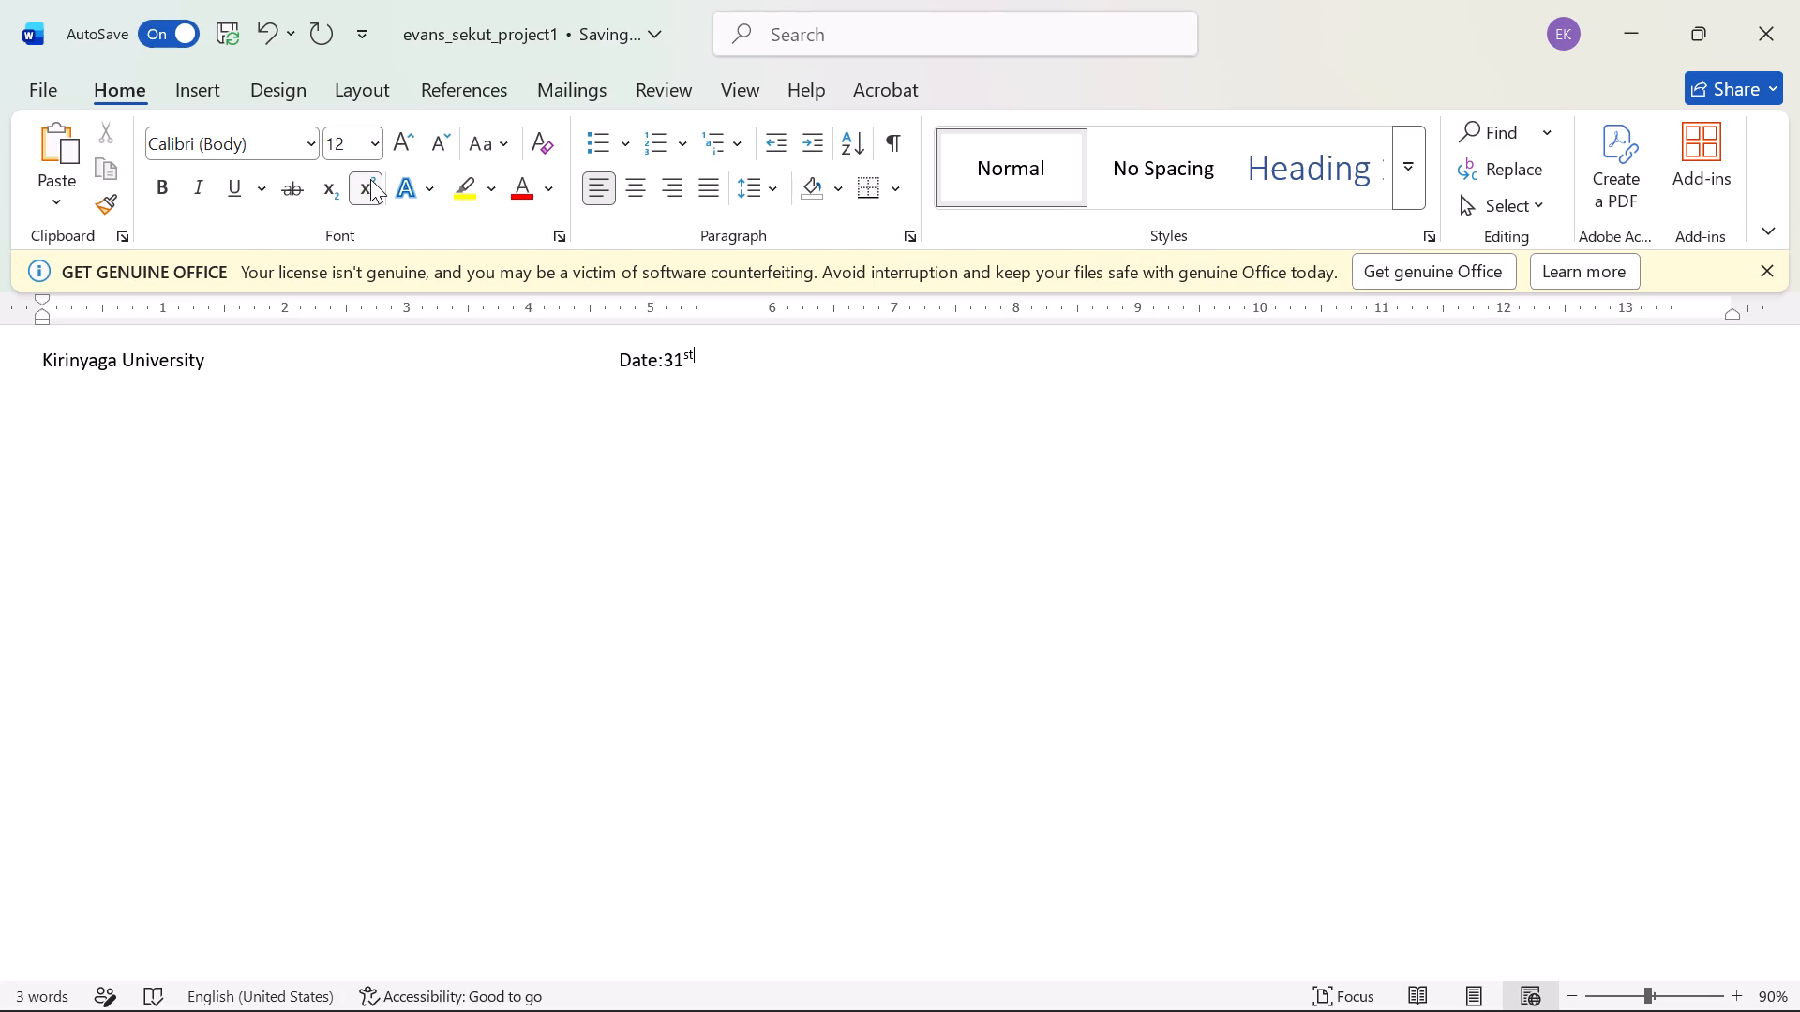
{"action": "left_click", "coordinate": [370, 179]}
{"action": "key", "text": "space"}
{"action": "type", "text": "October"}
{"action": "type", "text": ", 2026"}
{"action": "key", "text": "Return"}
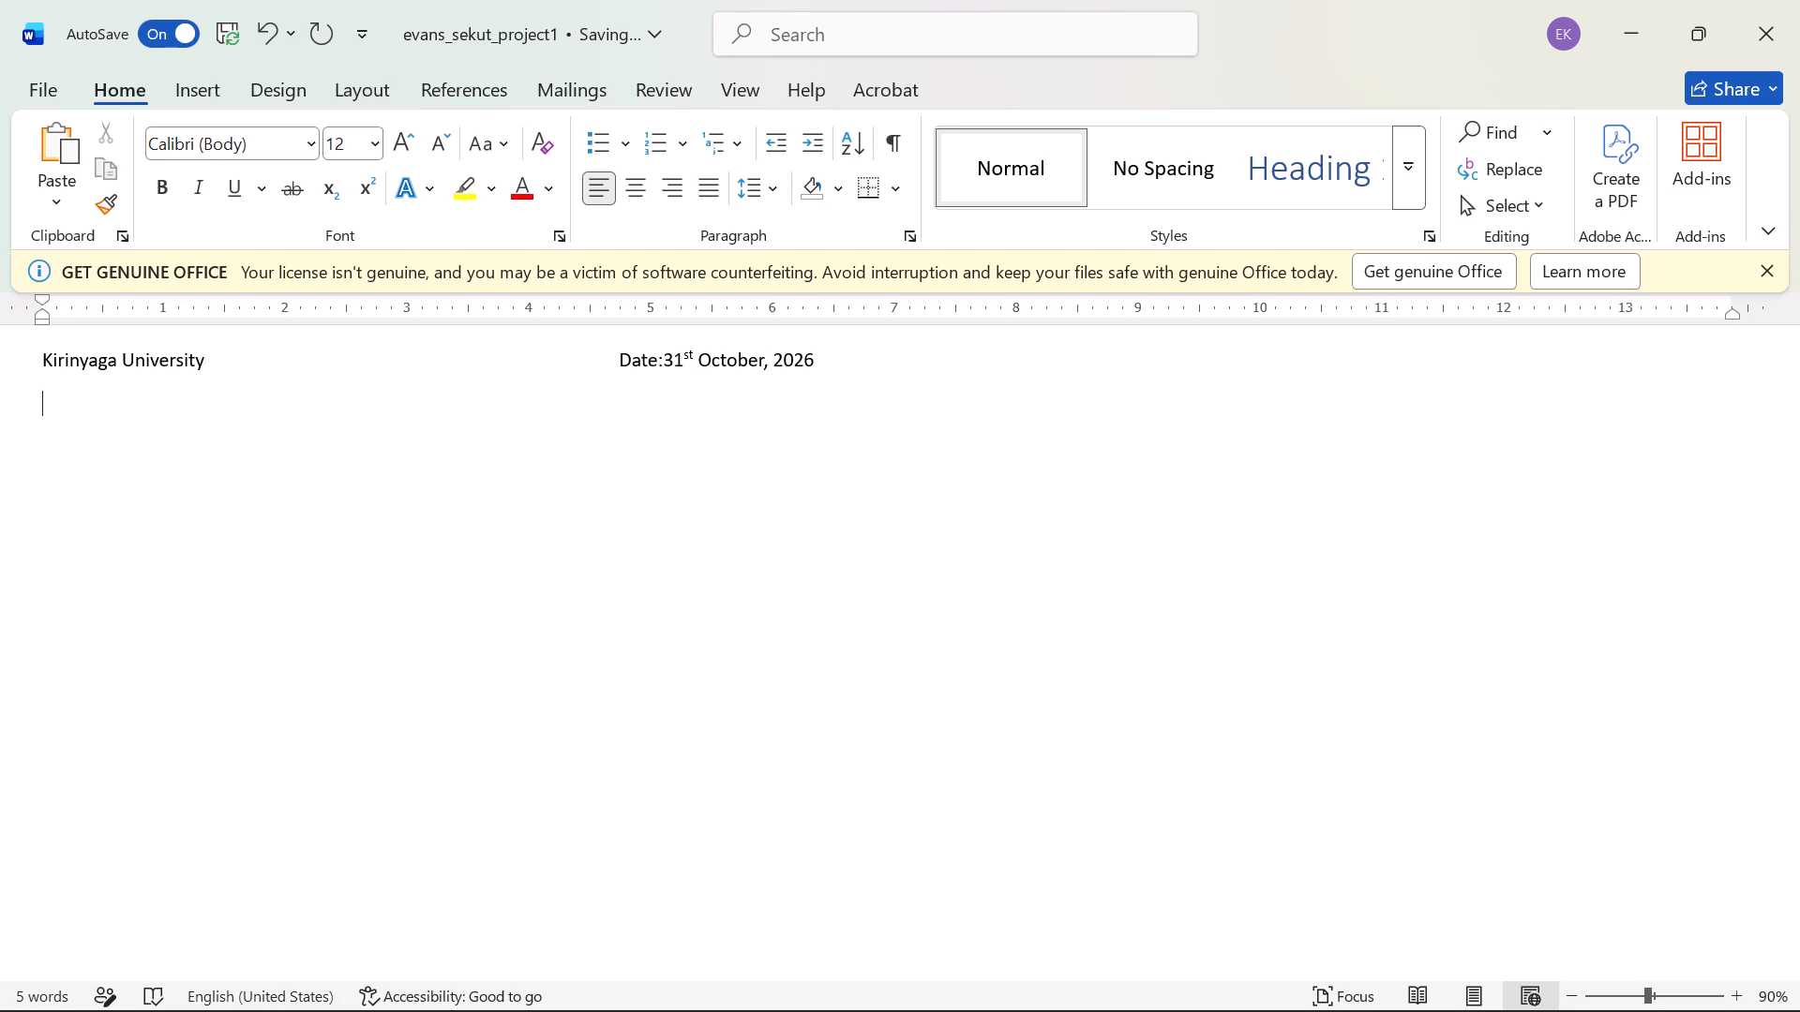
Enter "Faculty of Computing and Information Technology" as the second line and start a new line below it.
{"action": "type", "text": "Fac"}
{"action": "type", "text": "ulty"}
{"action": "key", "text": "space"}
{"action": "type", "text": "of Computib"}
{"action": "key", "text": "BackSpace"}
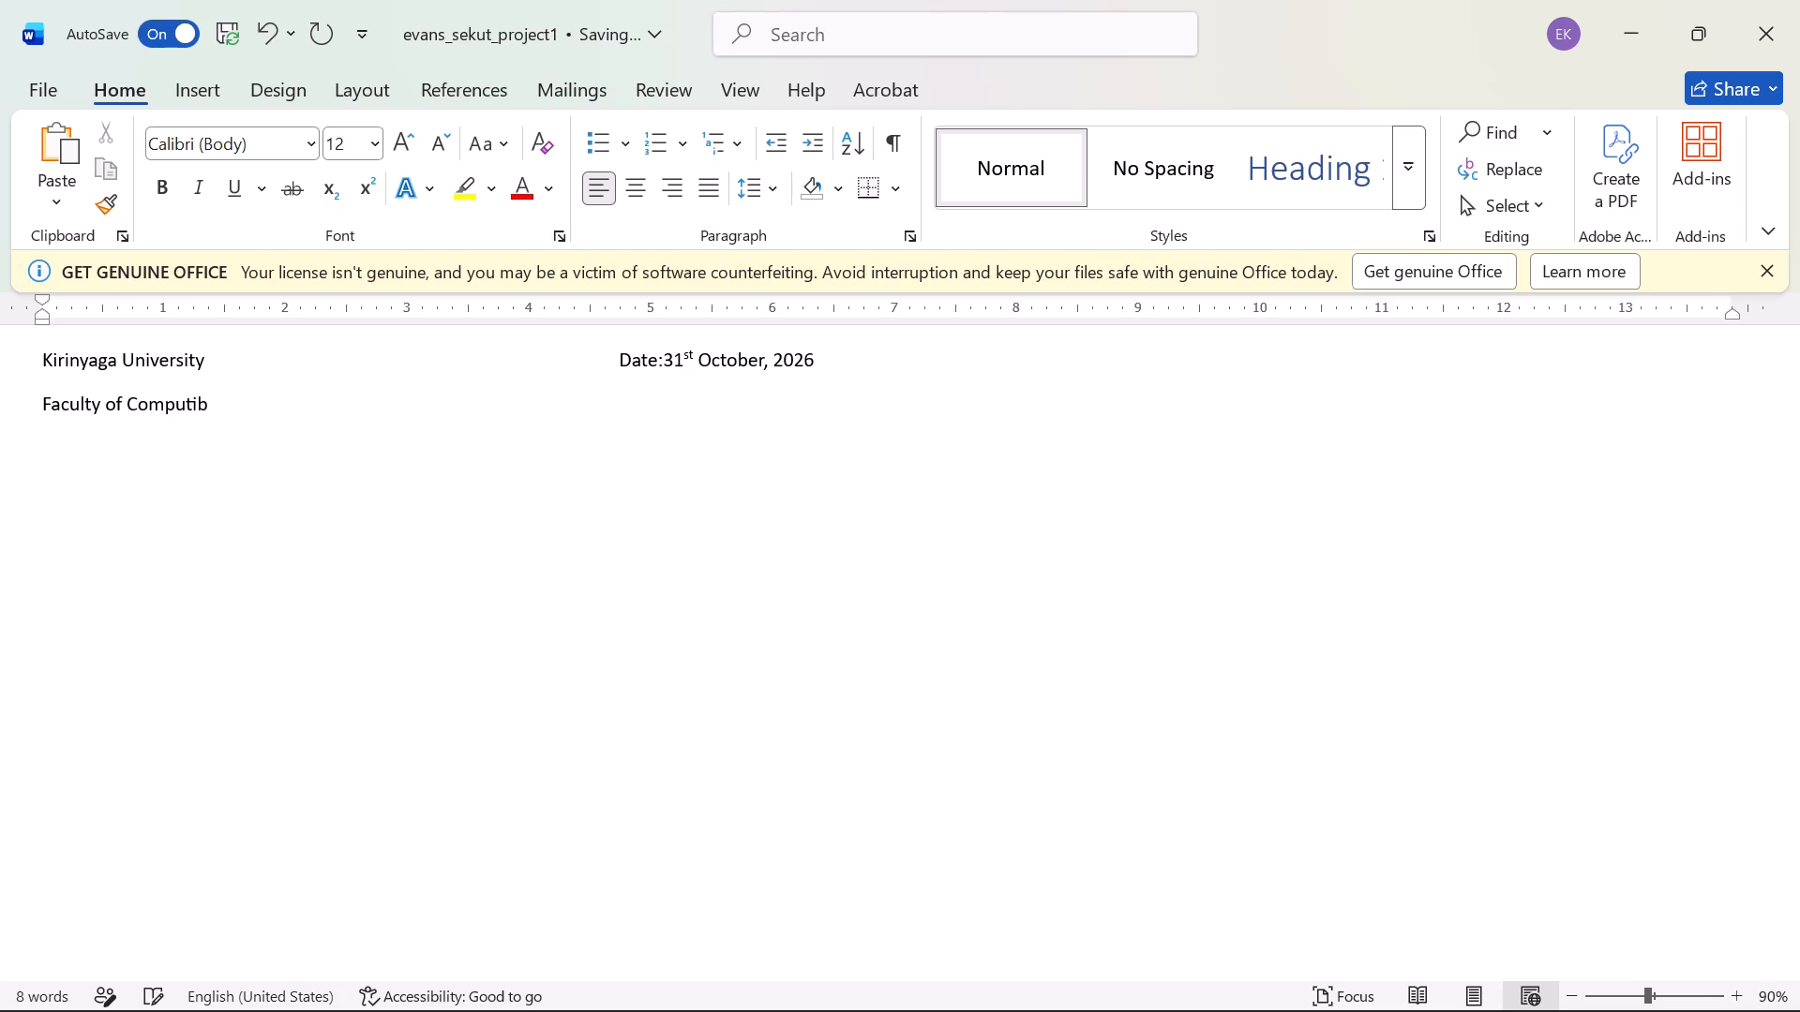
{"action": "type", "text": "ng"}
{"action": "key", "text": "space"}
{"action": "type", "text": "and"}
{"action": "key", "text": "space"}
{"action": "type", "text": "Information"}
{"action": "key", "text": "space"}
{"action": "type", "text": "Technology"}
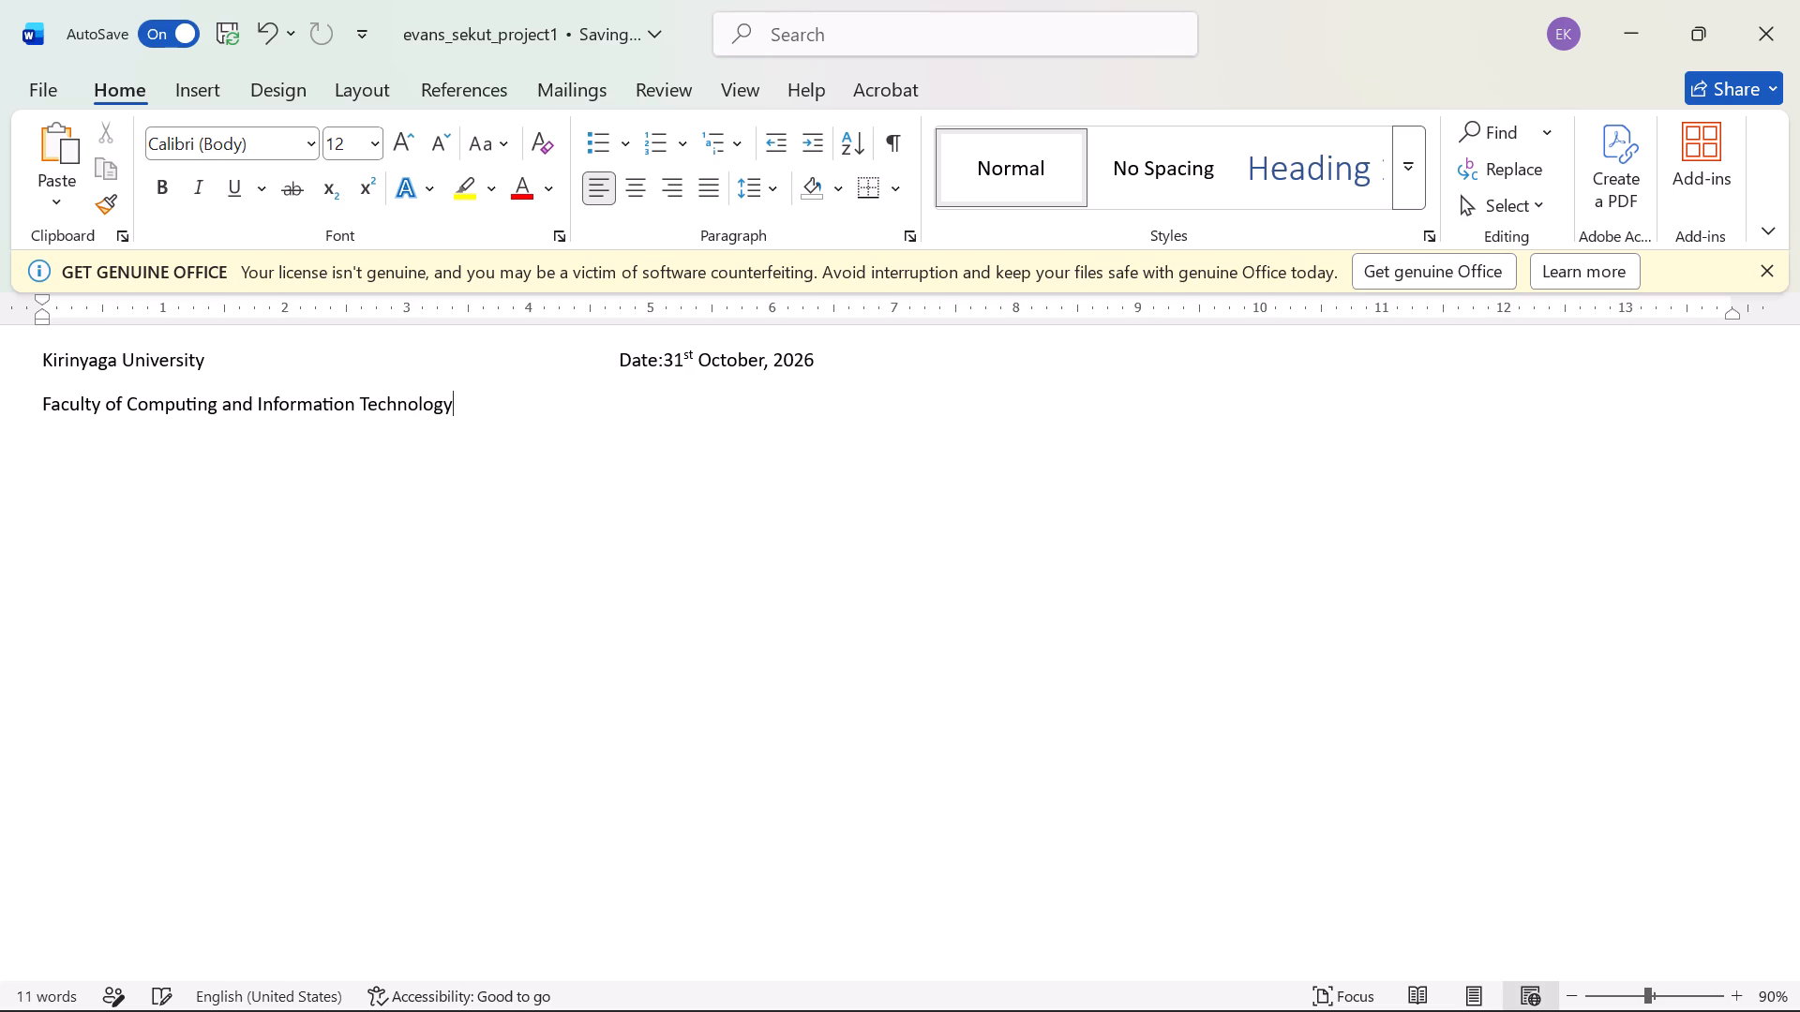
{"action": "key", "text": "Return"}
Enter "Department of Computer Science" as the third heading line and start a new line below it.
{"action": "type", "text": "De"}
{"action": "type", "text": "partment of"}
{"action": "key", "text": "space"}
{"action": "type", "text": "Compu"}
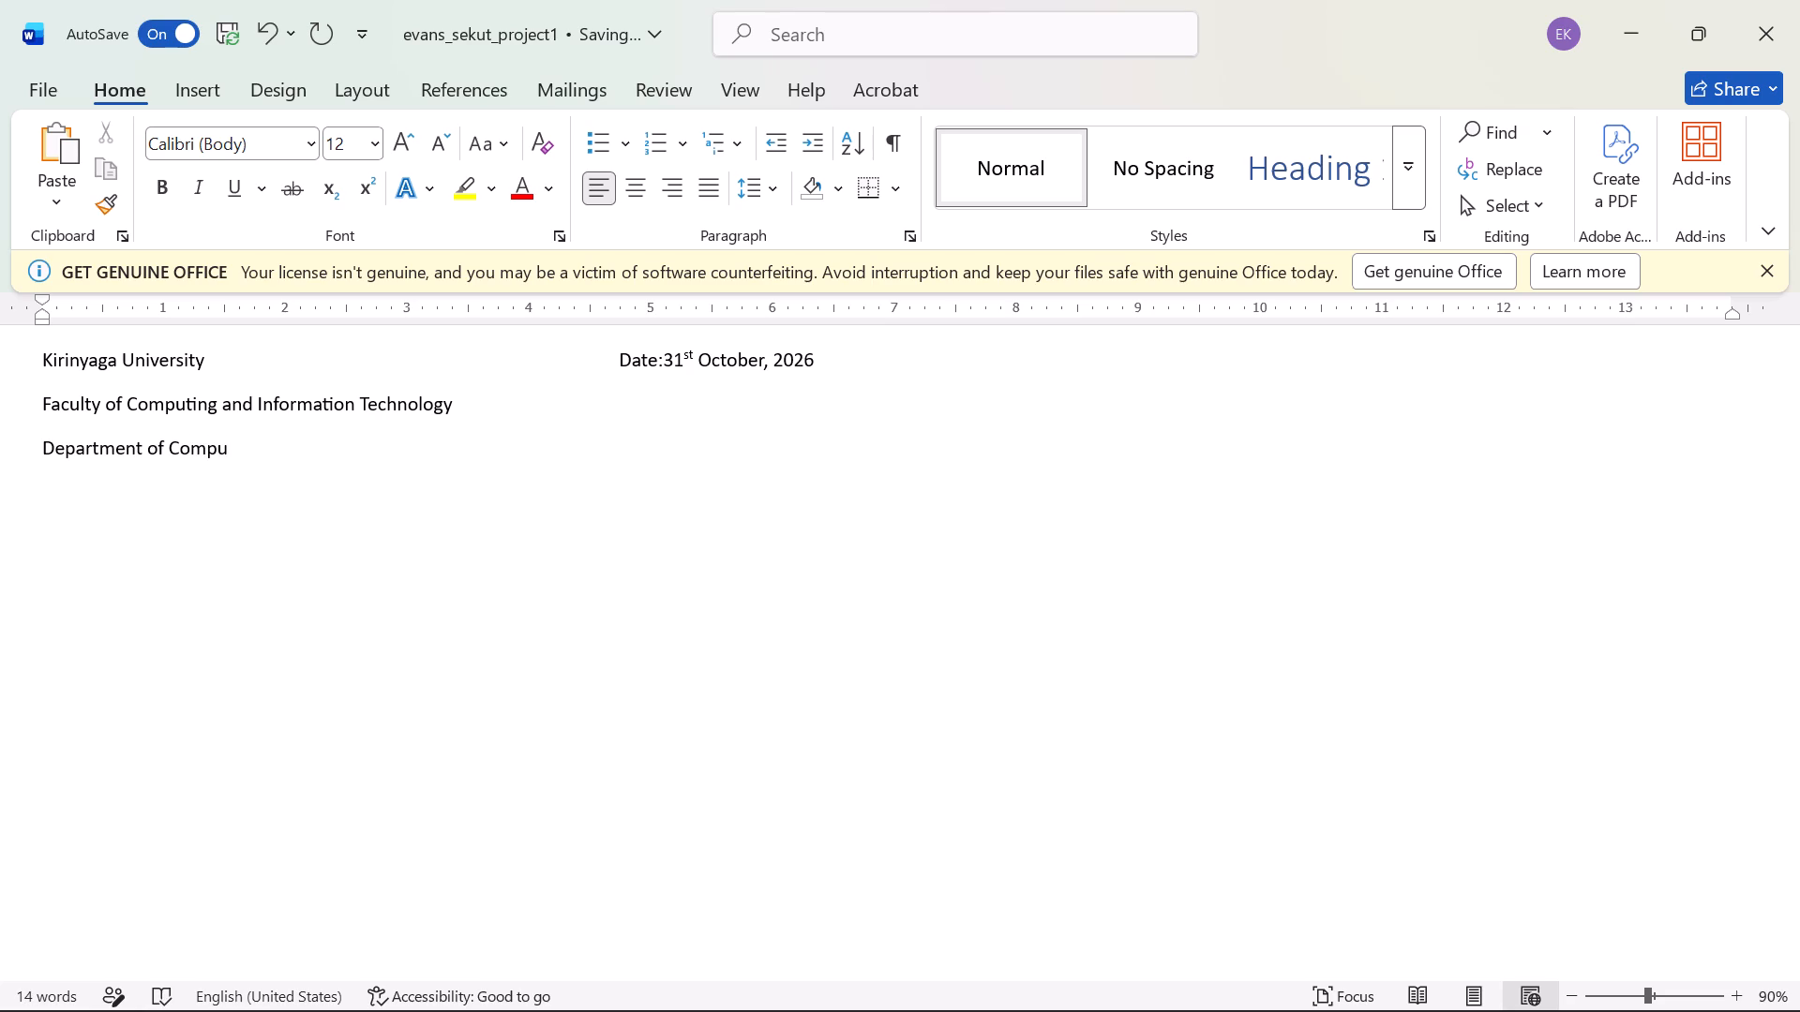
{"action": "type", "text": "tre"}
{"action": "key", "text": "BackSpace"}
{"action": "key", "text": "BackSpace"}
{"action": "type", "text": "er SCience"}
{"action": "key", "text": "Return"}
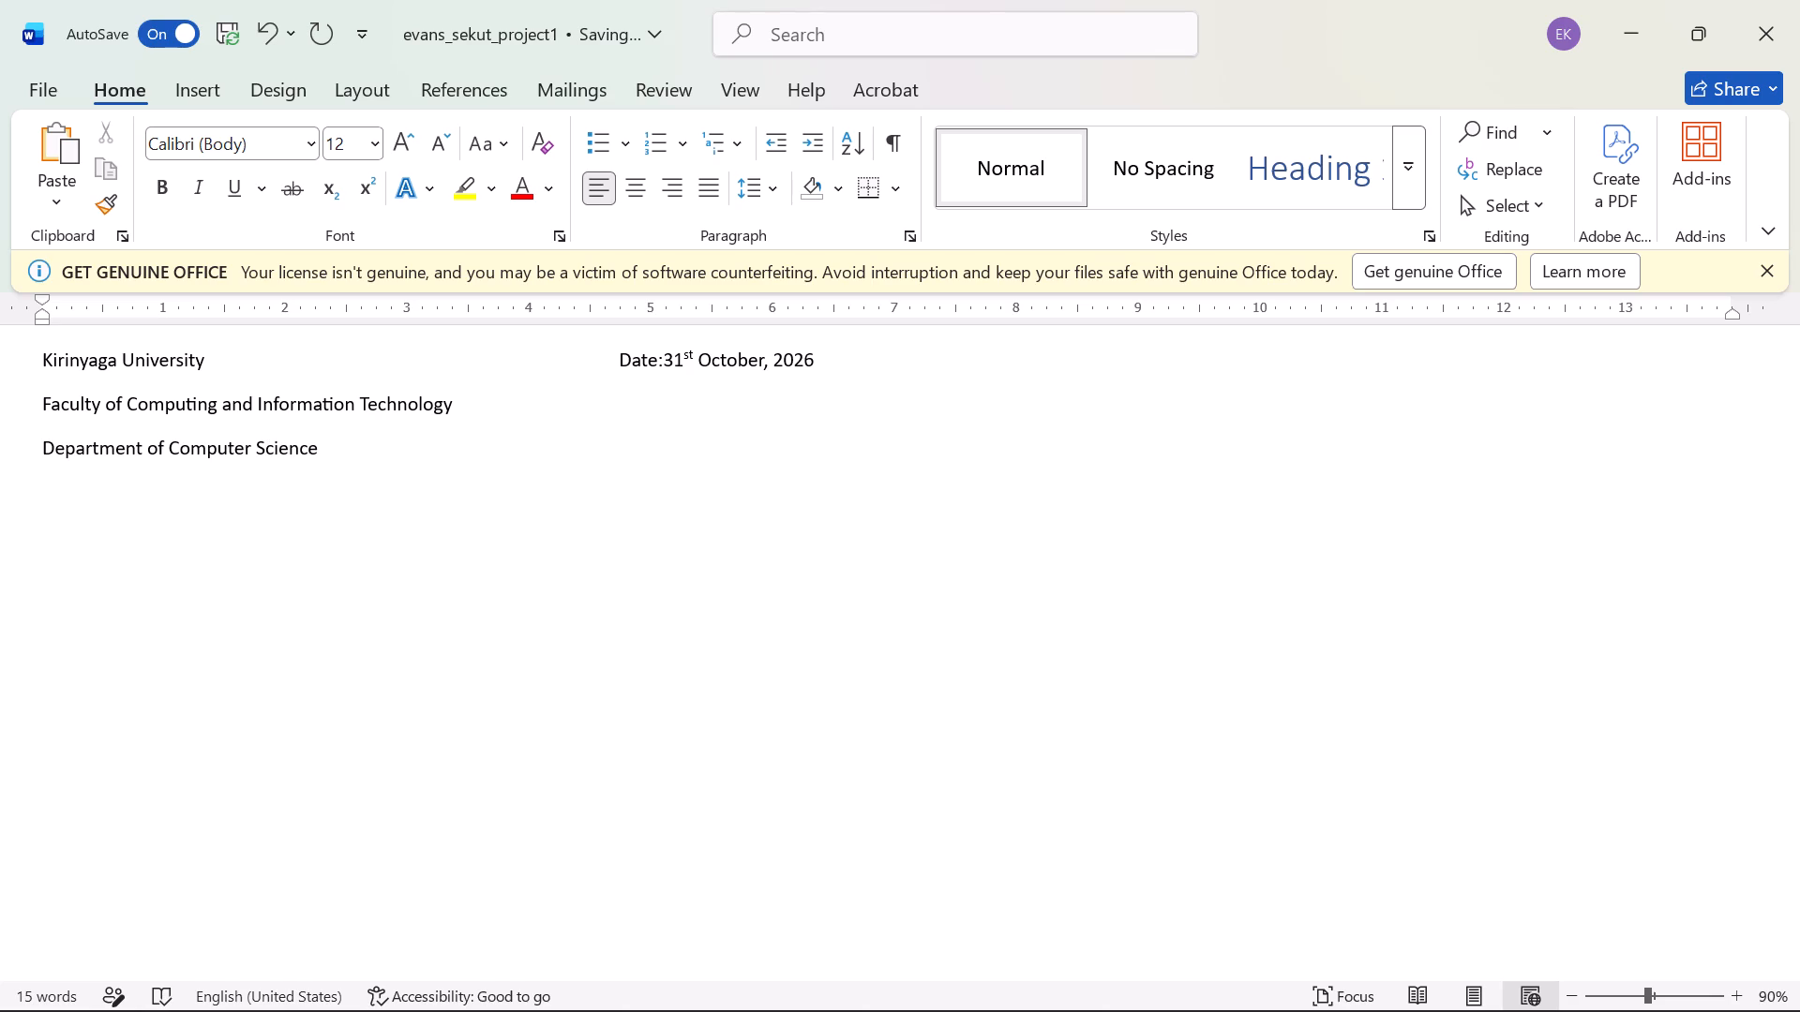
Begin the fourth heading line with the university's P.O. Box number, followed by a comma and a space.
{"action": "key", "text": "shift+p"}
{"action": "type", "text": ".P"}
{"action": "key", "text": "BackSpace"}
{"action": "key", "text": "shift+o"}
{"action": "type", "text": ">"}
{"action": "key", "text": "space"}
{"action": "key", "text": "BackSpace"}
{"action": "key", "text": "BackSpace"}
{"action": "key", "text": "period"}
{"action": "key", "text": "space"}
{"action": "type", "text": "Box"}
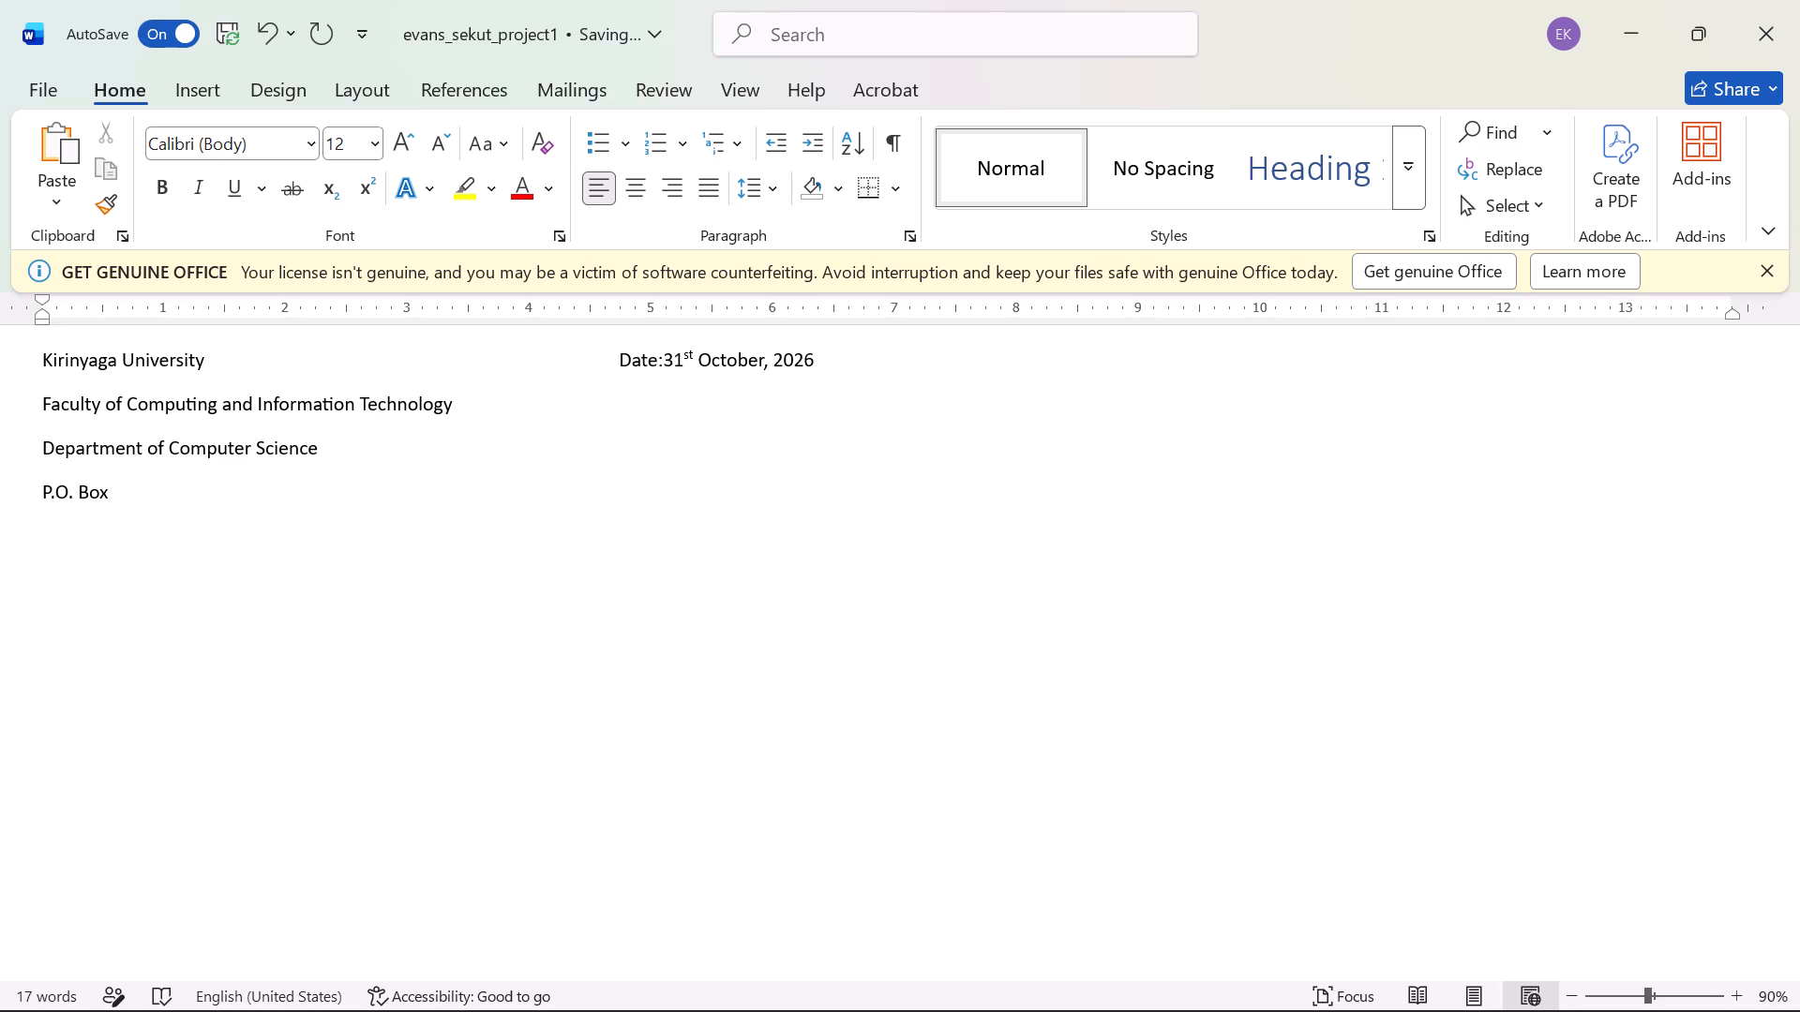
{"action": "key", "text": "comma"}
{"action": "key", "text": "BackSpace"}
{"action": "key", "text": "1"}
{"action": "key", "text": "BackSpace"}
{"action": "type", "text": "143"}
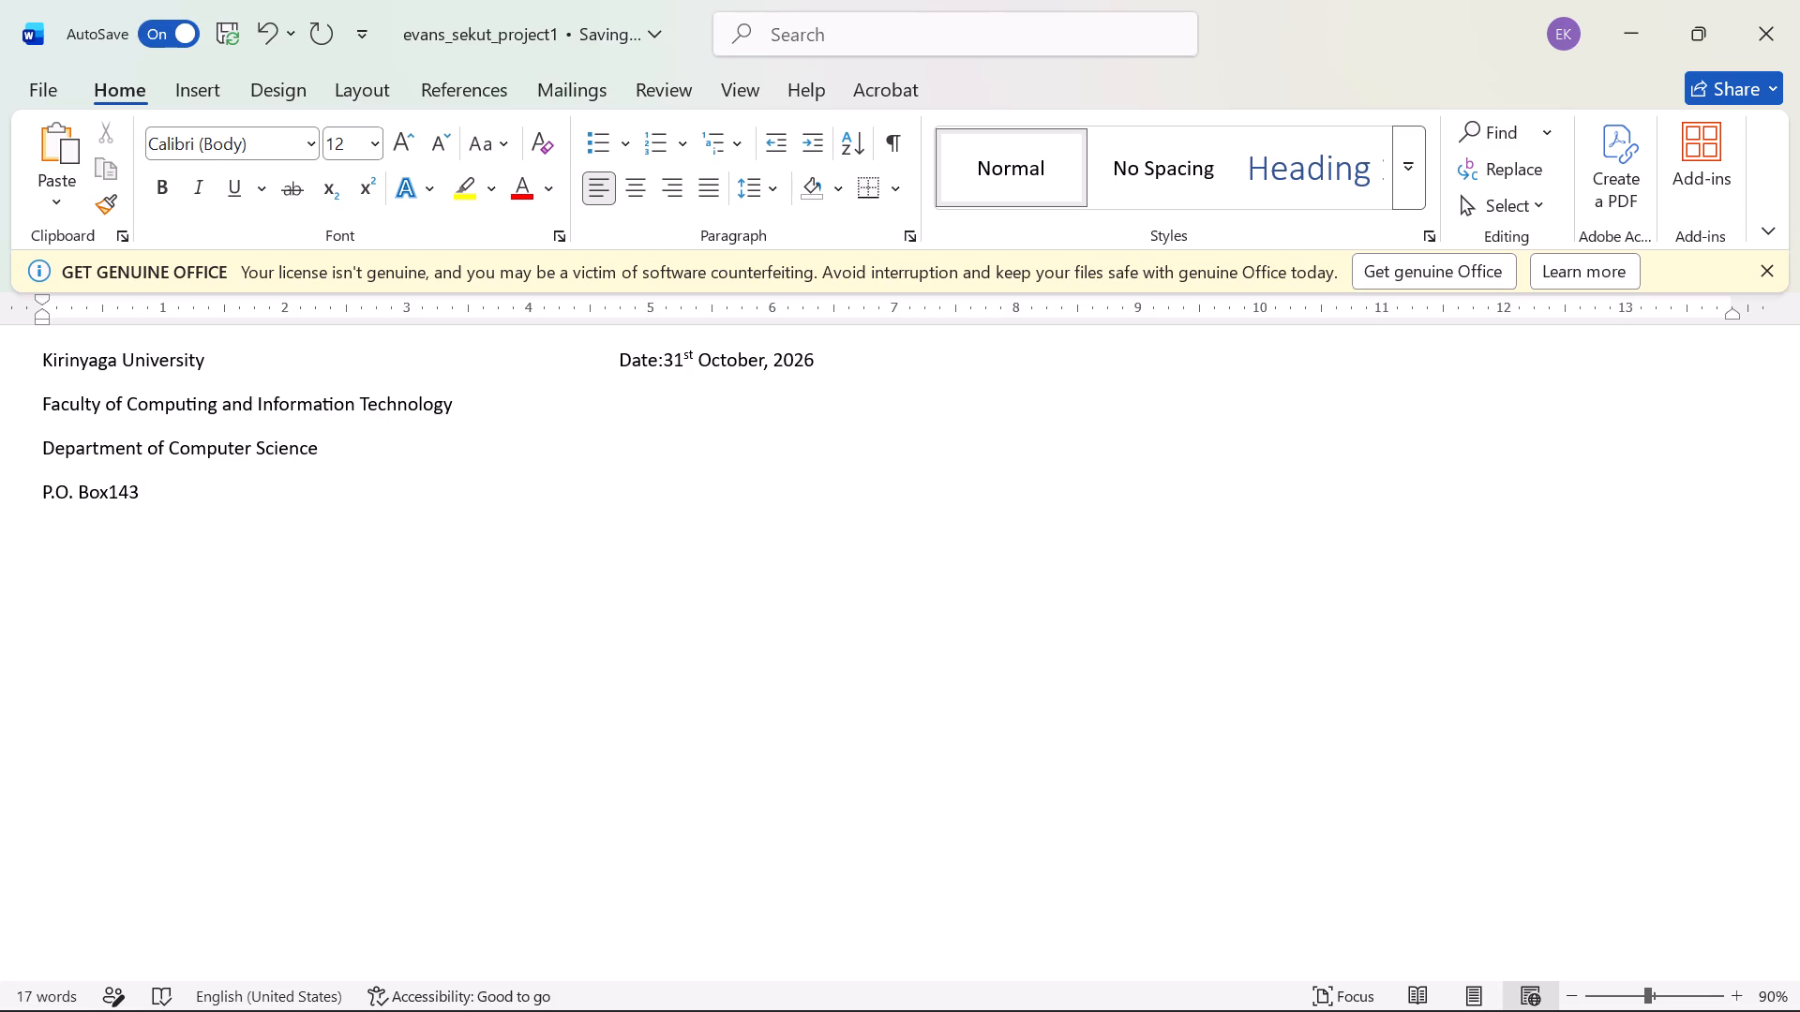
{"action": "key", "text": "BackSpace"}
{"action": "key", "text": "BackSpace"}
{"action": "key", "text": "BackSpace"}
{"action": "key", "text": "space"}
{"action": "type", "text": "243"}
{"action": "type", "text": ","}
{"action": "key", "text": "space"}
Complete the address line with the town Kerugoya and leave one blank line below it.
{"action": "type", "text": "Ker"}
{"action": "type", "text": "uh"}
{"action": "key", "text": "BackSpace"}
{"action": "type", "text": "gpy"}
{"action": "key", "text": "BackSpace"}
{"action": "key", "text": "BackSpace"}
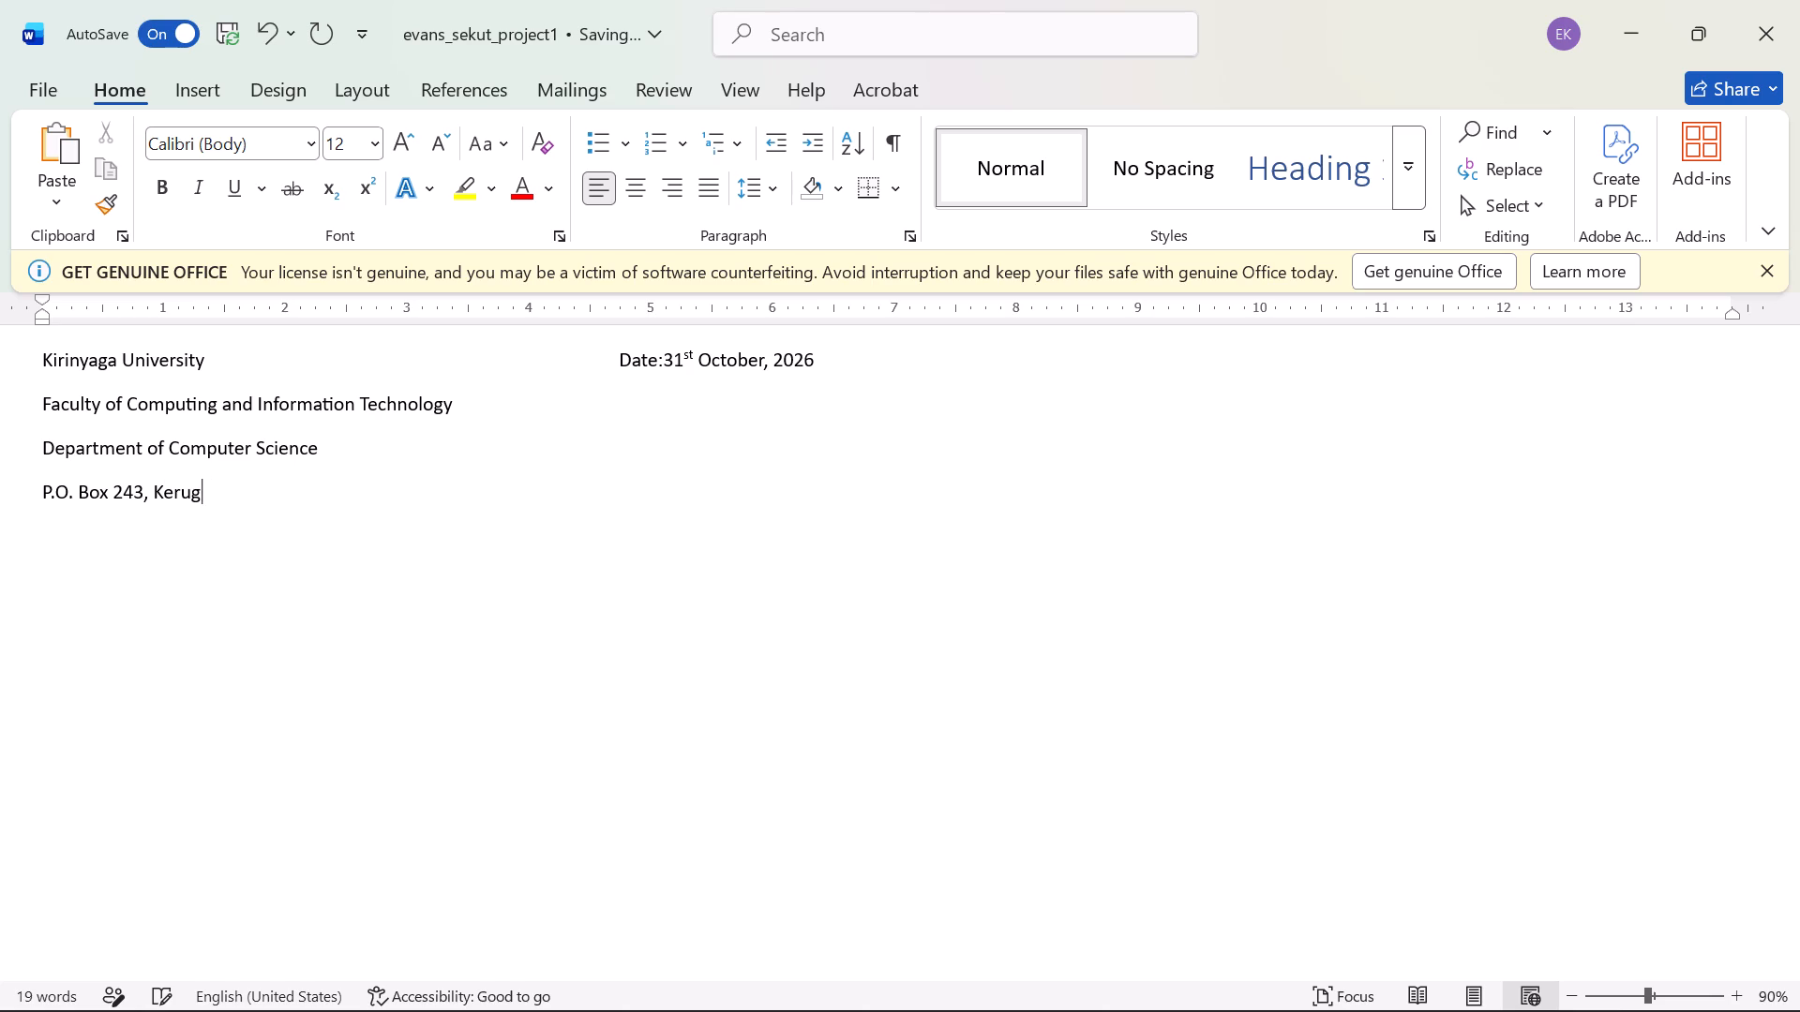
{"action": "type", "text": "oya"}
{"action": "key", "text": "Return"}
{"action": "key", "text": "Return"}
Enter the title "The Importance of Computer Science", indented with 20 spaces, and leave one blank line below it.
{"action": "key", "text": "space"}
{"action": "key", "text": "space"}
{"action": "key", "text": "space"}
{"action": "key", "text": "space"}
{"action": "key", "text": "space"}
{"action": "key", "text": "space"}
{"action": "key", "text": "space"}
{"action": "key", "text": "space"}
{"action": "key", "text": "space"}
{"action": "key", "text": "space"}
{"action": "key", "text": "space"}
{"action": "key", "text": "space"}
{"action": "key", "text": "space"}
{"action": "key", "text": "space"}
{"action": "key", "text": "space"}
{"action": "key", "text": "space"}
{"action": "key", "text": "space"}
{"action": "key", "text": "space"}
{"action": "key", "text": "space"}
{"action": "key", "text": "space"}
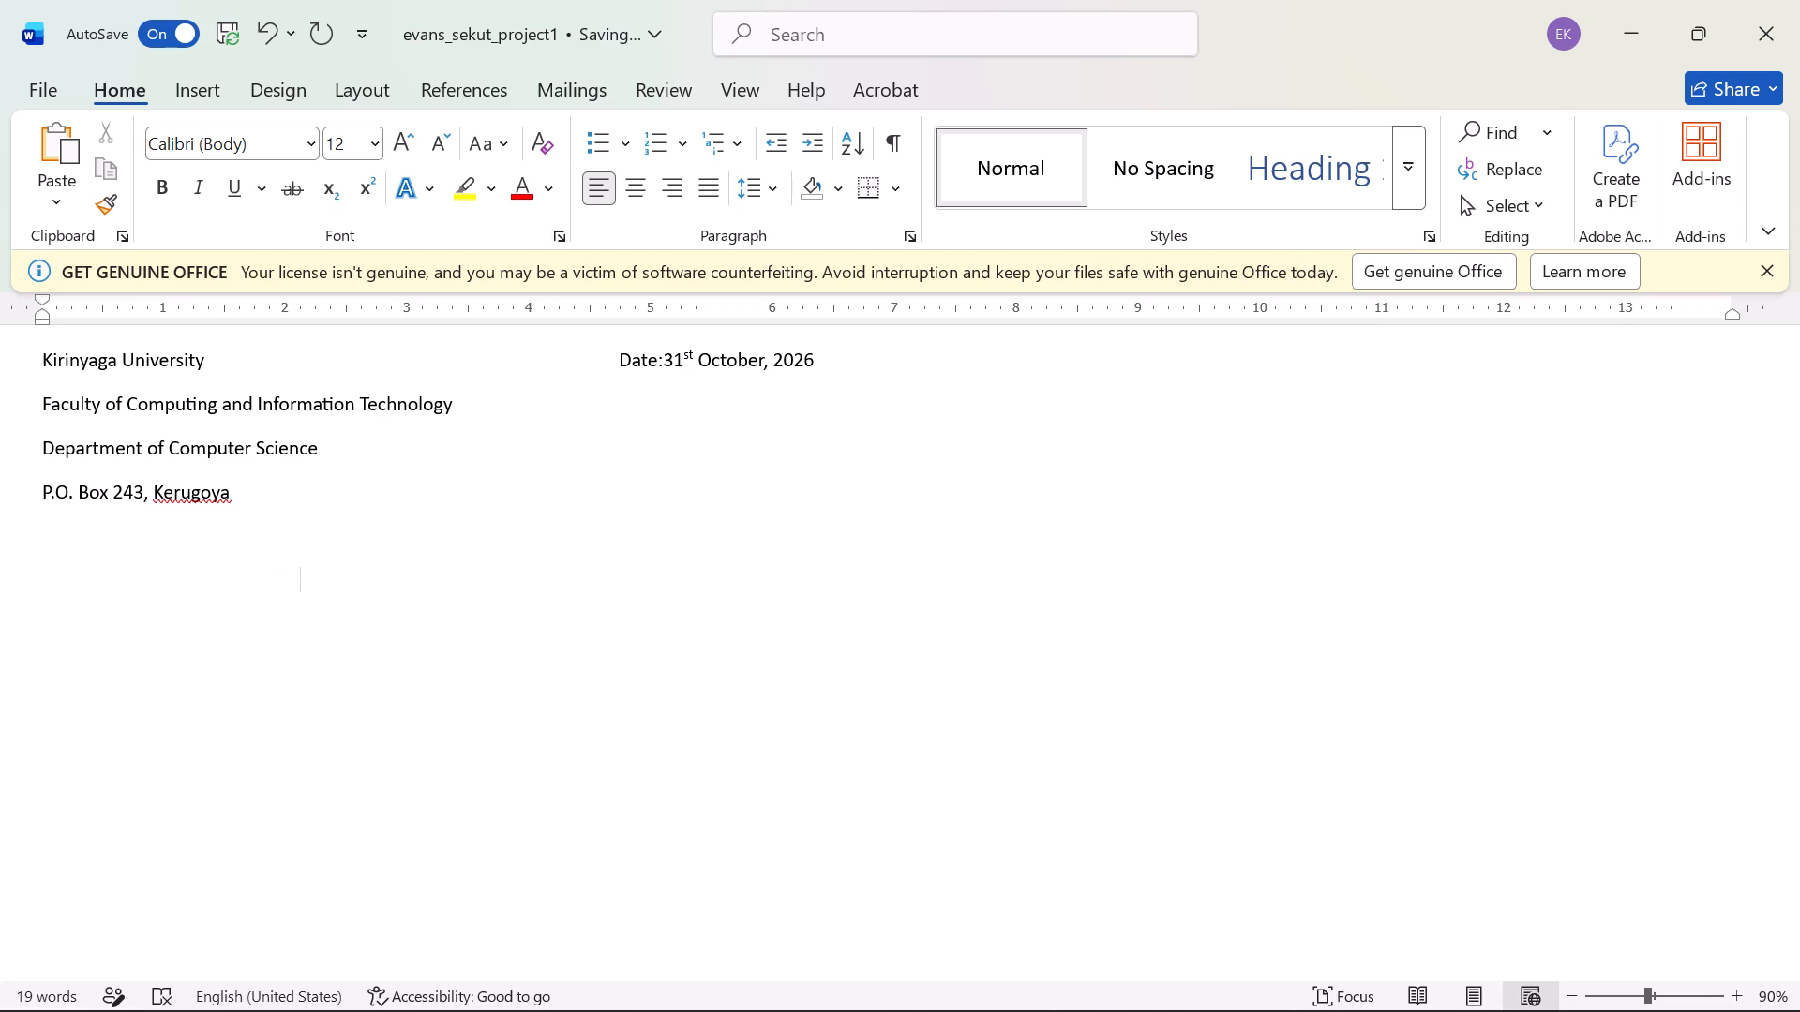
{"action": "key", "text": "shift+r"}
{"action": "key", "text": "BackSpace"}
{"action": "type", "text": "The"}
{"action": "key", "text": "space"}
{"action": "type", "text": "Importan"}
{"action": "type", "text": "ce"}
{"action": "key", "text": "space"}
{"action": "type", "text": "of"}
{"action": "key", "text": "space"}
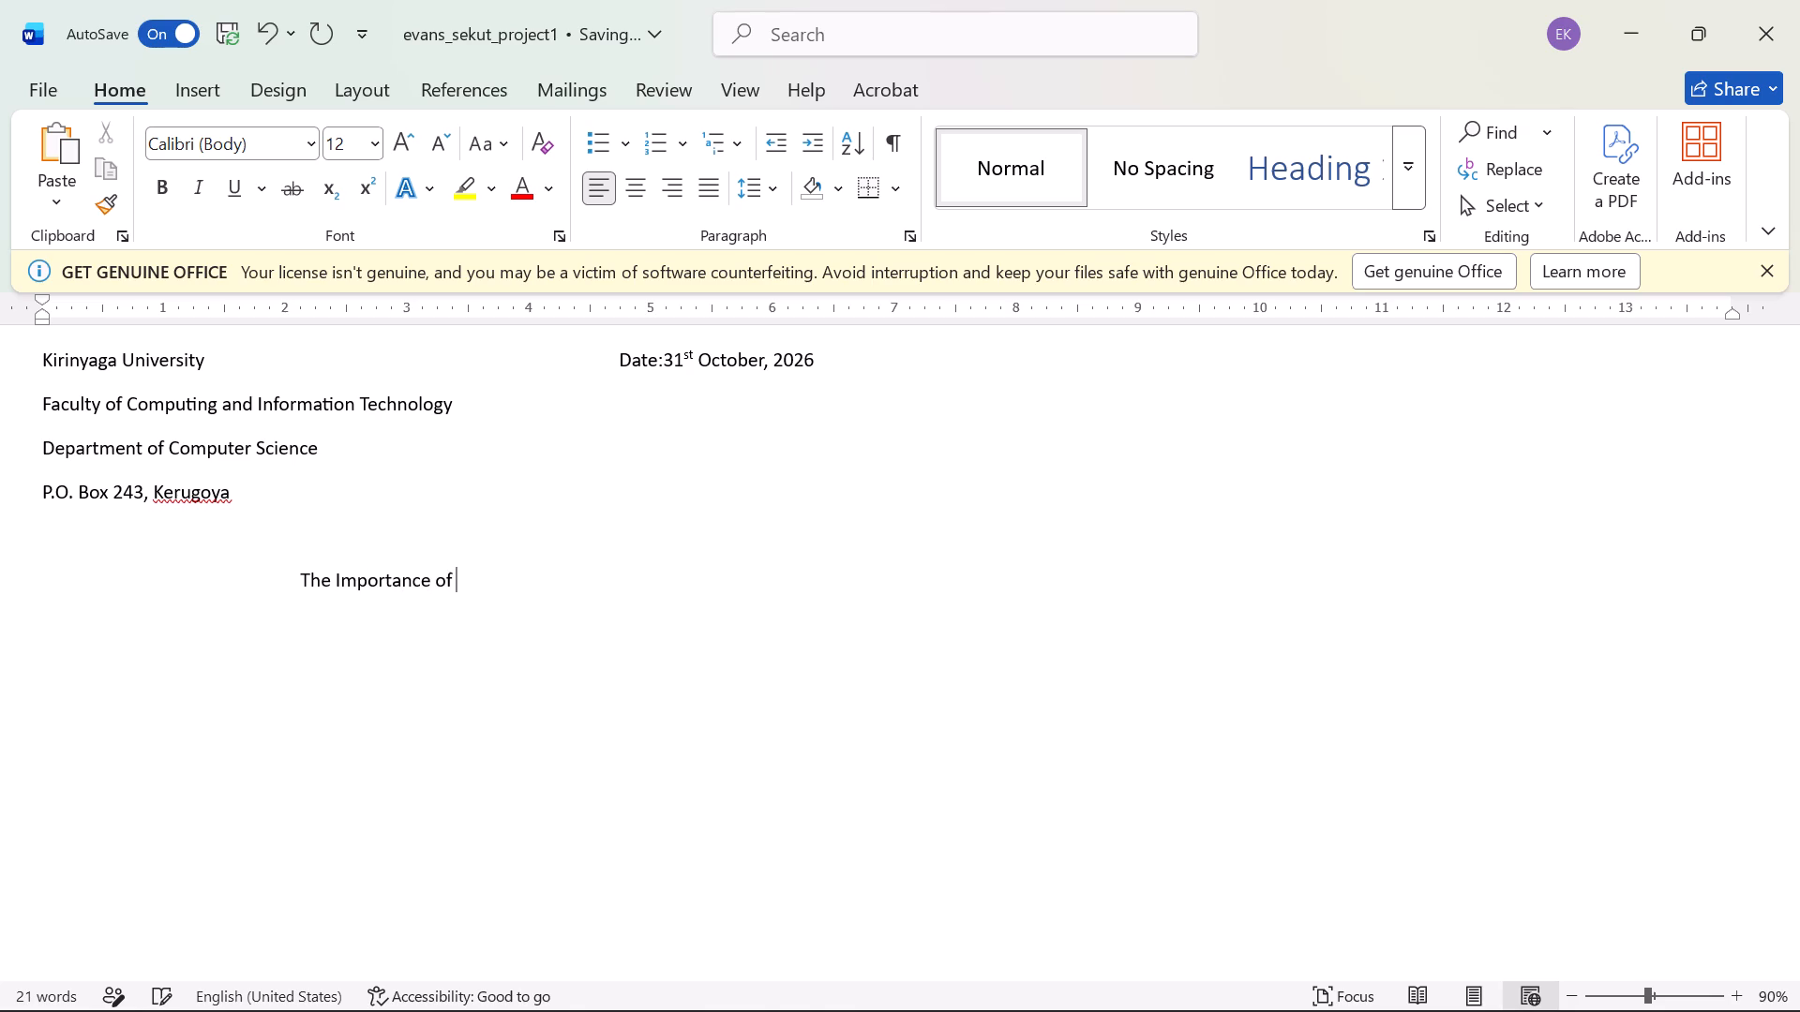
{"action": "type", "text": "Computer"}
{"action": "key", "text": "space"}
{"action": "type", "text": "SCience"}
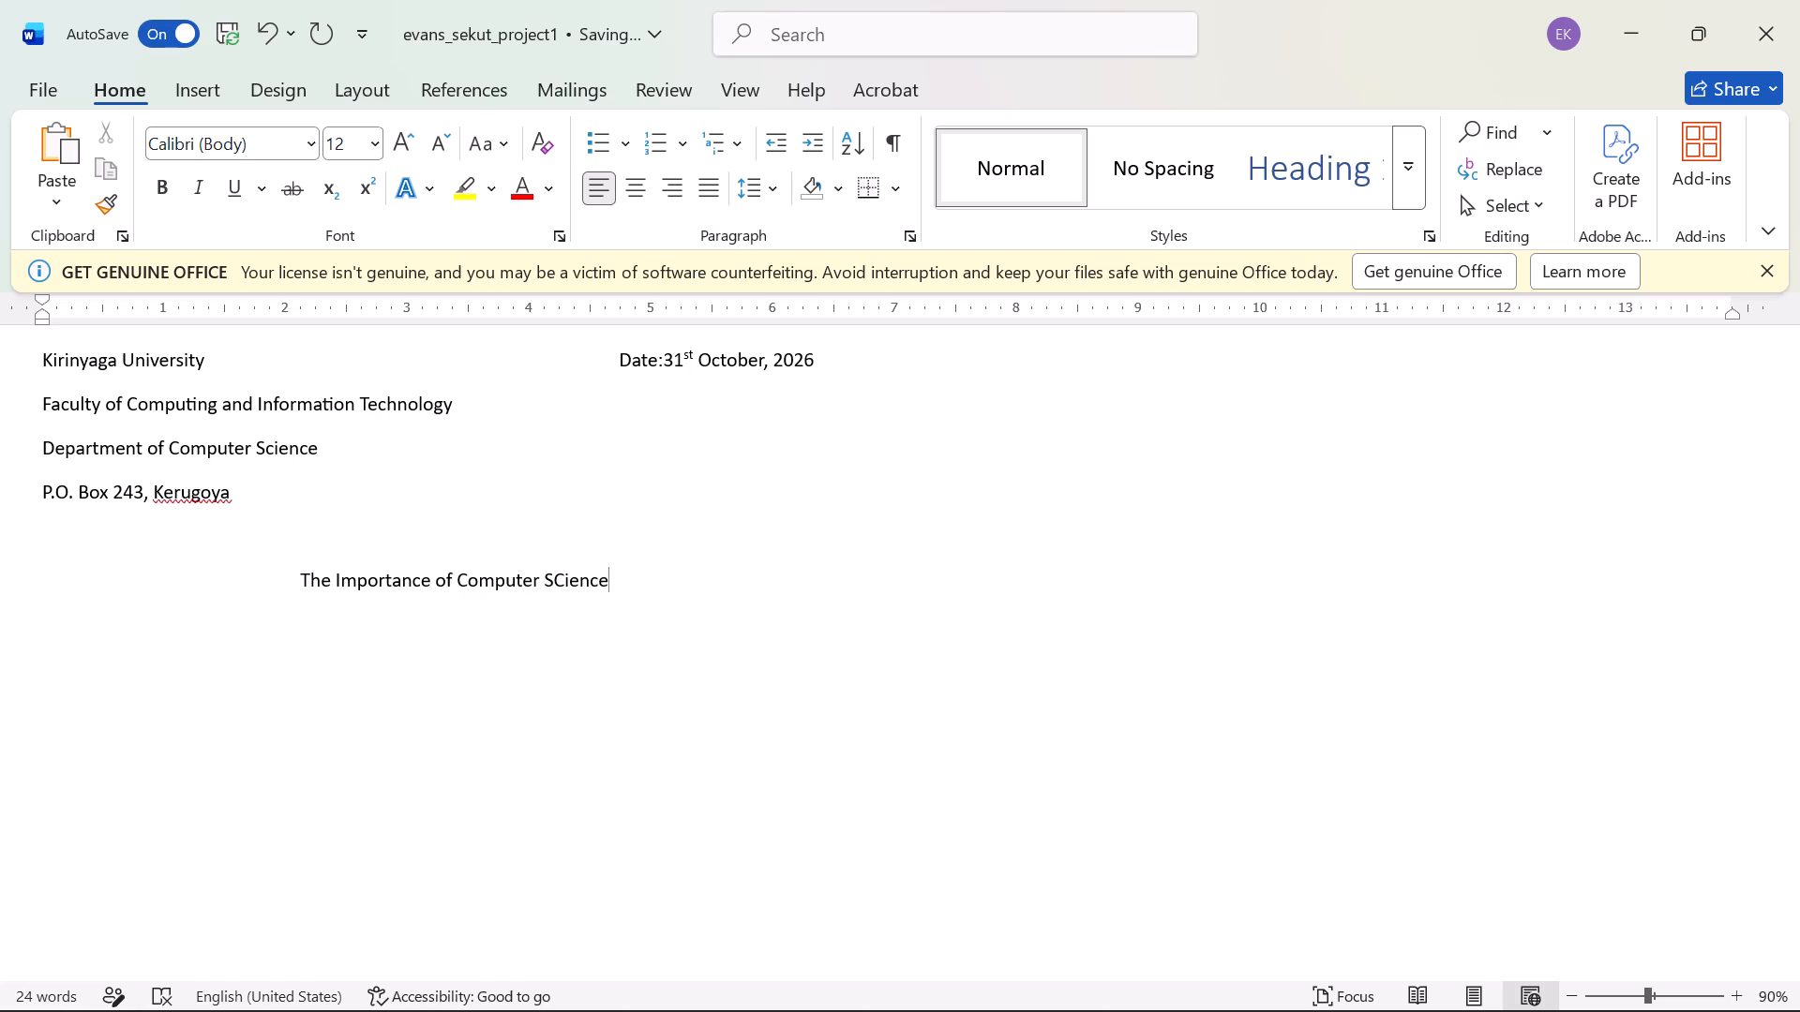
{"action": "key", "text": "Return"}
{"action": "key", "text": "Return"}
Enter "Introduction" as a section heading at the line start and begin a new line below it.
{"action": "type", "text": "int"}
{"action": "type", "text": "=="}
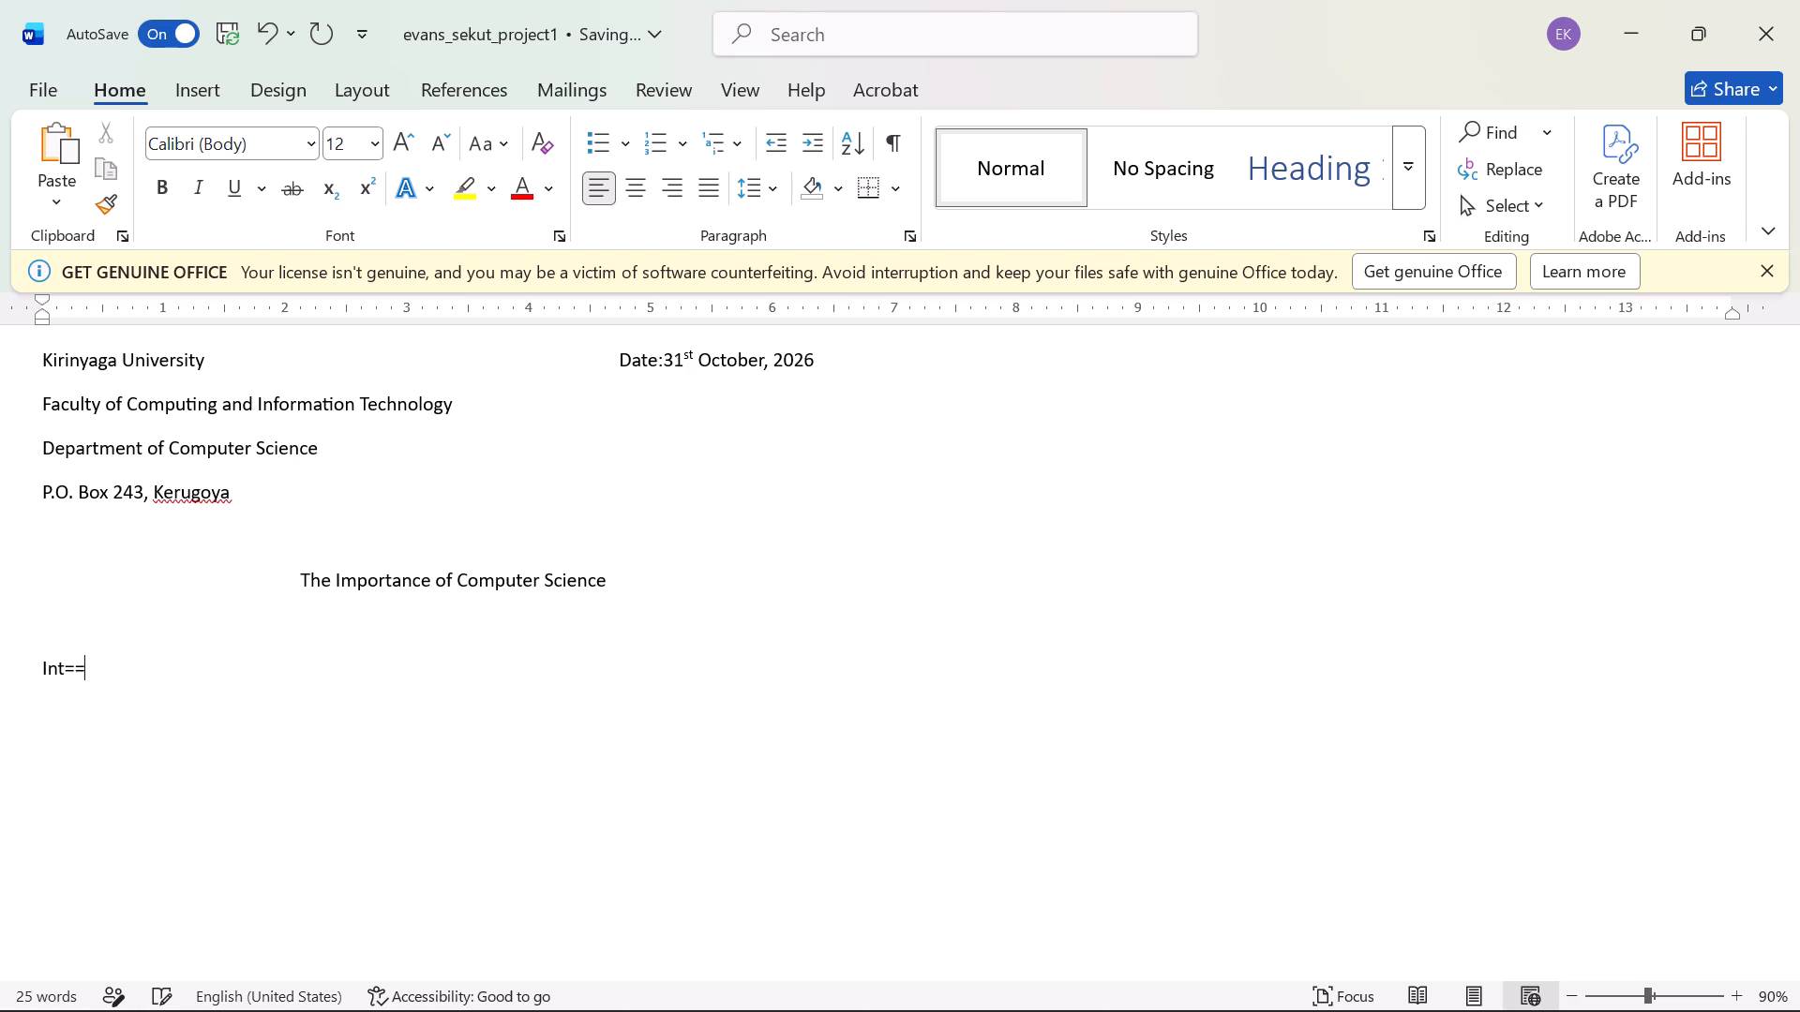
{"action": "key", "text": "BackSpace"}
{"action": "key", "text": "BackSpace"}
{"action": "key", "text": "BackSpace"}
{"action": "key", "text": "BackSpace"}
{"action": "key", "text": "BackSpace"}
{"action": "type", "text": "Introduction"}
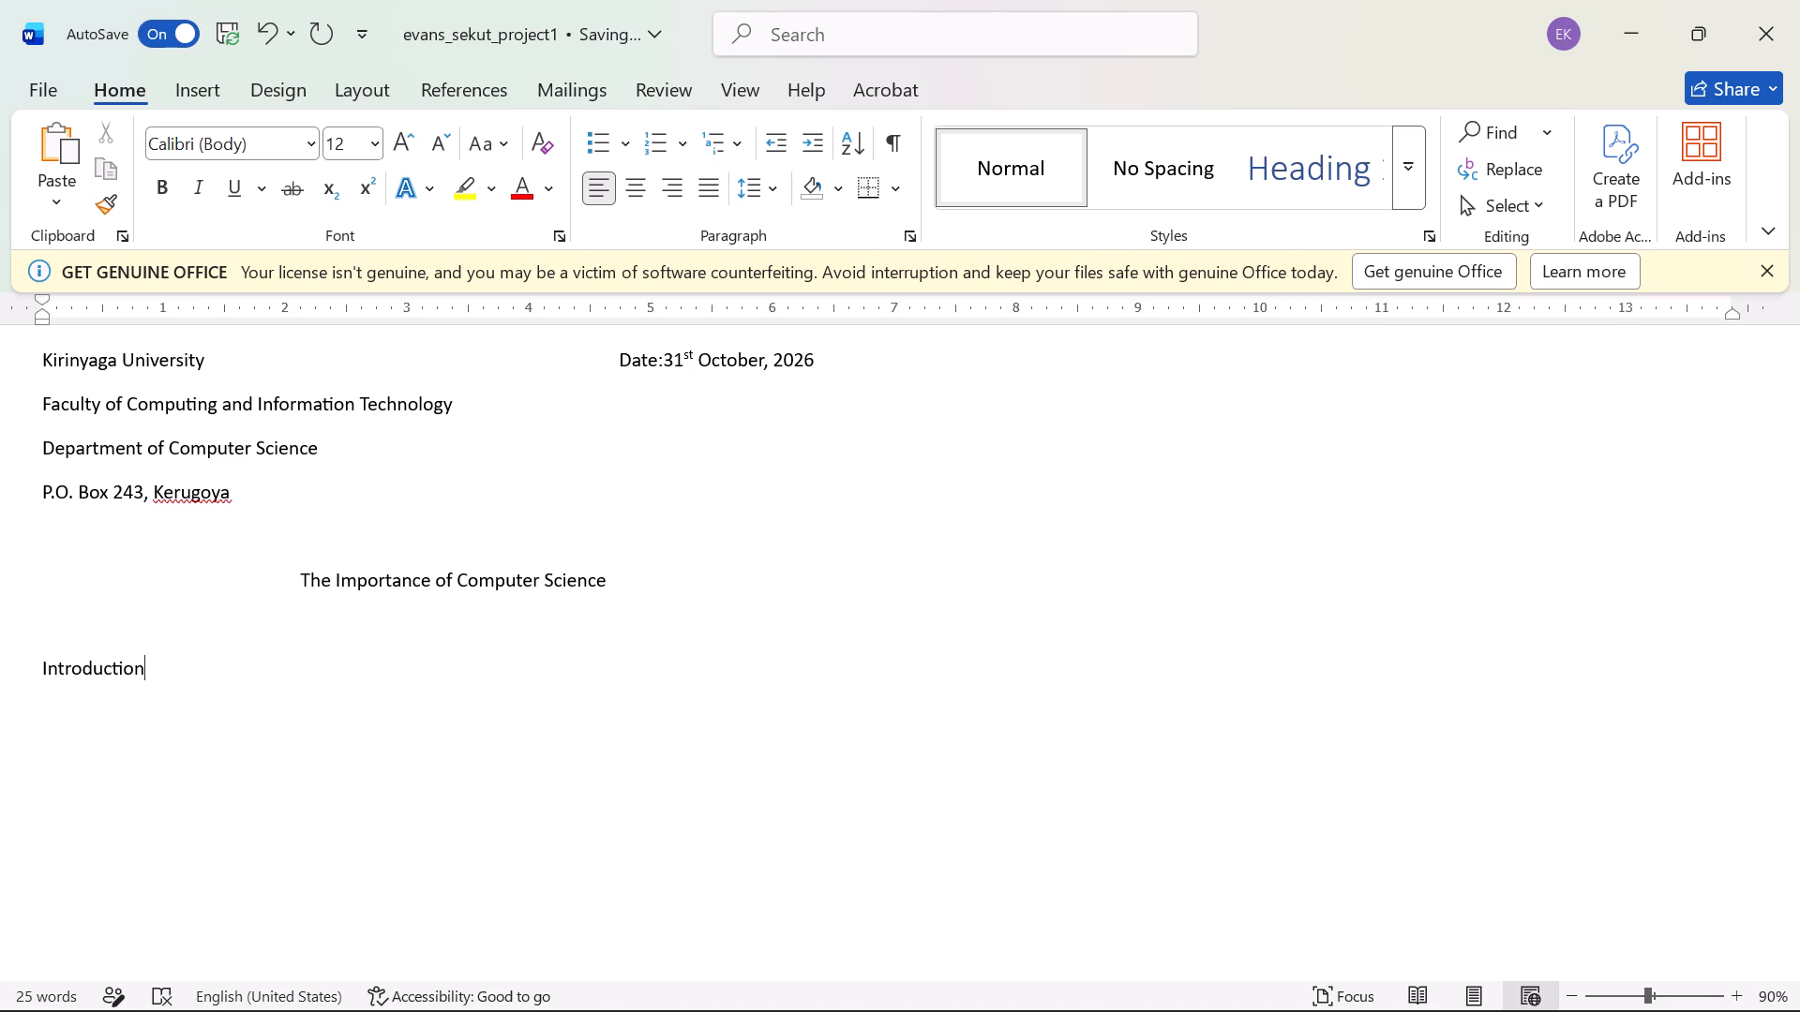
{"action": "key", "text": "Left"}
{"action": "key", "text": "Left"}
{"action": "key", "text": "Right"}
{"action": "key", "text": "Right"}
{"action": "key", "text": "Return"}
Begin the introduction paragraph under the "Introduction" heading with "Computer Science is one of the most", followed by a space.
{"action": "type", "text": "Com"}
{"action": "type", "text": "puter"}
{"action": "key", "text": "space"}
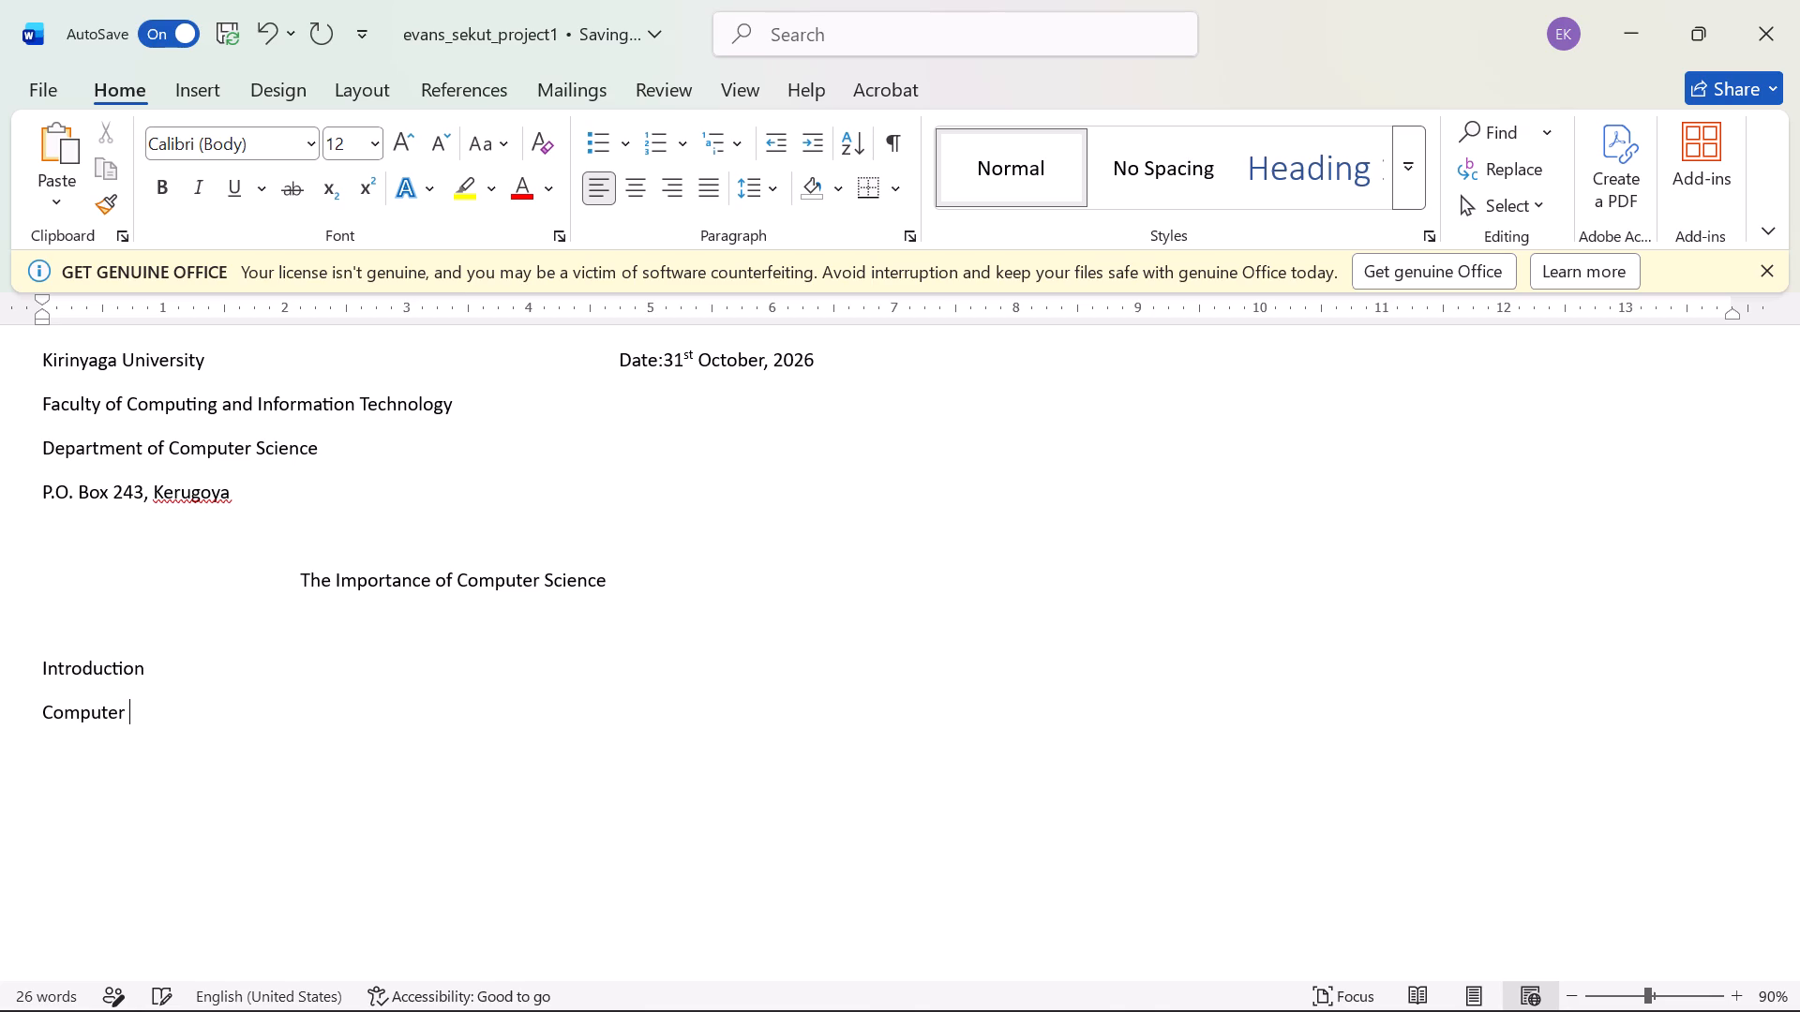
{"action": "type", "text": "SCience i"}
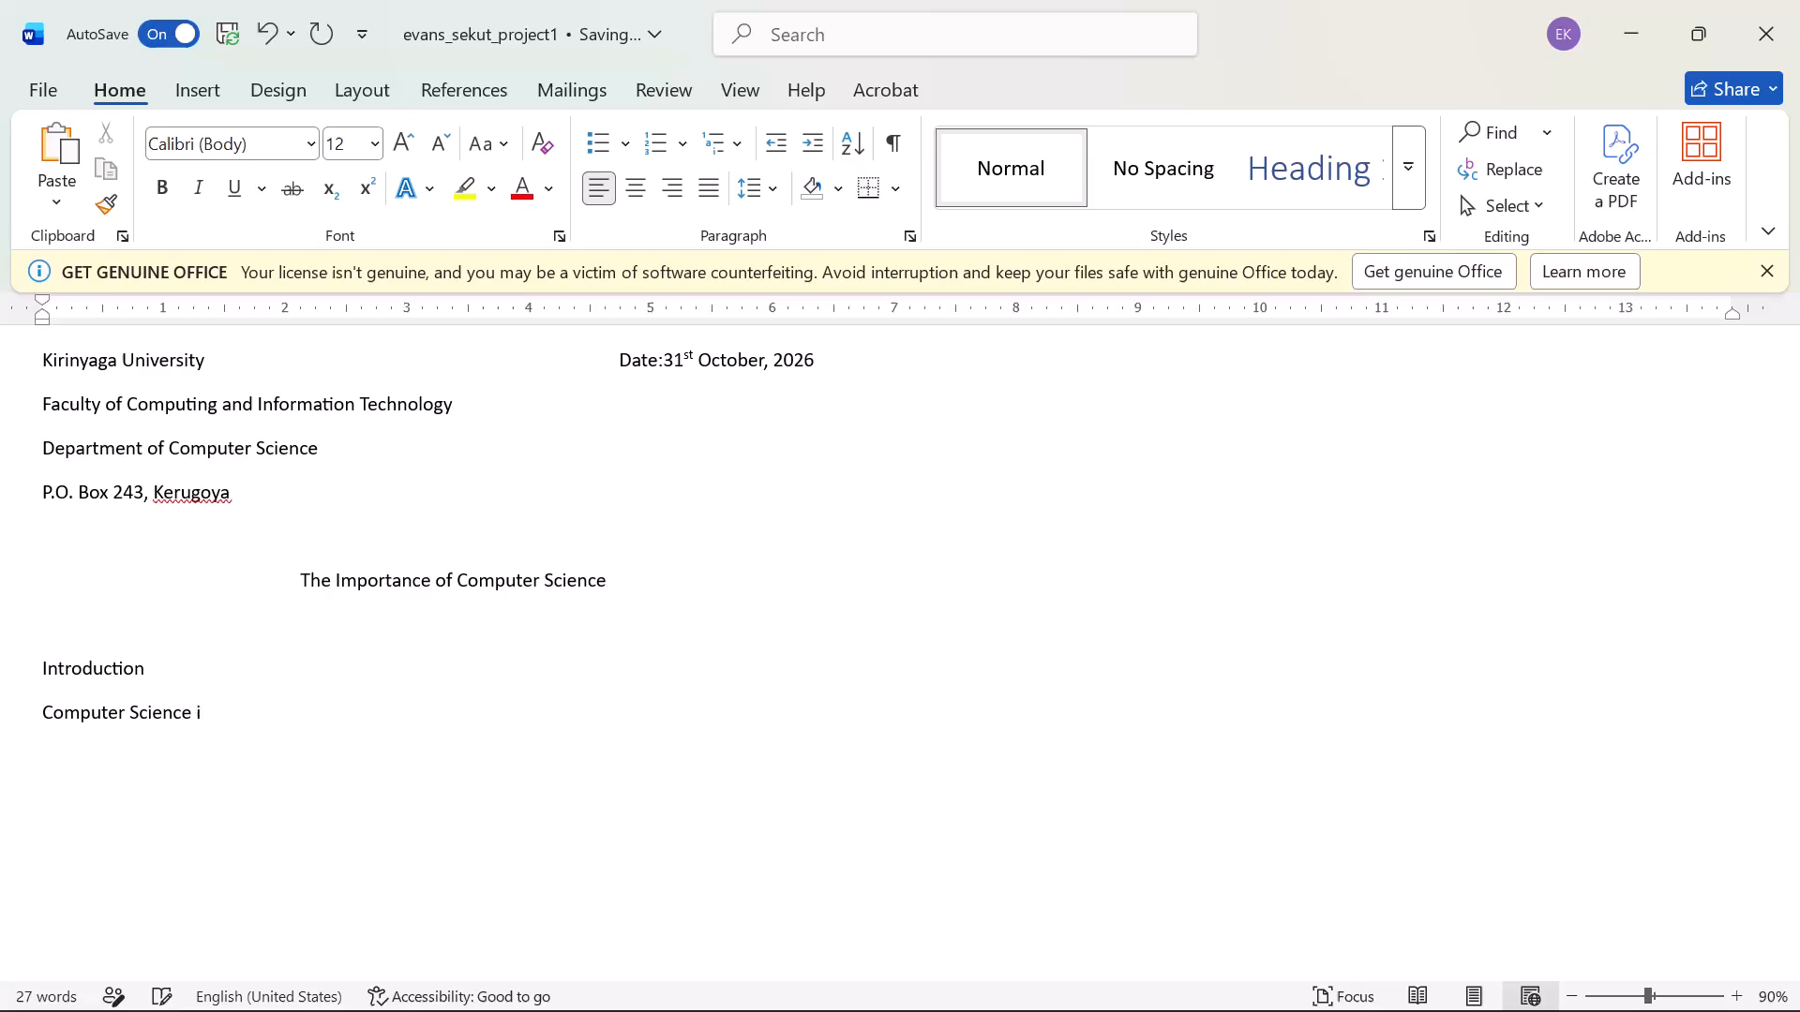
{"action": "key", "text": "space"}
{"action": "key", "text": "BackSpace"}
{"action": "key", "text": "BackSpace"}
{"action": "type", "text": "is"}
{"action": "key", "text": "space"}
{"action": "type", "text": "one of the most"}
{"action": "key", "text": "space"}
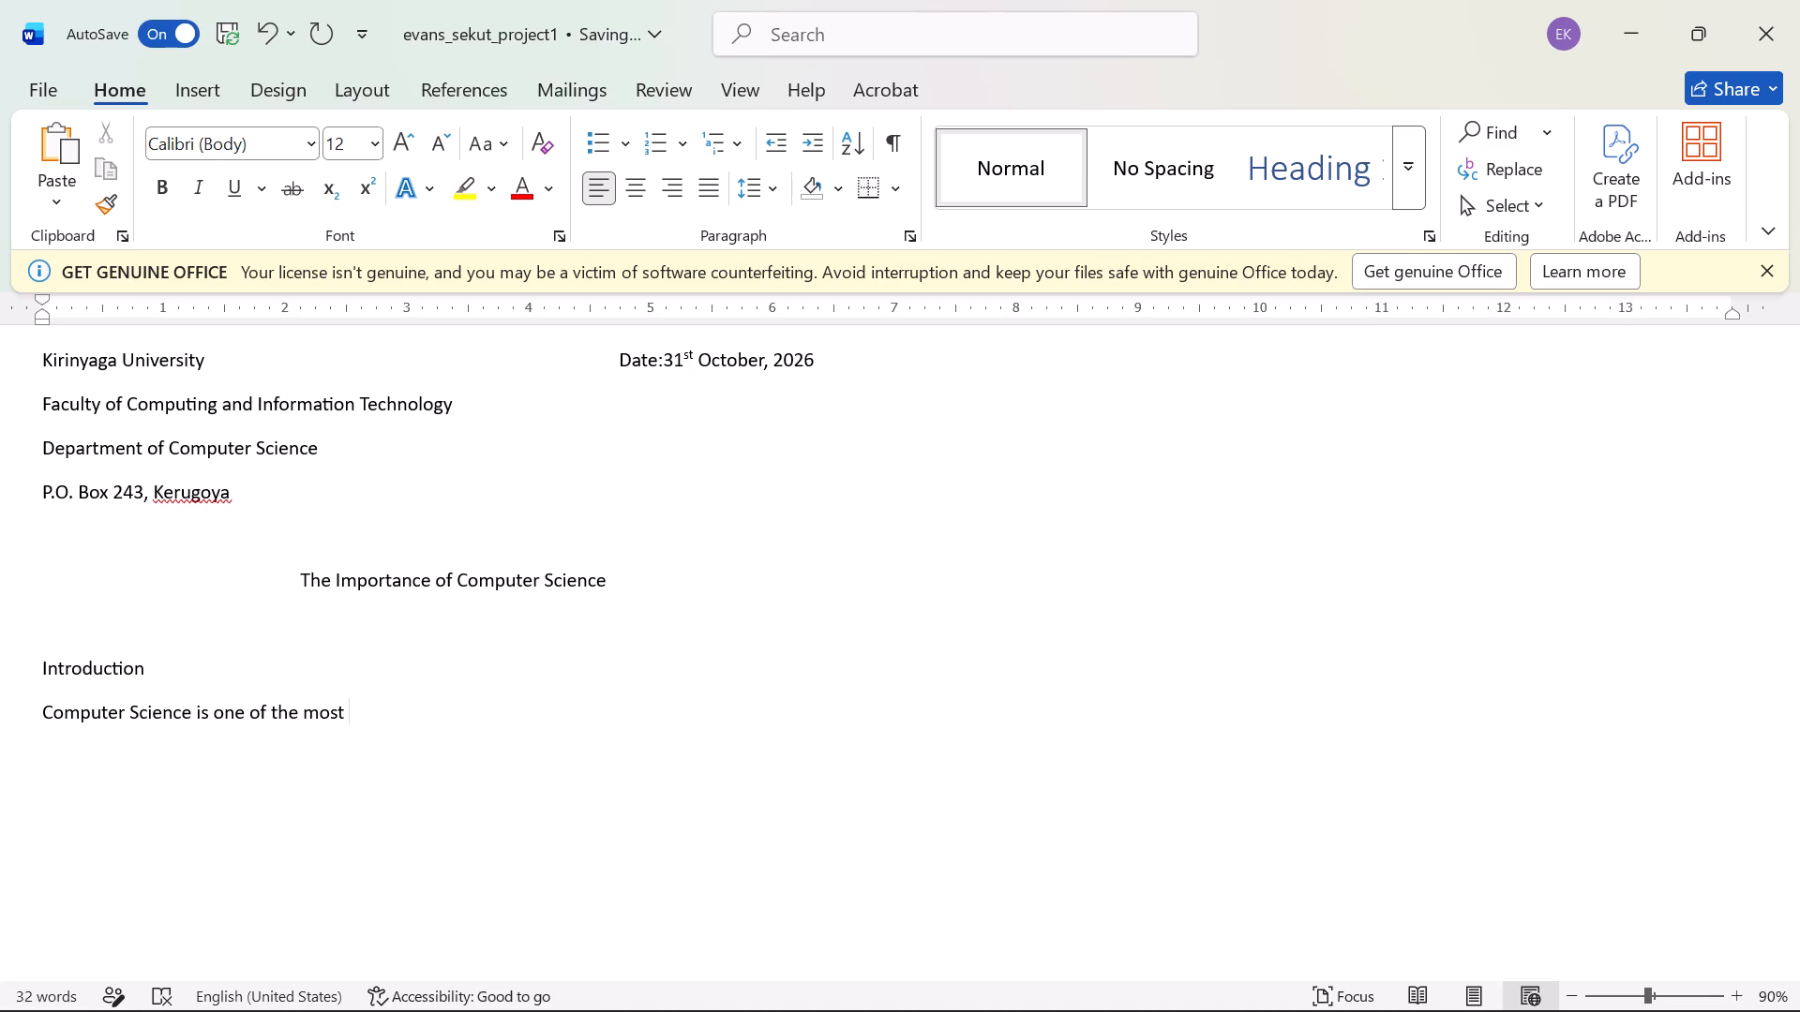
Complete the introduction's first sentence with "important fields in today's world." and leave a space after it.
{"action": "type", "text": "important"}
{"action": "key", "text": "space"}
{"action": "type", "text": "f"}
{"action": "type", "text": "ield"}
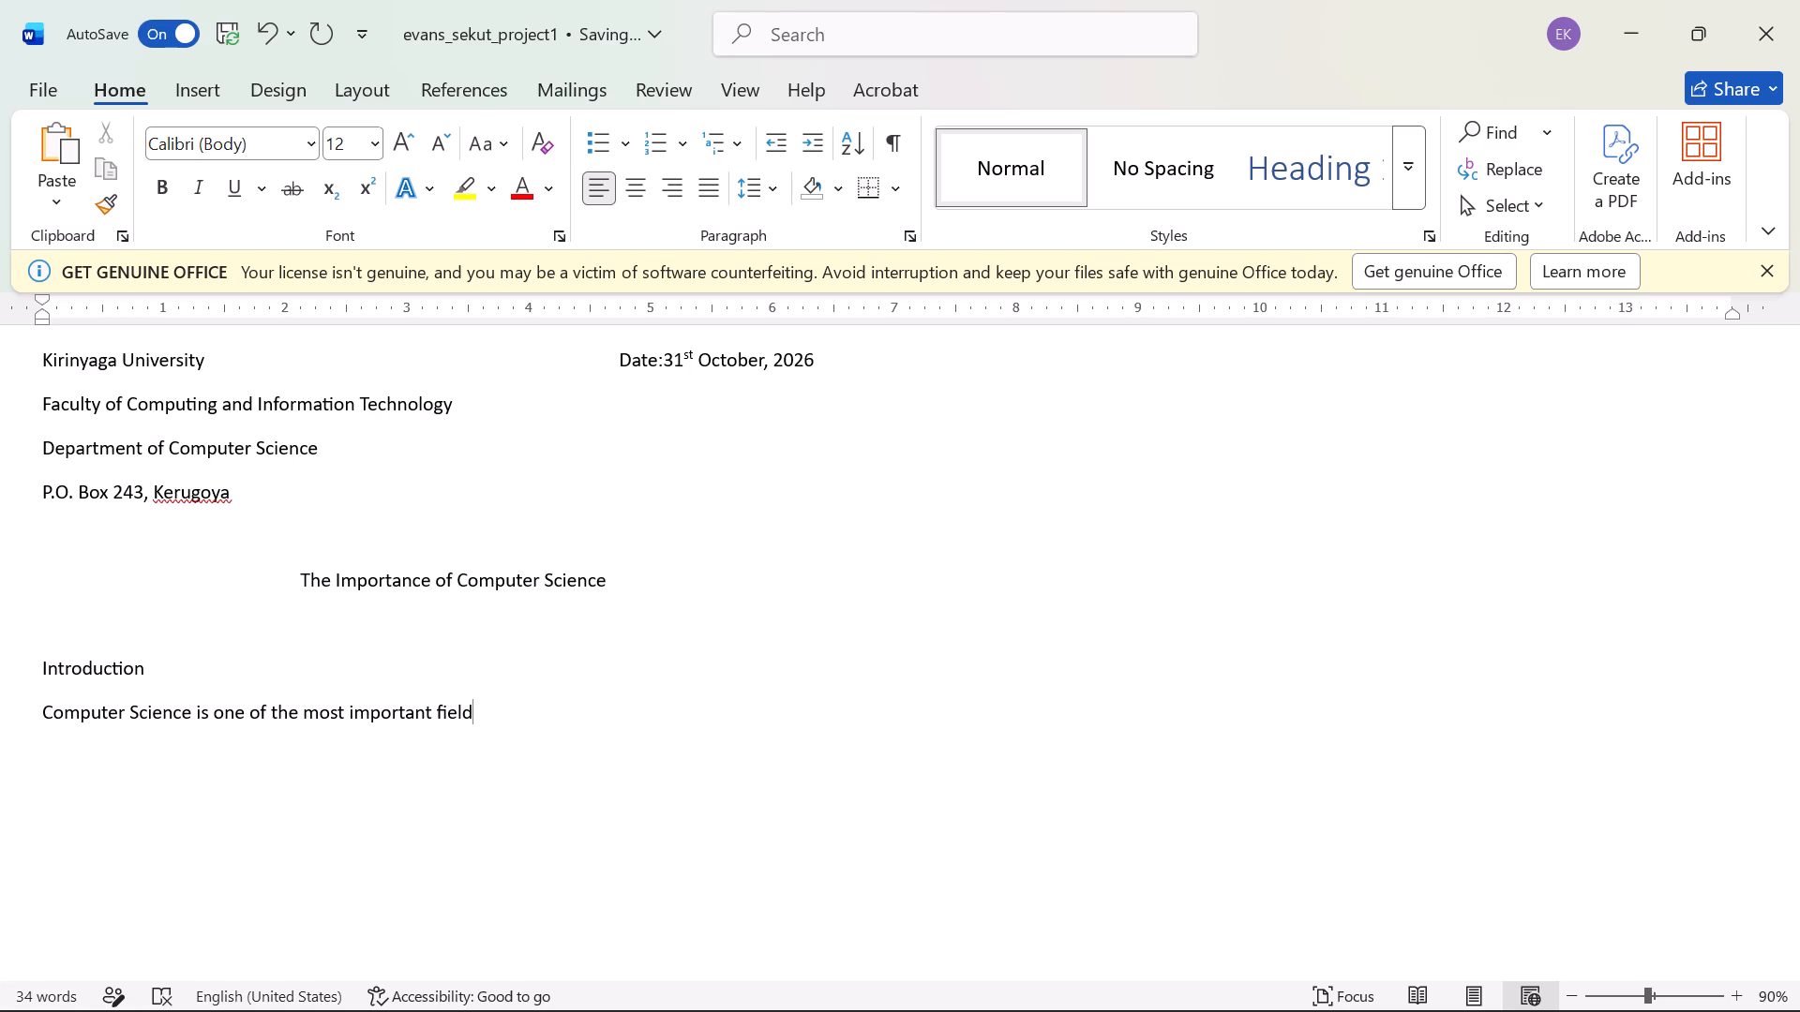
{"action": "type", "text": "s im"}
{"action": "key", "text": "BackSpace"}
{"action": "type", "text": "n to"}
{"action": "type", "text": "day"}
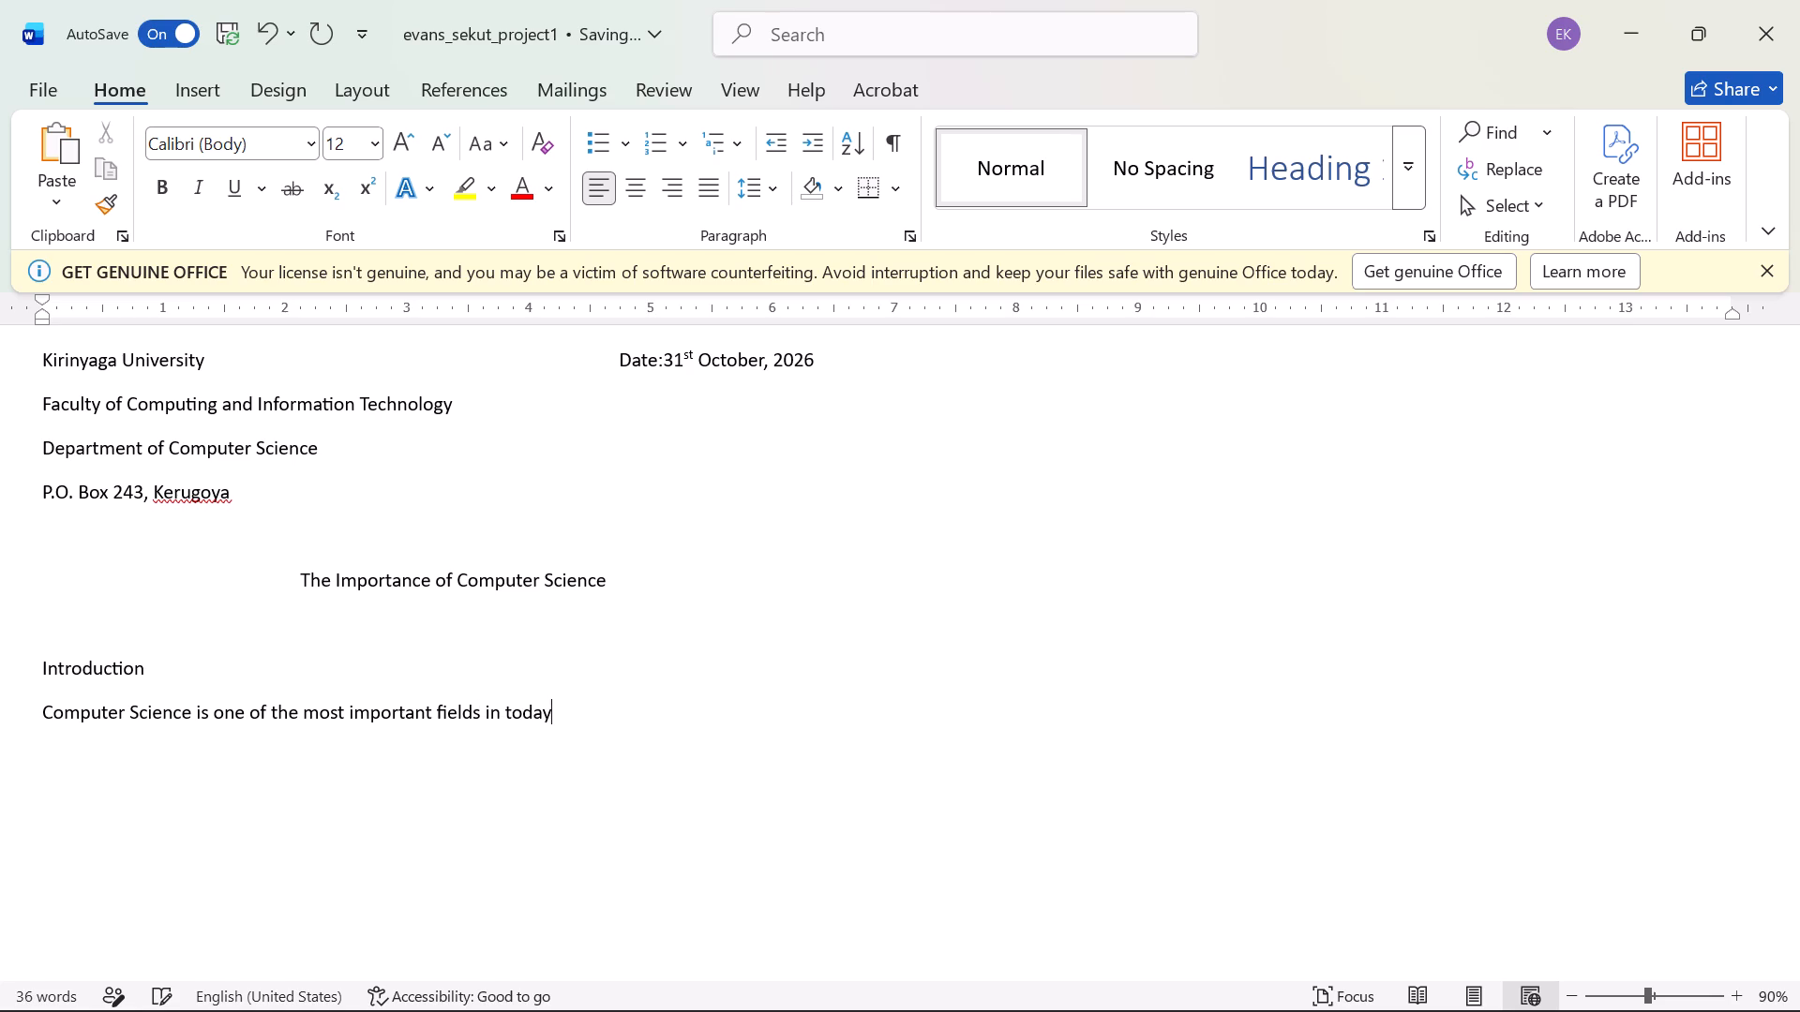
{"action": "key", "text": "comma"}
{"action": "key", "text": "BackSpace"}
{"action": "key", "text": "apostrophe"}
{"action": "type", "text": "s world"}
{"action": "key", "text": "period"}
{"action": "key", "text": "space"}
Begin the second sentence in the same paragraph with "It involves the study of Computers, programming and the", followed by a space.
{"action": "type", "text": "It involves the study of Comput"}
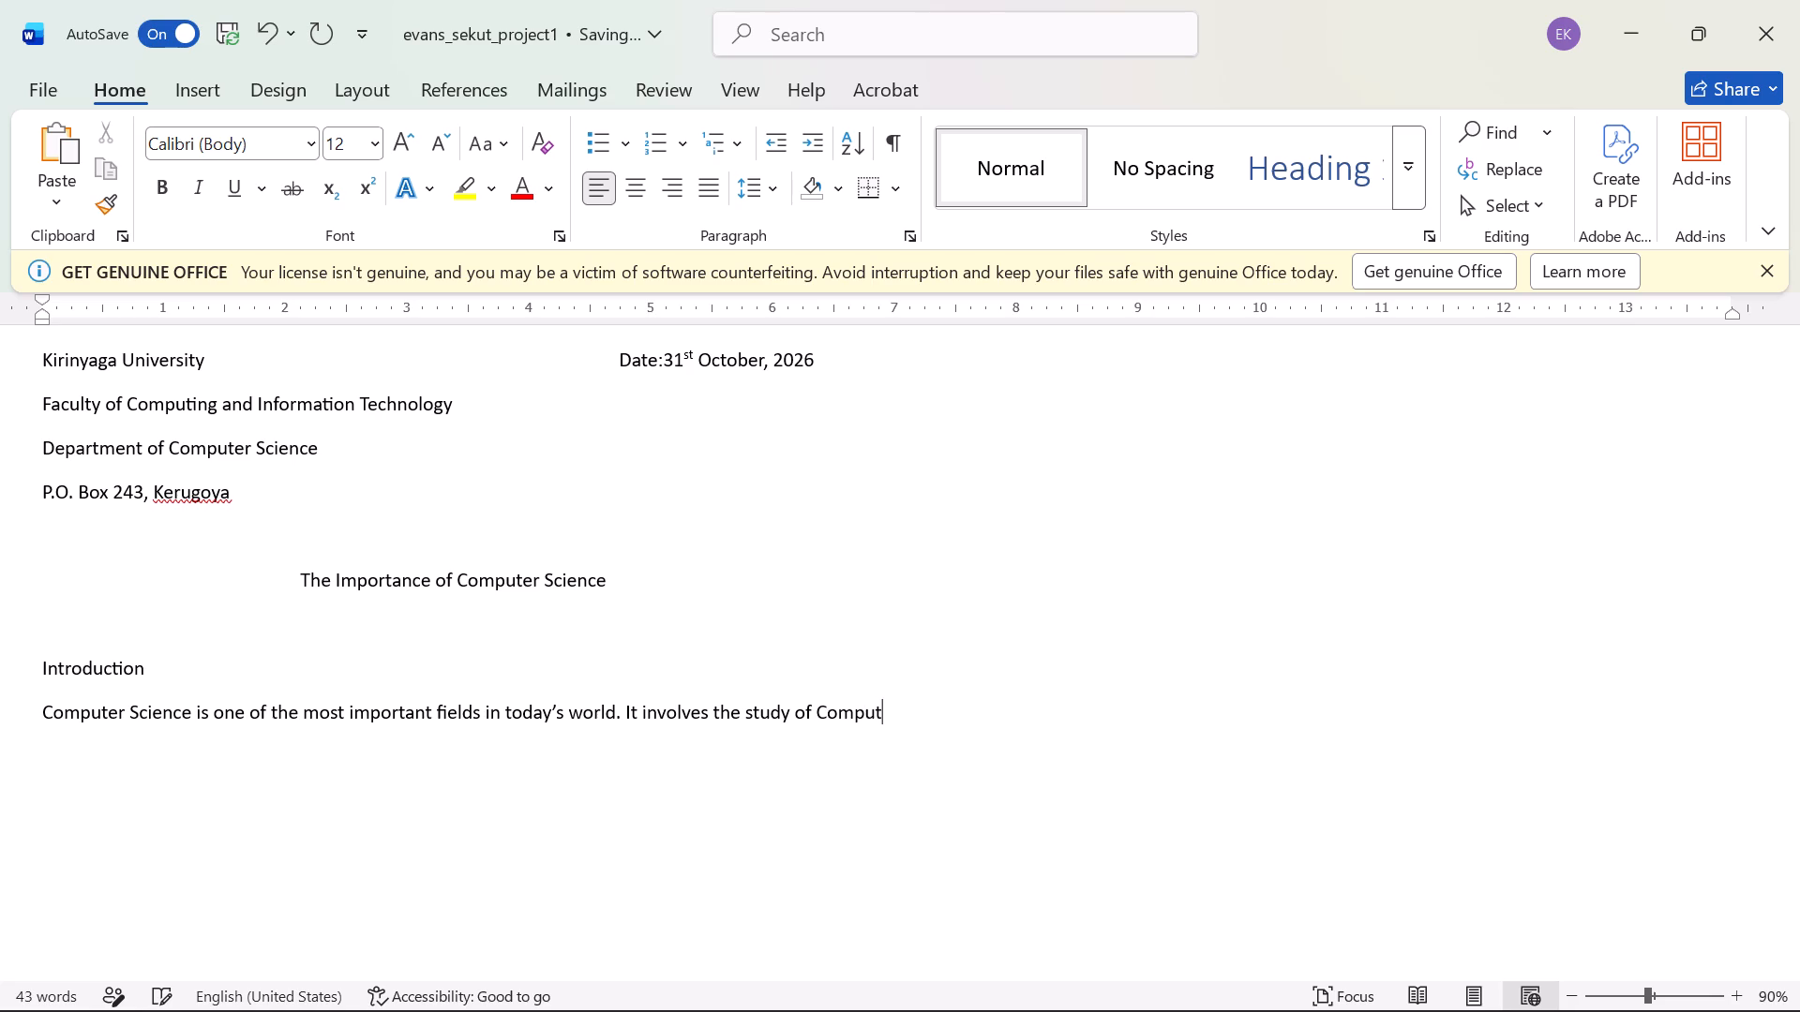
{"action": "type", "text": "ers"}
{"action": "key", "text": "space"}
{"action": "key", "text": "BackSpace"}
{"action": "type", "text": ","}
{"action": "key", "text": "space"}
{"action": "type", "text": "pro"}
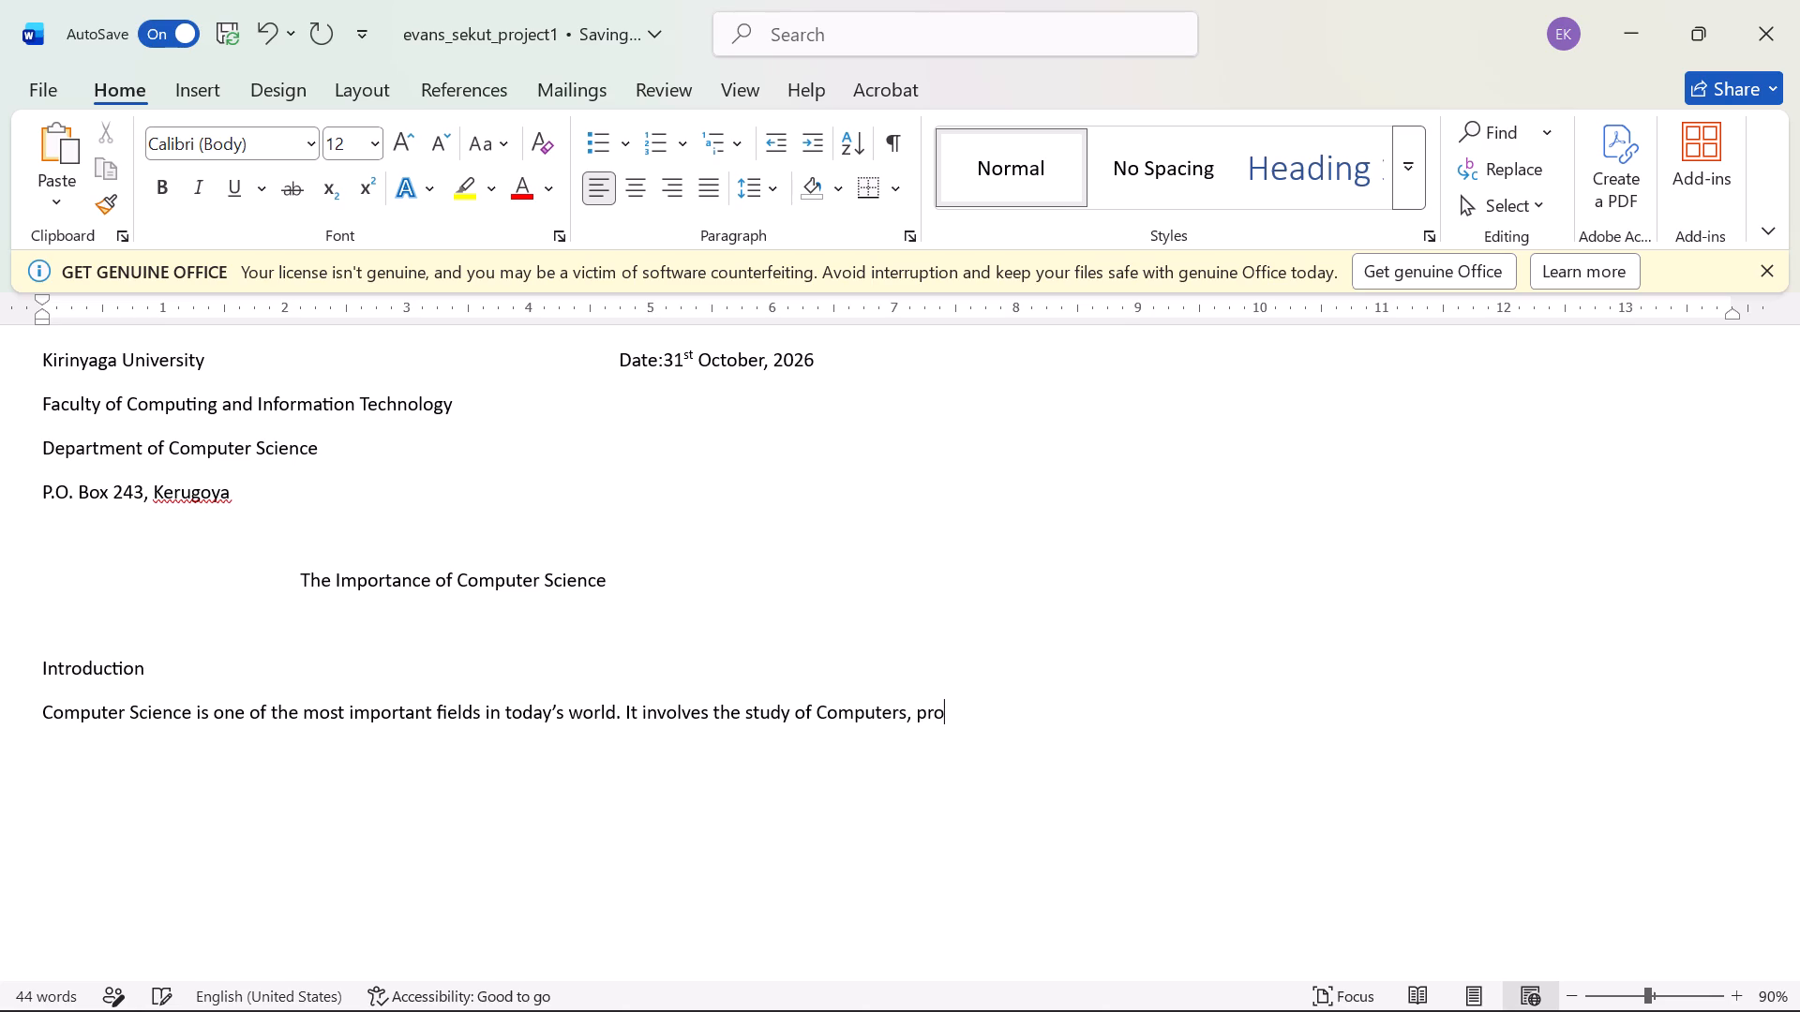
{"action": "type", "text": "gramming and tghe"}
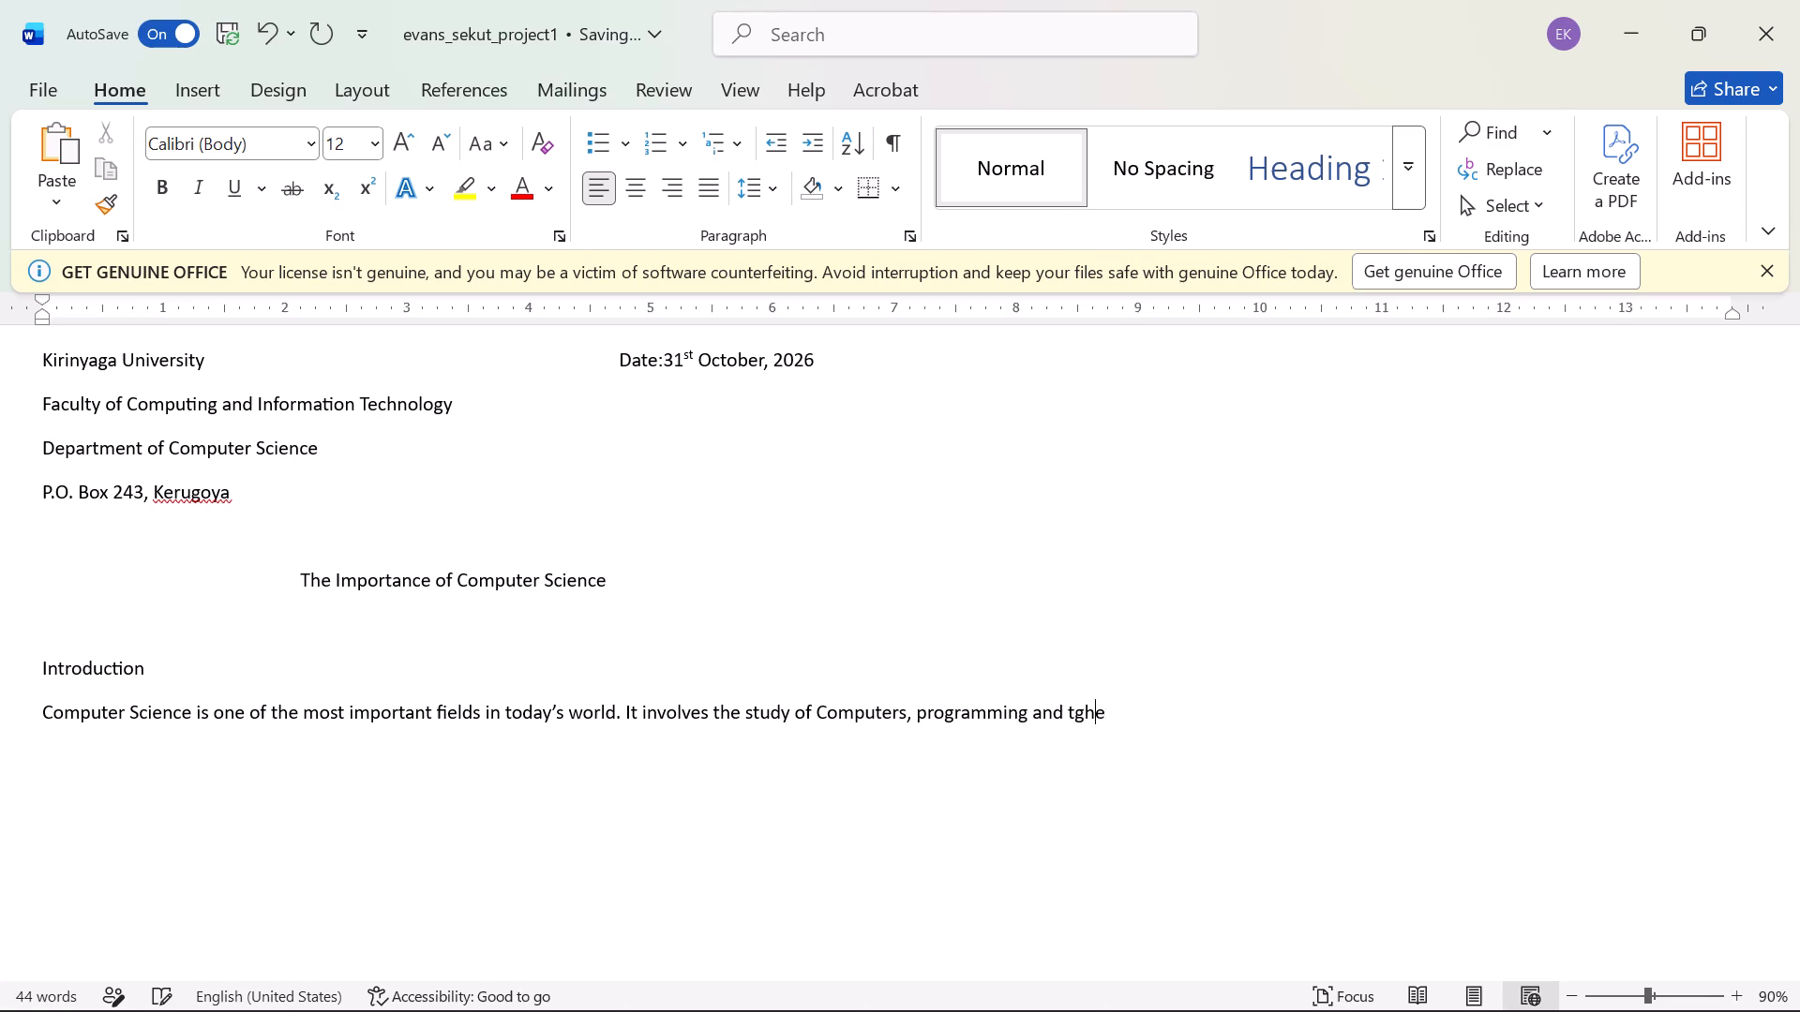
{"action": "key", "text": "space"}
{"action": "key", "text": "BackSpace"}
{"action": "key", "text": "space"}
Complete the second sentence with "use of technology to solve real life problems.".
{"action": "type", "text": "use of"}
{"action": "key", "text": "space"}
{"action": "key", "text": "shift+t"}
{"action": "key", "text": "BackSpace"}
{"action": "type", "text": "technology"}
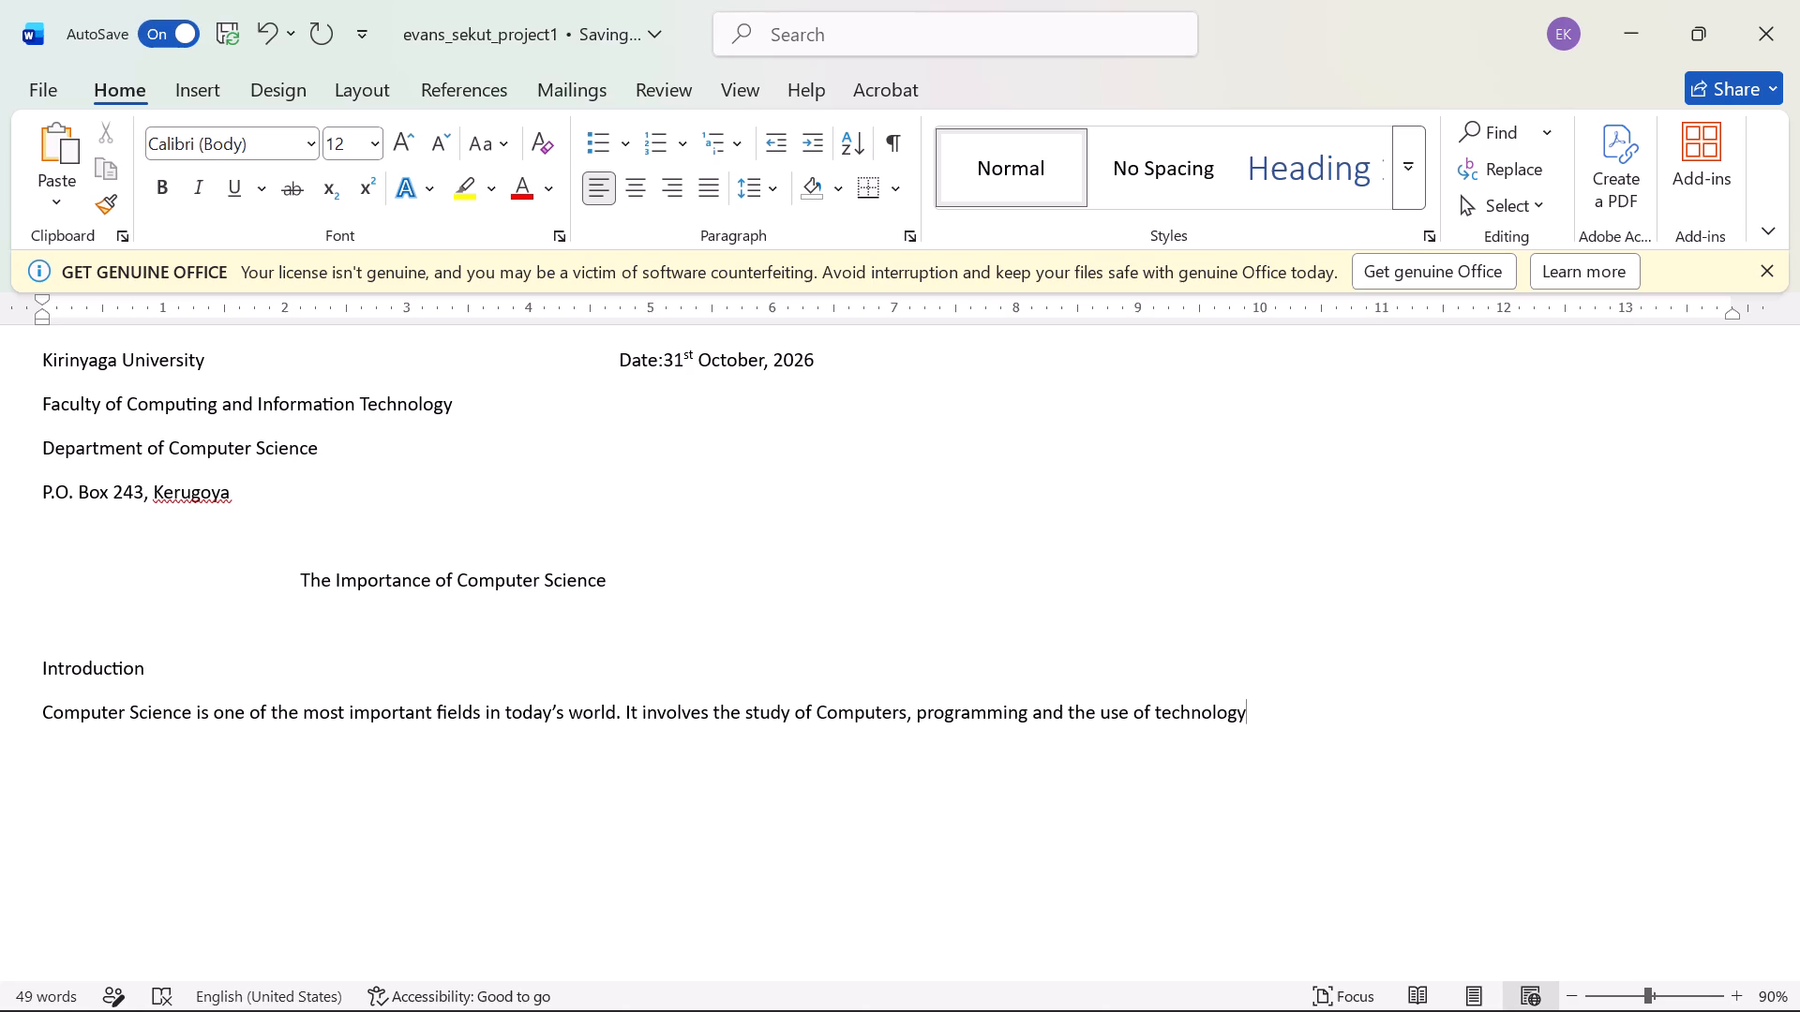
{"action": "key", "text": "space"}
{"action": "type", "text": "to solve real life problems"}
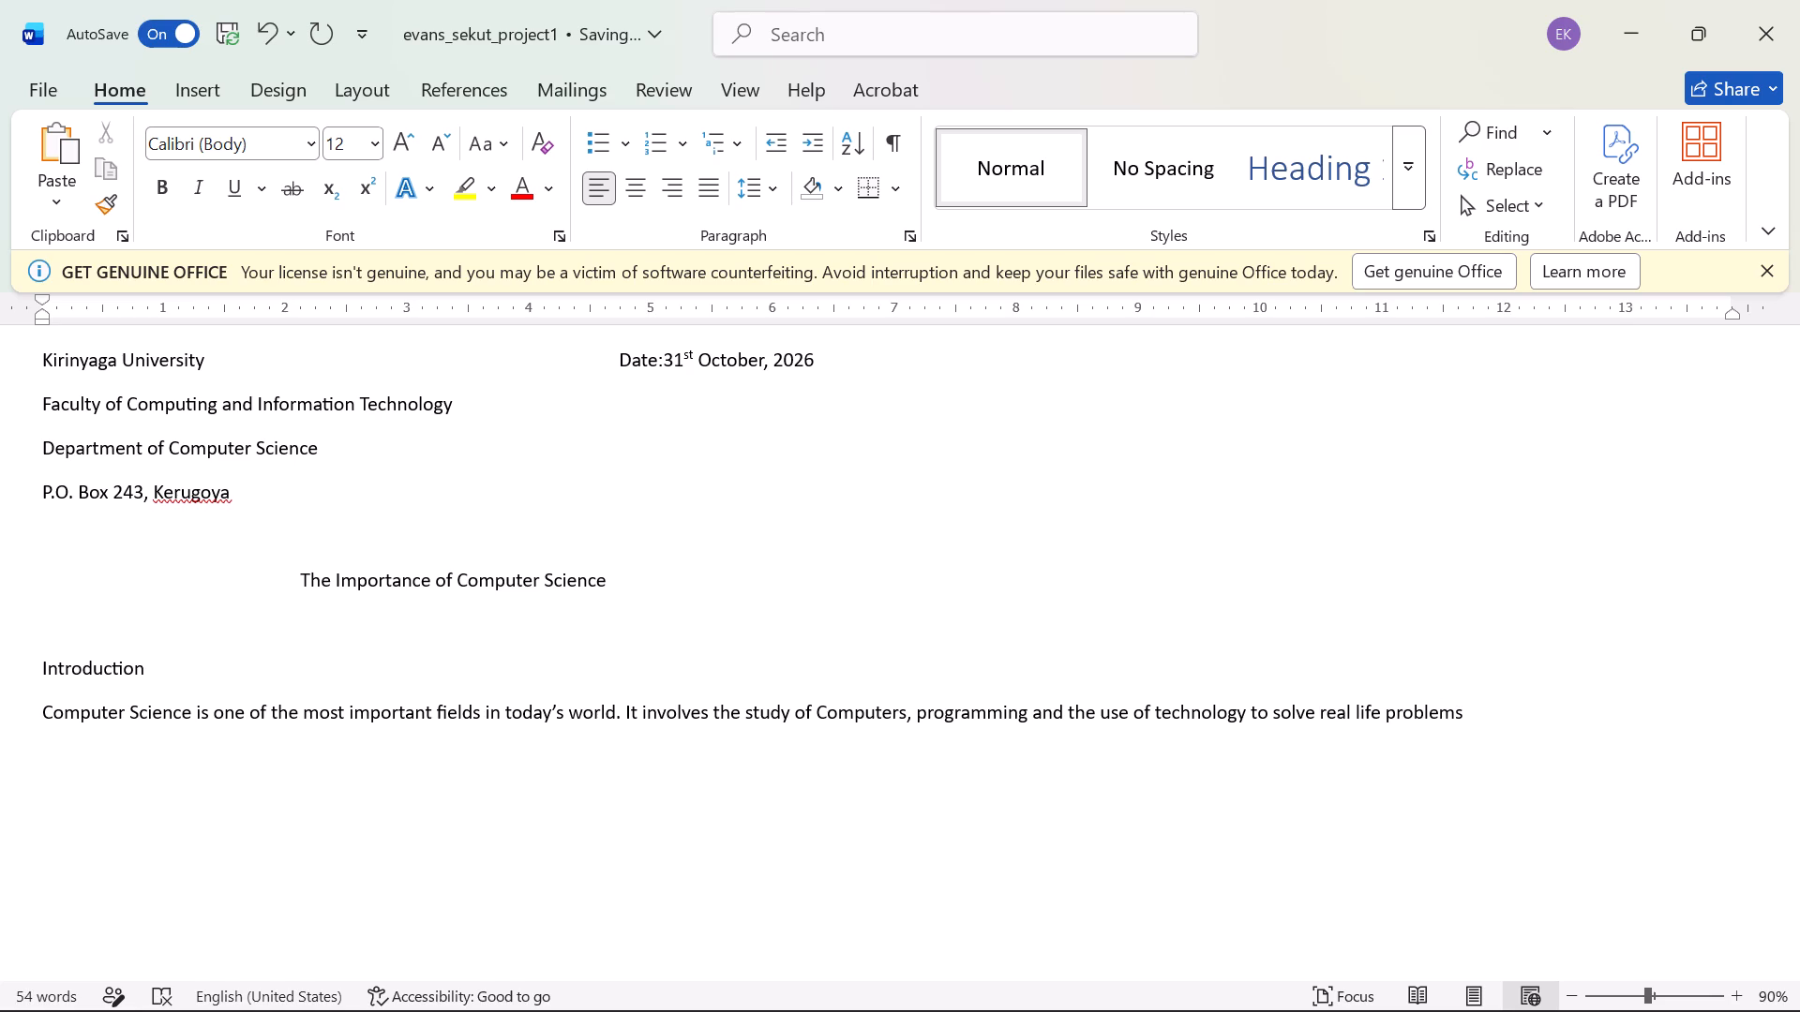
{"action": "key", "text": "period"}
Begin the third sentence, one space after the second, with "In this document, we will discuss", followed by a space.
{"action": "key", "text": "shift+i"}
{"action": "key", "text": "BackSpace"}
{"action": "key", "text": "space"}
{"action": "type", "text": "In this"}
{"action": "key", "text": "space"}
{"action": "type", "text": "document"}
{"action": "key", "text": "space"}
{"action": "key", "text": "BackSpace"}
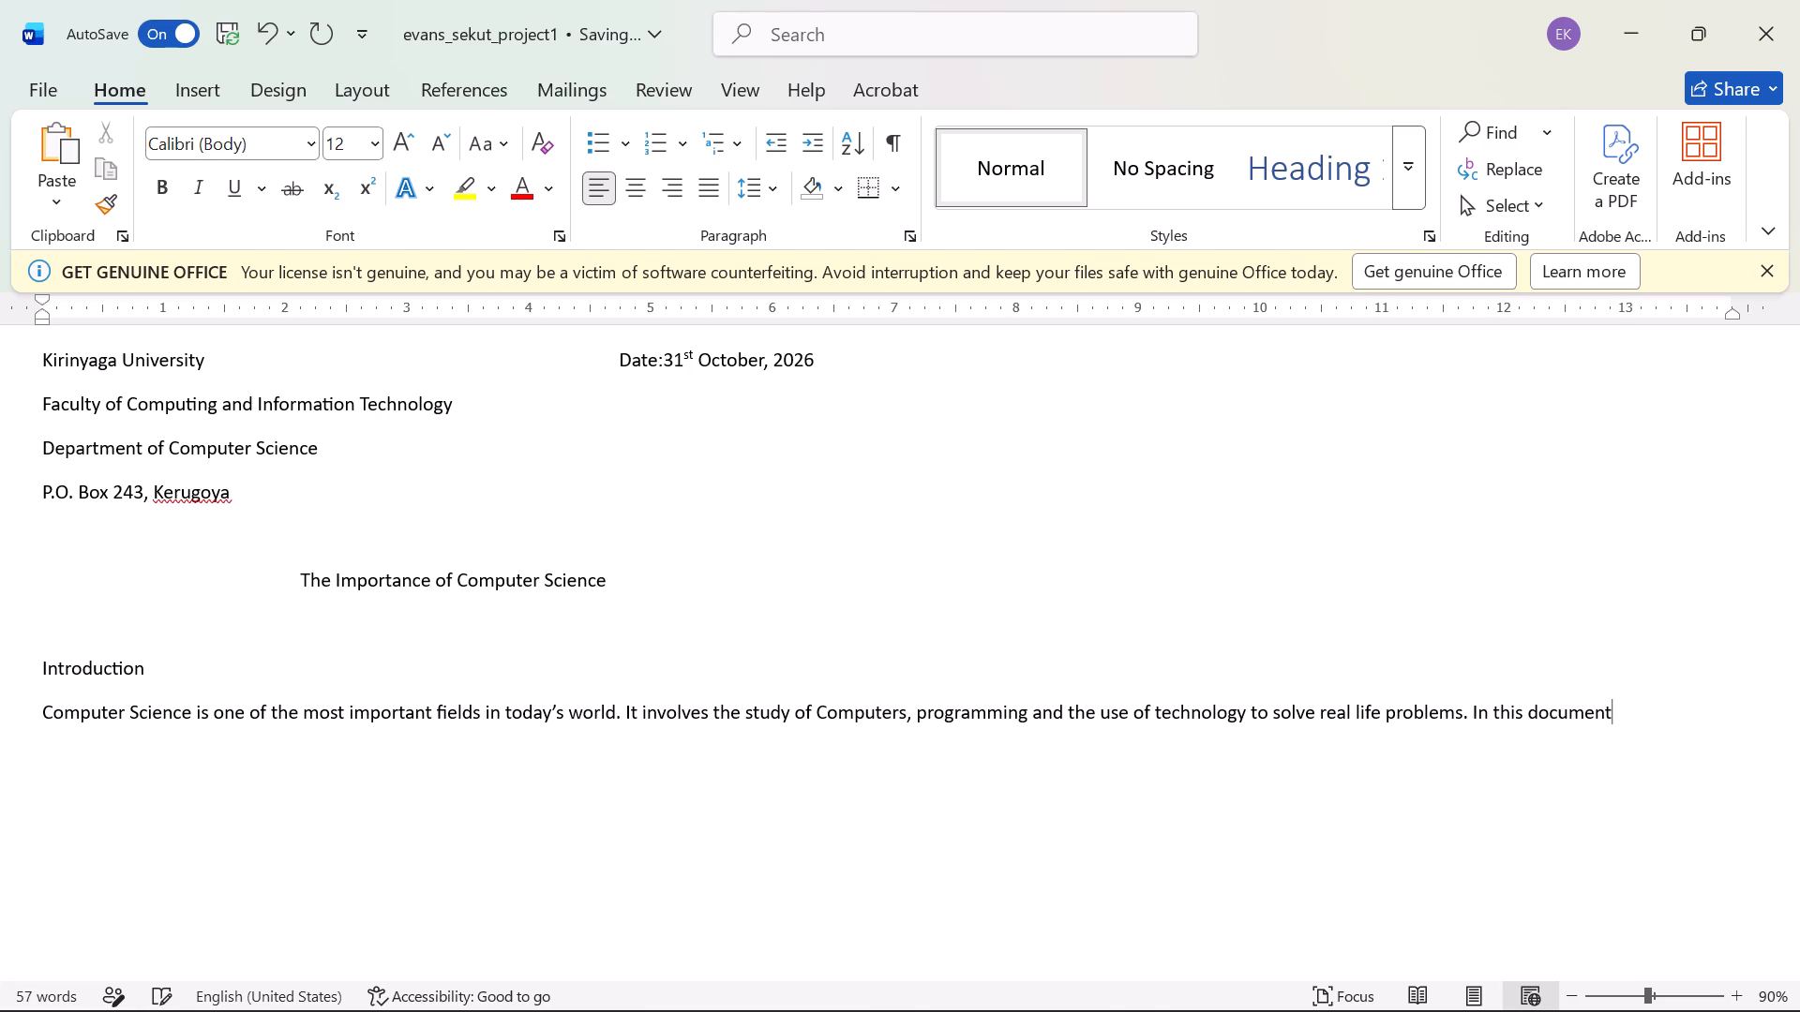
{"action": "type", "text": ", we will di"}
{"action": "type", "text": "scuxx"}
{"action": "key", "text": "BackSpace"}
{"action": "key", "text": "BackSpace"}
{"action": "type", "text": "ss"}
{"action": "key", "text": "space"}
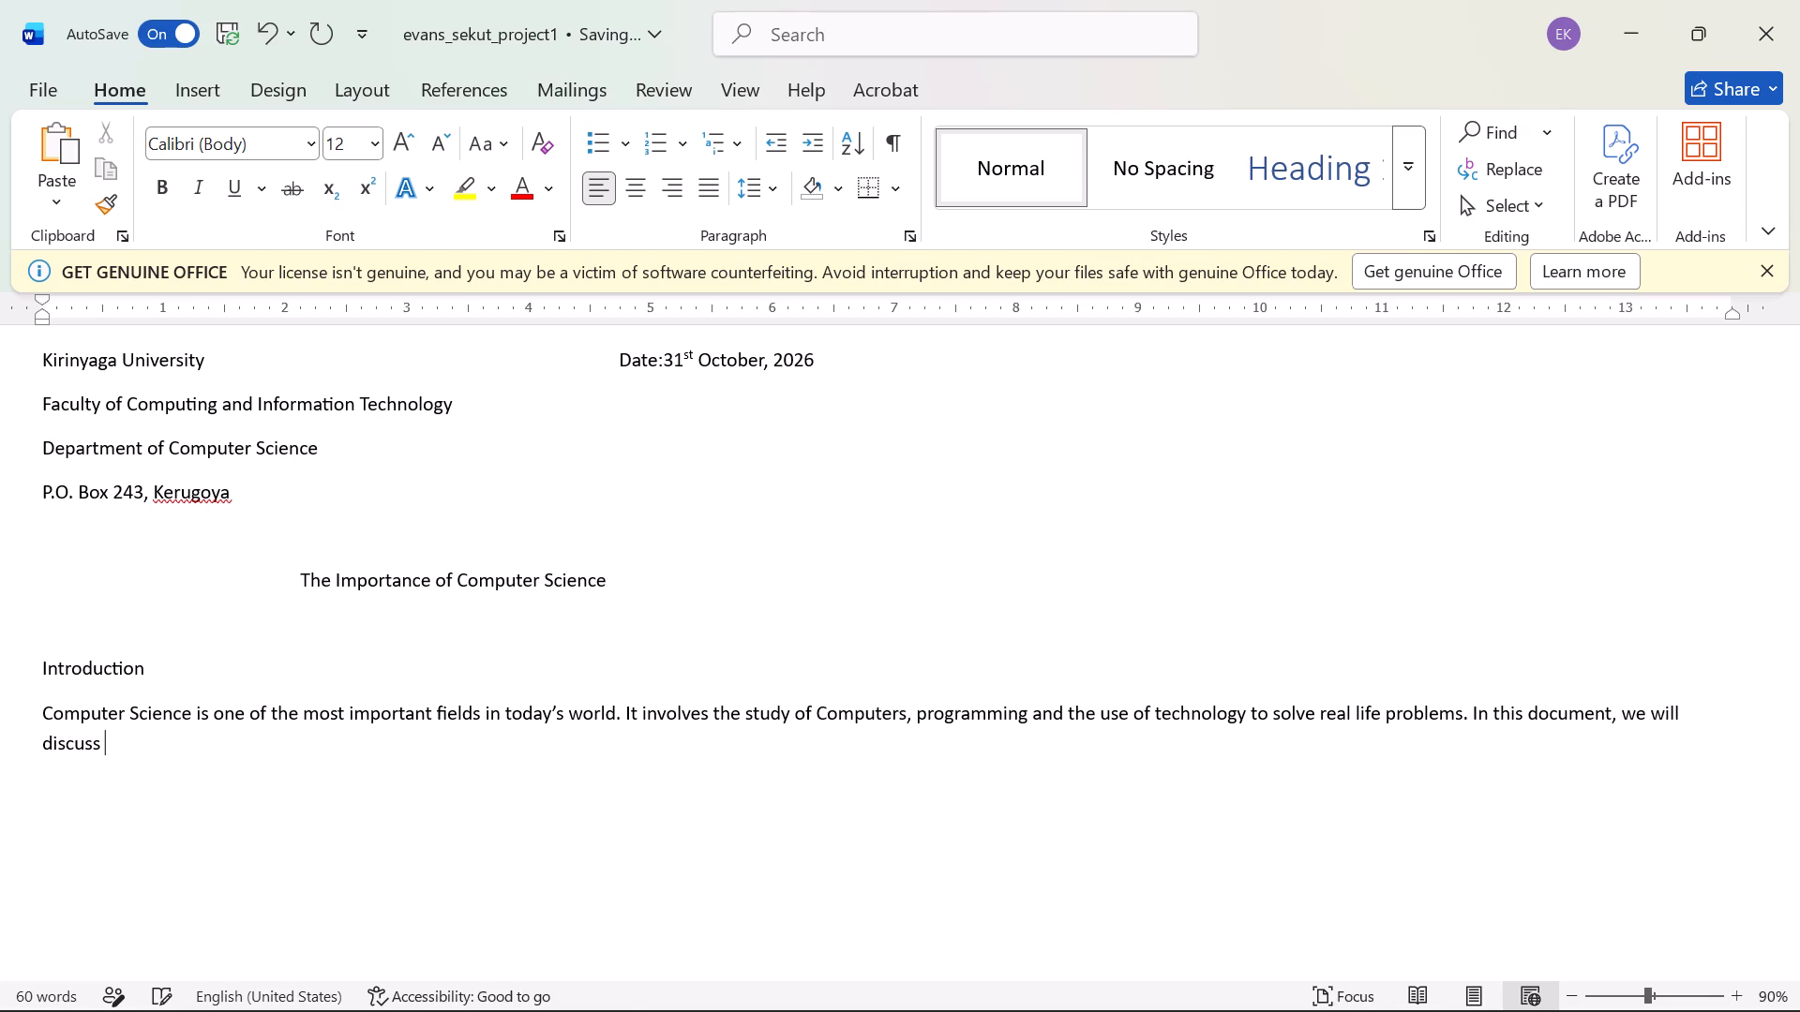
Continue the third sentence with "the importance of Computer Science," followed by a space.
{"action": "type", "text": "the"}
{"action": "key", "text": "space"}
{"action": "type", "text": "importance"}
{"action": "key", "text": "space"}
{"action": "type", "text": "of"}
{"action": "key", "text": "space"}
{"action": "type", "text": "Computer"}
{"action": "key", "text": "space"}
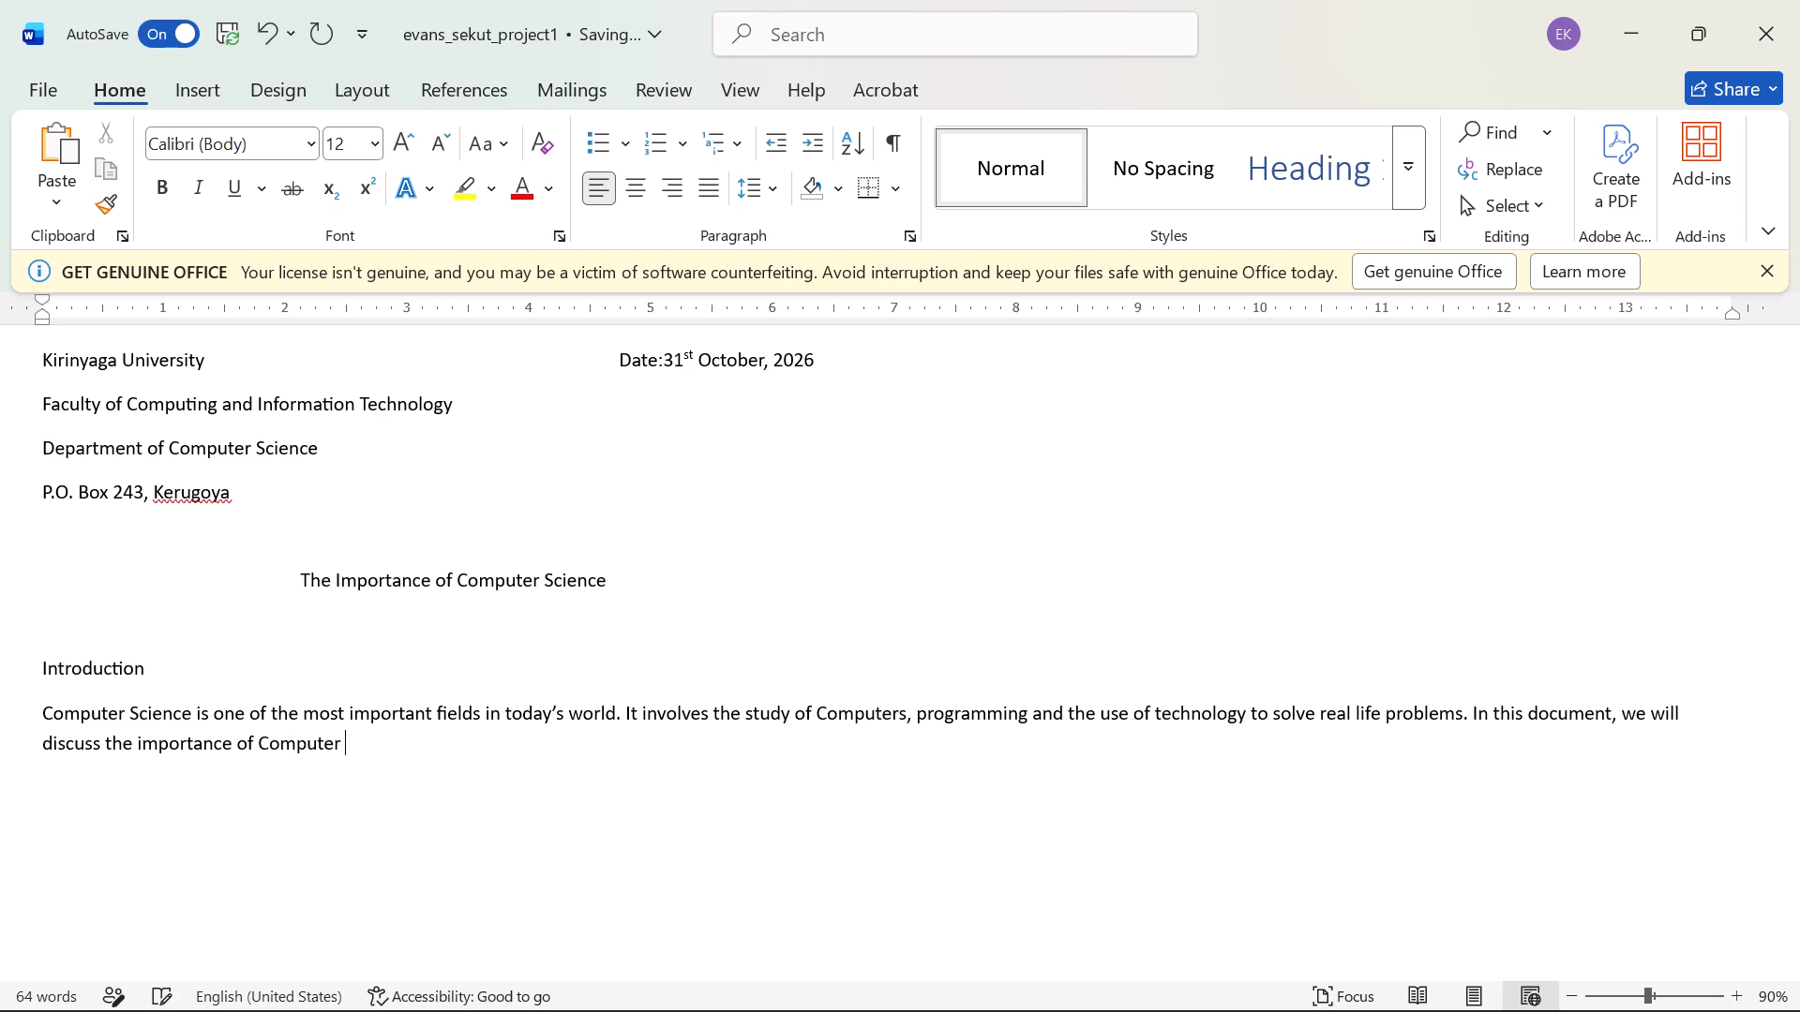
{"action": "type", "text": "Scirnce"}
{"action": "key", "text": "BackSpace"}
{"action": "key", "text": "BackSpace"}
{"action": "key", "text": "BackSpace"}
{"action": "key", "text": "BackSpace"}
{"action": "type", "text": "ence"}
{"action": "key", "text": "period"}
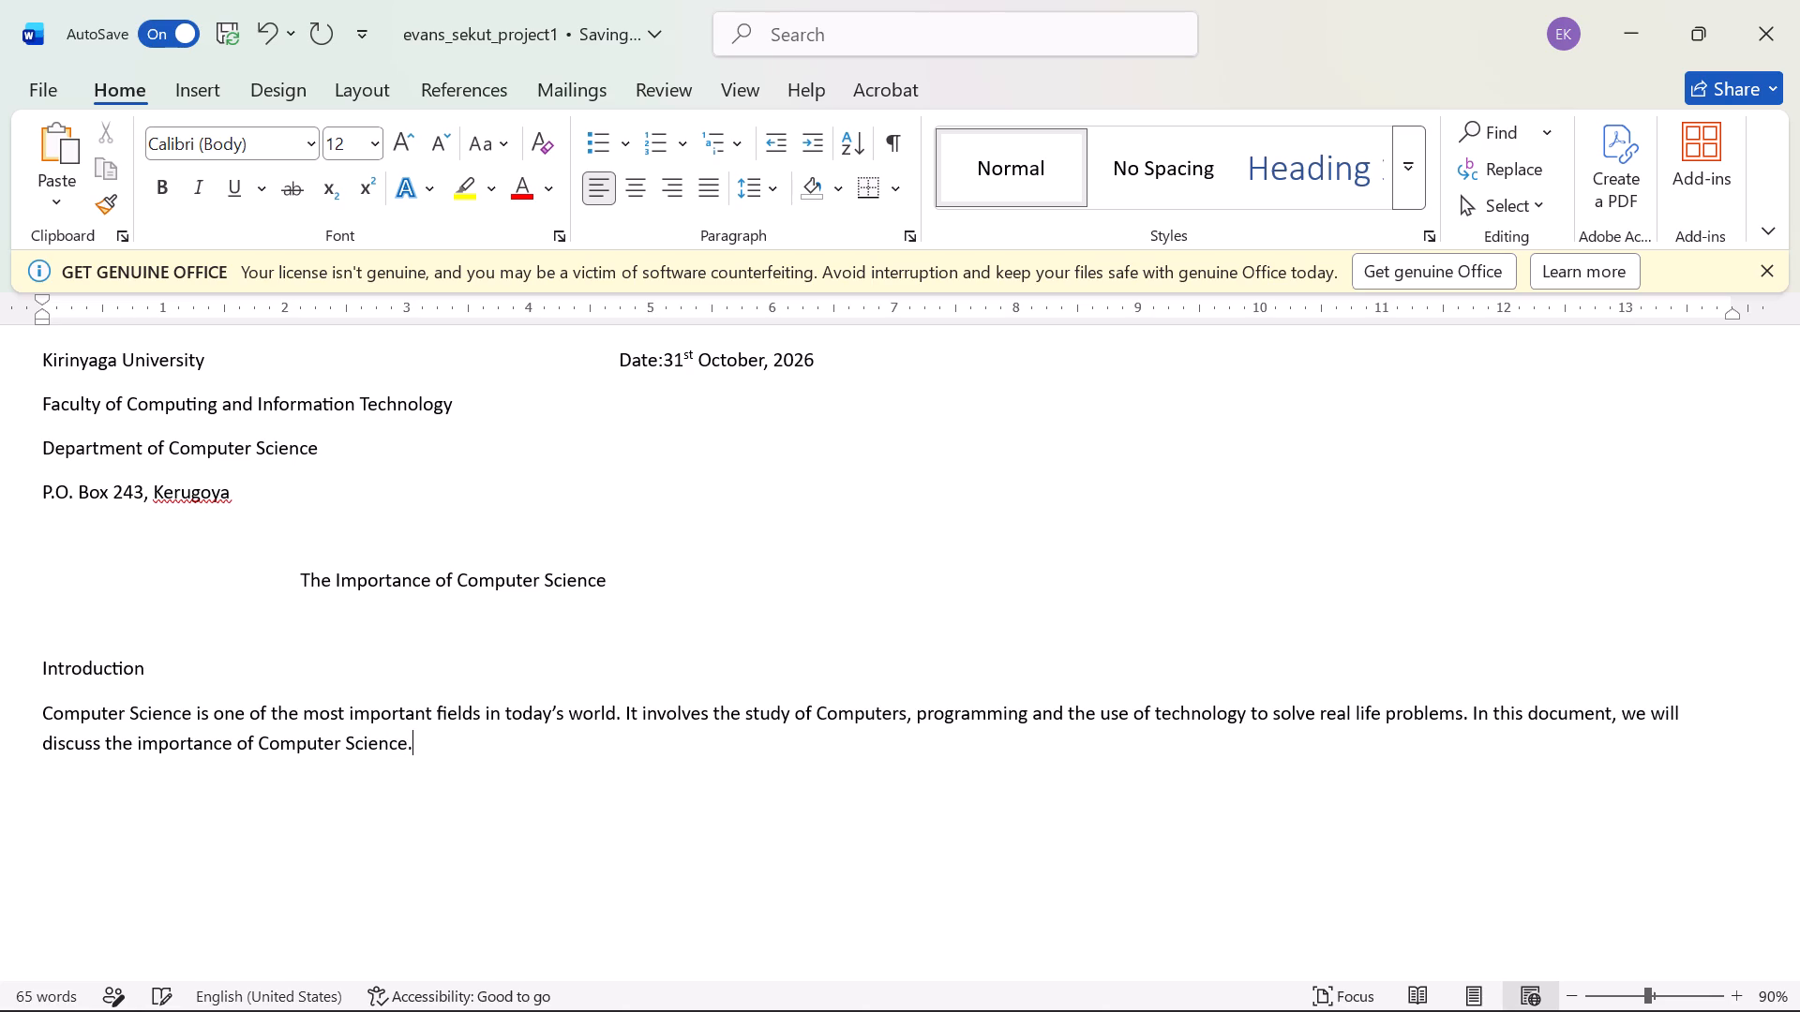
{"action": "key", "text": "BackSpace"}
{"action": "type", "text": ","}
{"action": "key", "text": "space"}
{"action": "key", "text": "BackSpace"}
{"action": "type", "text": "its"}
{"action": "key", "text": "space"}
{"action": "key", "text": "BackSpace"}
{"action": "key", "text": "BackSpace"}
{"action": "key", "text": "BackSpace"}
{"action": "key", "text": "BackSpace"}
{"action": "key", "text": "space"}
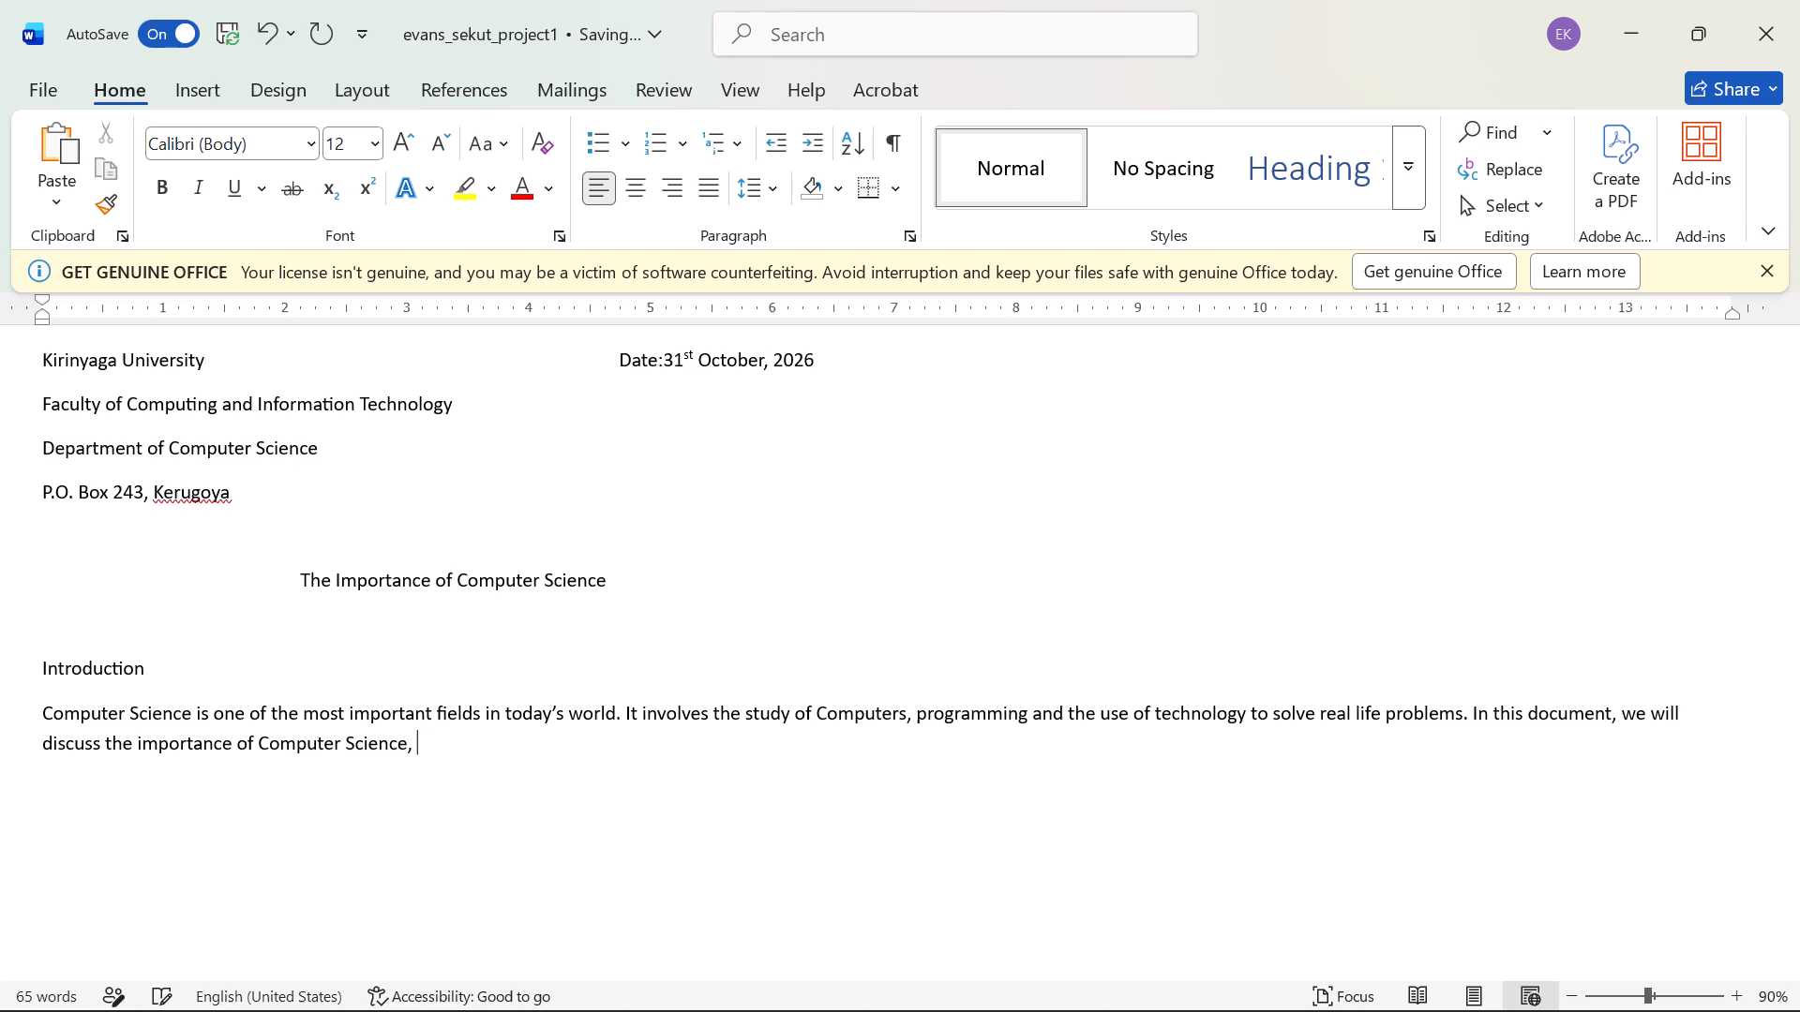
Complete the third introduction sentence with "its application and the benefits it brings to the society.".
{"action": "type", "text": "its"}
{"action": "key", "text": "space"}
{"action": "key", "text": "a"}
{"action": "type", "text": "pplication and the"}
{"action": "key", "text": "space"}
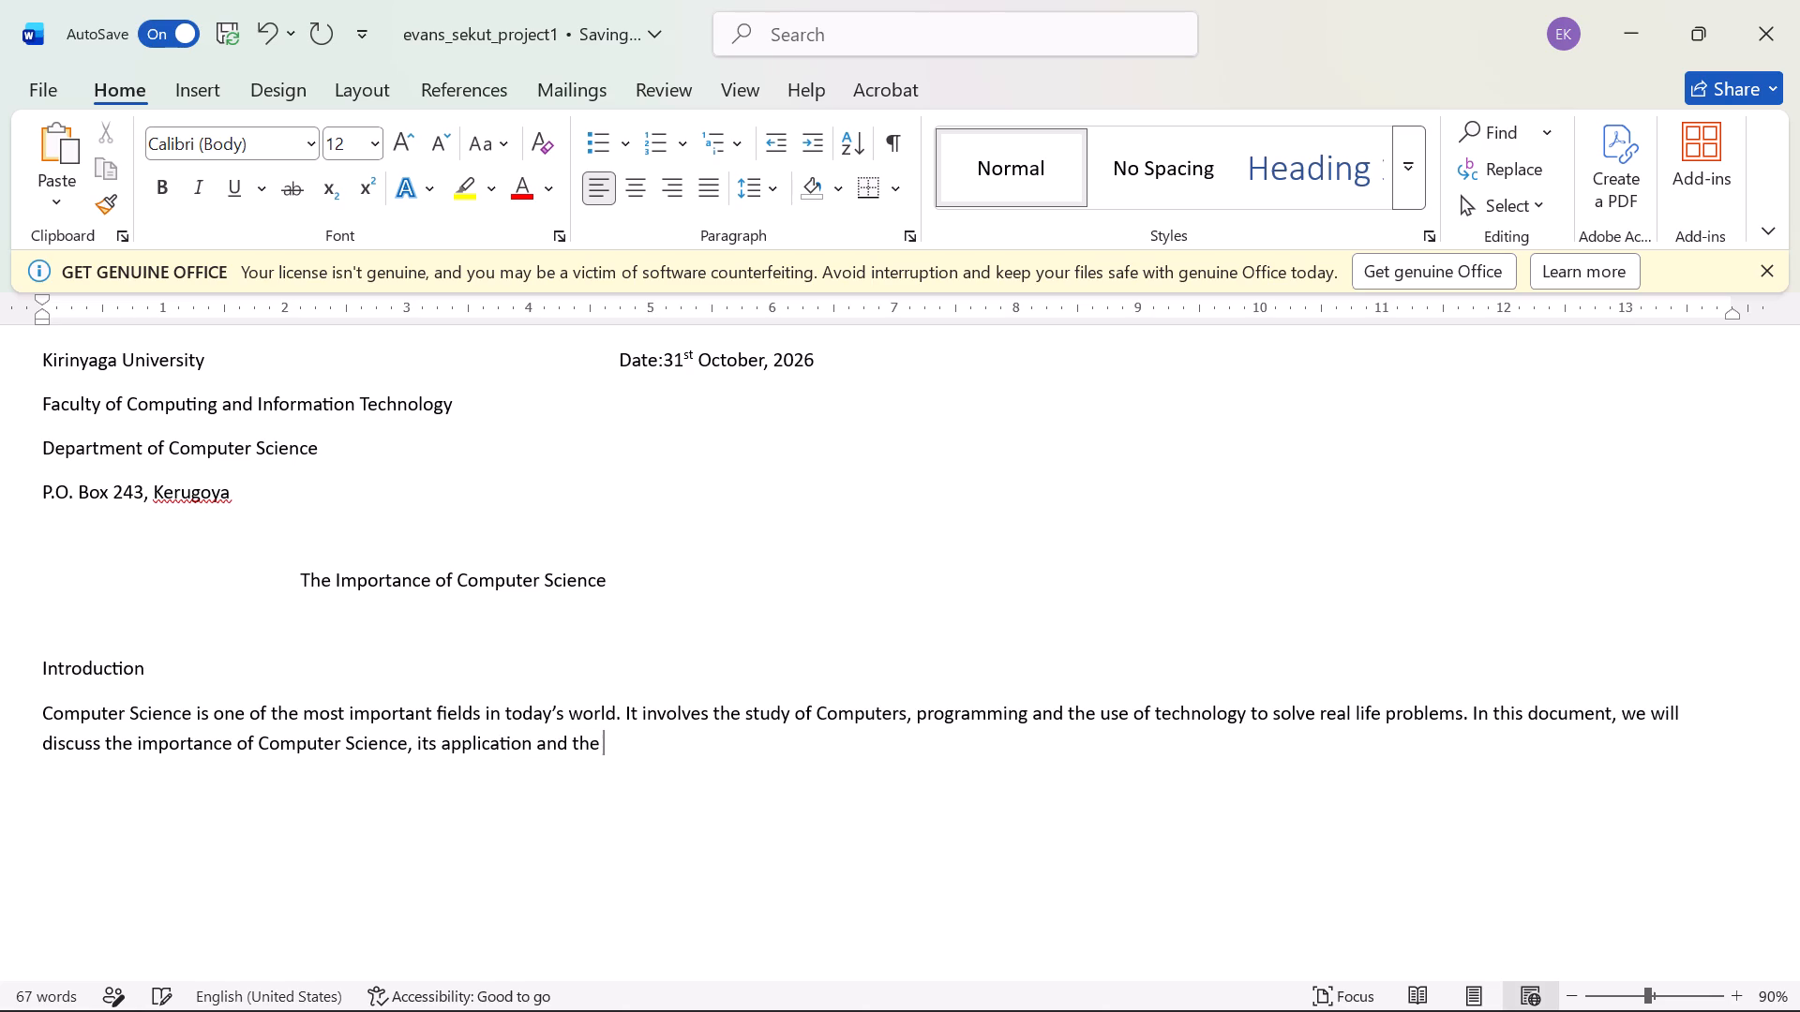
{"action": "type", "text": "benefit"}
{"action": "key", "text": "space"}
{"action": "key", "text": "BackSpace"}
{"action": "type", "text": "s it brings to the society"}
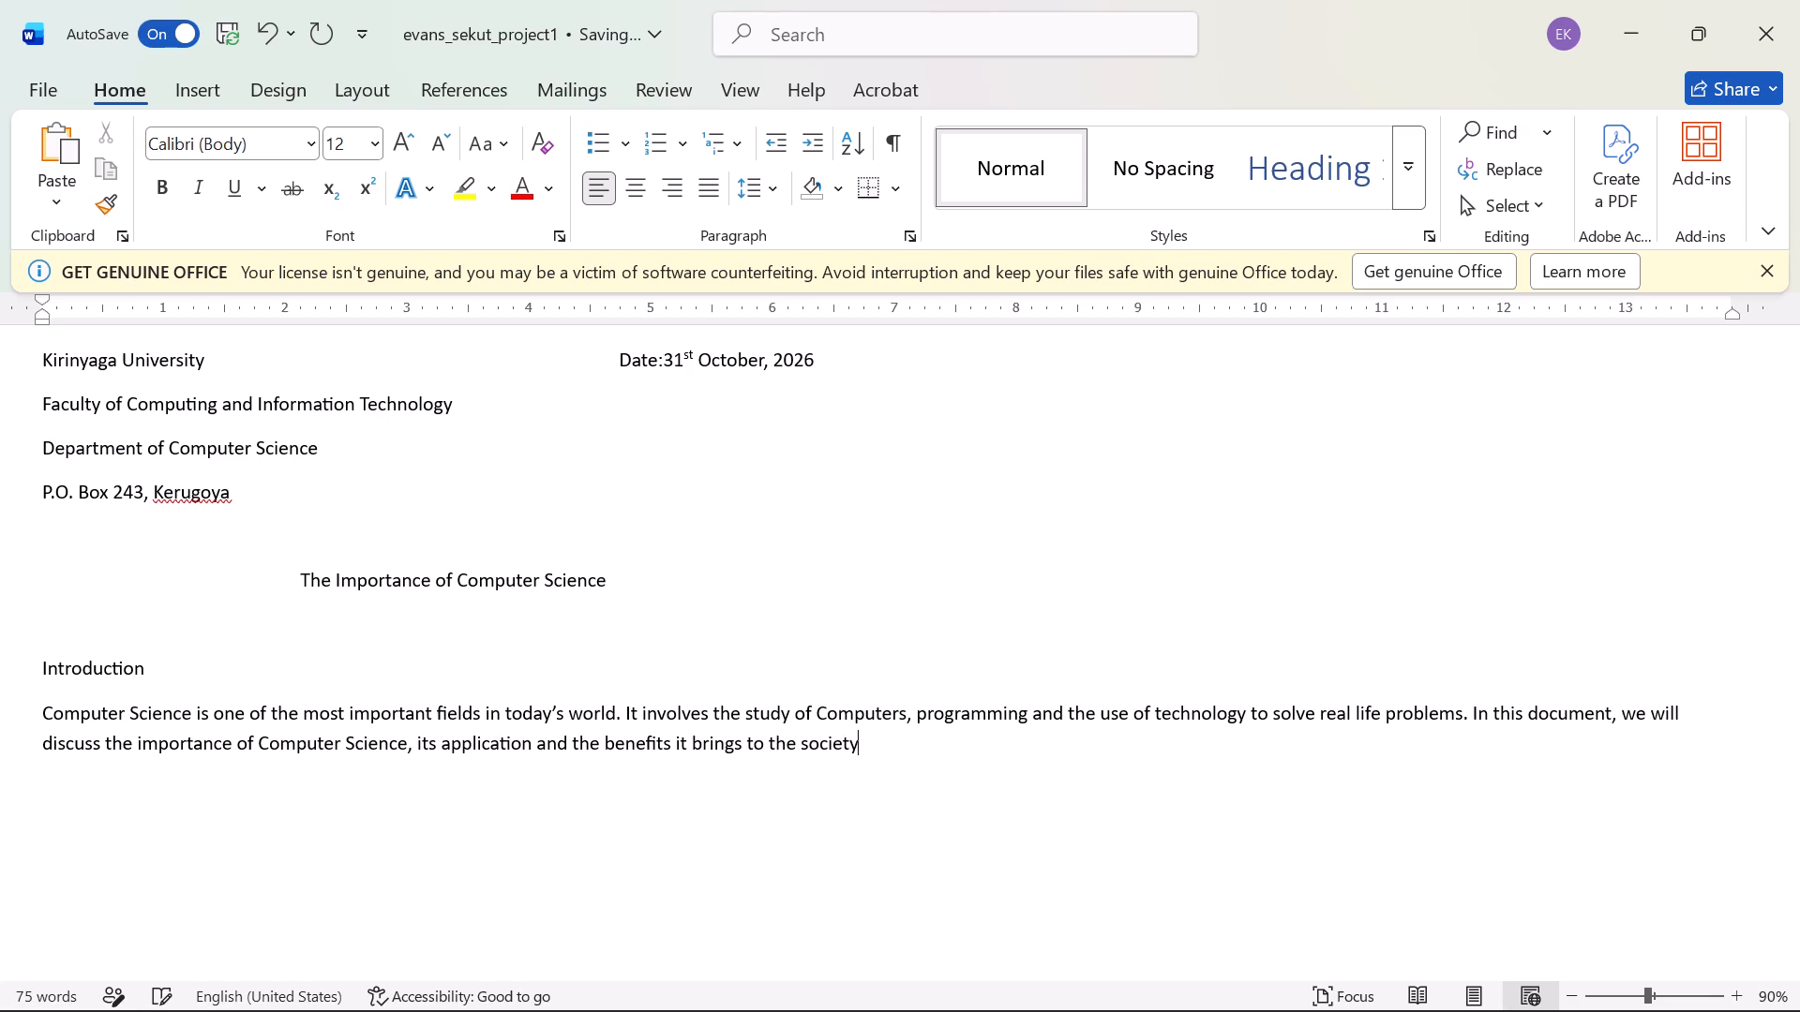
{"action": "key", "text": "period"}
Leave one blank paragraph below the introduction and begin a new heading with "Importance", followed by a space.
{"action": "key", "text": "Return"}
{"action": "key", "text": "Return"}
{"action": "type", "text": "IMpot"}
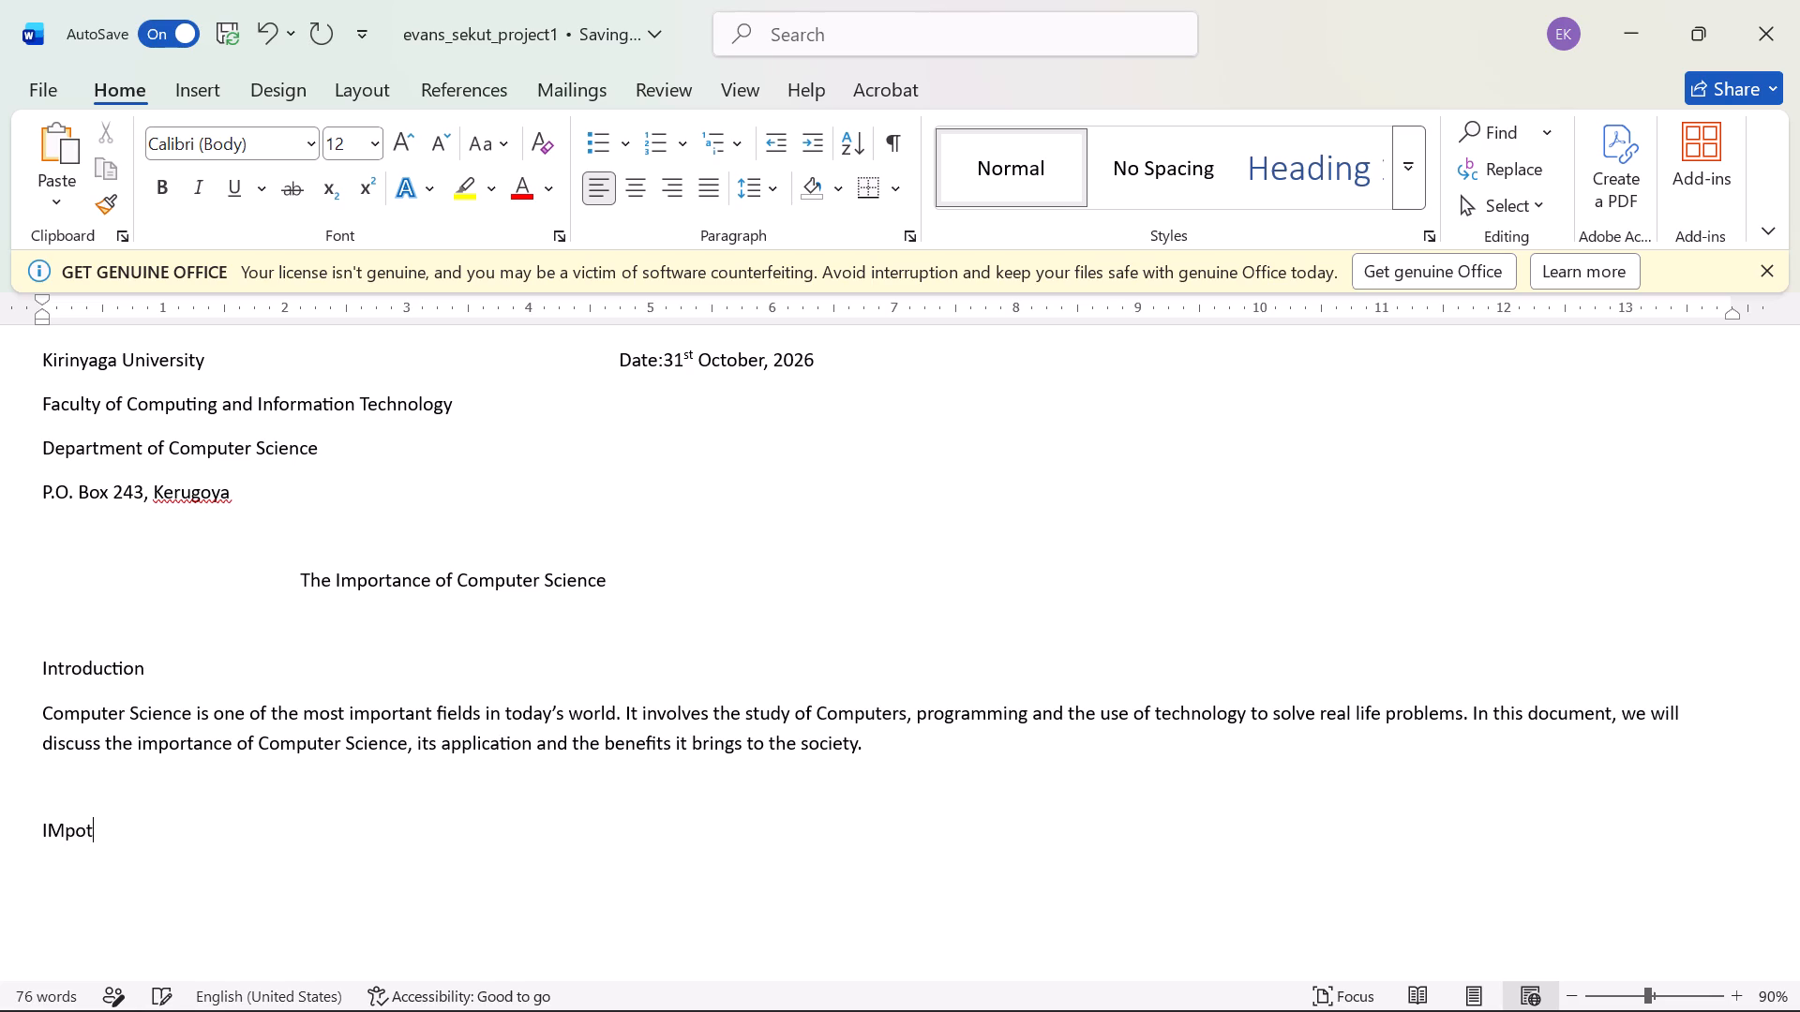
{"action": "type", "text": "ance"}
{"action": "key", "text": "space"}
{"action": "left_click", "coordinate": [62, 829]}
{"action": "key", "text": "BackSpace"}
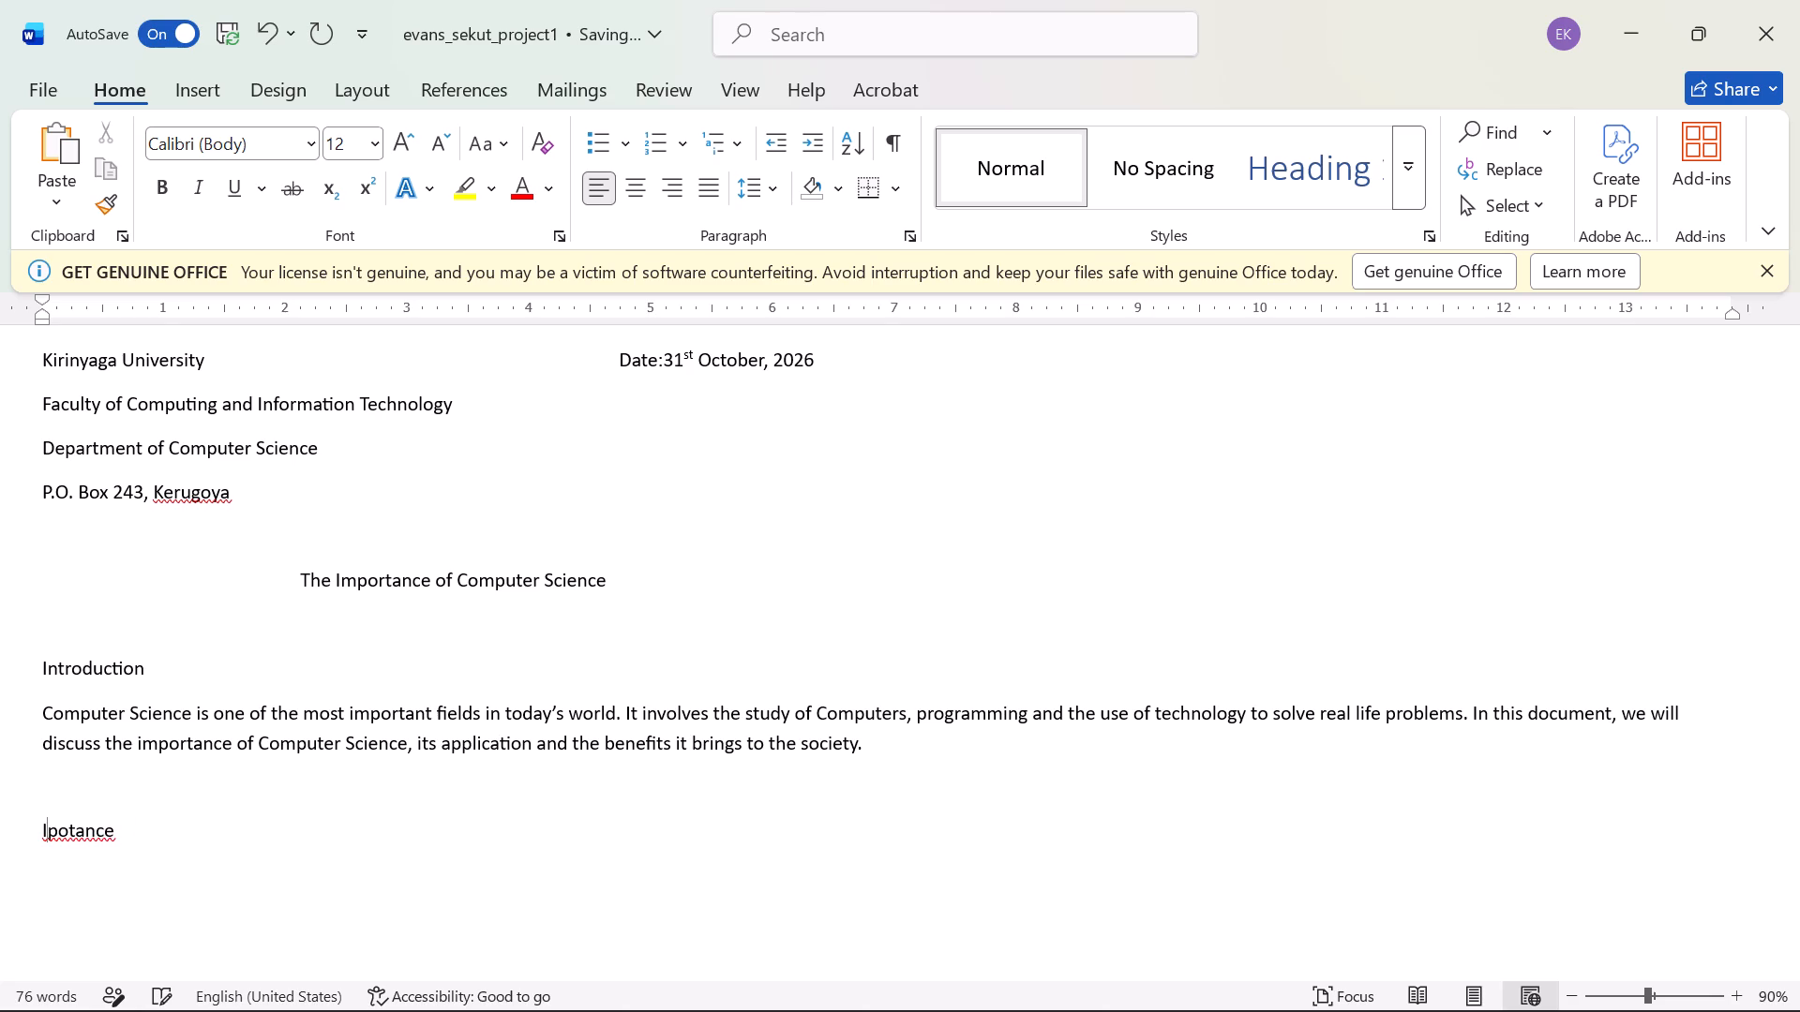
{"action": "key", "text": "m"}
{"action": "left_click", "coordinate": [134, 832]}
{"action": "left_click", "coordinate": [85, 840]}
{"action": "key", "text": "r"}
{"action": "left_click", "coordinate": [154, 840]}
Continue the new heading after "Importance" with "of computer Science".
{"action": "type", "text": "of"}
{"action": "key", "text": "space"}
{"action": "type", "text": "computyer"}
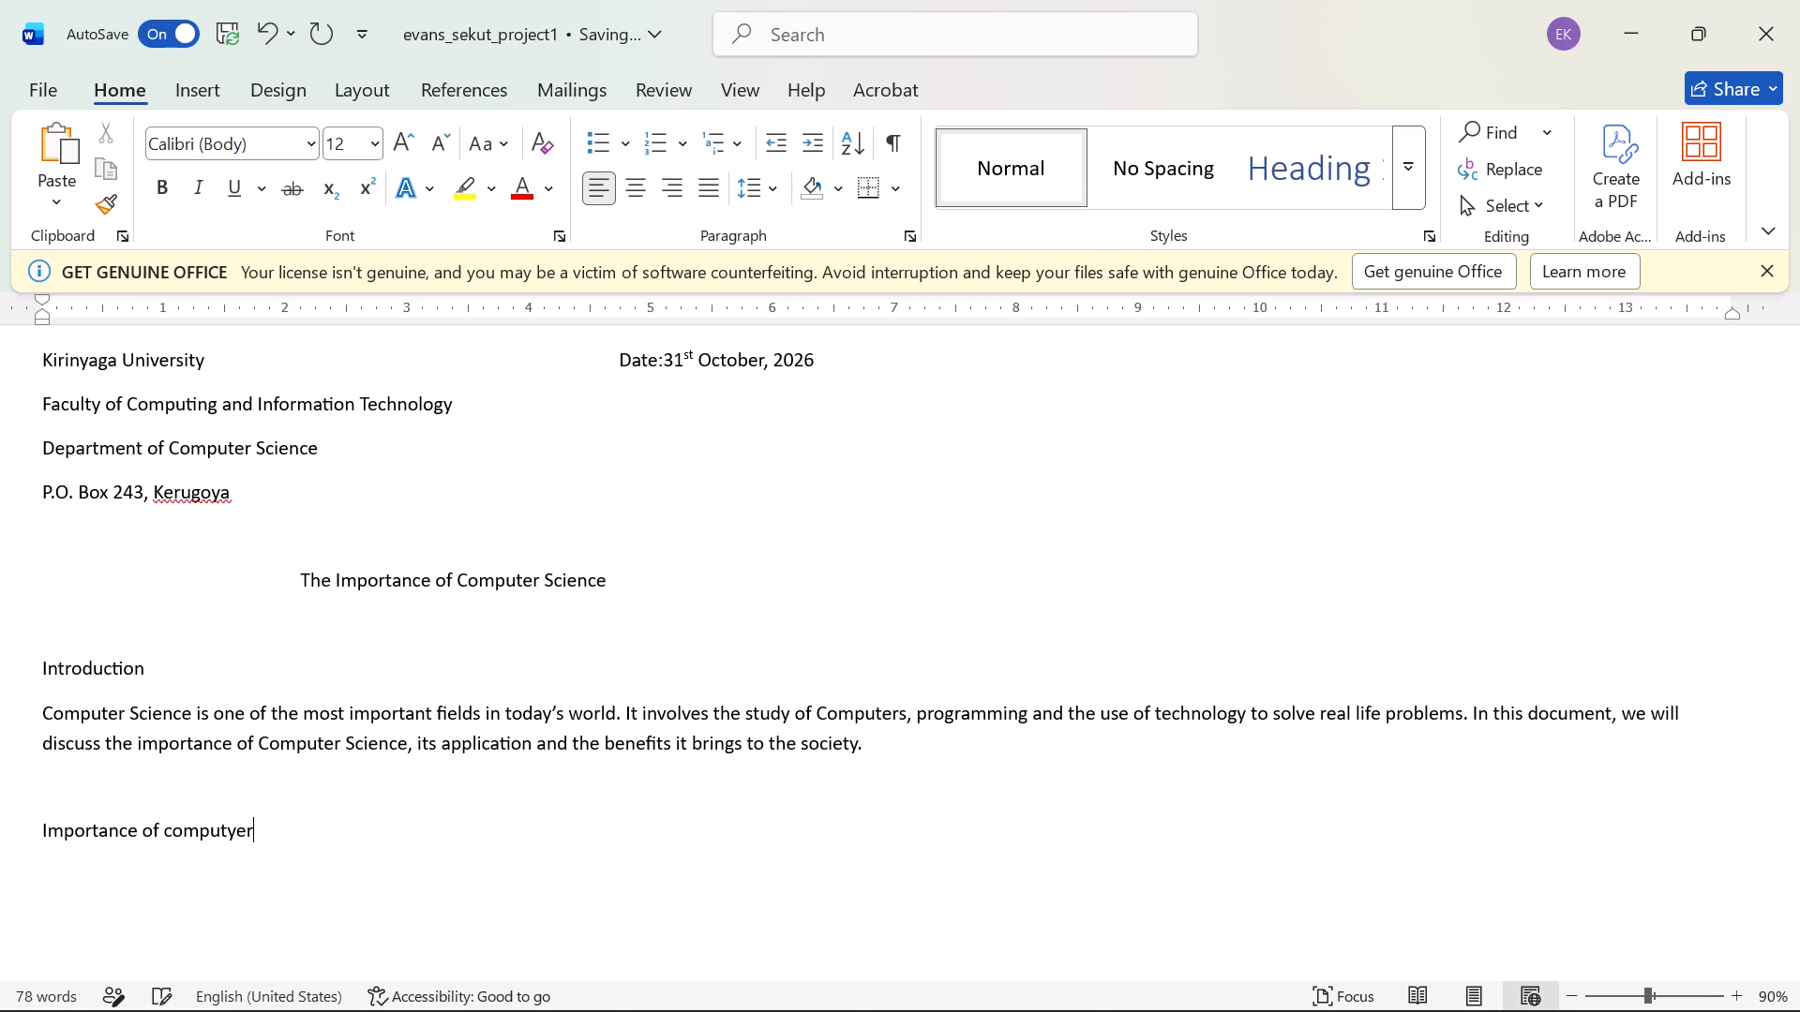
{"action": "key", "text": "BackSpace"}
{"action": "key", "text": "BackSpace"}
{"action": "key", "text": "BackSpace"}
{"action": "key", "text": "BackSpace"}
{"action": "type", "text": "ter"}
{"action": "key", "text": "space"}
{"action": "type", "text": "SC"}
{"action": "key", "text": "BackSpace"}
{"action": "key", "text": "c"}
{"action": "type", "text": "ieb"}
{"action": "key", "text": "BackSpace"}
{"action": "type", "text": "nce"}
Capitalize the first letter of "computer" in the new heading so it reads "Importance of Computer Science".
{"action": "left_click", "coordinate": [176, 830]}
{"action": "key", "text": "BackSpace"}
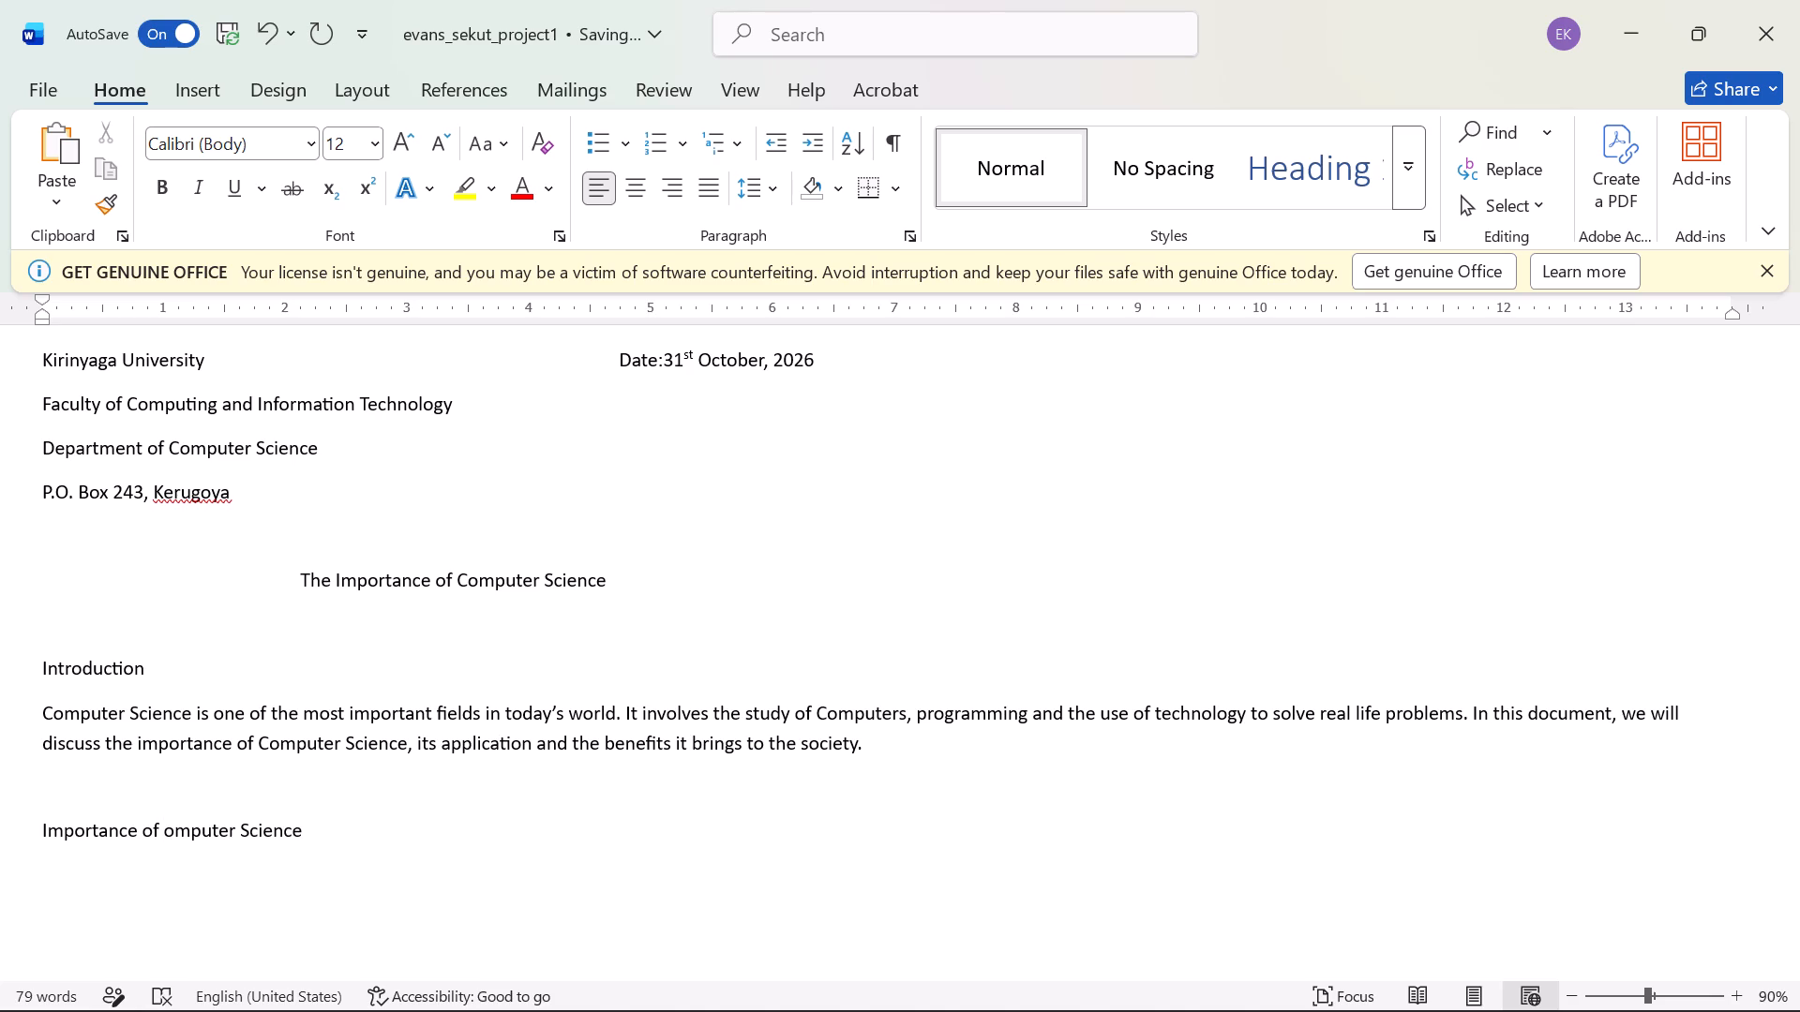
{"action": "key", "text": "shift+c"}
{"action": "left_click", "coordinate": [318, 835]}
Start a paragraph directly below the "Importance of Computer Science" heading with "Computer Science plays a", followed by a space.
{"action": "key", "text": "Return"}
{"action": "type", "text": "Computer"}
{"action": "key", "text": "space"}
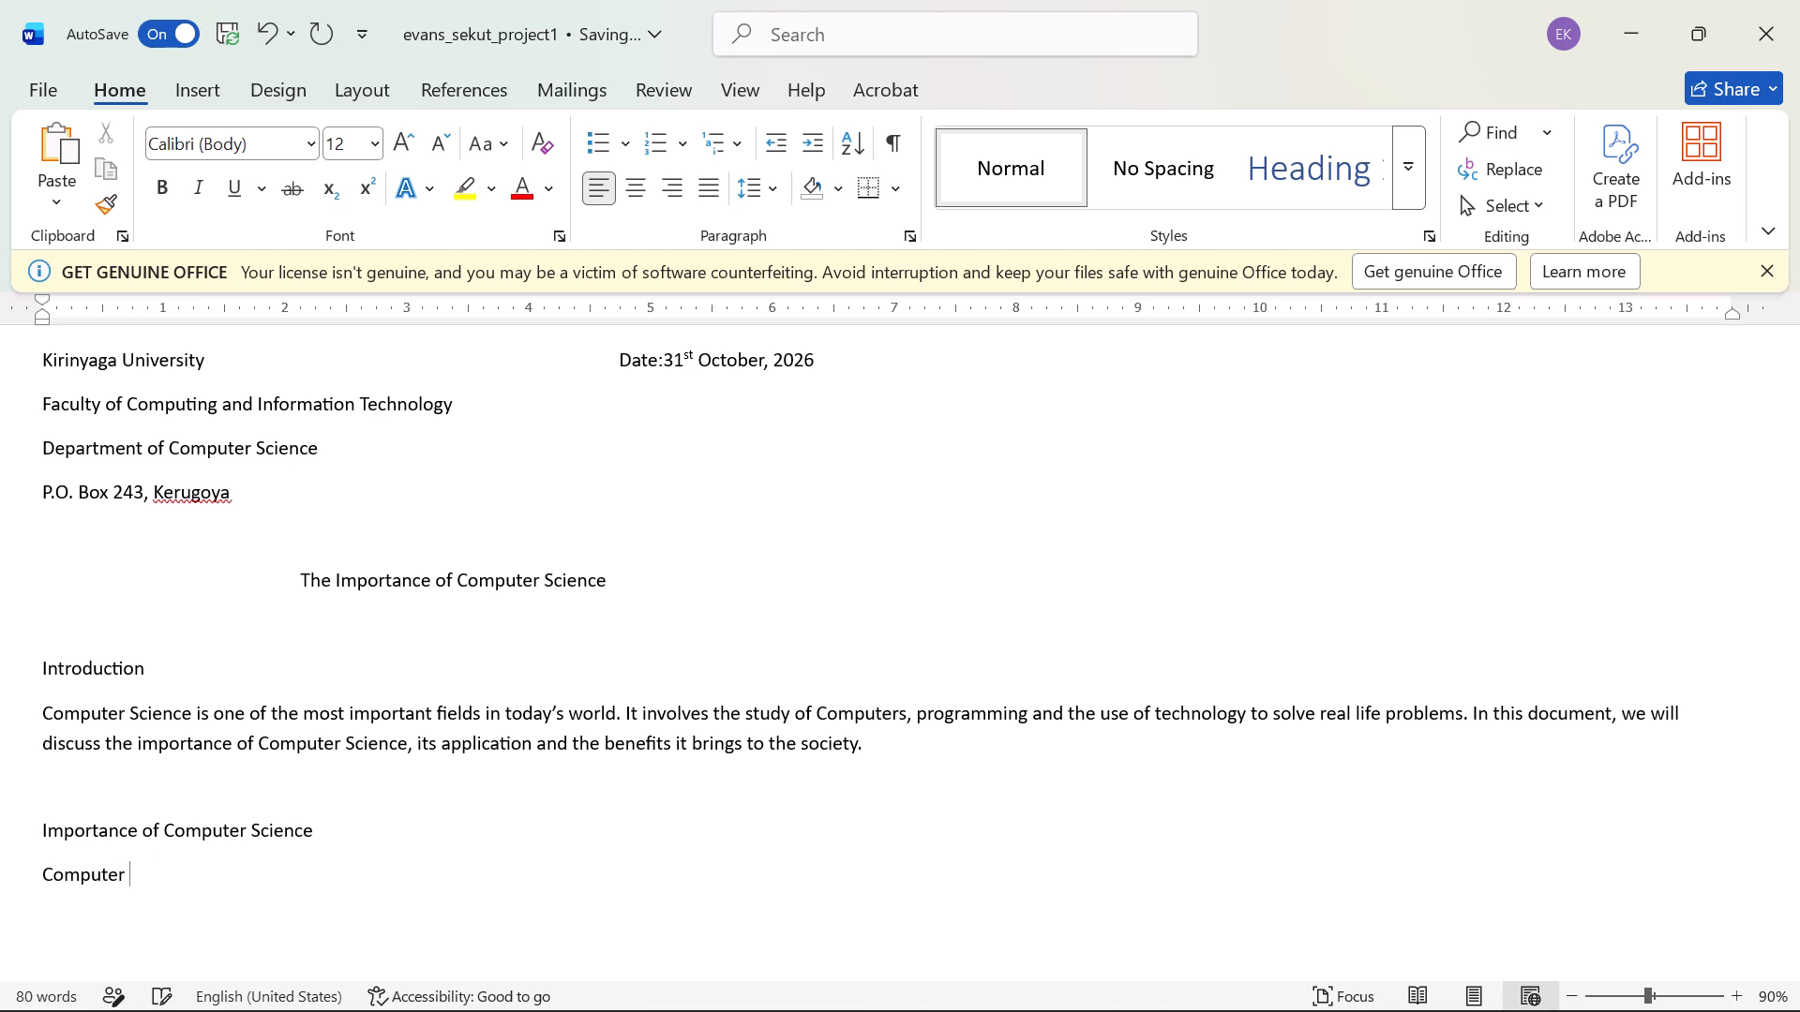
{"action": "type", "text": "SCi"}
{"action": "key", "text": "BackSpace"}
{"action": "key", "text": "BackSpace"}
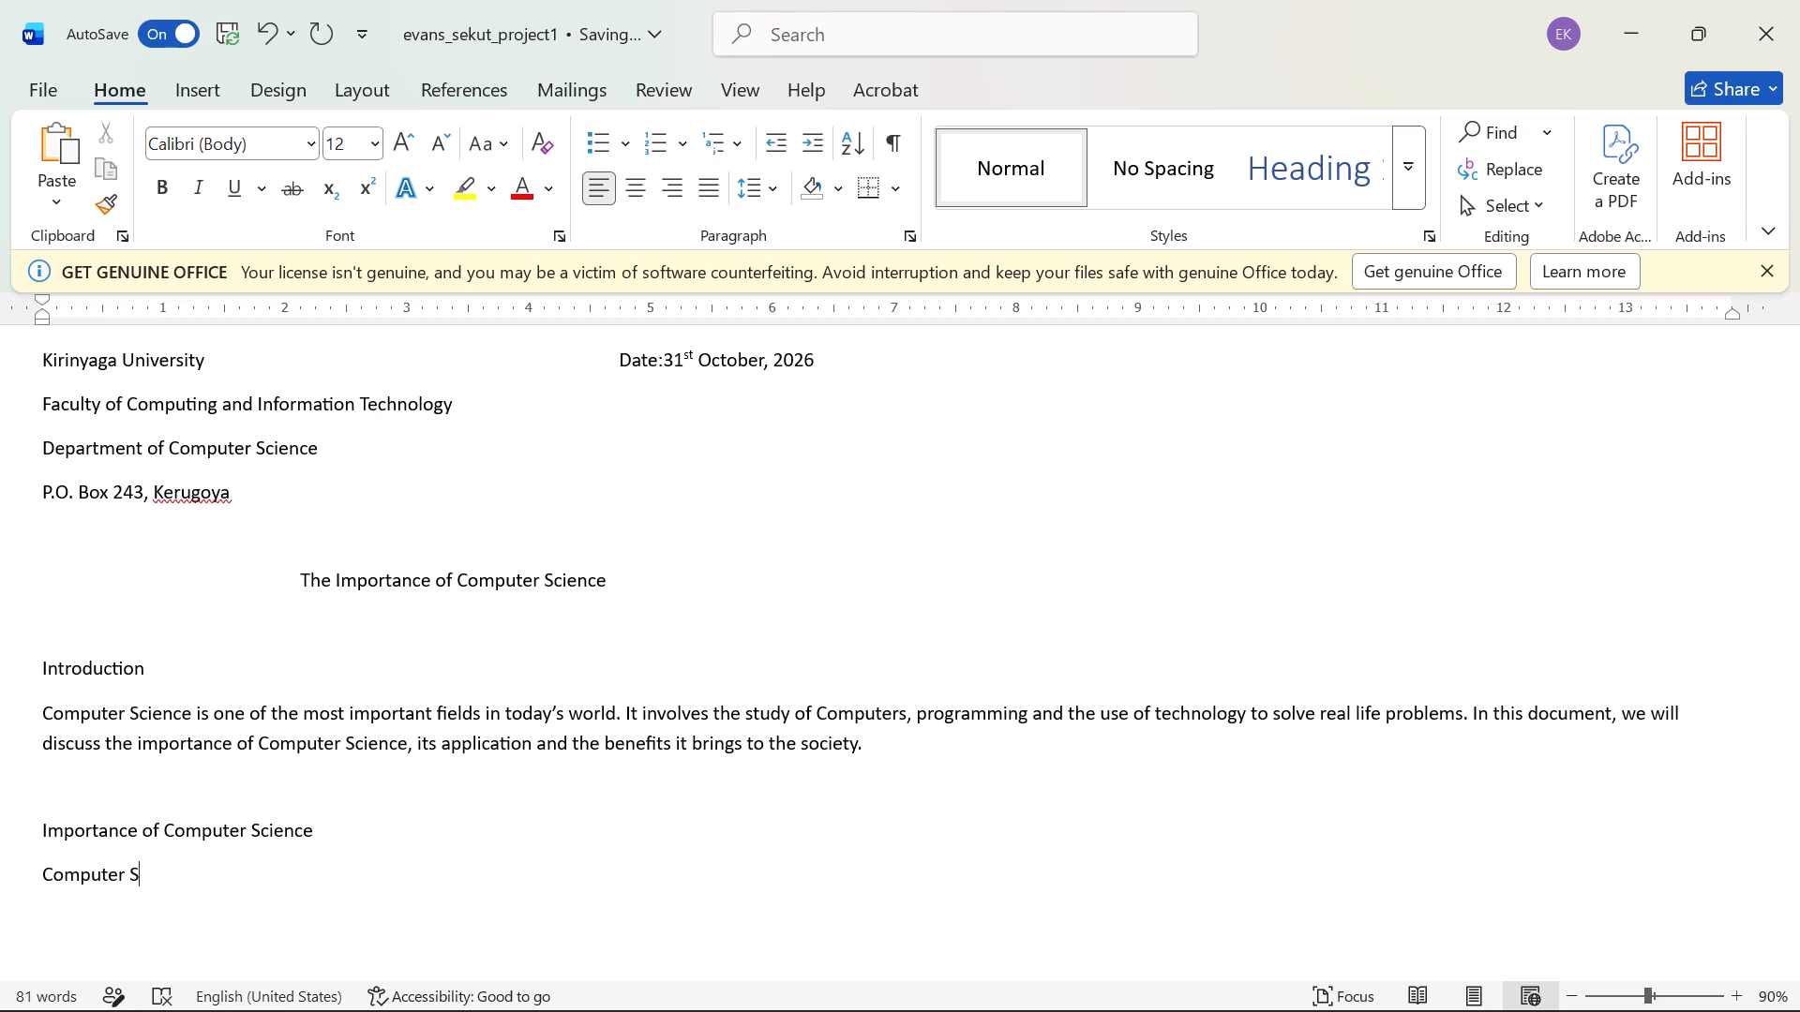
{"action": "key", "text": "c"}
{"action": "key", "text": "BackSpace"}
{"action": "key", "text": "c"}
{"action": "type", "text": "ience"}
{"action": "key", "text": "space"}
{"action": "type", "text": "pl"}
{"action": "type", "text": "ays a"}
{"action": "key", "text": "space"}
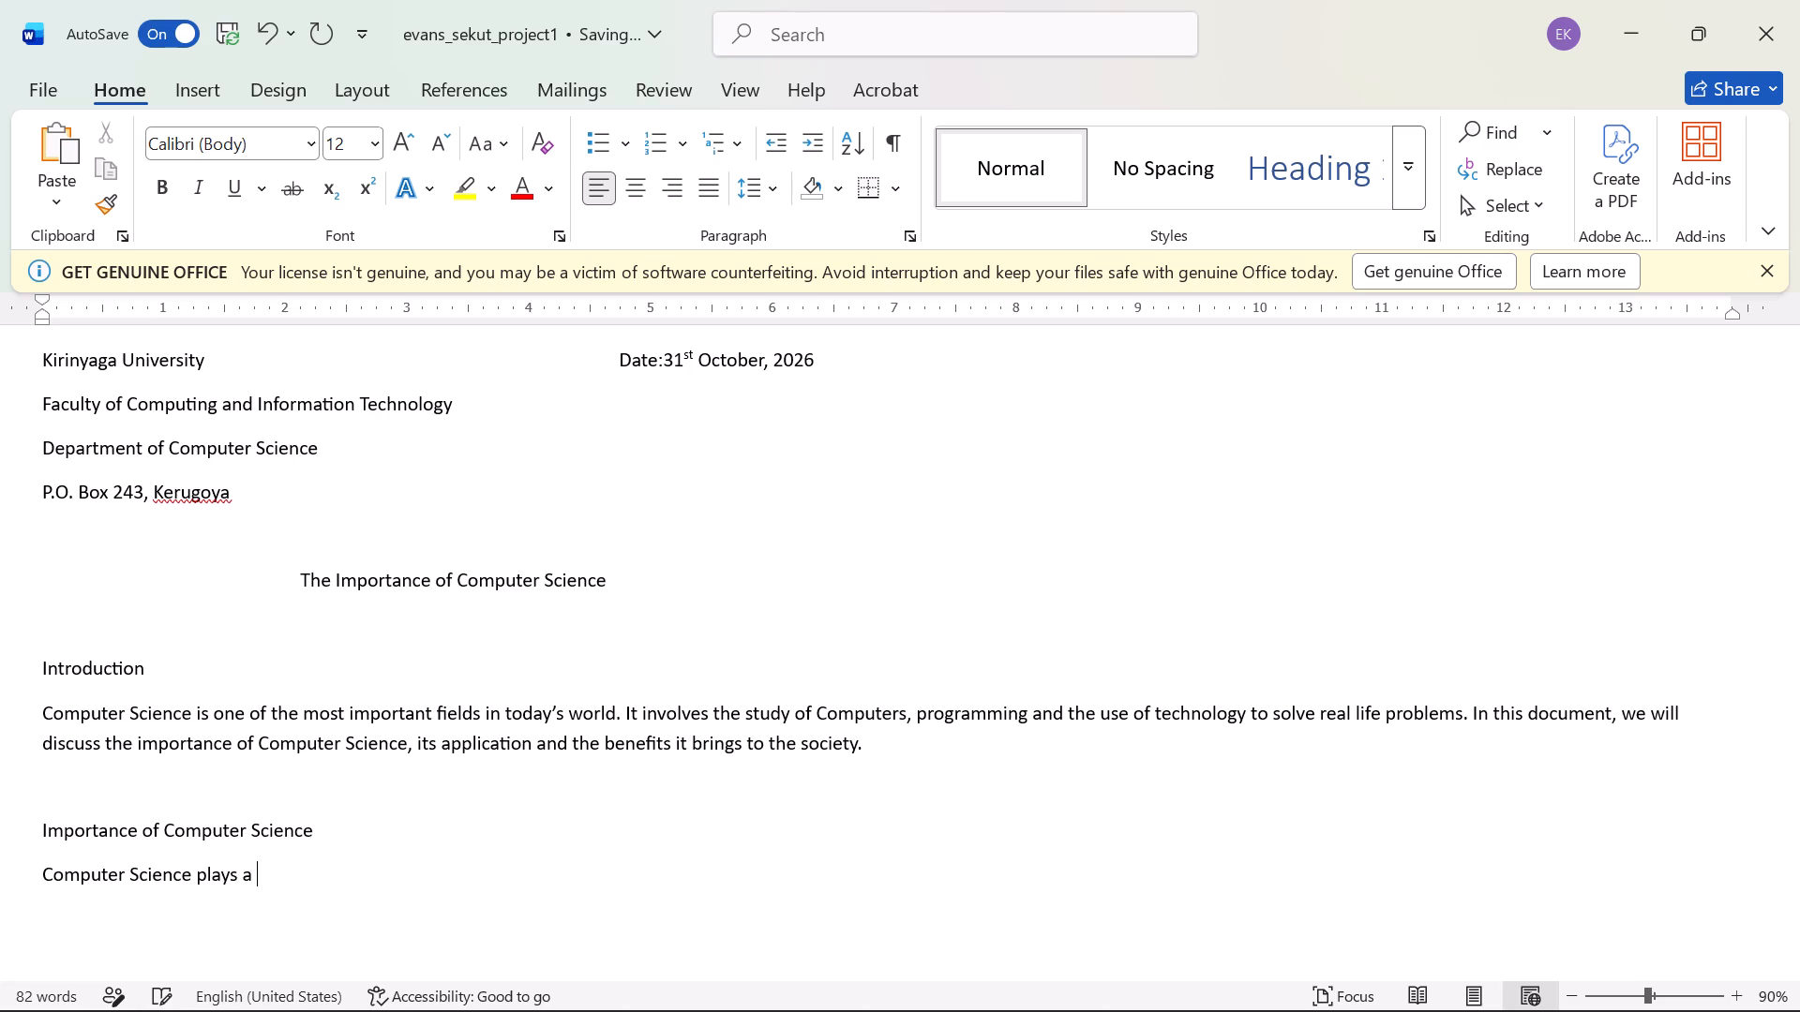
Complete the paragraph's first sentence with "vital role in our todays lives.", followed by a space.
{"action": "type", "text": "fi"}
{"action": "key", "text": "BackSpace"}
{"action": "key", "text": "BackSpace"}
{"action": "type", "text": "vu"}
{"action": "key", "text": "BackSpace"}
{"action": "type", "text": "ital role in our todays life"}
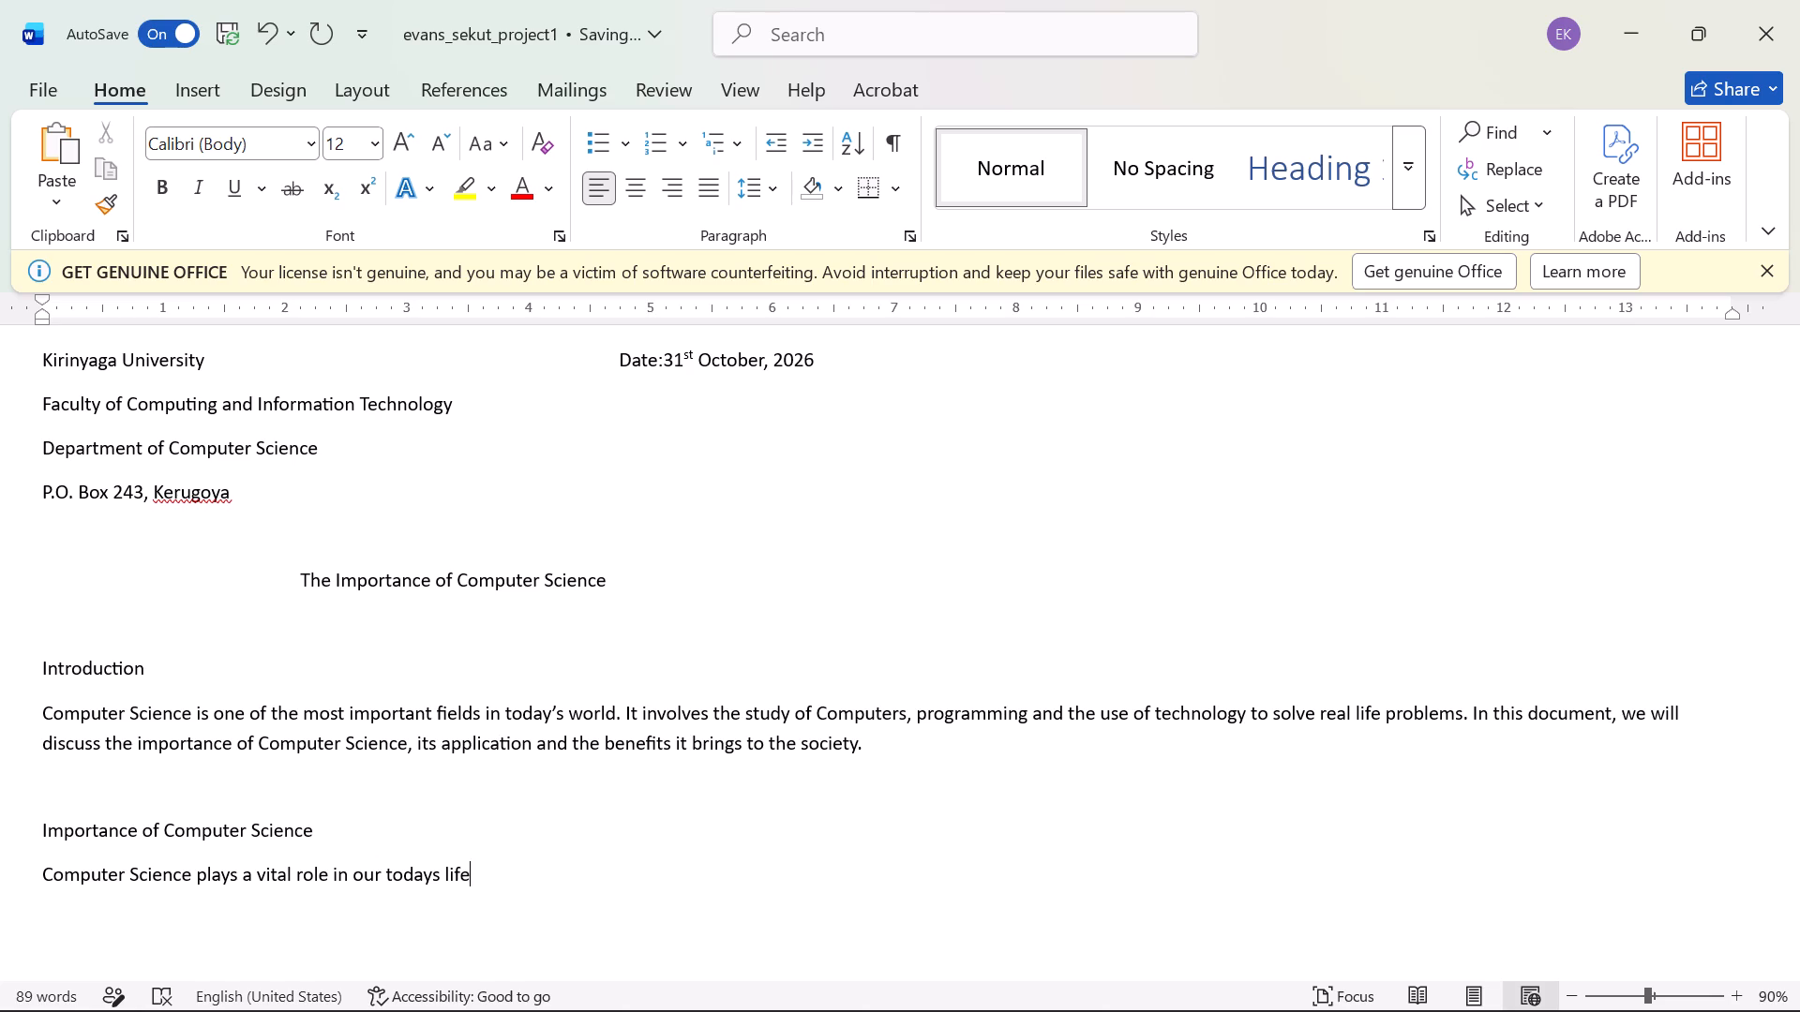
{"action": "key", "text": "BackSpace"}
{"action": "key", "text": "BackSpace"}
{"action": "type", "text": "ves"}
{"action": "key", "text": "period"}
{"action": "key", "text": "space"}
Start the second sentence of the importance paragraph with "It", followed by a space.
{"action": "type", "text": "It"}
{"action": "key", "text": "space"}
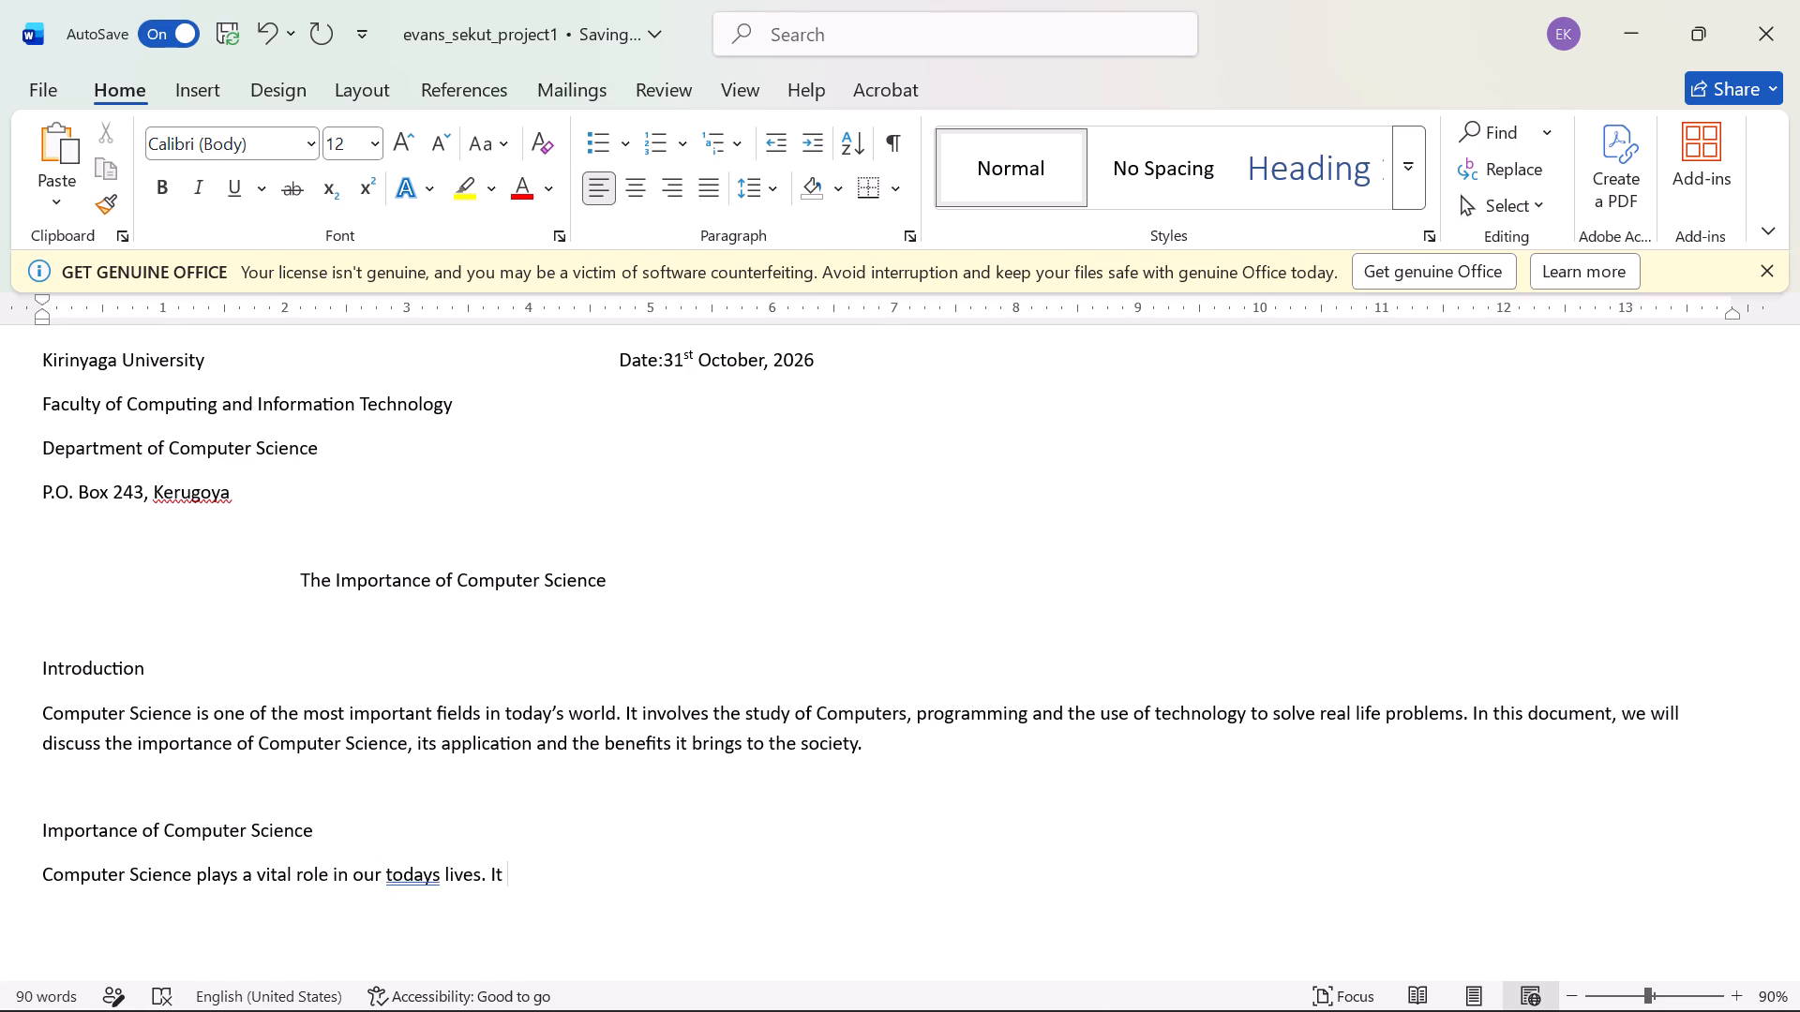
Insert an apostrophe in "todays" in the importance paragraph's first sentence so it reads "today's".
{"action": "left_click", "coordinate": [436, 875]}
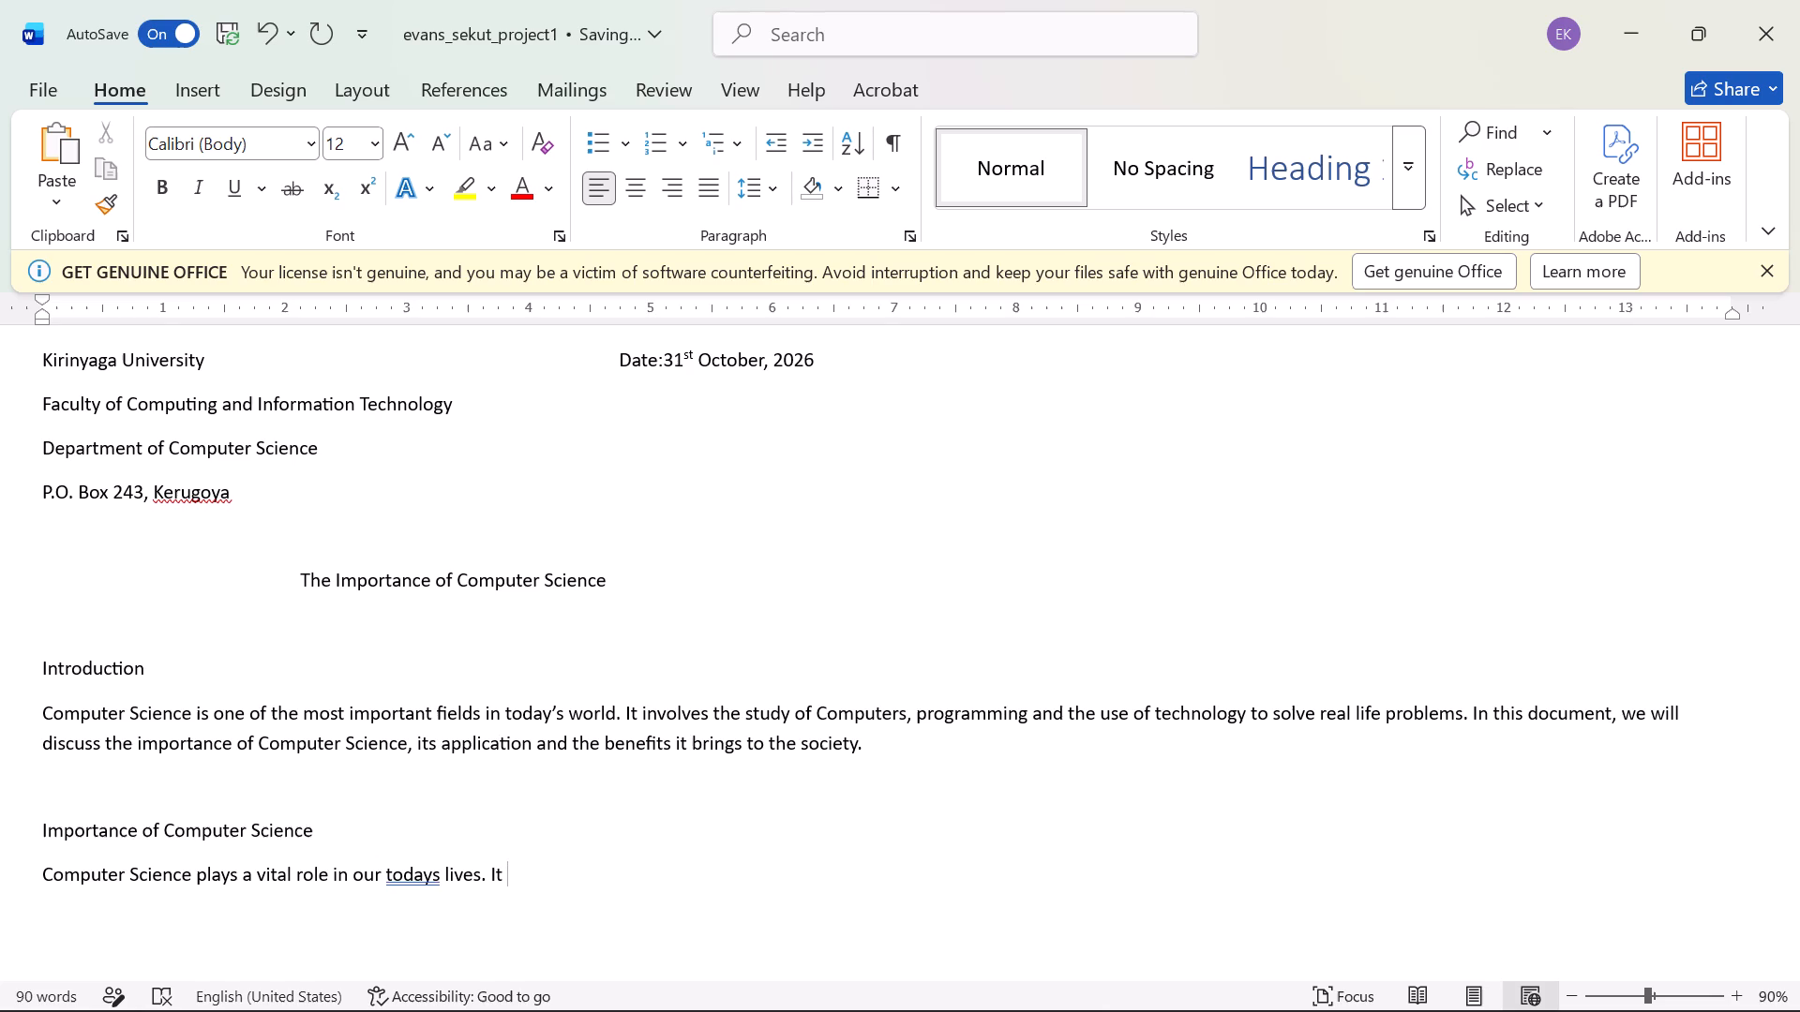
{"action": "left_click", "coordinate": [427, 875]}
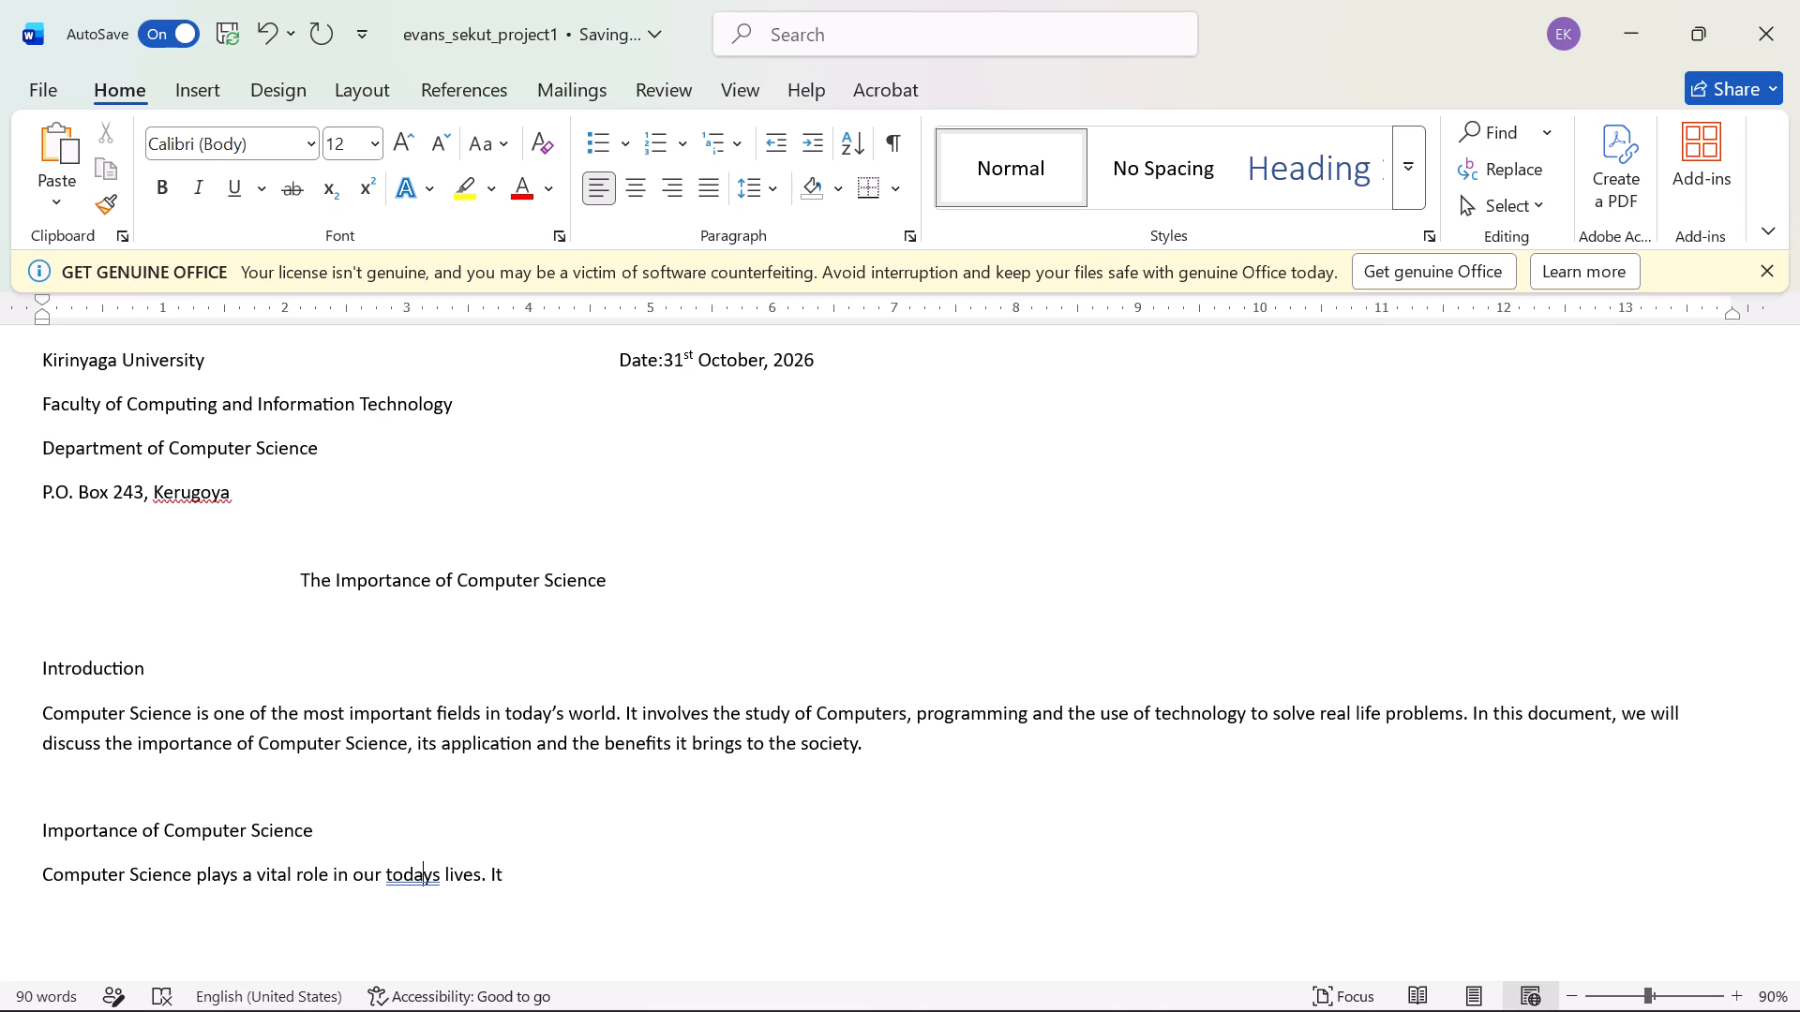
{"action": "left_click", "coordinate": [433, 875]}
{"action": "key", "text": "apostrophe"}
Continue the sentence after "It" at the paragraph's end with "helps in automation, communication and data management.", followed by a space.
{"action": "left_click", "coordinate": [536, 870]}
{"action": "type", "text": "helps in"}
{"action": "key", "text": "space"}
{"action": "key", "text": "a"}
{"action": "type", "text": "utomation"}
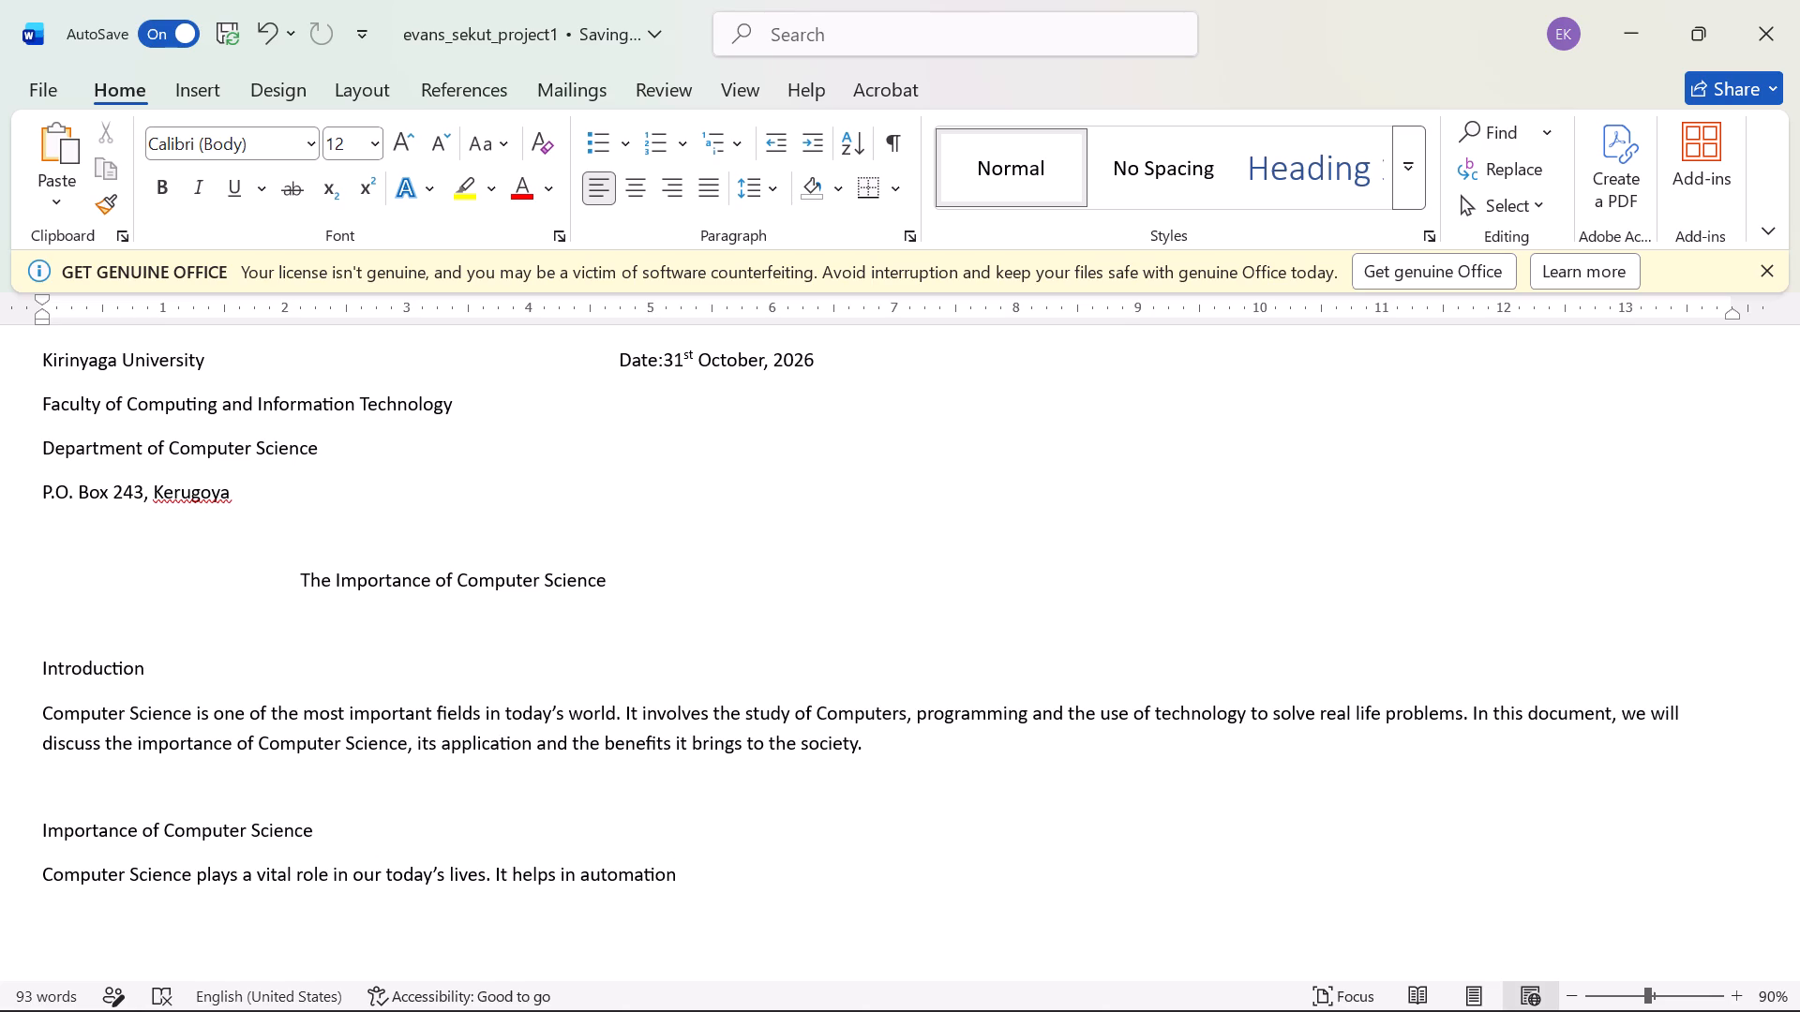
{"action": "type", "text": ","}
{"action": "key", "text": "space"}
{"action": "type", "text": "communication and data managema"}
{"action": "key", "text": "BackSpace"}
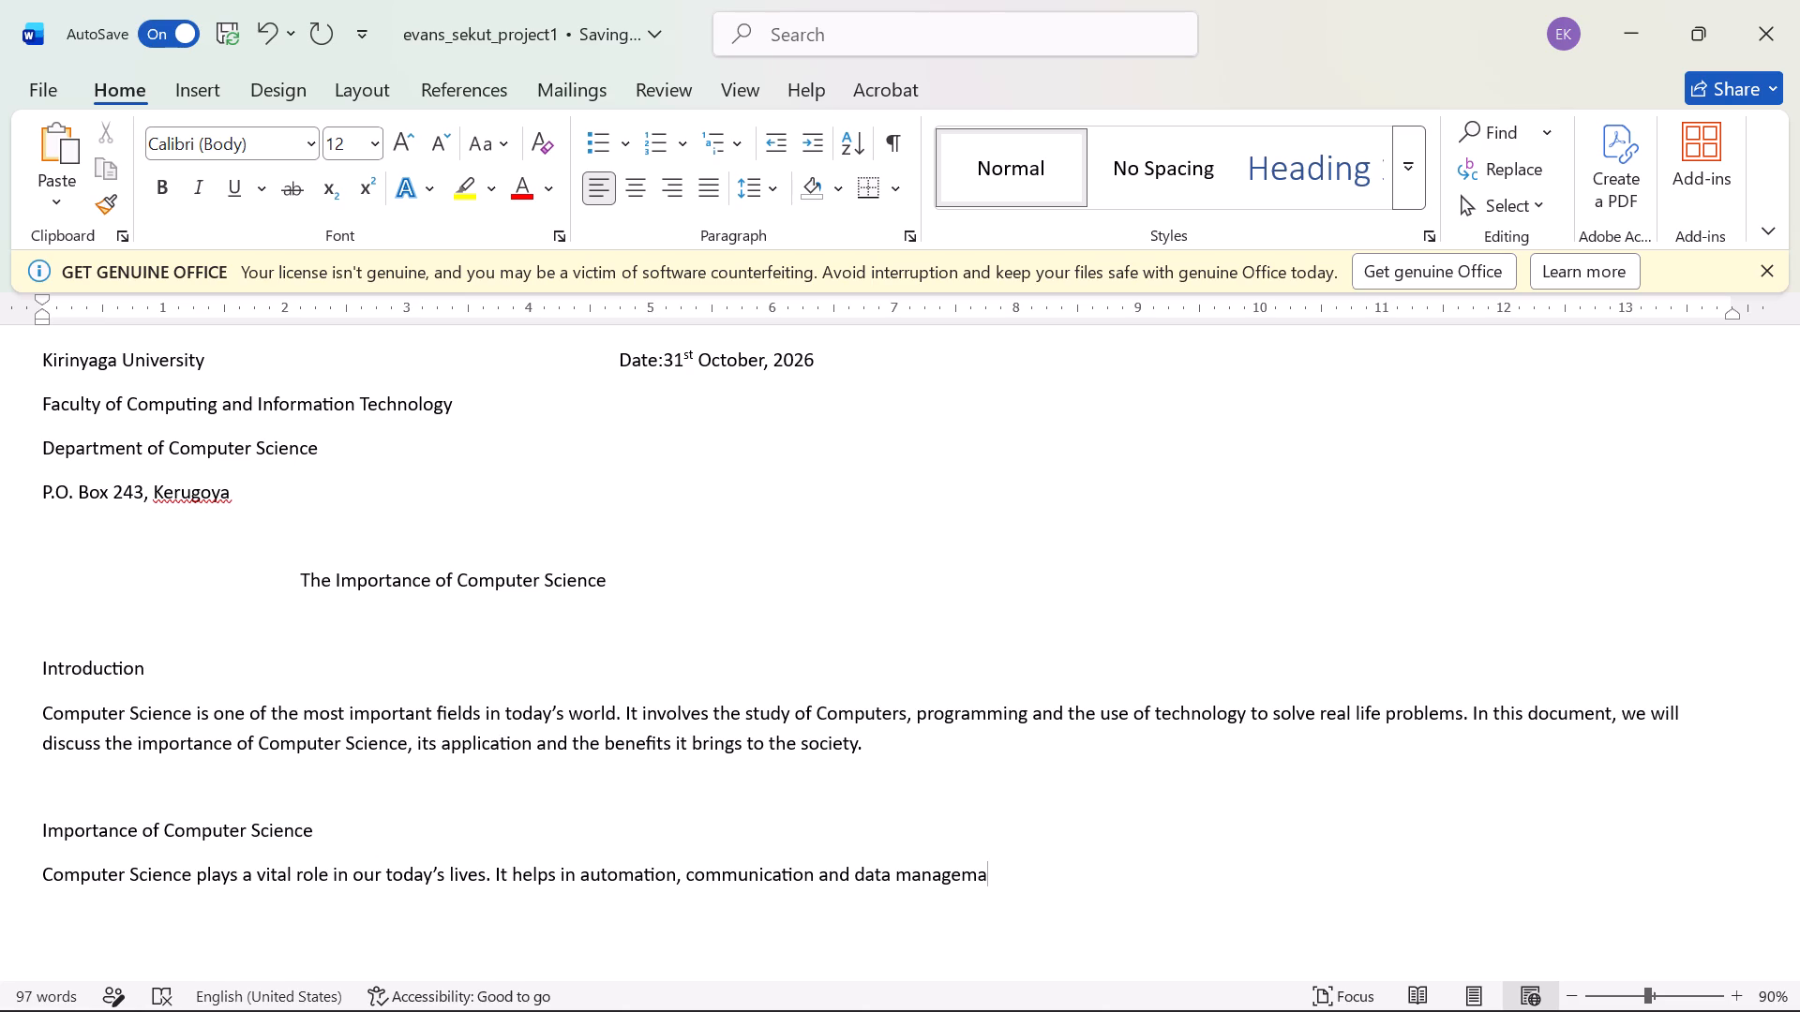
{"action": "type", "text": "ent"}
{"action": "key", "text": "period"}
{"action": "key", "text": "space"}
Add "The following are some key importance:" at the end of the paragraph and start a new line below it.
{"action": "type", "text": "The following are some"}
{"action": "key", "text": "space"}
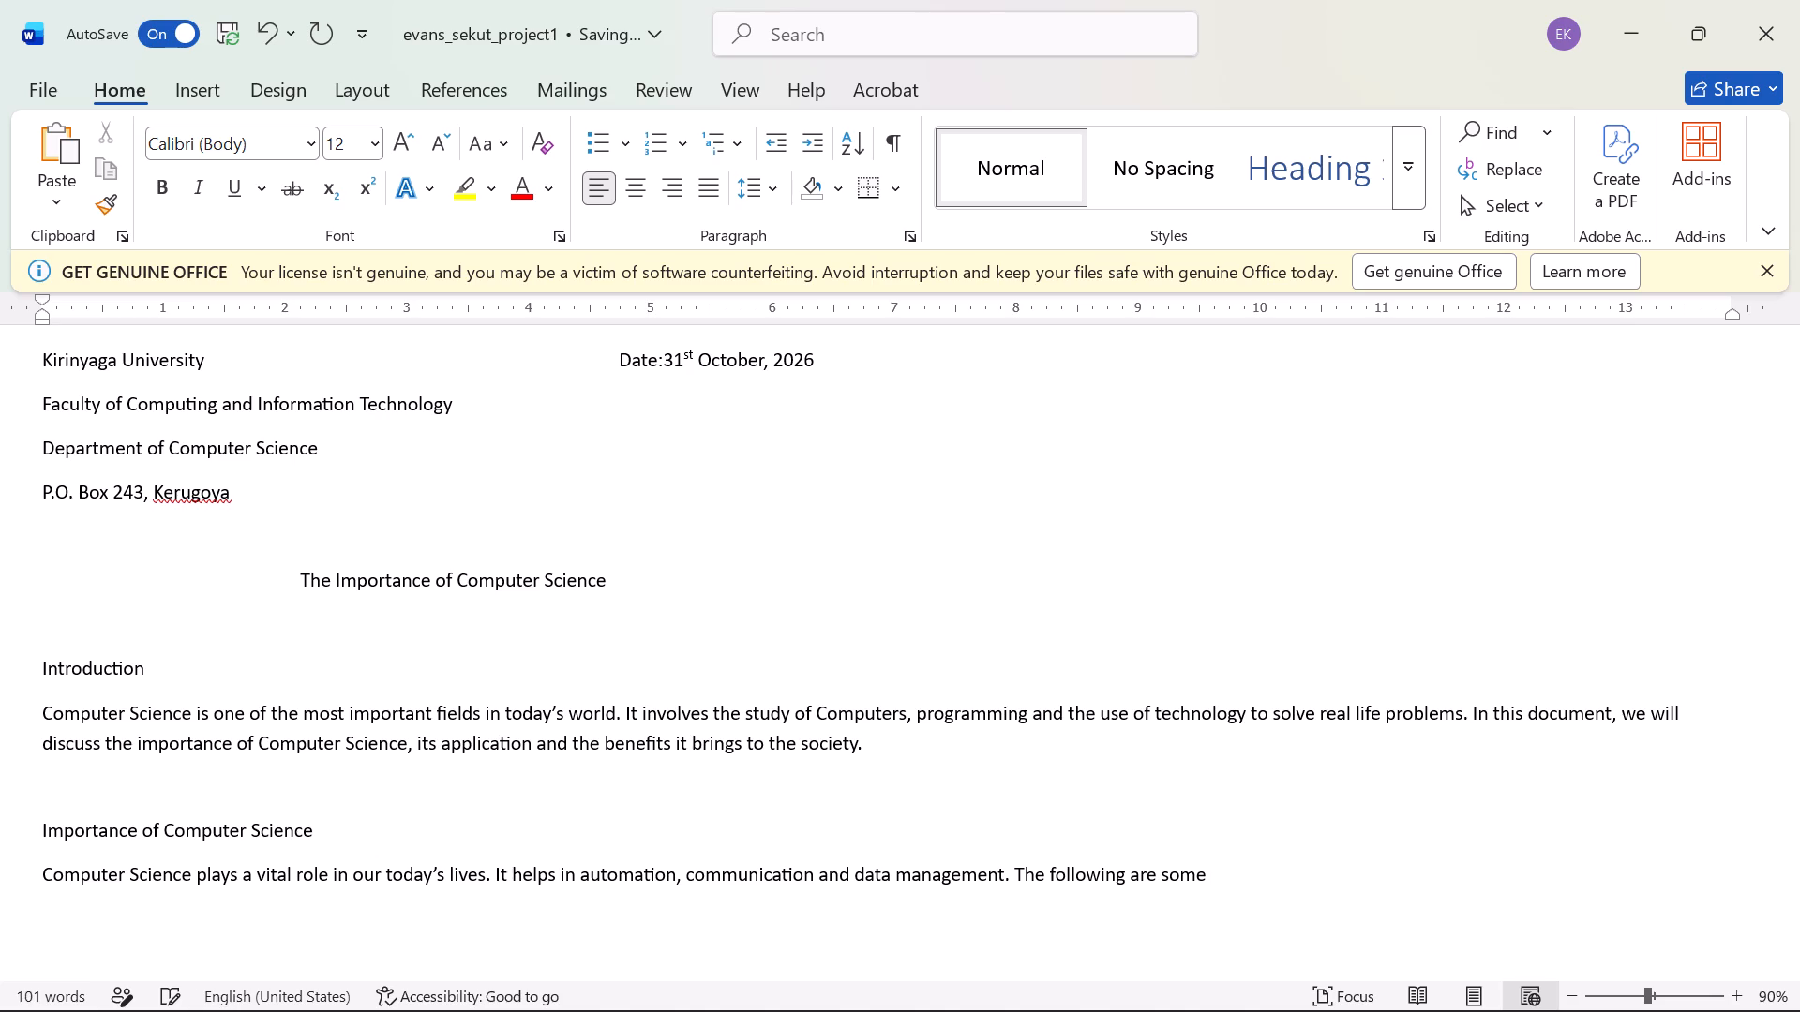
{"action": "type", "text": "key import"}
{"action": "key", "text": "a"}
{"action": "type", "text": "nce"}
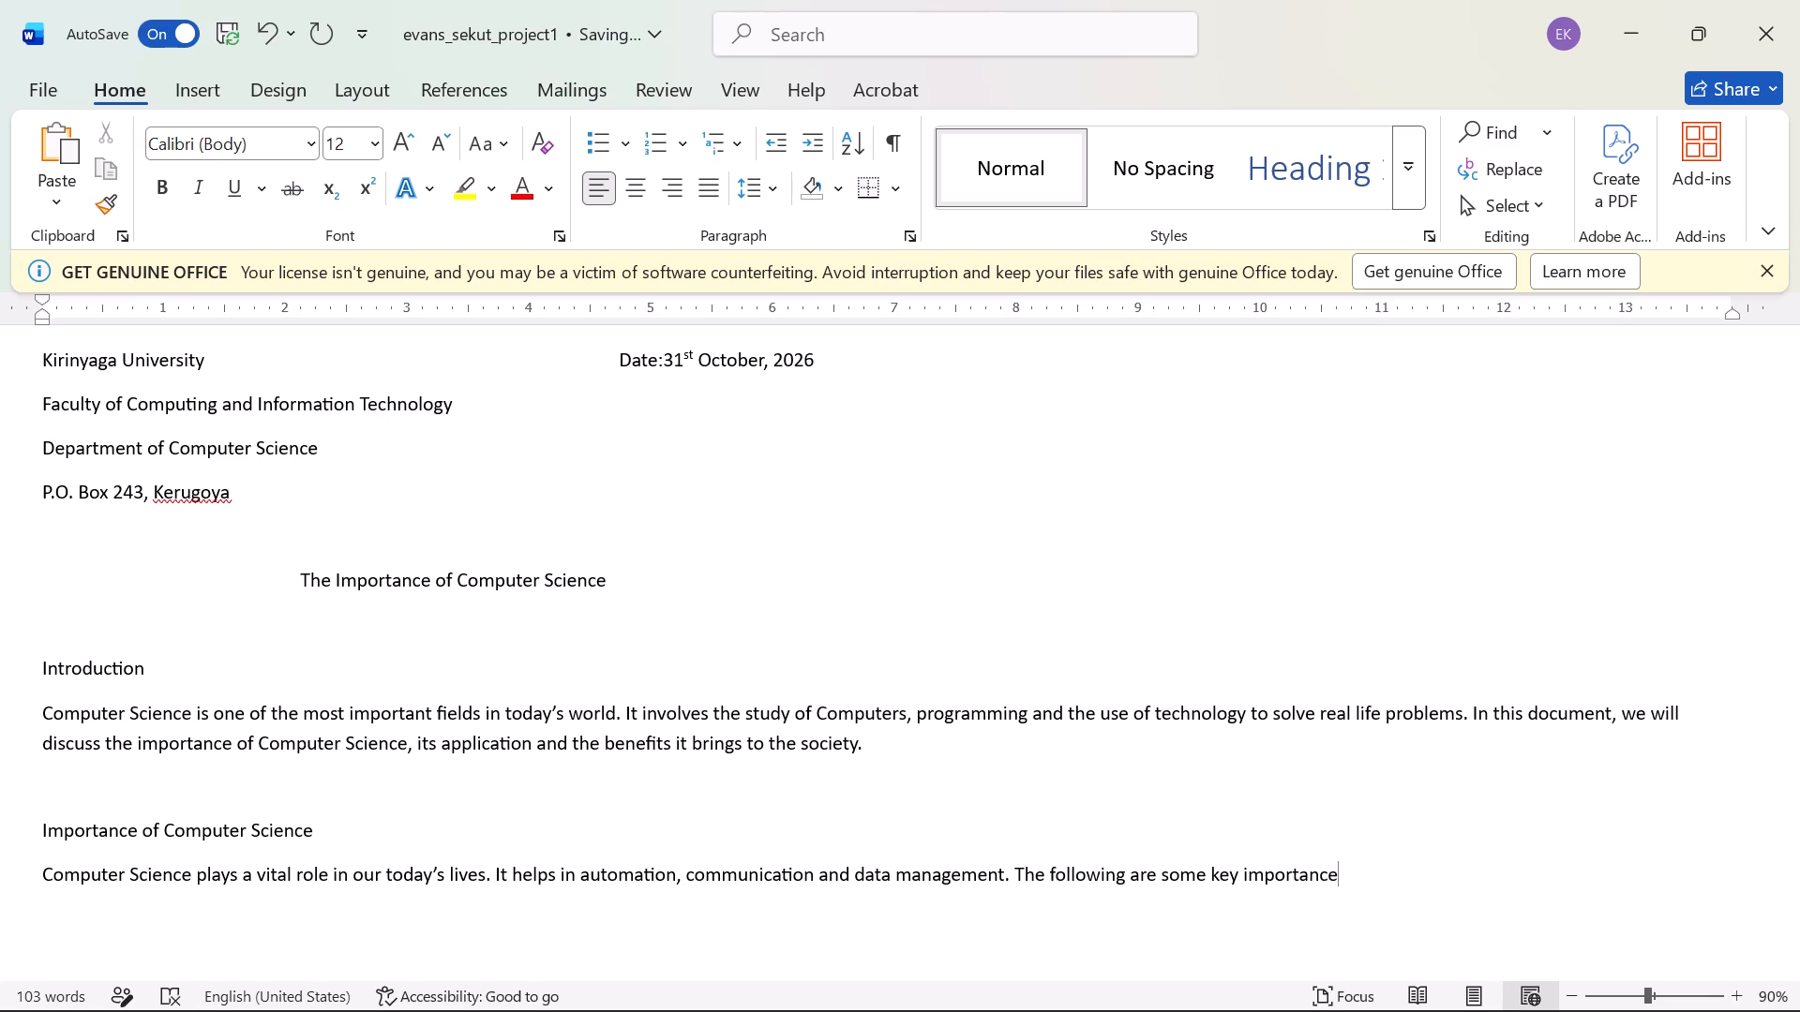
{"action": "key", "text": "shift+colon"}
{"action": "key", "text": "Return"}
Write "It drives innovation and technological development" as the first point, without a full stop, and start a new line.
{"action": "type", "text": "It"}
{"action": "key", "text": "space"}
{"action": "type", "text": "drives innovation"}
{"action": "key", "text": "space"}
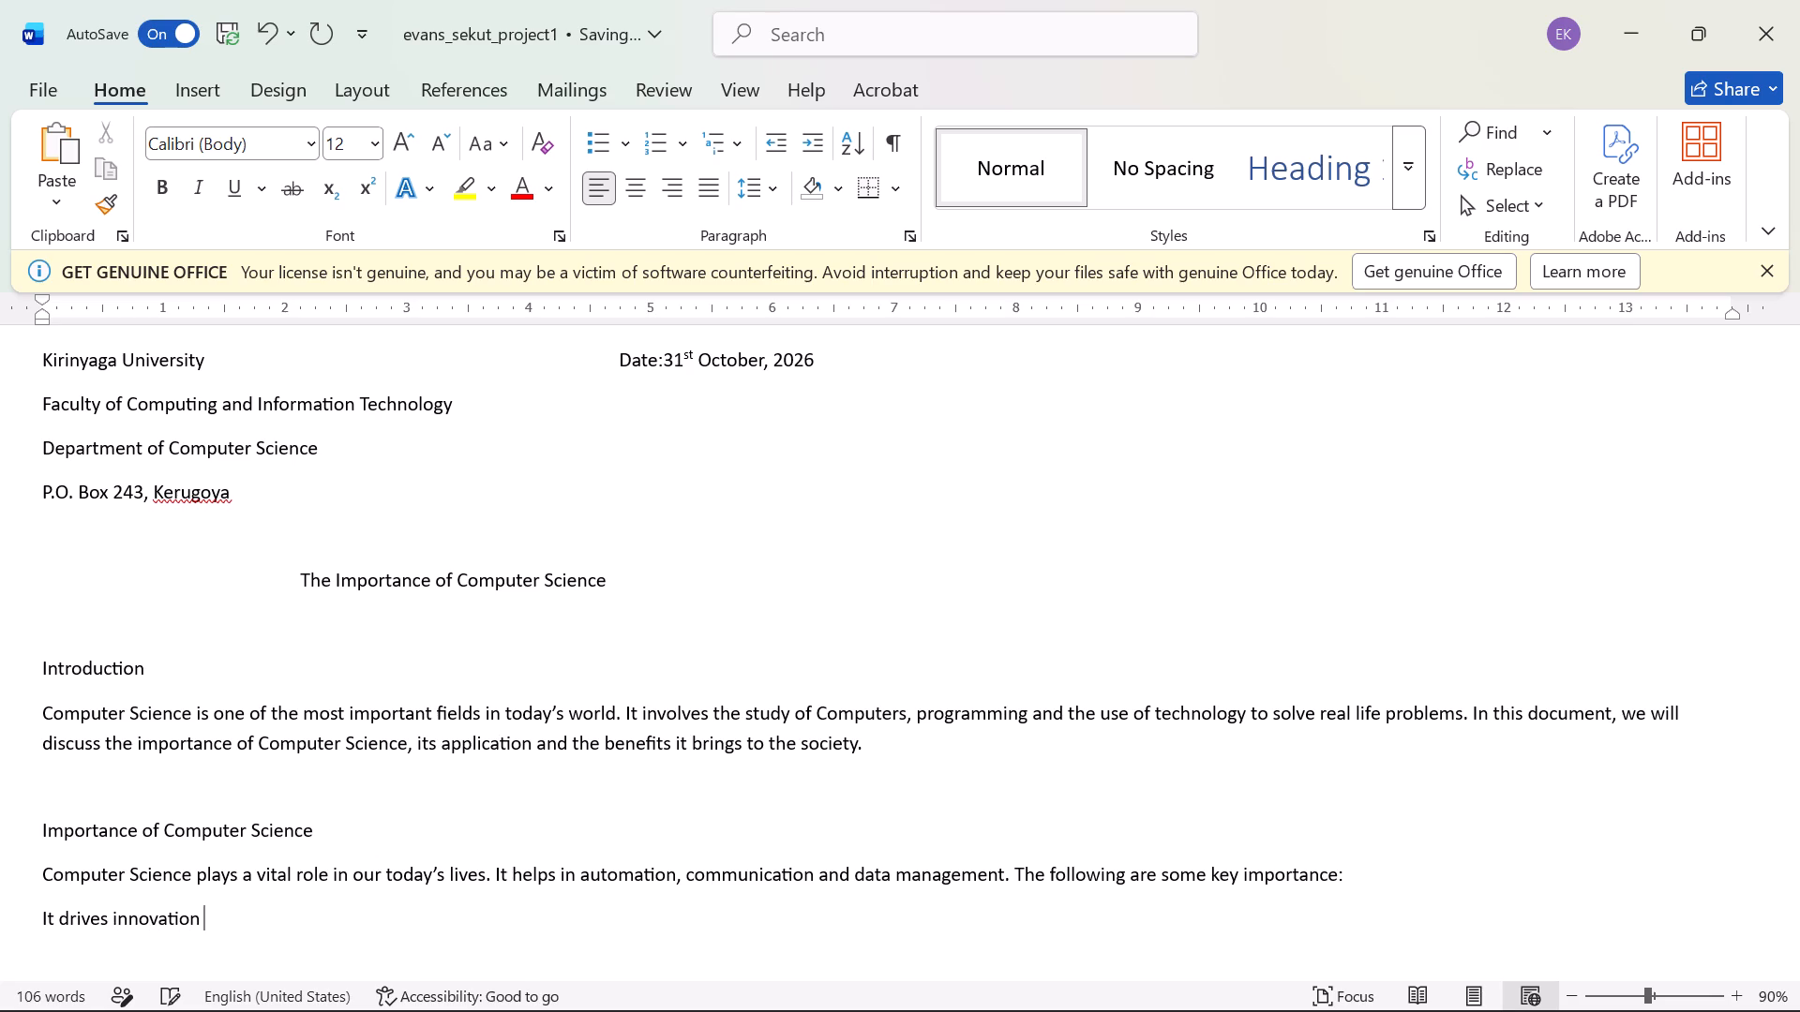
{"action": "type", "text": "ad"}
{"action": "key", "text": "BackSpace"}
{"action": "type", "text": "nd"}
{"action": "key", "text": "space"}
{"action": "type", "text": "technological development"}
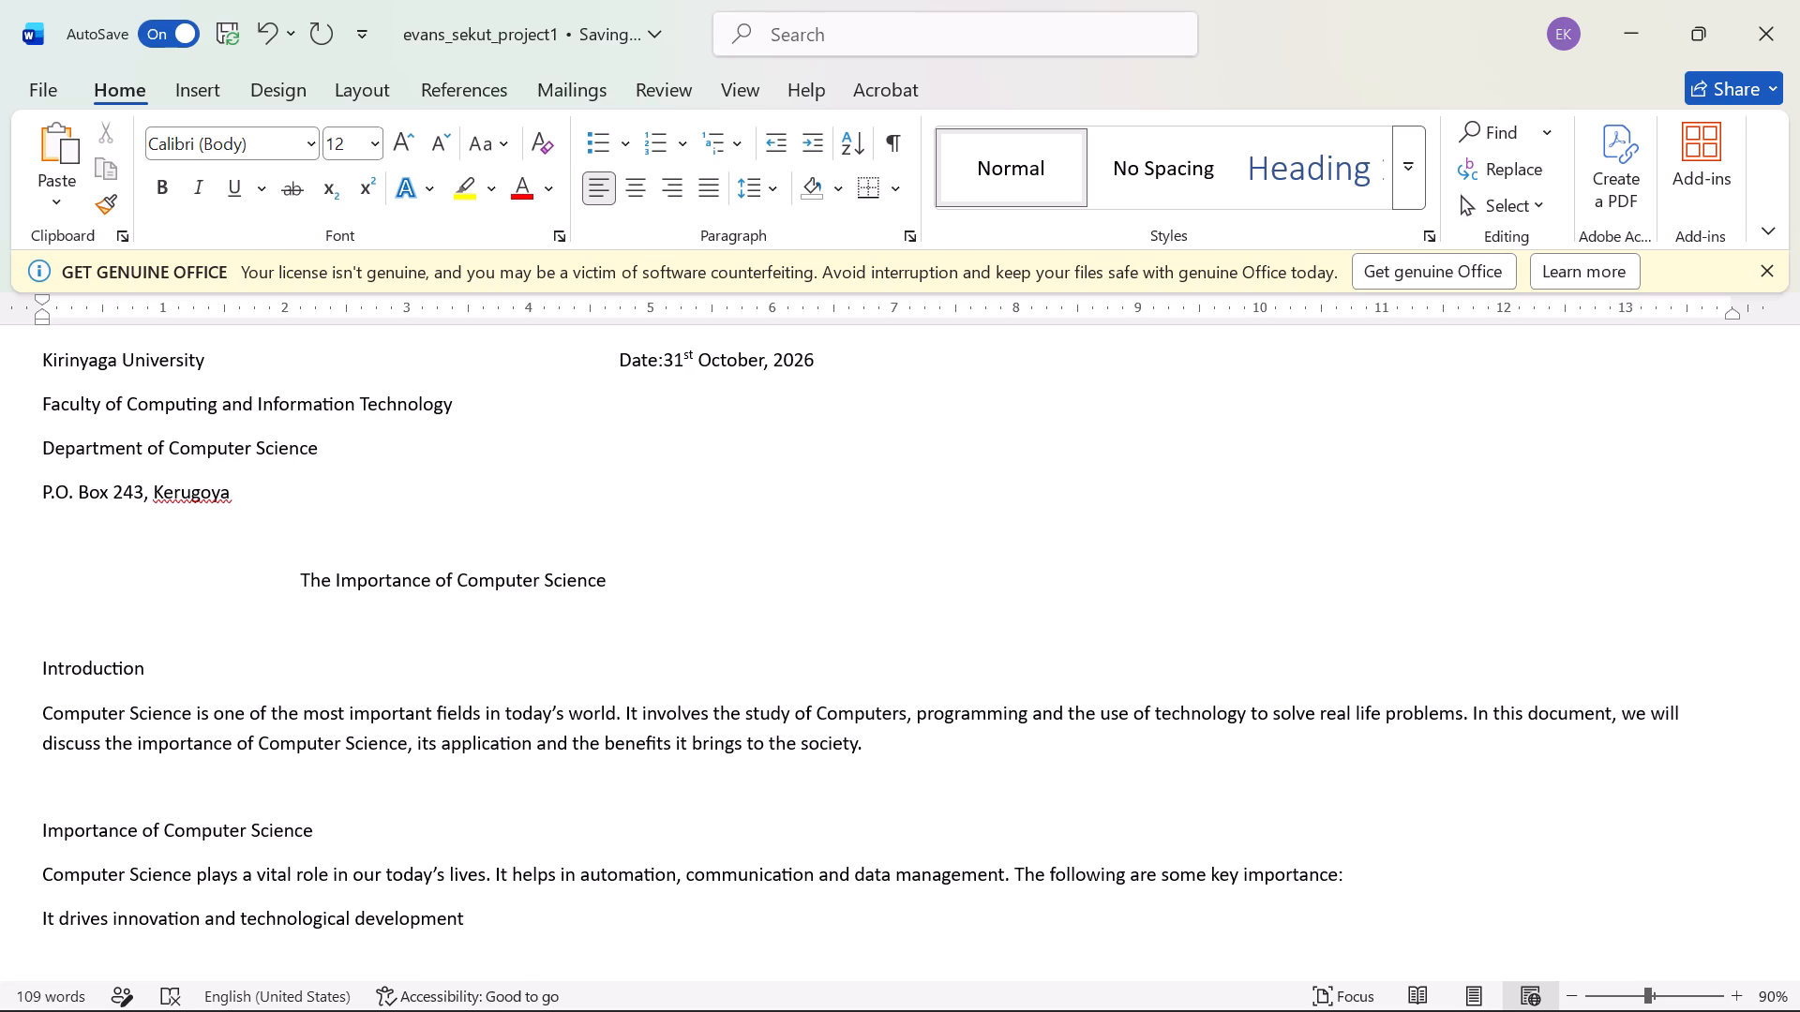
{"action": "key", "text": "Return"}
Write the second point as "It creates job opportunities for the youth.".
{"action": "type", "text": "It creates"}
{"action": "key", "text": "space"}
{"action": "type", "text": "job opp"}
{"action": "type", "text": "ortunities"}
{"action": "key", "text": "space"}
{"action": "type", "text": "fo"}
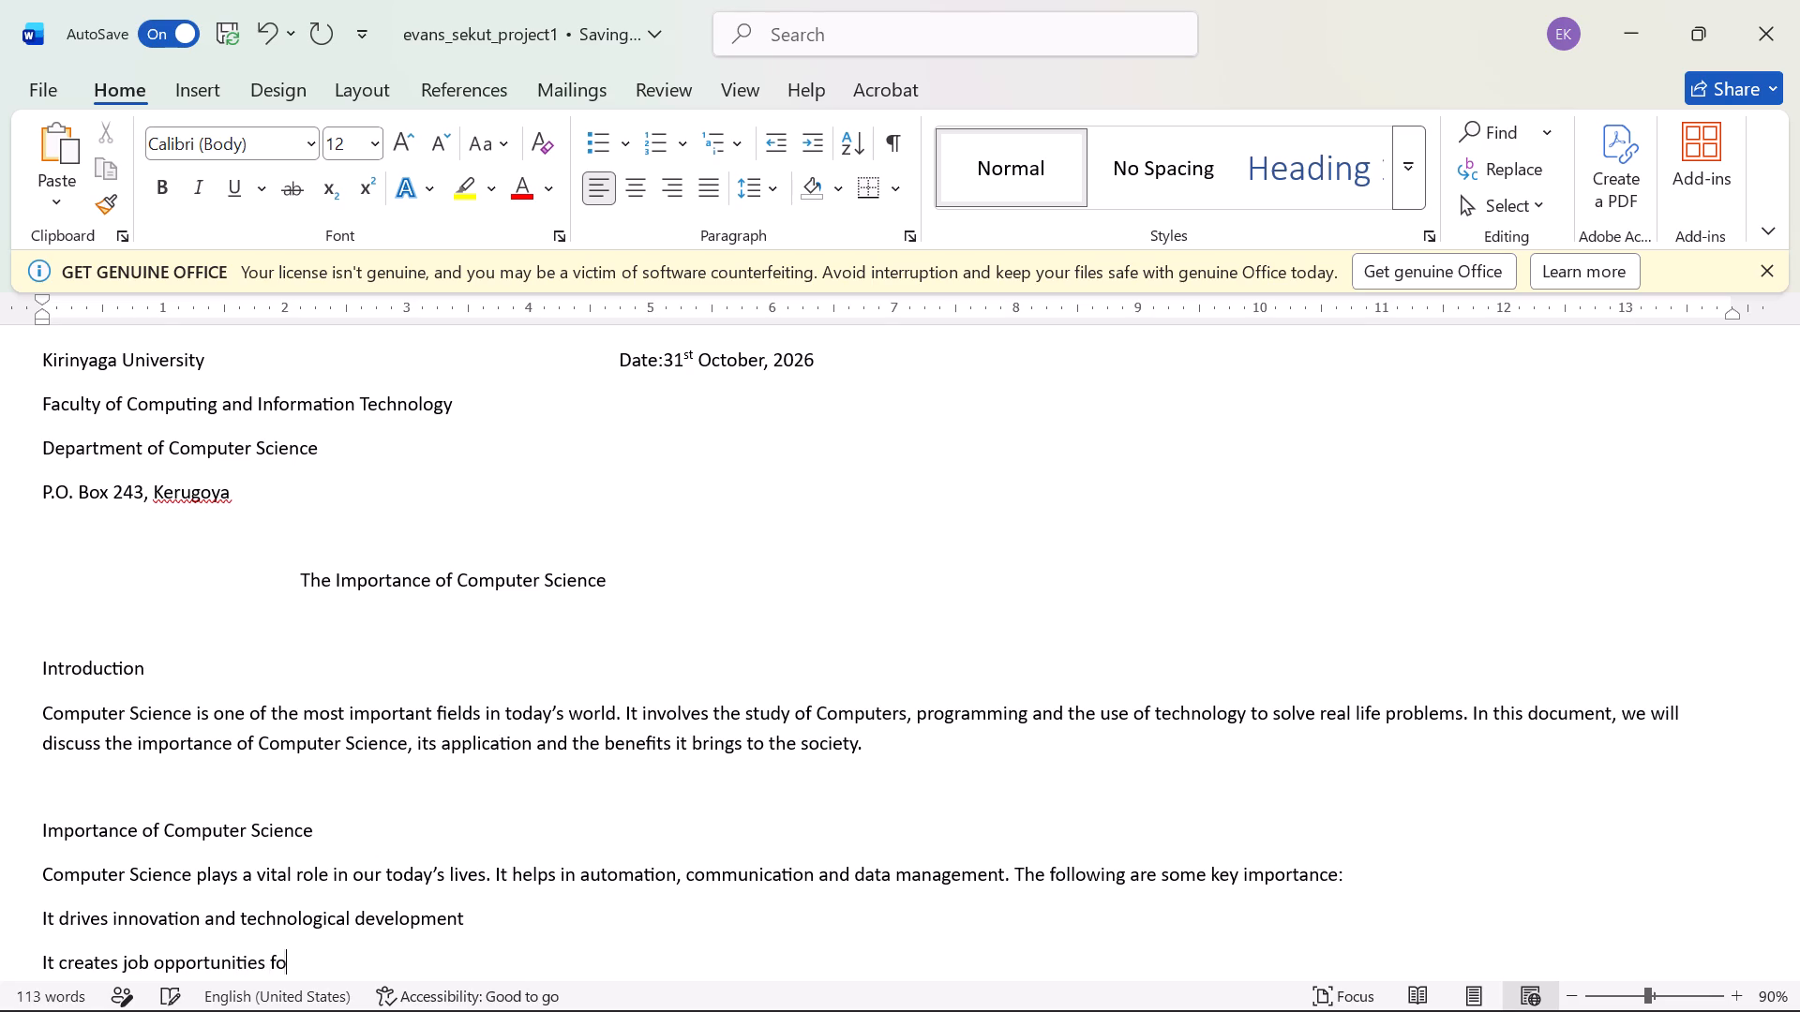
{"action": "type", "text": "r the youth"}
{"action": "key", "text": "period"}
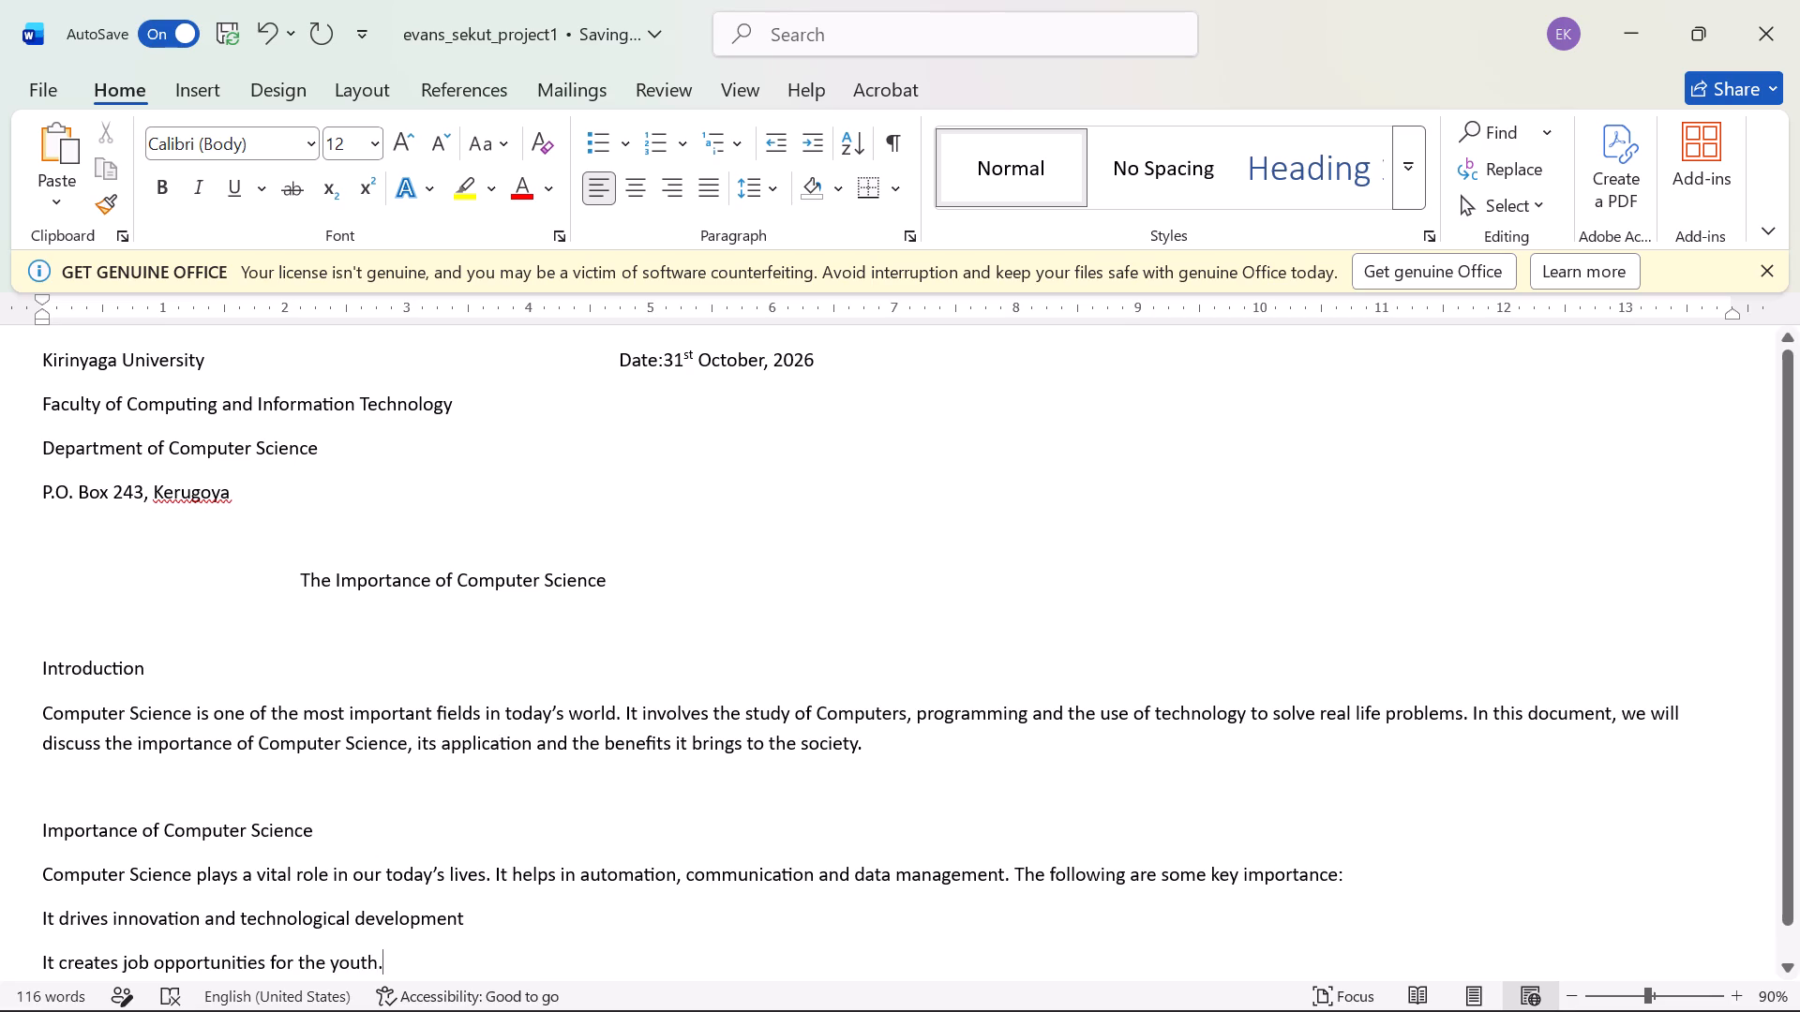
Add a full stop at the end of the first point, after "technological development".
{"action": "left_click", "coordinate": [483, 917]}
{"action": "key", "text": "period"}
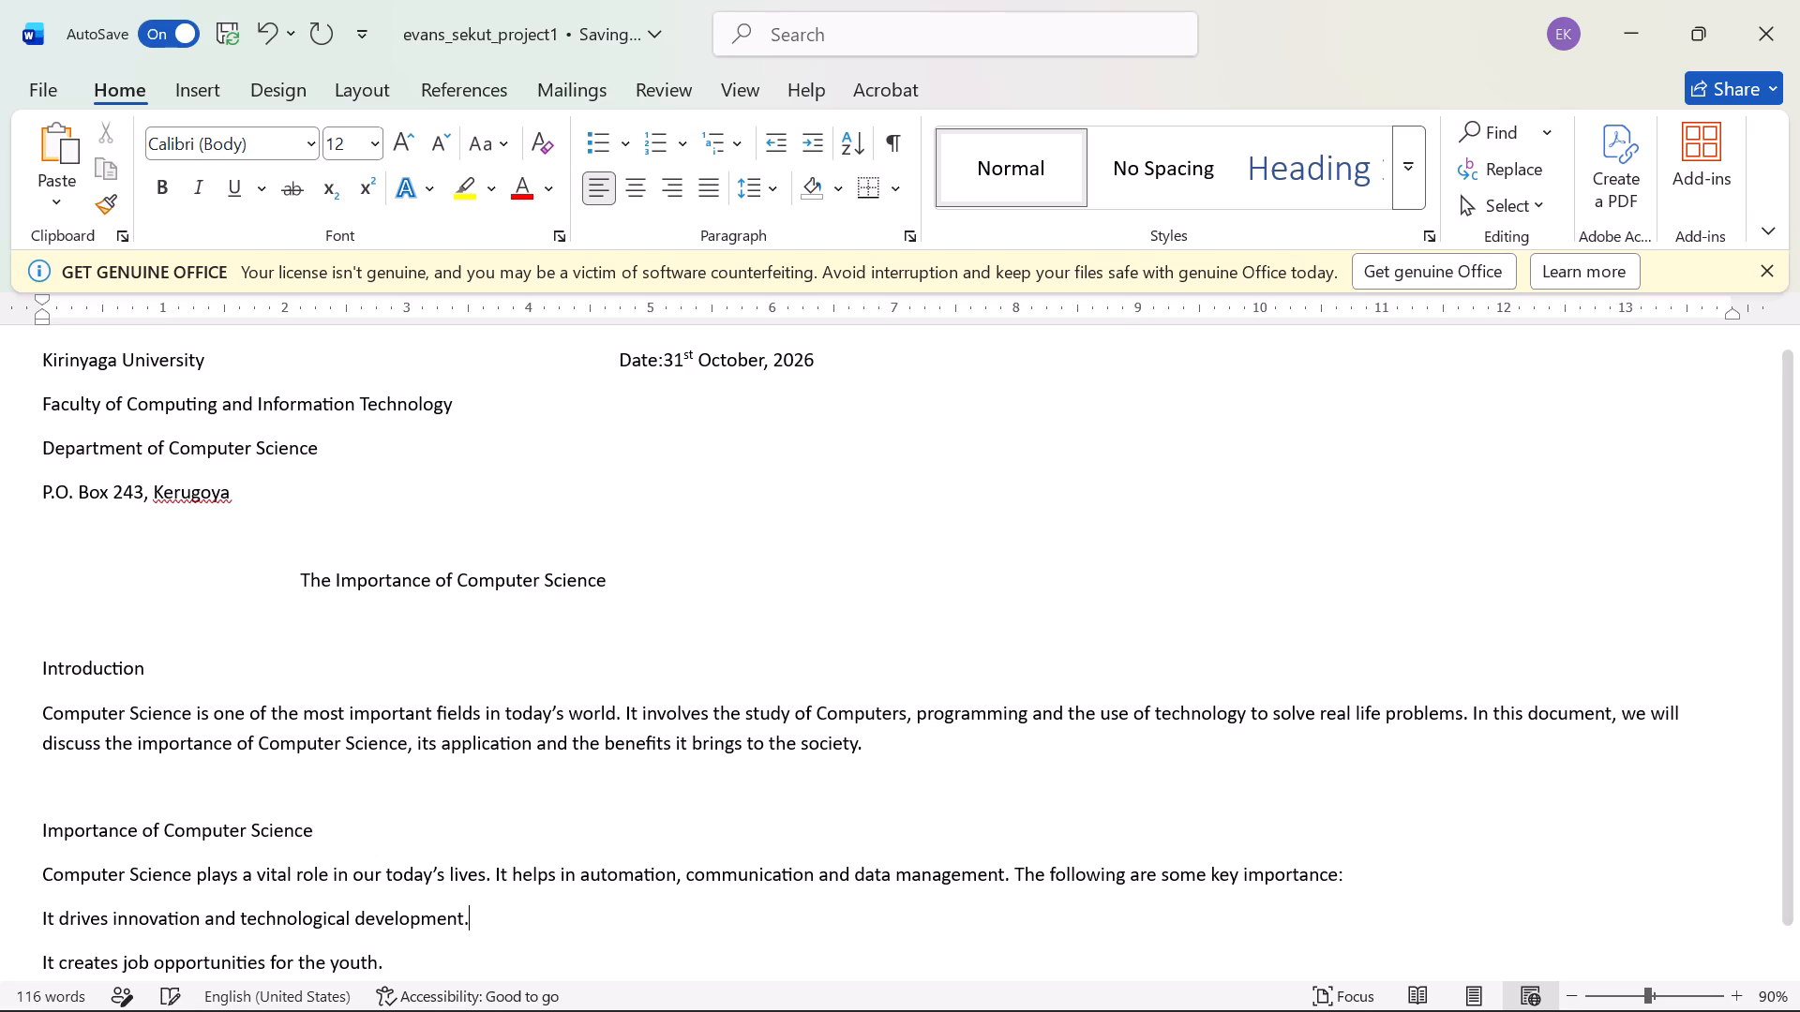
Add "It helps in solving complex problems efficiently." on a new line below the job opportunities point, and start another line.
{"action": "left_click", "coordinate": [430, 970]}
{"action": "key", "text": "Return"}
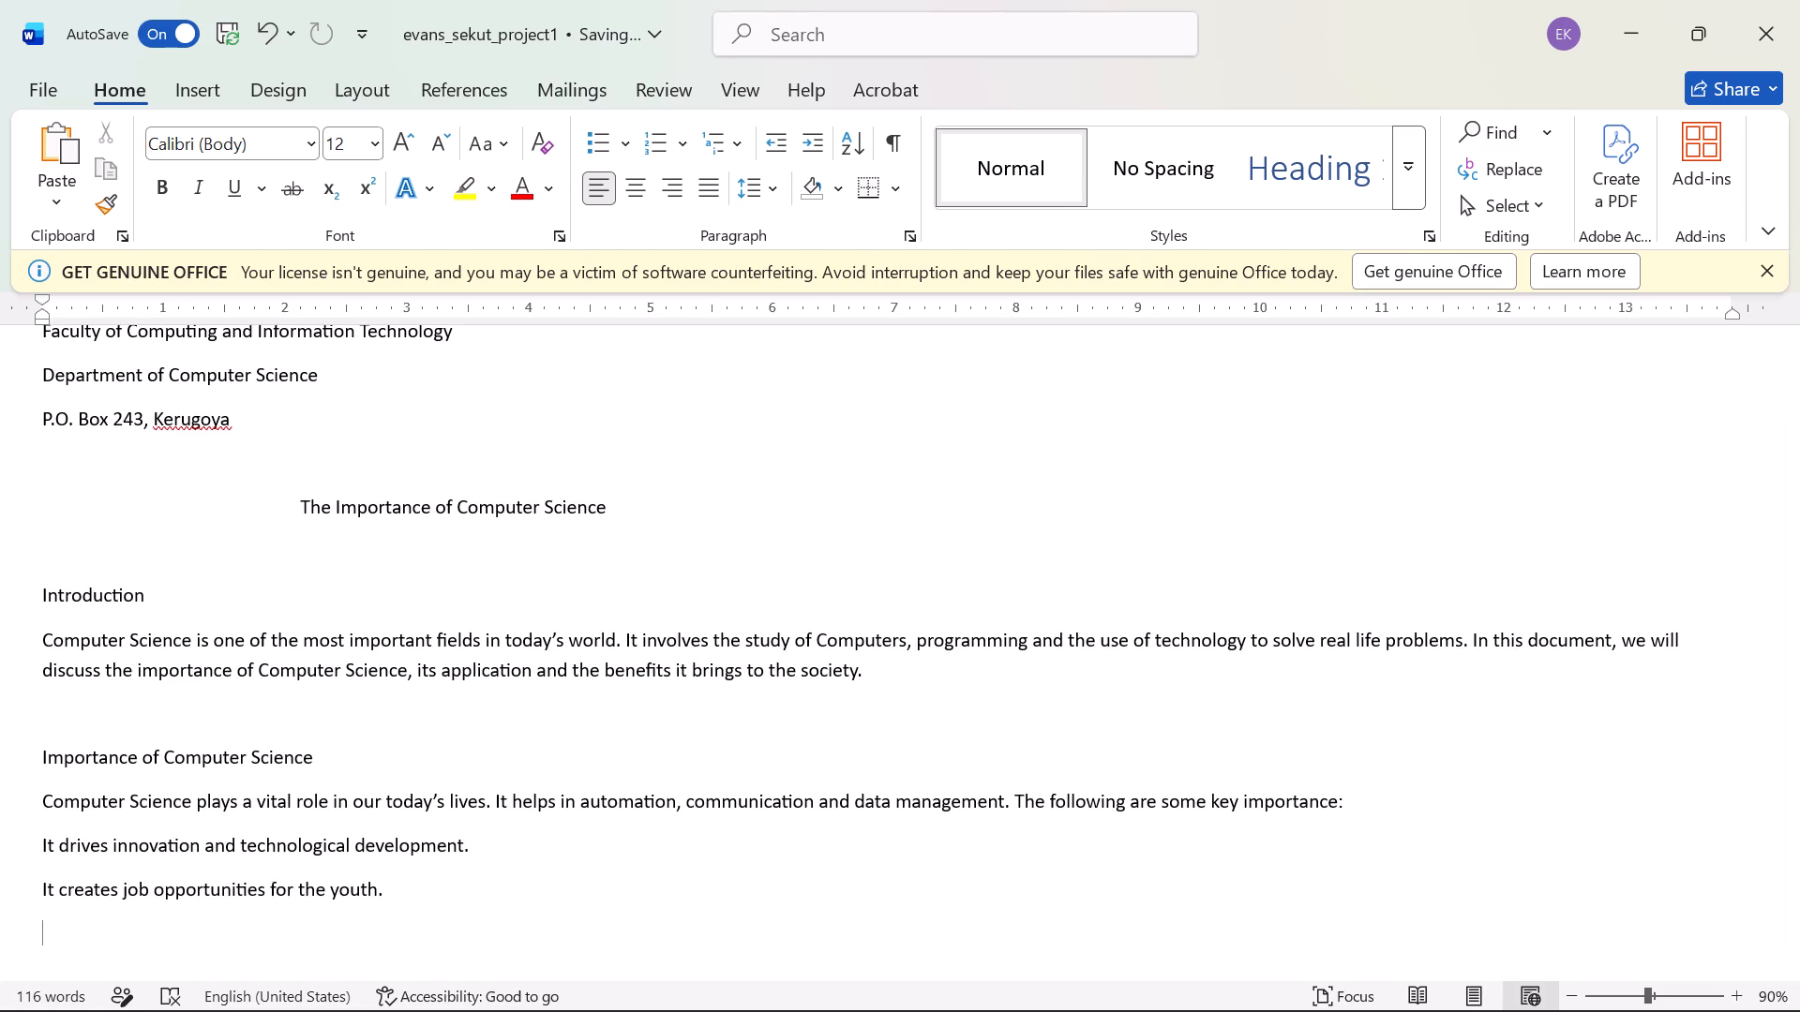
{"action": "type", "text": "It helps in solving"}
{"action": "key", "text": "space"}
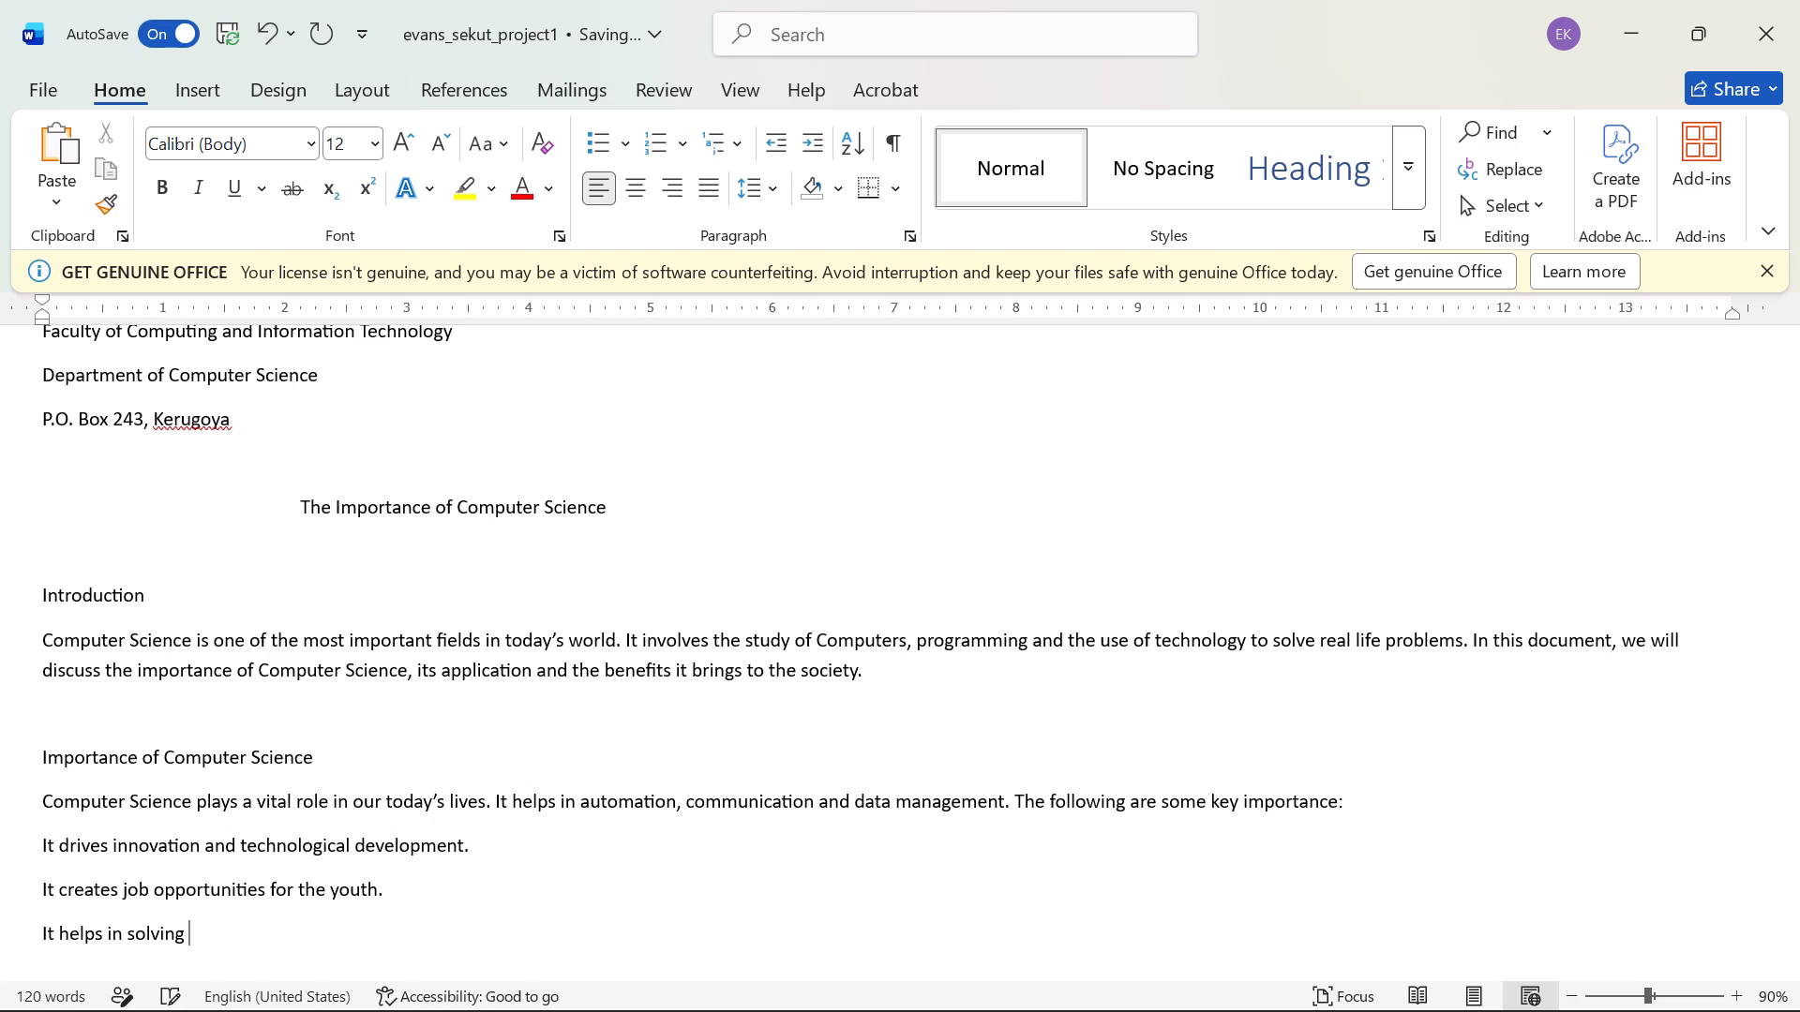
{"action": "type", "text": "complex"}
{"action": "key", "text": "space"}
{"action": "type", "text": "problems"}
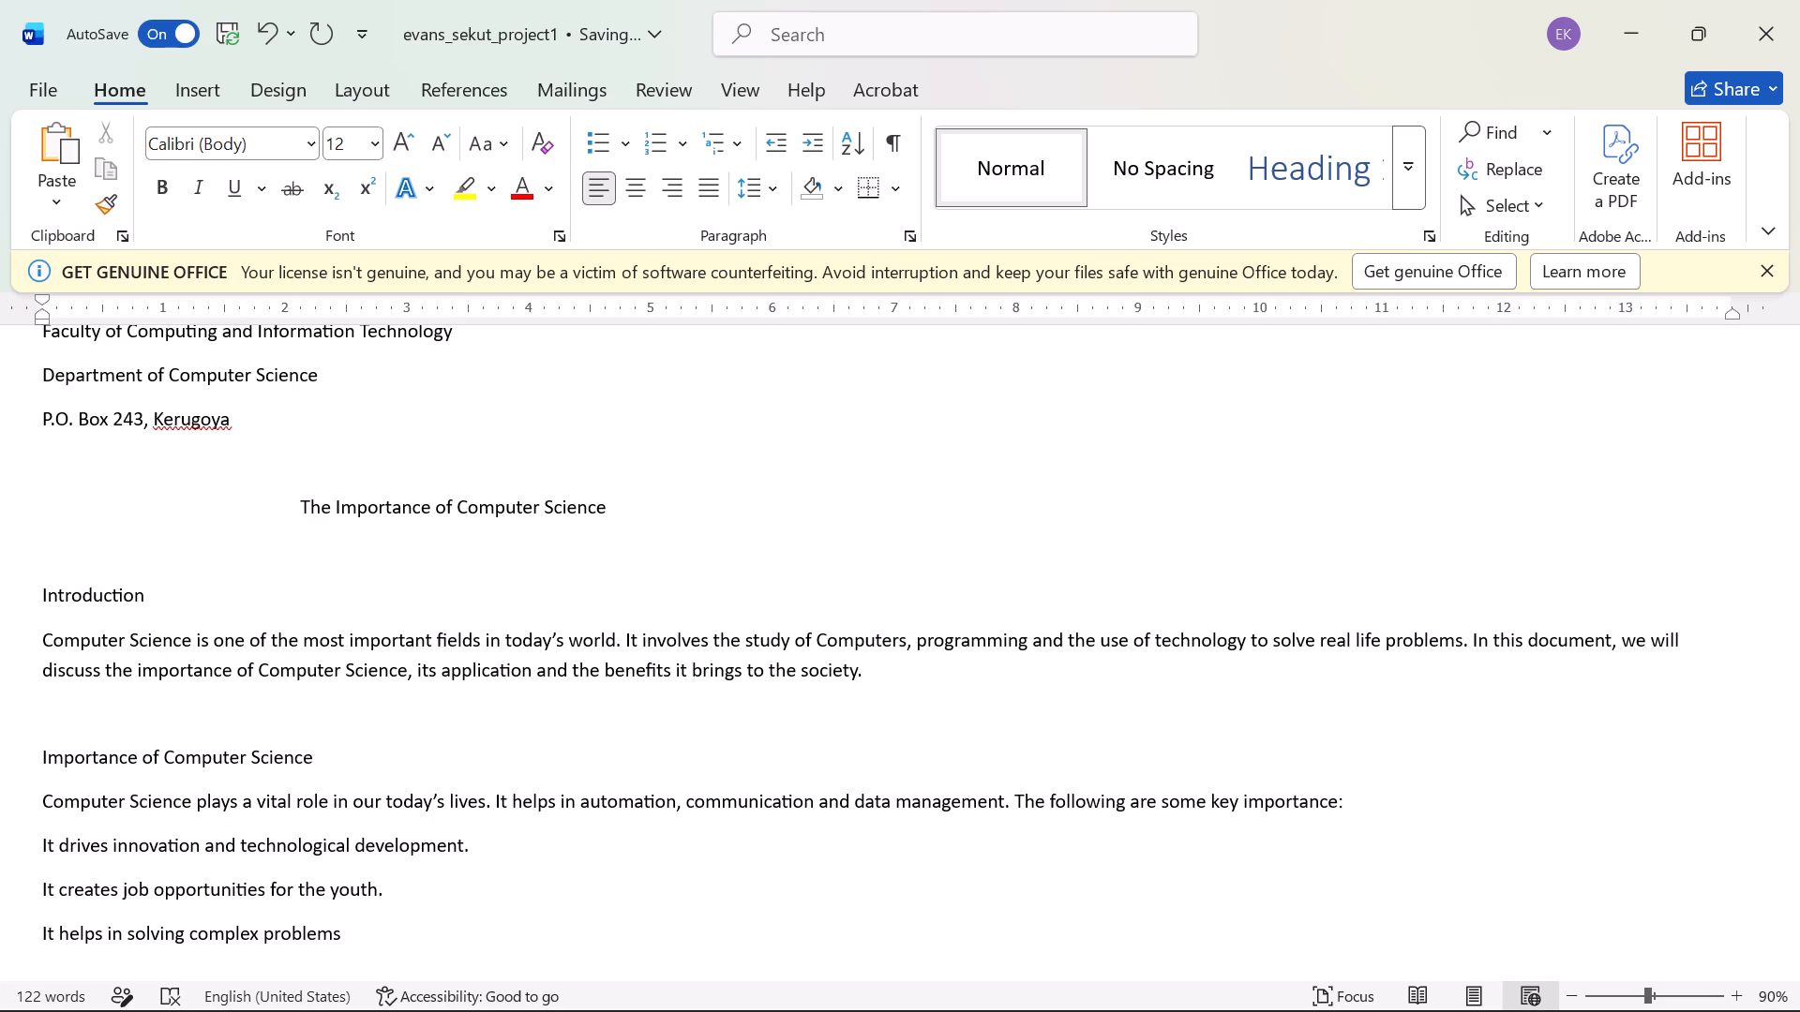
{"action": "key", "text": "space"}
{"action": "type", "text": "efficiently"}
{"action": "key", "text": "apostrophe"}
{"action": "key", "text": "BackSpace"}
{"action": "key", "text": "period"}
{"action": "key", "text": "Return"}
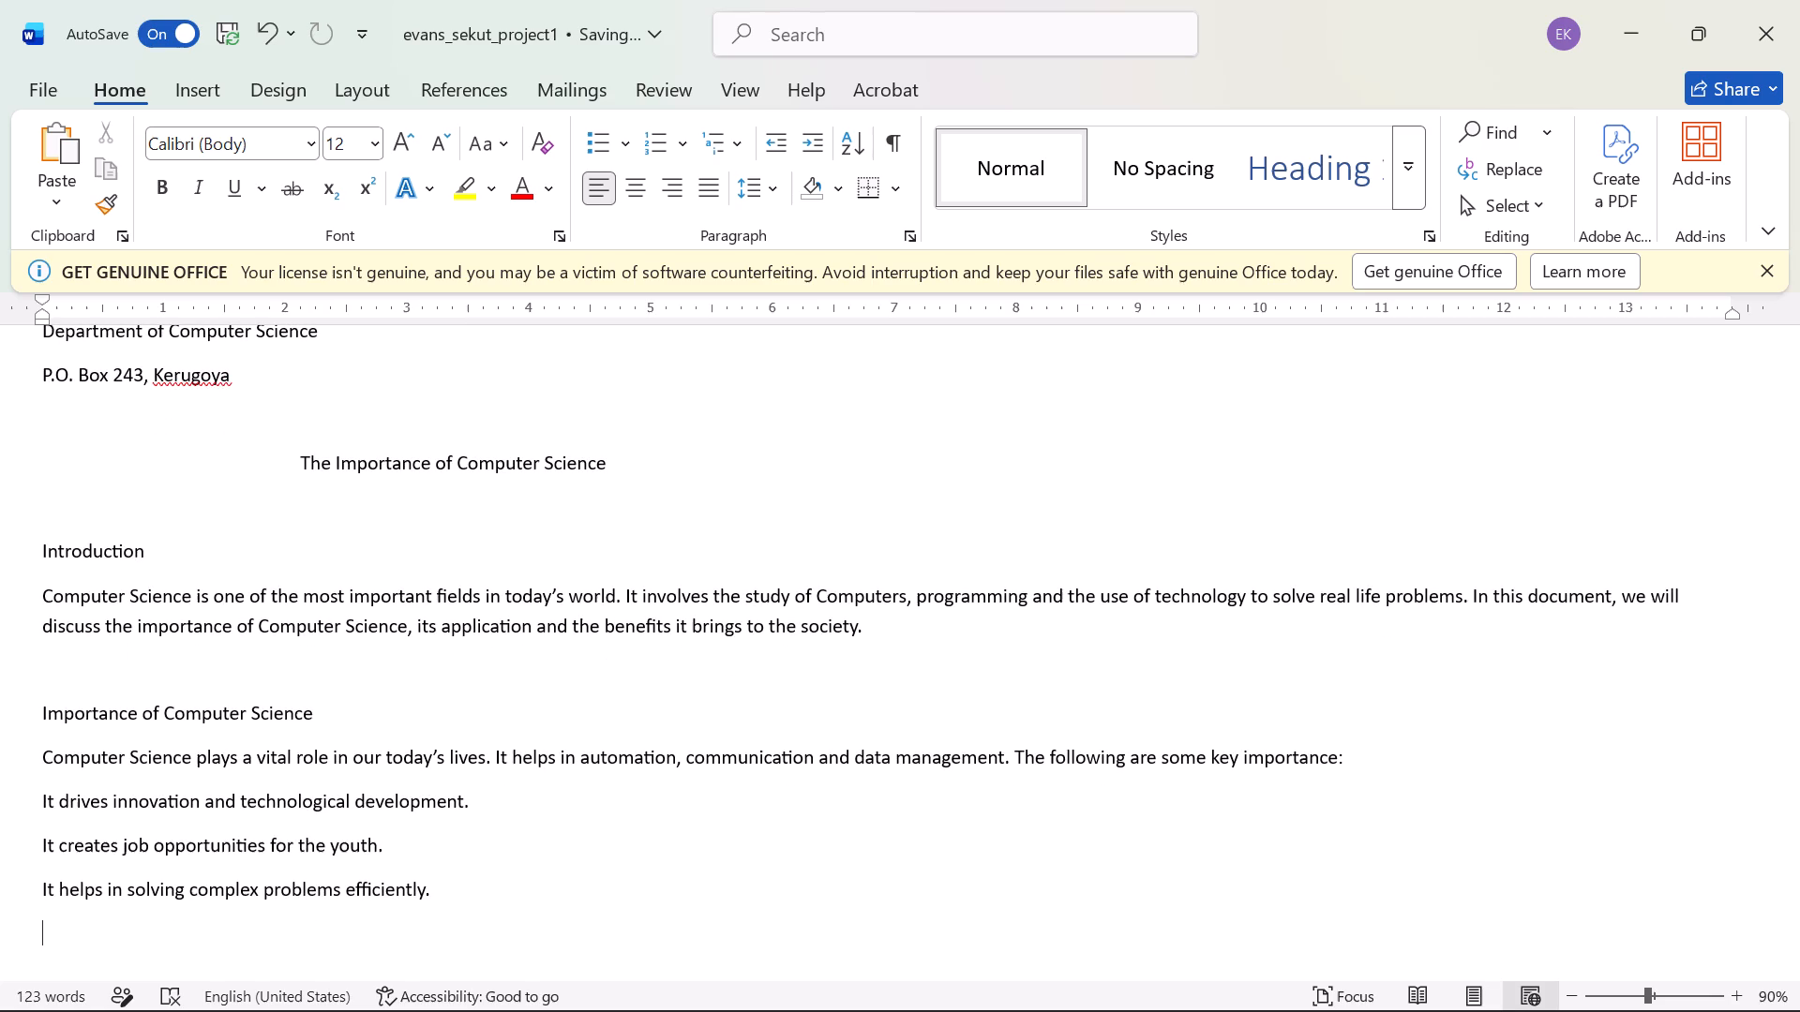
Write the fourth point as "It supports the growth of digital economy." and leave an empty line below it.
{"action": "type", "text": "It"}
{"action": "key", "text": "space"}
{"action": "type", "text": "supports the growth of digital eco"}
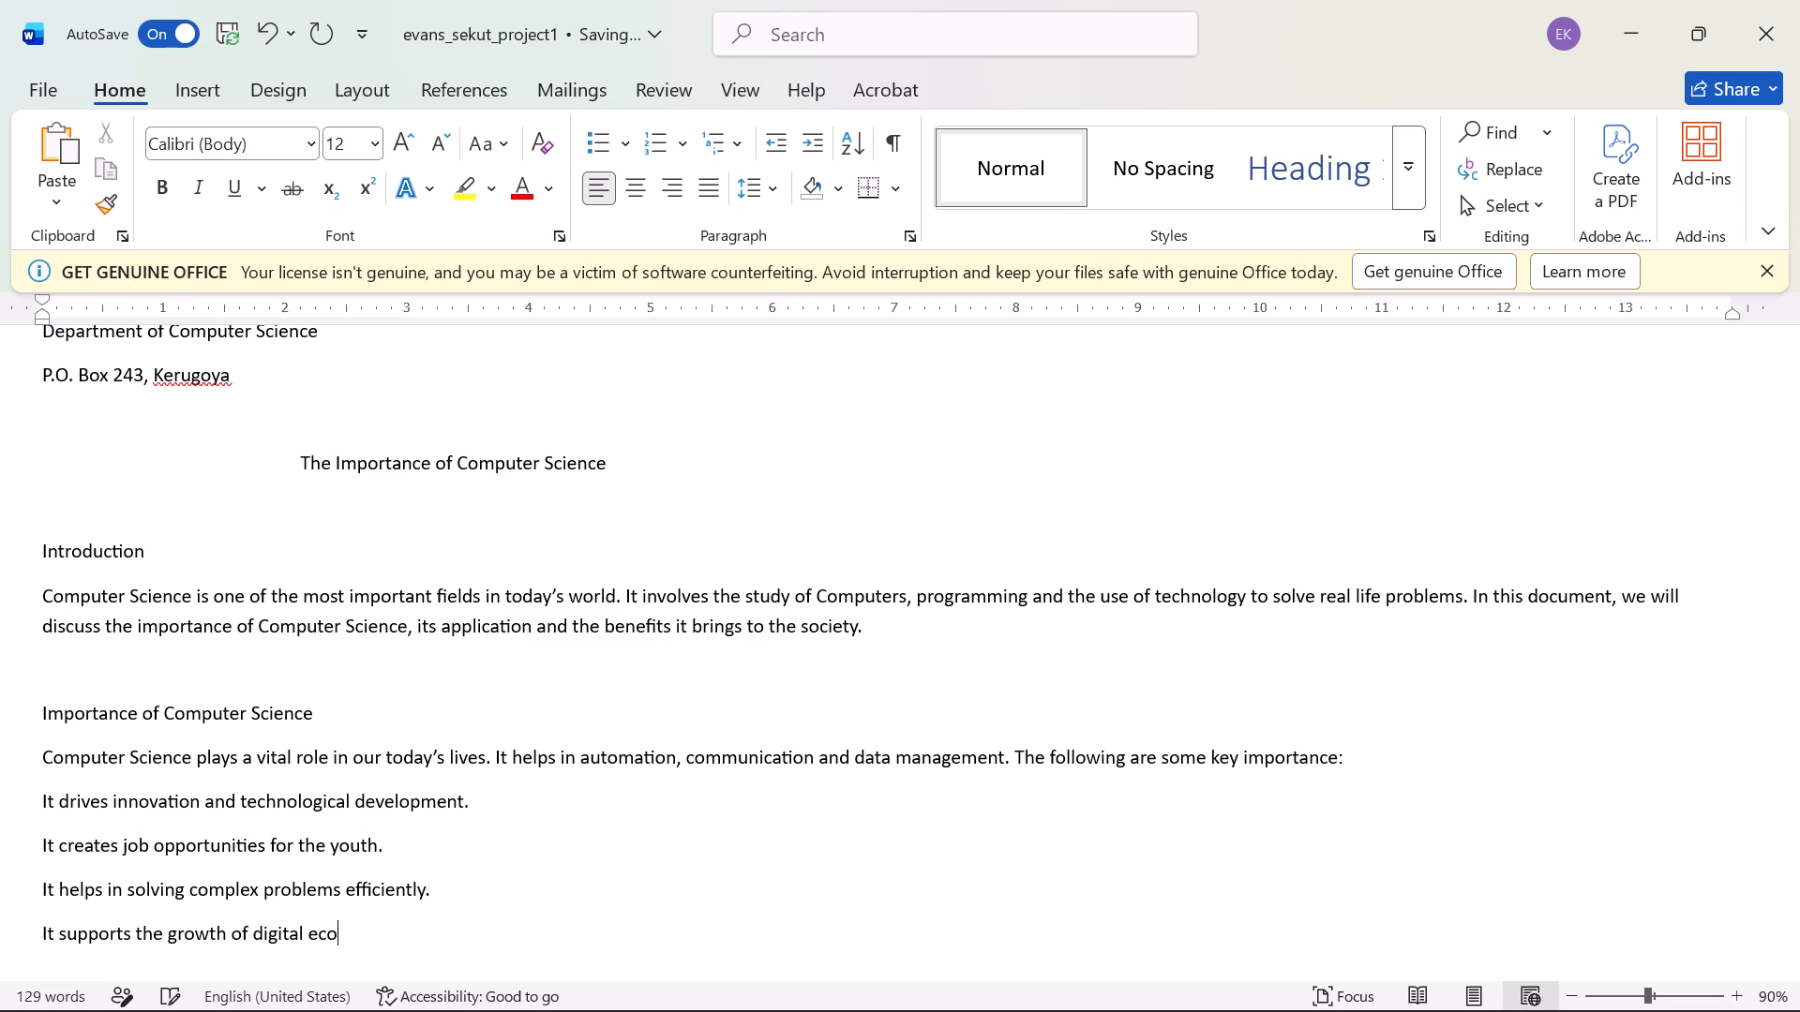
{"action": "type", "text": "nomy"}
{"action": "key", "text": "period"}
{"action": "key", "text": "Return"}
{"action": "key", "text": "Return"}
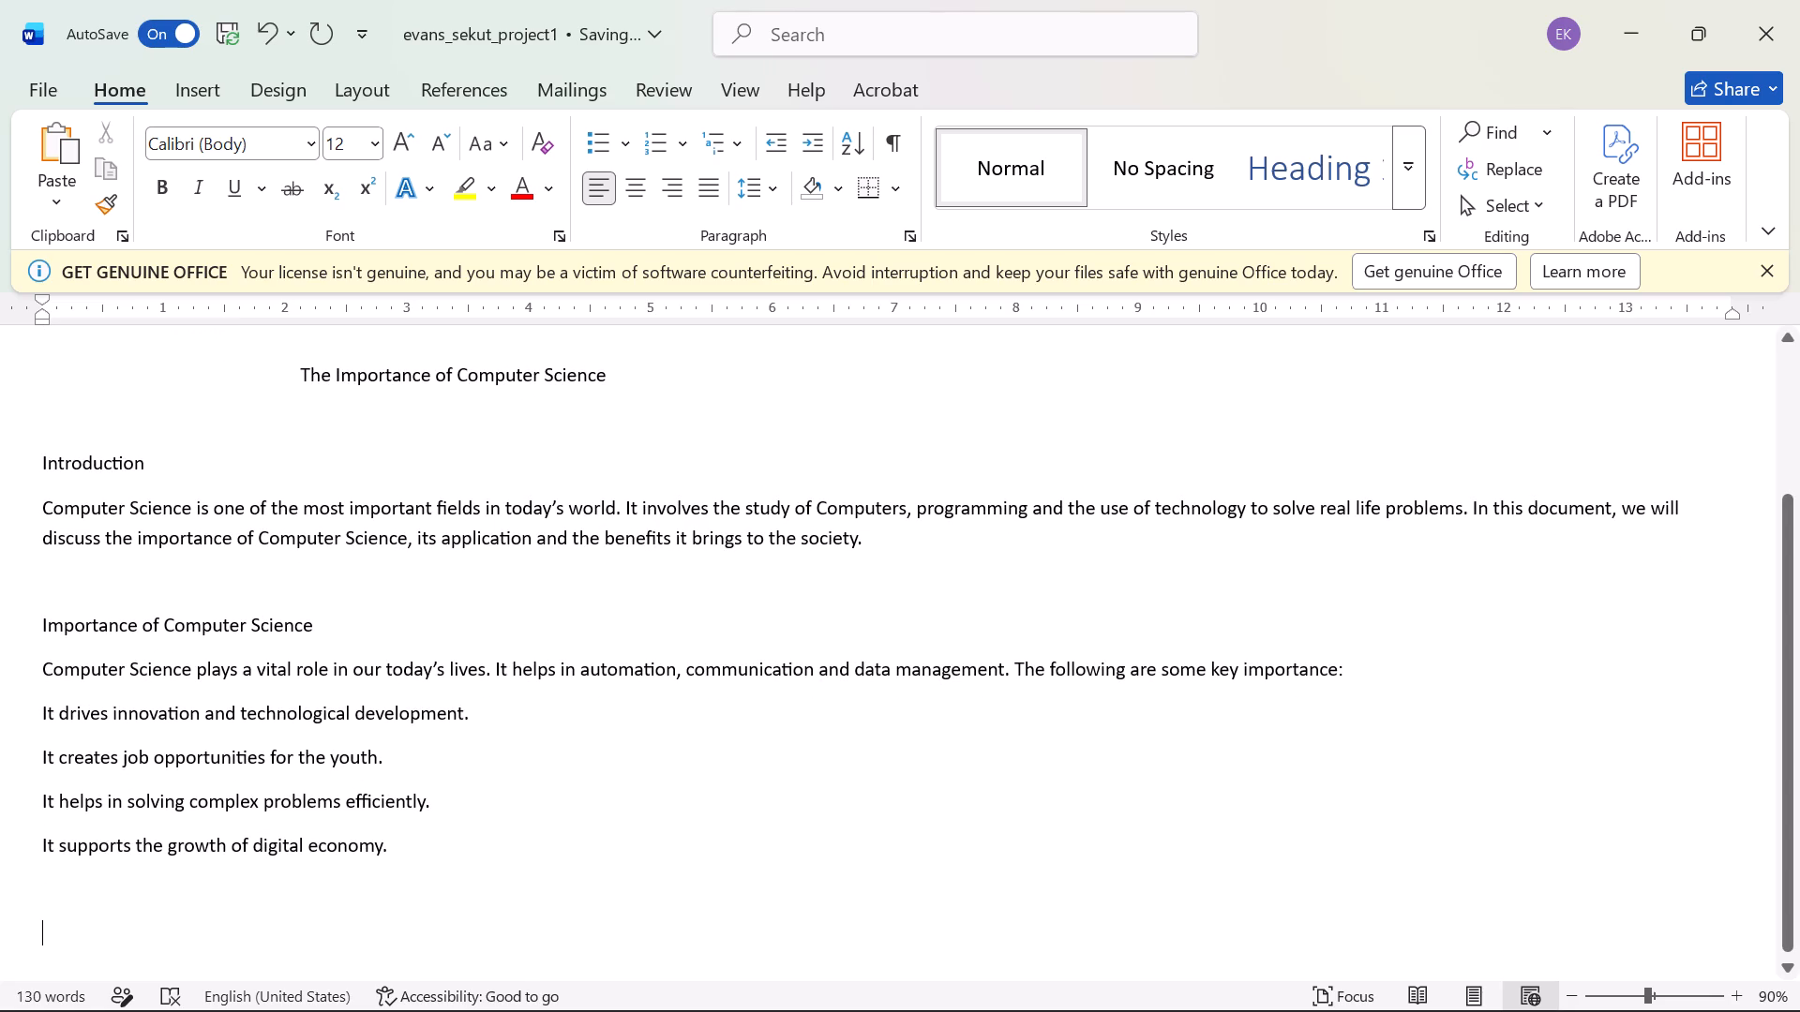
Add the section heading "Applications" below the list of points and start a new line.
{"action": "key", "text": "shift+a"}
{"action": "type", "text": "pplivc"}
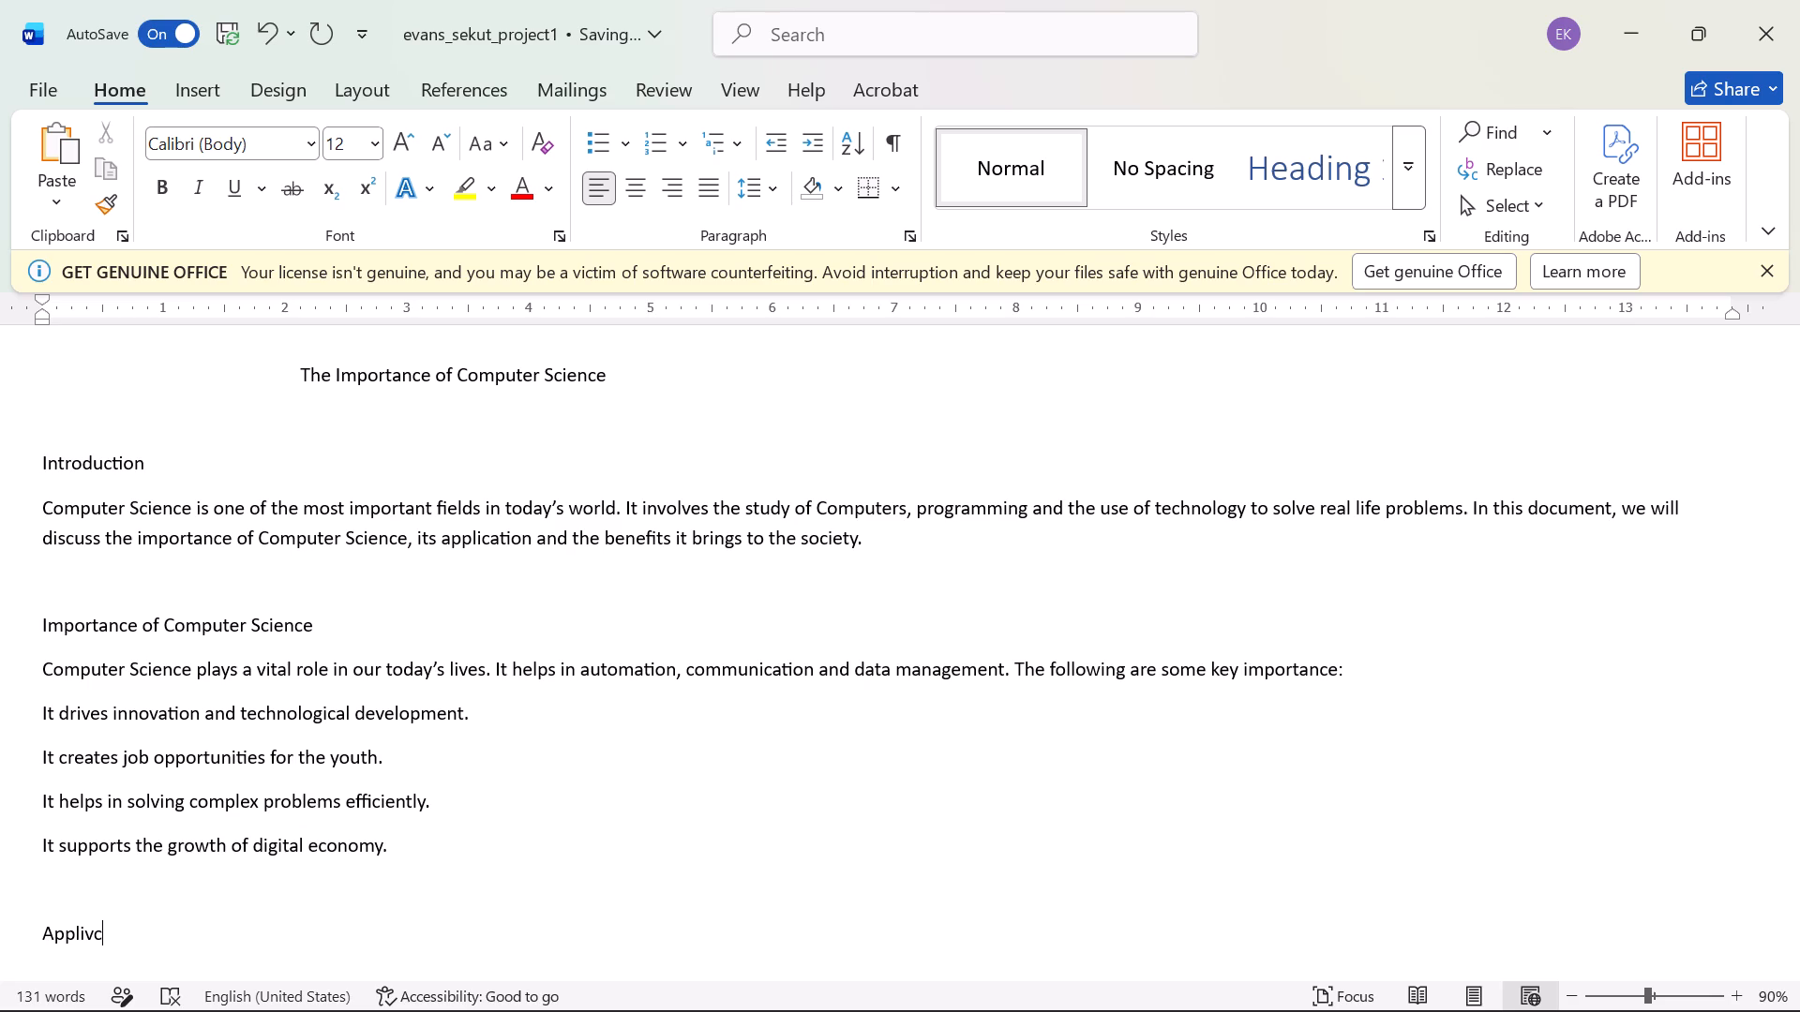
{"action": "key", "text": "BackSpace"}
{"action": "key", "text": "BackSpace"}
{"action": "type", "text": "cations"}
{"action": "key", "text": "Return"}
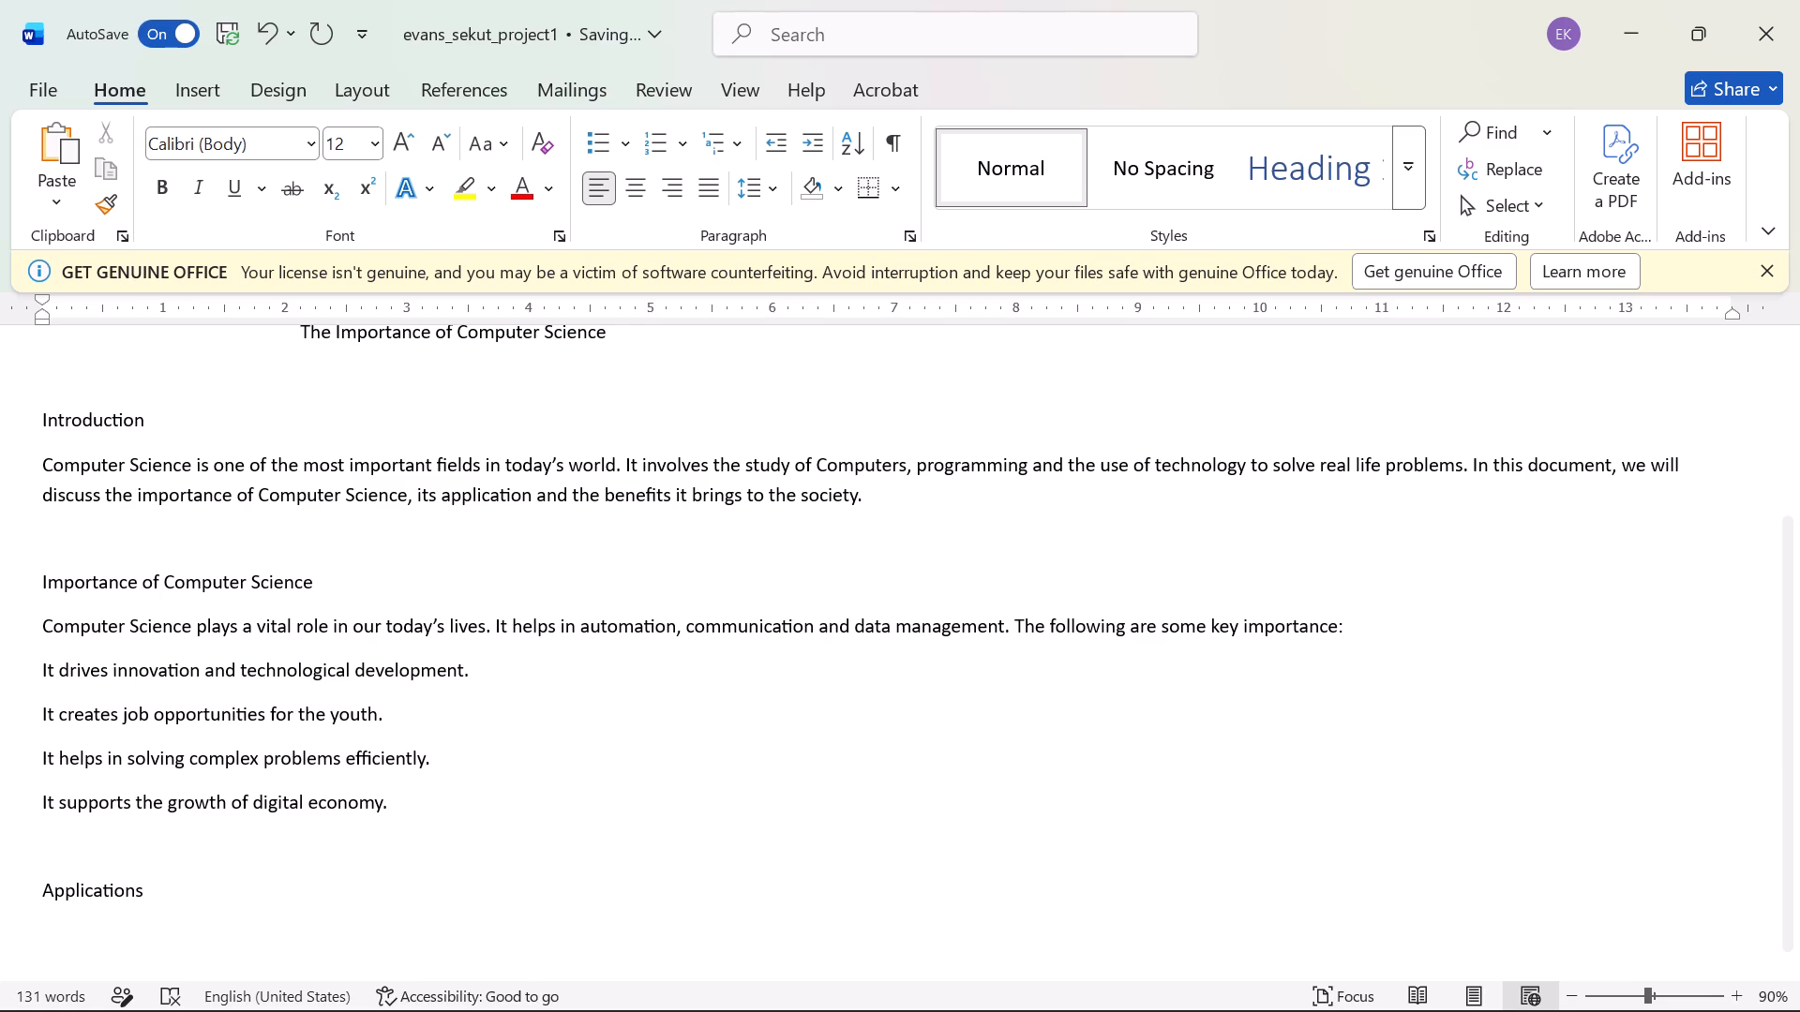
Begin the paragraph under the Applications heading with "Computer Science is applied in various fields".
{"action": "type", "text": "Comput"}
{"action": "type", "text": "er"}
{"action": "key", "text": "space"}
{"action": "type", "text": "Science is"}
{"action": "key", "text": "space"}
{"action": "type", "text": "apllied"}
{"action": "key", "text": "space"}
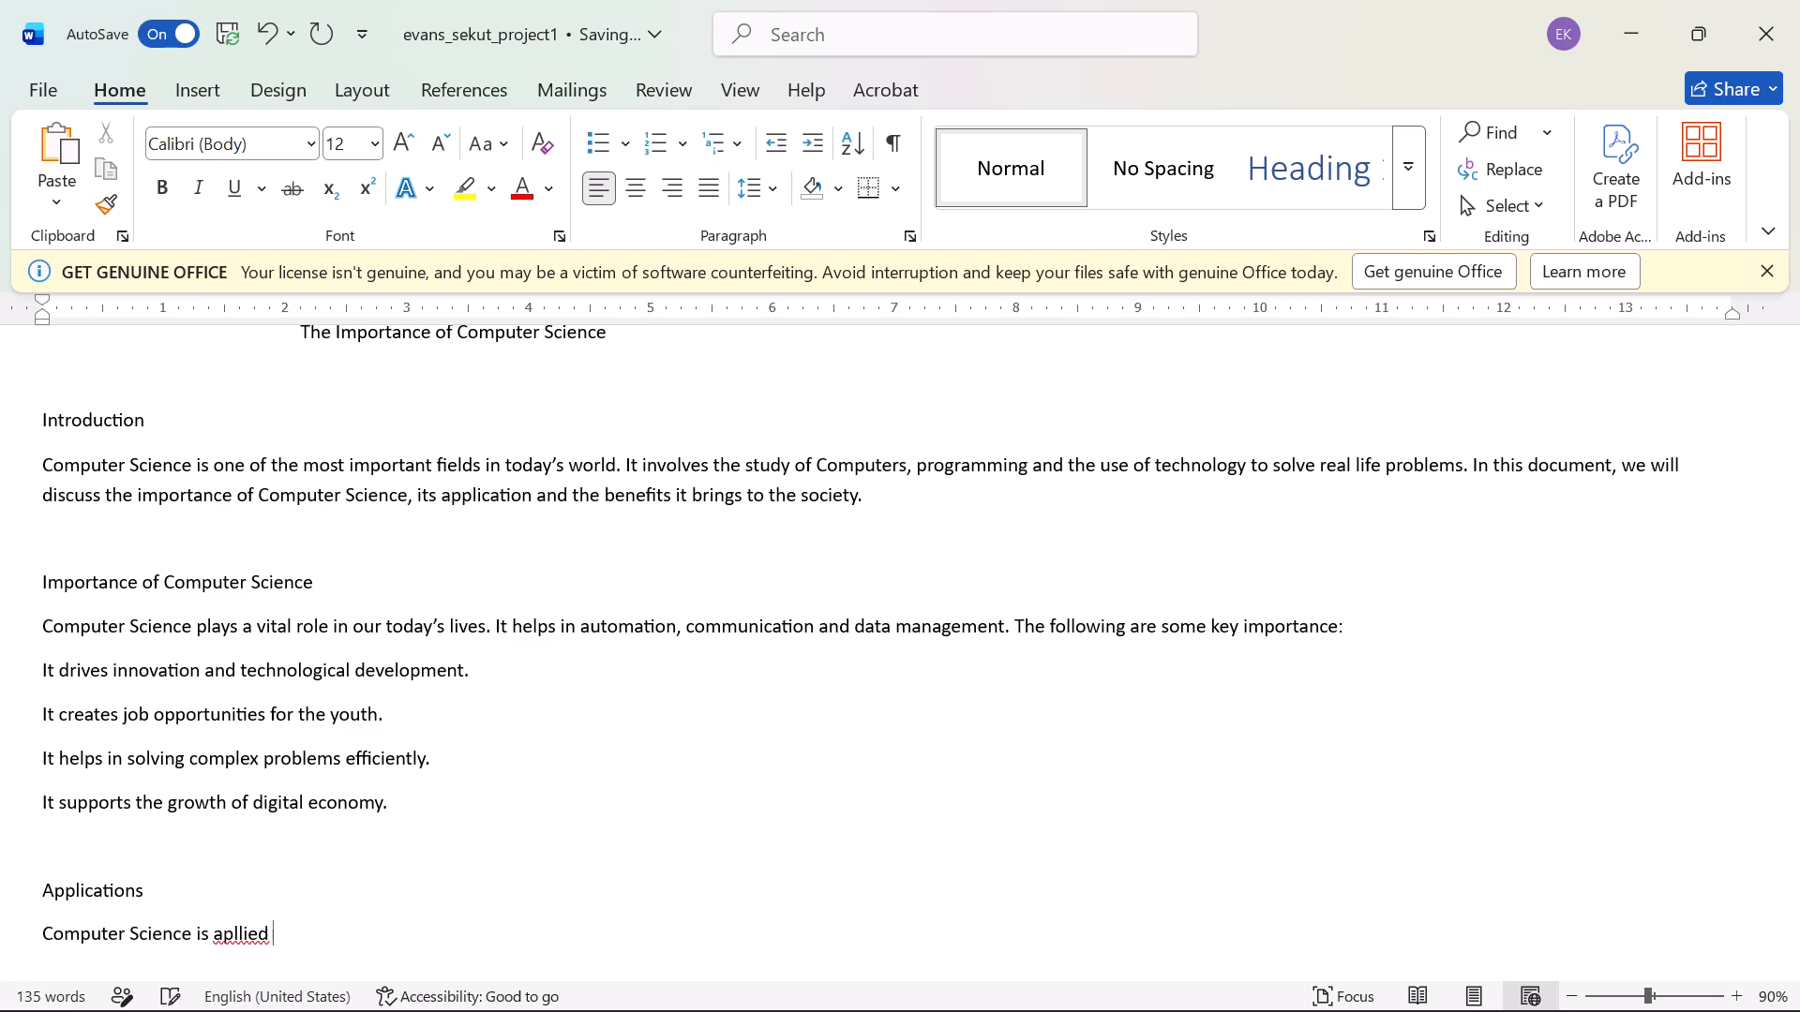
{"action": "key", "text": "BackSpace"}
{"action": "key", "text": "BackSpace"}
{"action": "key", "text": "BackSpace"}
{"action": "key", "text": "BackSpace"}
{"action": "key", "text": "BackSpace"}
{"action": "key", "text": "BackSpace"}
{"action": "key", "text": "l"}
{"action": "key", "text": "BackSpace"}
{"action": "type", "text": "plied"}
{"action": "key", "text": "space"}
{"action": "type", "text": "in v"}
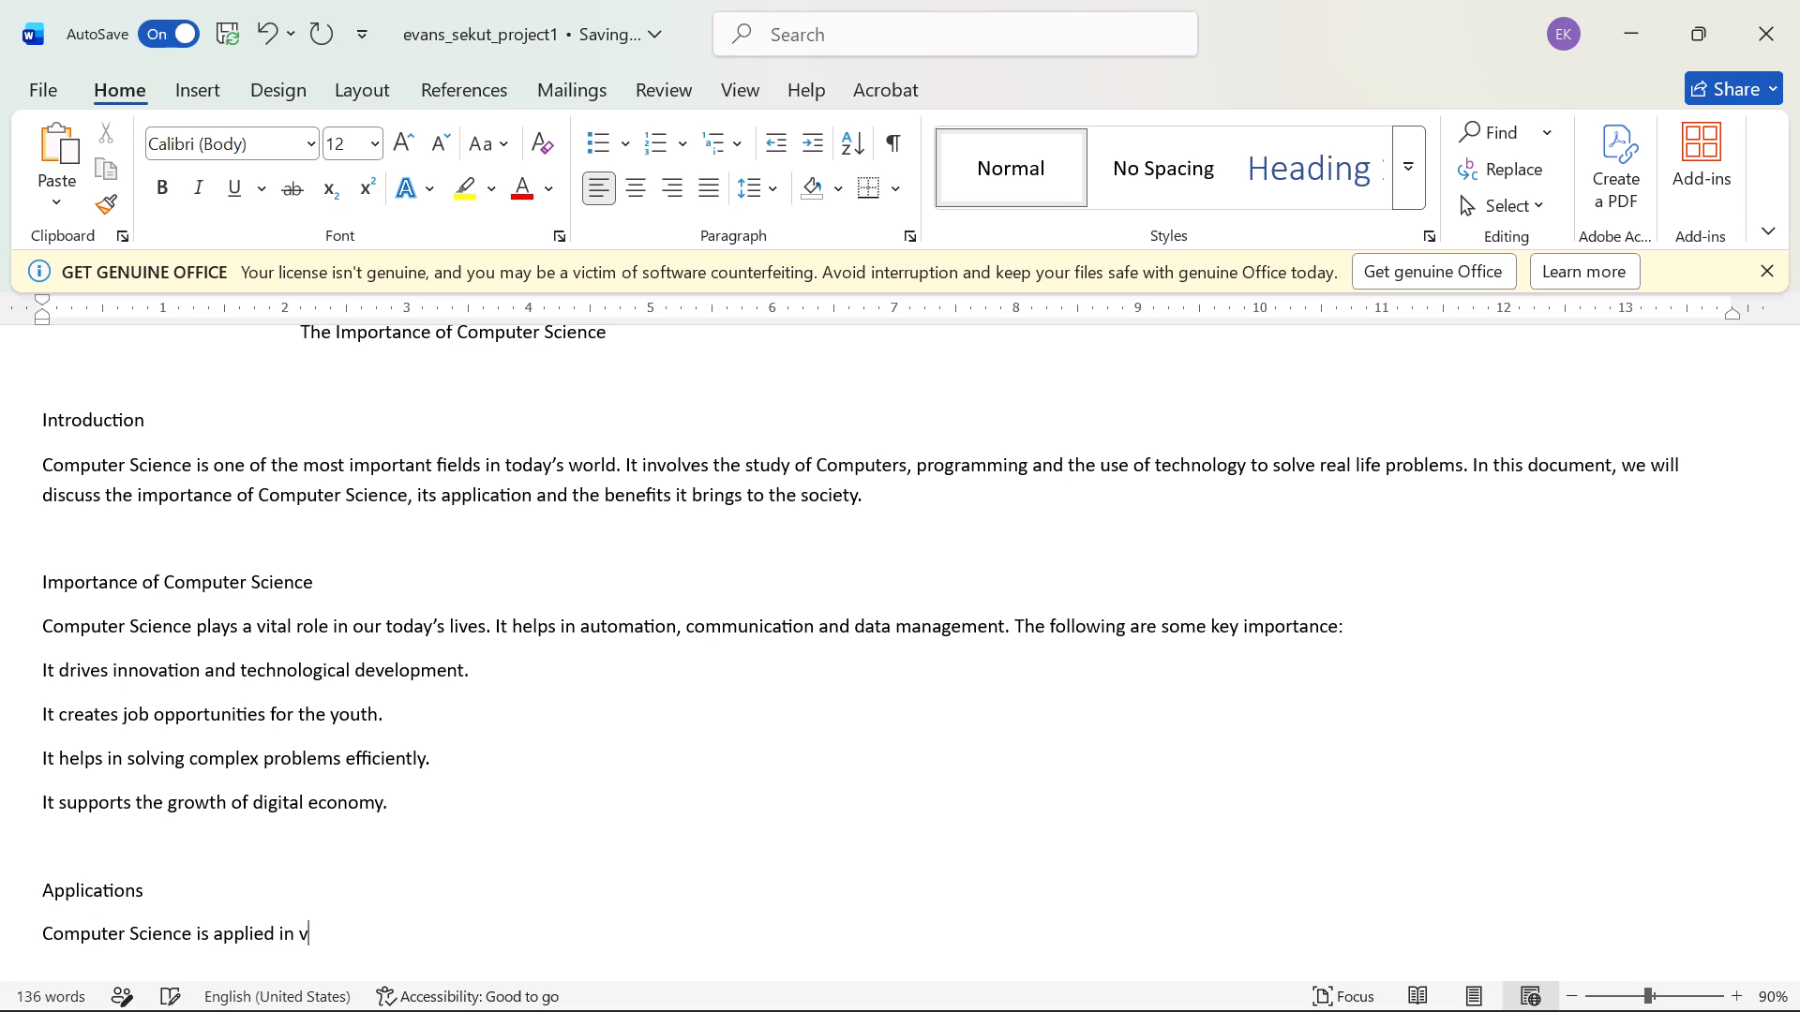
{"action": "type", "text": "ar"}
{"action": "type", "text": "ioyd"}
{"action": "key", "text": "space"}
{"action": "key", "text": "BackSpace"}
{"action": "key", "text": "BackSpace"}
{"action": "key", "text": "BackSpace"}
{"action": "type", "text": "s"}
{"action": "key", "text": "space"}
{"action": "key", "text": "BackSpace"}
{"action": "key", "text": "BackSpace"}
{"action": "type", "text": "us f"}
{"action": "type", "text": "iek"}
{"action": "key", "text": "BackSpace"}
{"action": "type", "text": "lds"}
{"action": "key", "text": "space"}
Complete the opening Applications sentence with "such as education, healthcare, business and entertainment.".
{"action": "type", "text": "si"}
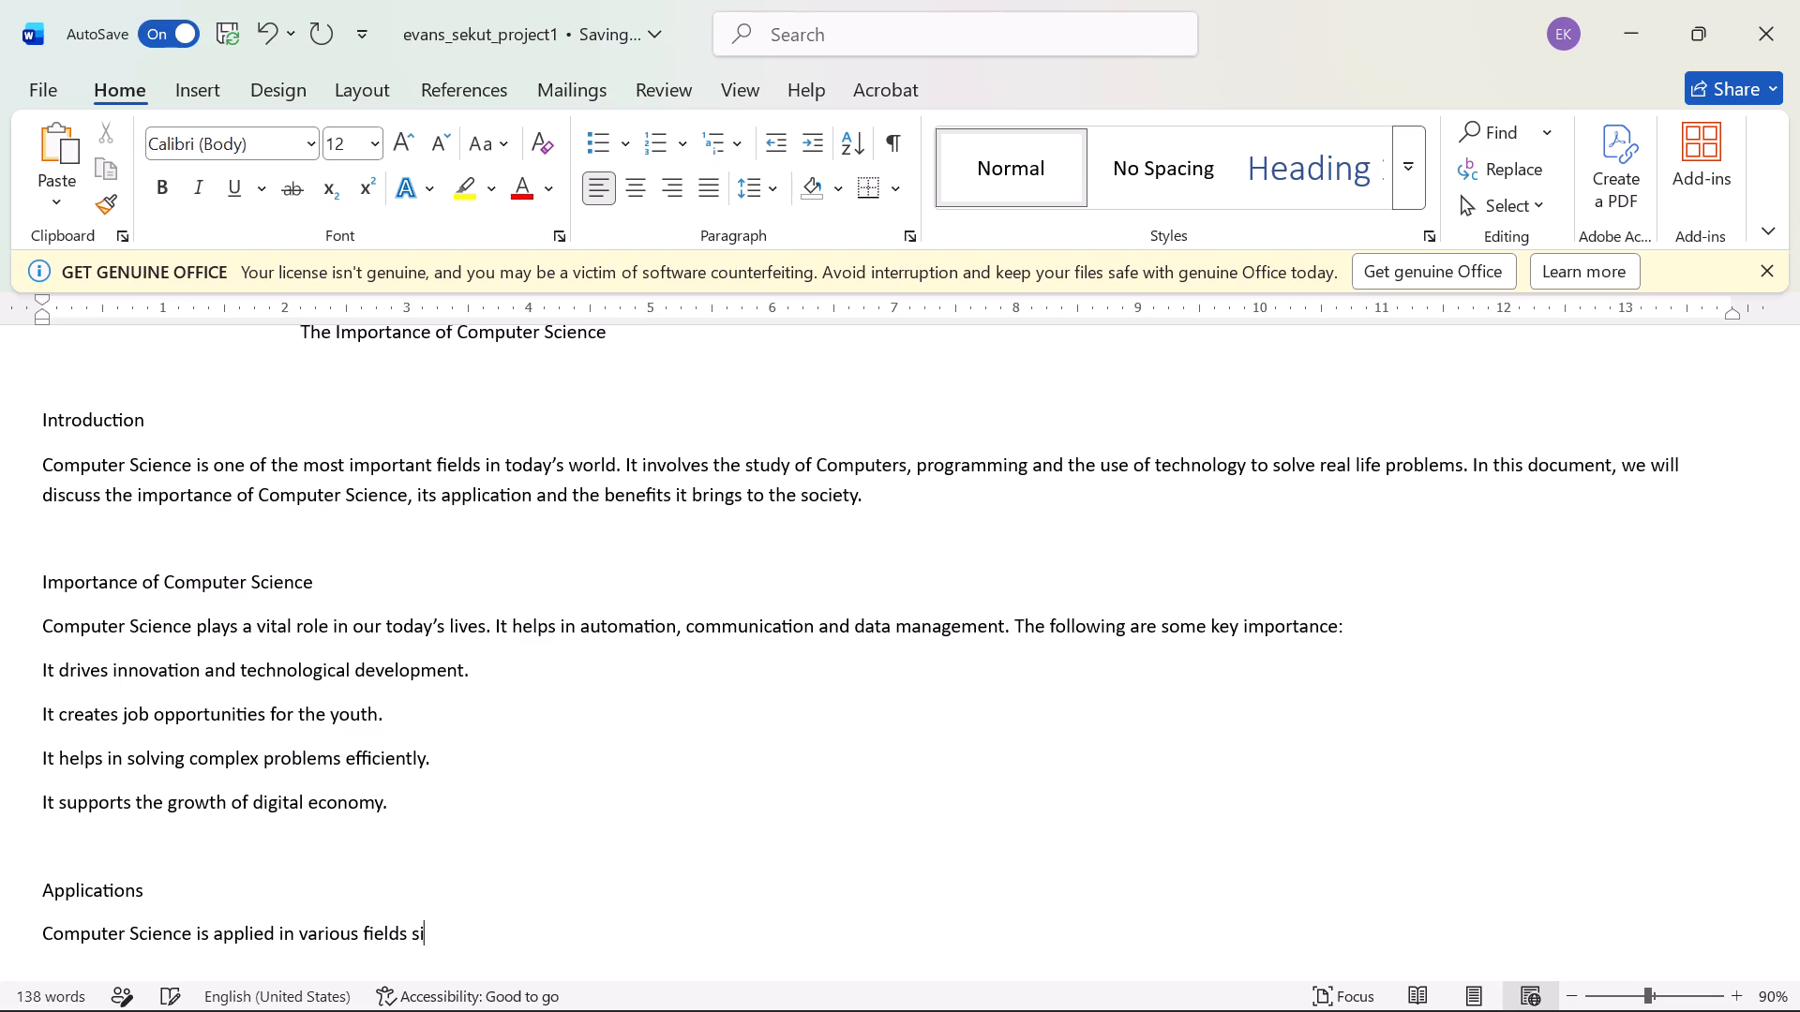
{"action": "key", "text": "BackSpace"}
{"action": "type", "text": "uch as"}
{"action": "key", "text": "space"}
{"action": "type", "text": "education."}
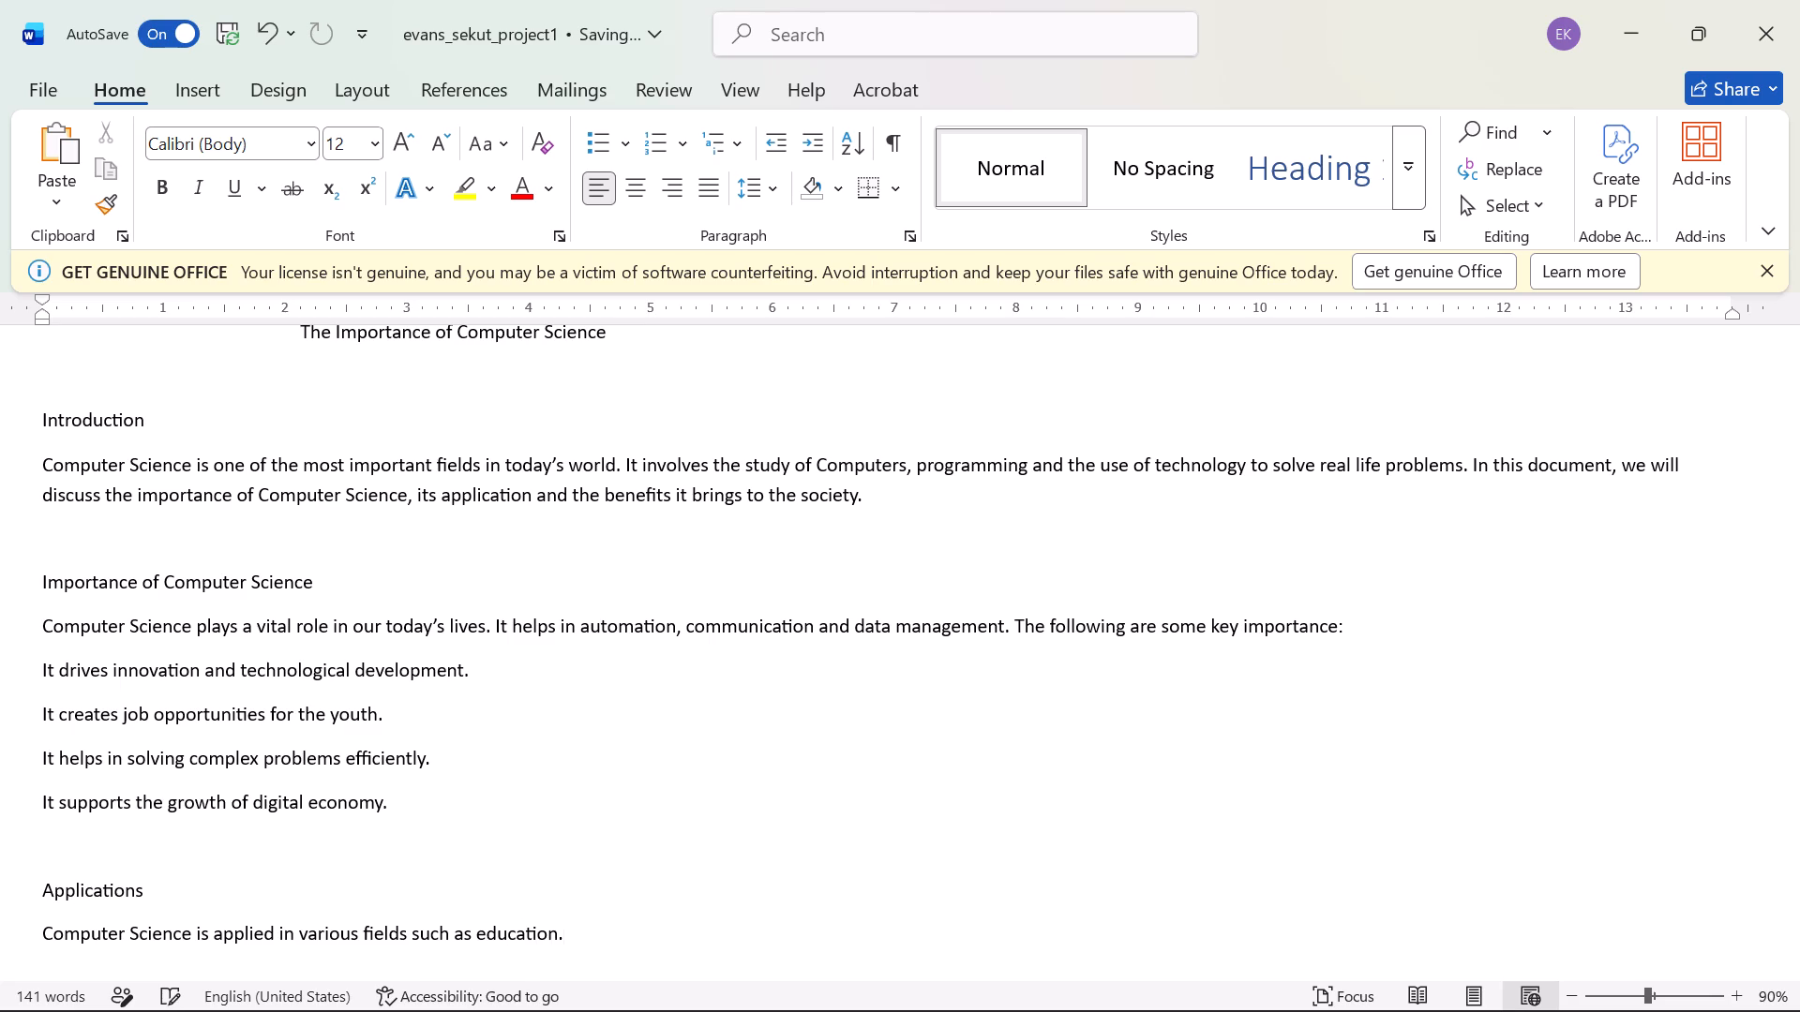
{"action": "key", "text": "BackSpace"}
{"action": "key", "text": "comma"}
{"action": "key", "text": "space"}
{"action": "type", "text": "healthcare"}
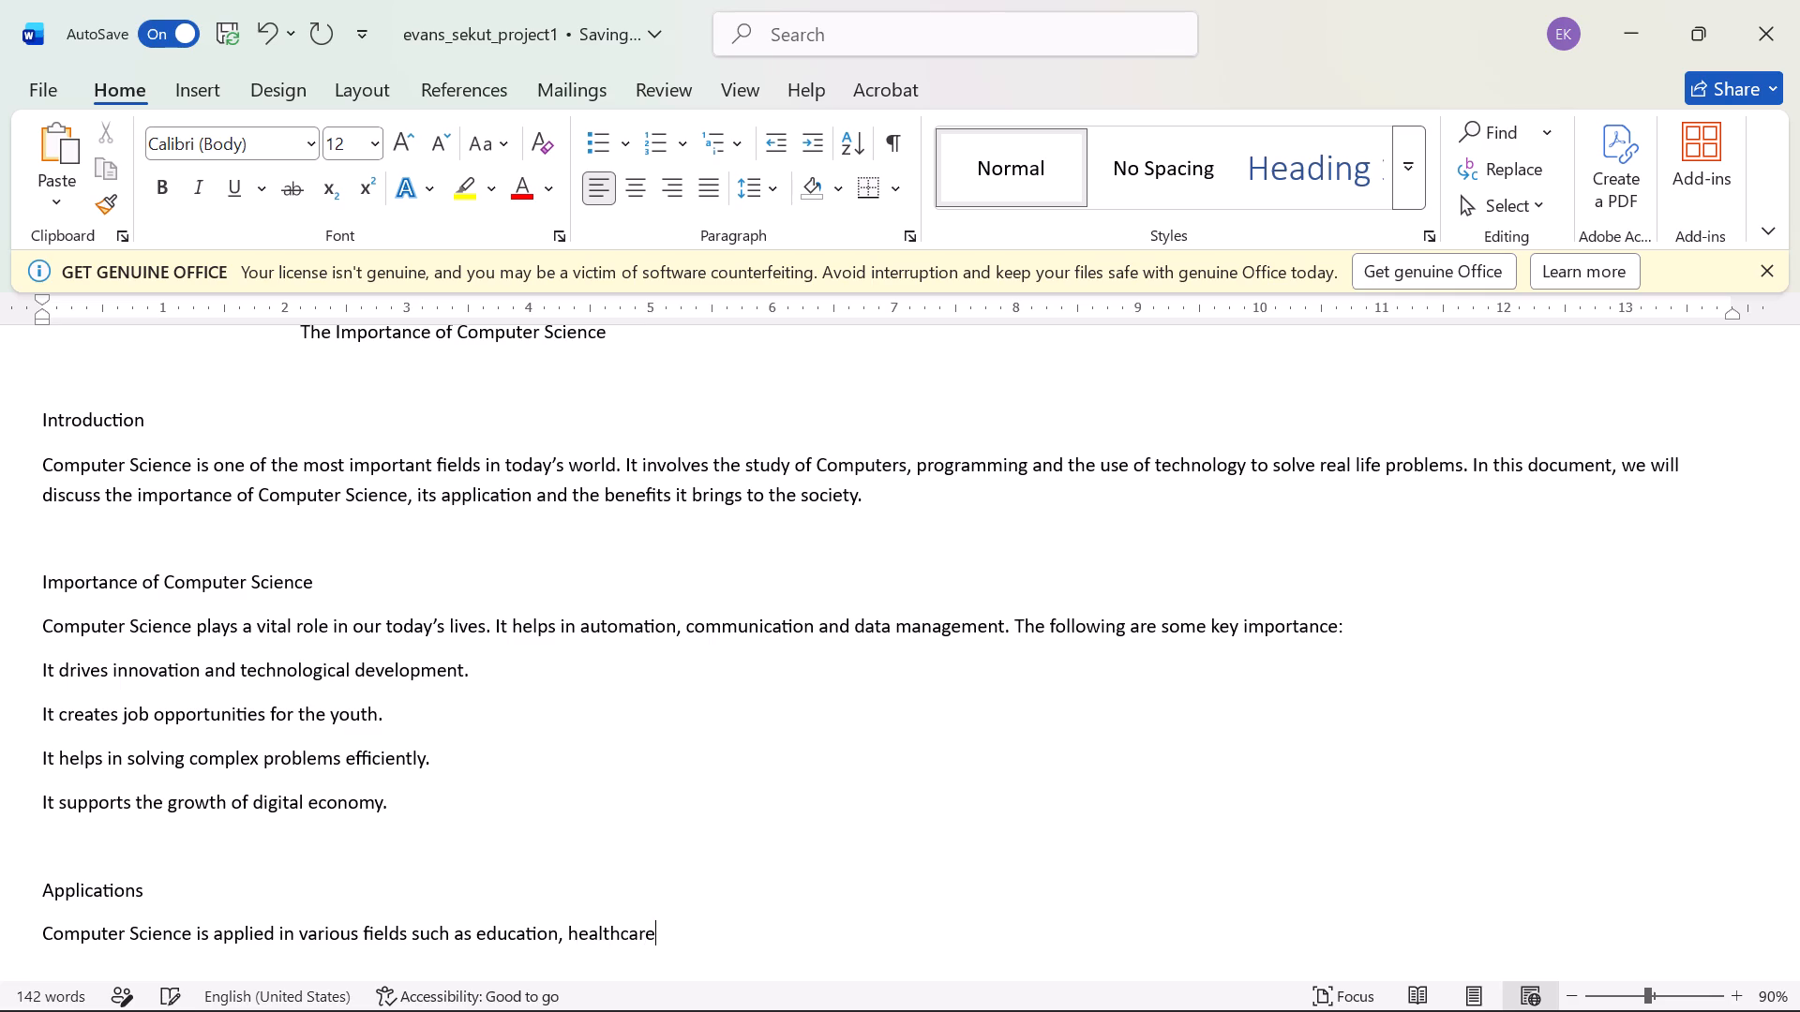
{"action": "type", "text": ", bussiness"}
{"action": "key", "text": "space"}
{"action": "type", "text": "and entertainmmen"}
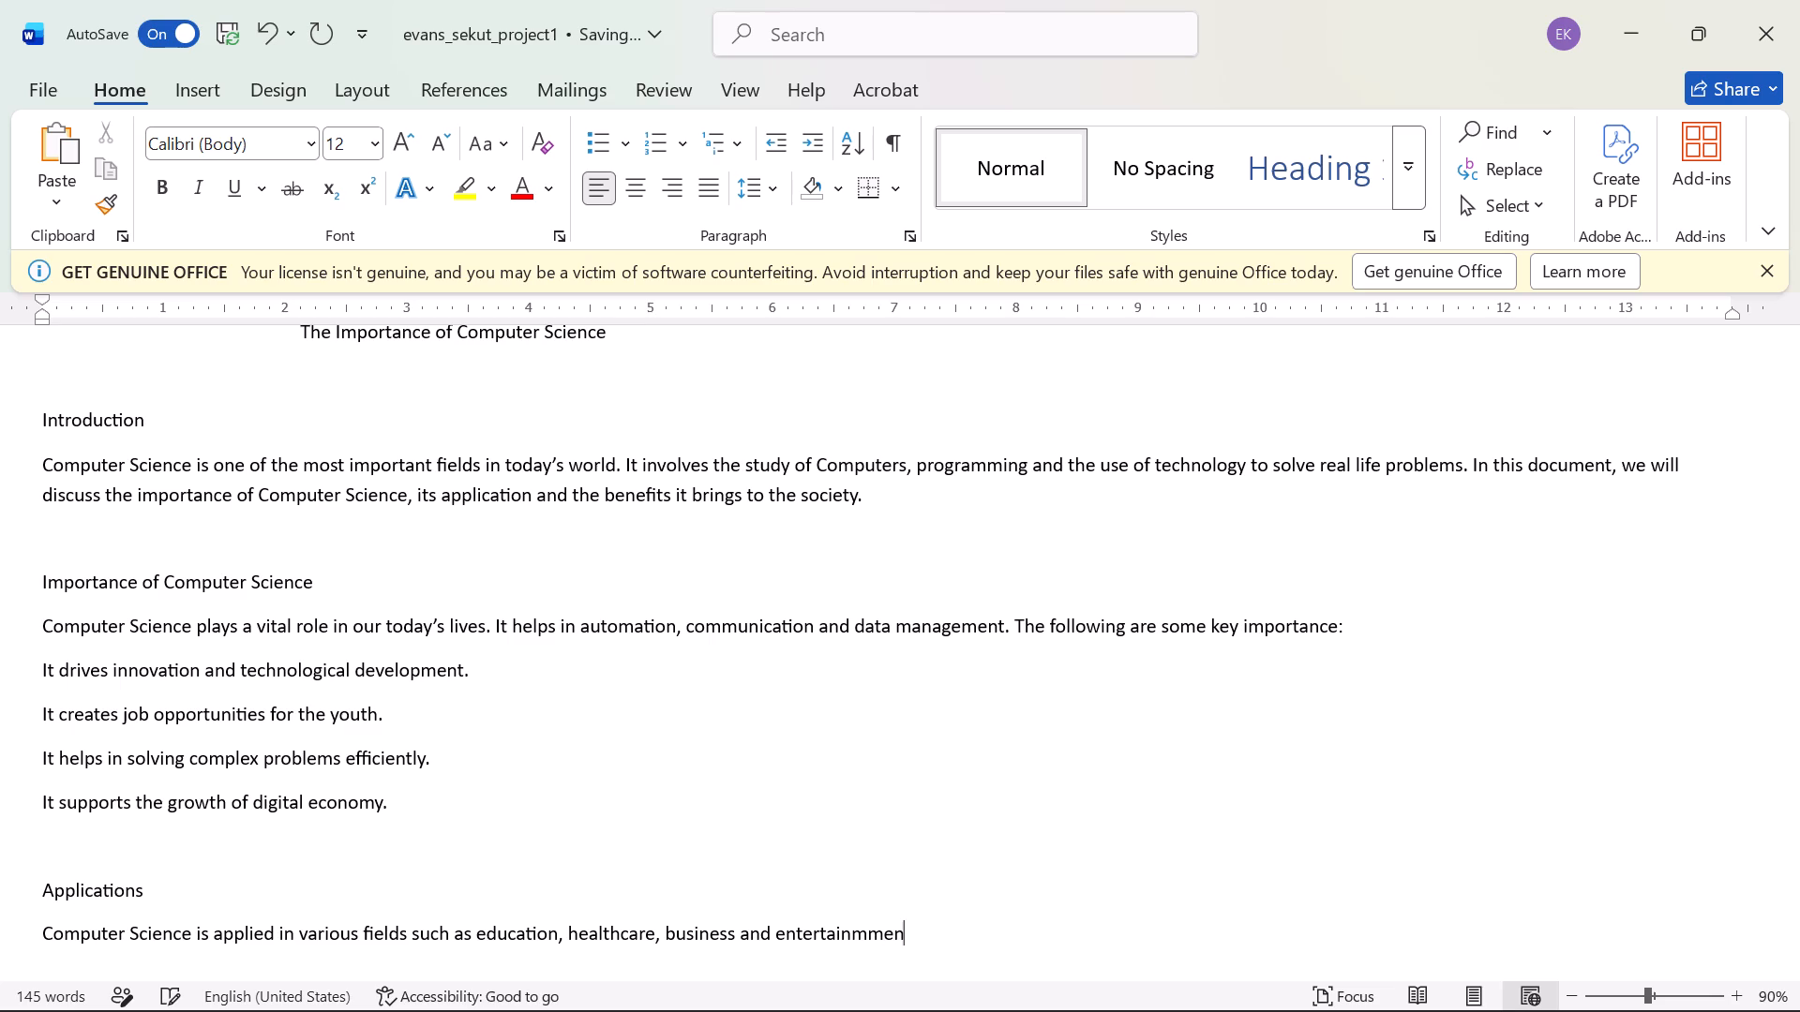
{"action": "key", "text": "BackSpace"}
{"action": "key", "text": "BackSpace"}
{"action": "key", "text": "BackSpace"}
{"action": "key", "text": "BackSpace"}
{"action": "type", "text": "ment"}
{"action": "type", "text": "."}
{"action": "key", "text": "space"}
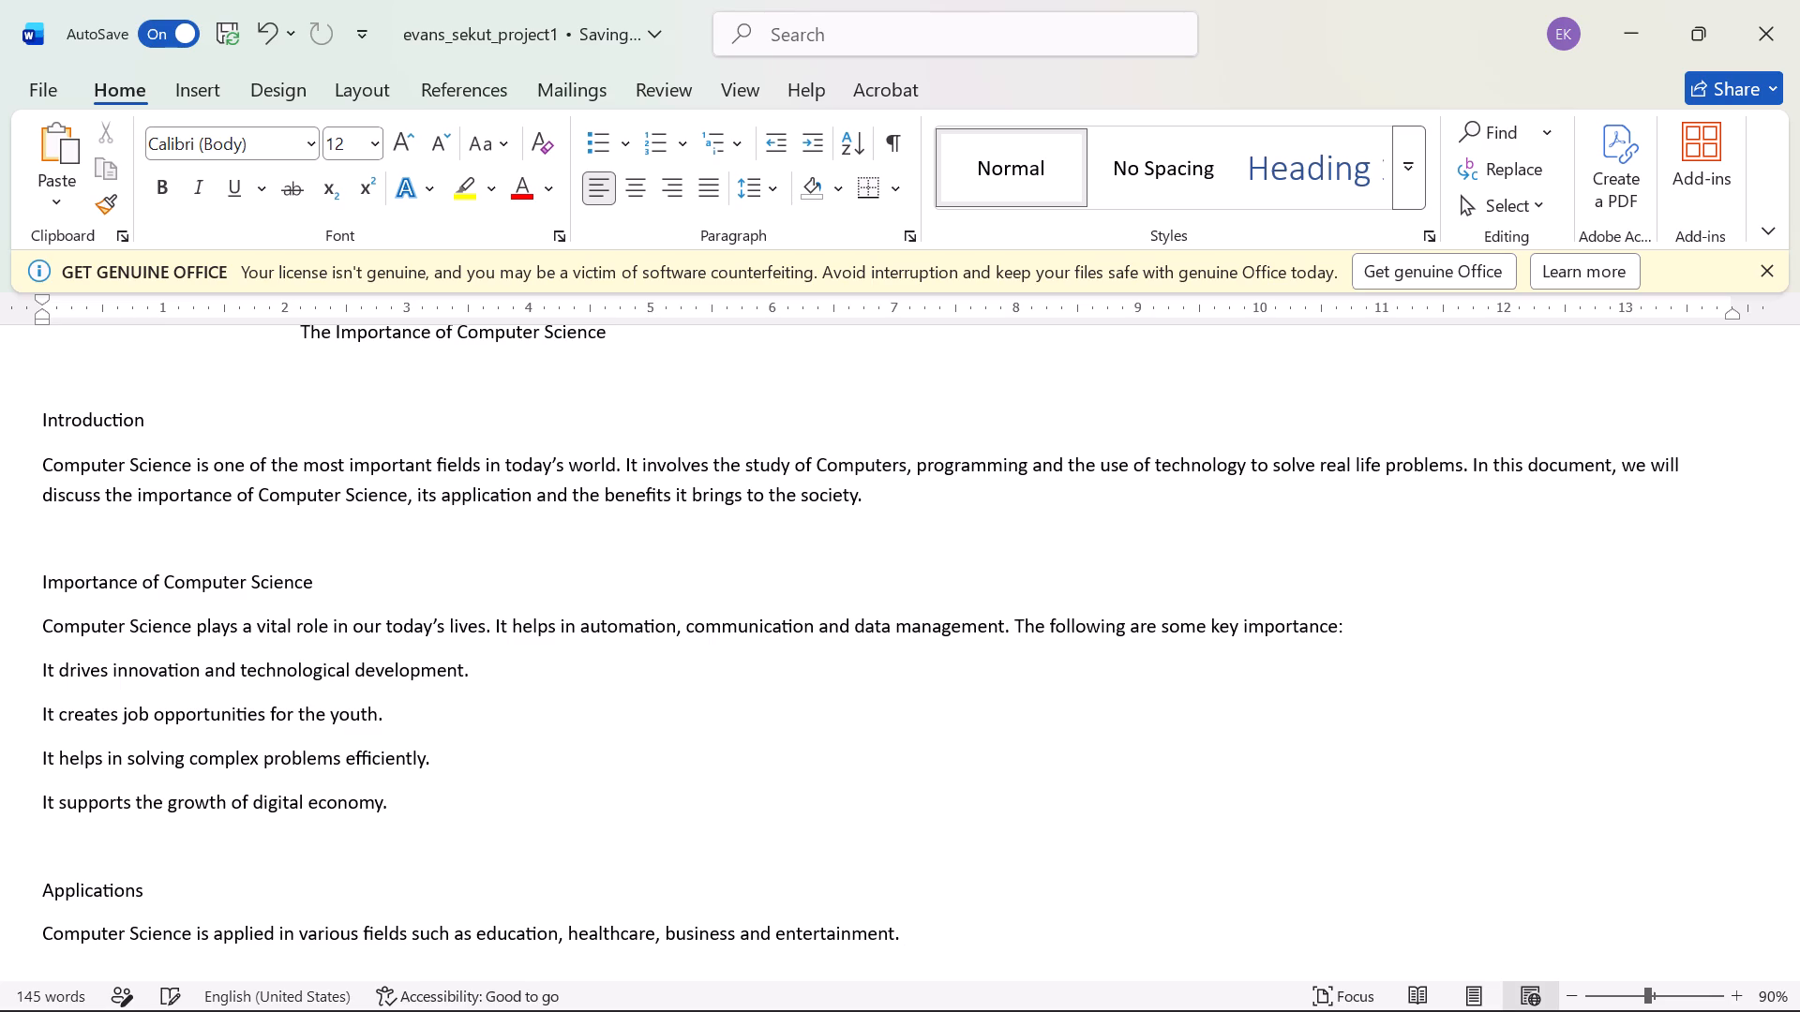
Start the second sentence of the Applications paragraph with "For example, in education,".
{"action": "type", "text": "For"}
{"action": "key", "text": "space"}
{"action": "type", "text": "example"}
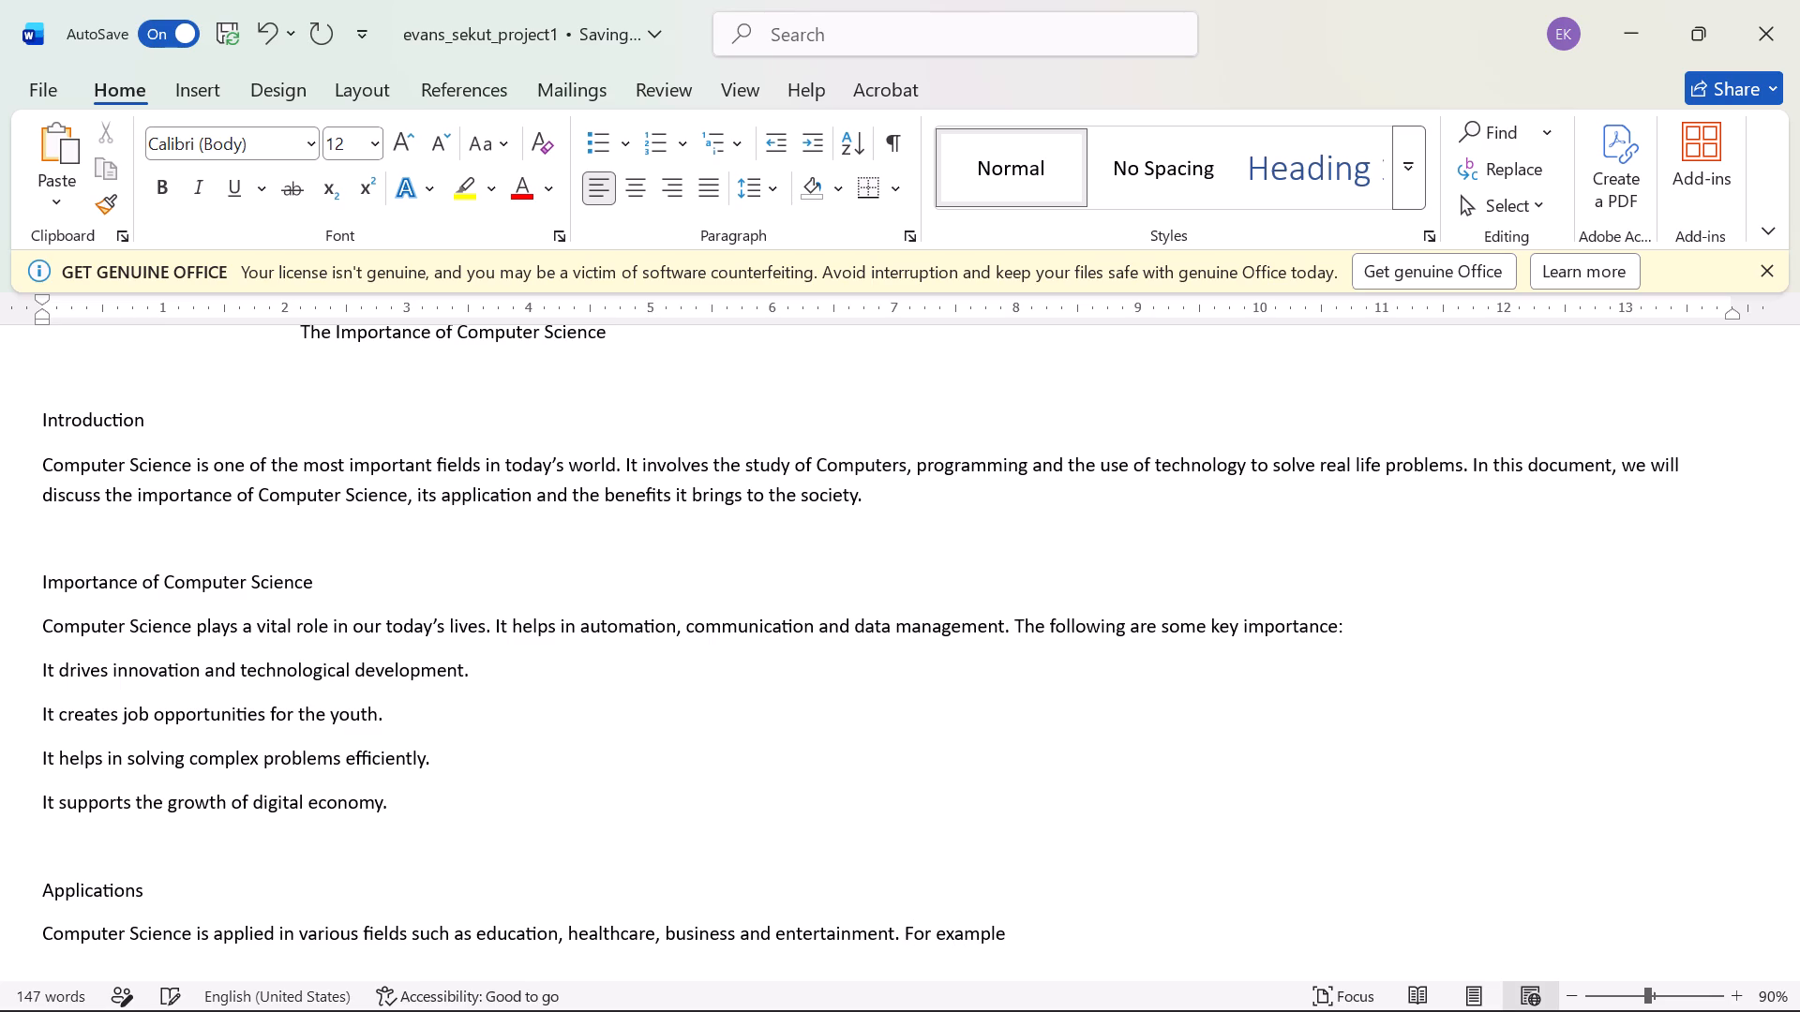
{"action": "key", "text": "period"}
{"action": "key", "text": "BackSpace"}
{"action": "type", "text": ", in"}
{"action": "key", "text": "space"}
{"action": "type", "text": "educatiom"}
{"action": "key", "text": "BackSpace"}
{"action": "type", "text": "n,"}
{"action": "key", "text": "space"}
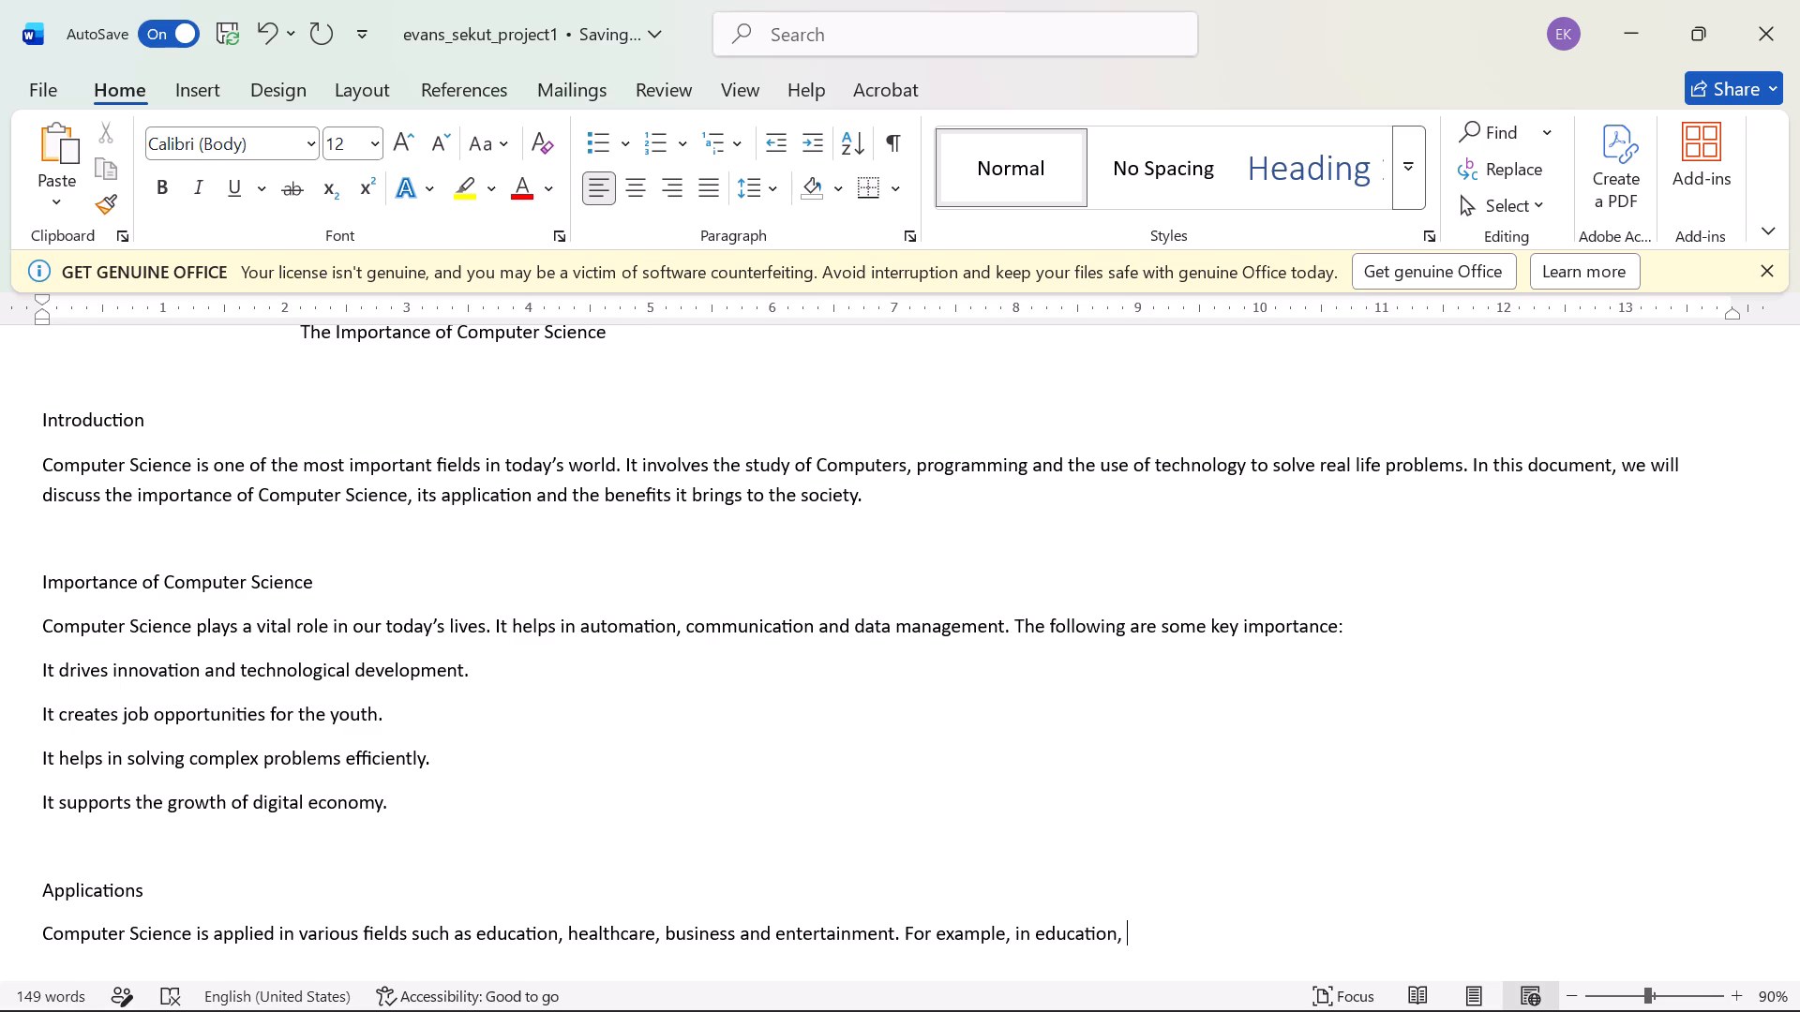
Complete the education example with "it helps in e-learning and online exams.".
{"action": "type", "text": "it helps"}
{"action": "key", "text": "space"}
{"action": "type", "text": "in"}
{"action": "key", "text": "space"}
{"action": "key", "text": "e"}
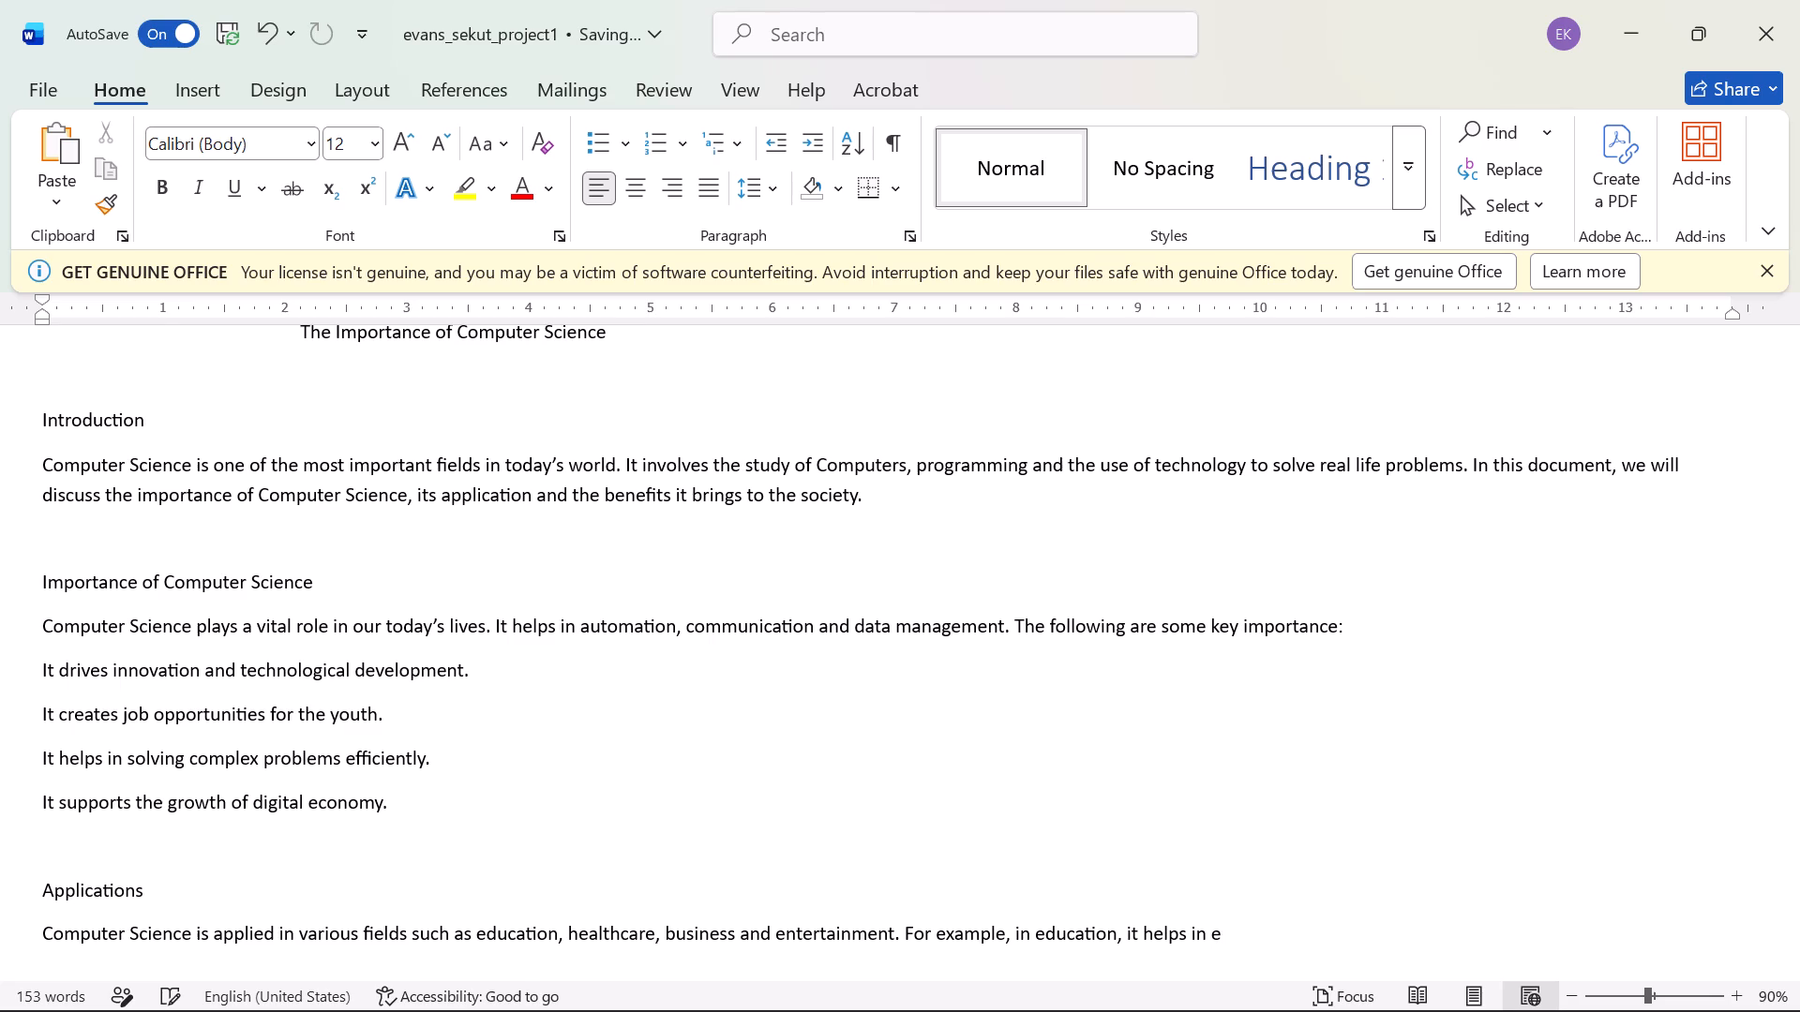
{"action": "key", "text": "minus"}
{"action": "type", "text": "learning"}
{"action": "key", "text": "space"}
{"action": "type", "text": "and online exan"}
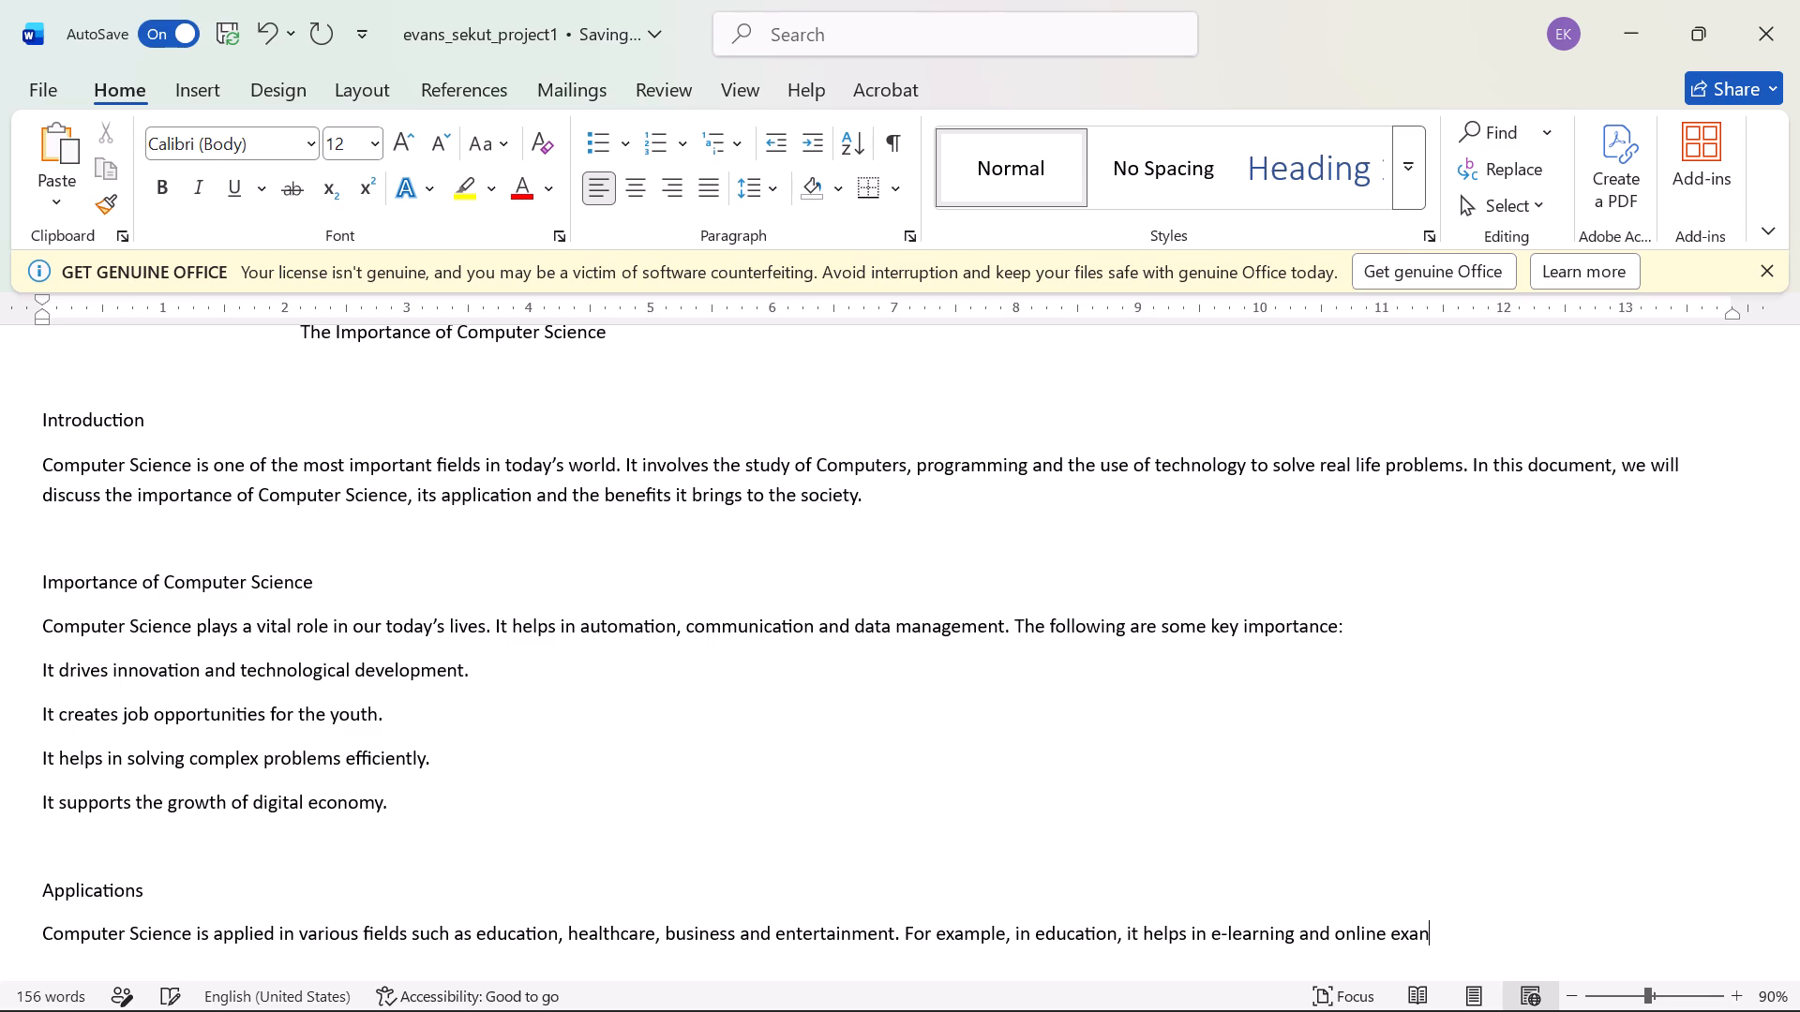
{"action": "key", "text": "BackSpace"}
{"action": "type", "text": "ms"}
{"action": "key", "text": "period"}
Begin the healthcare sentence in the Applications paragraph with "In healthcare, it is used in medical".
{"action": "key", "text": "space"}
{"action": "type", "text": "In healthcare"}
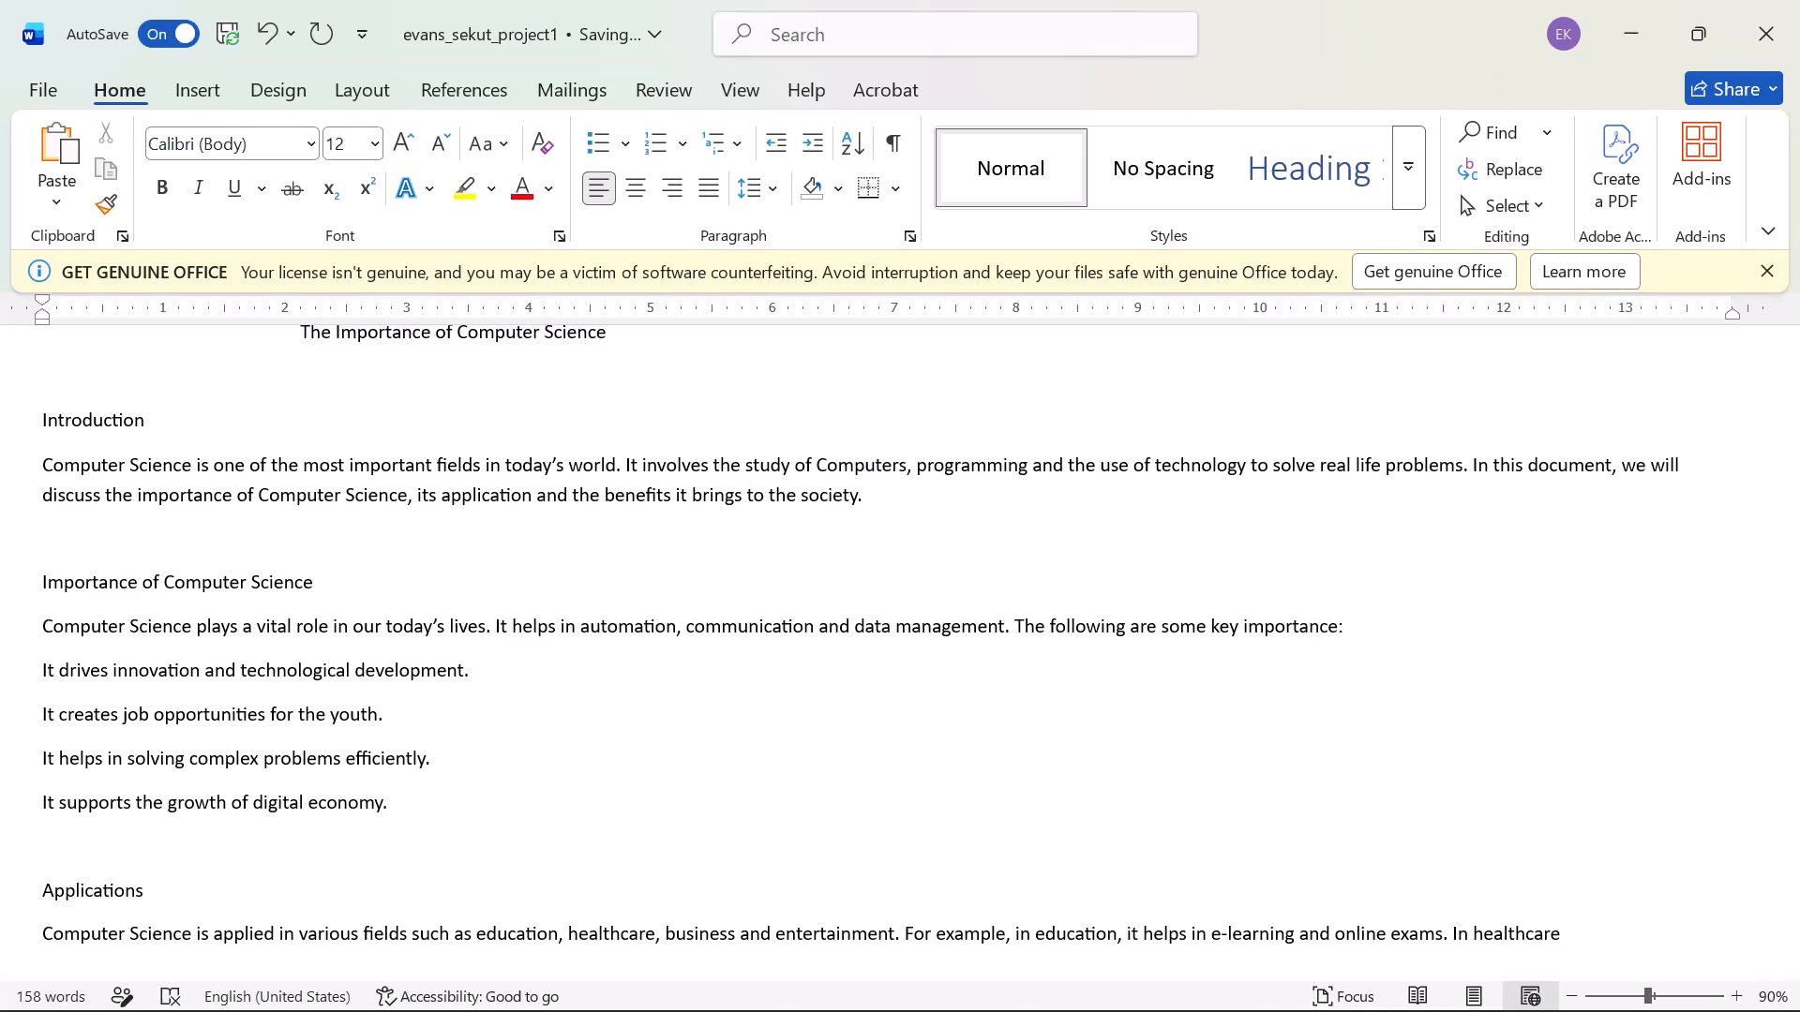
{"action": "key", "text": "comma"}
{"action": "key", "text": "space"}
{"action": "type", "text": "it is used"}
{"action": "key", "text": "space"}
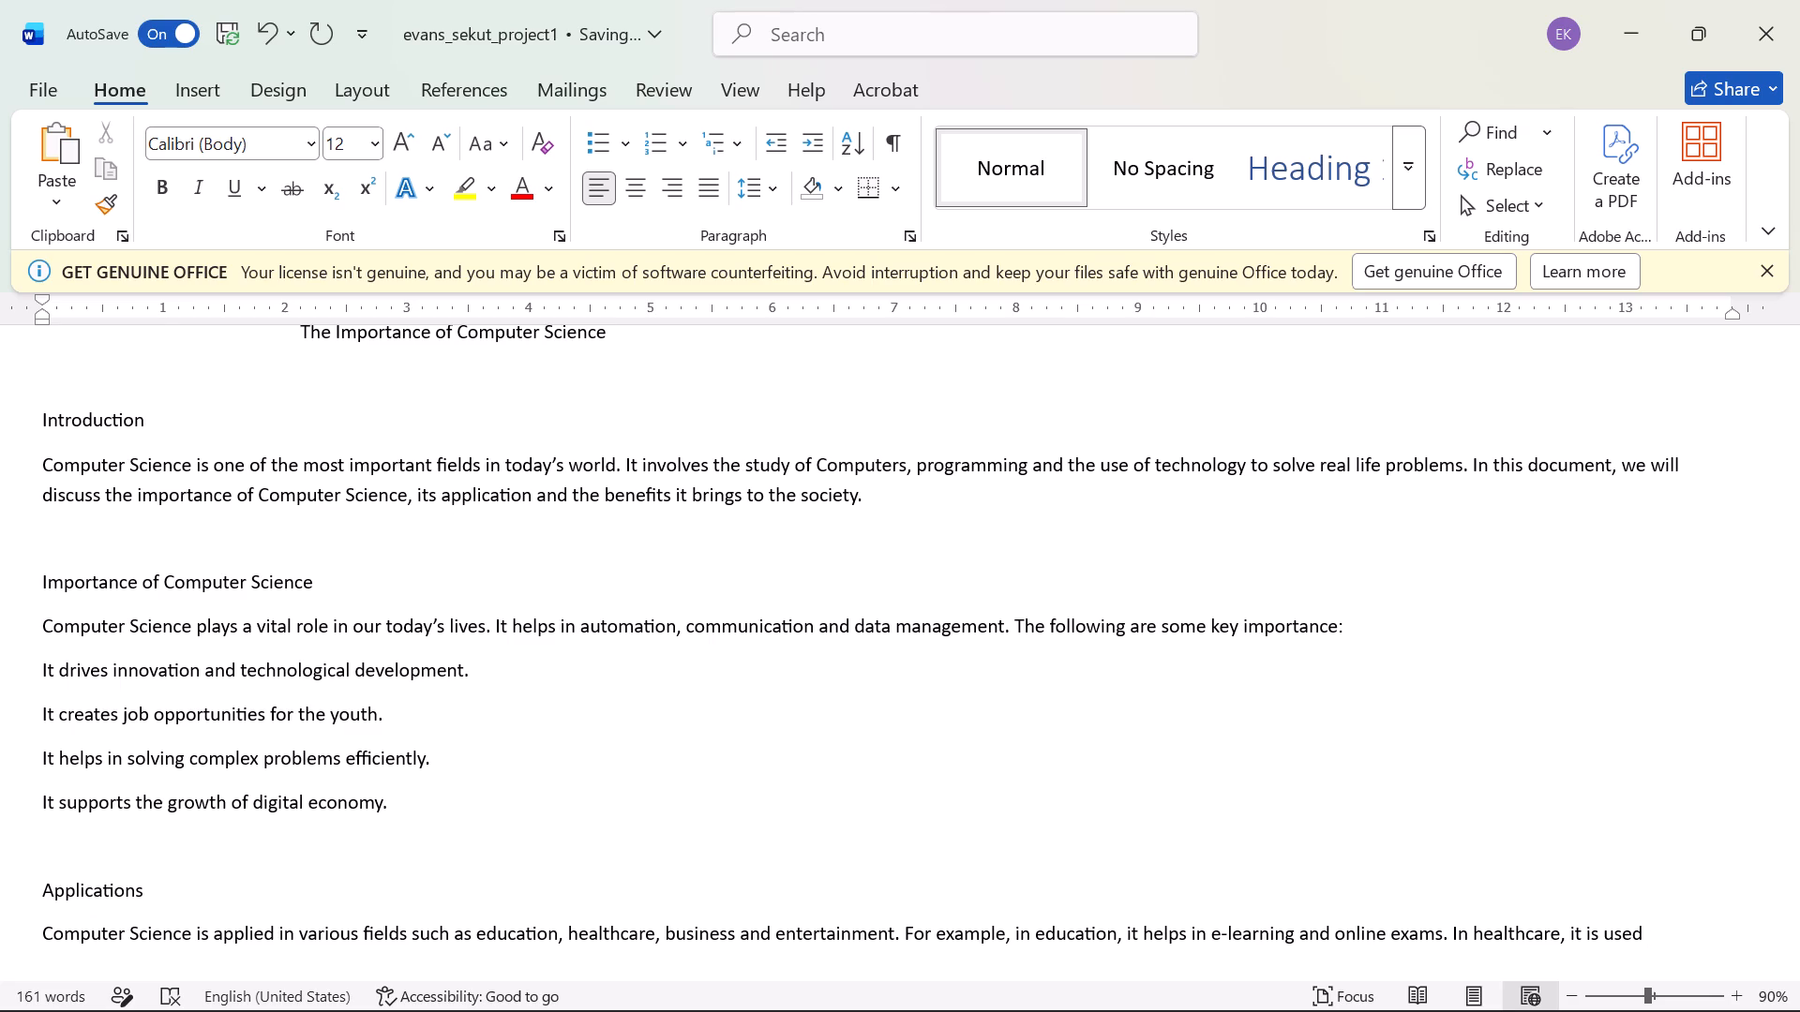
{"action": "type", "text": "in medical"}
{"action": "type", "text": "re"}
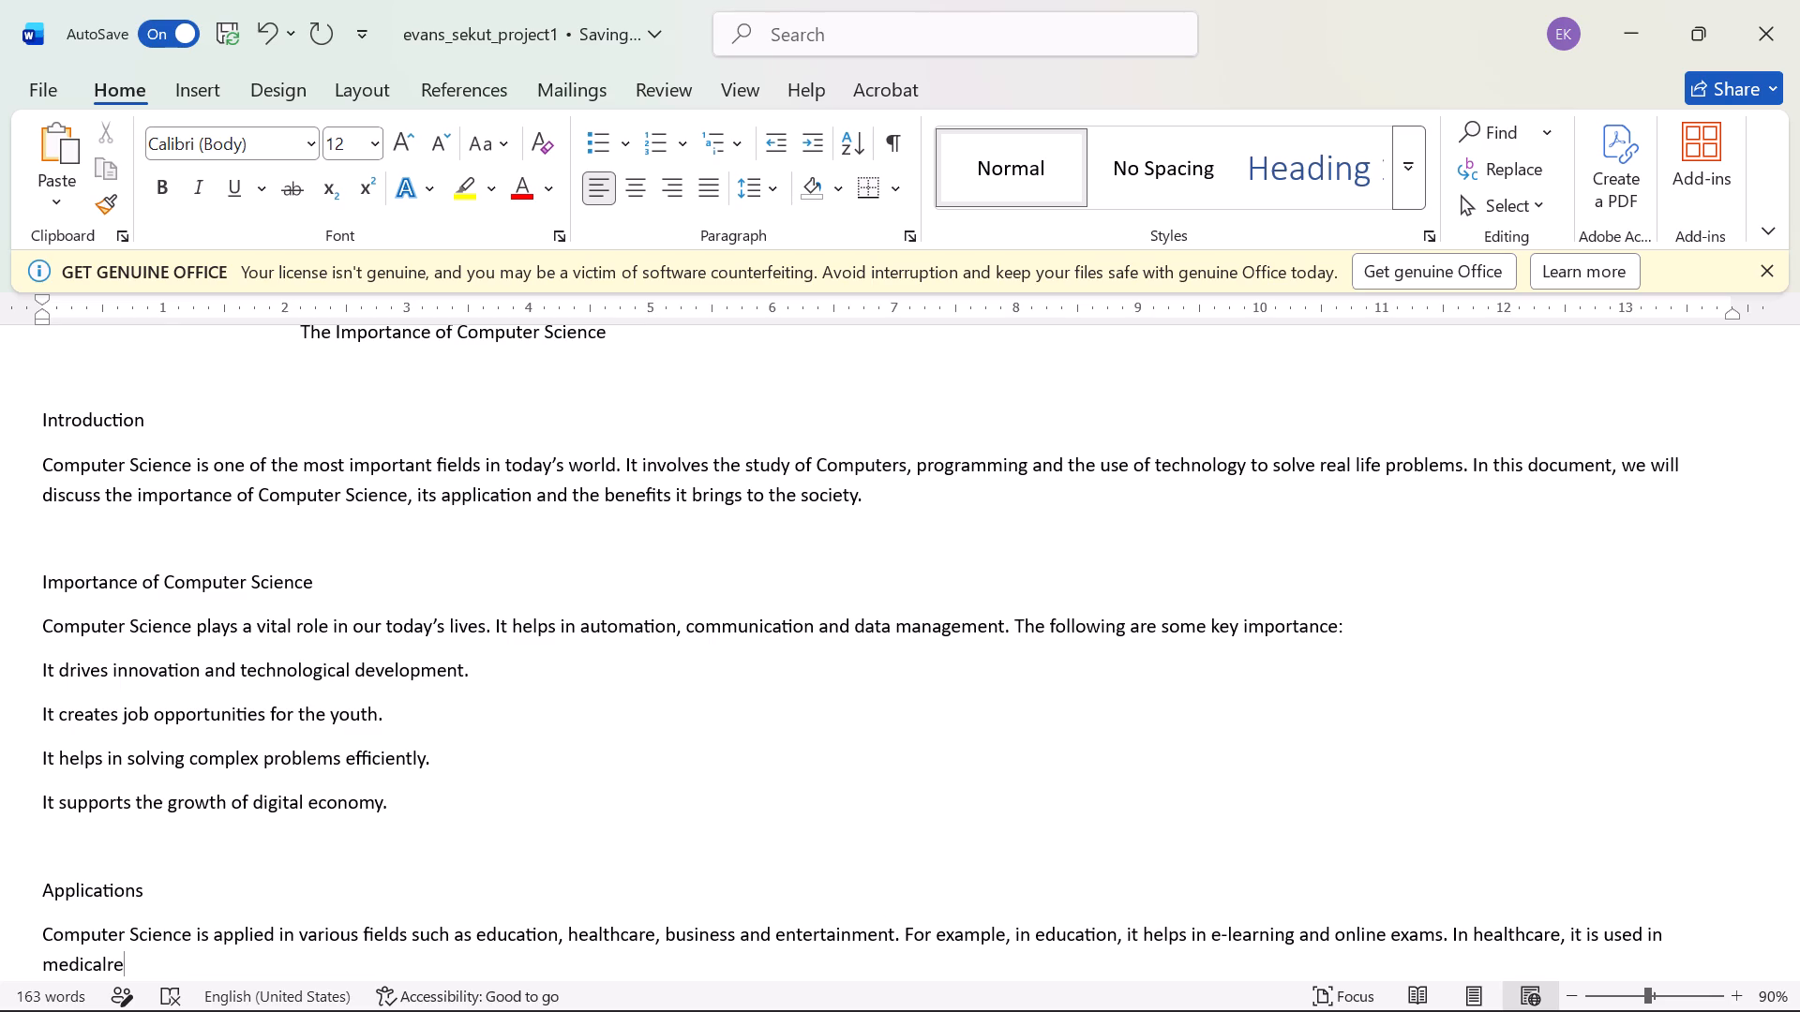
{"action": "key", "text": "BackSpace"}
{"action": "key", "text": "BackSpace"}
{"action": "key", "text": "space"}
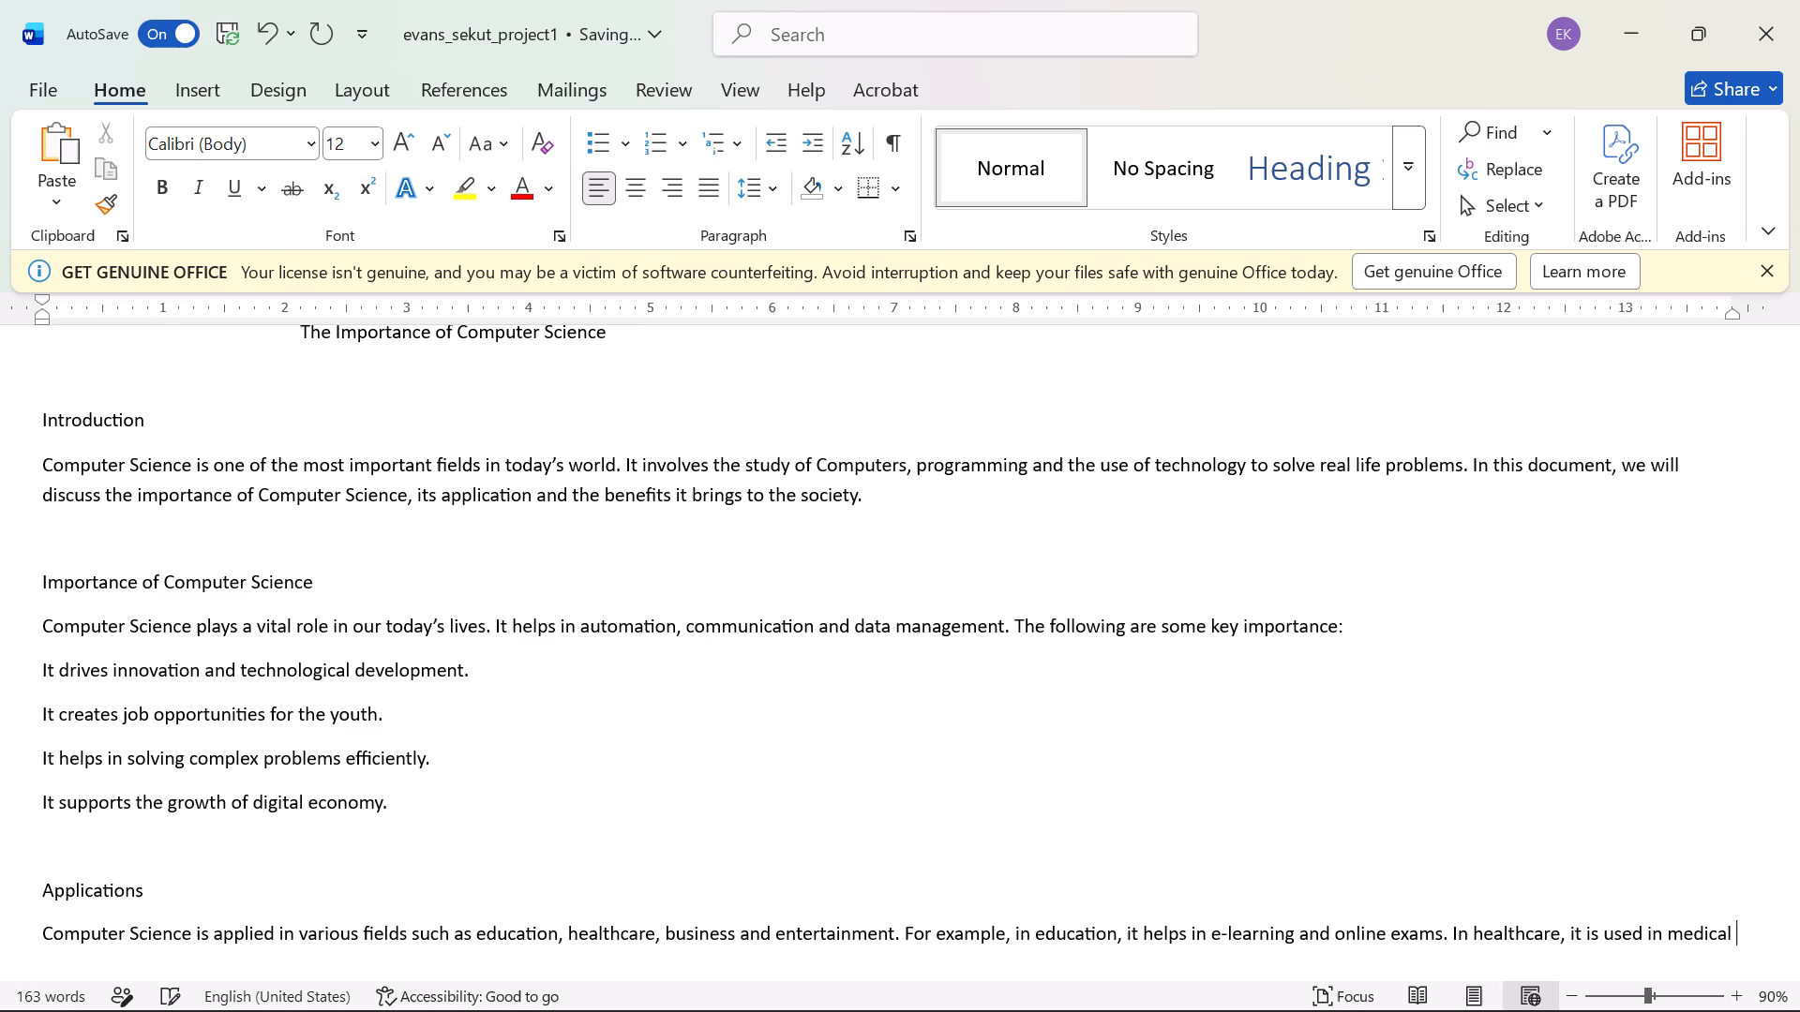
Finish the healthcare sentence with "research and health care systems.", correcting the misspelled "and".
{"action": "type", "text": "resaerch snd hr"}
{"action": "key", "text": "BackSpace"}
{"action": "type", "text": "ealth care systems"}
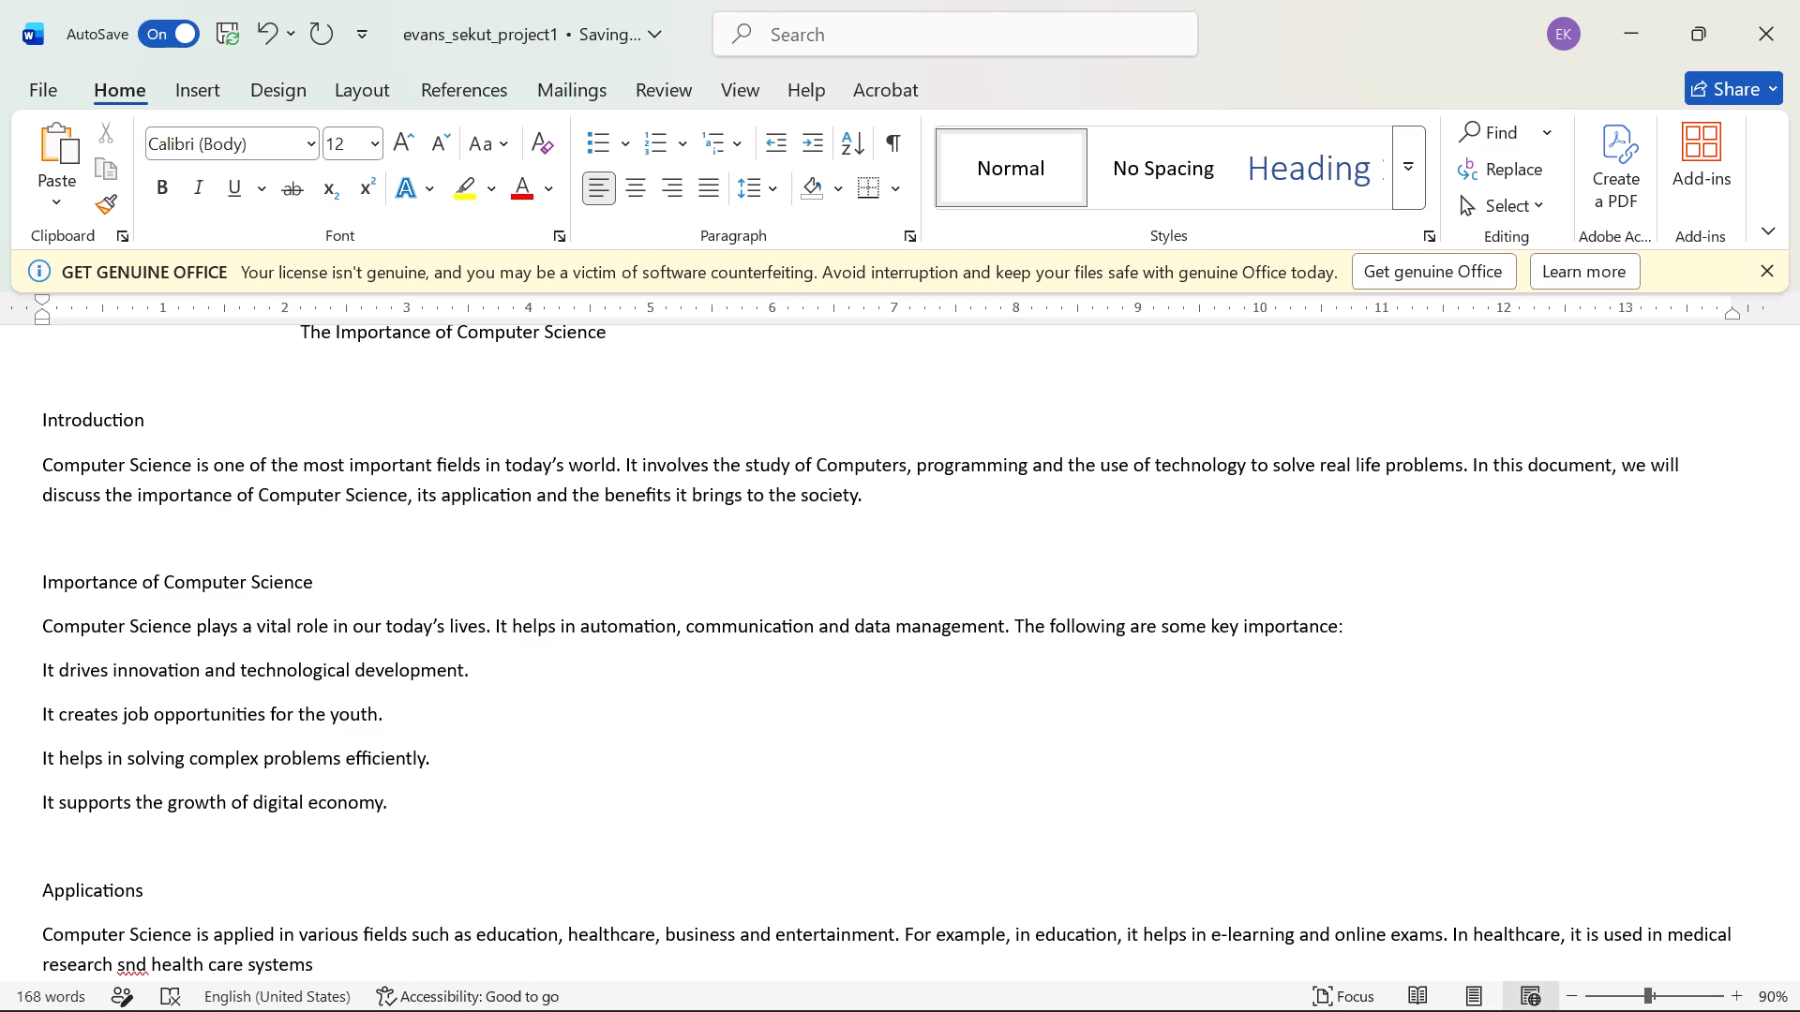
{"action": "left_click", "coordinate": [121, 960]}
{"action": "key", "text": "BackSpace"}
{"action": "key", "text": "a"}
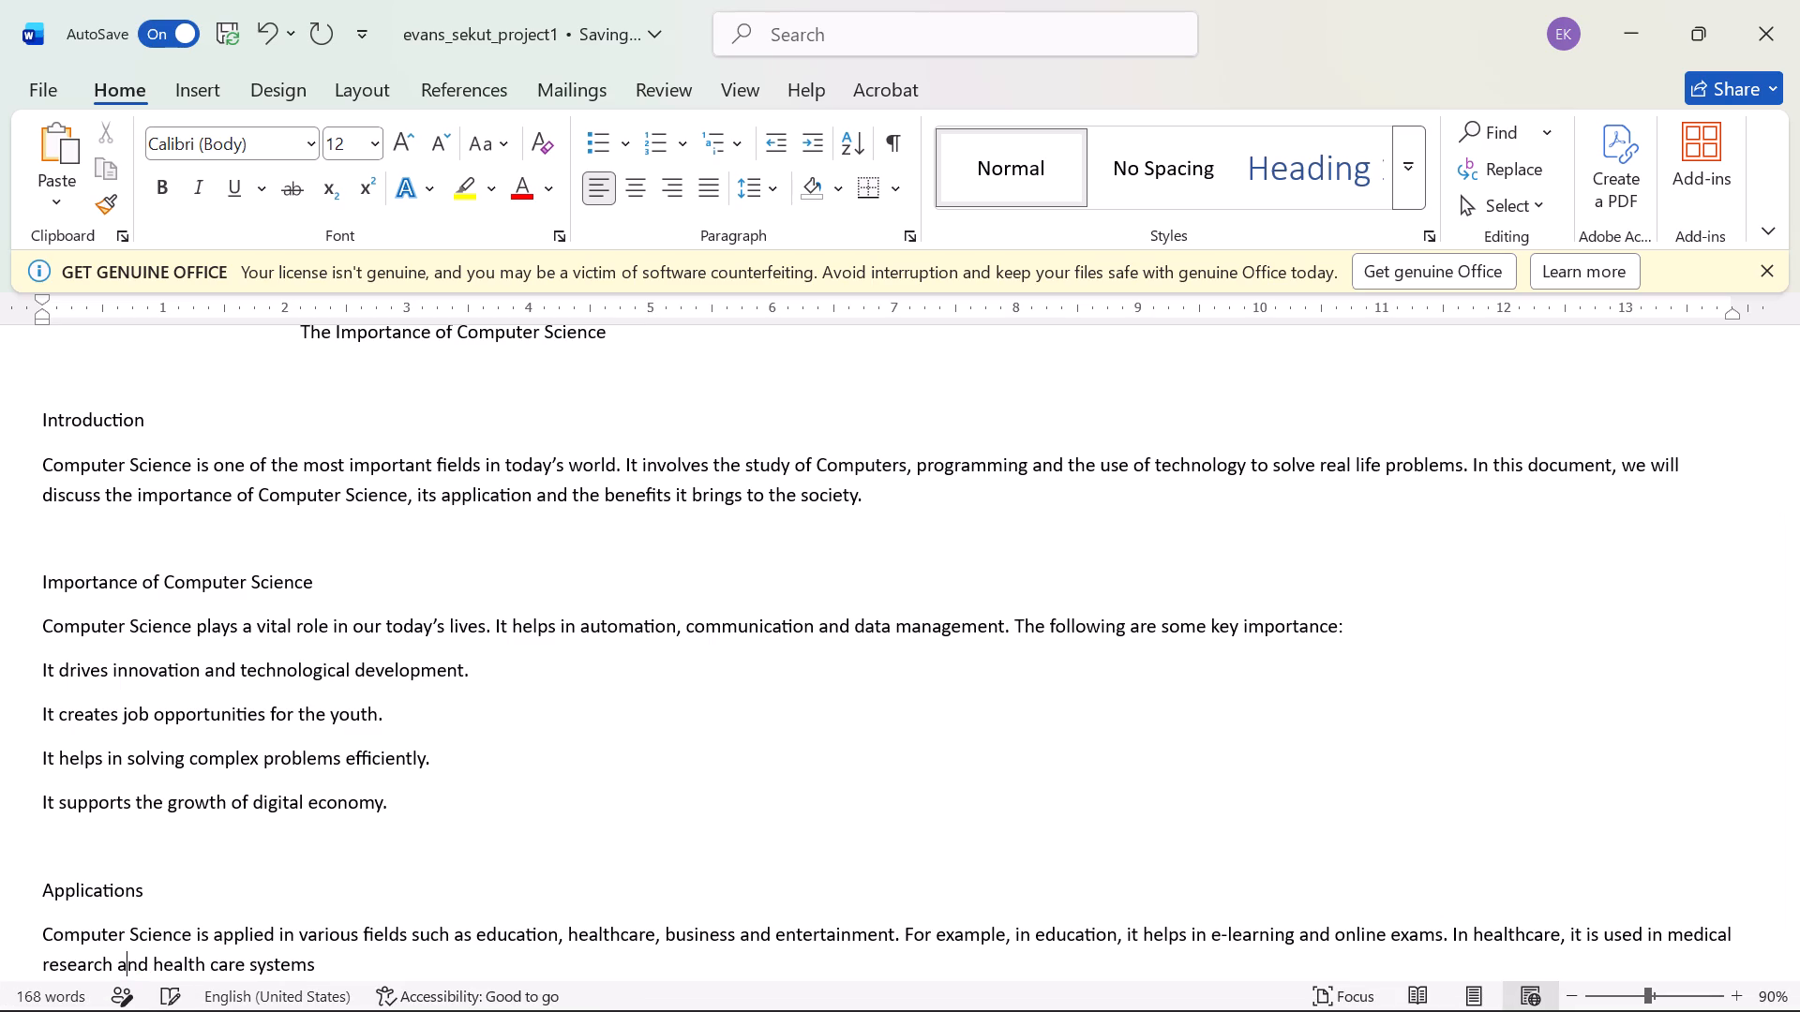
{"action": "left_click", "coordinate": [330, 961]}
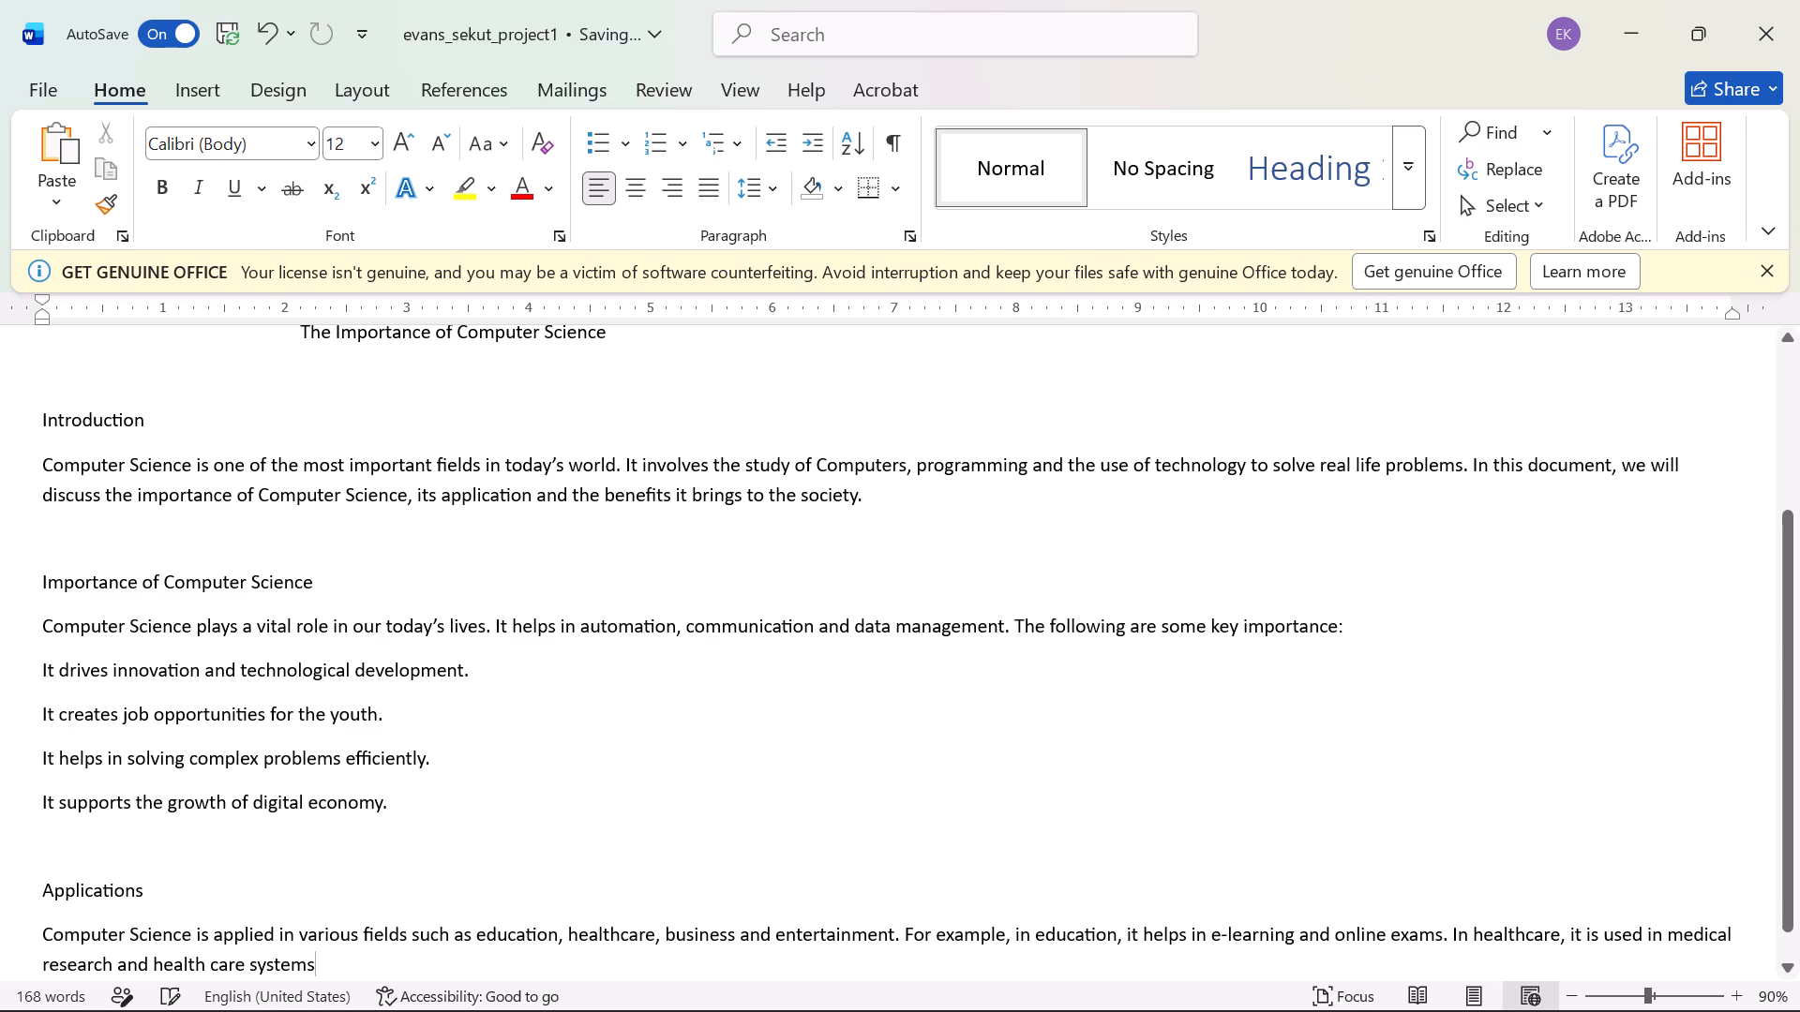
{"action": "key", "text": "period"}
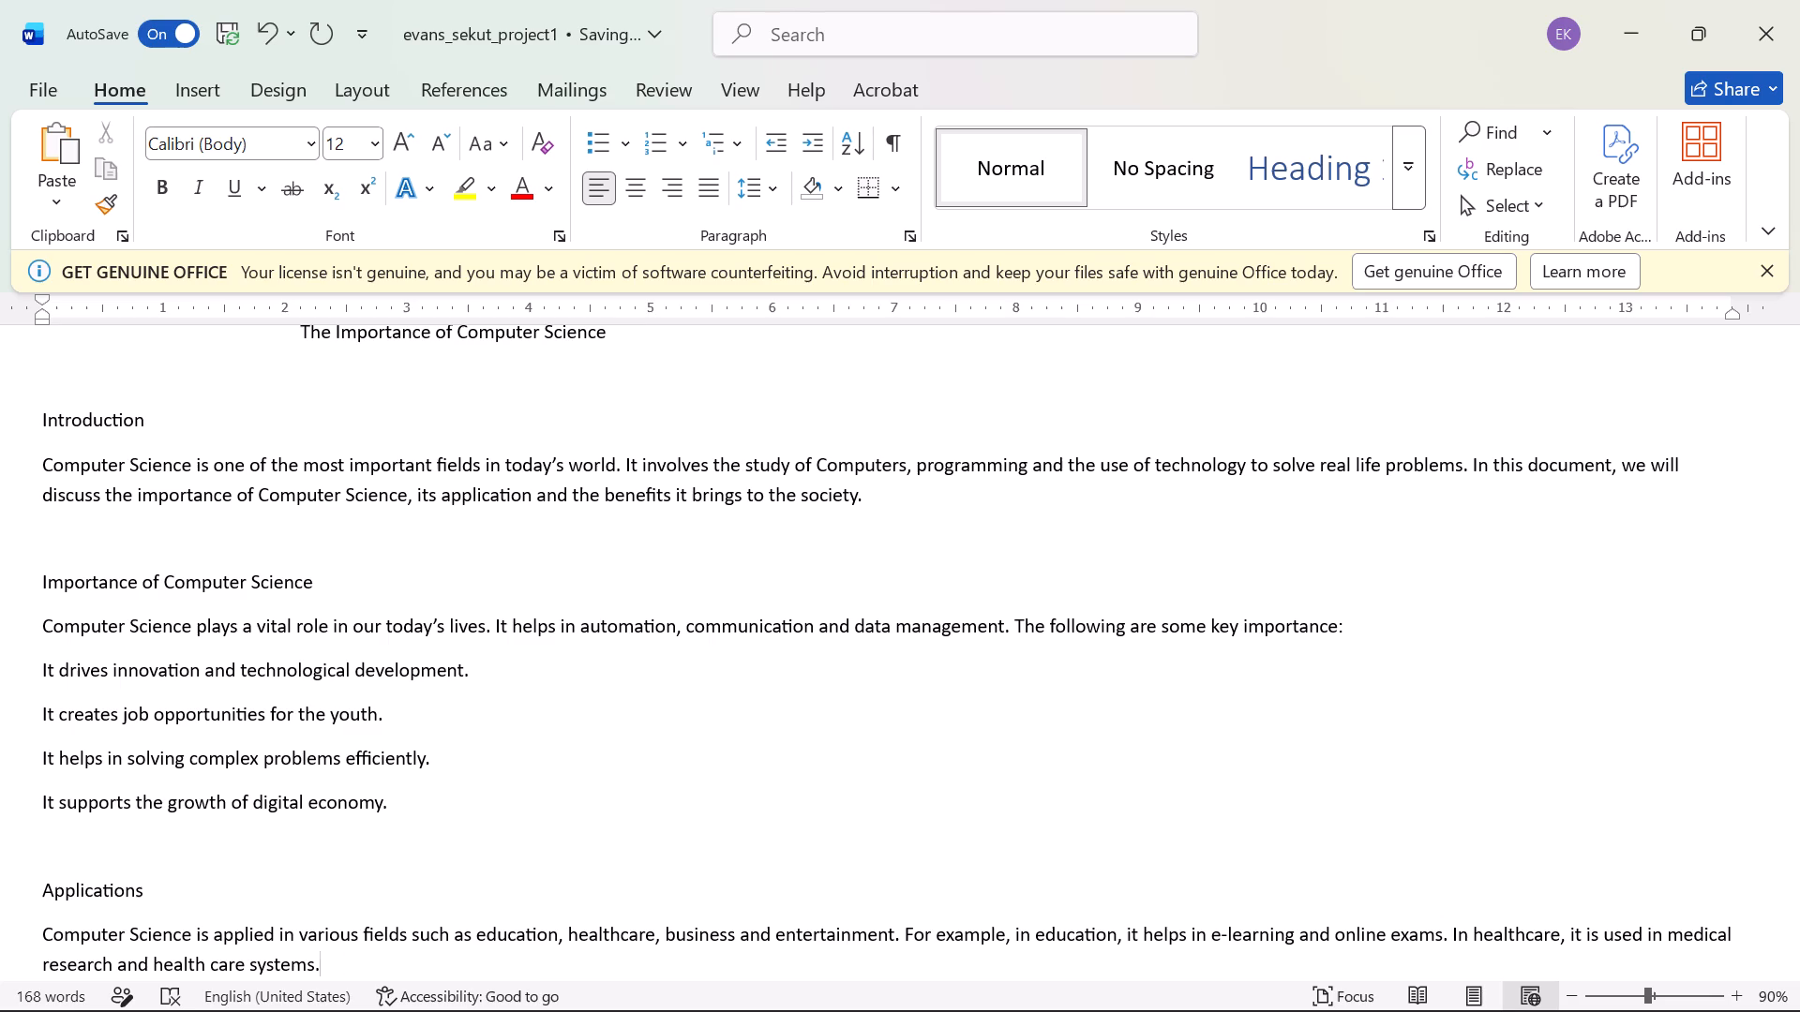
Leave an empty line after the Applications paragraph, add the section heading "Conclusion" and start a new line.
{"action": "key", "text": "Return"}
{"action": "key", "text": "Return"}
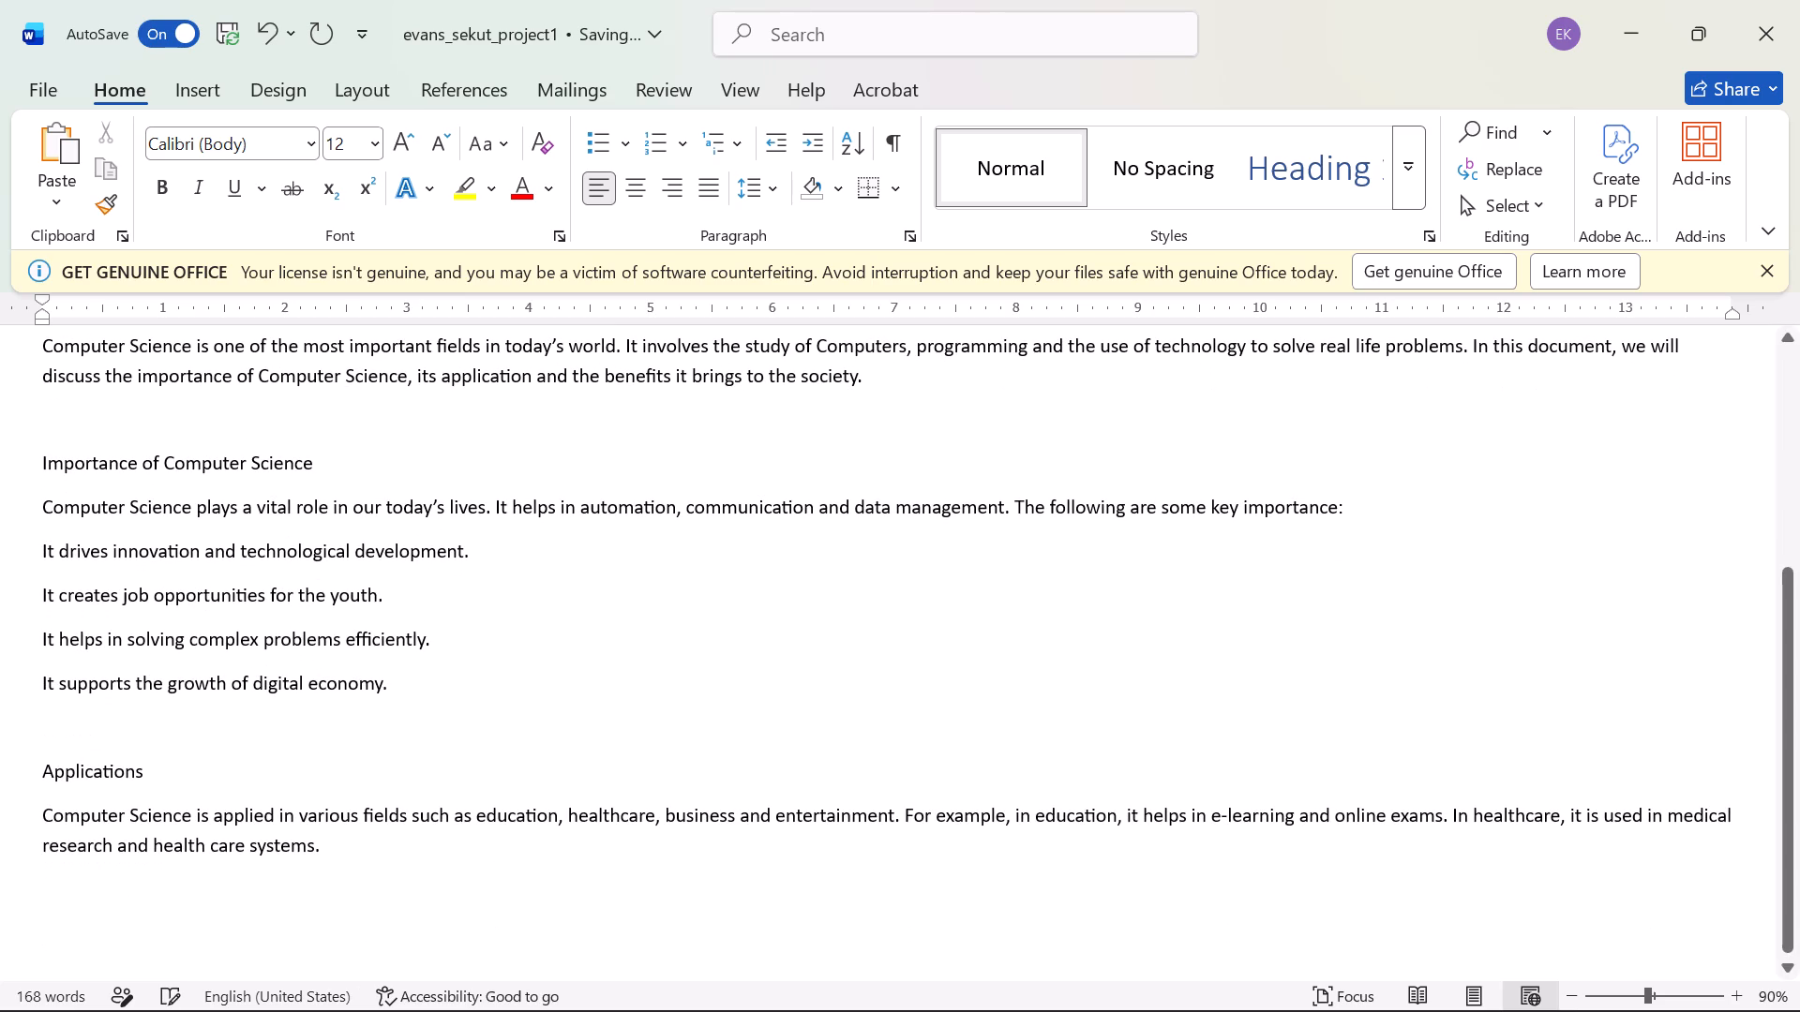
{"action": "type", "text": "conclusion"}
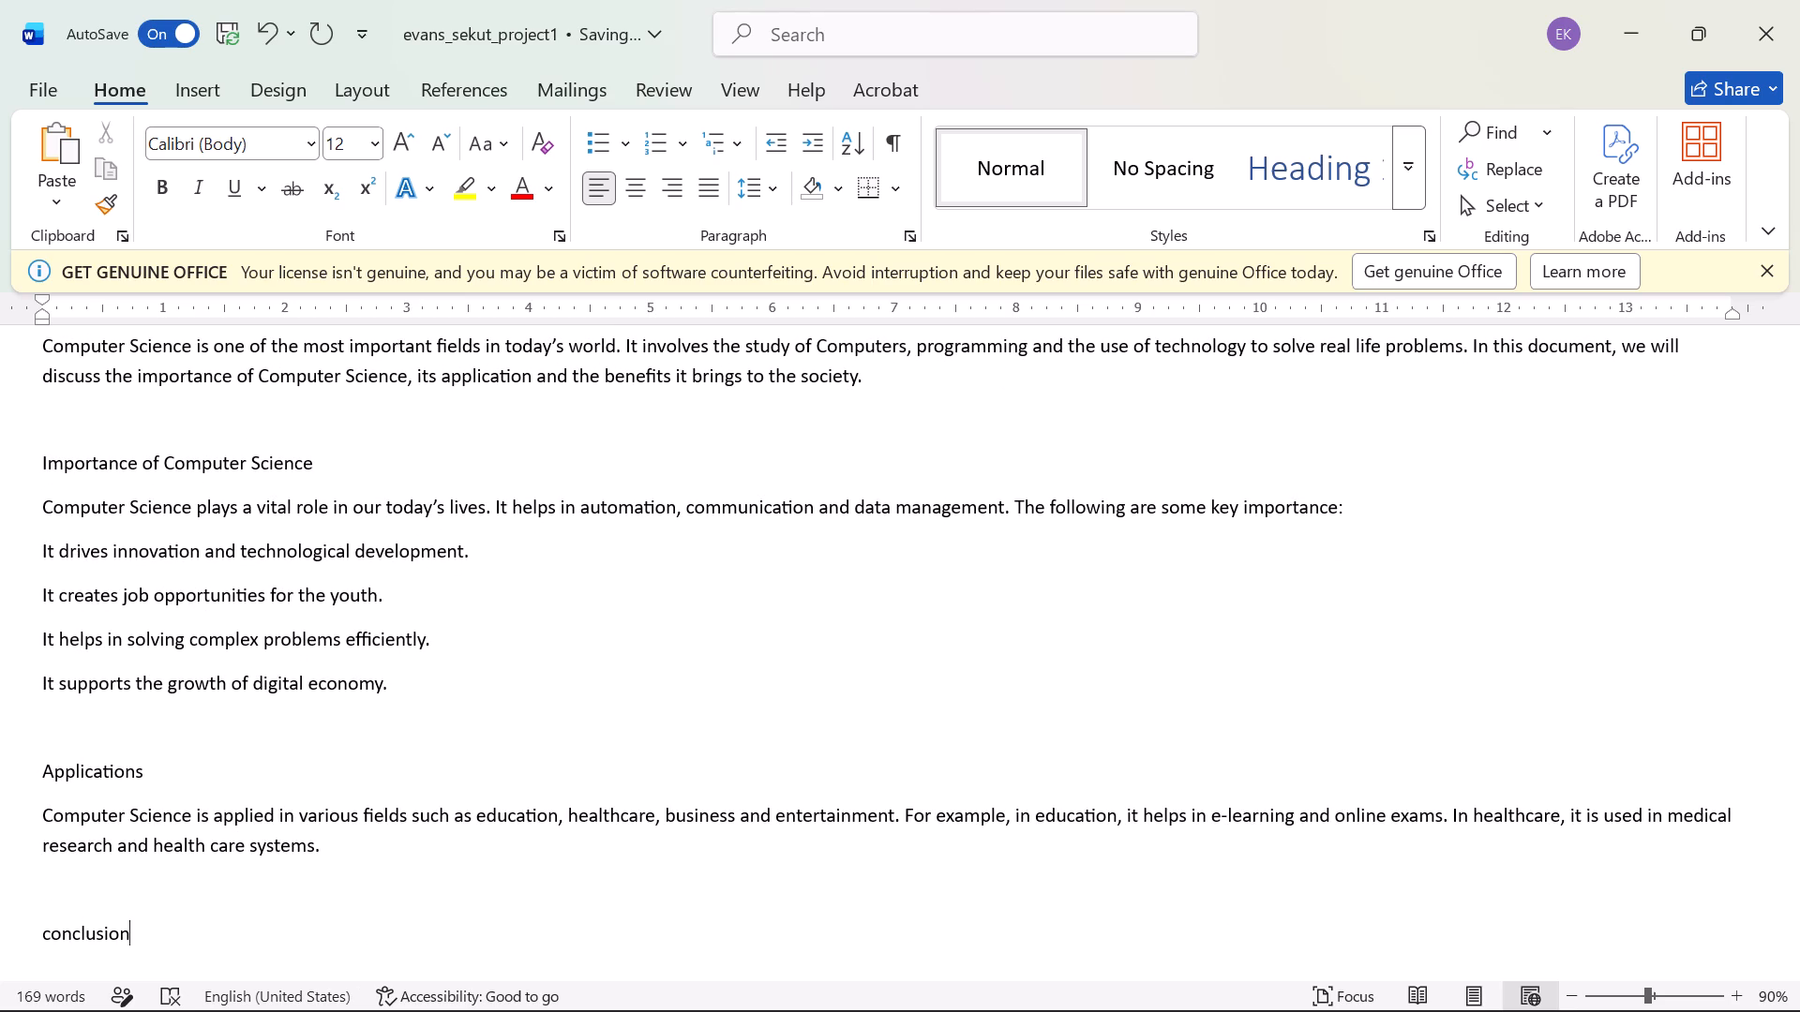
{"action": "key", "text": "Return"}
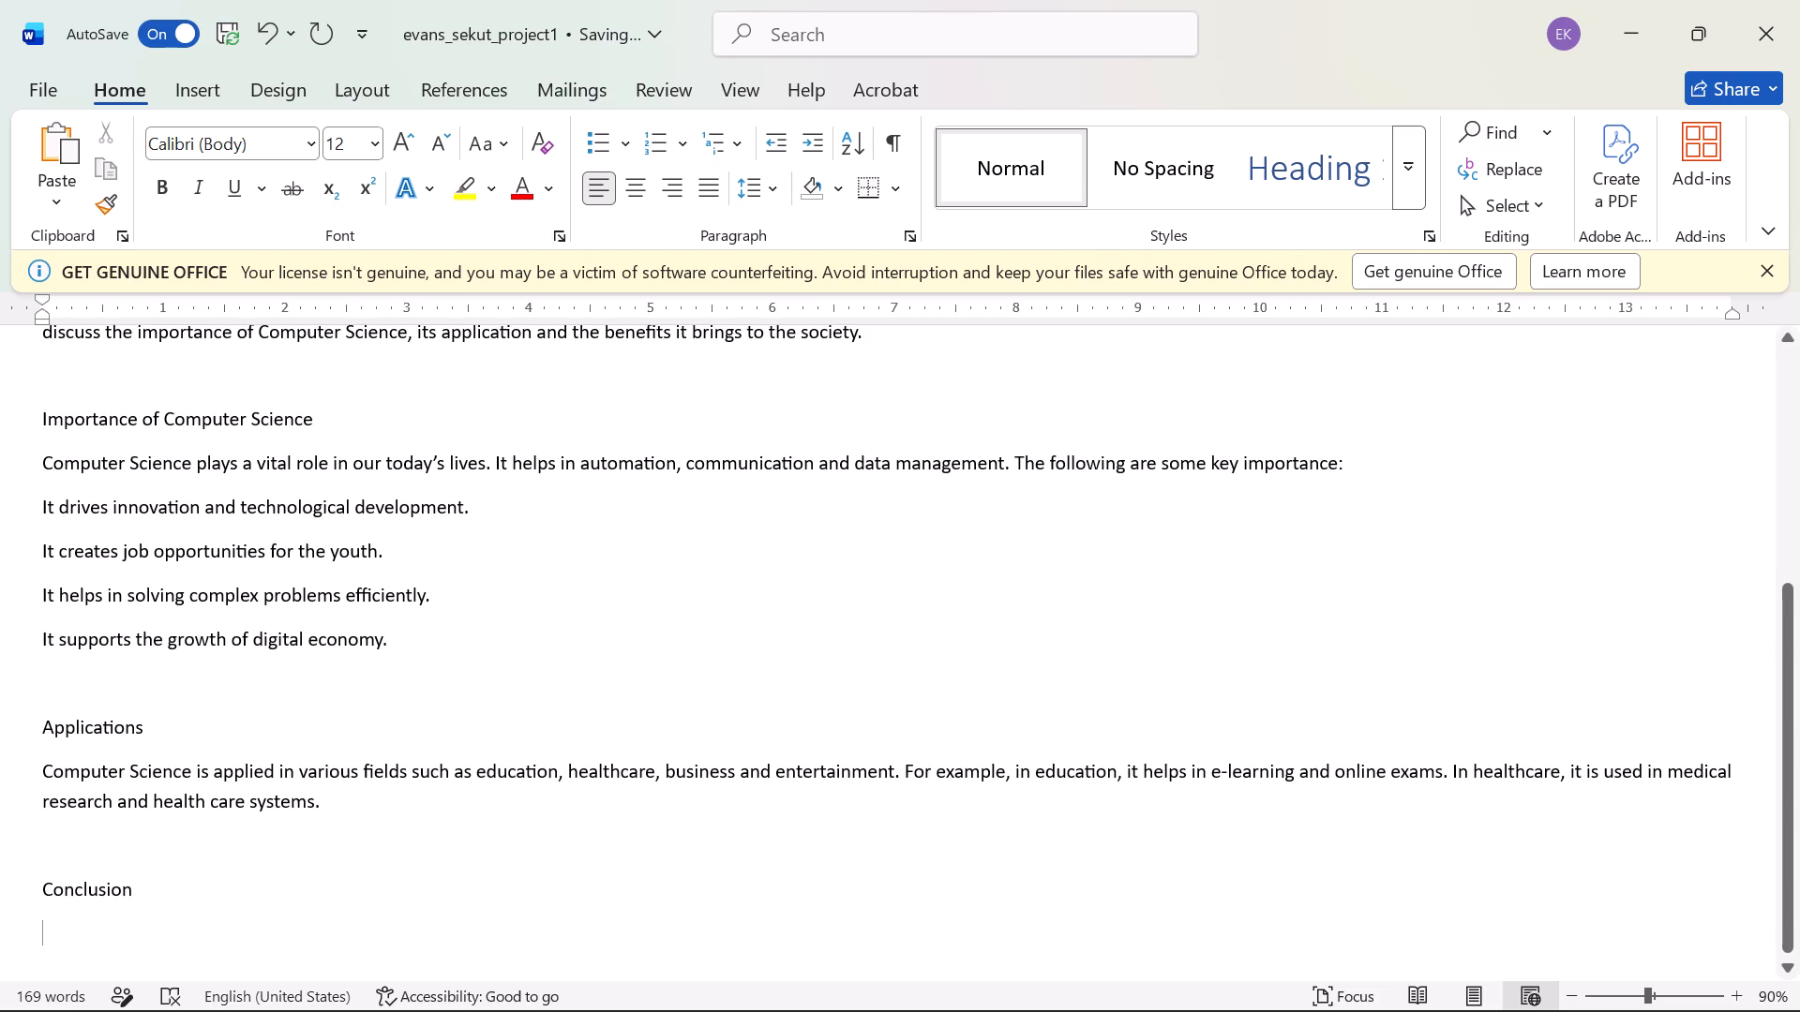
Begin the paragraph under the Conclusion heading with "In conclusion, Computer Science".
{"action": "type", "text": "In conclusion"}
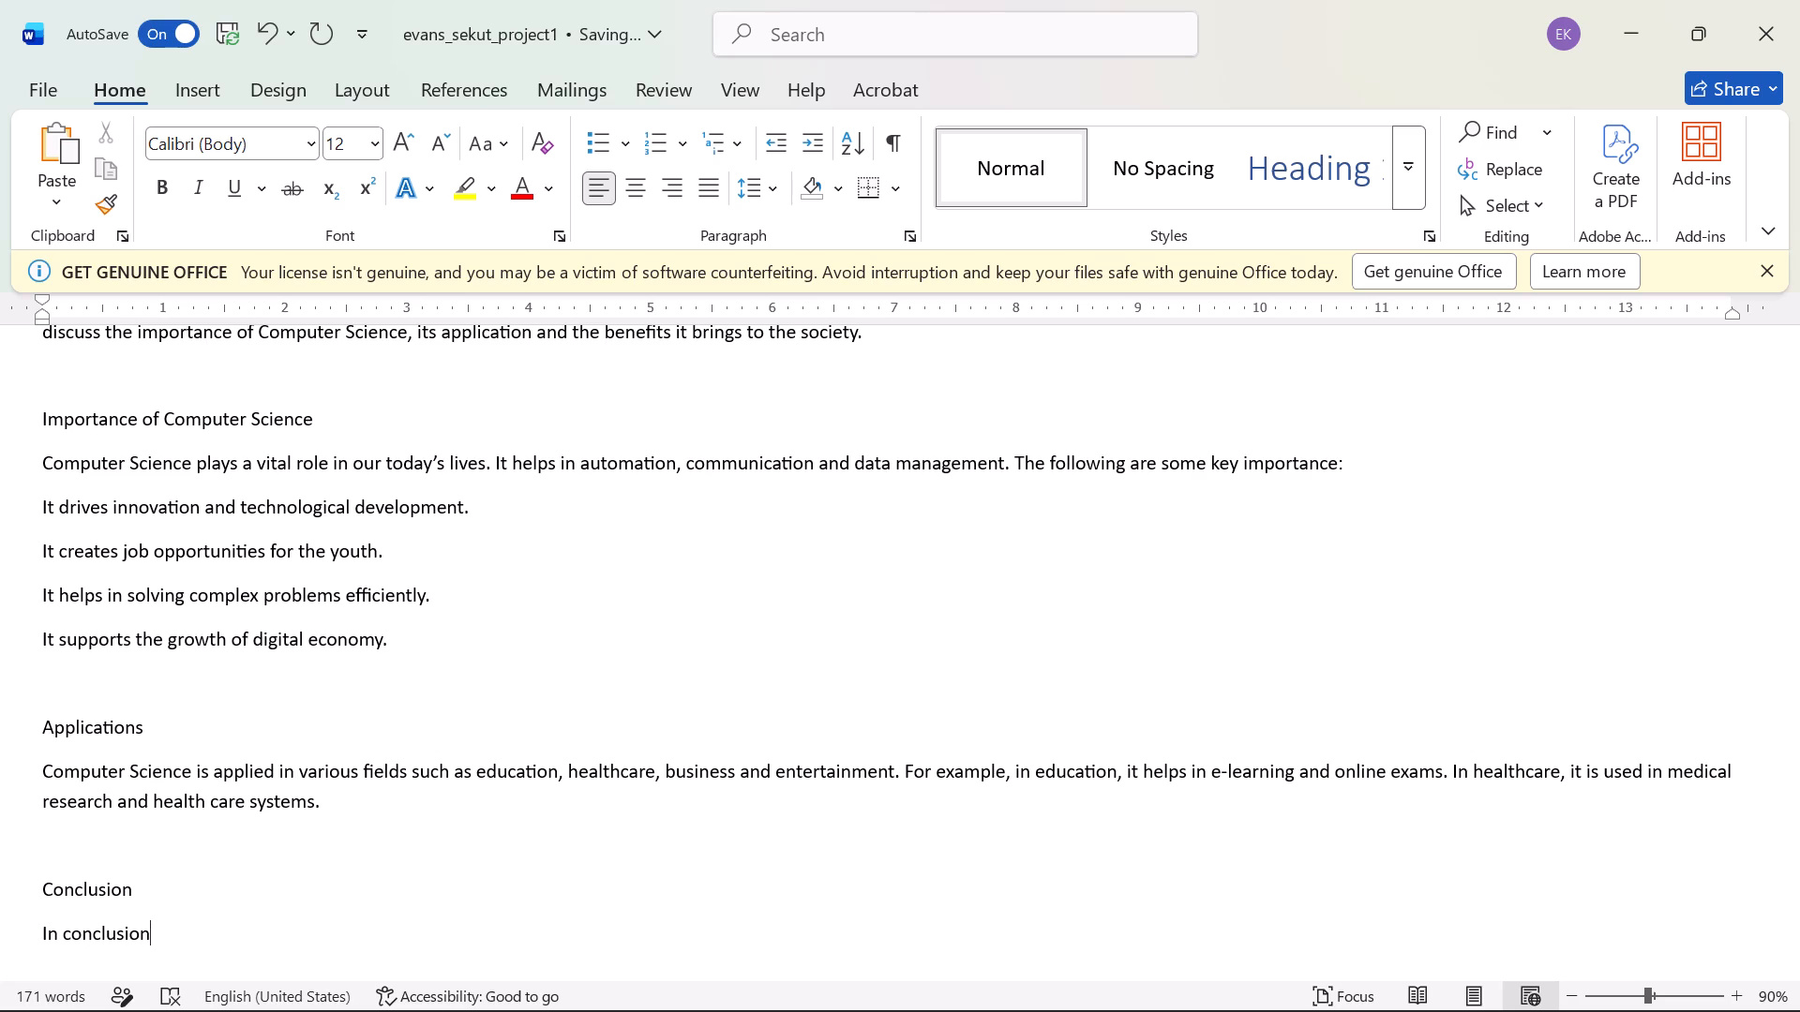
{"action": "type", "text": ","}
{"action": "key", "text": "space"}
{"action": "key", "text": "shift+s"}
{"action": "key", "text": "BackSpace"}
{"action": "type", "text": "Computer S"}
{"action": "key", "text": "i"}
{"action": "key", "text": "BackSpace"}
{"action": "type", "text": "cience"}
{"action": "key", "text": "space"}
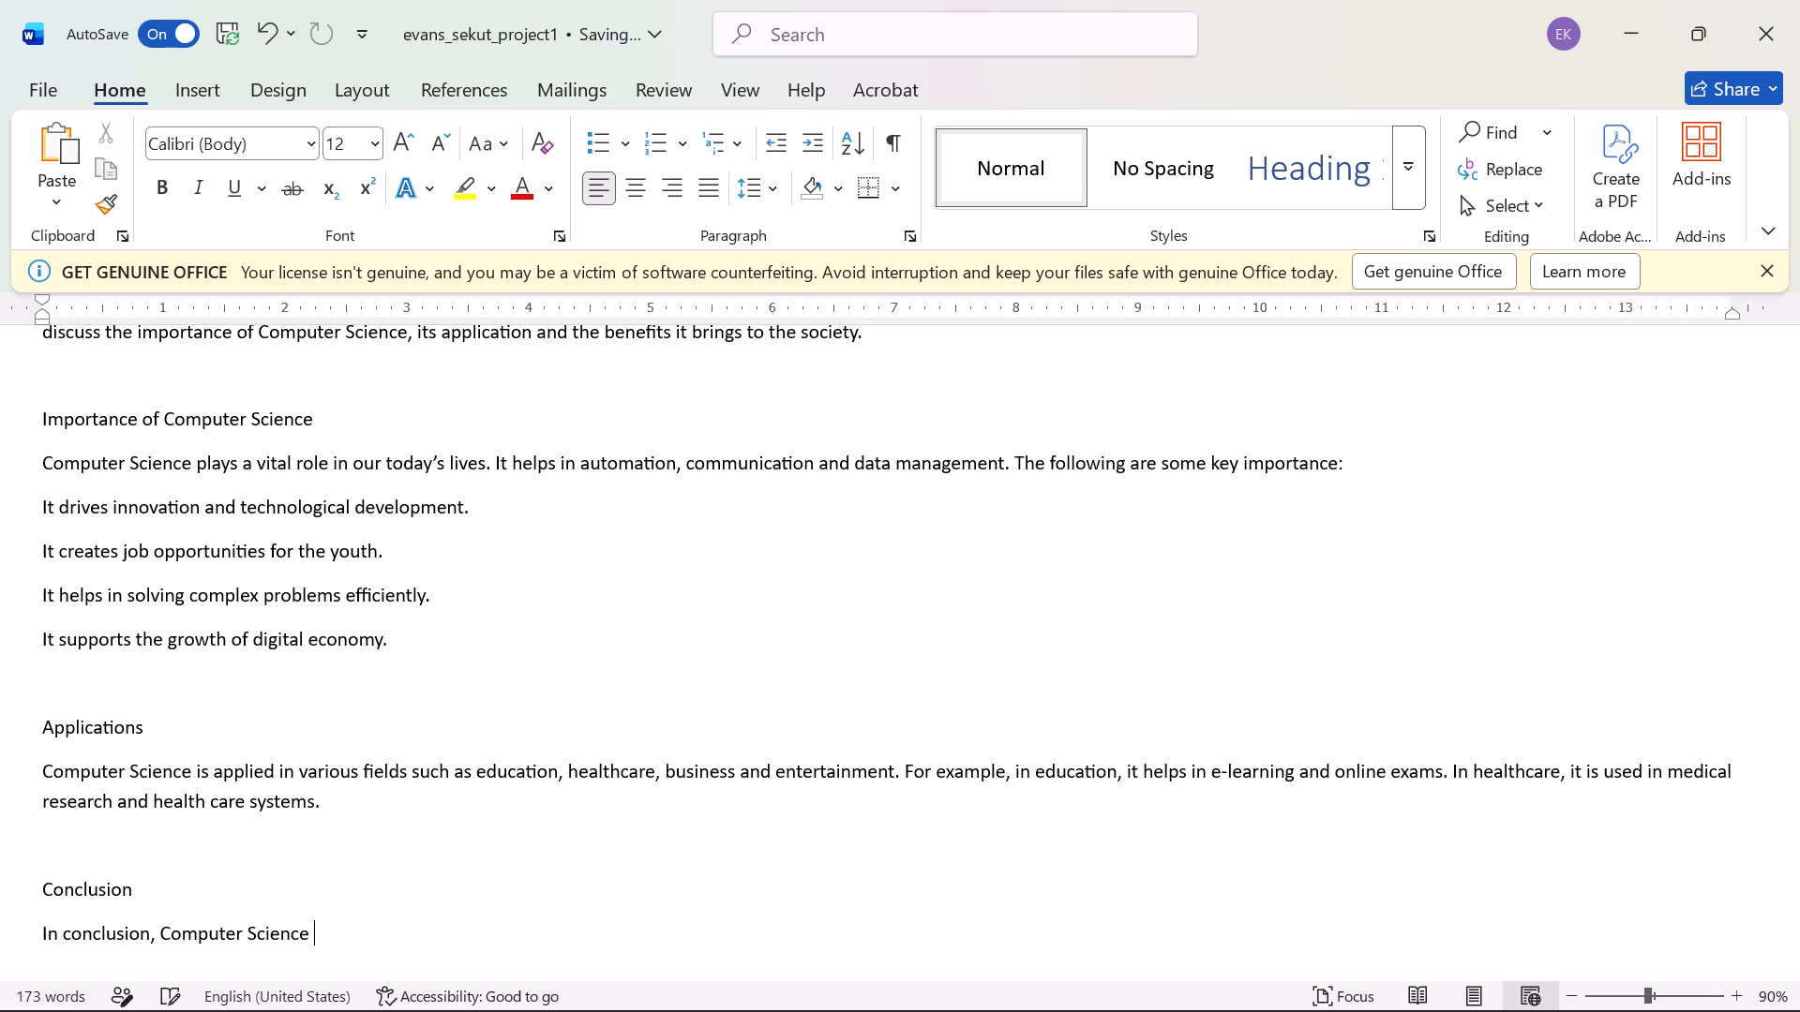
Continue the Conclusion sentence with "is a powerful field", spelling "powerful" with a single final l.
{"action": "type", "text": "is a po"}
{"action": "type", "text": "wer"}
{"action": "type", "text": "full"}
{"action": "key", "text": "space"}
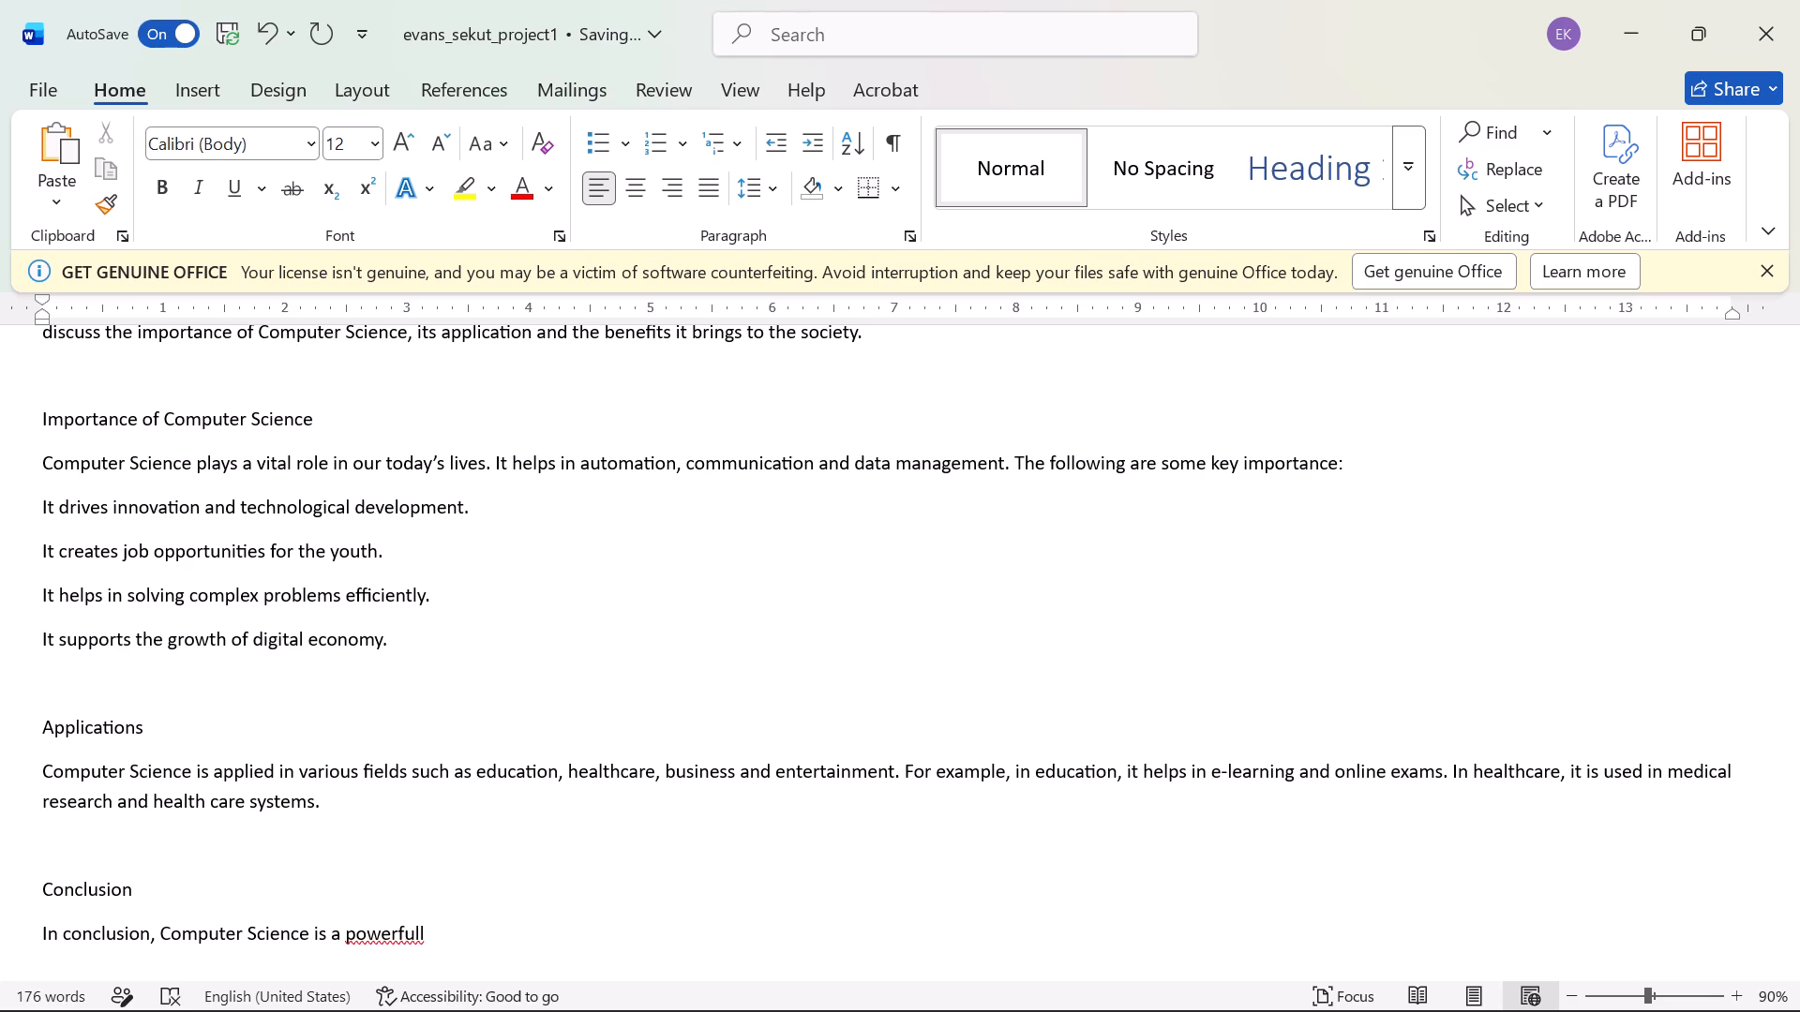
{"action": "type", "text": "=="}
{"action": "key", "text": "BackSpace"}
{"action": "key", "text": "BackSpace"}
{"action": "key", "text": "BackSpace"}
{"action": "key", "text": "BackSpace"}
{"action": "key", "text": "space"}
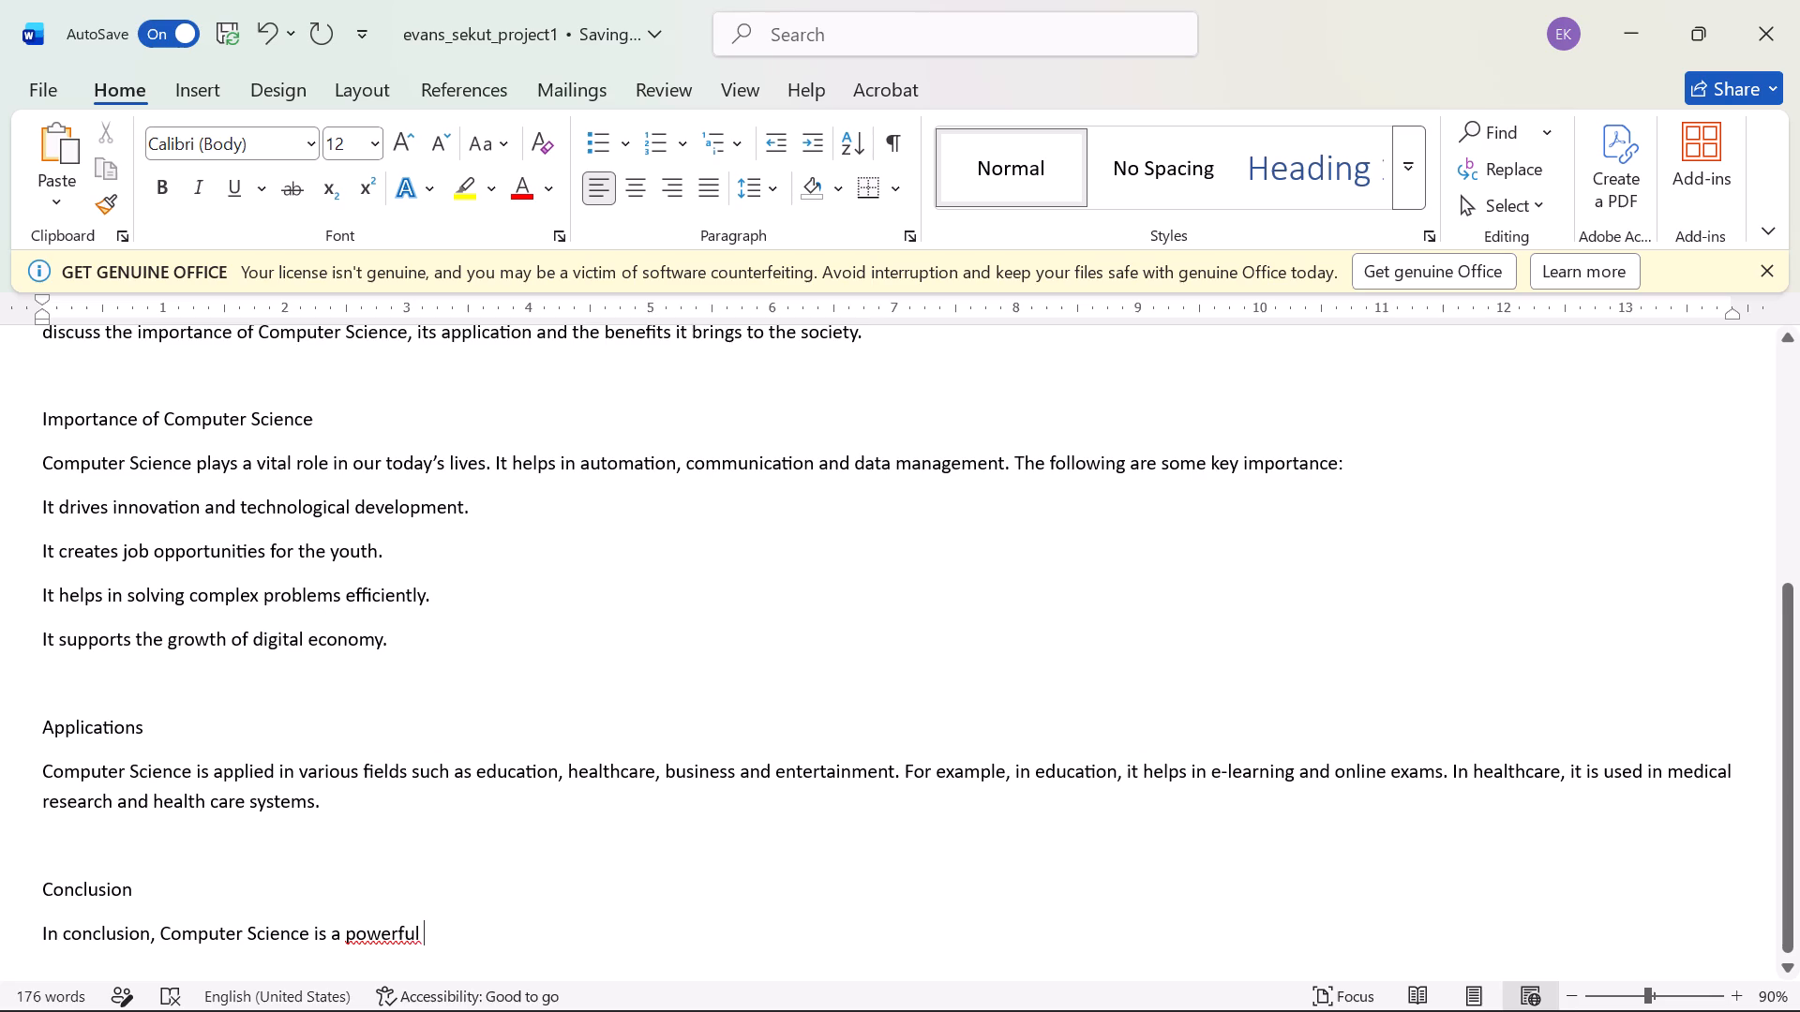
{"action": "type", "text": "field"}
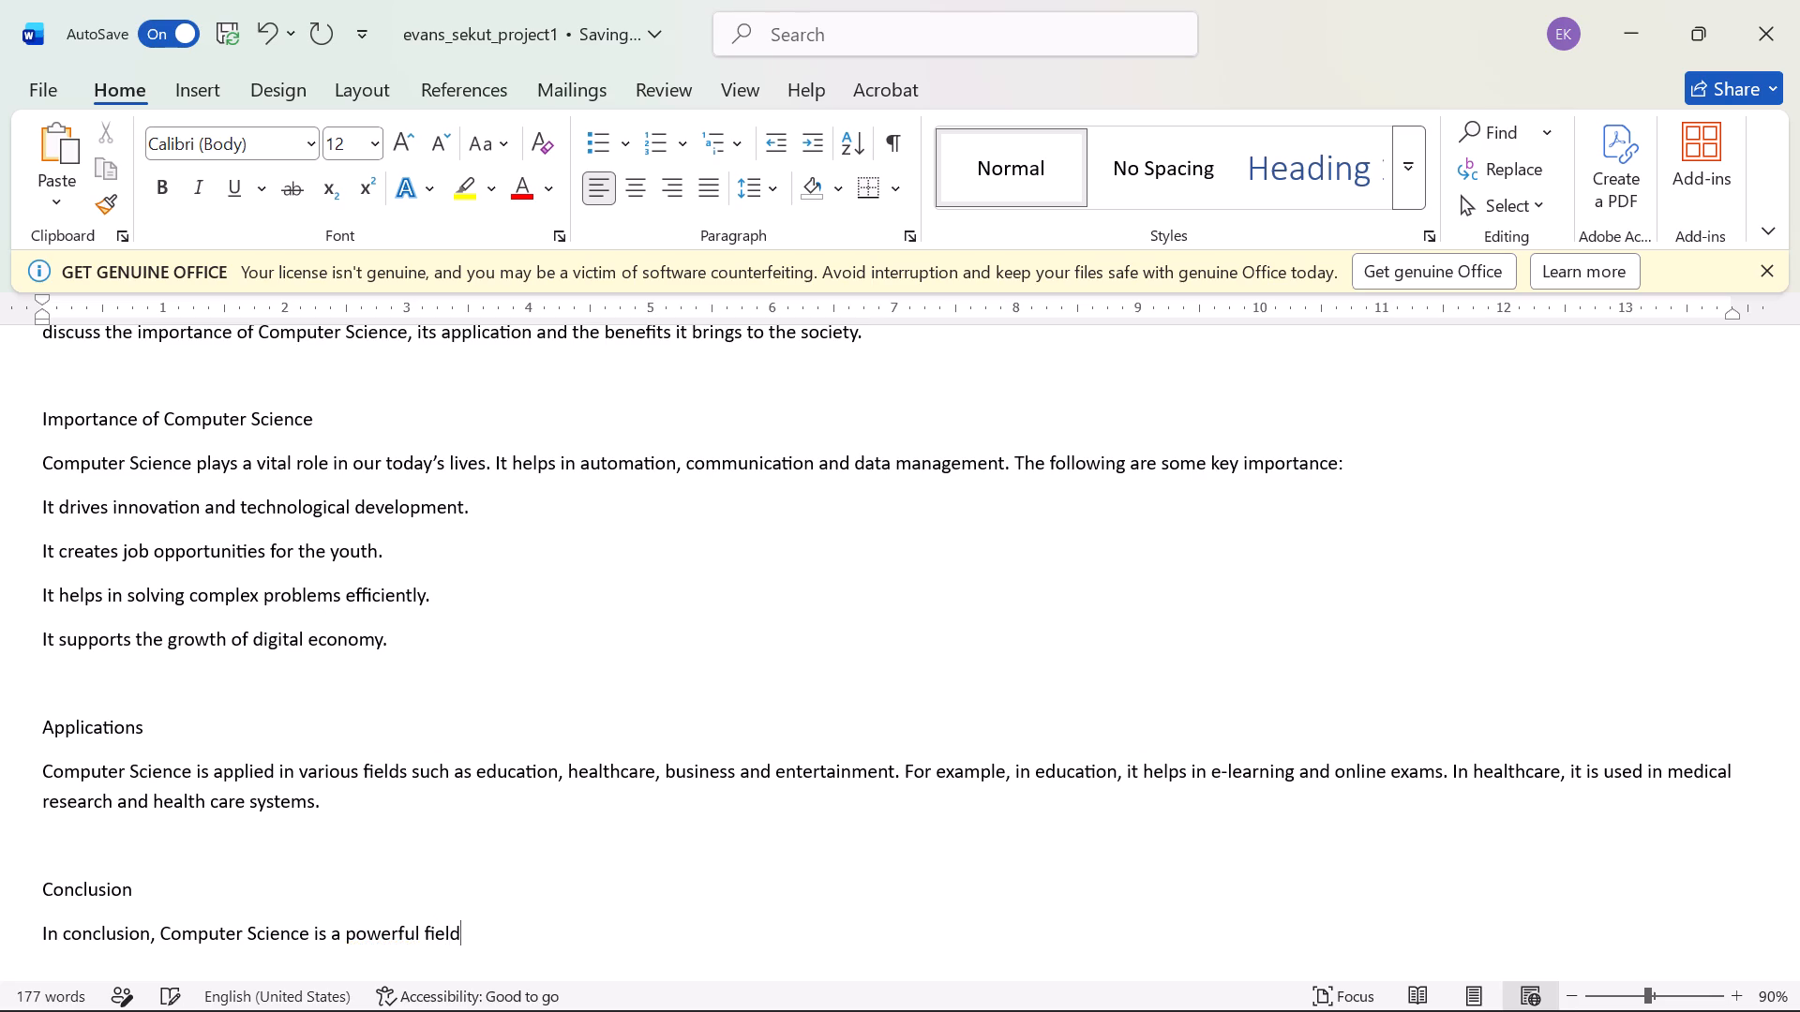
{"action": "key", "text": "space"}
Finish the Conclusion sentence with "that is shaping the future.".
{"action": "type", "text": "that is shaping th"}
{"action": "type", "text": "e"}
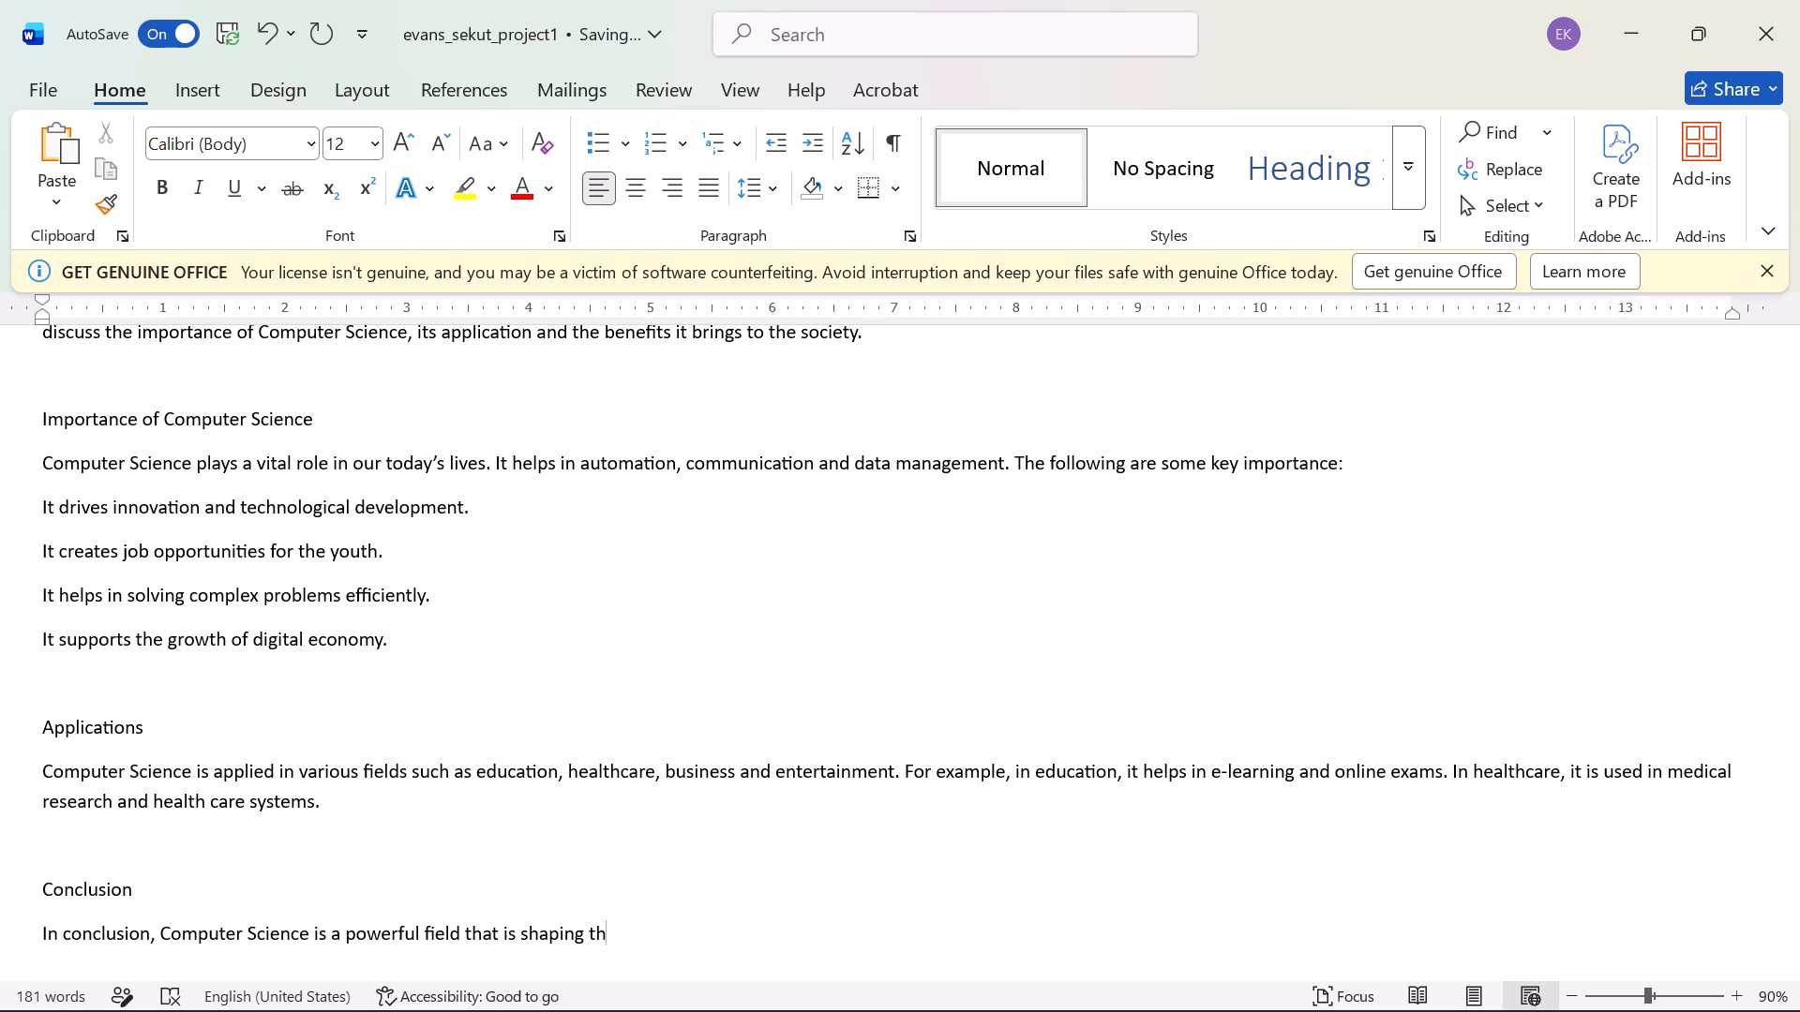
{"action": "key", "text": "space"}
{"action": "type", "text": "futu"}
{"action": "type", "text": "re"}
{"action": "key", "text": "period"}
Continue the Conclusion paragraph with a second sentence beginning "Therefore, we should embrace it and use it".
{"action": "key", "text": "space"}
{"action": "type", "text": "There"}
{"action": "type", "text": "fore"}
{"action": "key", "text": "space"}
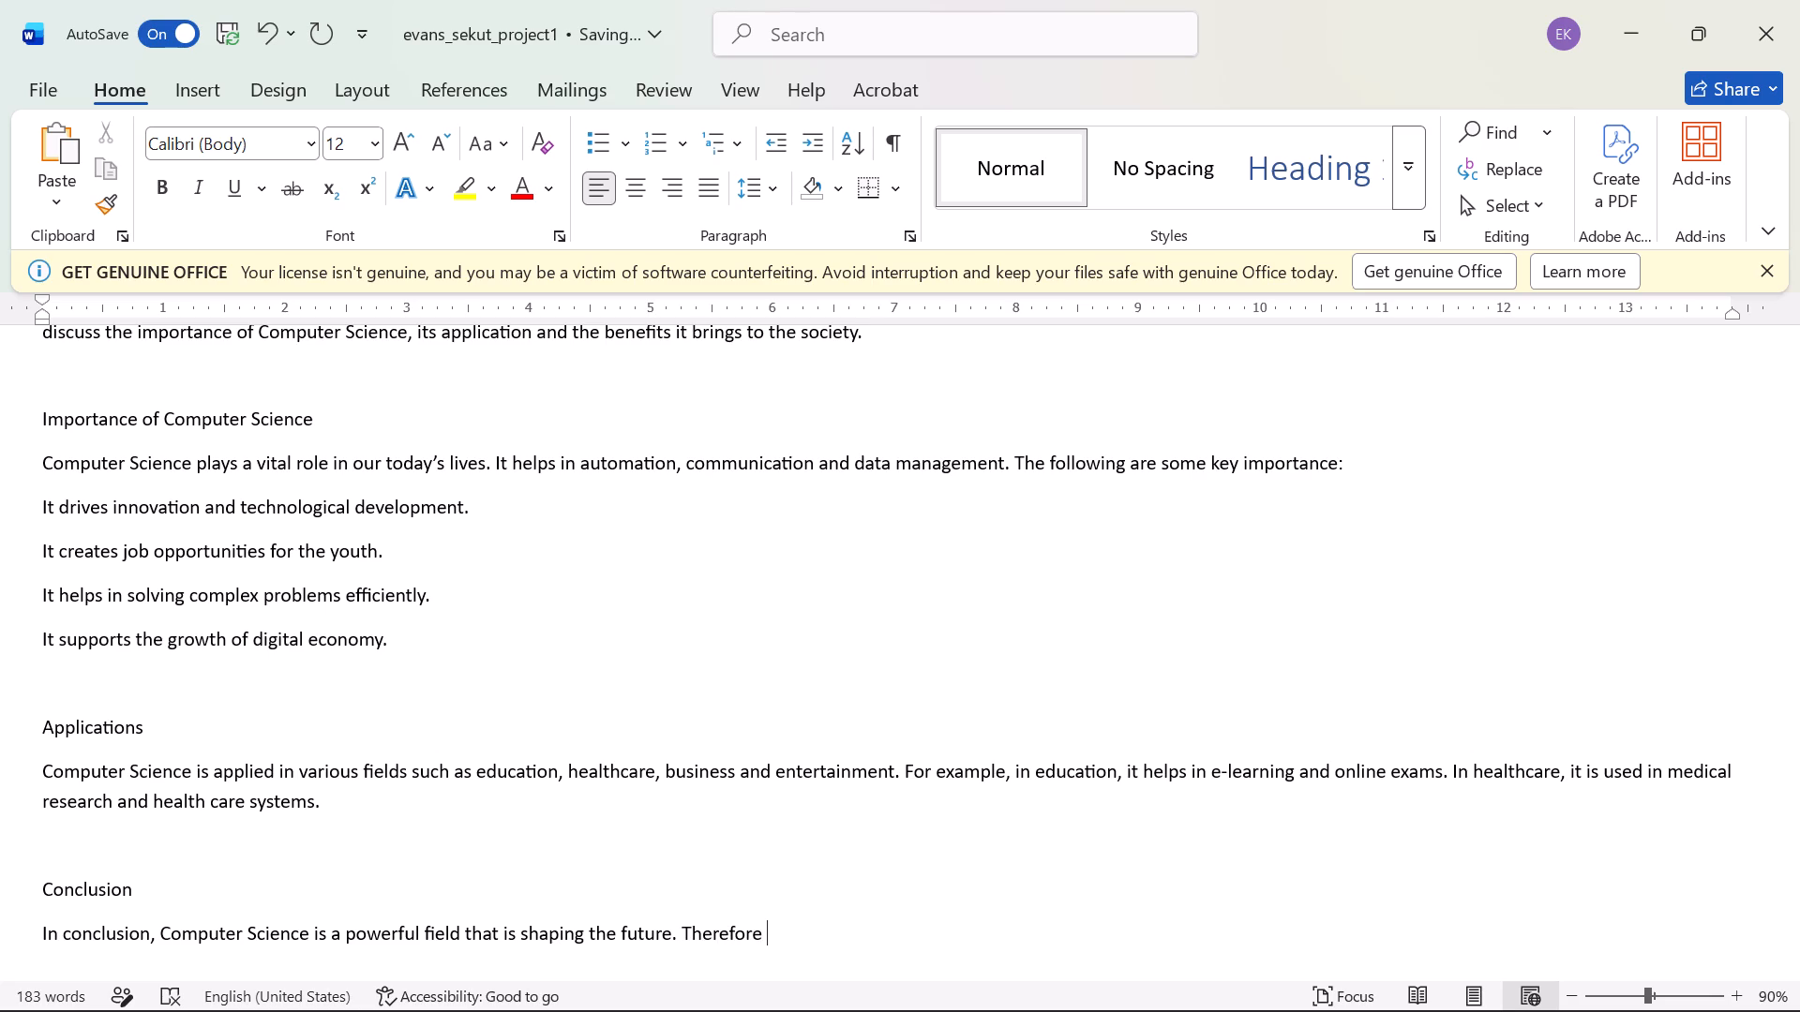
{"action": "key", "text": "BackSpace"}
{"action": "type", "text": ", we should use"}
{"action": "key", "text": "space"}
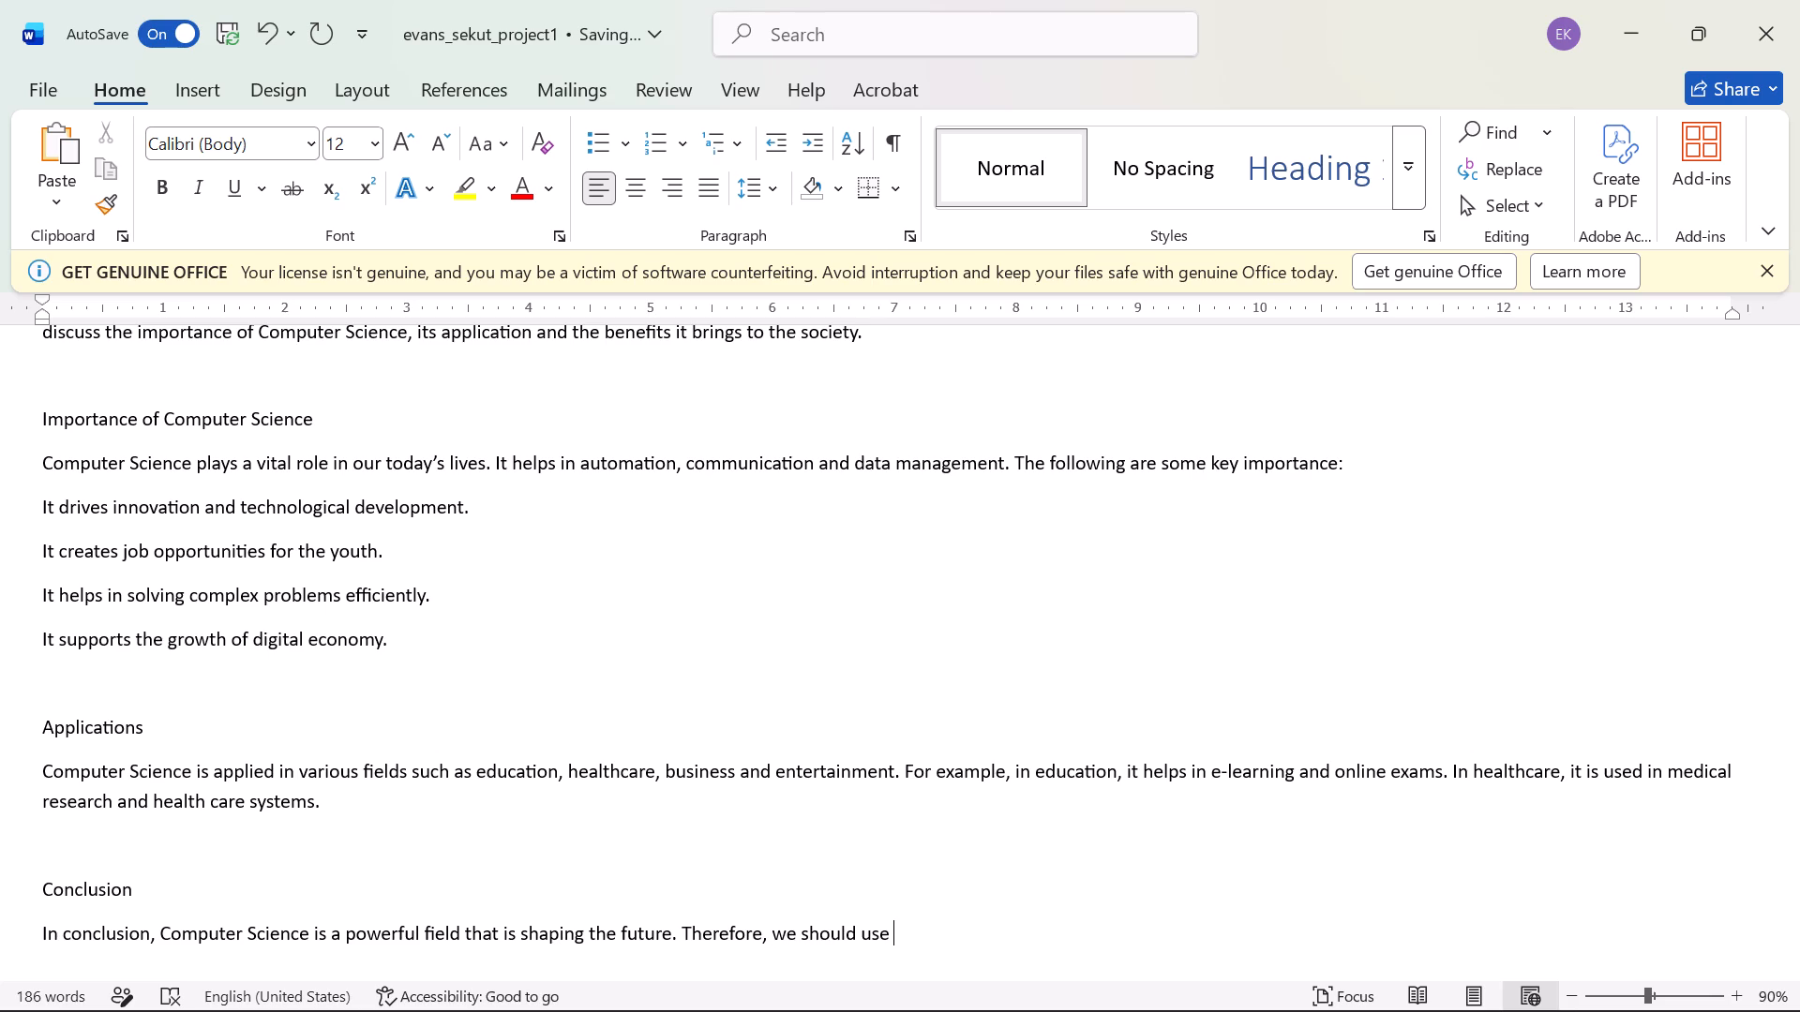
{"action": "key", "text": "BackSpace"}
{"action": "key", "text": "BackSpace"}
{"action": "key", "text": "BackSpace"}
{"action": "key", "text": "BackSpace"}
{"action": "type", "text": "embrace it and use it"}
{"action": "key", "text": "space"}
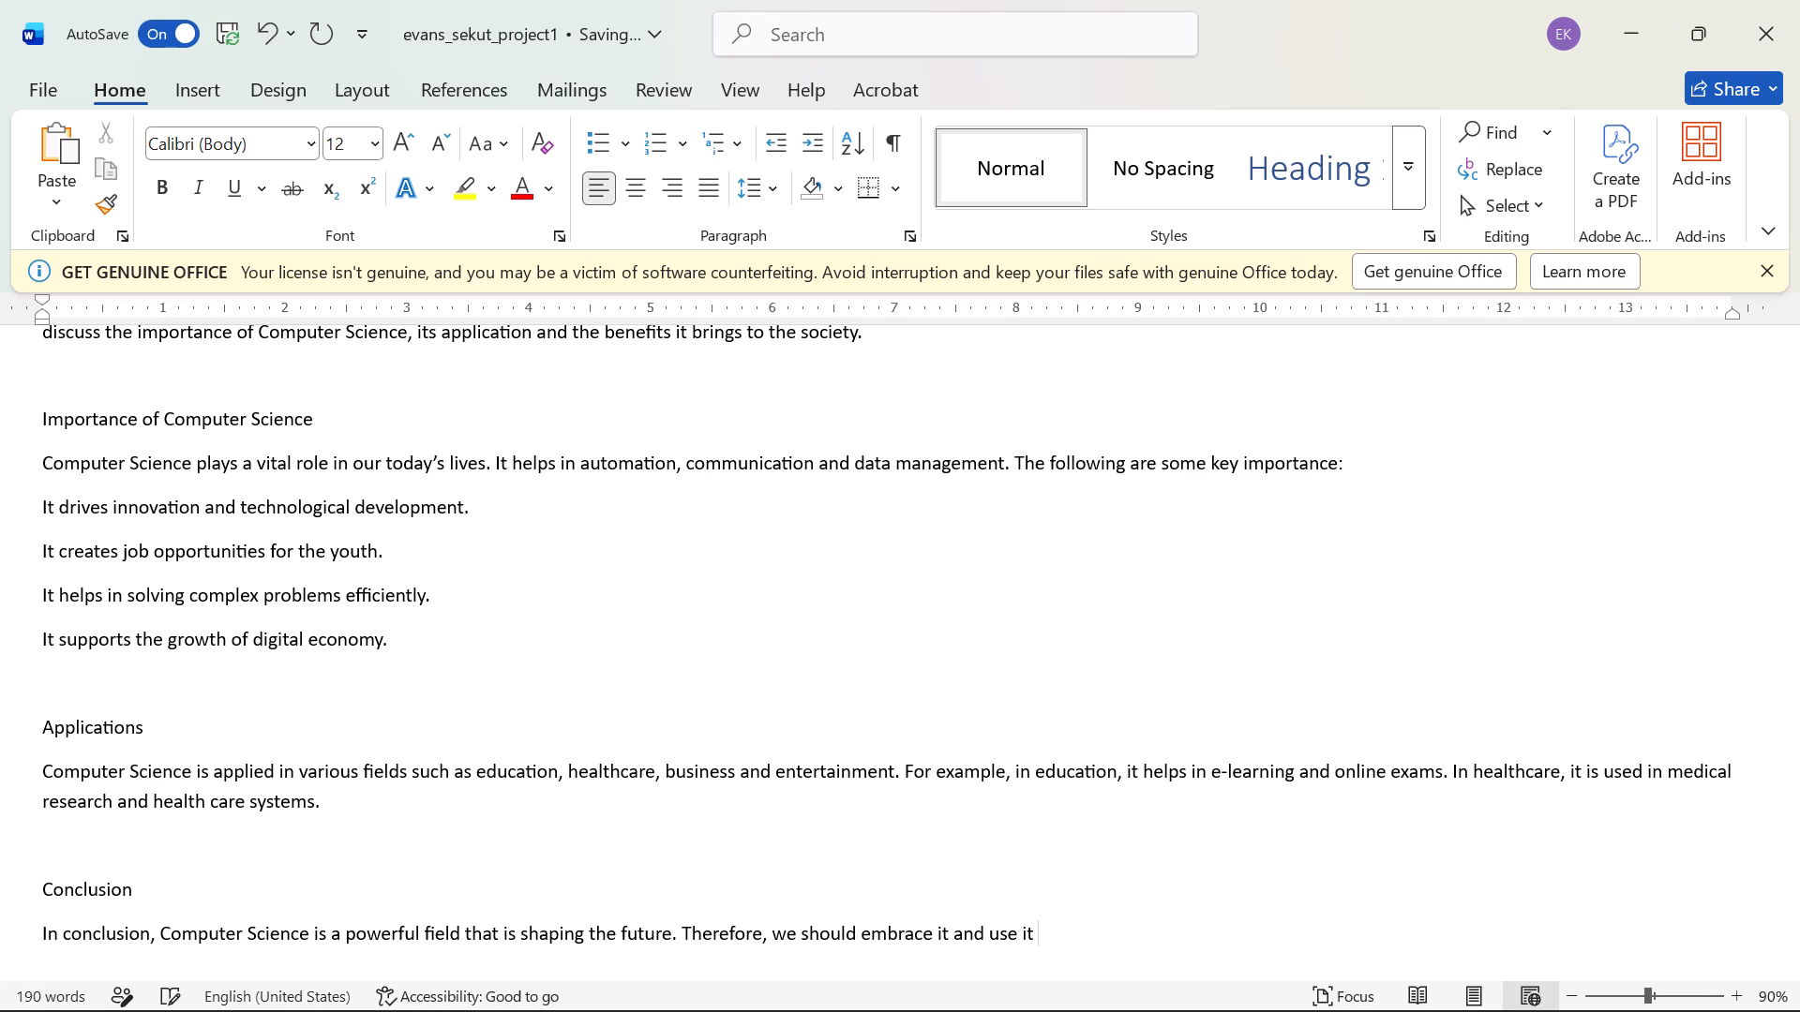
Finish the second Conclusion sentence with "responsibly for the betterment of society.".
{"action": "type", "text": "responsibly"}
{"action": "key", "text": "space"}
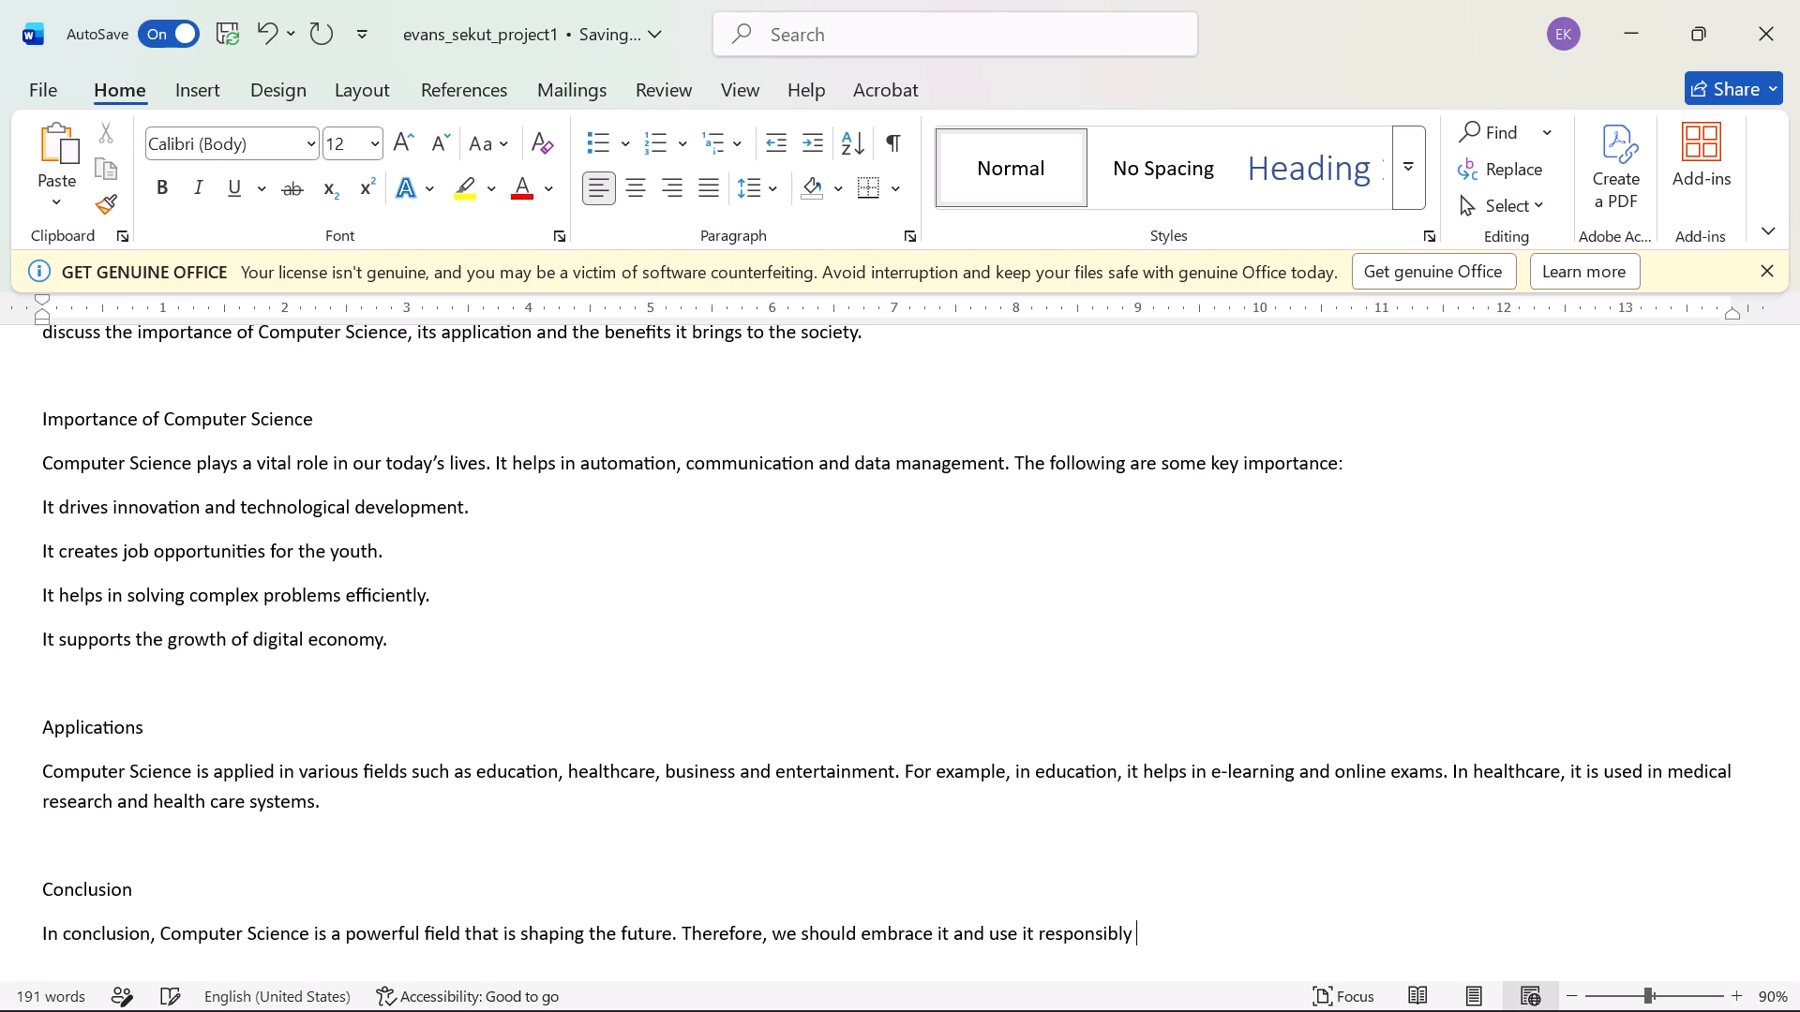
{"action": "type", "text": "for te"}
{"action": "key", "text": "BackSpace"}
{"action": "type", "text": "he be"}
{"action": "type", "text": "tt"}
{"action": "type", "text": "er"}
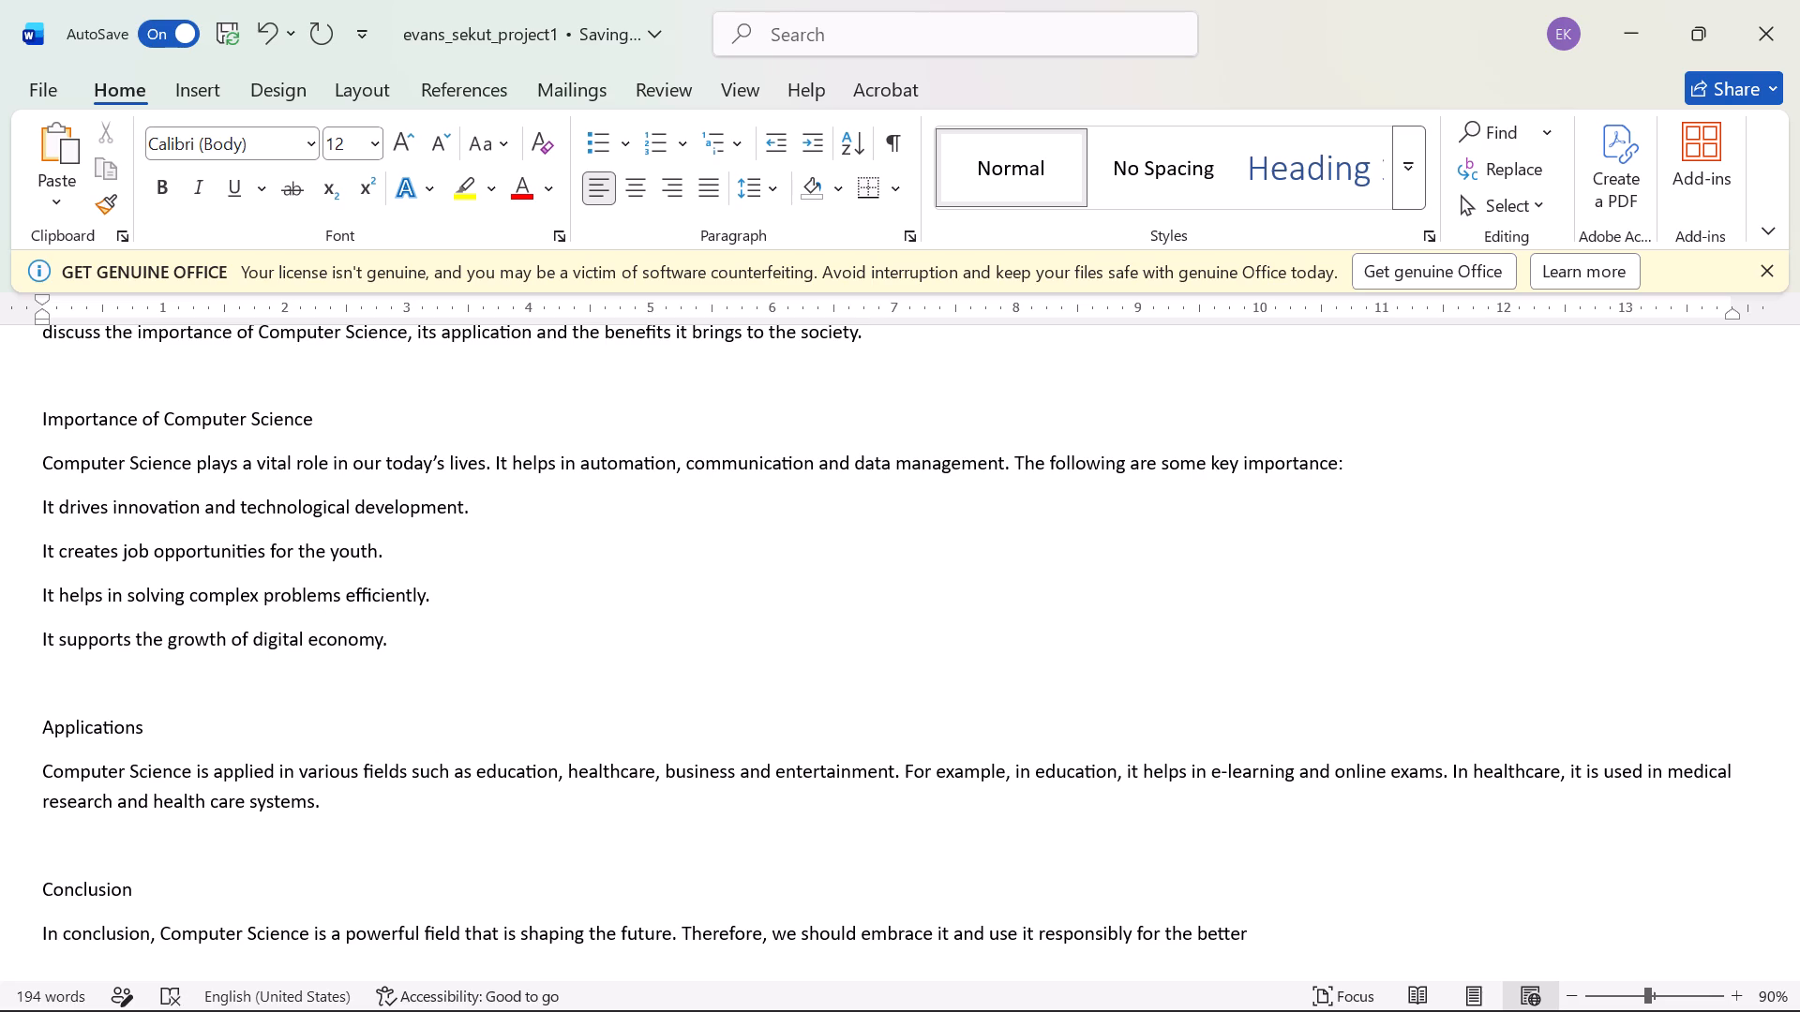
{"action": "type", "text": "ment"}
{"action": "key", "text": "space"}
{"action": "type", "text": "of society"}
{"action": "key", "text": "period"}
Leave an empty line below the Conclusion paragraph and start a new line.
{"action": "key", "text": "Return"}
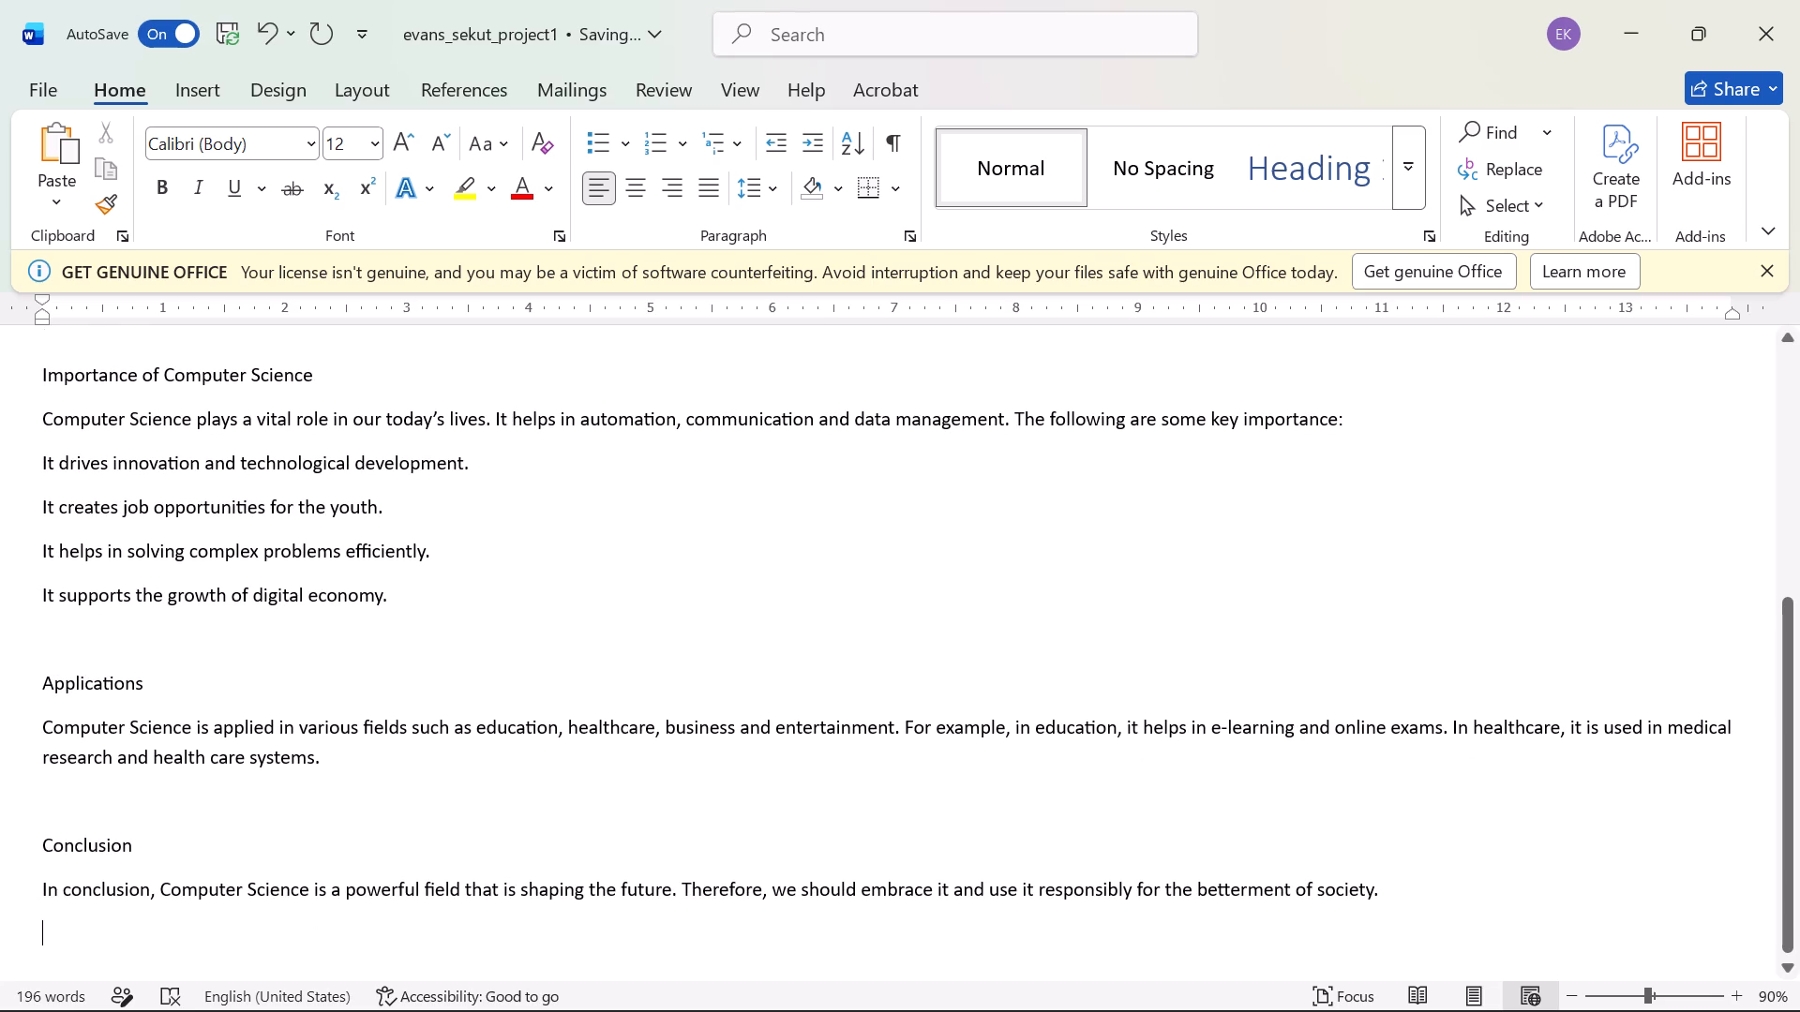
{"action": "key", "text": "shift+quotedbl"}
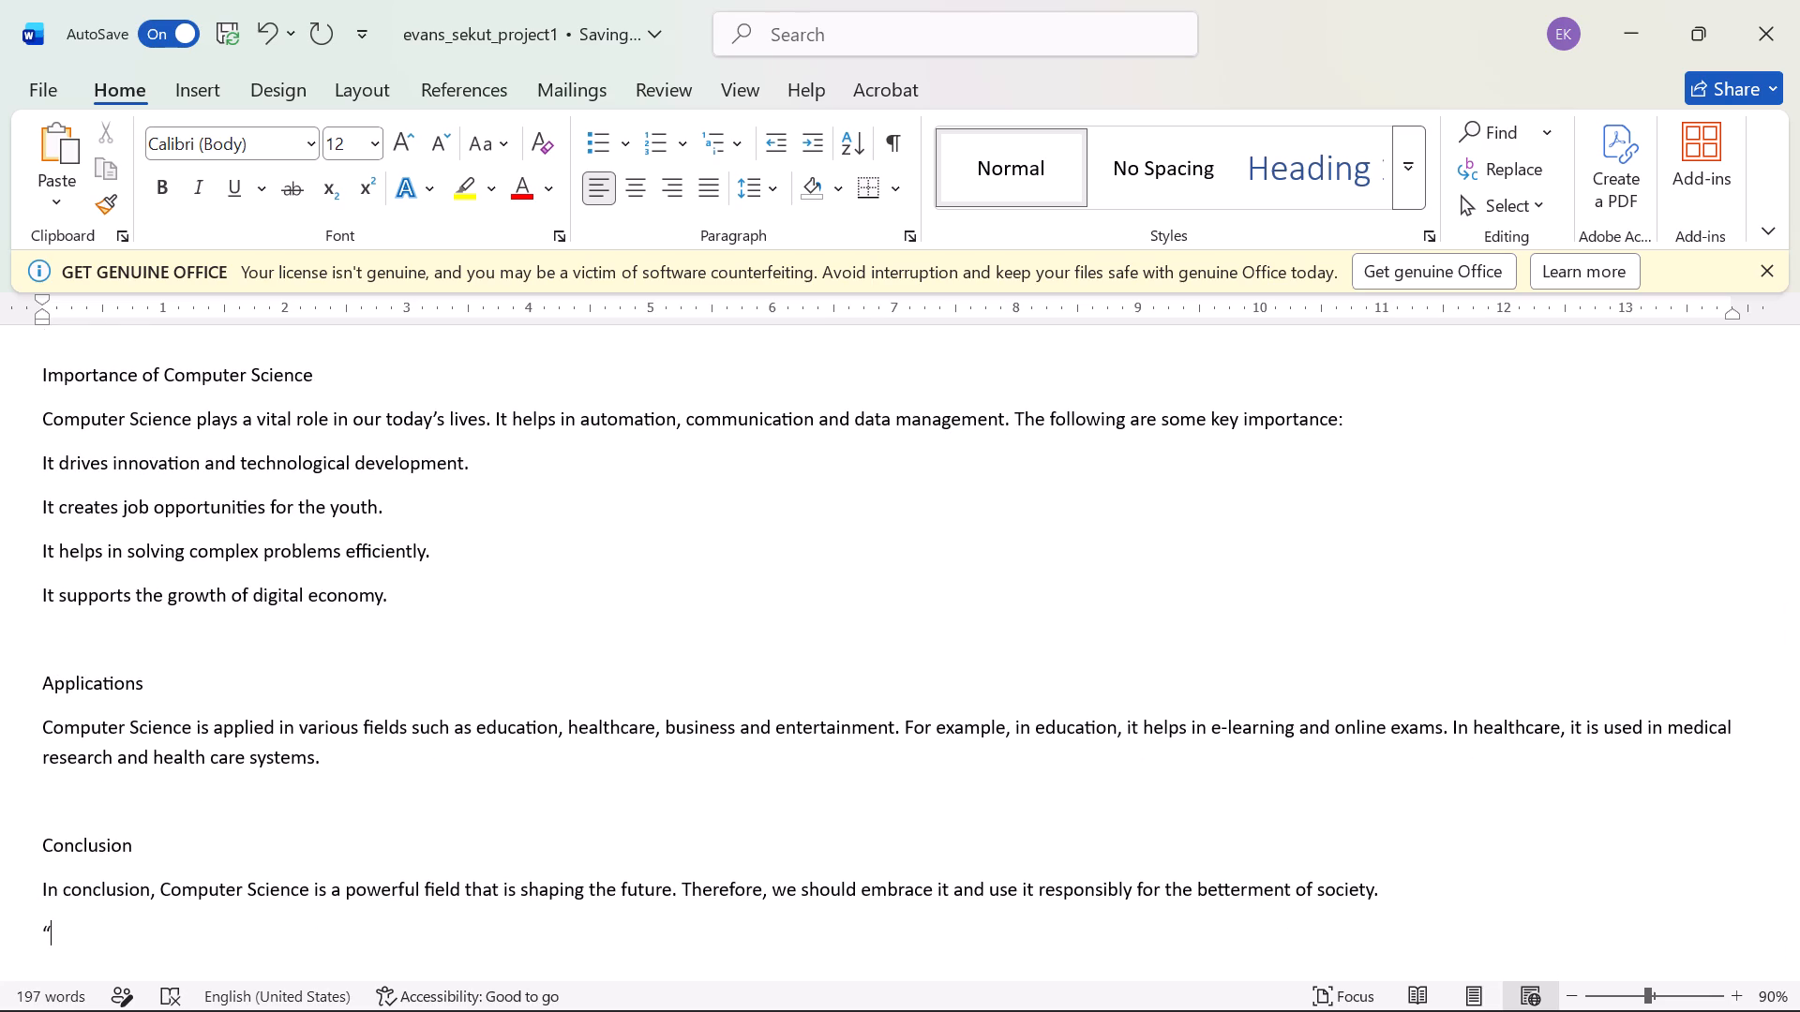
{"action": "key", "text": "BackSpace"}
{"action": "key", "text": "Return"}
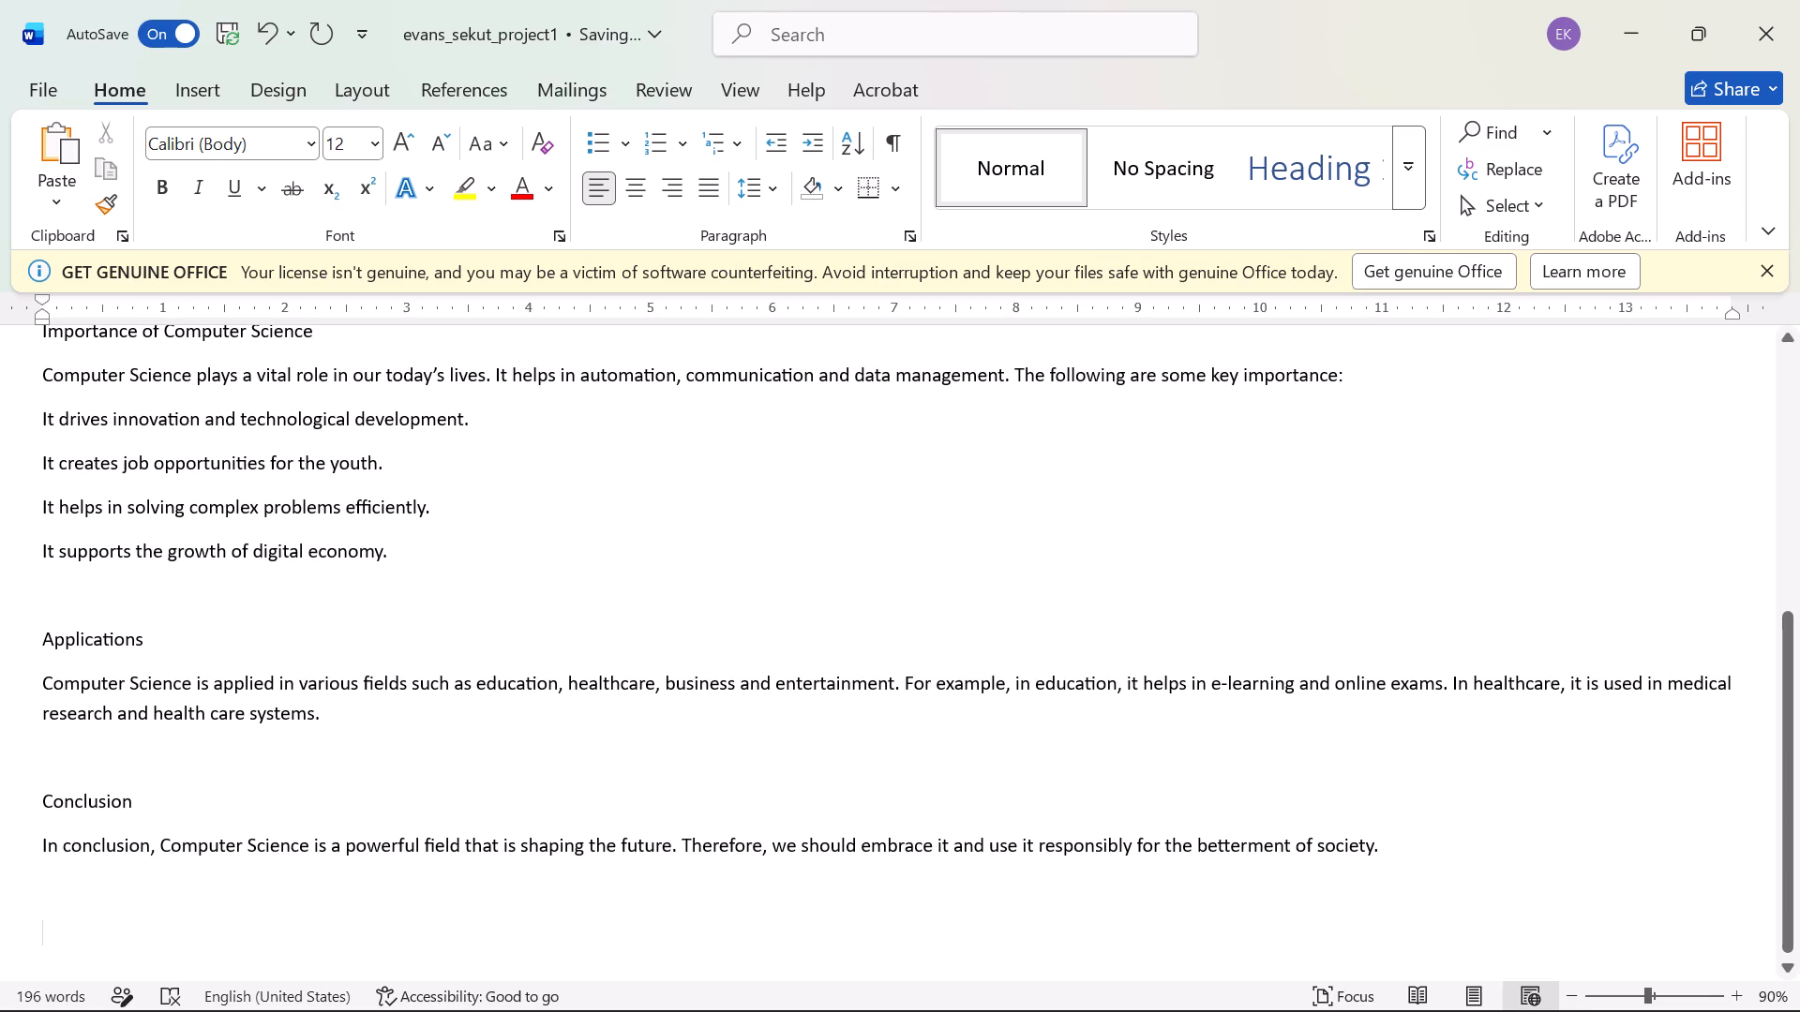
Add the closing line "Technology for a Better Tomorrow", enclosed in double quotation marks.
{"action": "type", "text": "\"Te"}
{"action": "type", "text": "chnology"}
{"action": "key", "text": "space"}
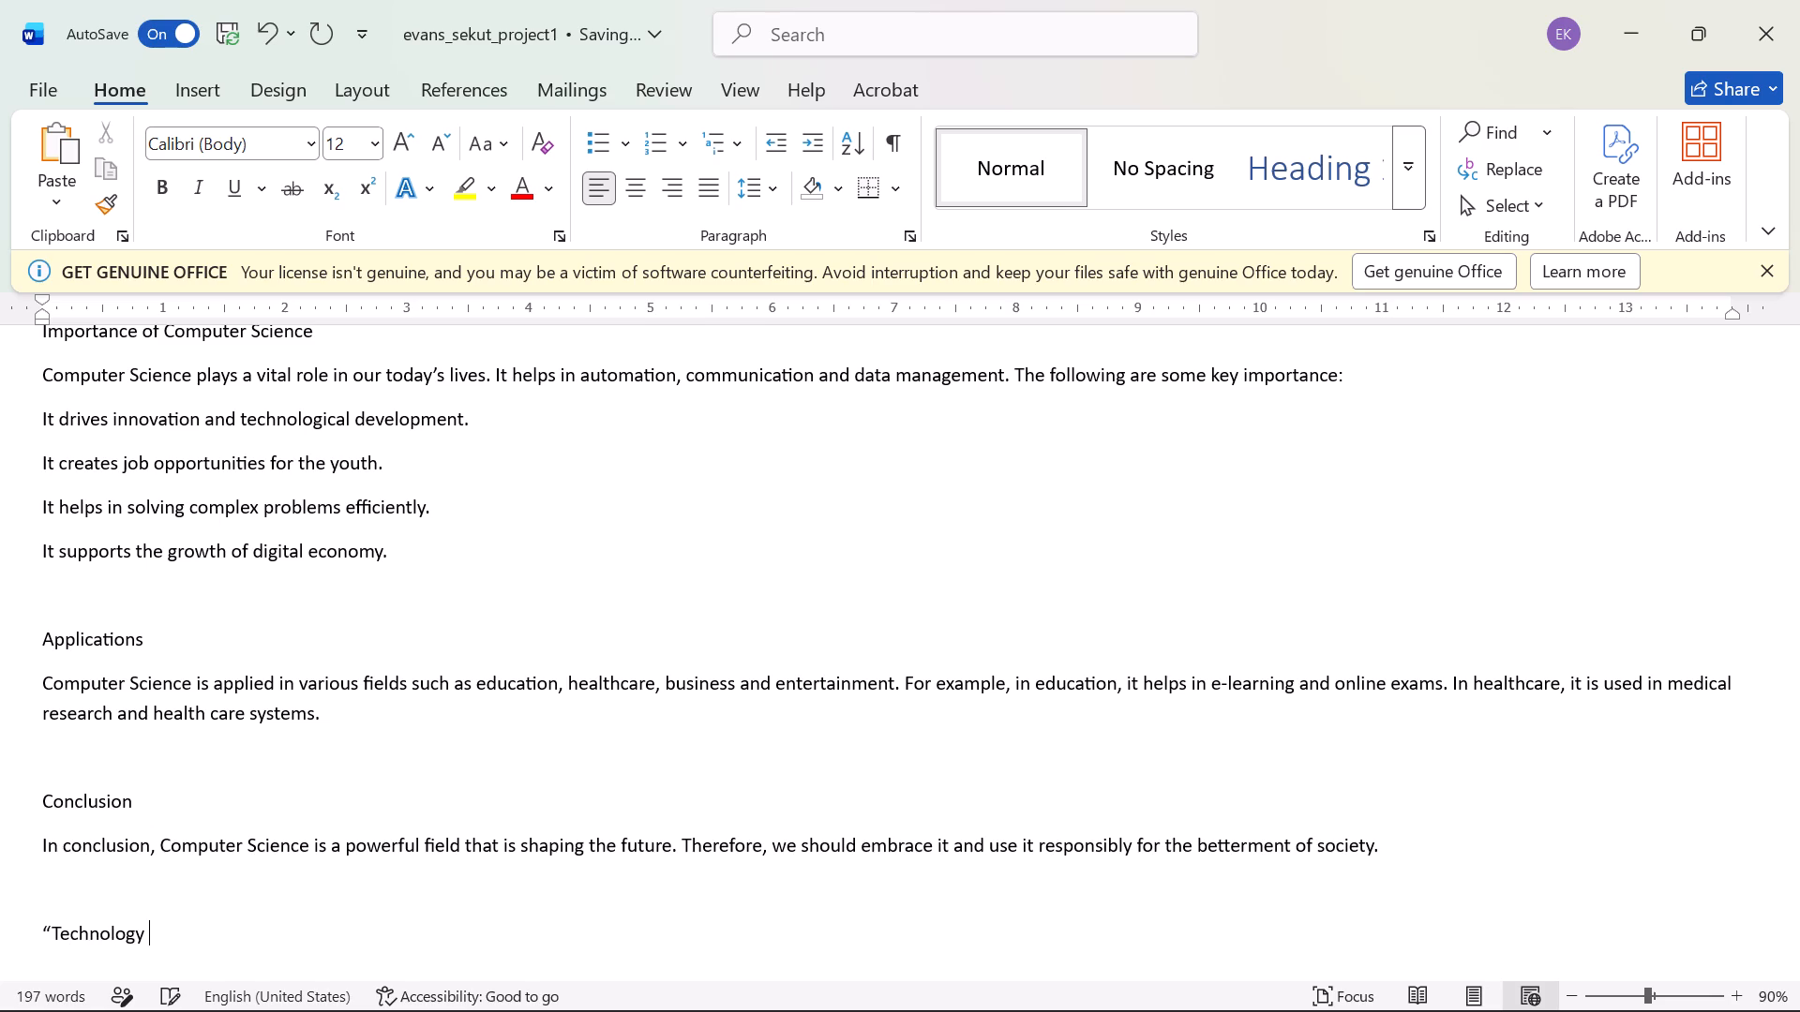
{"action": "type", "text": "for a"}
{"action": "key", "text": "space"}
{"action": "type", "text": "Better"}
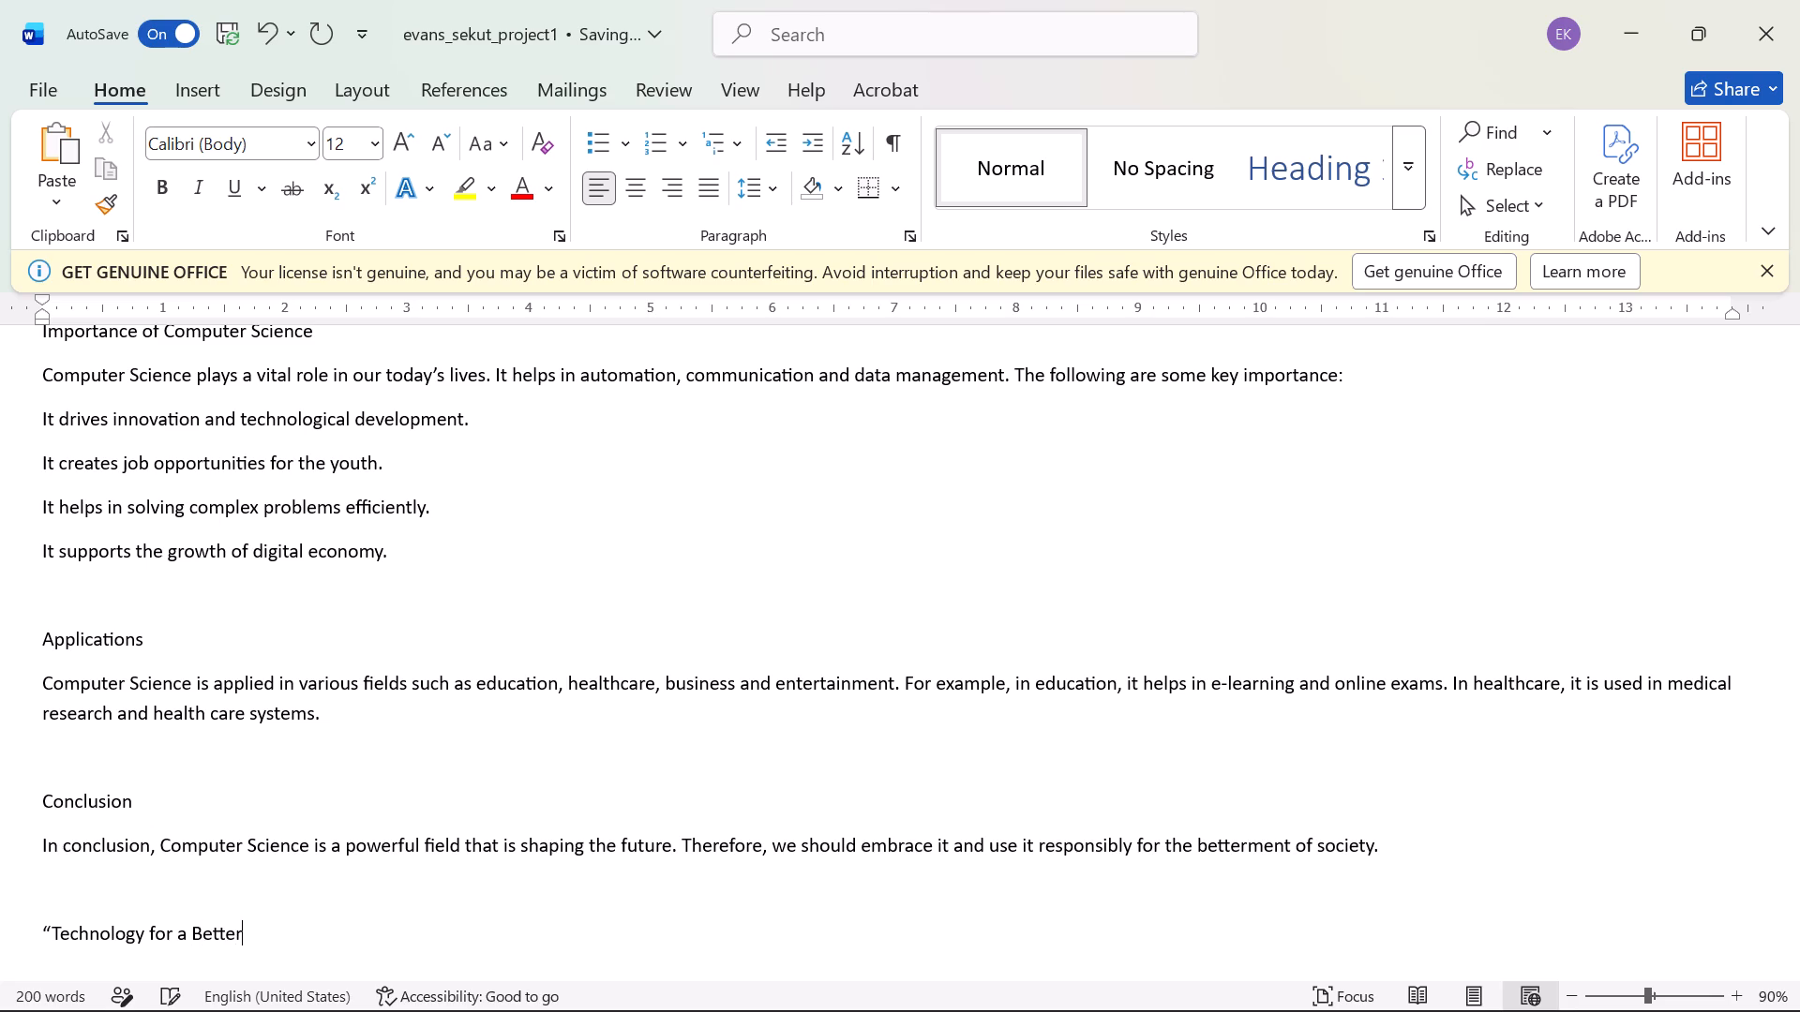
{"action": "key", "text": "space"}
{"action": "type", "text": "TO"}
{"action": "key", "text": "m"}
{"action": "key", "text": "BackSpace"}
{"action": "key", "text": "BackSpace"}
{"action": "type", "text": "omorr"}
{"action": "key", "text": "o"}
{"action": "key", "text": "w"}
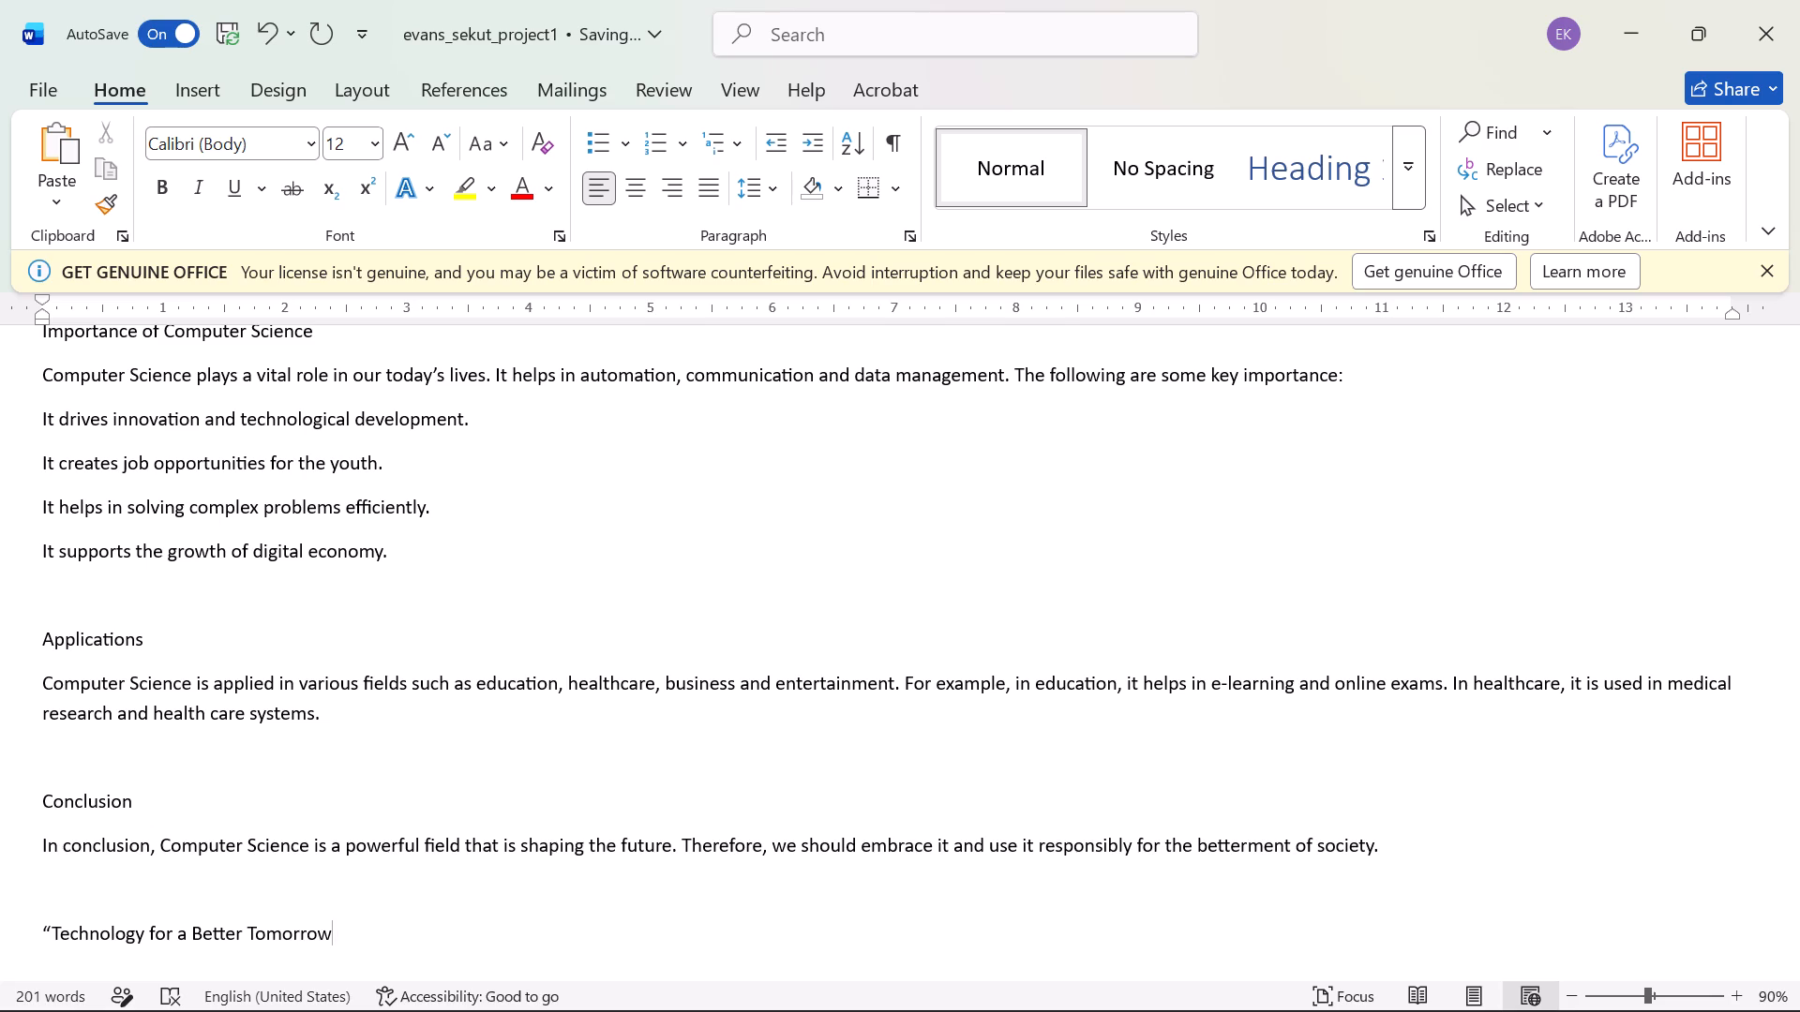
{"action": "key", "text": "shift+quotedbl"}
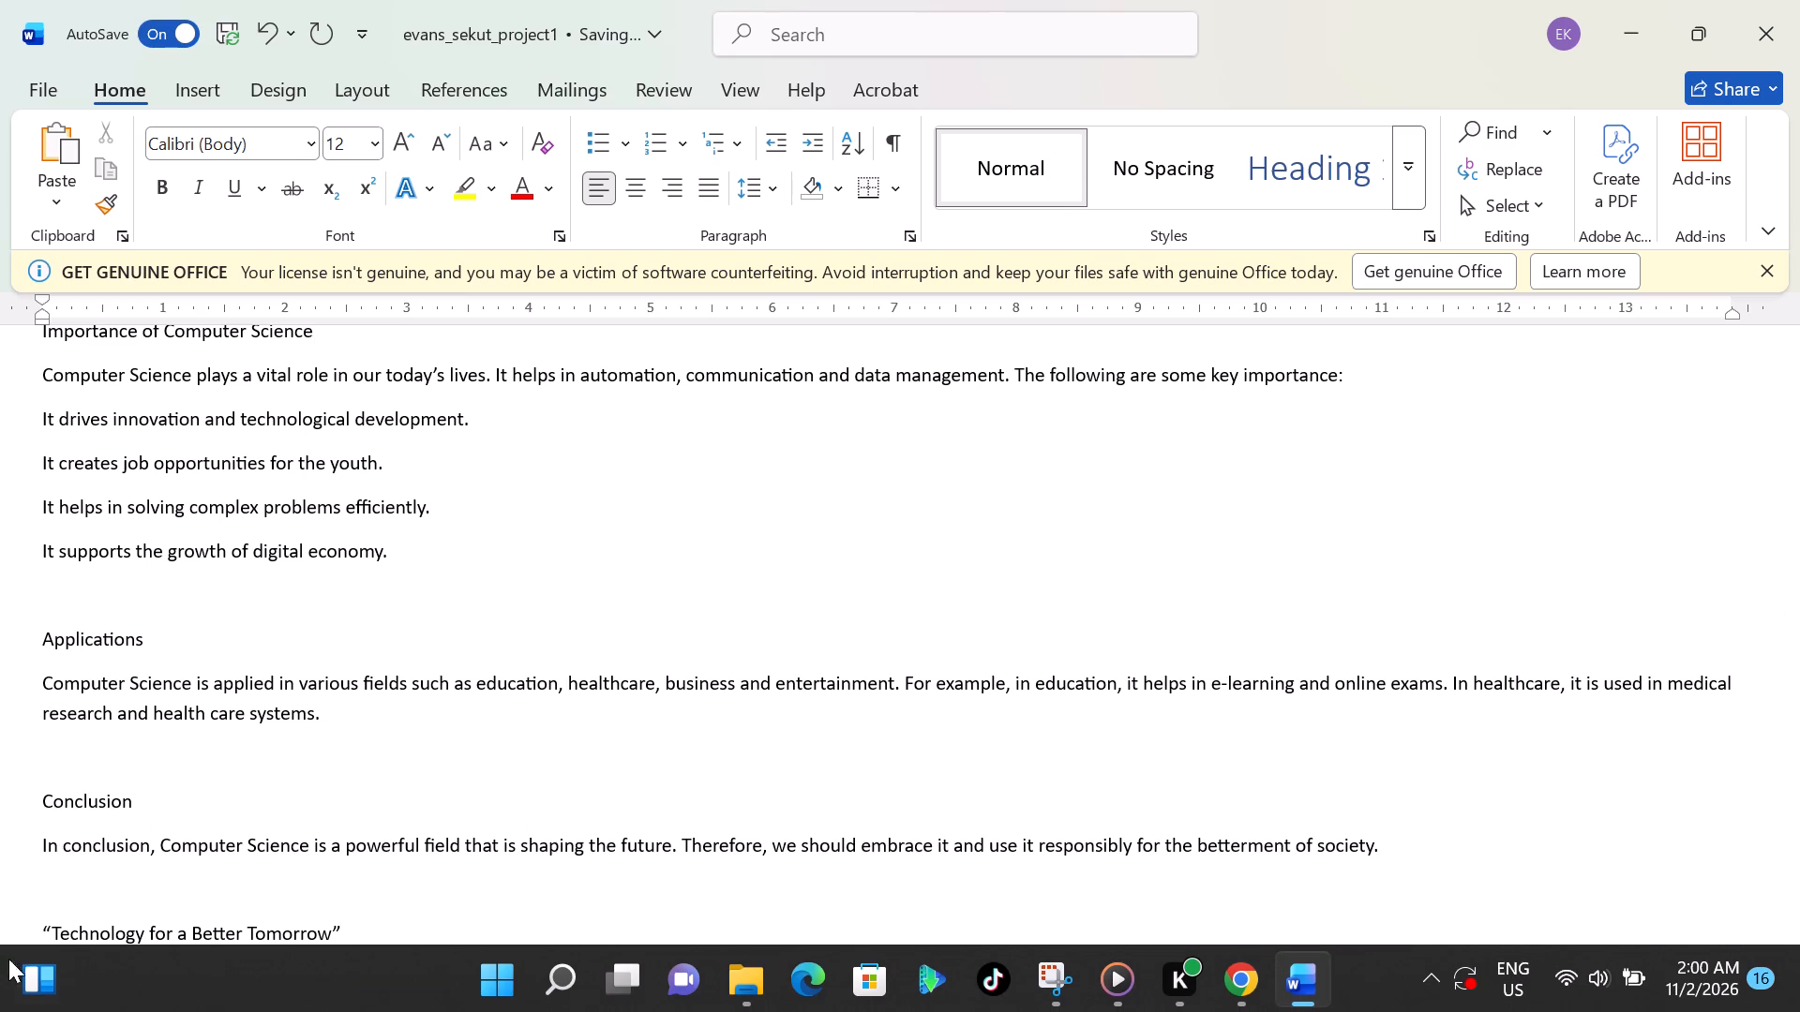
Save the document.
{"action": "scroll", "coordinate": [224, 548], "scroll_direction": "up", "scroll_amount": 6}
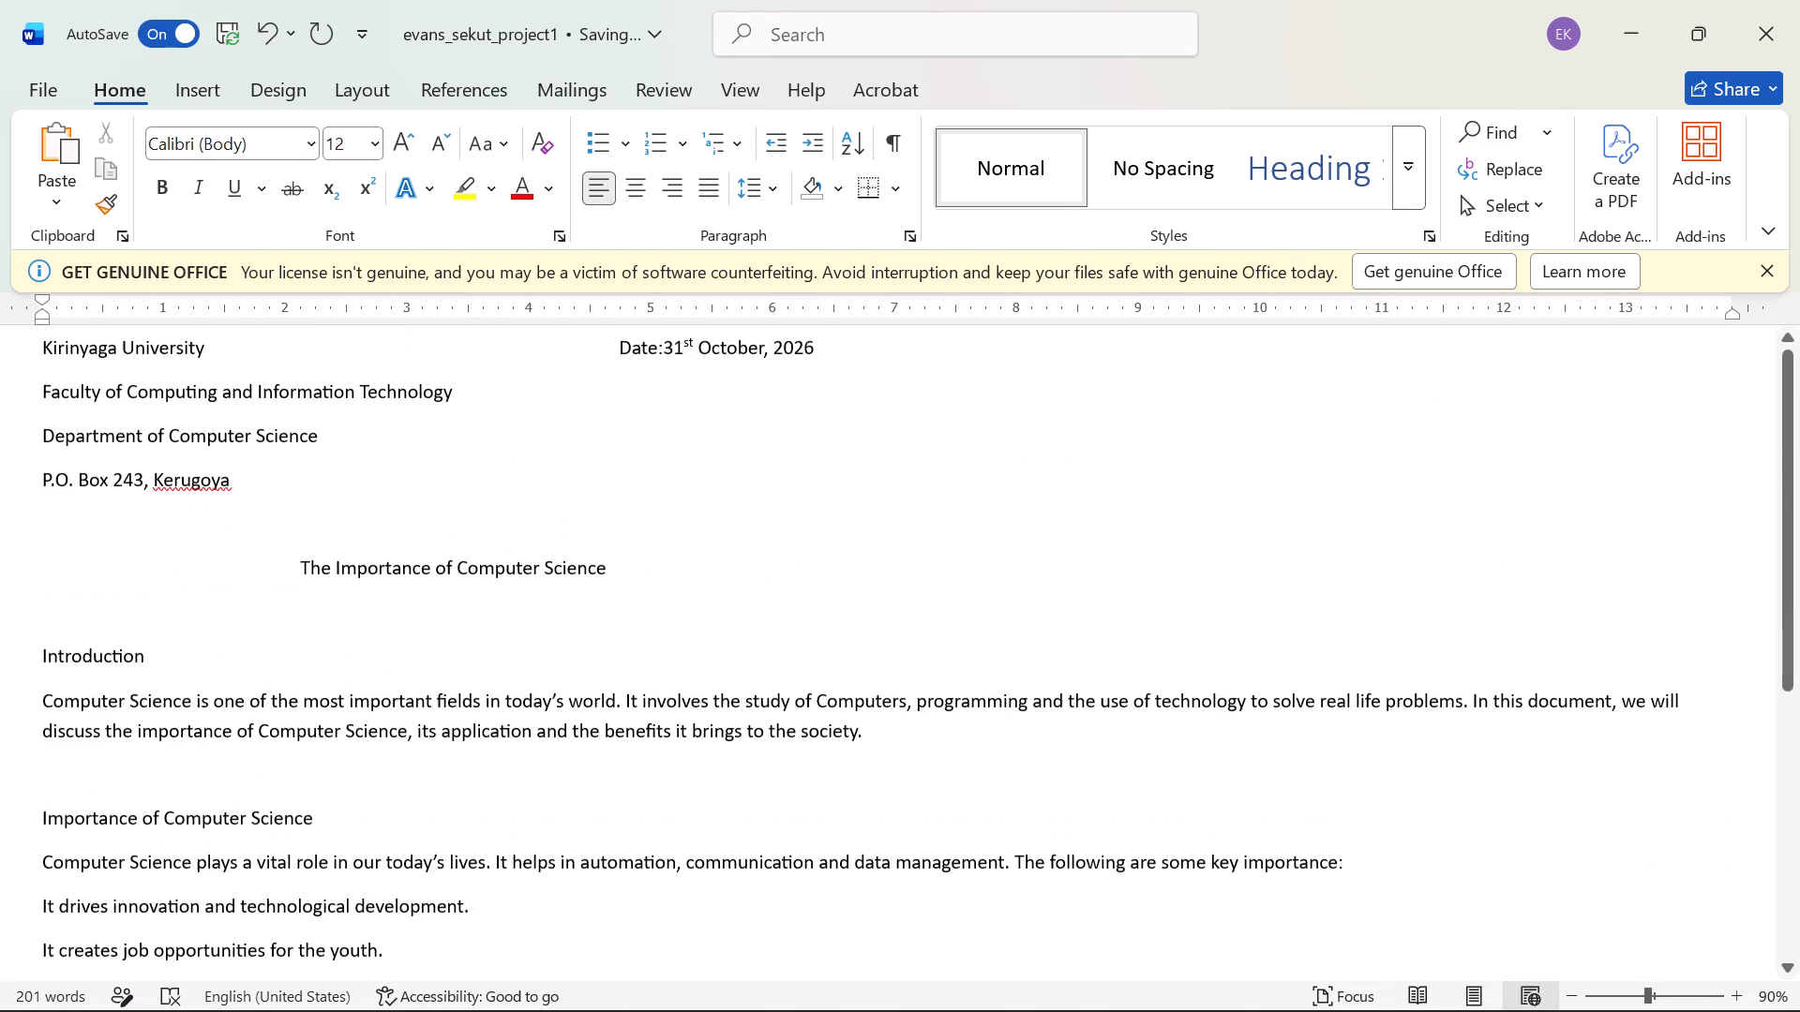
{"action": "key", "text": "ctrl+s"}
Centre the title "The Importance of Computer Science" on the page.
{"action": "scroll", "coordinate": [234, 524], "scroll_direction": "up", "scroll_amount": 5}
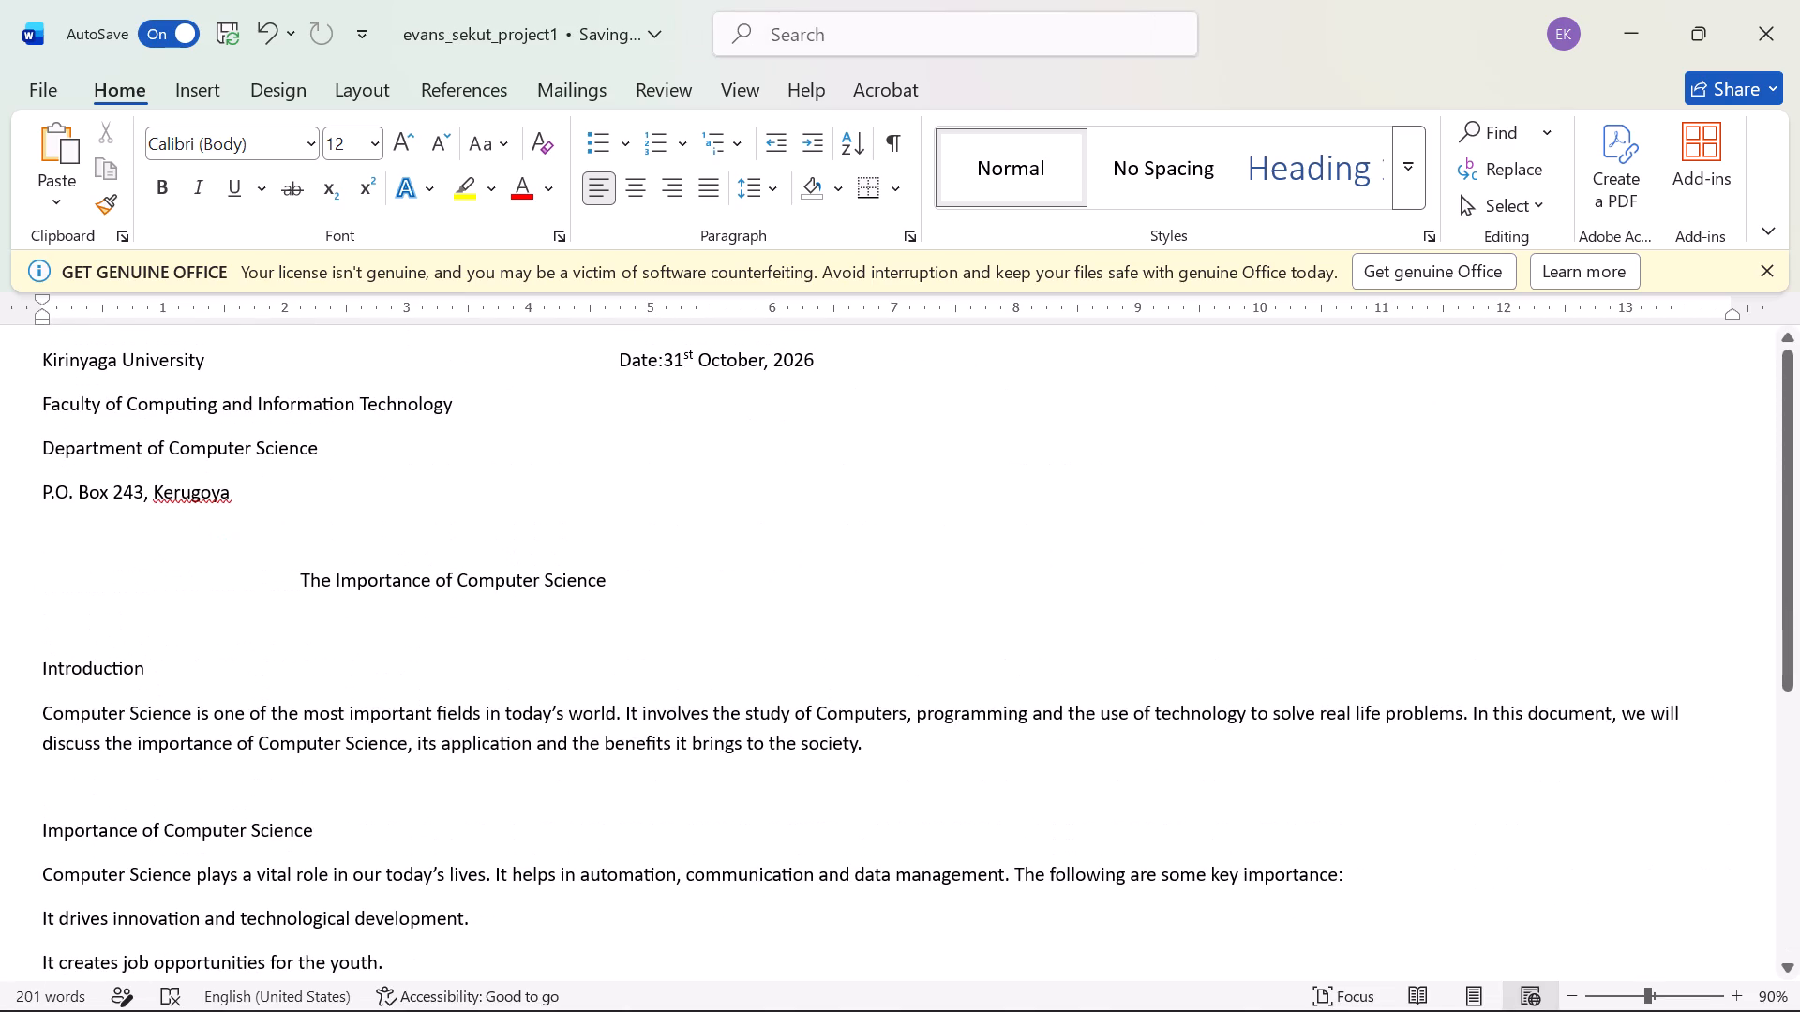
{"action": "scroll", "coordinate": [234, 524], "scroll_direction": "down", "scroll_amount": 7}
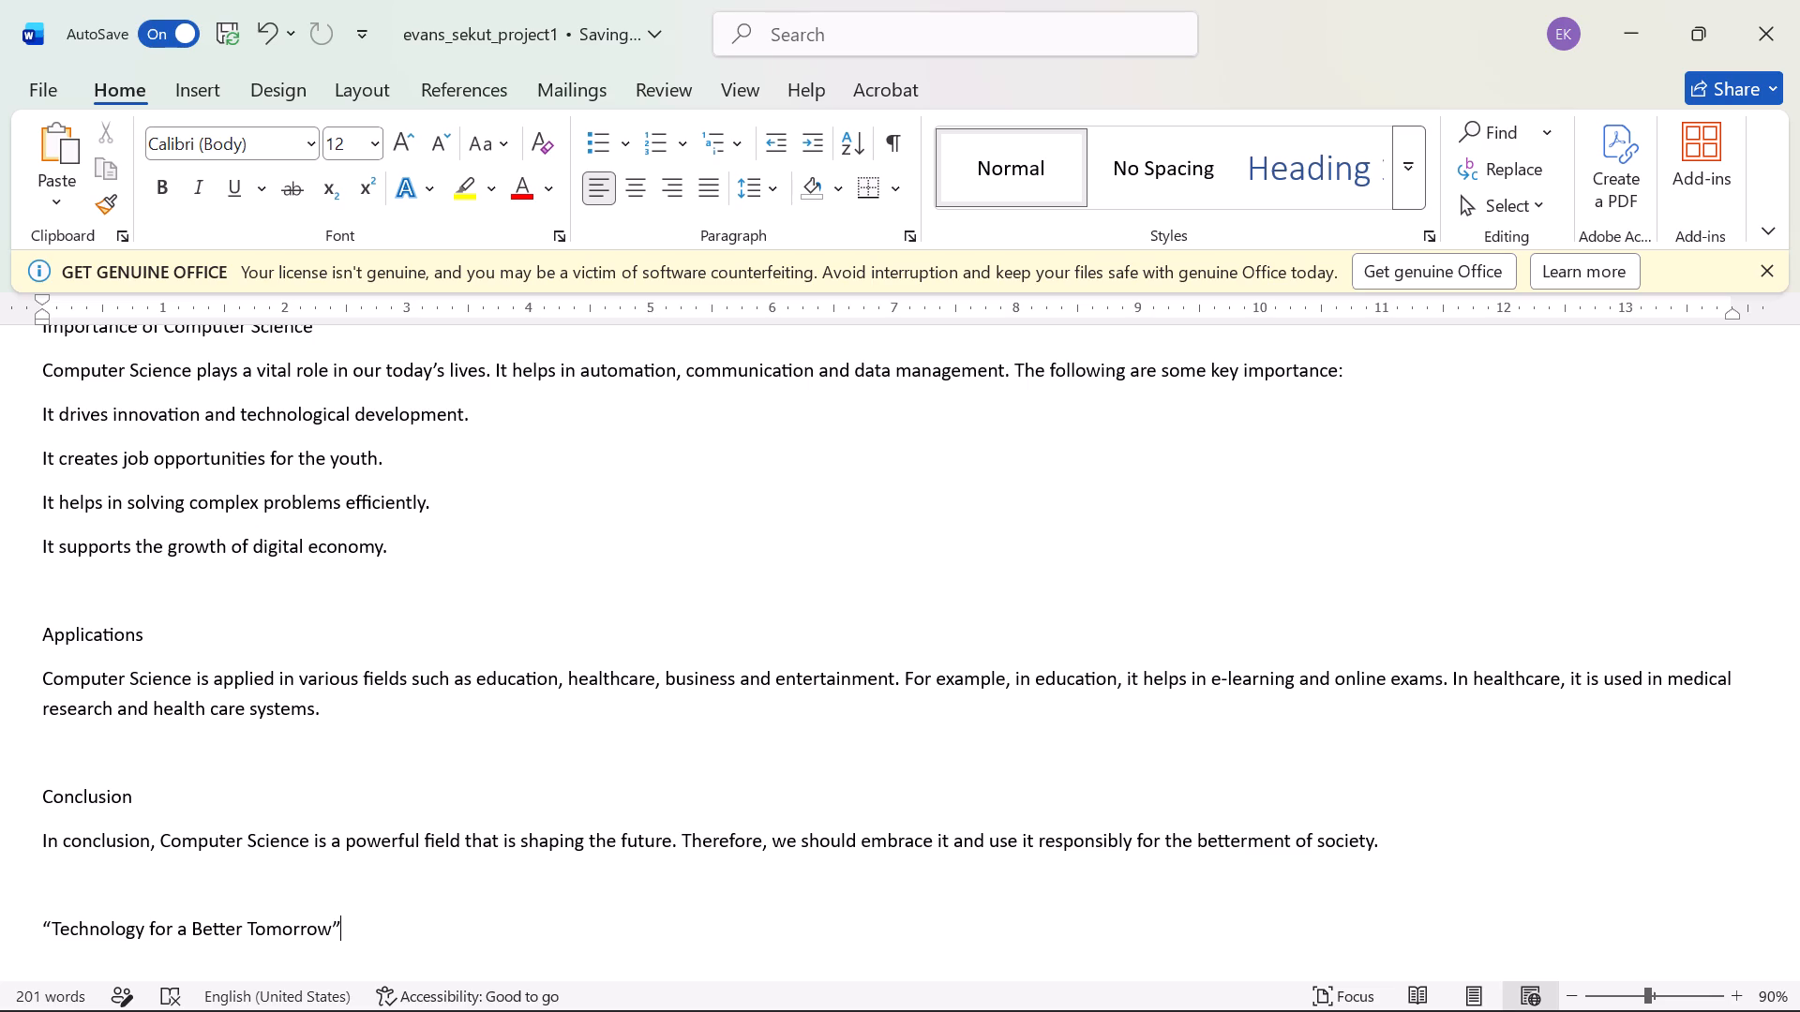
{"action": "scroll", "coordinate": [234, 524], "scroll_direction": "up", "scroll_amount": 16}
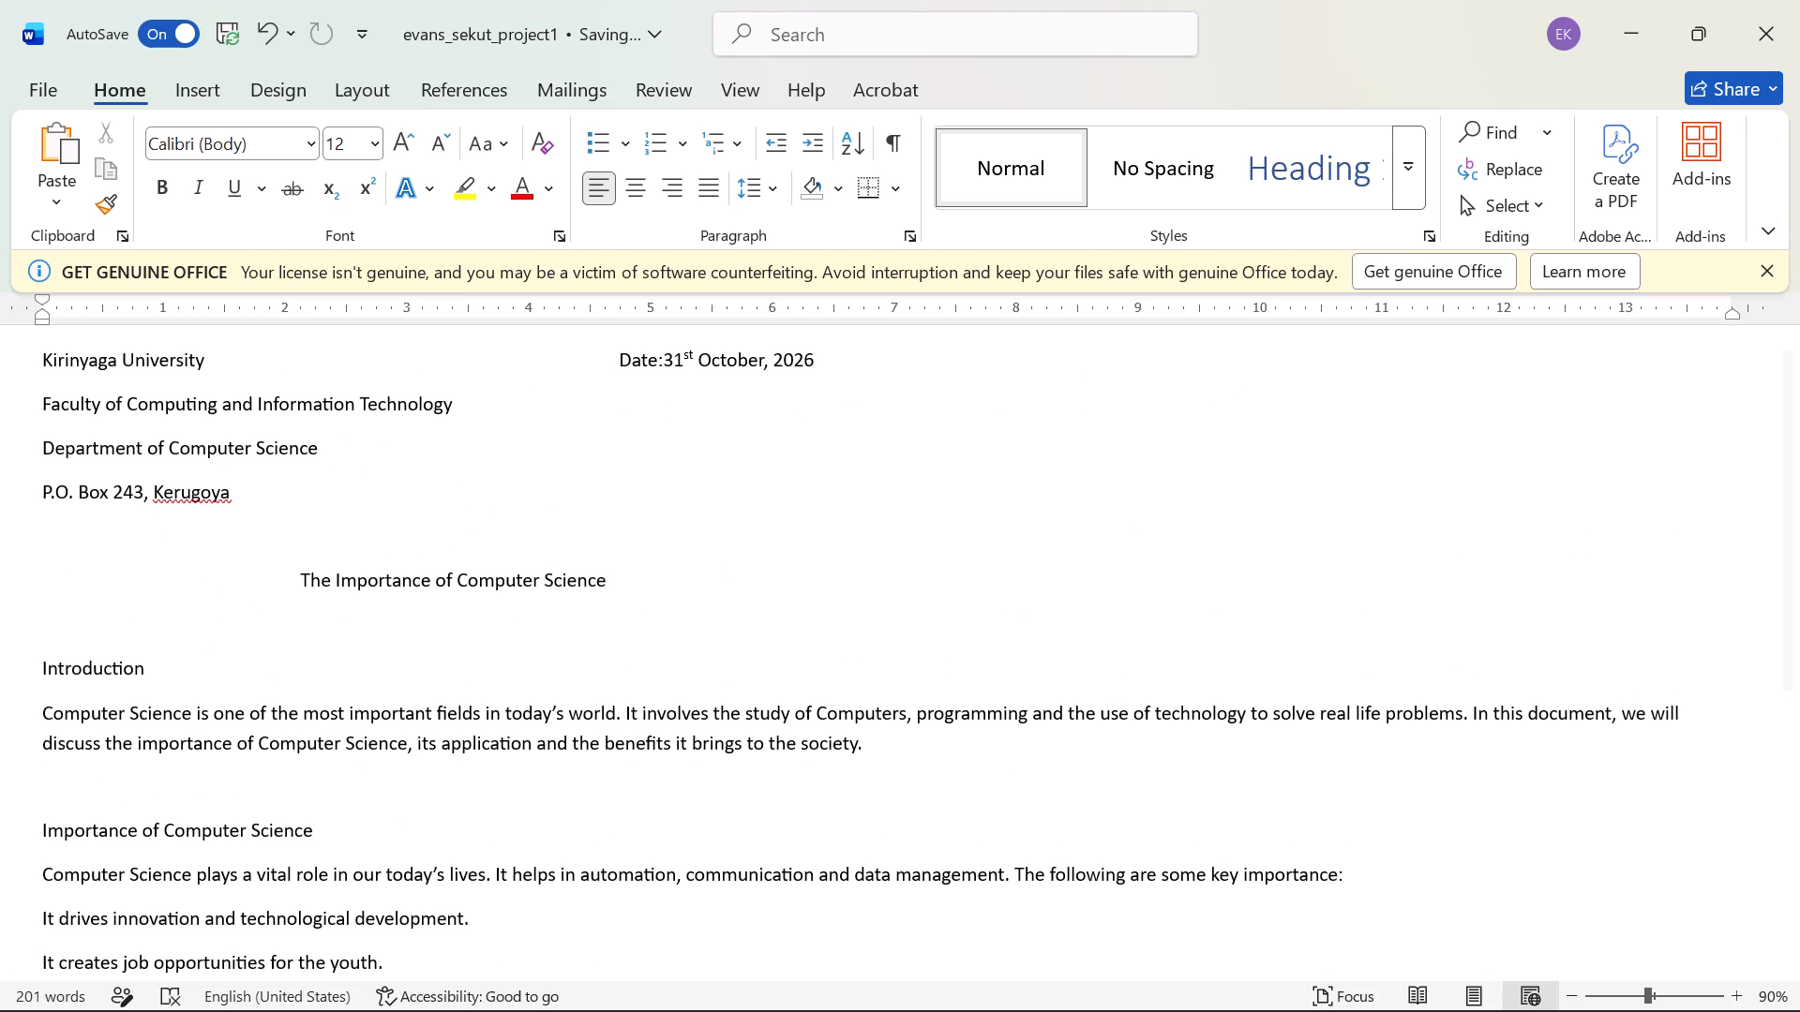
{"action": "left_click", "coordinate": [296, 579]}
{"action": "left_click_drag", "start_coordinate": [296, 579], "coordinate": [541, 606]}
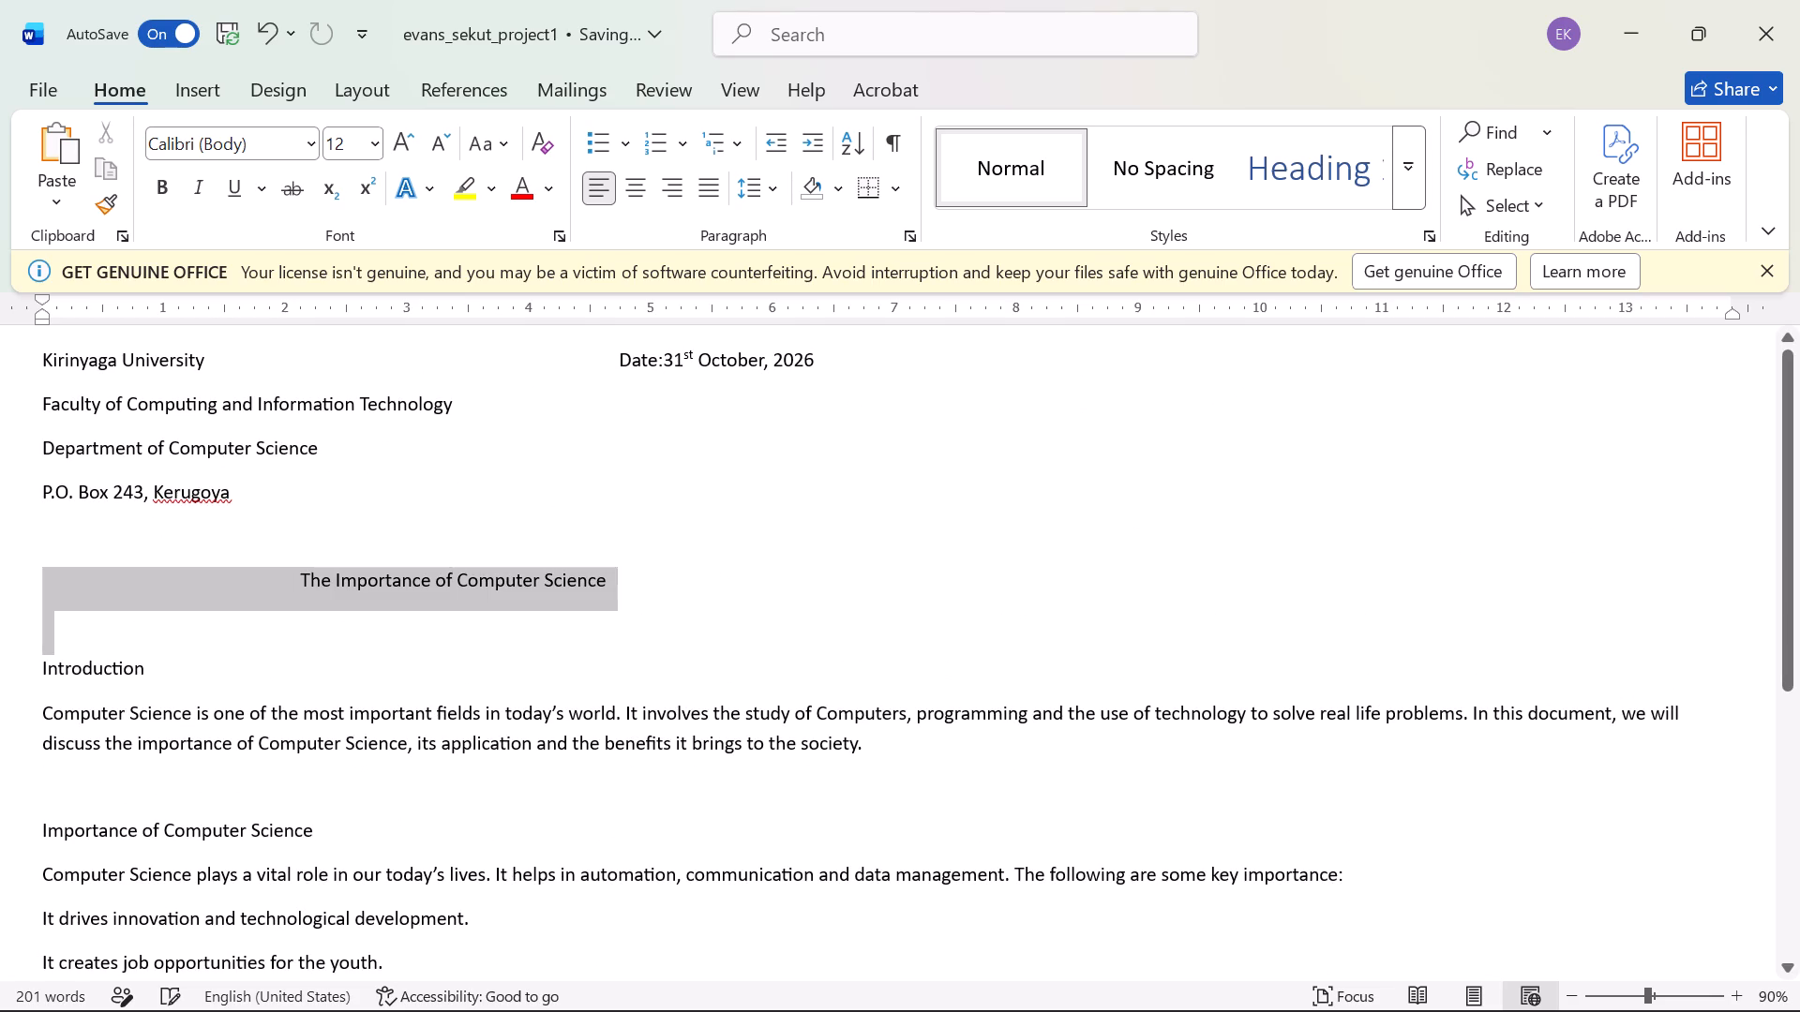
{"action": "left_click_drag", "start_coordinate": [541, 606], "coordinate": [607, 582]}
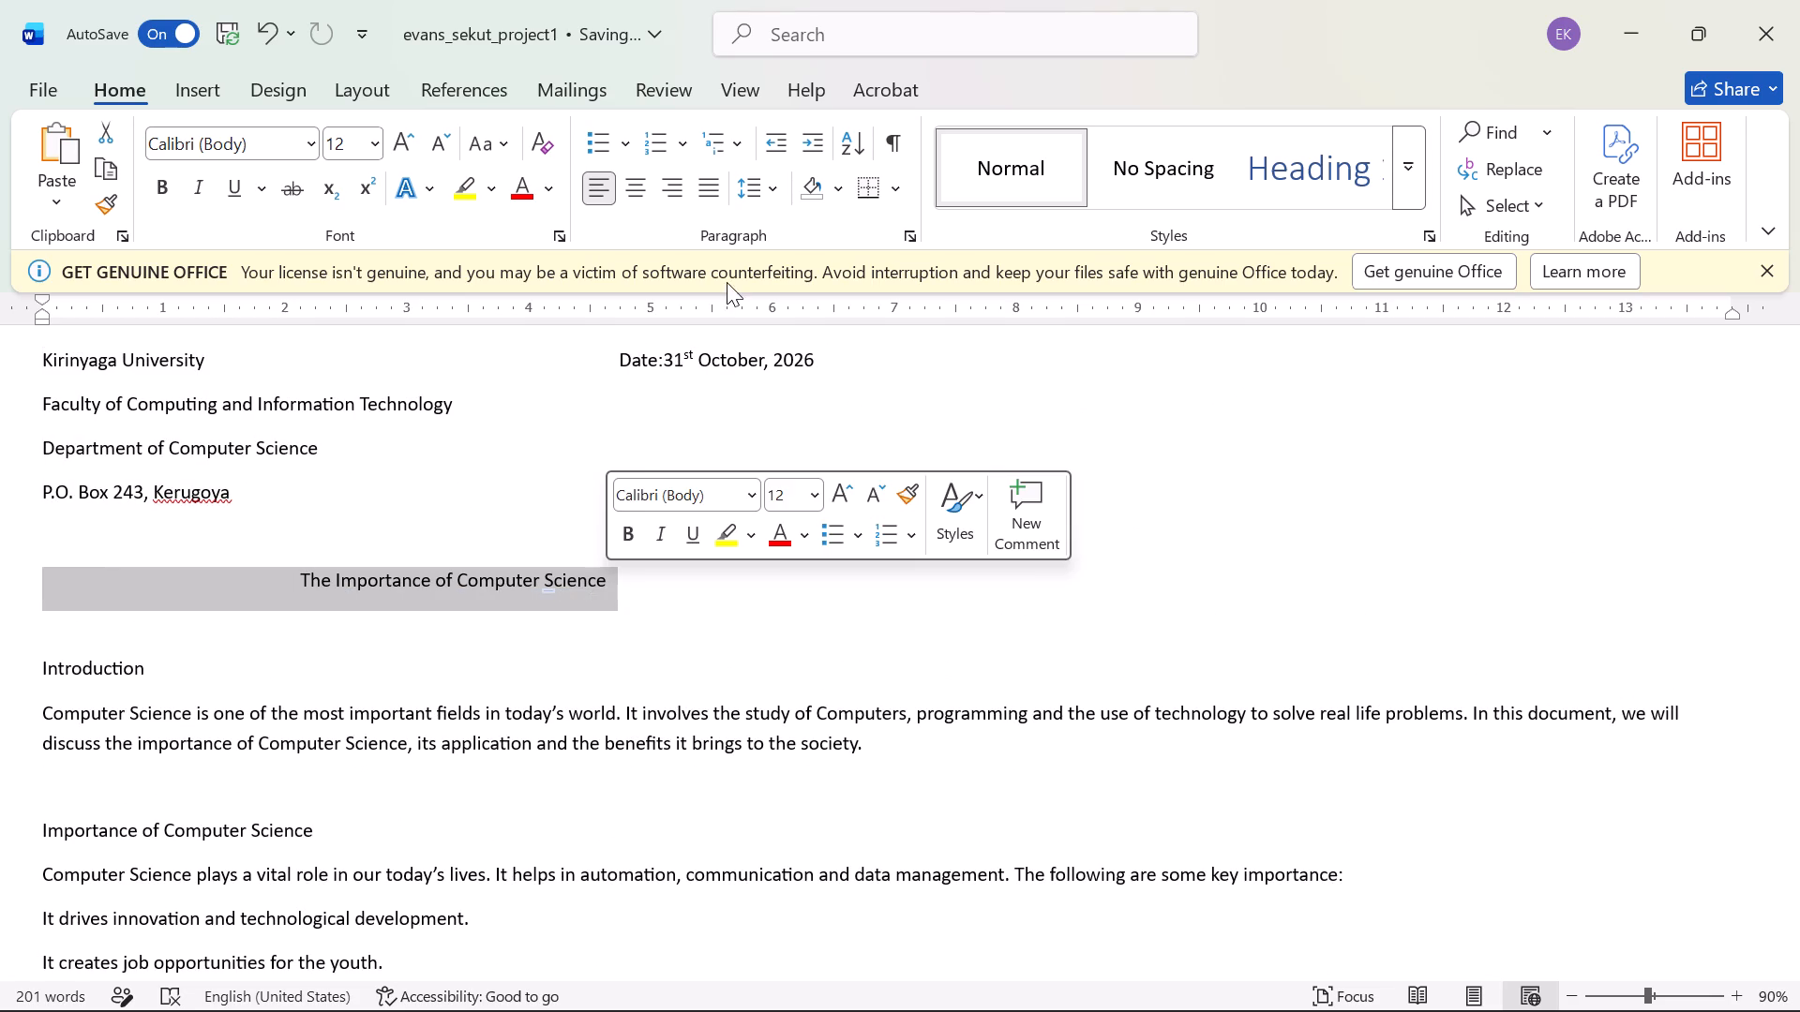
{"action": "left_click", "coordinate": [710, 193]}
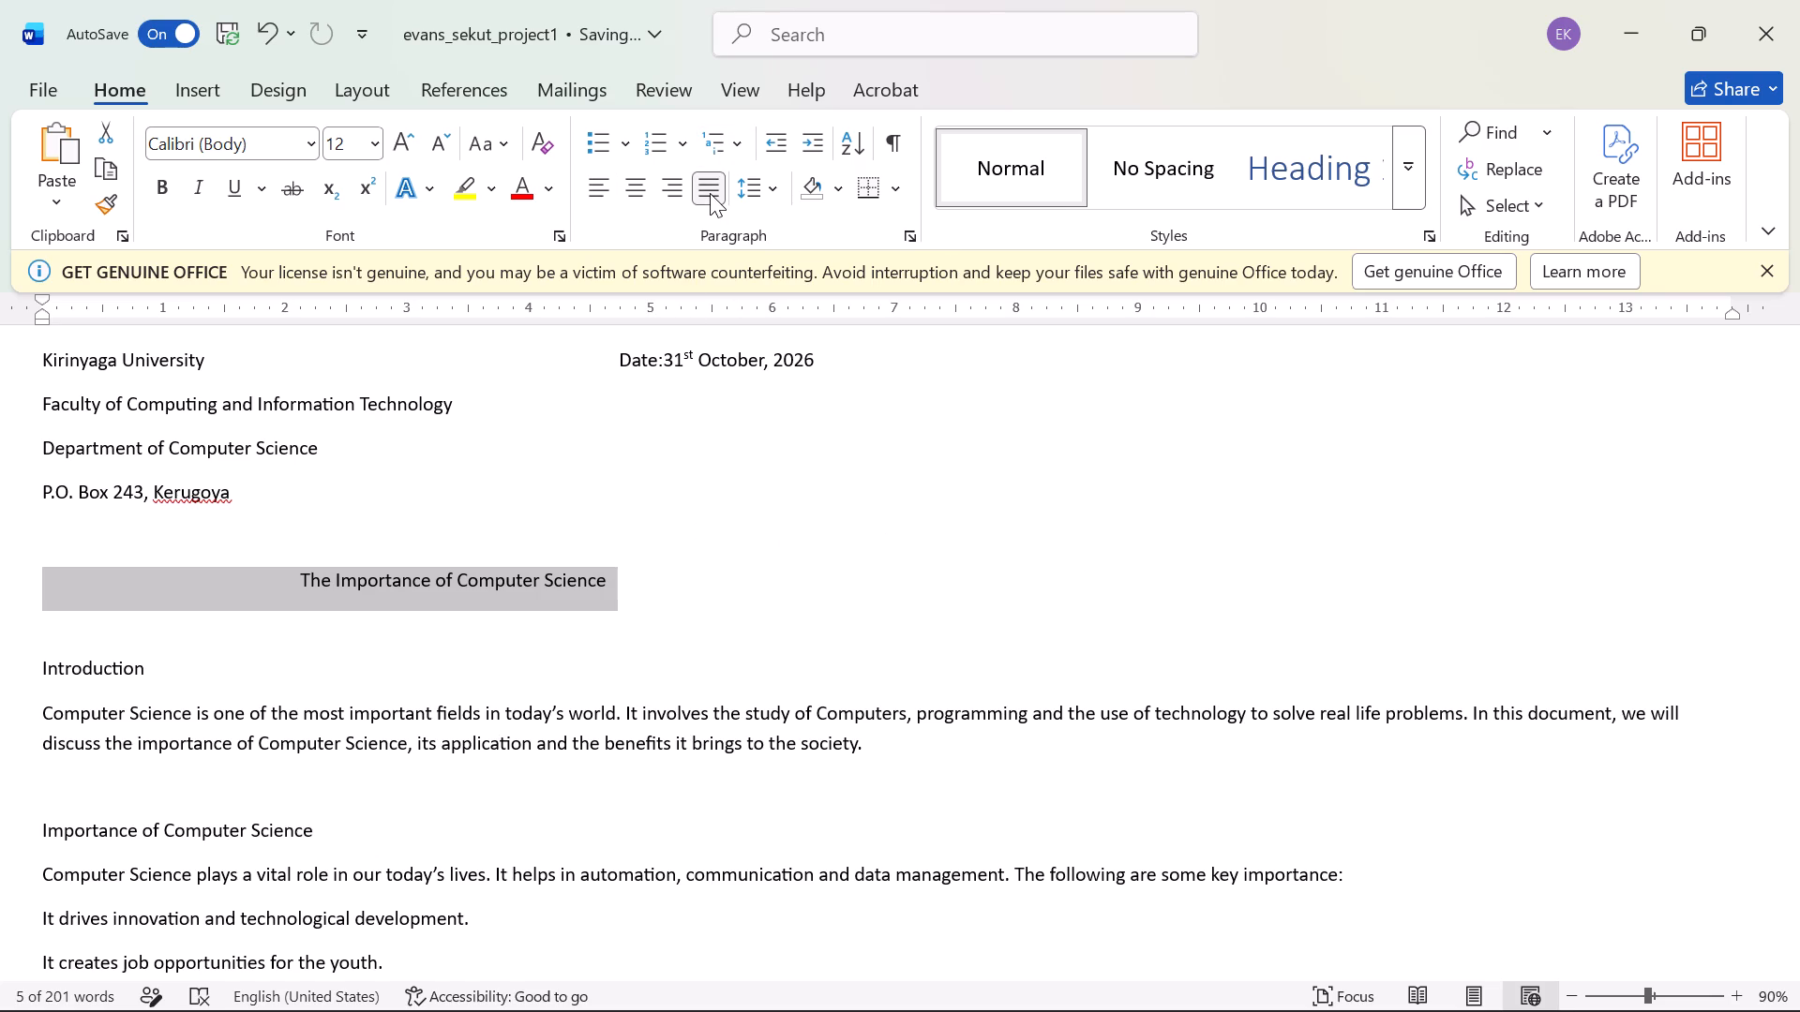
{"action": "left_click", "coordinate": [635, 183]}
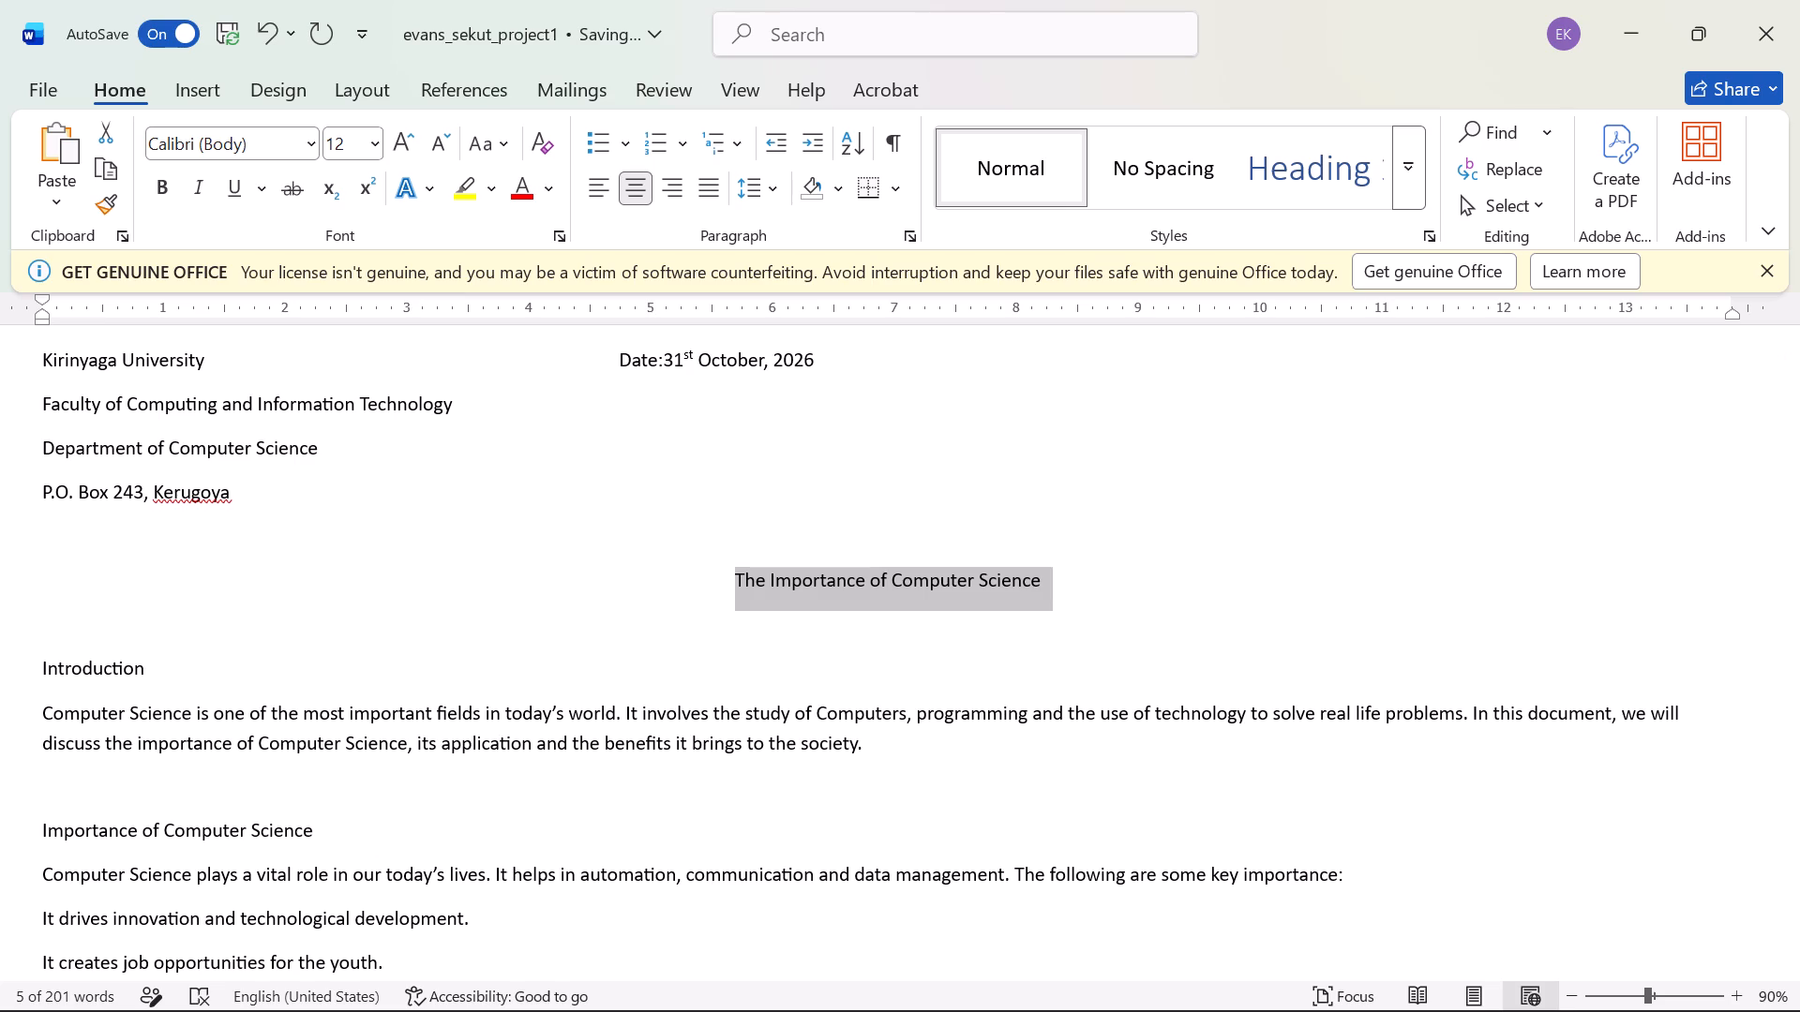
Make the centred title bold and underlined, save the document and deselect the title.
{"action": "key", "text": "ctrl+b"}
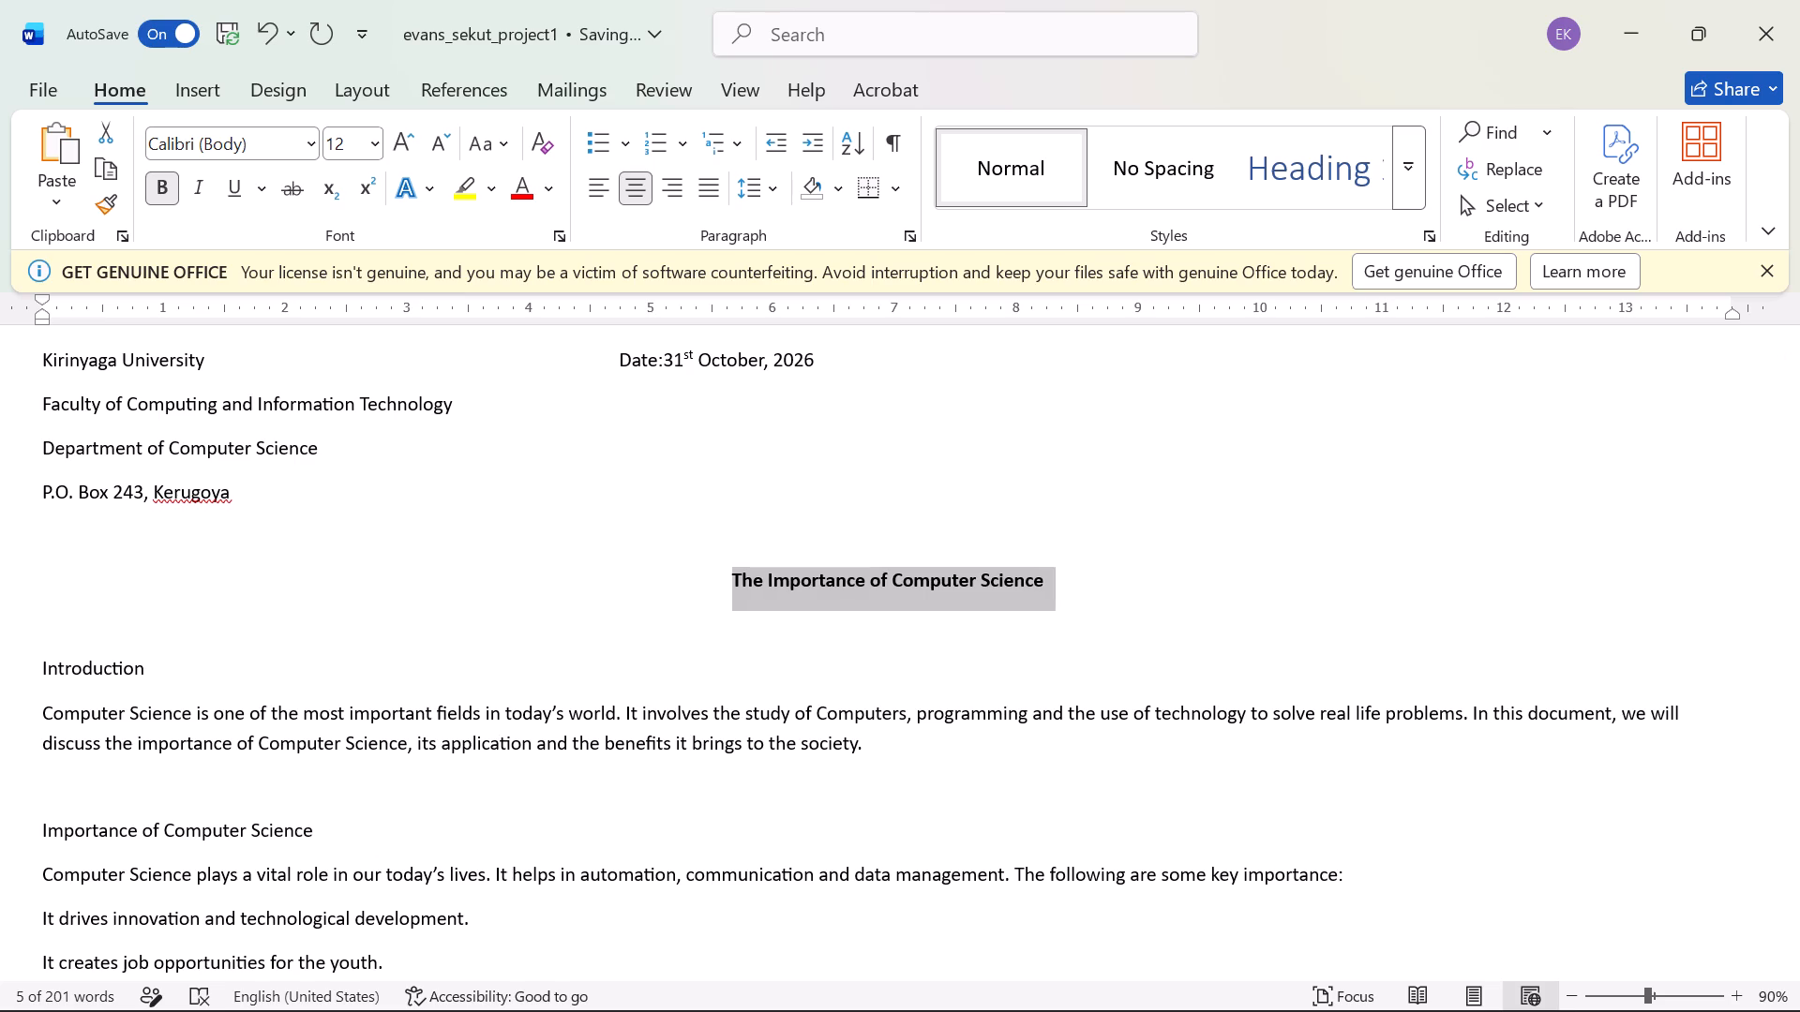
{"action": "key", "text": "ctrl+u"}
{"action": "key", "text": "ctrl+s"}
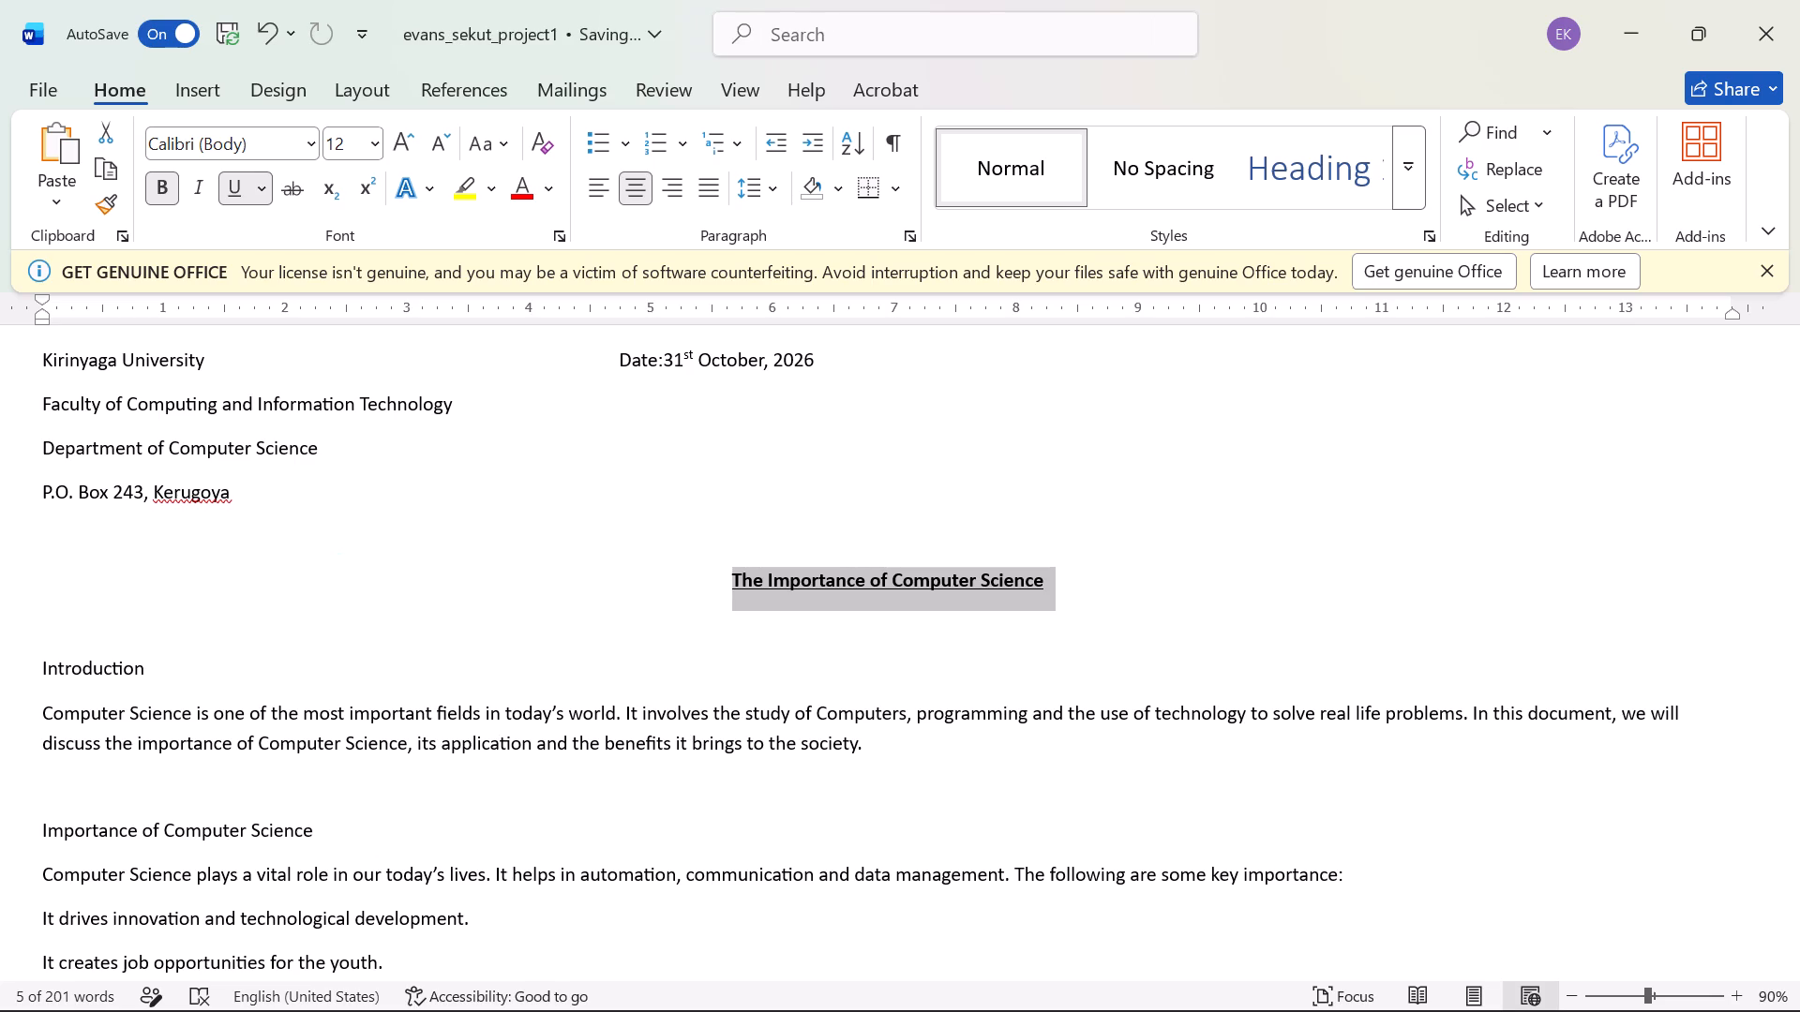
{"action": "left_click", "coordinate": [339, 563]}
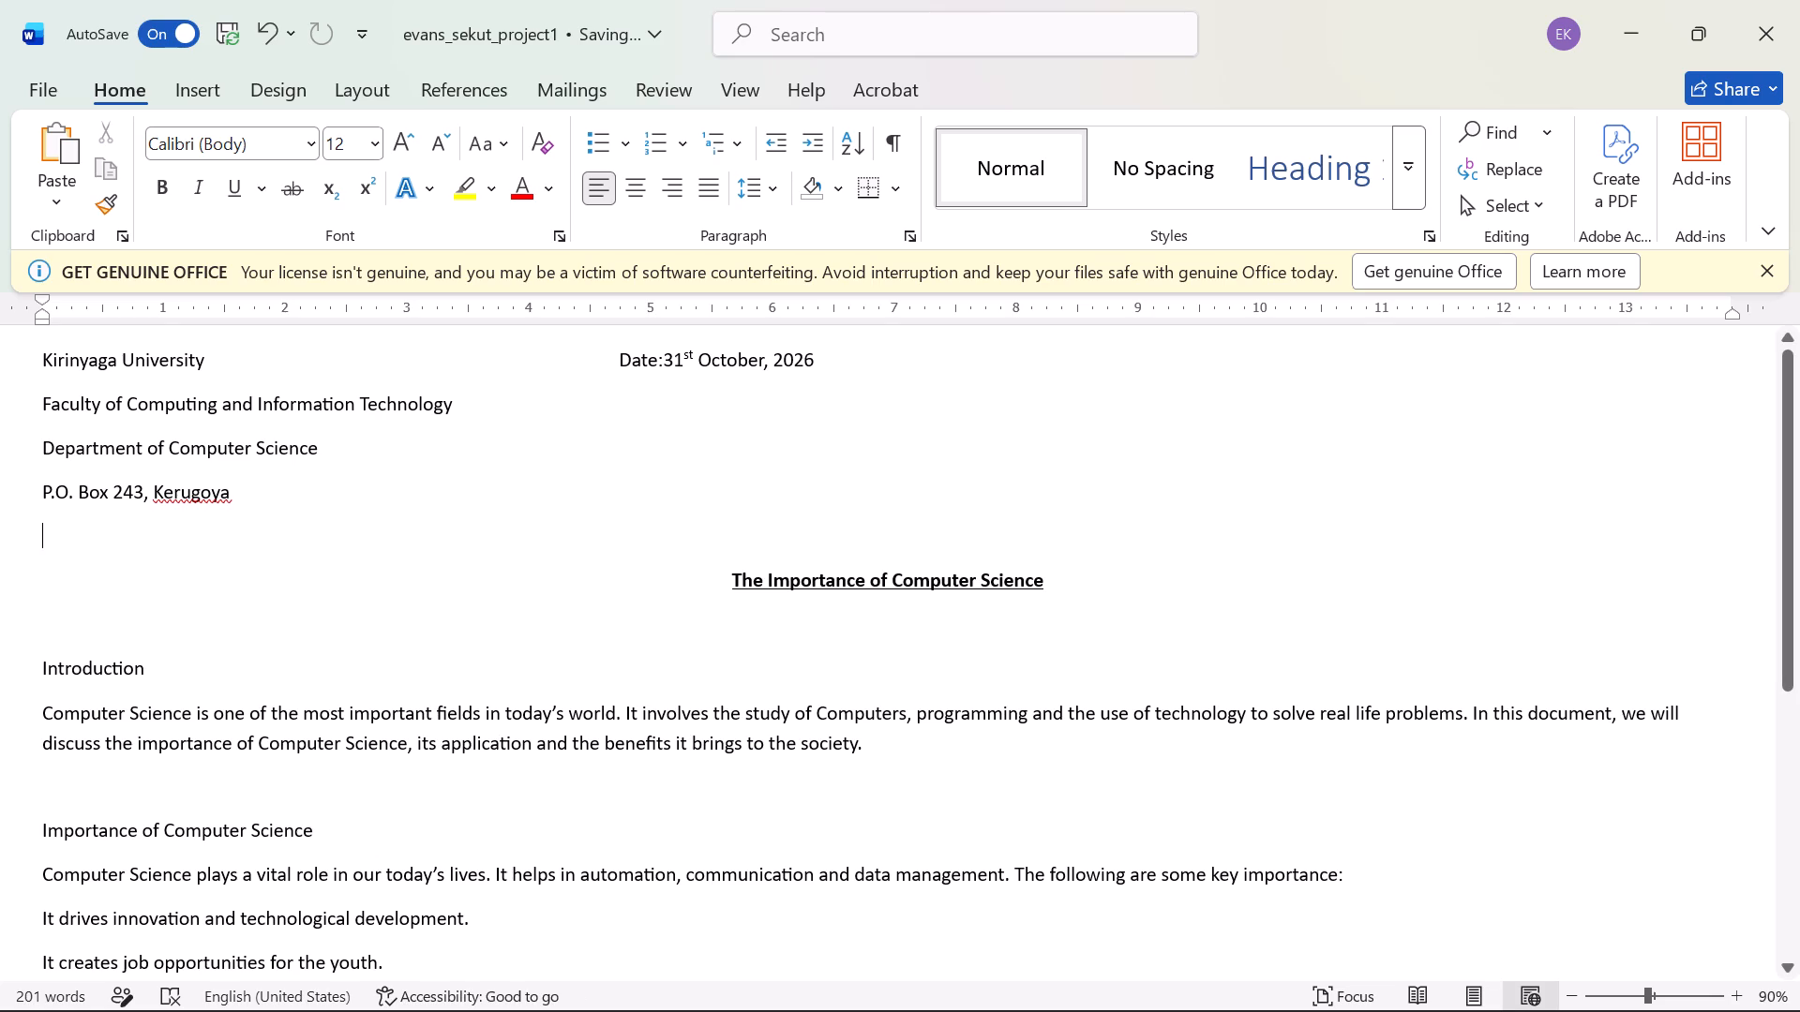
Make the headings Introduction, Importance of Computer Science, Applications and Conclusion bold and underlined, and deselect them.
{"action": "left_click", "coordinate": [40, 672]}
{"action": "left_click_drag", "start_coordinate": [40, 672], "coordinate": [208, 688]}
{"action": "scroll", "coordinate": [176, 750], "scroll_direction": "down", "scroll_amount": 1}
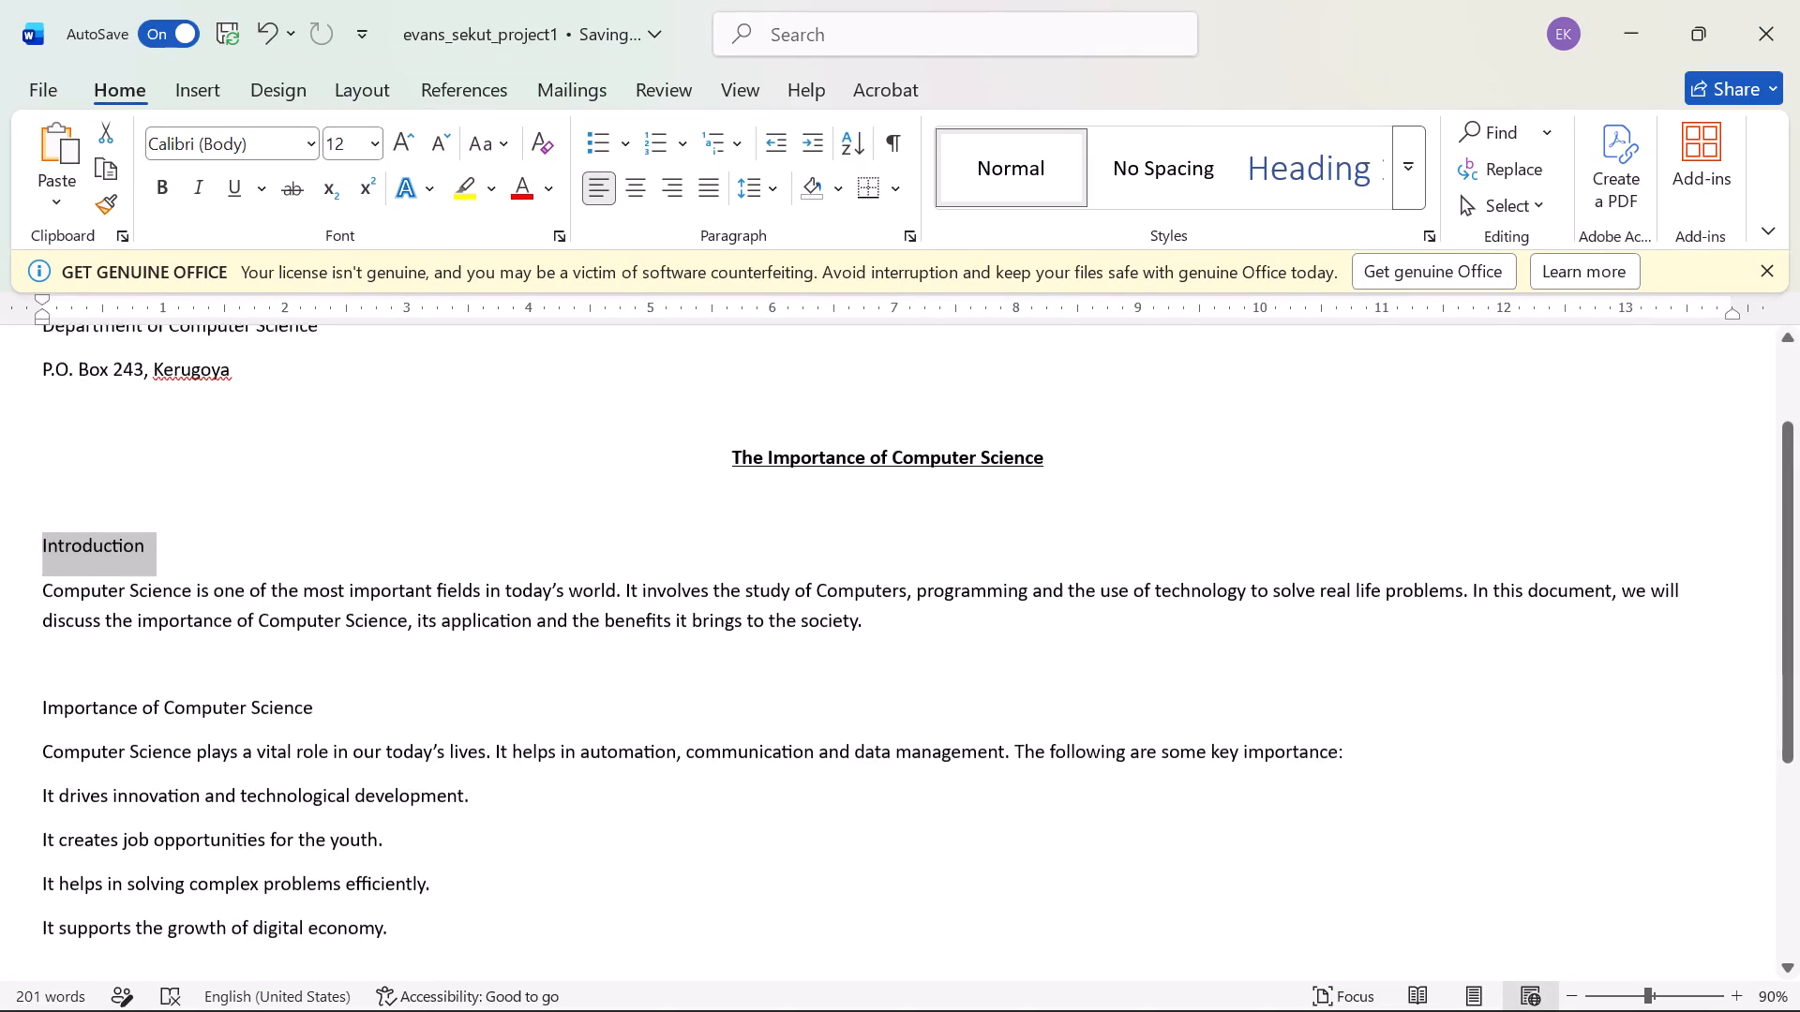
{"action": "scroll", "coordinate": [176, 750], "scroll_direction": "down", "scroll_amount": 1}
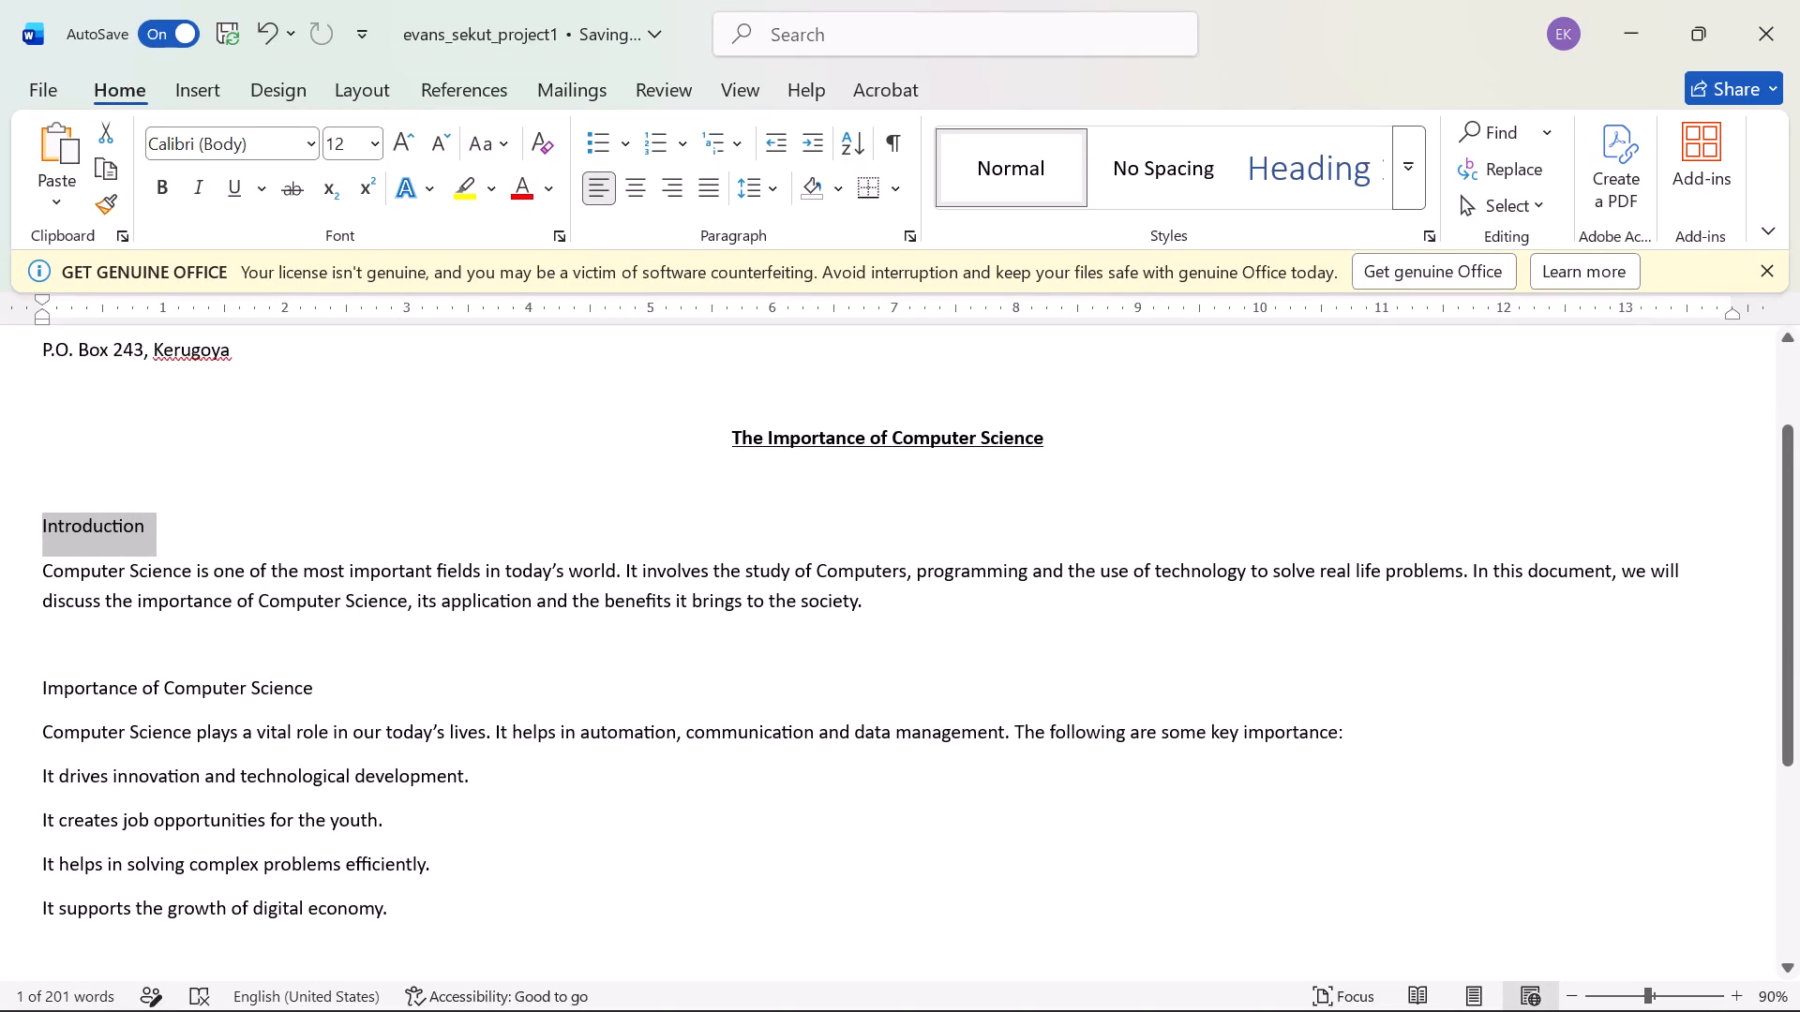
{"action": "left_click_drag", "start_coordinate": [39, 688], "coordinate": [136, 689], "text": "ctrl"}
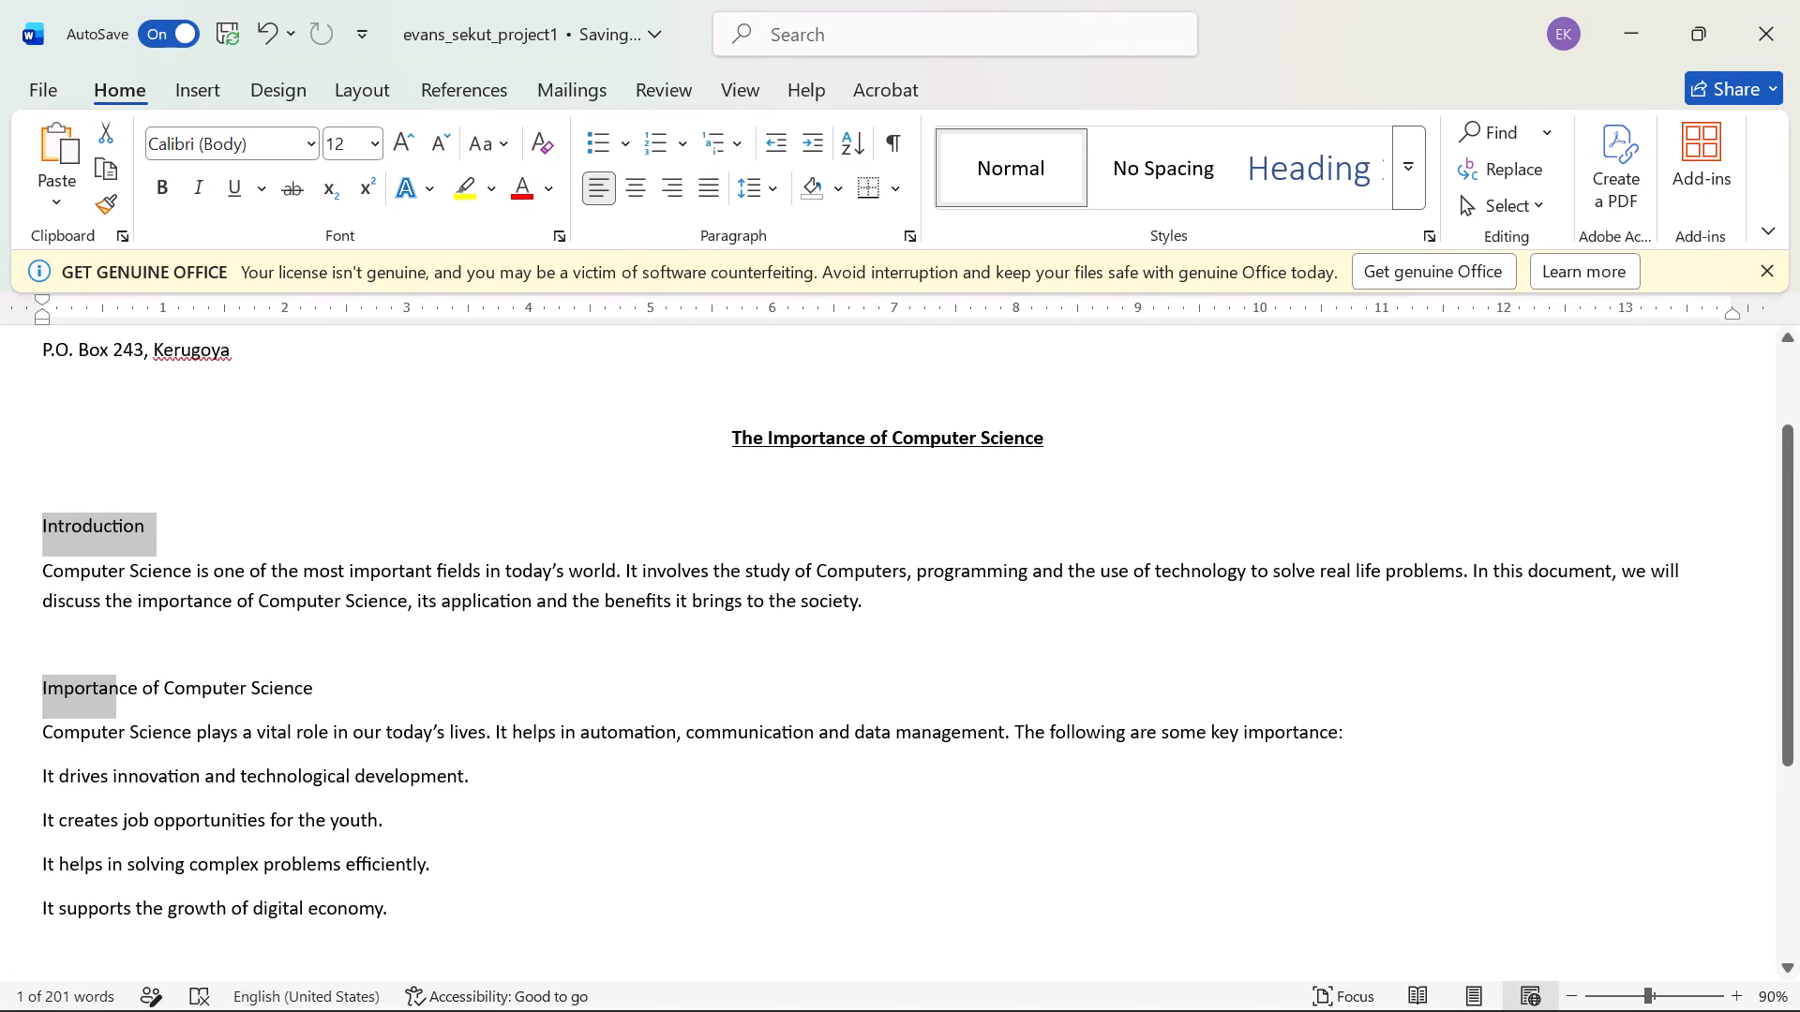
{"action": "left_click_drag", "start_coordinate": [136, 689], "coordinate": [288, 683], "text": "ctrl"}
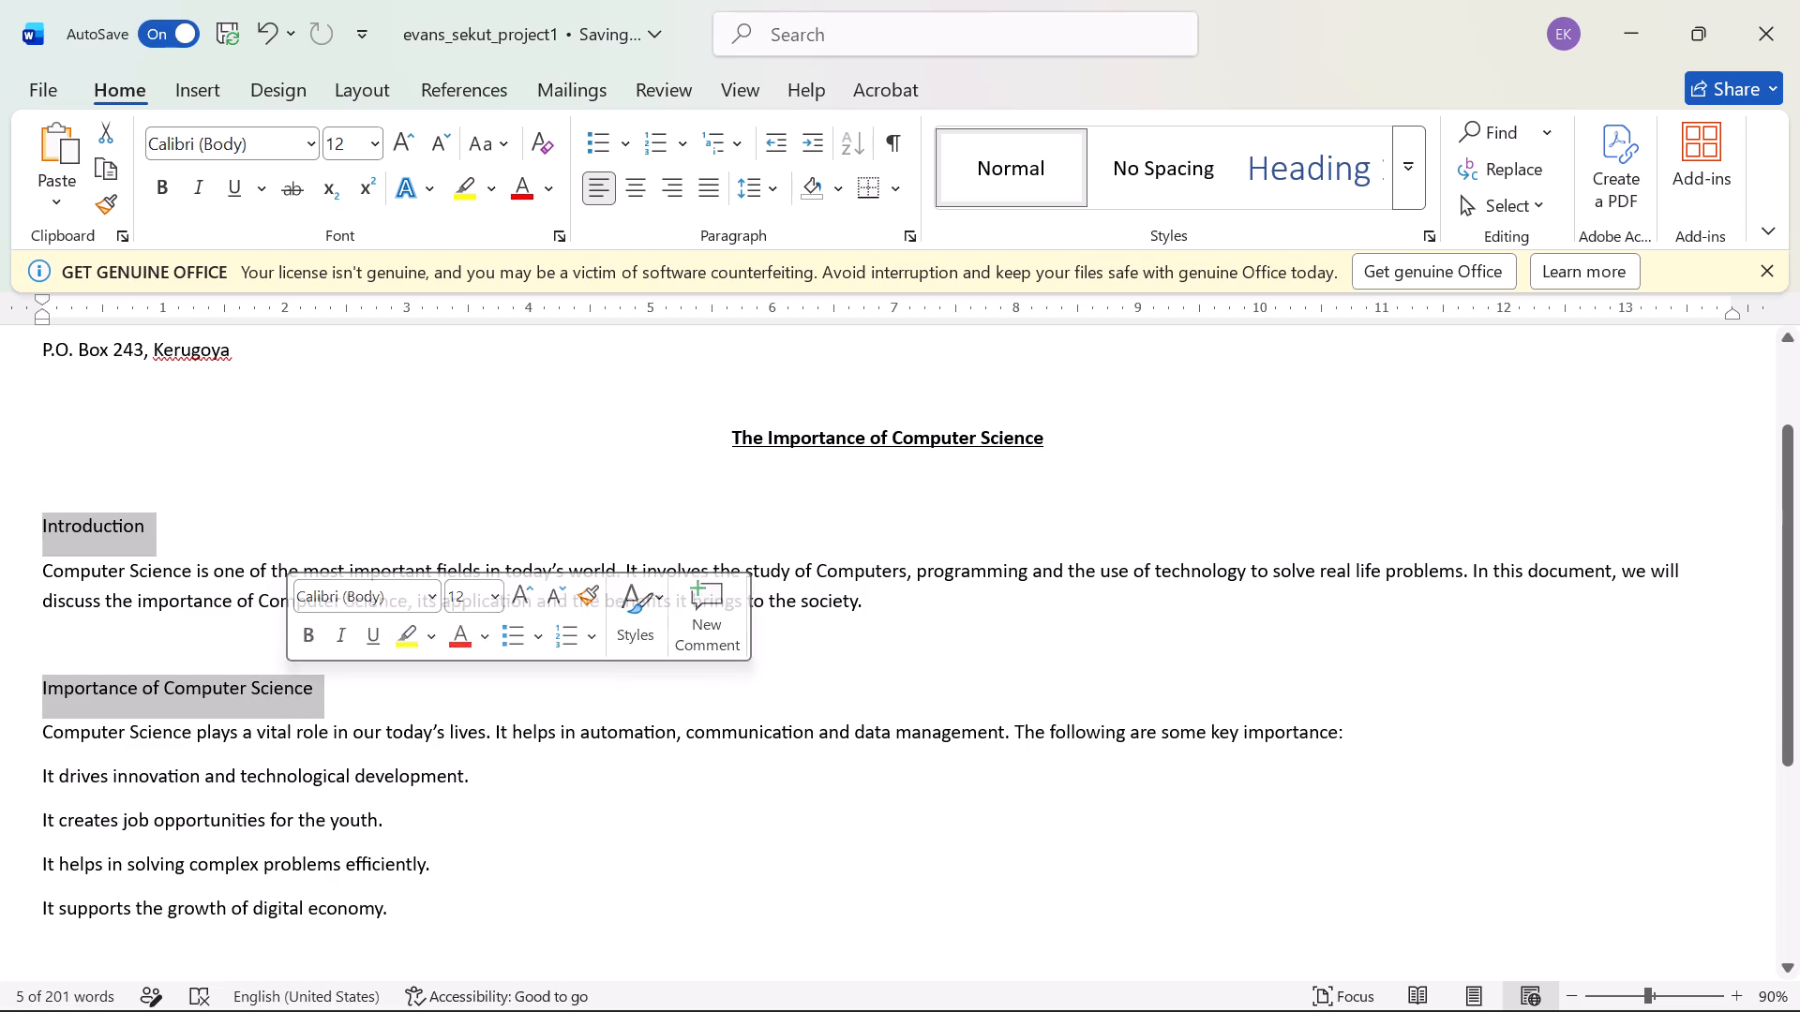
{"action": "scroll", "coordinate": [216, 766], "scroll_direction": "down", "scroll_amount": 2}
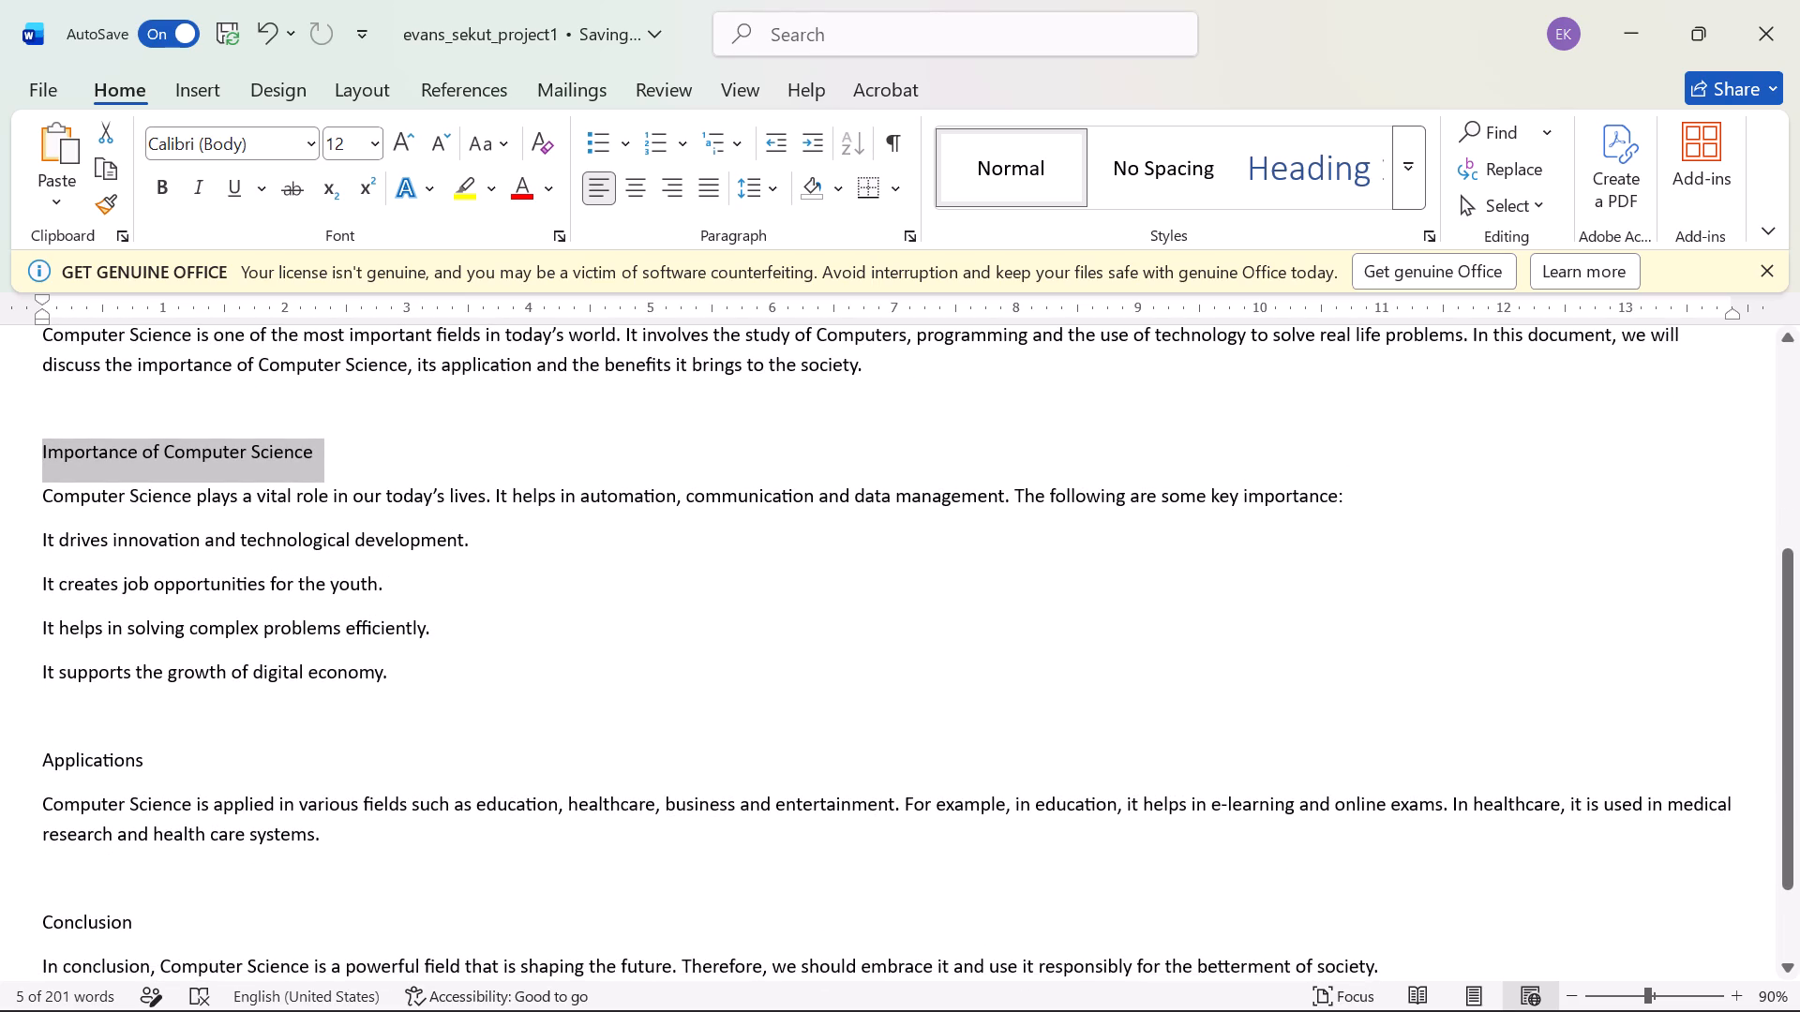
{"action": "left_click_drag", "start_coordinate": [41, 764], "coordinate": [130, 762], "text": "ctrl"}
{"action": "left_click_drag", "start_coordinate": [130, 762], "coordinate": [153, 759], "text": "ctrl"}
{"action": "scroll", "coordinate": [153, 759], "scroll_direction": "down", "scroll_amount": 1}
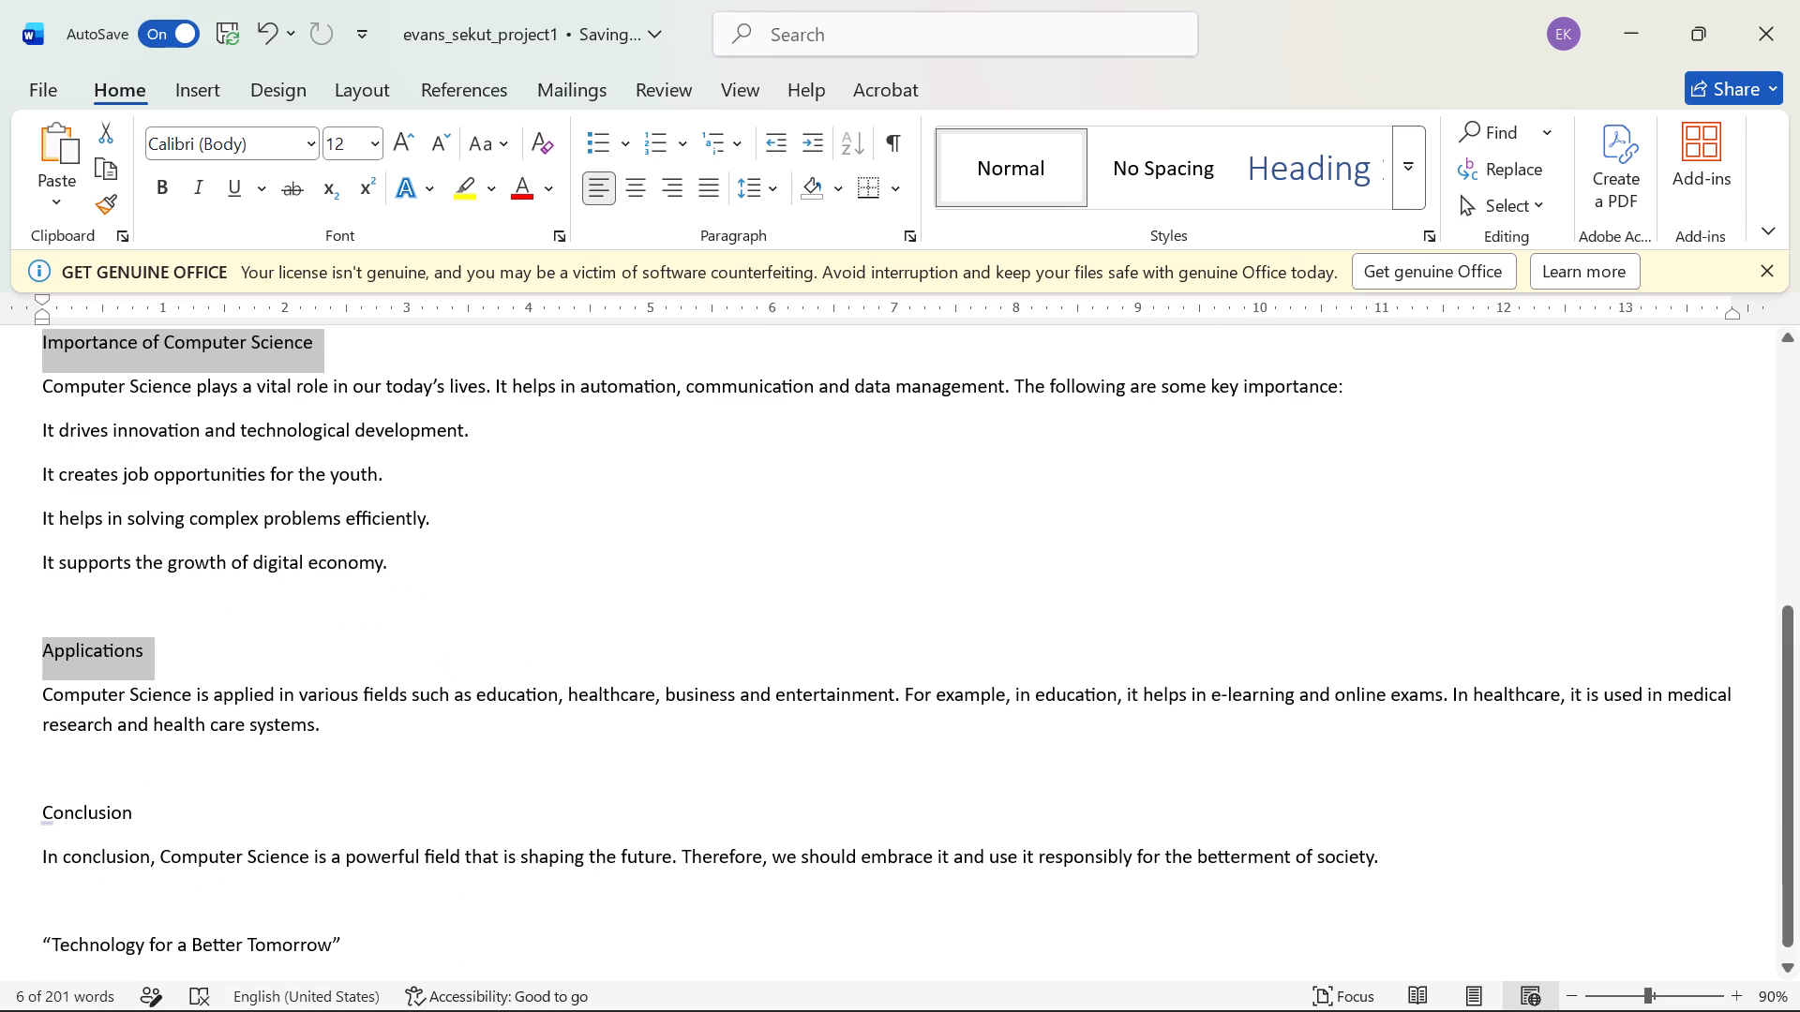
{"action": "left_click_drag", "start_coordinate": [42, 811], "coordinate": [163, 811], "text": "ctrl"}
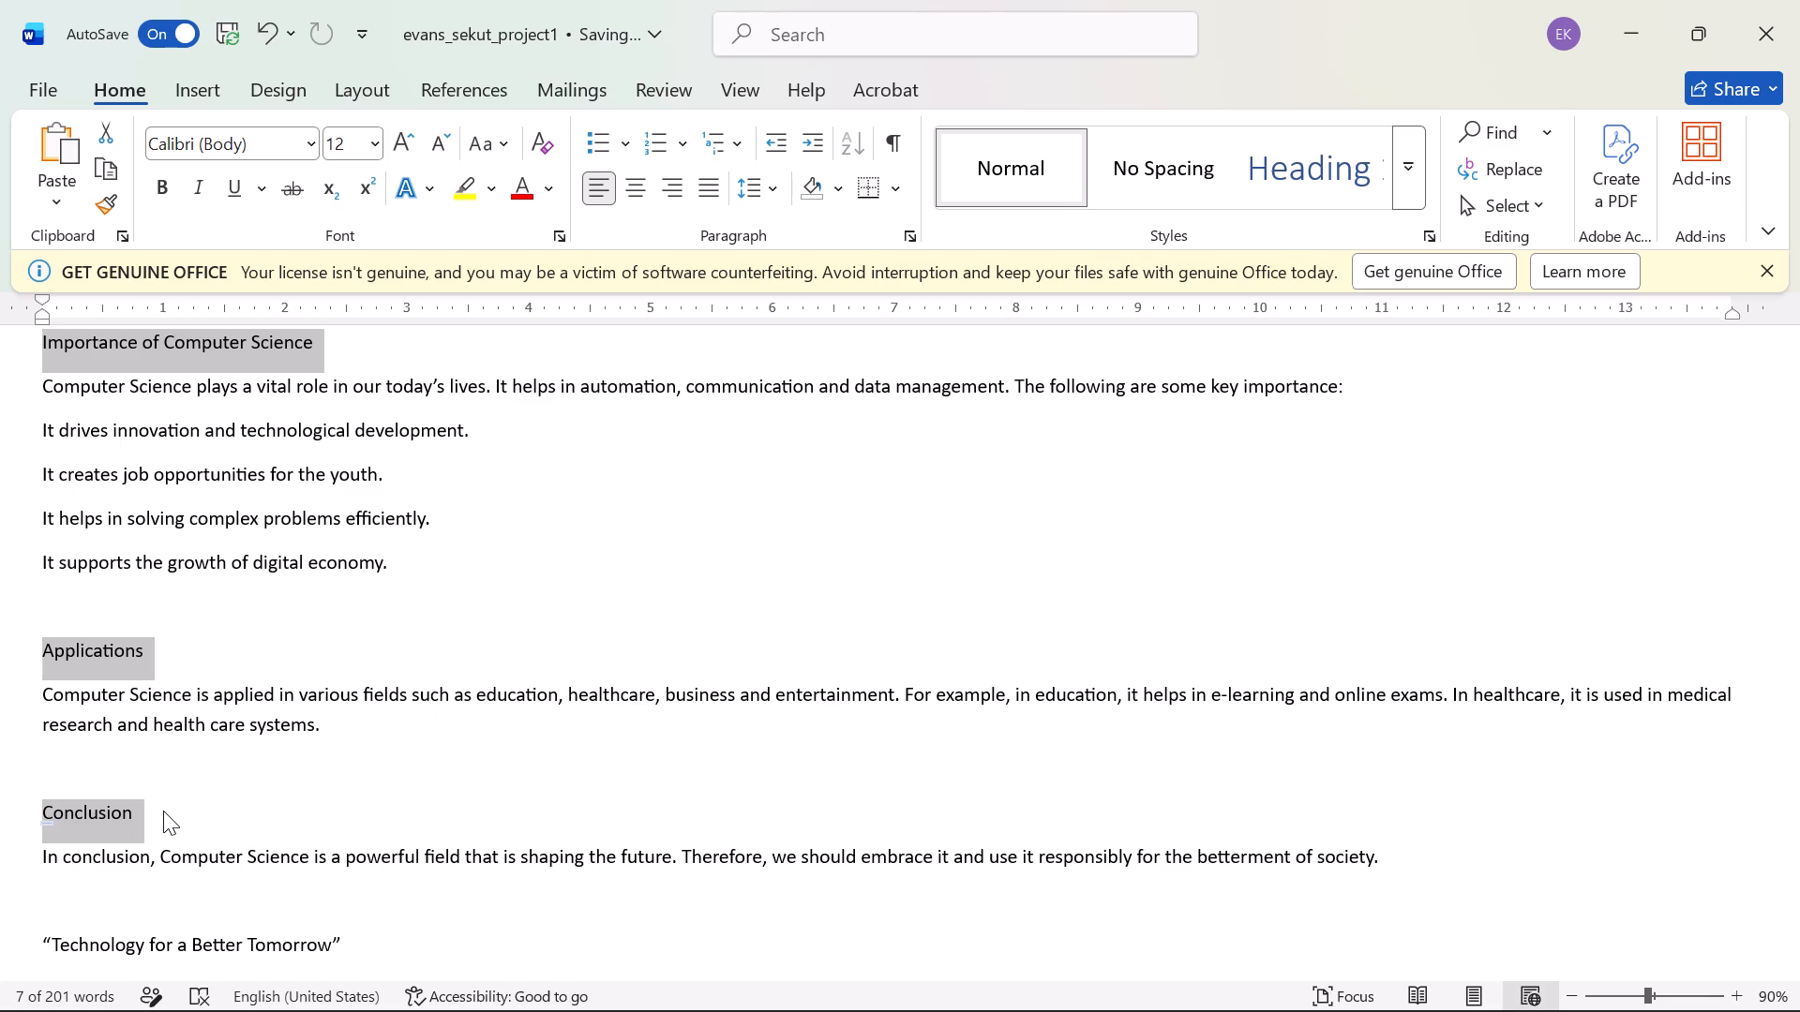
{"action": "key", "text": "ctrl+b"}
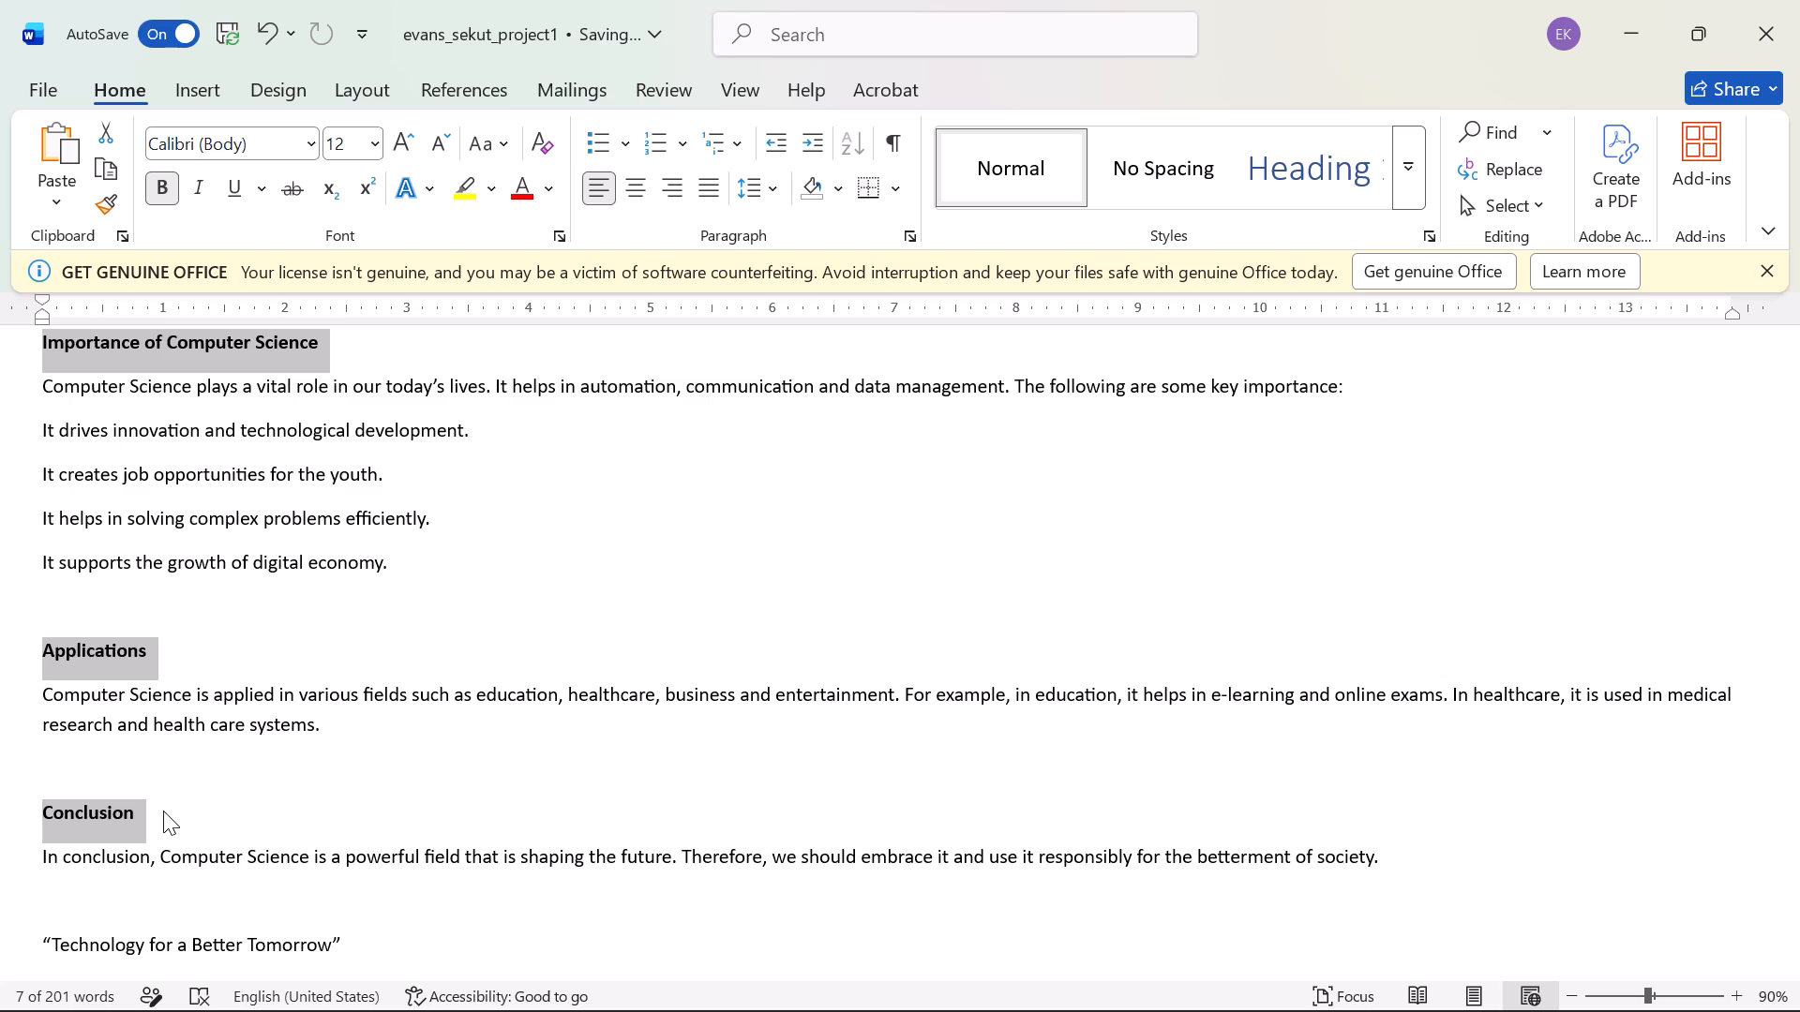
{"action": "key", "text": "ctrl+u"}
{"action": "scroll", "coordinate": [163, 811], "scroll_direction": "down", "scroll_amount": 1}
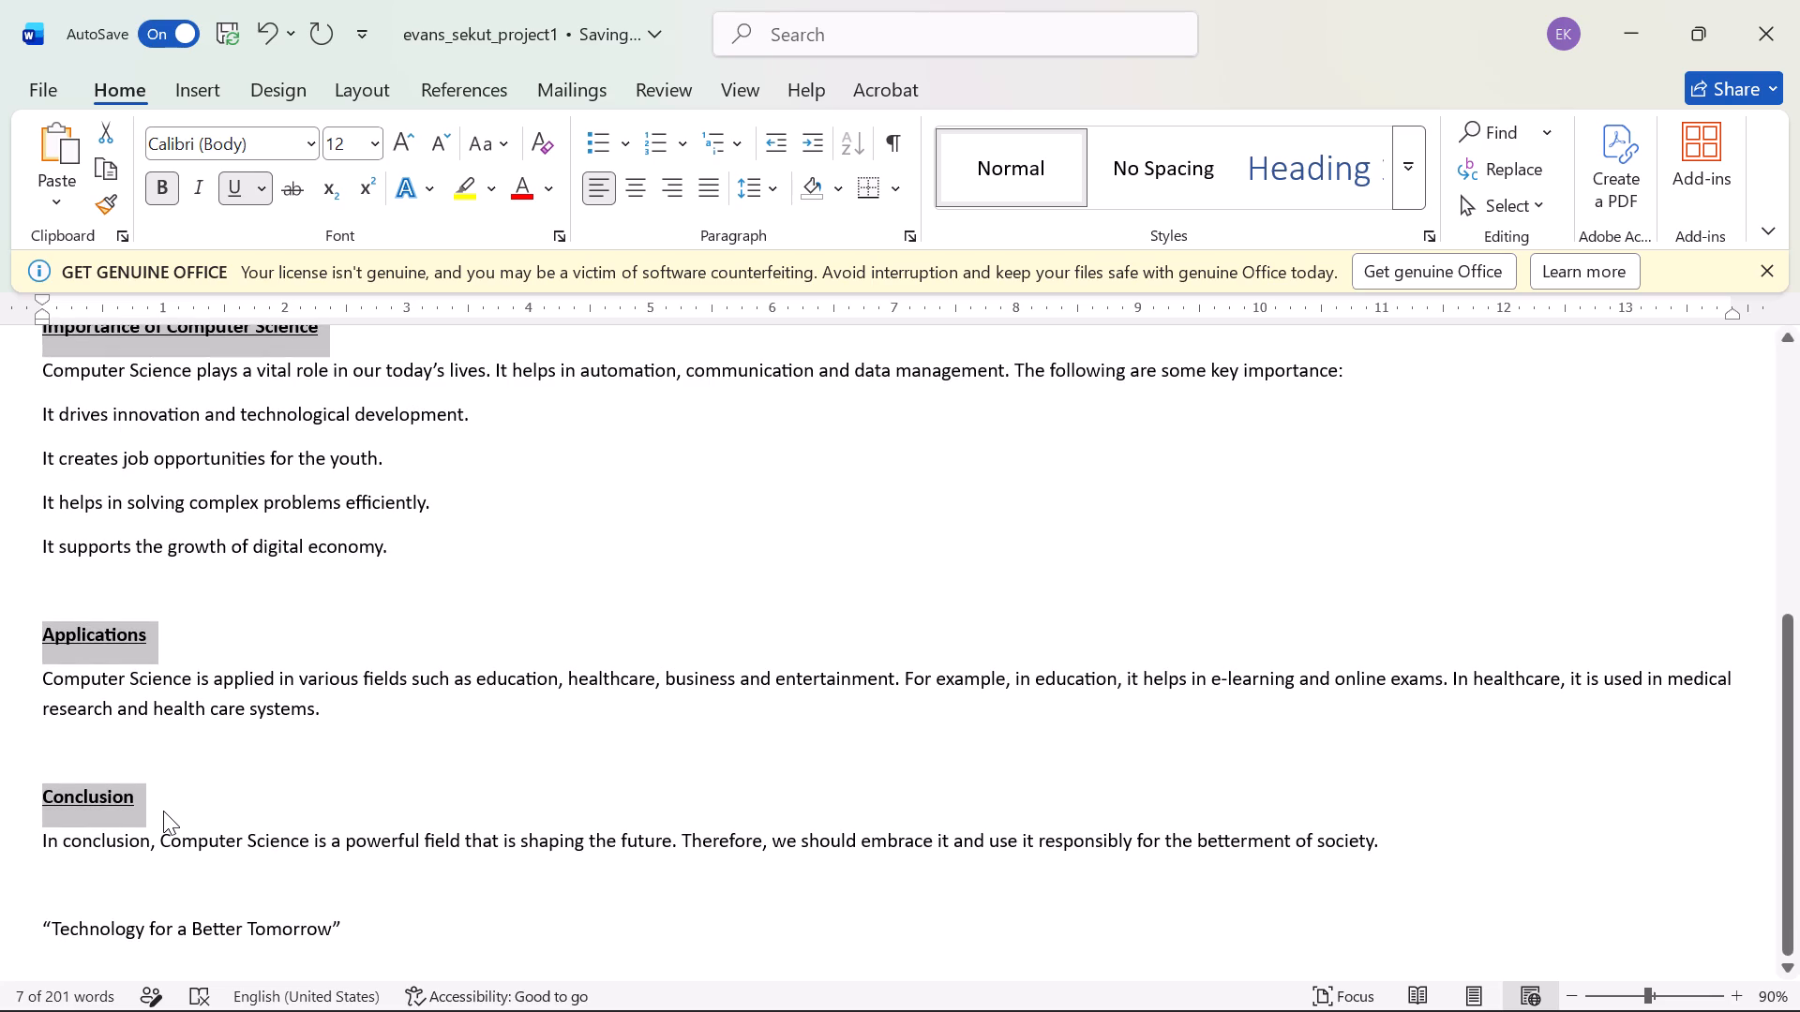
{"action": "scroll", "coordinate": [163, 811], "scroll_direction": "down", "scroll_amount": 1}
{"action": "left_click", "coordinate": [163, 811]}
Apply the Heading 1 style to the document title "The Importance of Computer Science".
{"action": "scroll", "coordinate": [172, 754], "scroll_direction": "up", "scroll_amount": 3}
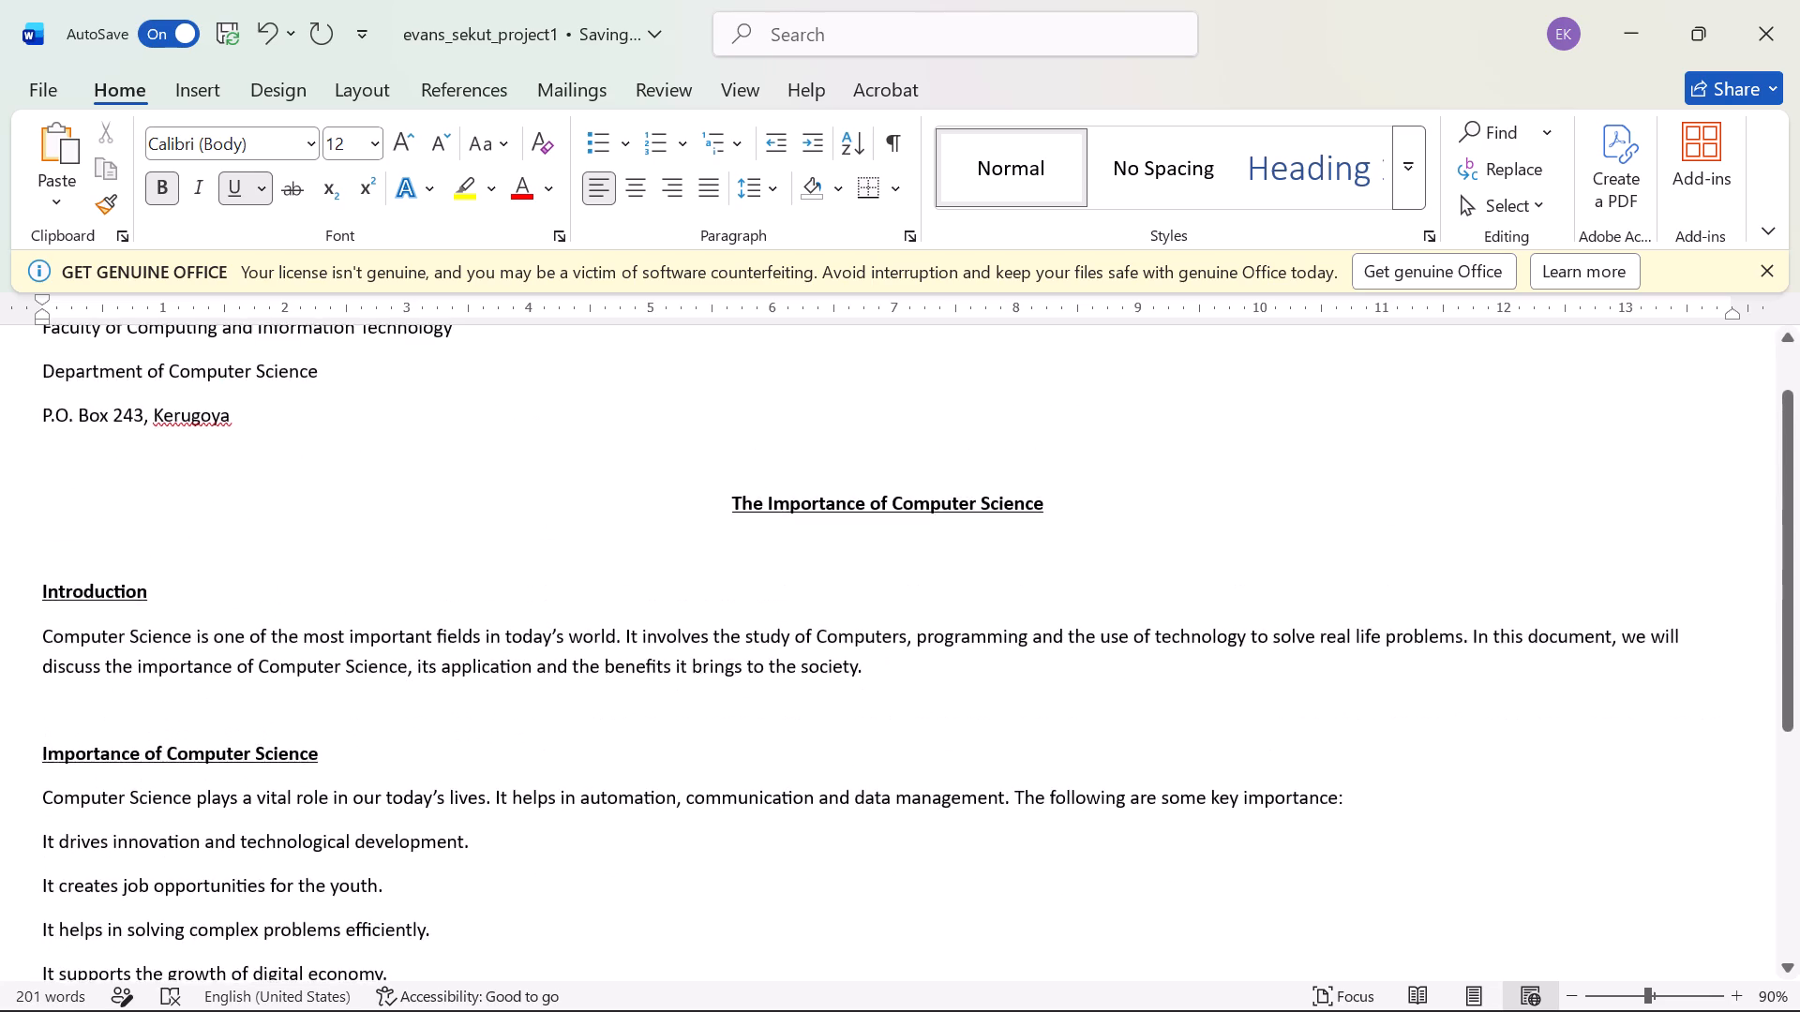
{"action": "scroll", "coordinate": [172, 754], "scroll_direction": "down", "scroll_amount": 4}
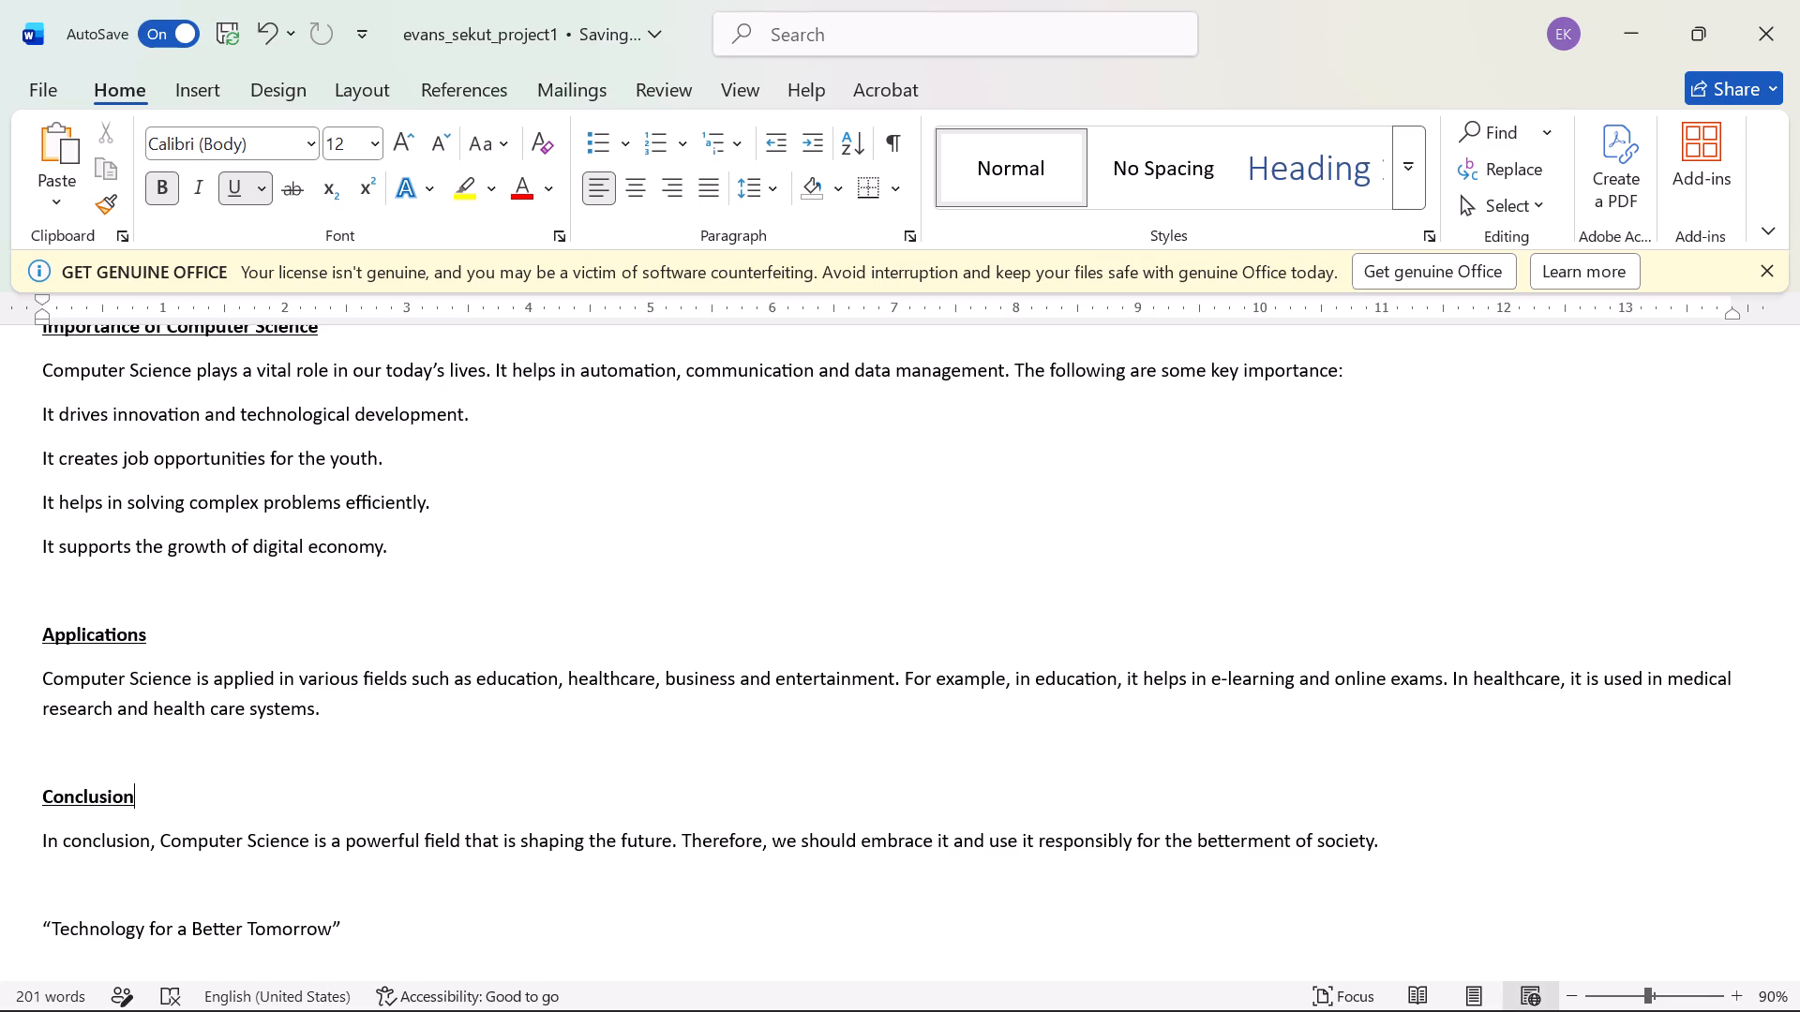
{"action": "scroll", "coordinate": [371, 470], "scroll_direction": "up", "scroll_amount": 2}
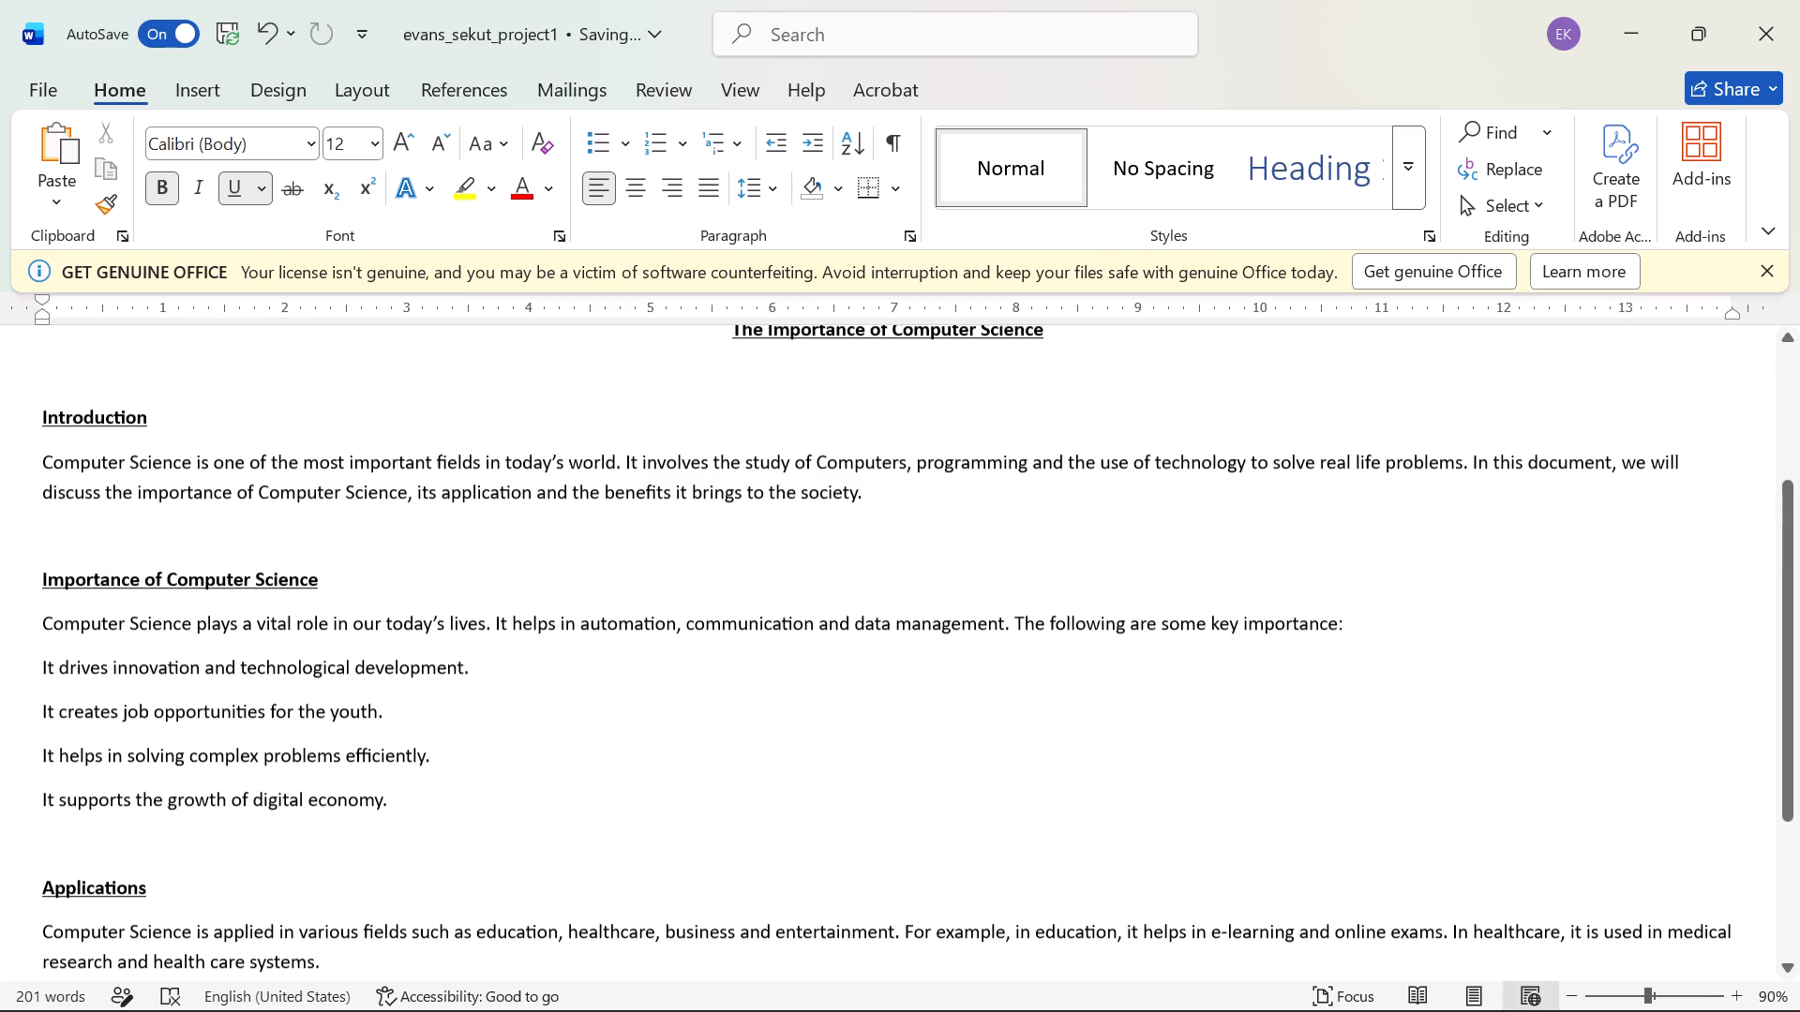
{"action": "scroll", "coordinate": [371, 470], "scroll_direction": "up", "scroll_amount": 5}
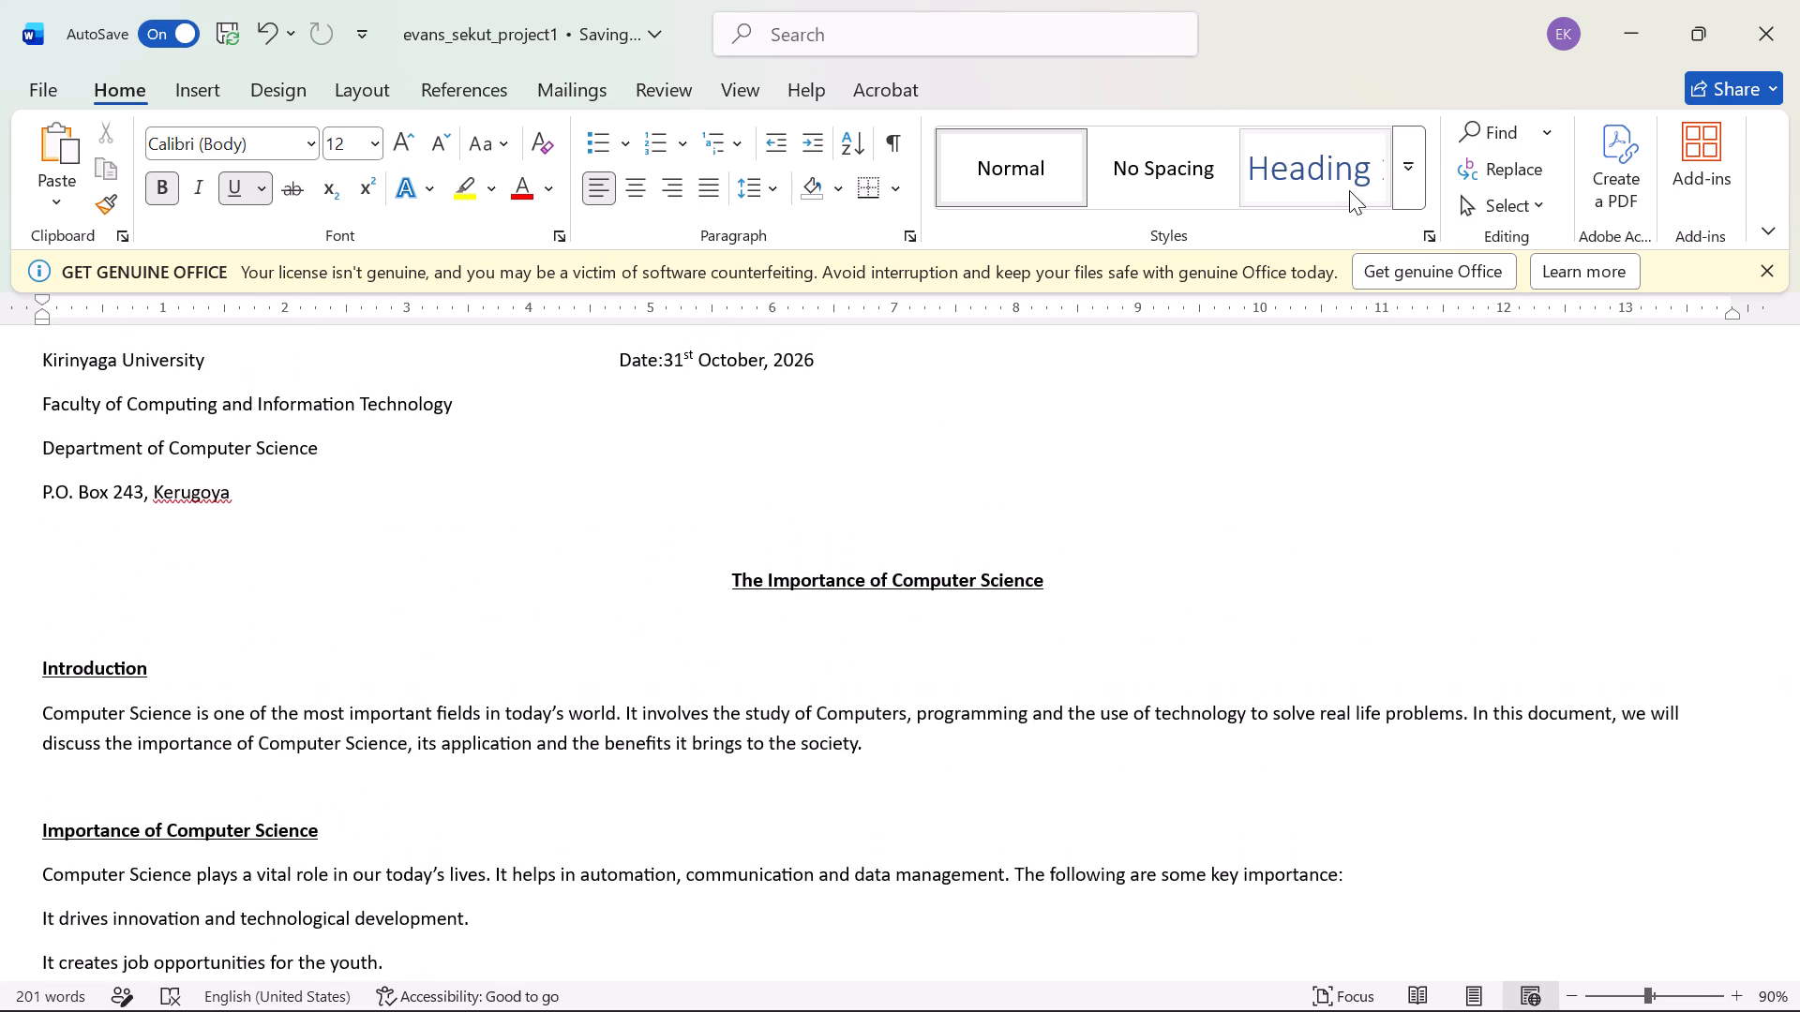
{"action": "left_click", "coordinate": [721, 579]}
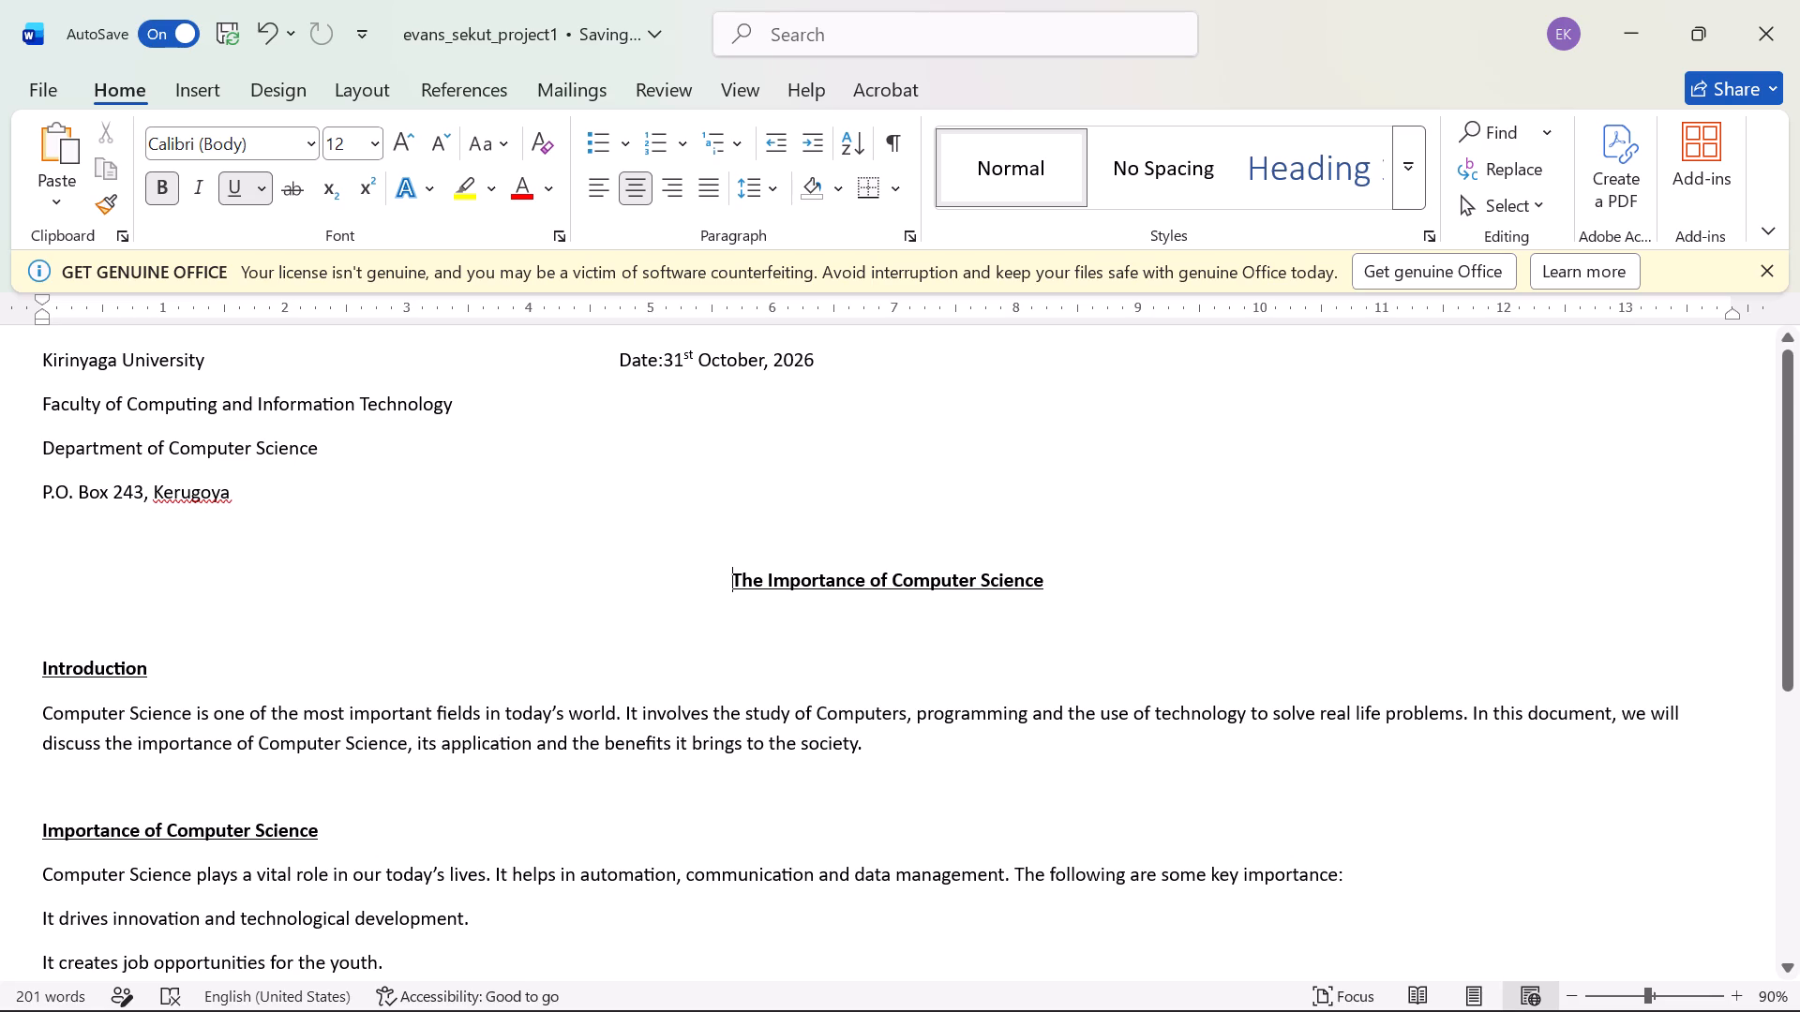
{"action": "left_click_drag", "start_coordinate": [721, 579], "coordinate": [1050, 586]}
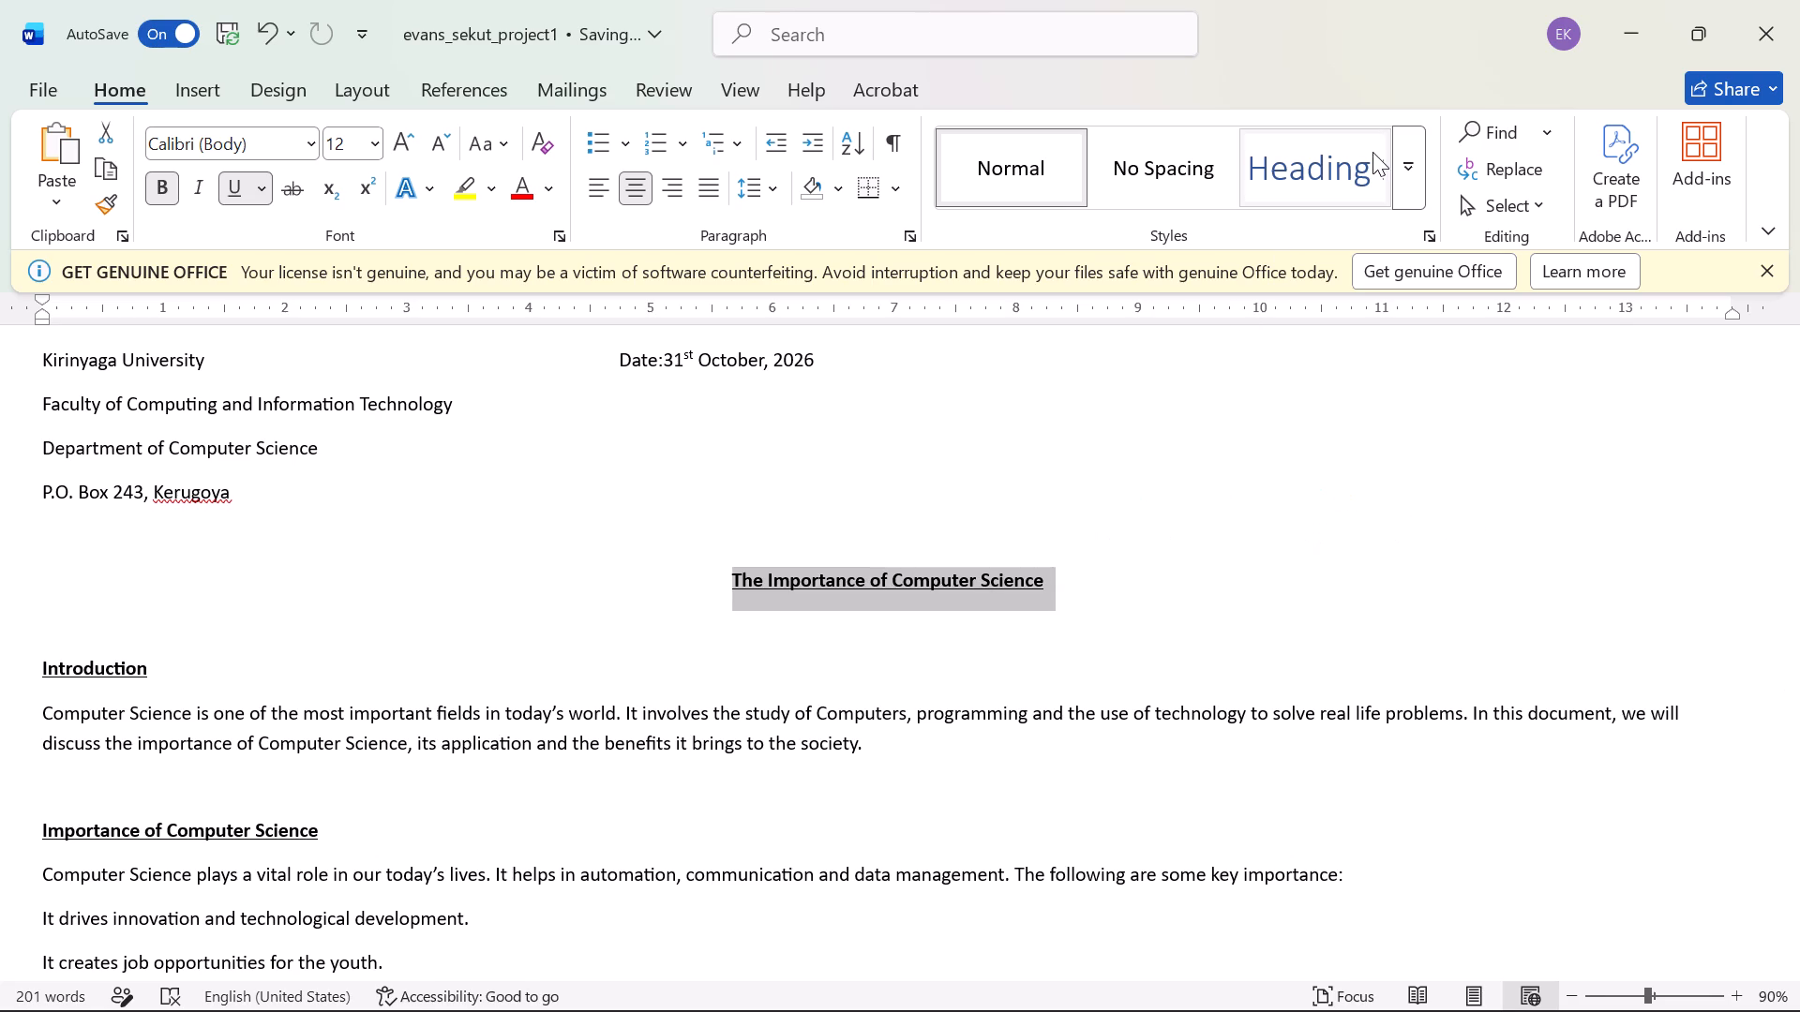
{"action": "left_click", "coordinate": [1402, 157]}
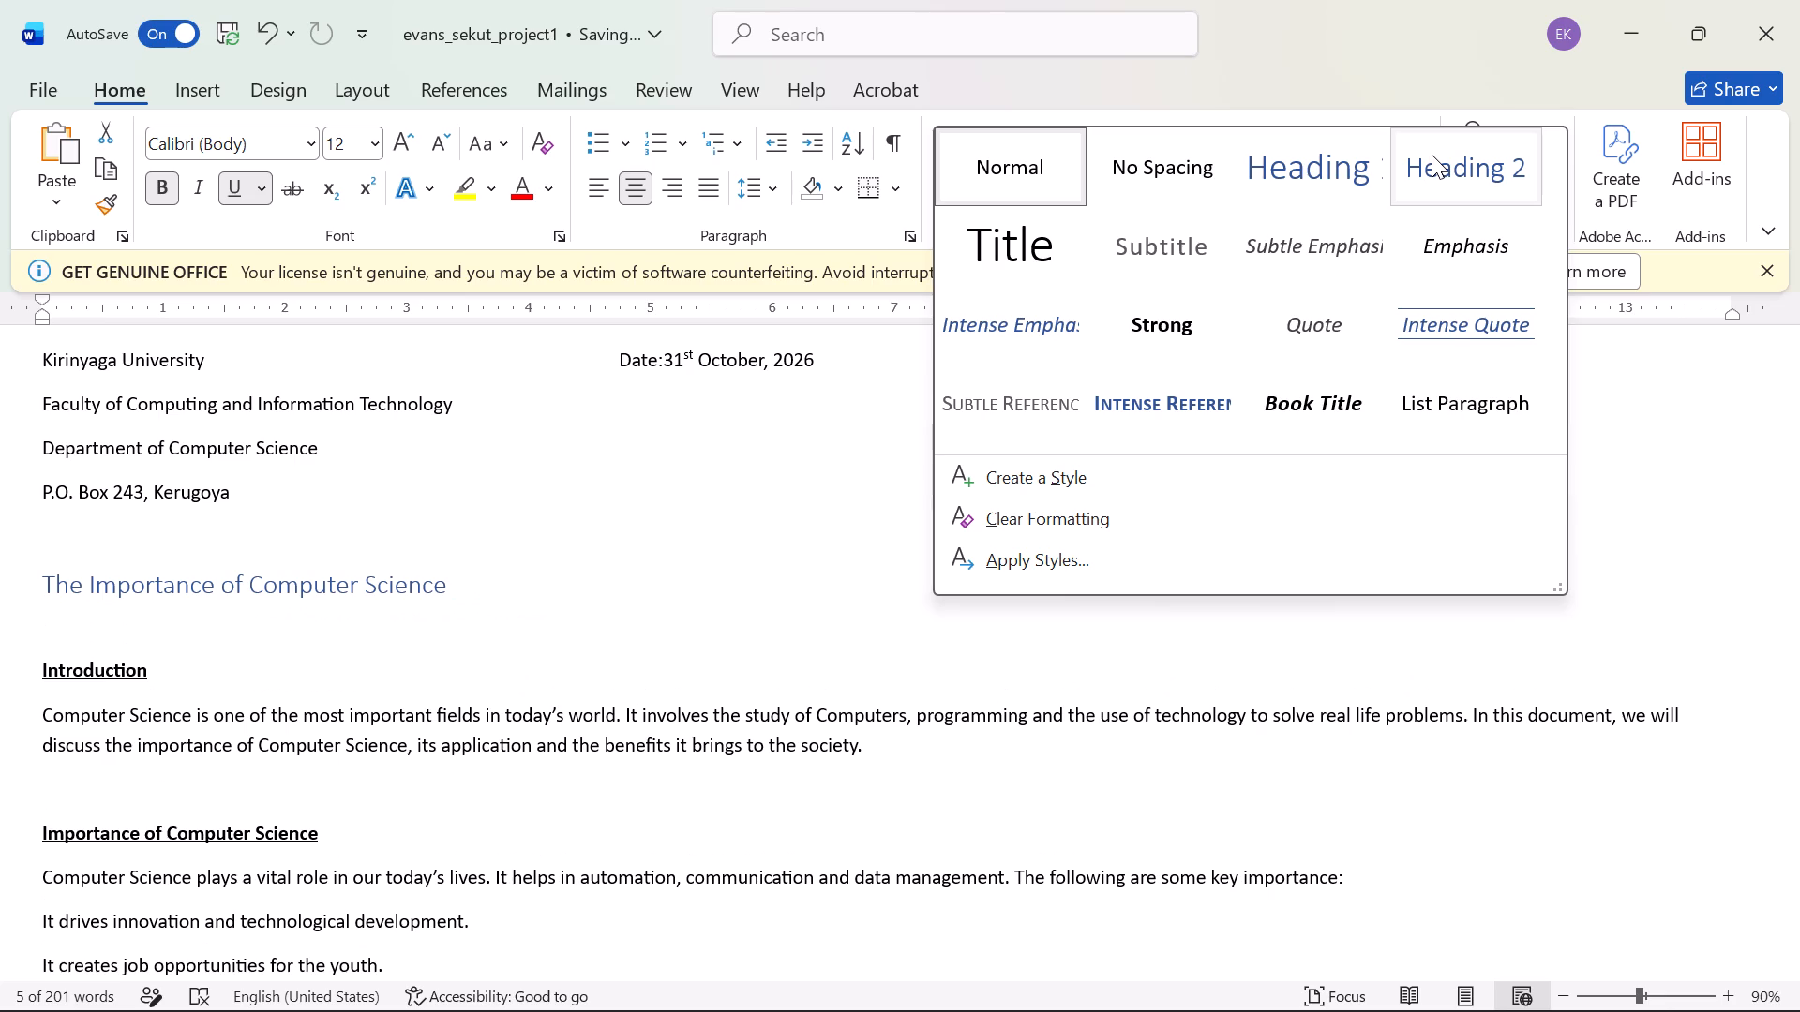
{"action": "left_click", "coordinate": [1334, 156]}
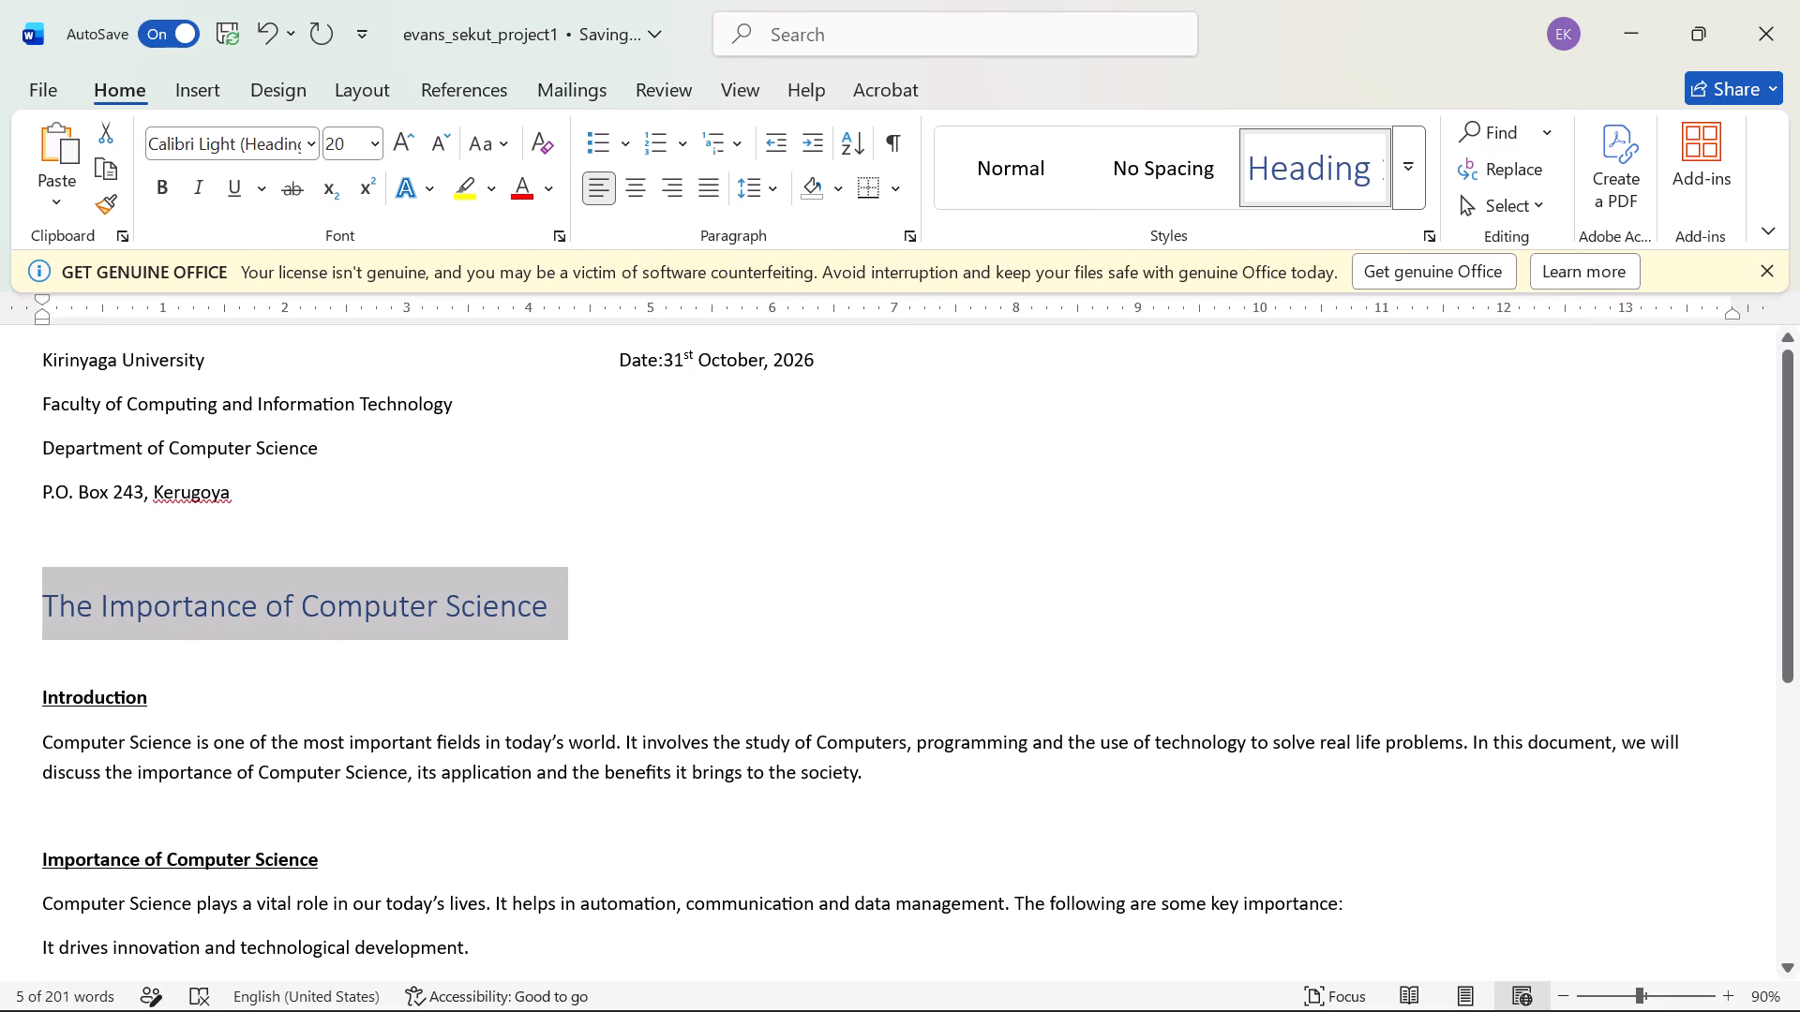
Apply the Heading 2 style to the section headings Introduction, Importance of Computer Science, Applications and Conclusion.
{"action": "scroll", "coordinate": [37, 702], "scroll_direction": "down", "scroll_amount": 2}
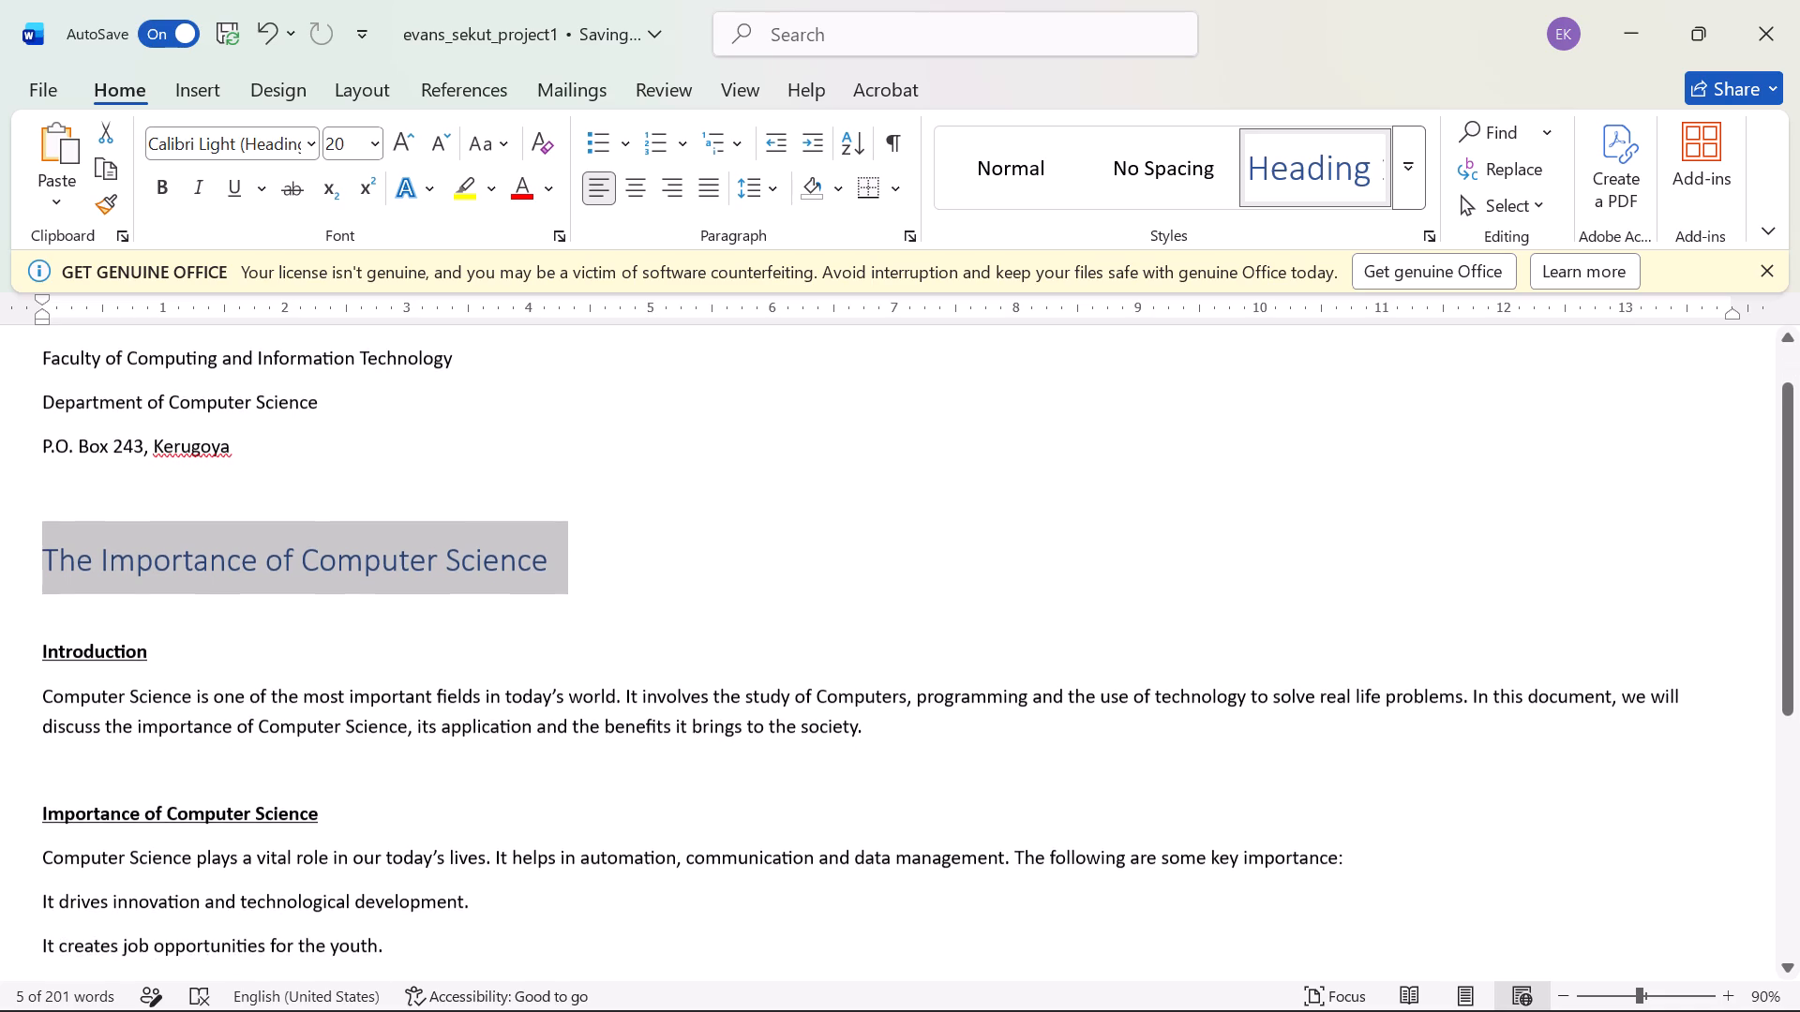
{"action": "scroll", "coordinate": [37, 702], "scroll_direction": "down", "scroll_amount": 5}
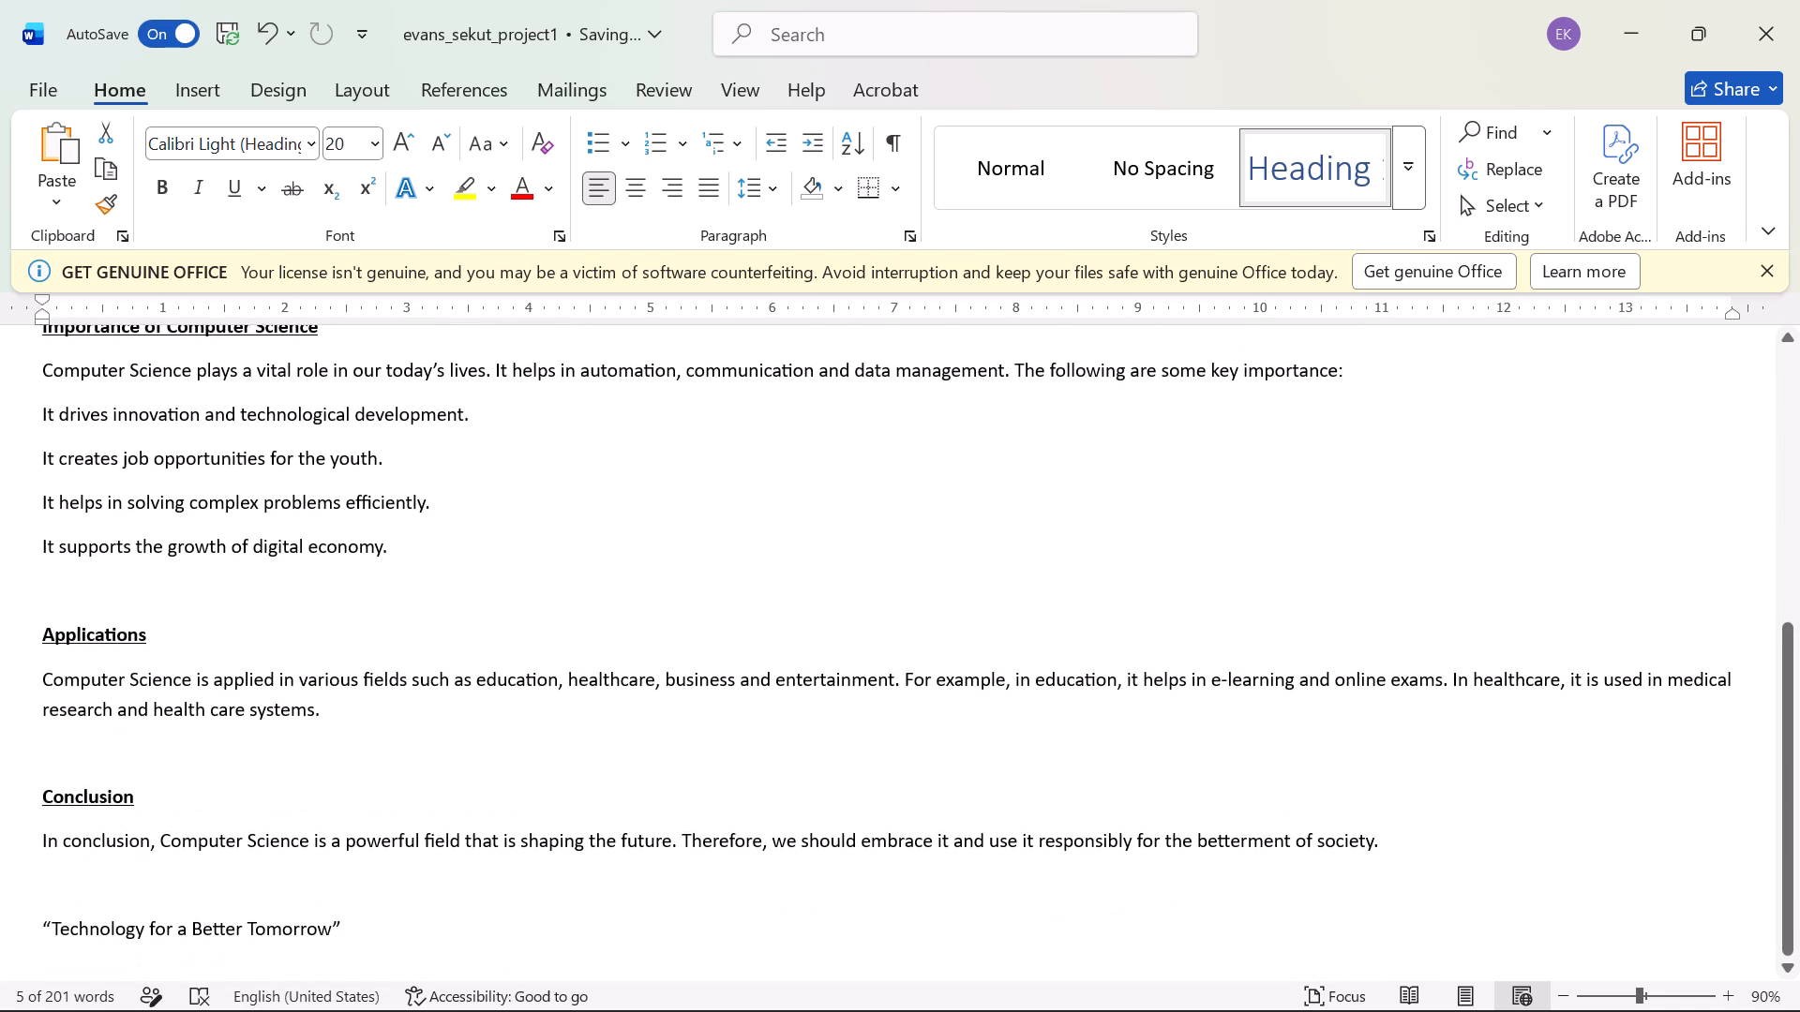
{"action": "scroll", "coordinate": [37, 644], "scroll_direction": "up", "scroll_amount": 1}
{"action": "scroll", "coordinate": [37, 644], "scroll_direction": "down", "scroll_amount": 1}
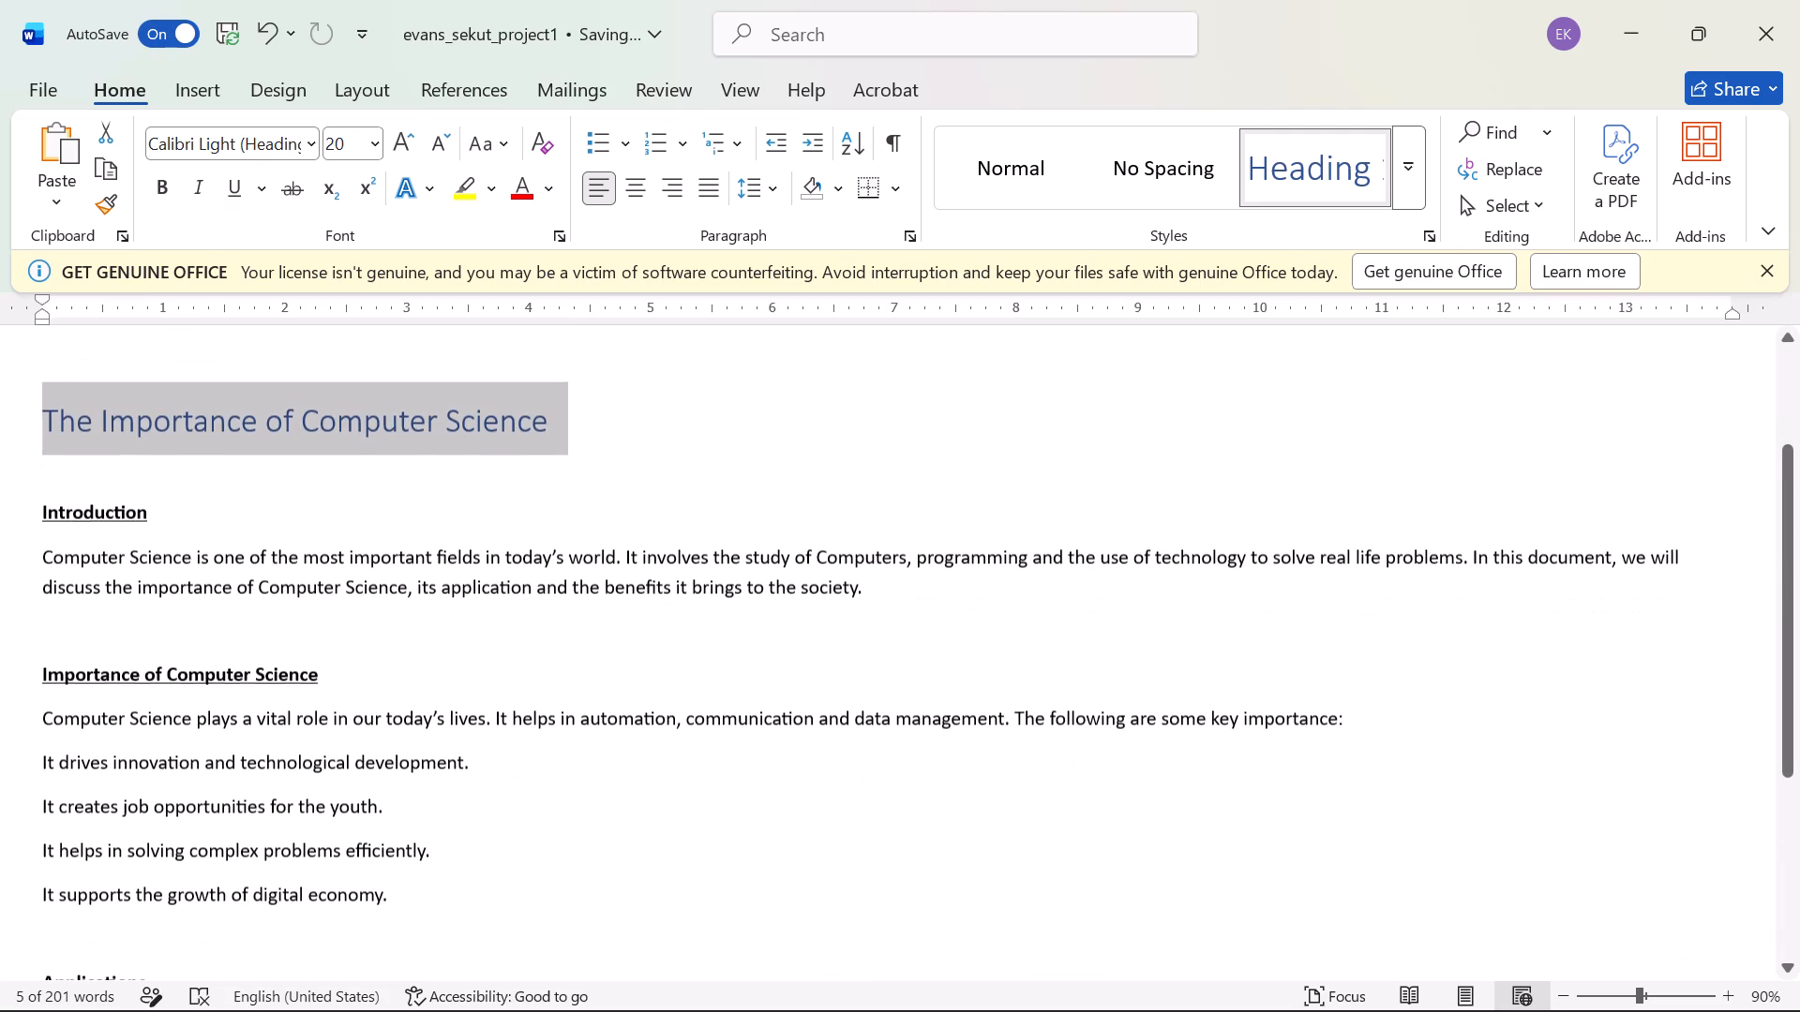
{"action": "left_click_drag", "start_coordinate": [37, 511], "coordinate": [265, 494]}
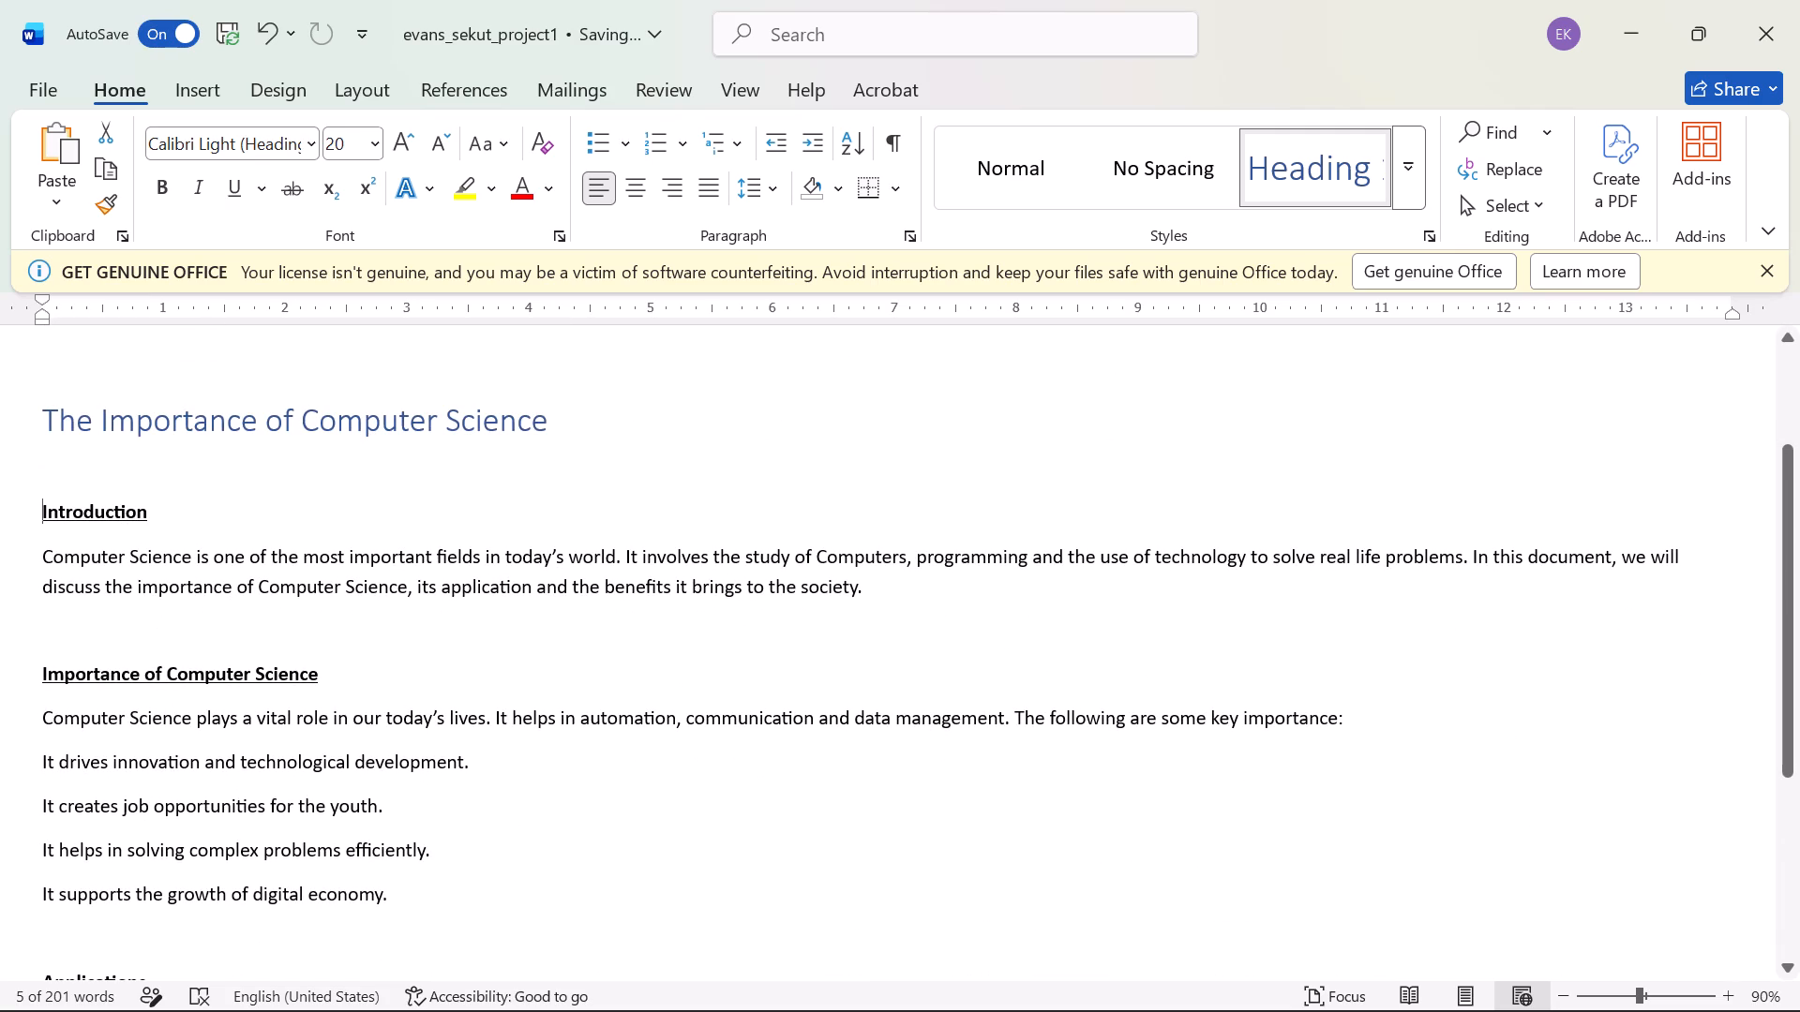
{"action": "left_click_drag", "start_coordinate": [265, 494], "coordinate": [179, 507]}
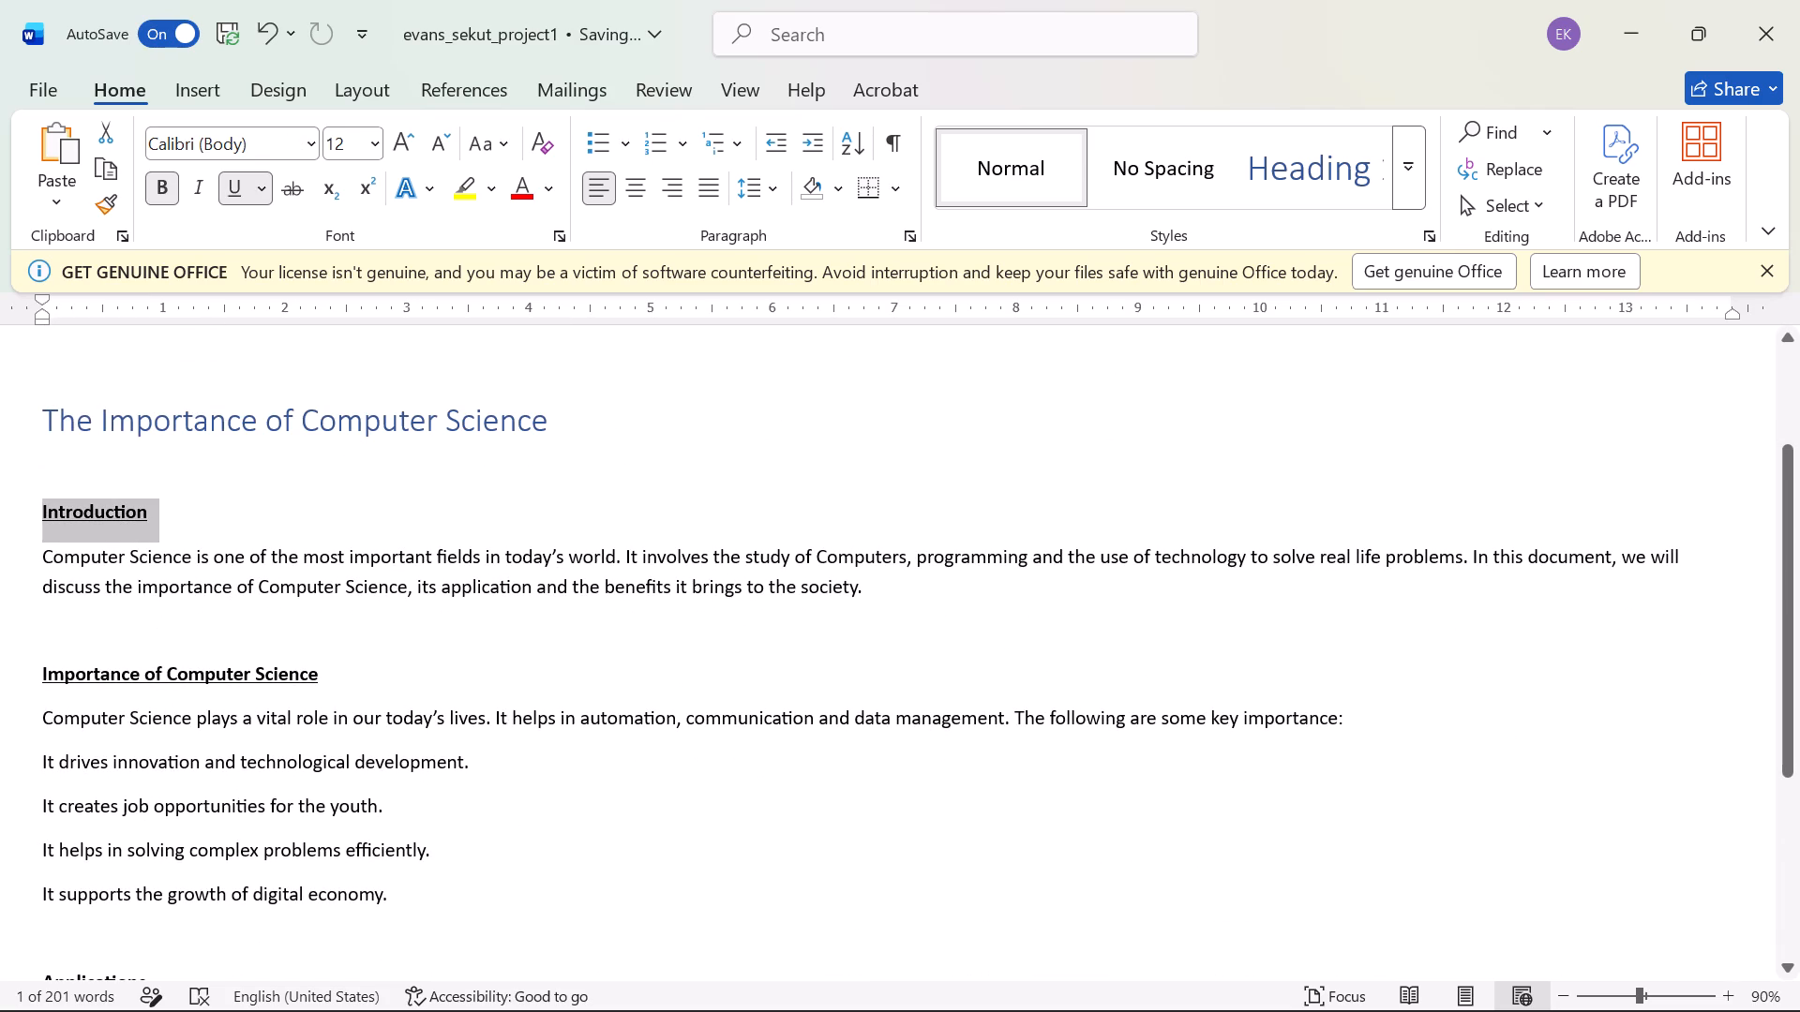
{"action": "left_click_drag", "start_coordinate": [38, 677], "coordinate": [98, 674], "text": "ctrl"}
{"action": "left_click_drag", "start_coordinate": [98, 674], "coordinate": [292, 665], "text": "ctrl"}
{"action": "scroll", "coordinate": [292, 665], "scroll_direction": "down", "scroll_amount": 1}
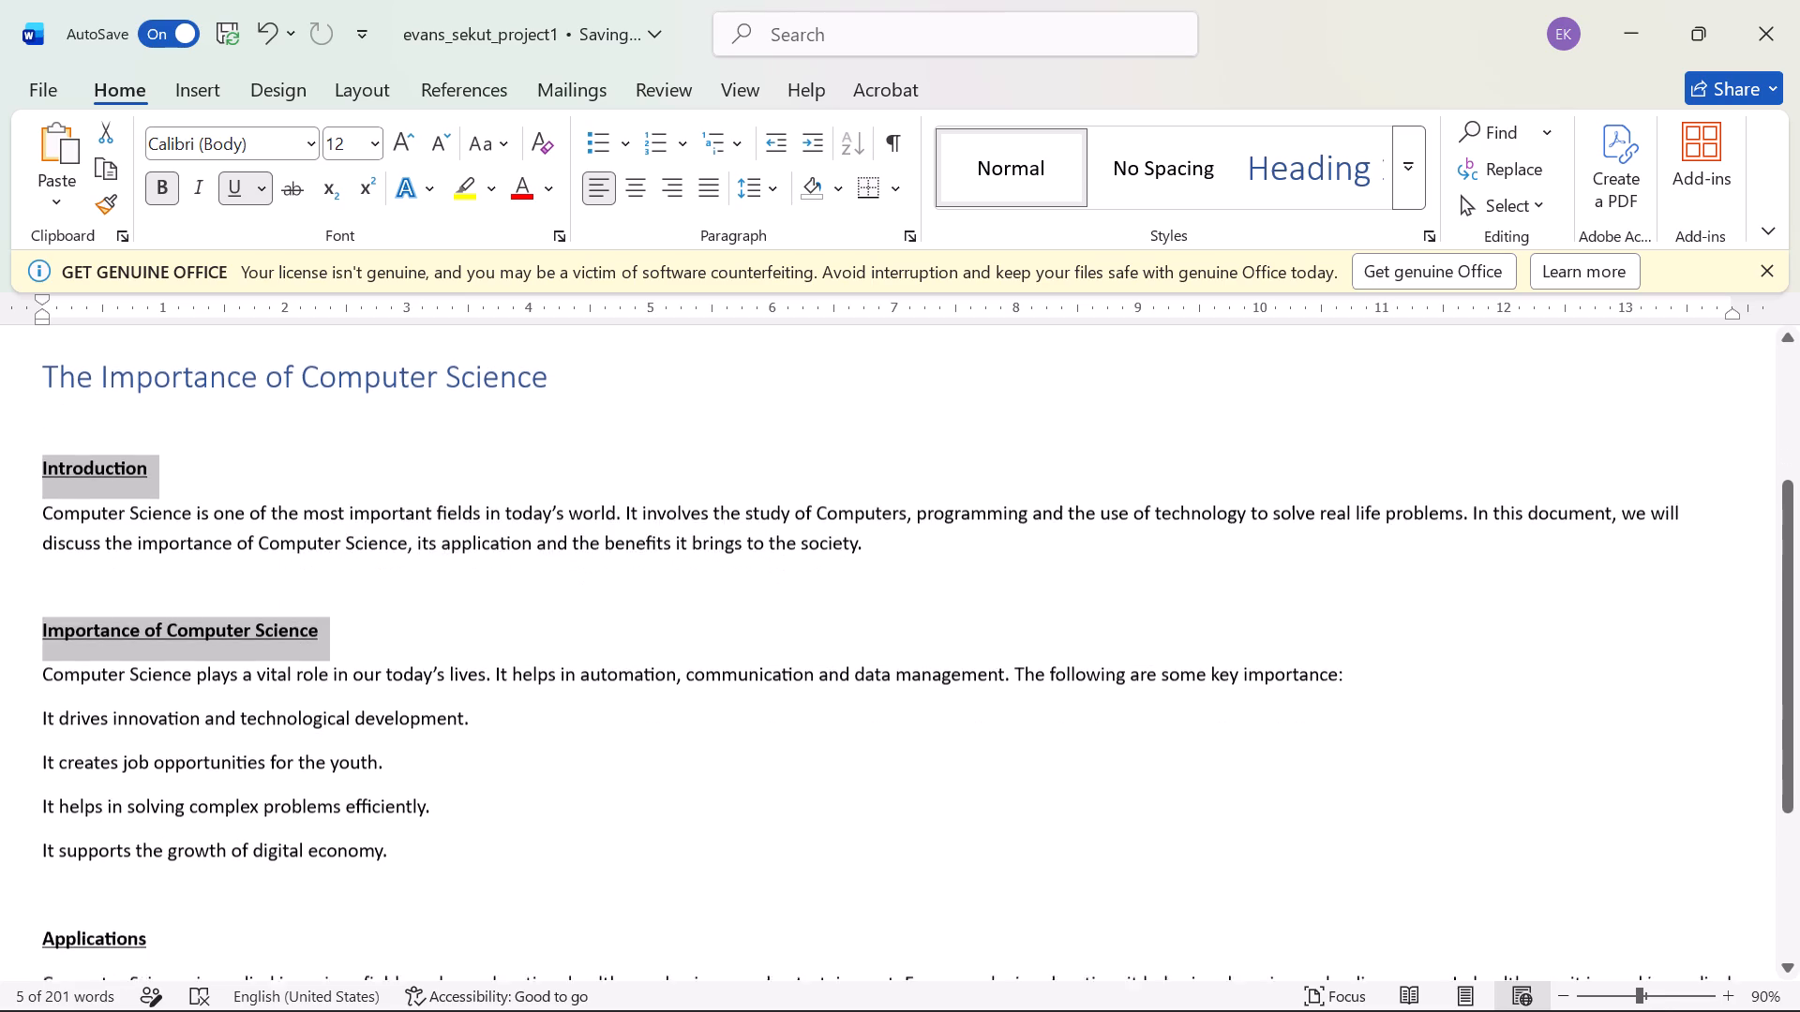
{"action": "scroll", "coordinate": [292, 665], "scroll_direction": "down", "scroll_amount": 1}
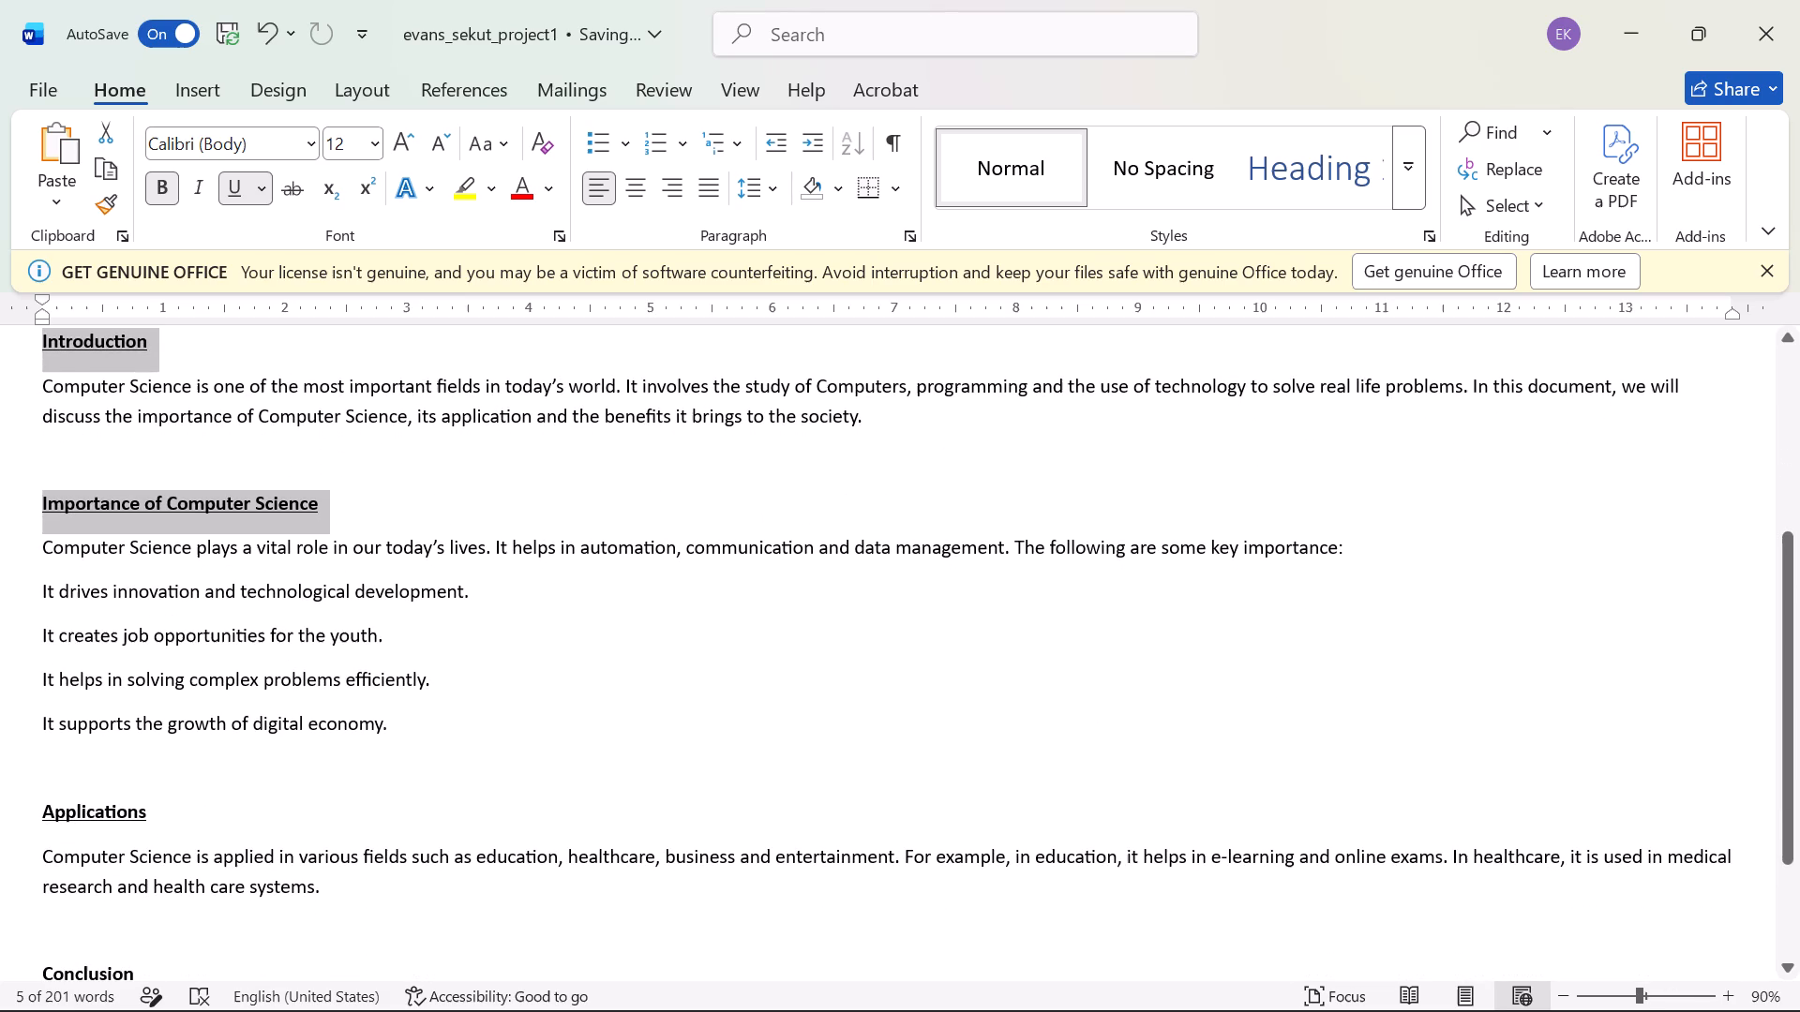
{"action": "left_click_drag", "start_coordinate": [39, 810], "coordinate": [145, 822], "text": "ctrl"}
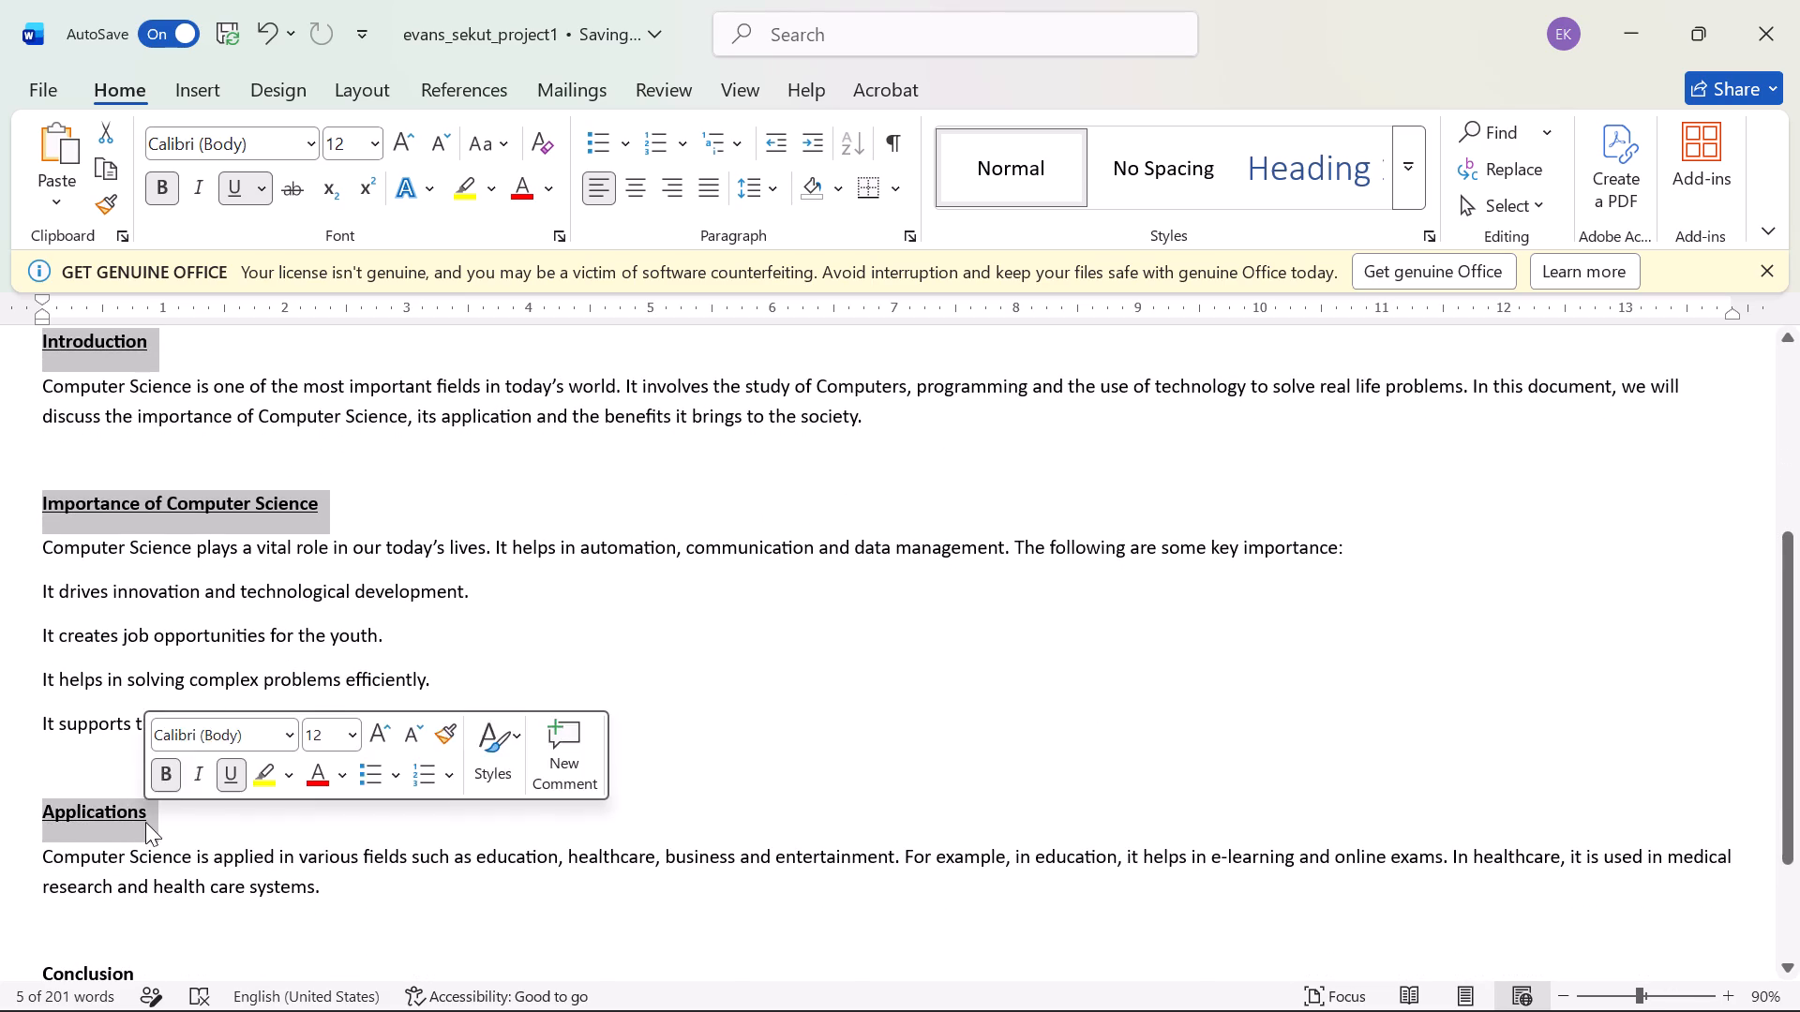
{"action": "scroll", "coordinate": [145, 822], "scroll_direction": "down", "scroll_amount": 2}
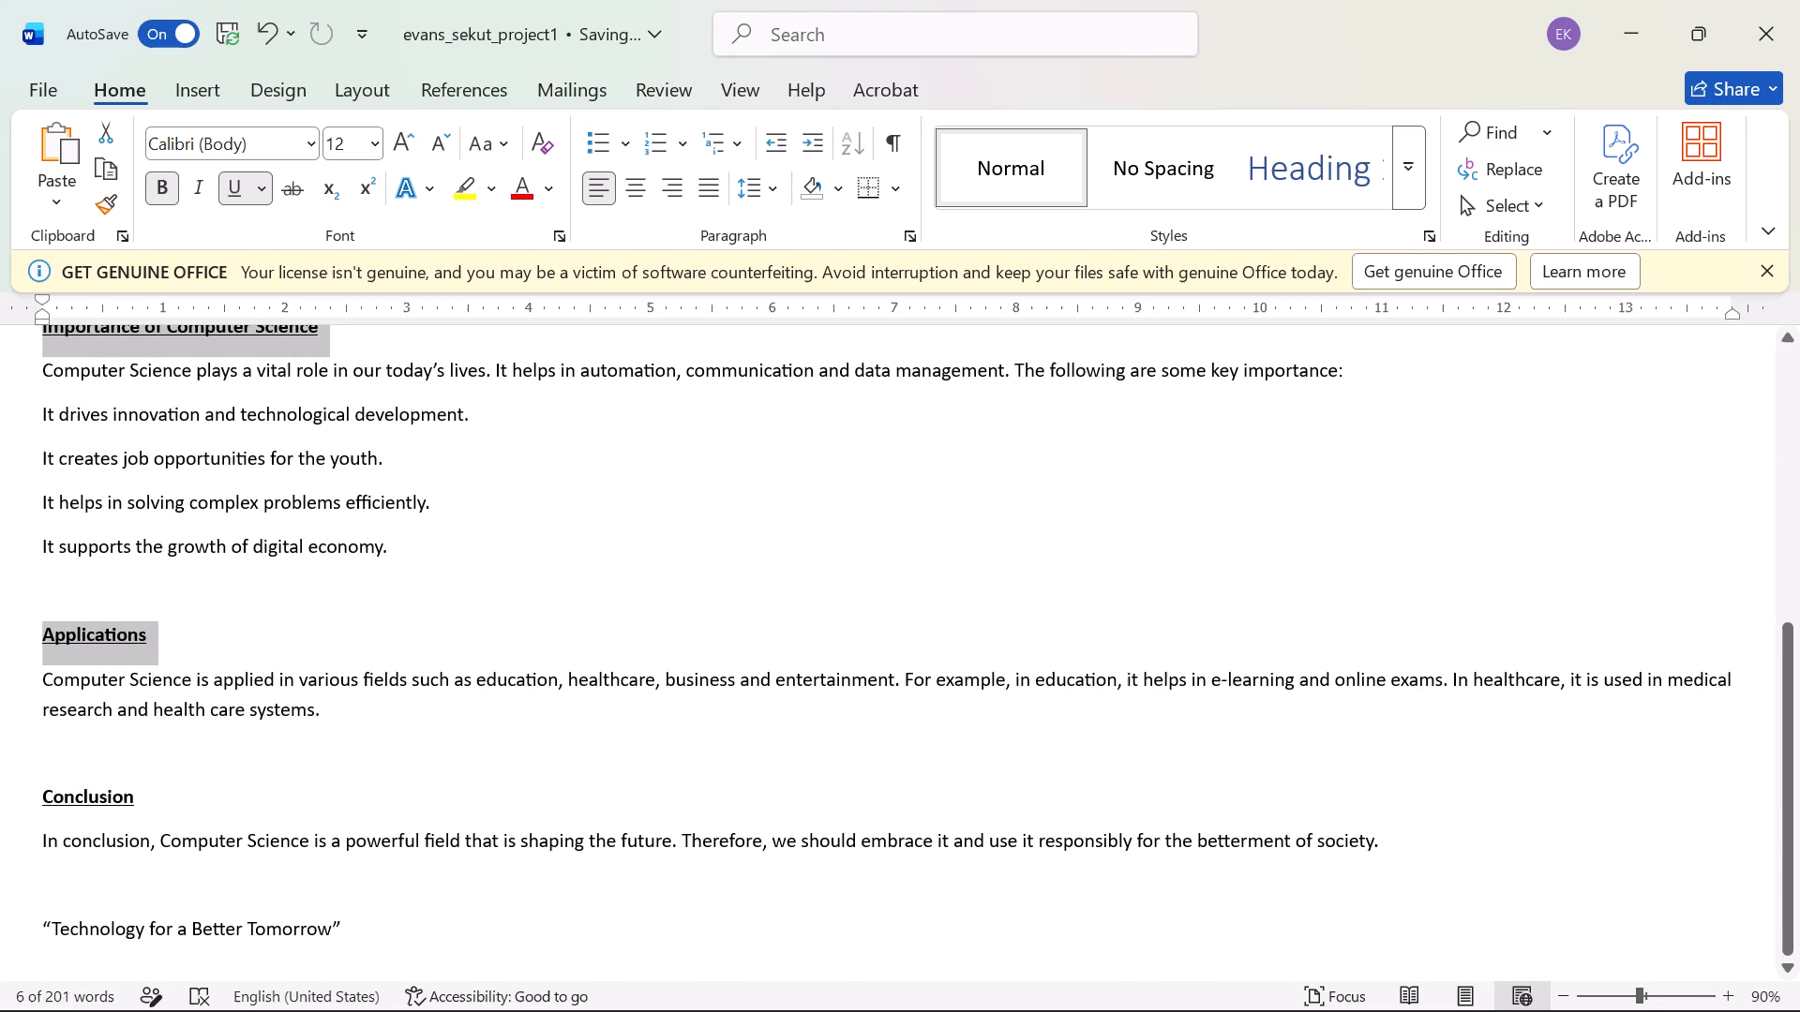
{"action": "left_click_drag", "start_coordinate": [37, 802], "coordinate": [138, 799], "text": "ctrl"}
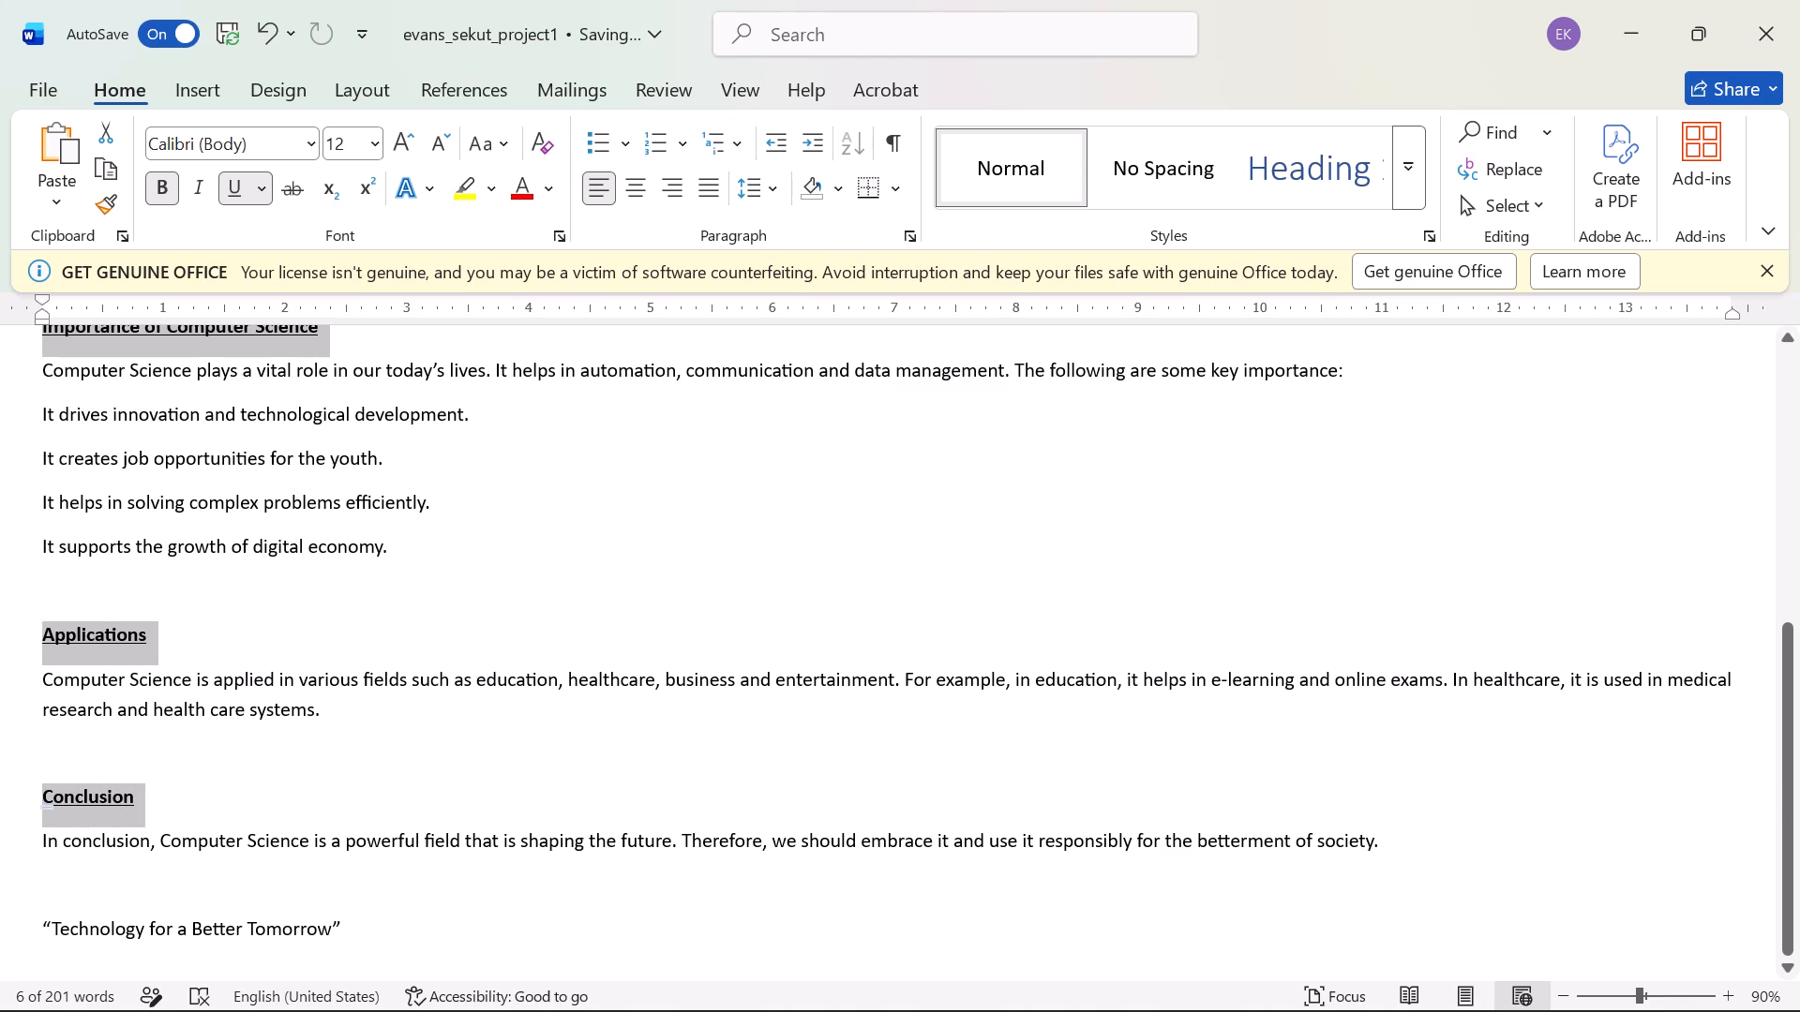
{"action": "left_click_drag", "start_coordinate": [138, 799], "coordinate": [145, 799], "text": "ctrl"}
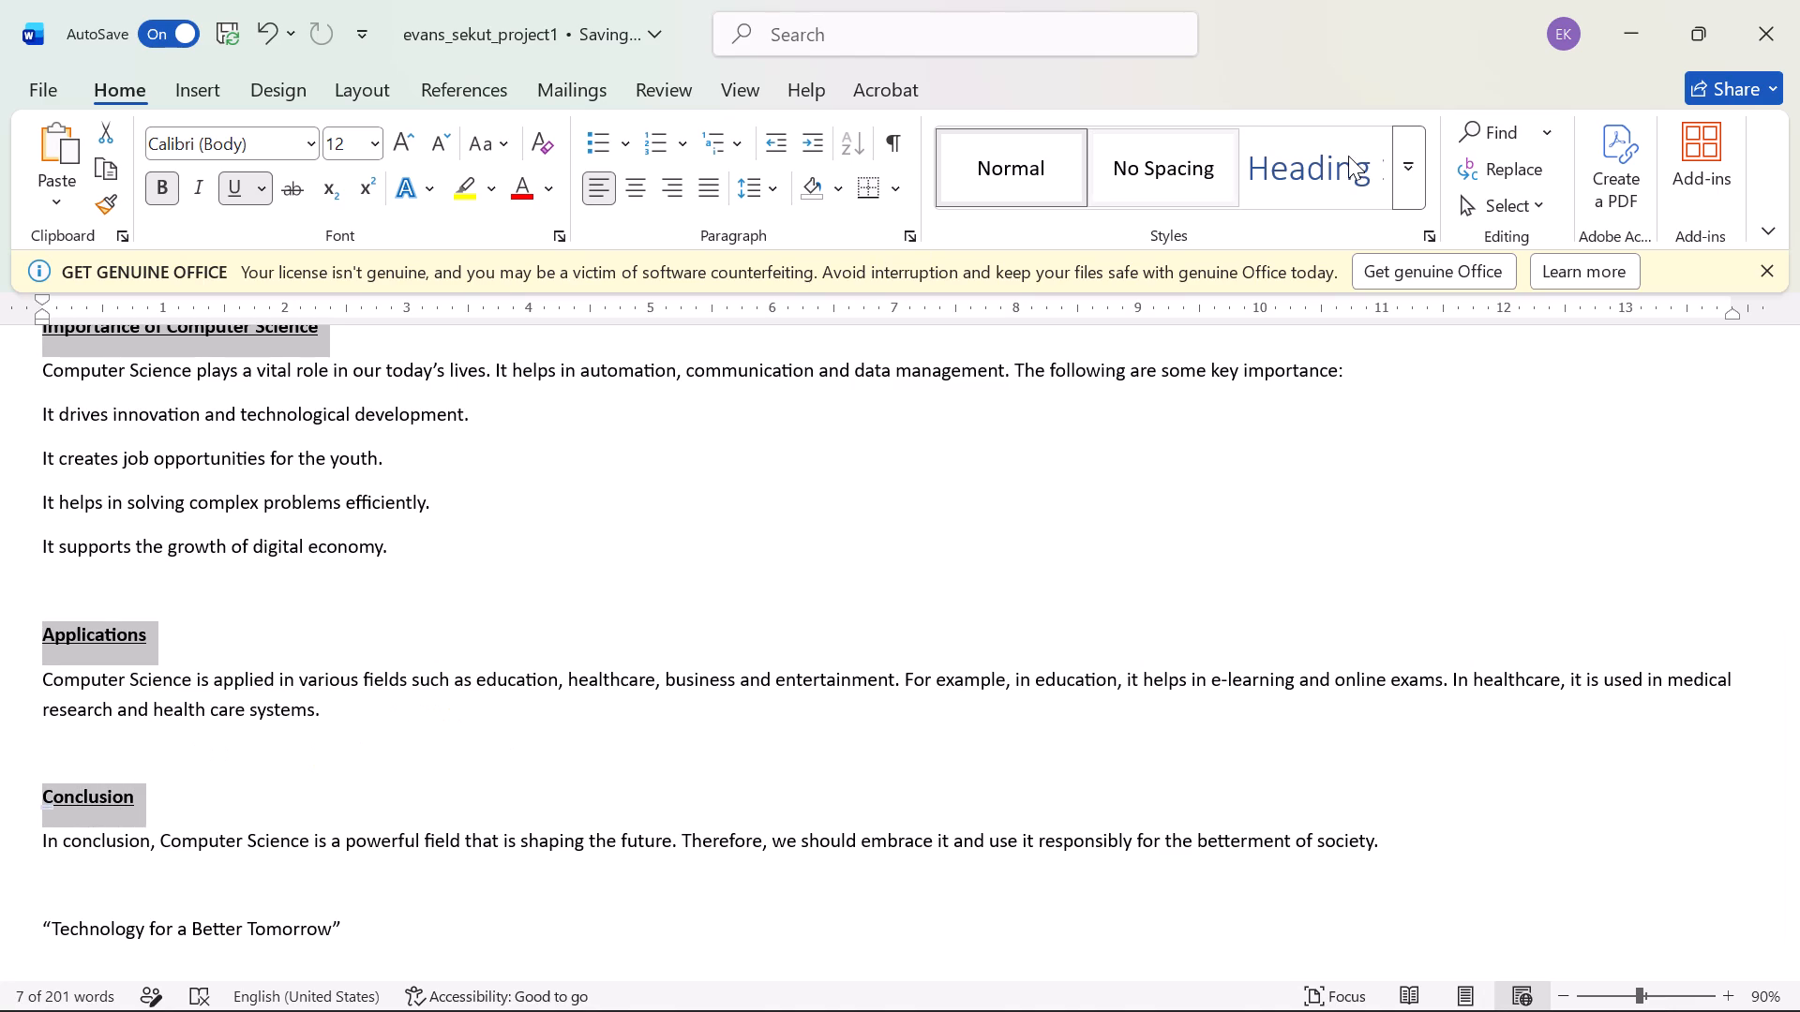
{"action": "left_click", "coordinate": [1403, 166]}
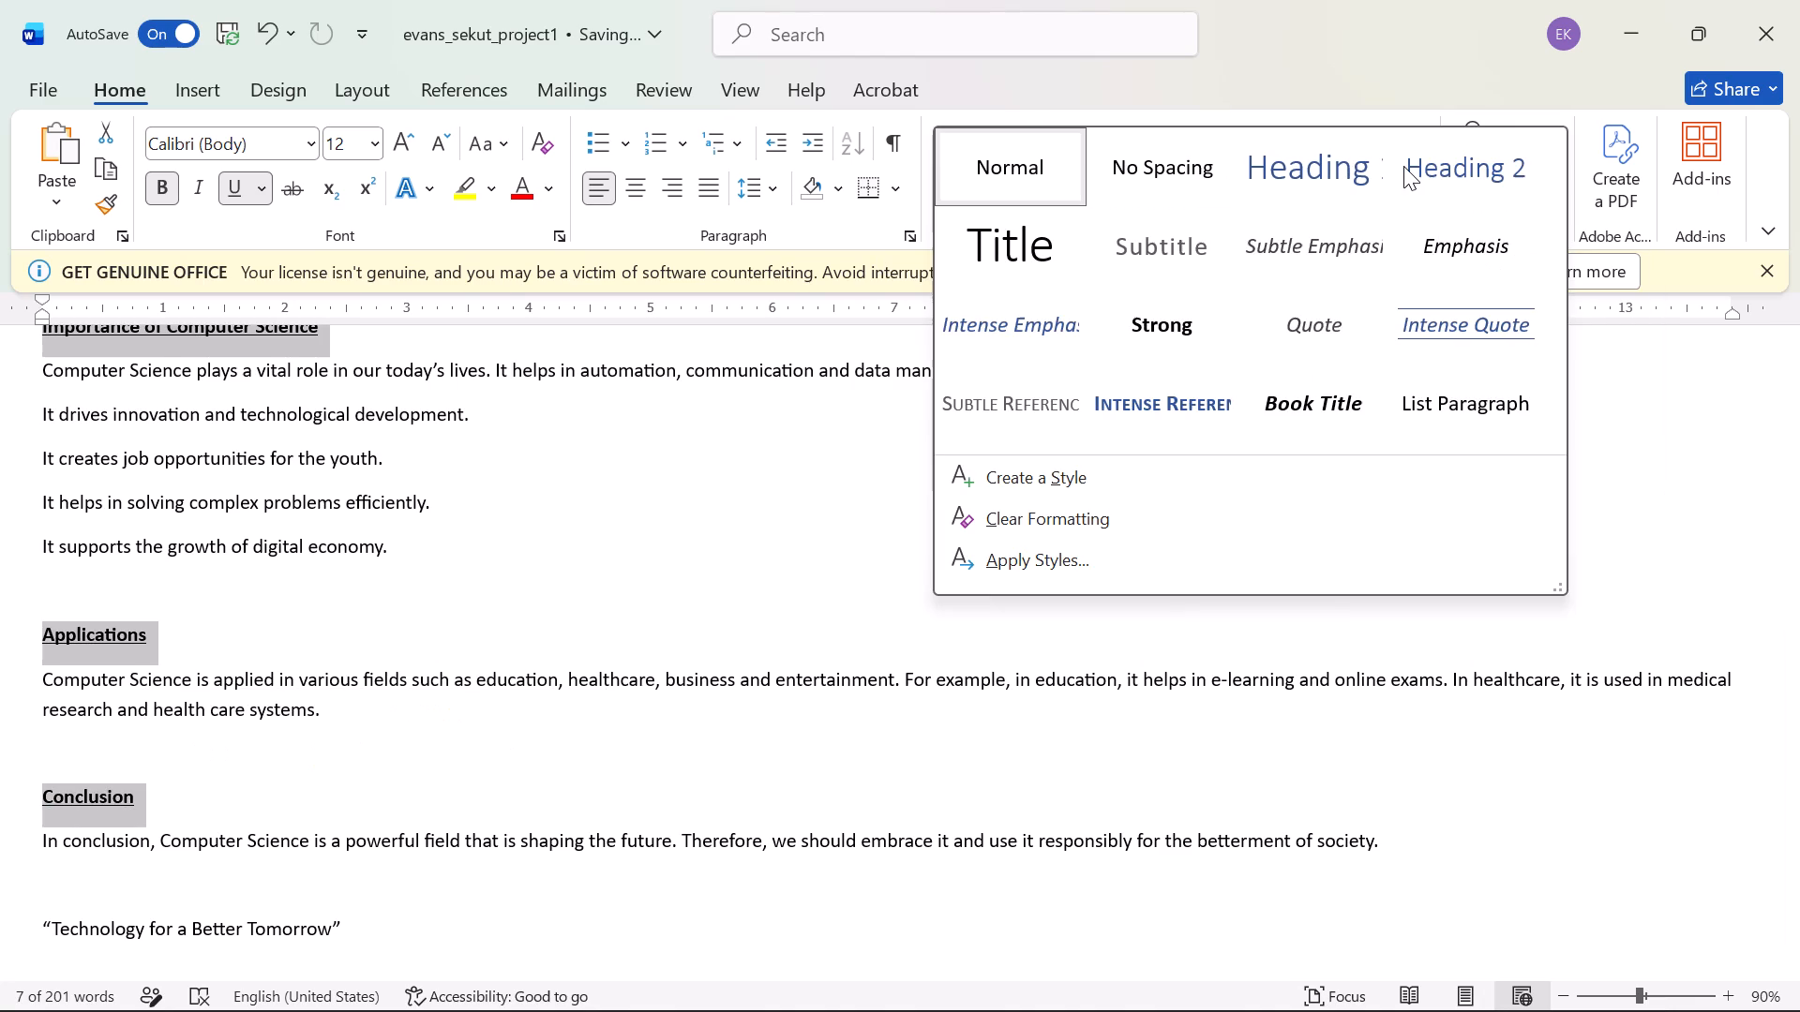
{"action": "left_click", "coordinate": [1462, 174]}
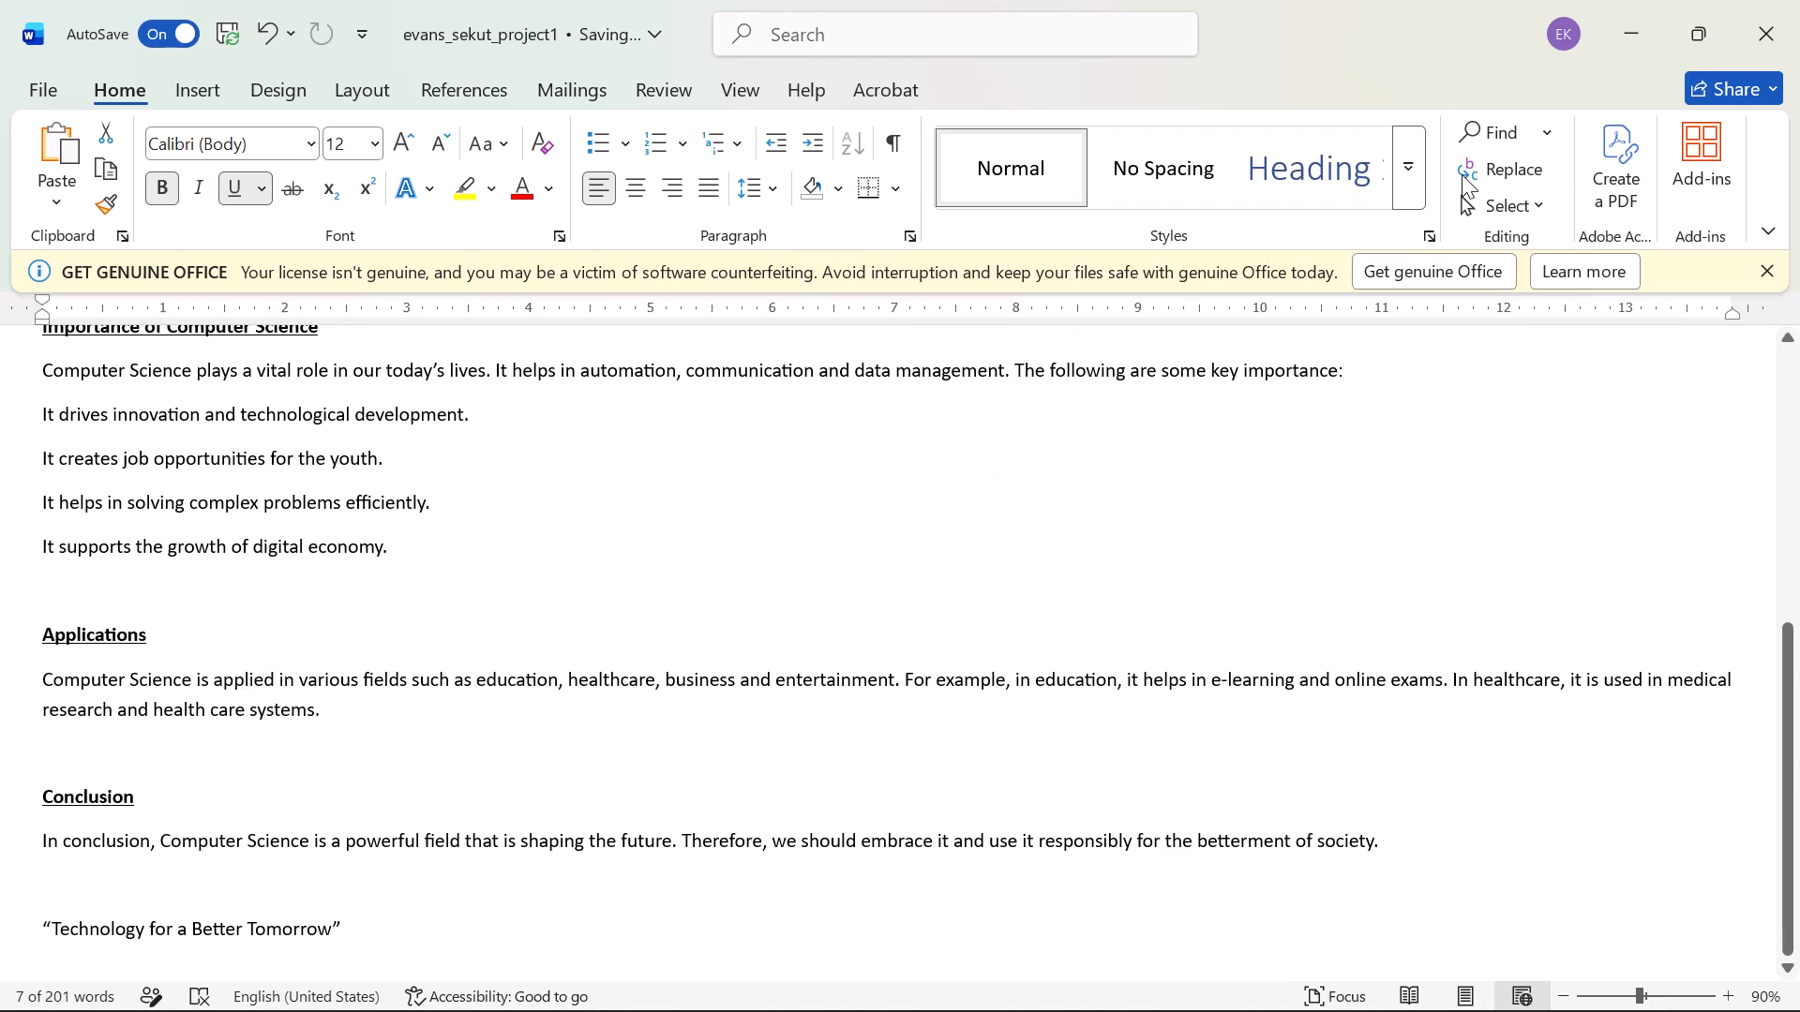
{"action": "scroll", "coordinate": [445, 422], "scroll_direction": "up", "scroll_amount": 2}
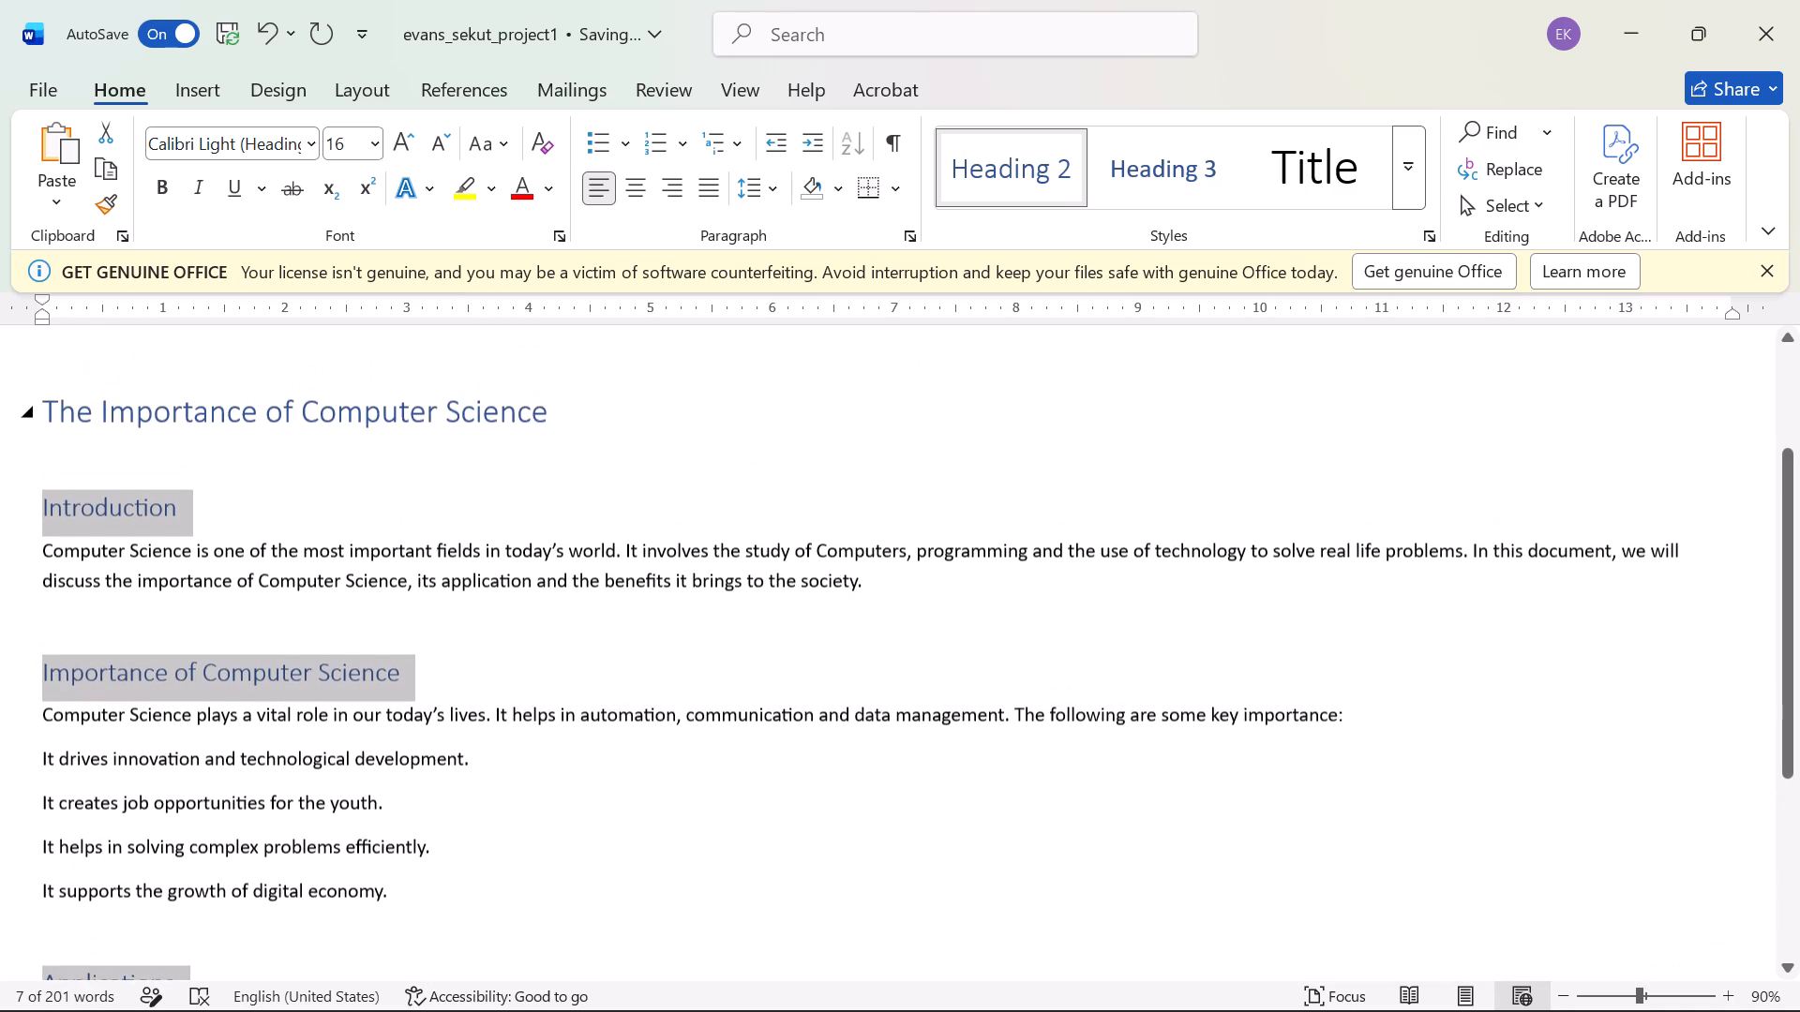
Centre the document title "The Importance of Computer Science" and deselect it.
{"action": "scroll", "coordinate": [445, 422], "scroll_direction": "up", "scroll_amount": 1}
{"action": "left_click", "coordinate": [386, 508]}
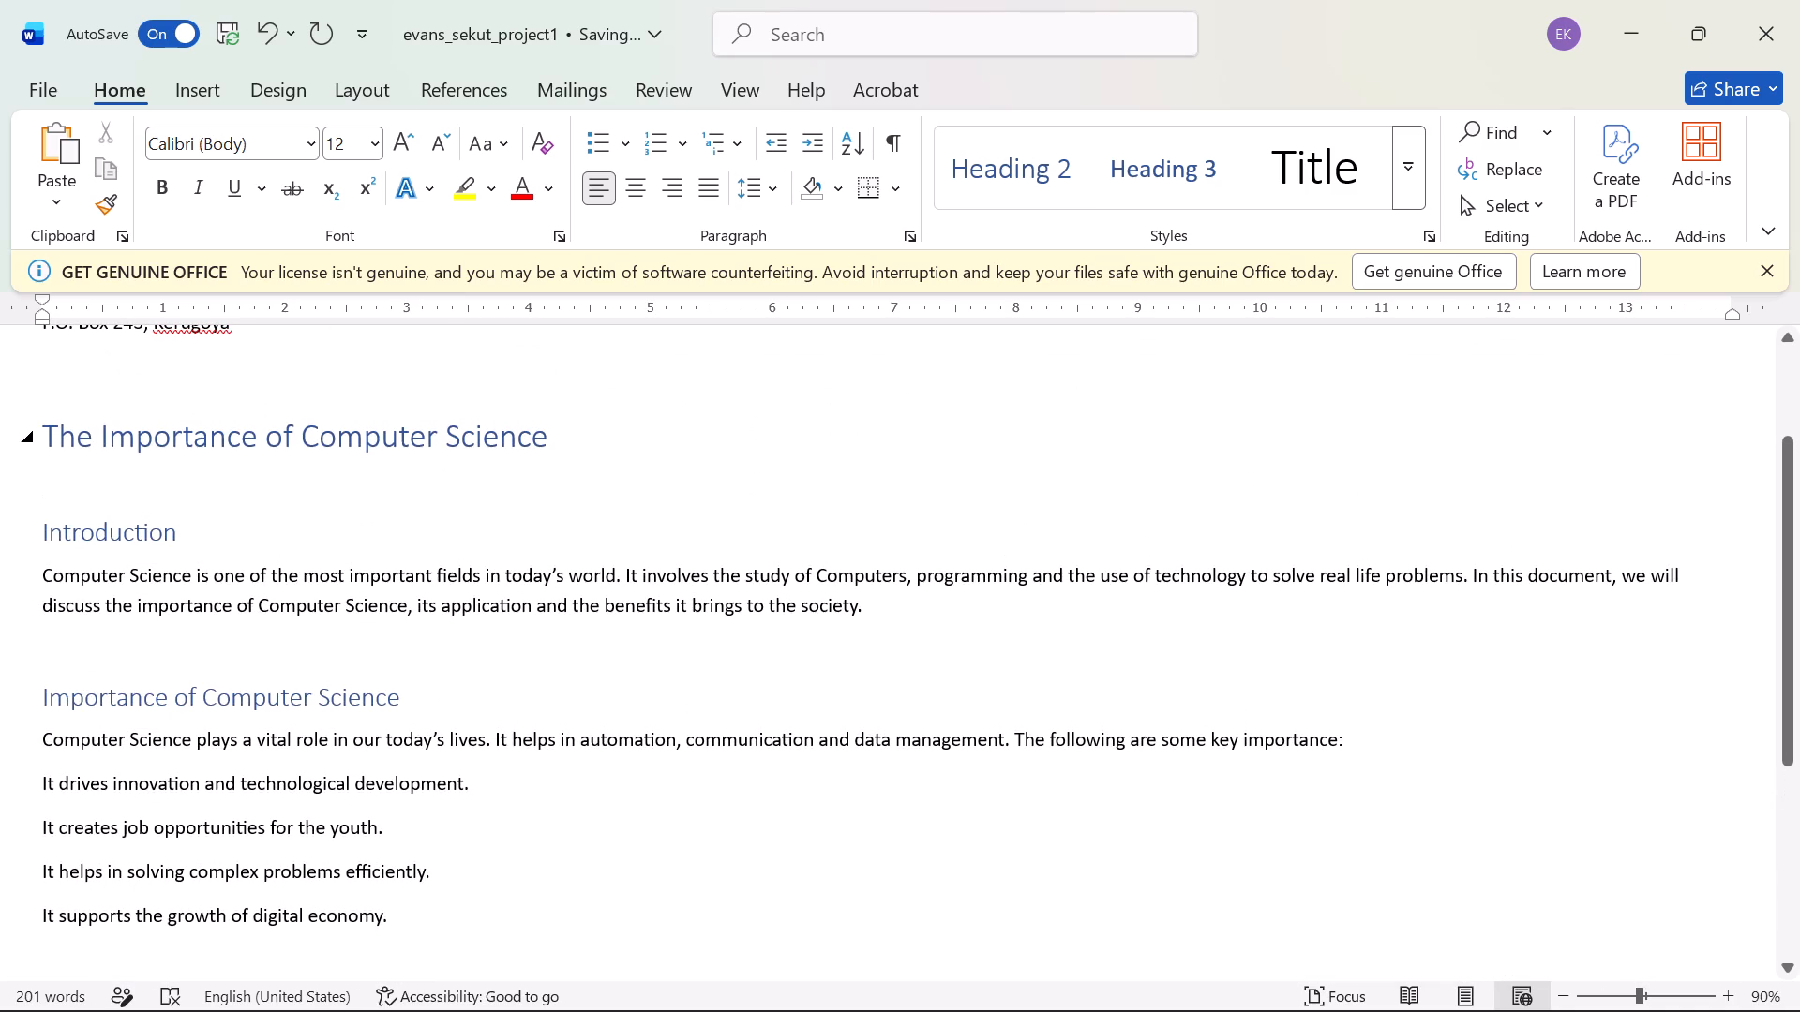
{"action": "left_click", "coordinate": [44, 432]}
{"action": "left_click_drag", "start_coordinate": [44, 432], "coordinate": [265, 438]}
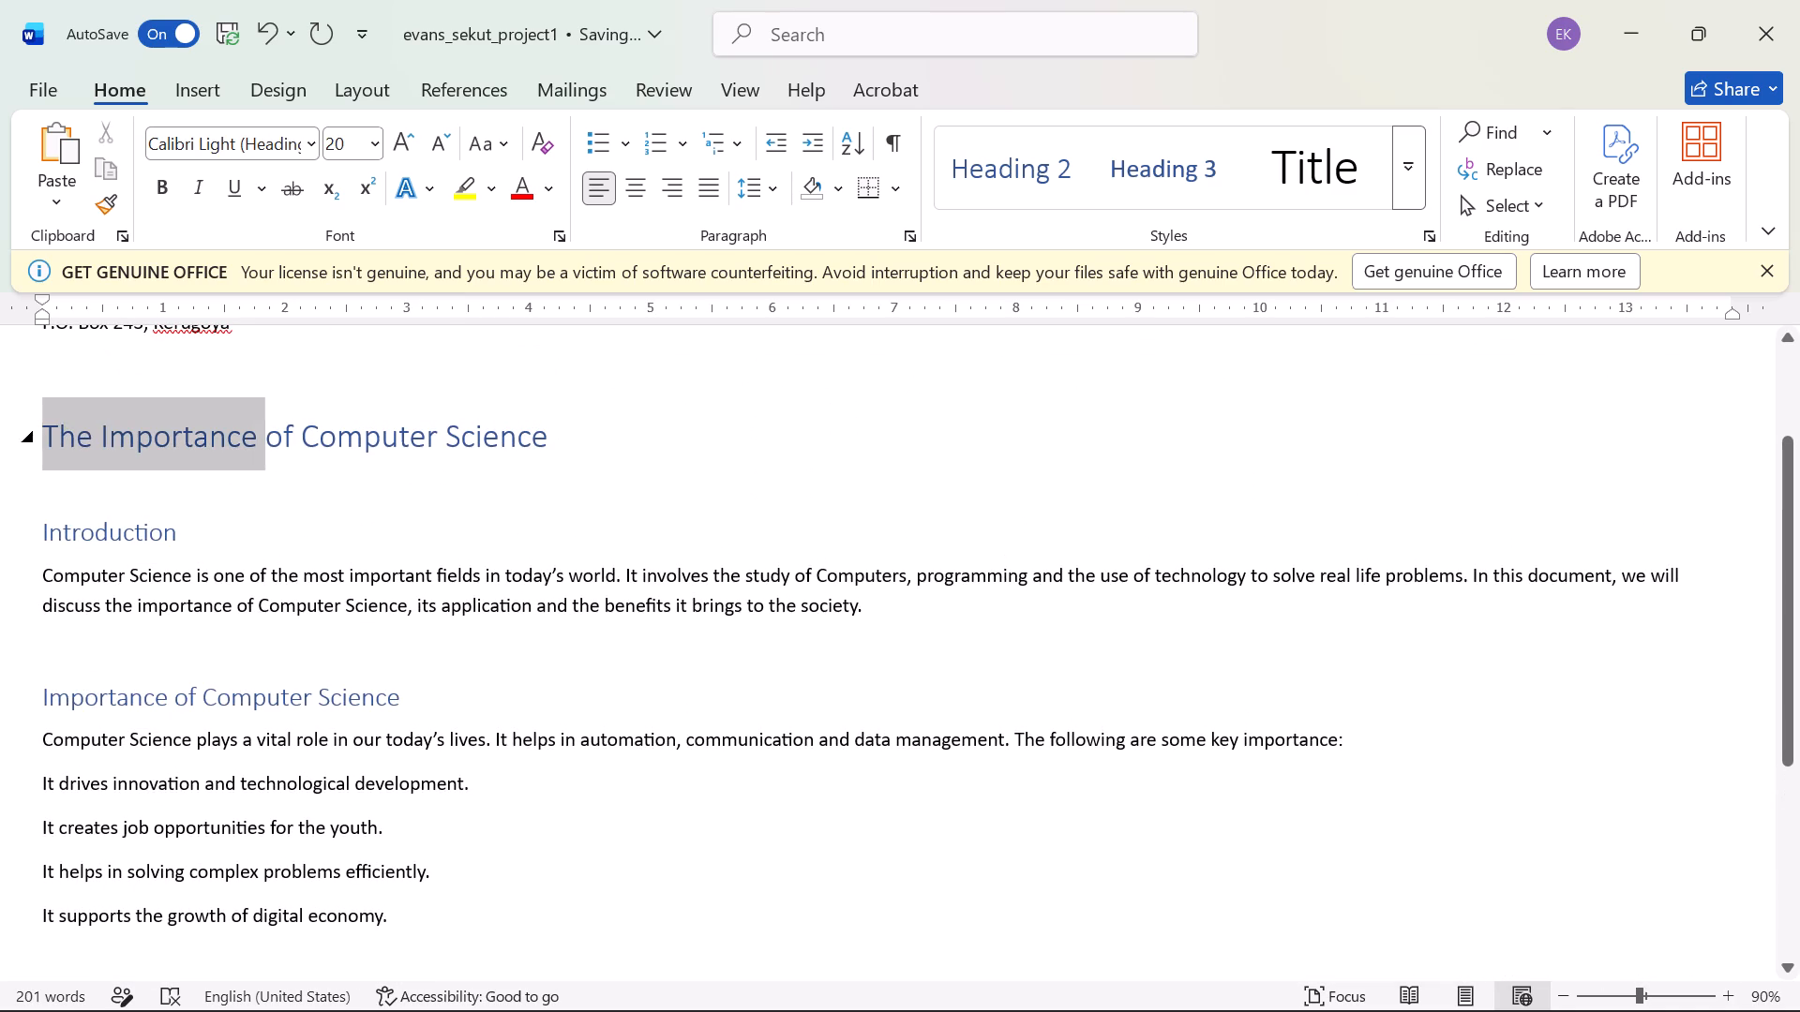
{"action": "left_click_drag", "start_coordinate": [265, 438], "coordinate": [528, 454]}
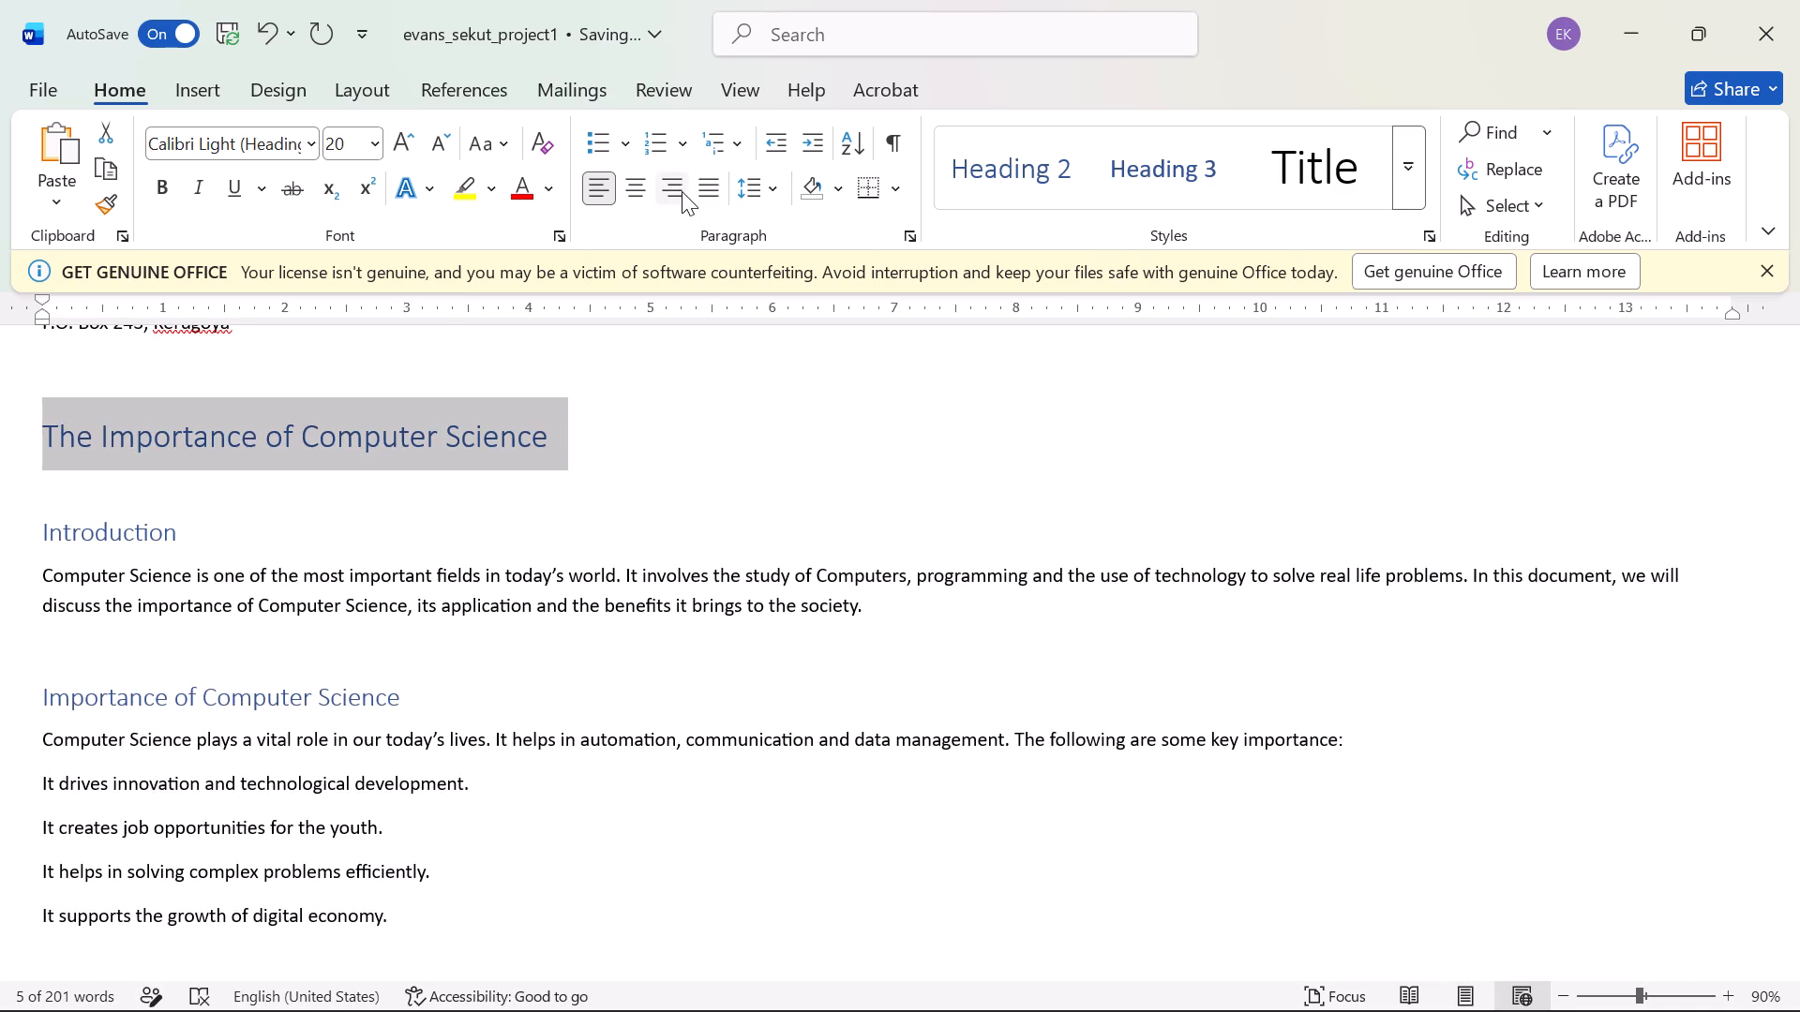
{"action": "left_click", "coordinate": [636, 191]}
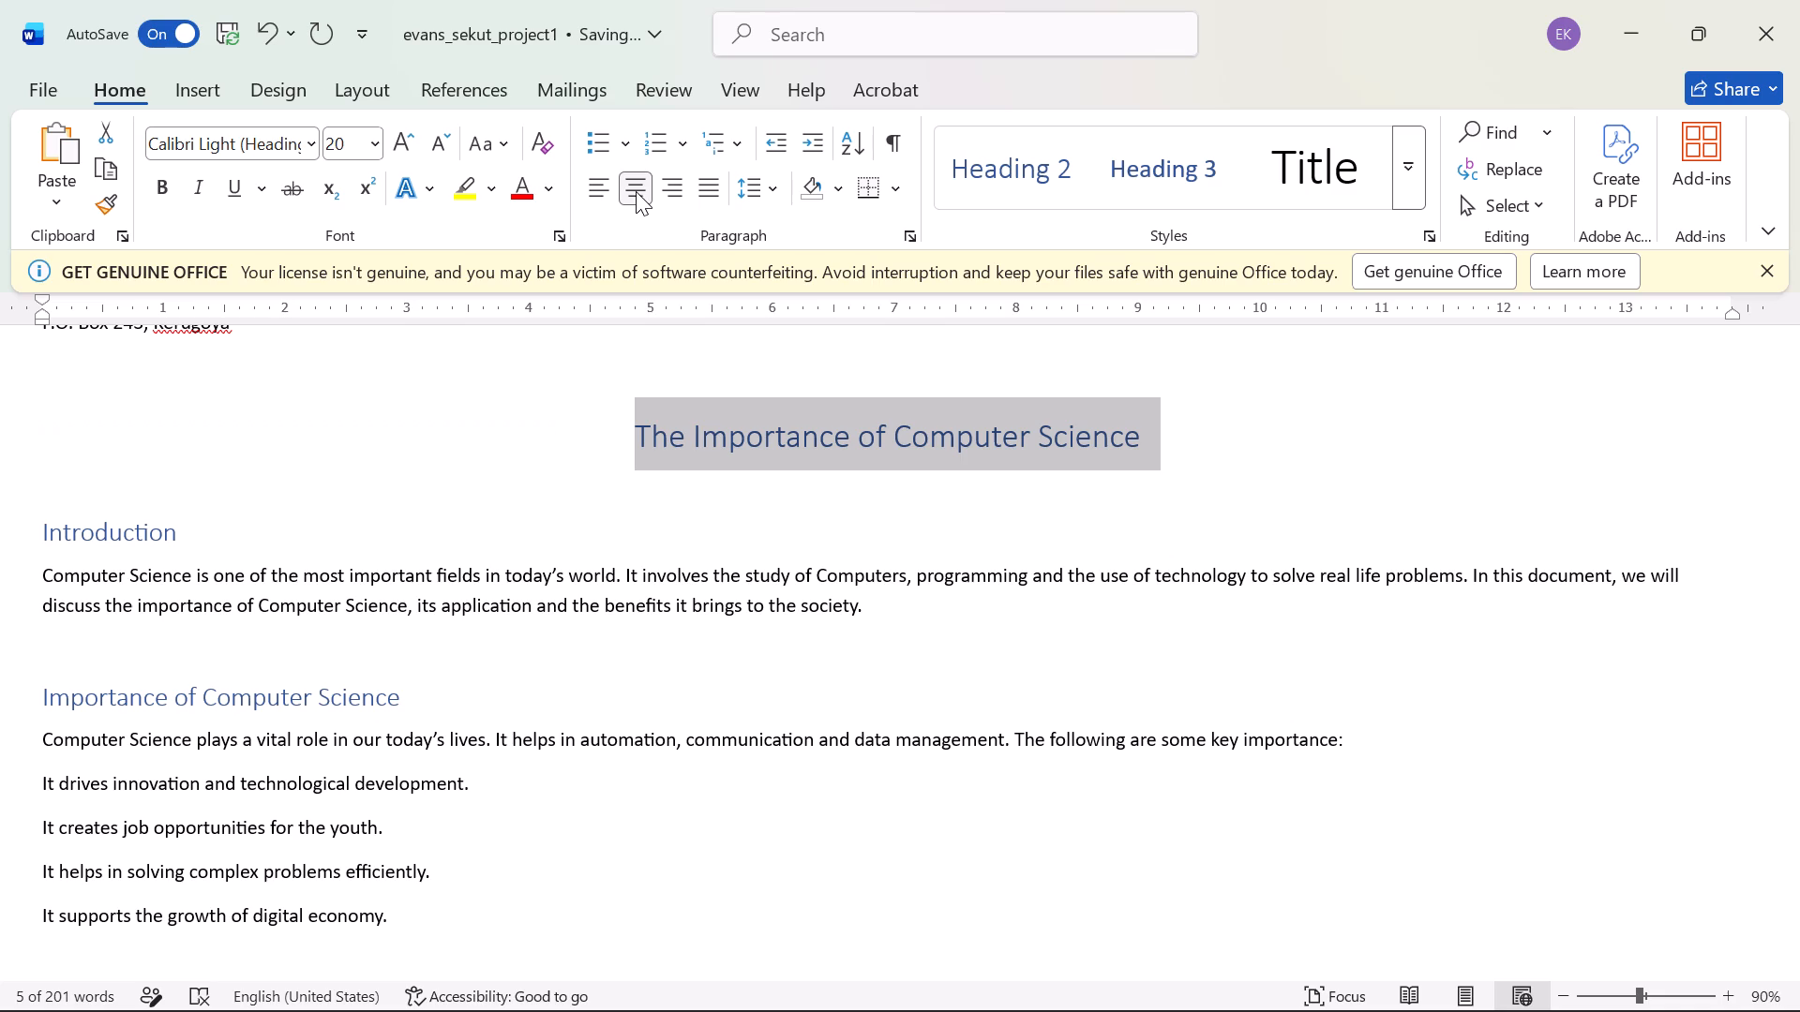
{"action": "left_click", "coordinate": [477, 418]}
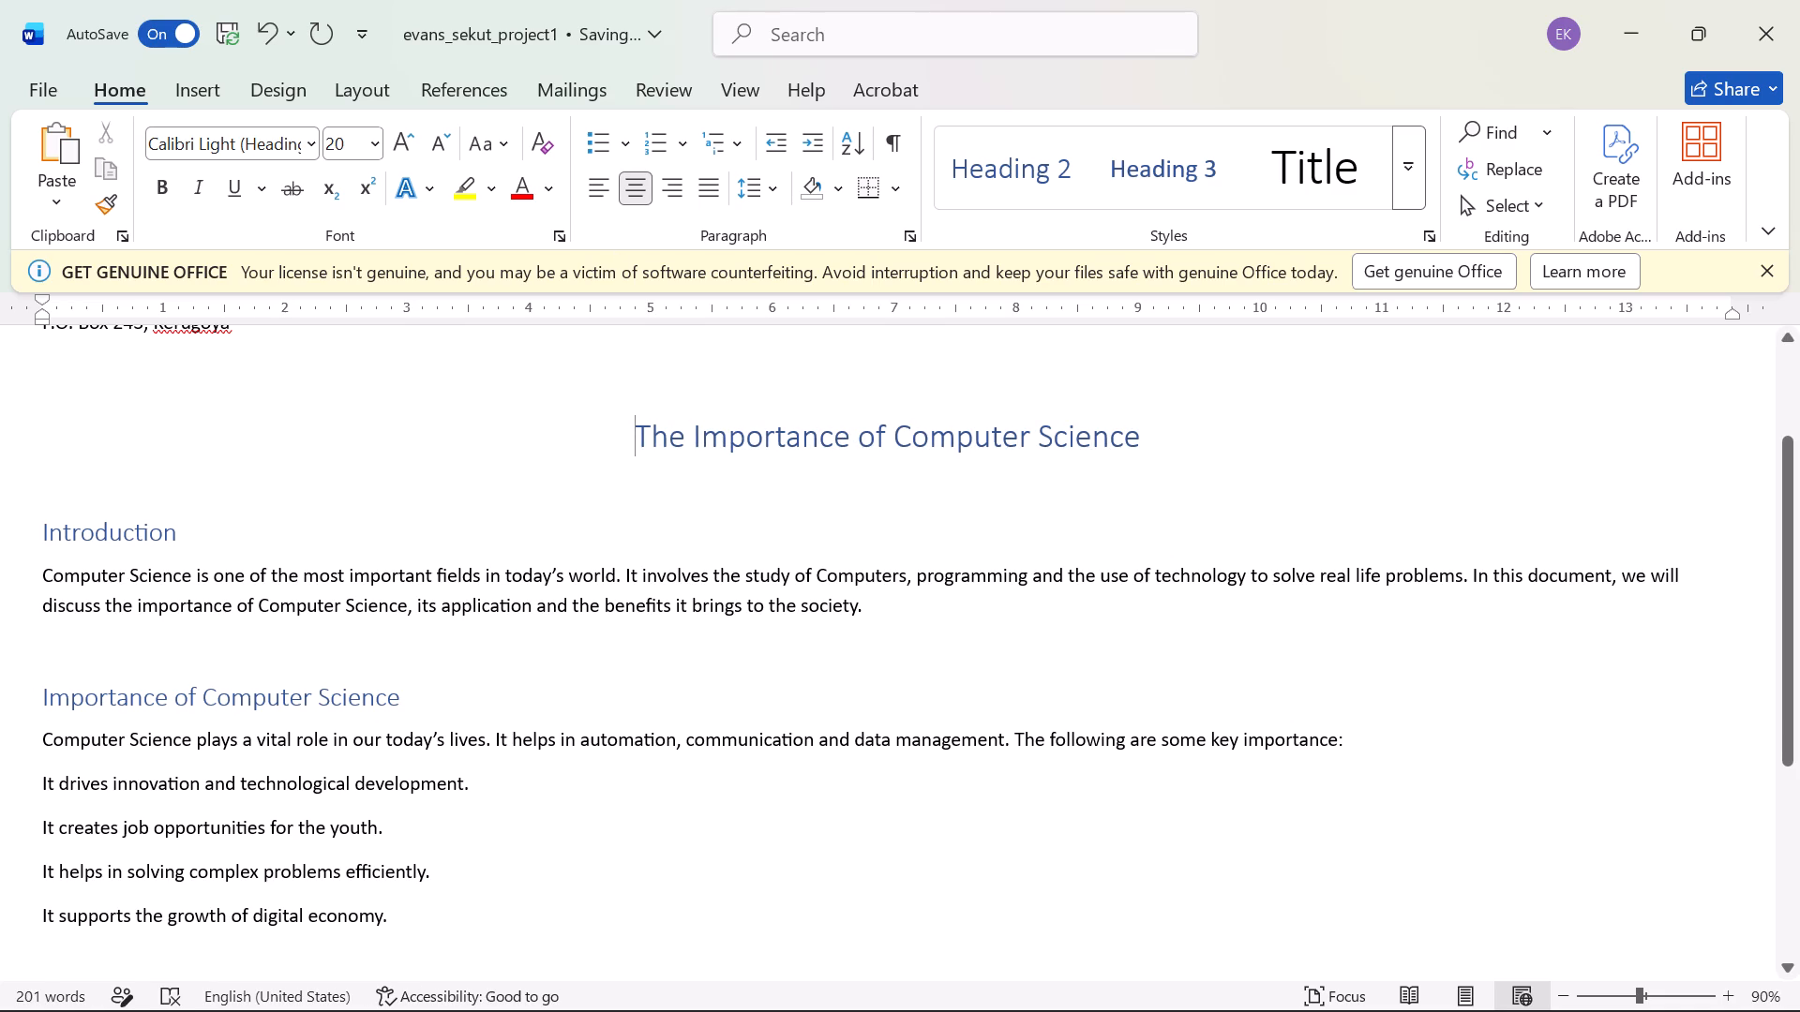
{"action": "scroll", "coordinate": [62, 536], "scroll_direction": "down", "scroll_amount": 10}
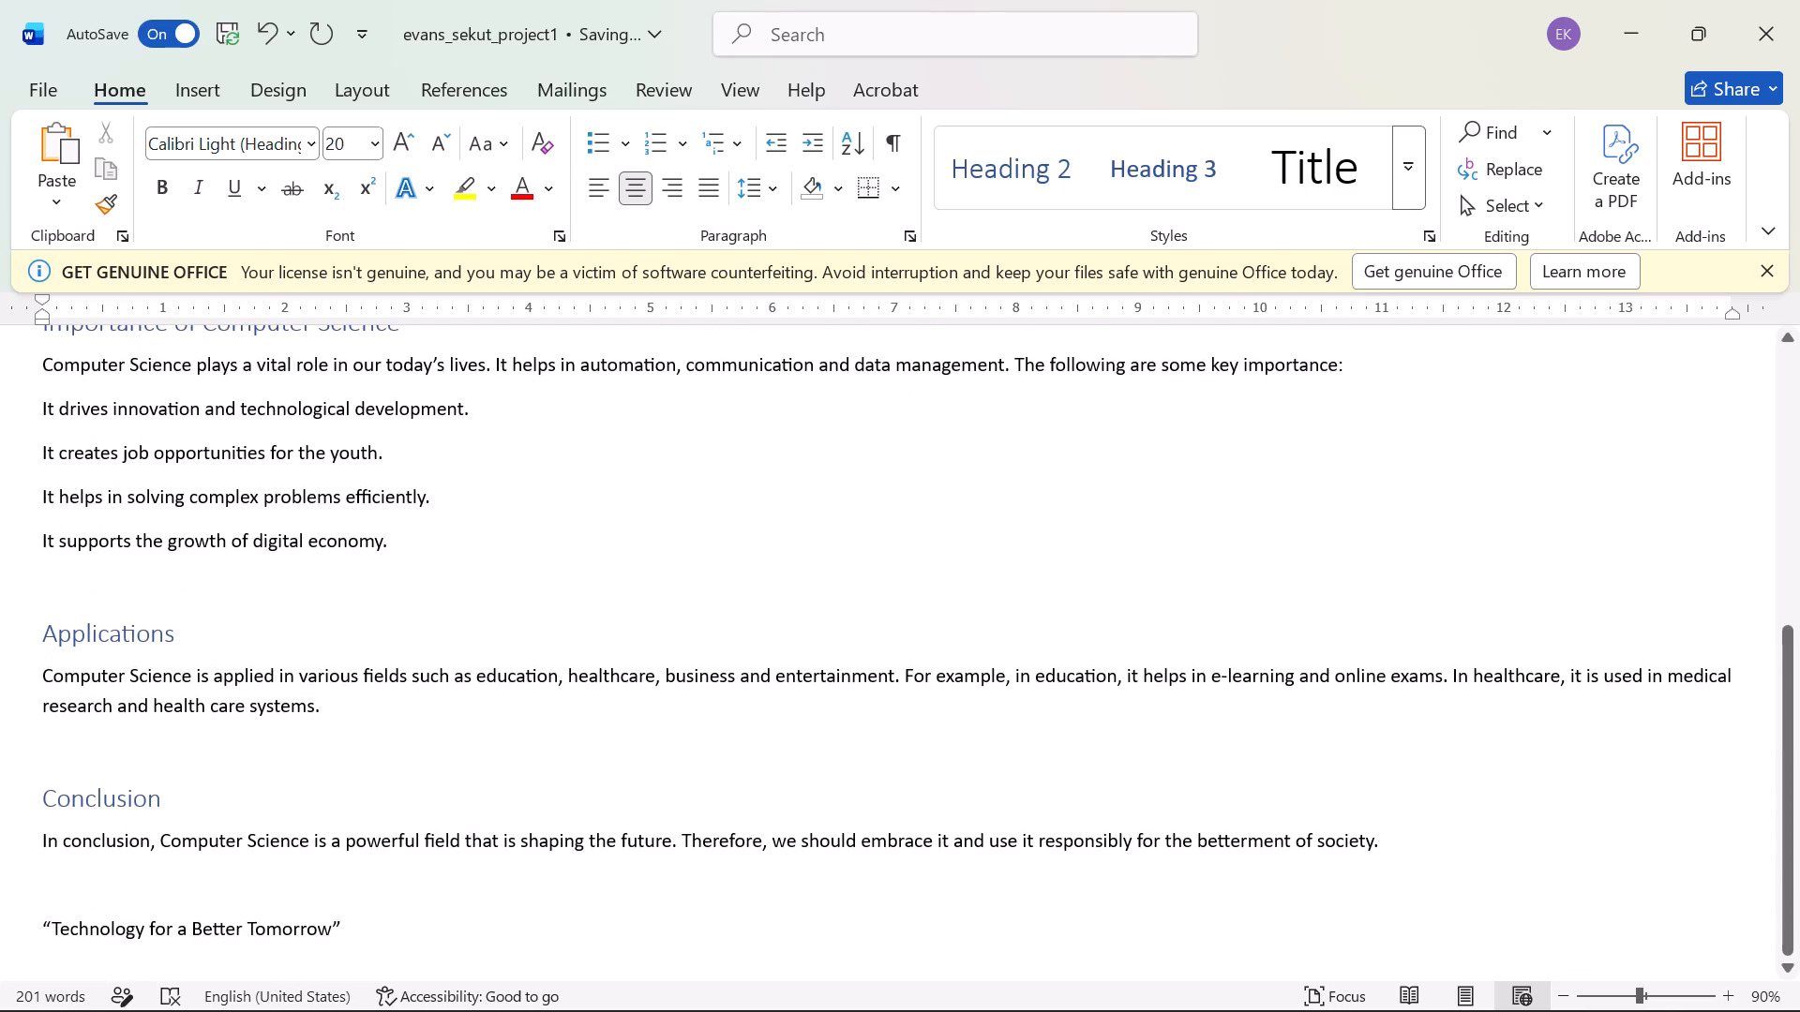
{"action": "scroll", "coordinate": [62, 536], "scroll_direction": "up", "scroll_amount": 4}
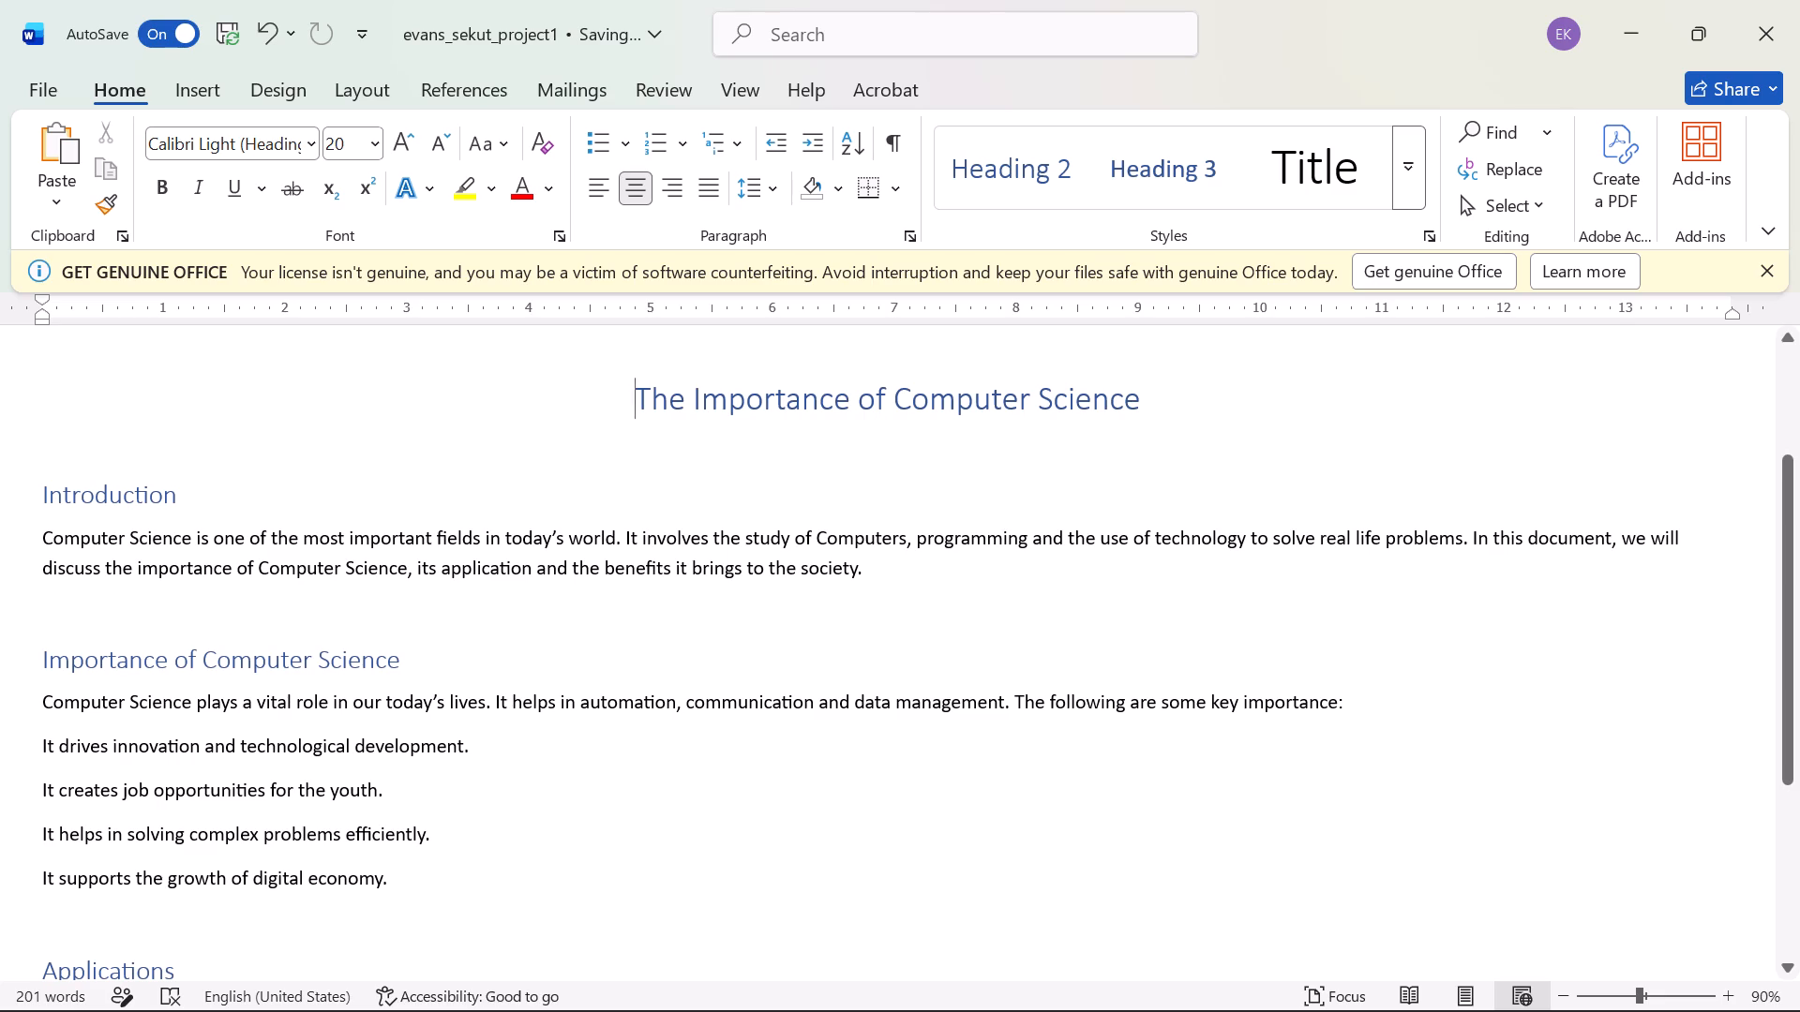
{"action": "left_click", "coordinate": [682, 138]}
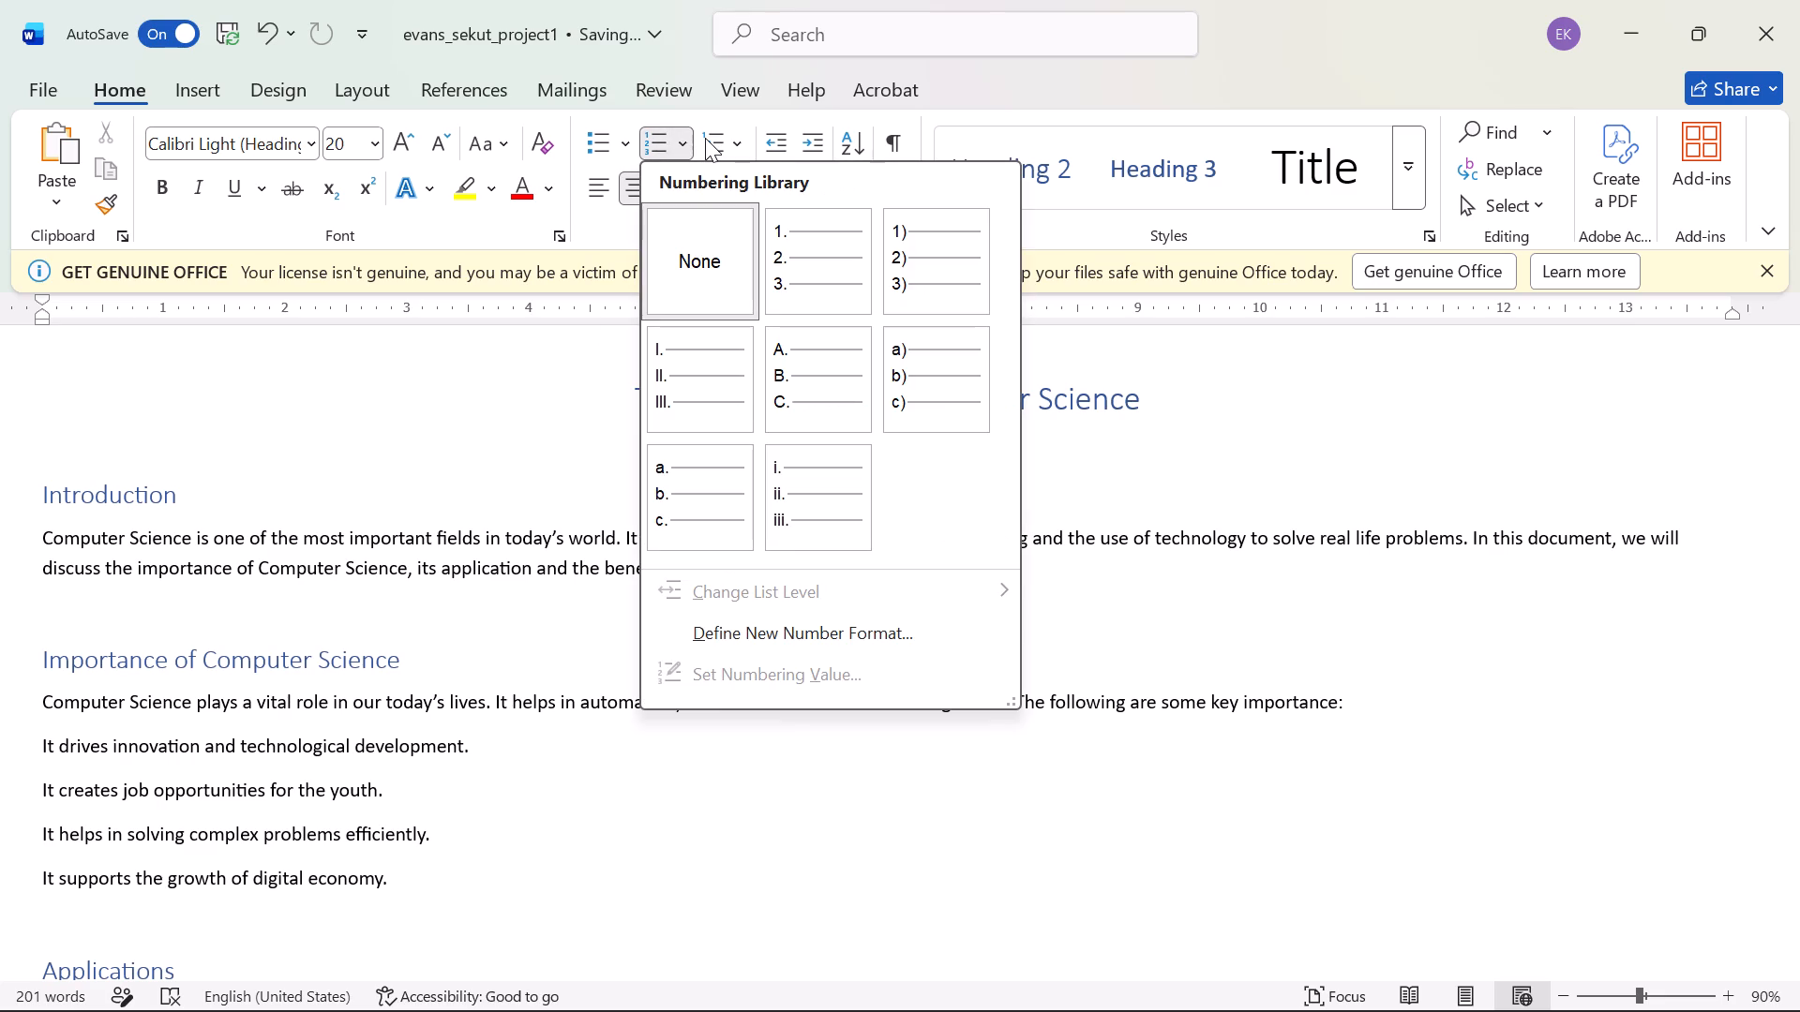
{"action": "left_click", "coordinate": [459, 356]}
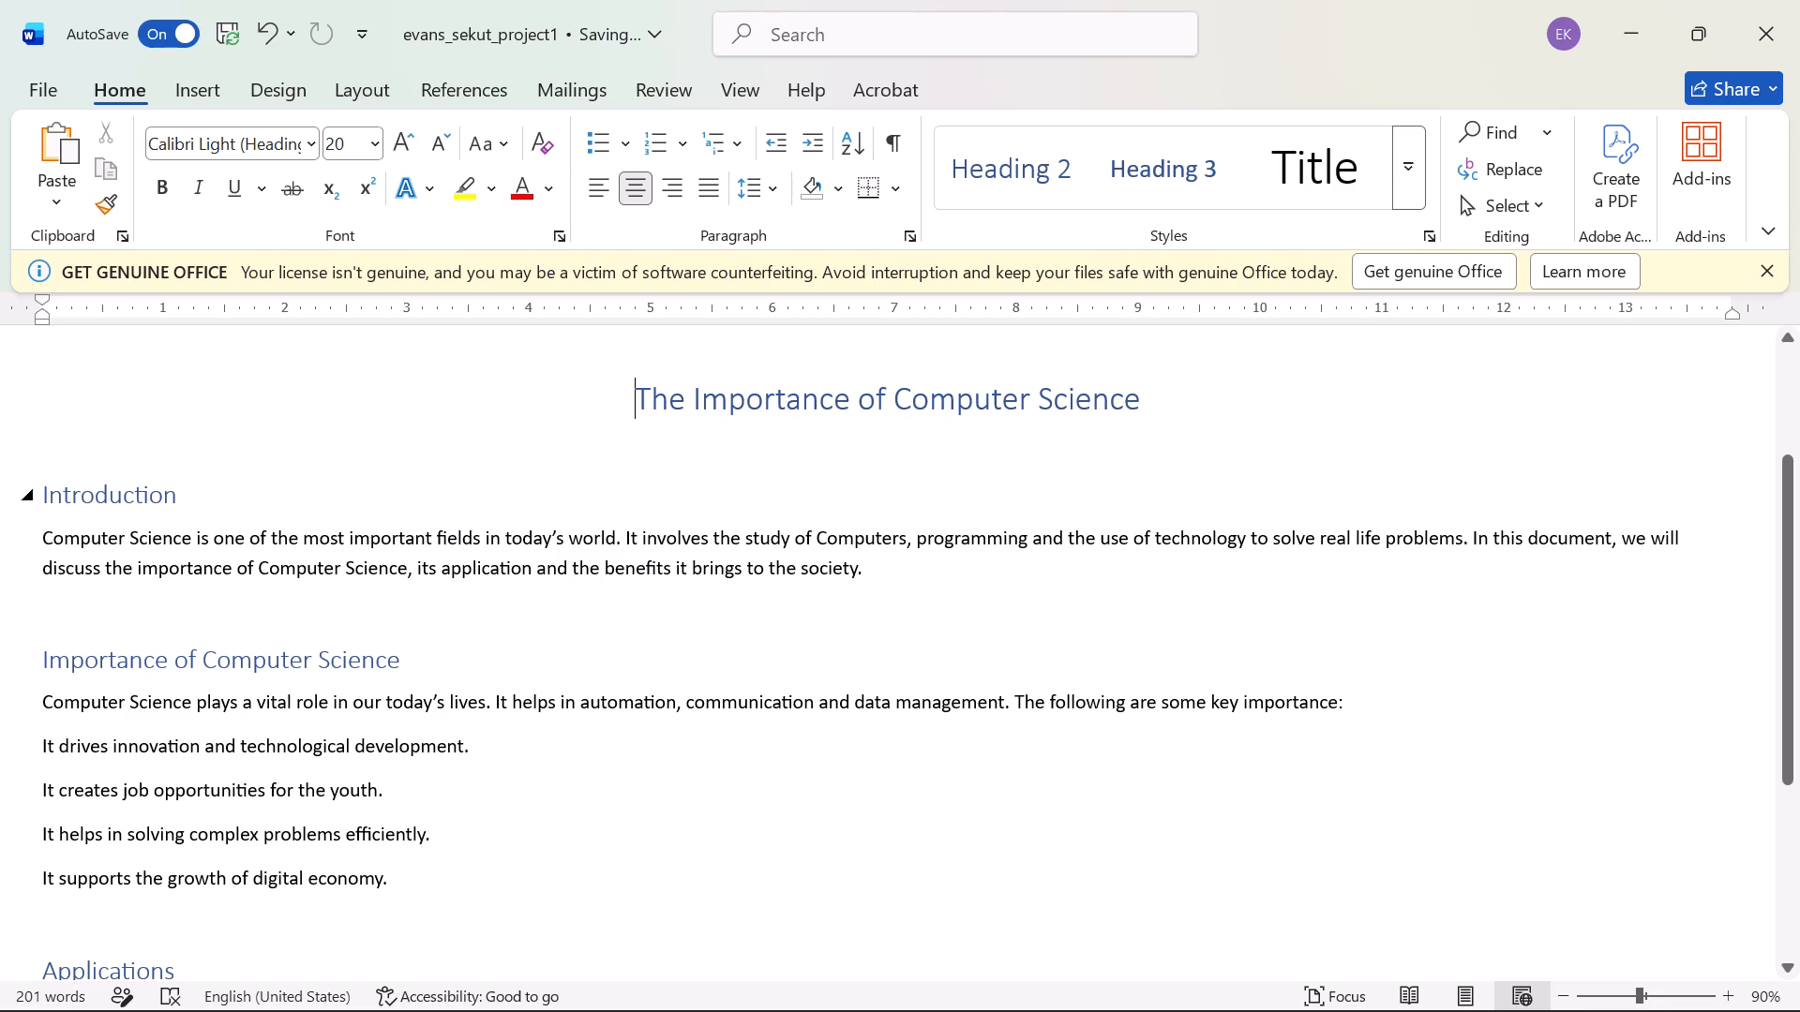
Number the headings Introduction, Importance of Computer Science, Applications and Conclusion with the 1. 2. 3. number format.
{"action": "left_click_drag", "start_coordinate": [41, 497], "coordinate": [153, 473]}
{"action": "left_click_drag", "start_coordinate": [153, 473], "coordinate": [187, 490]}
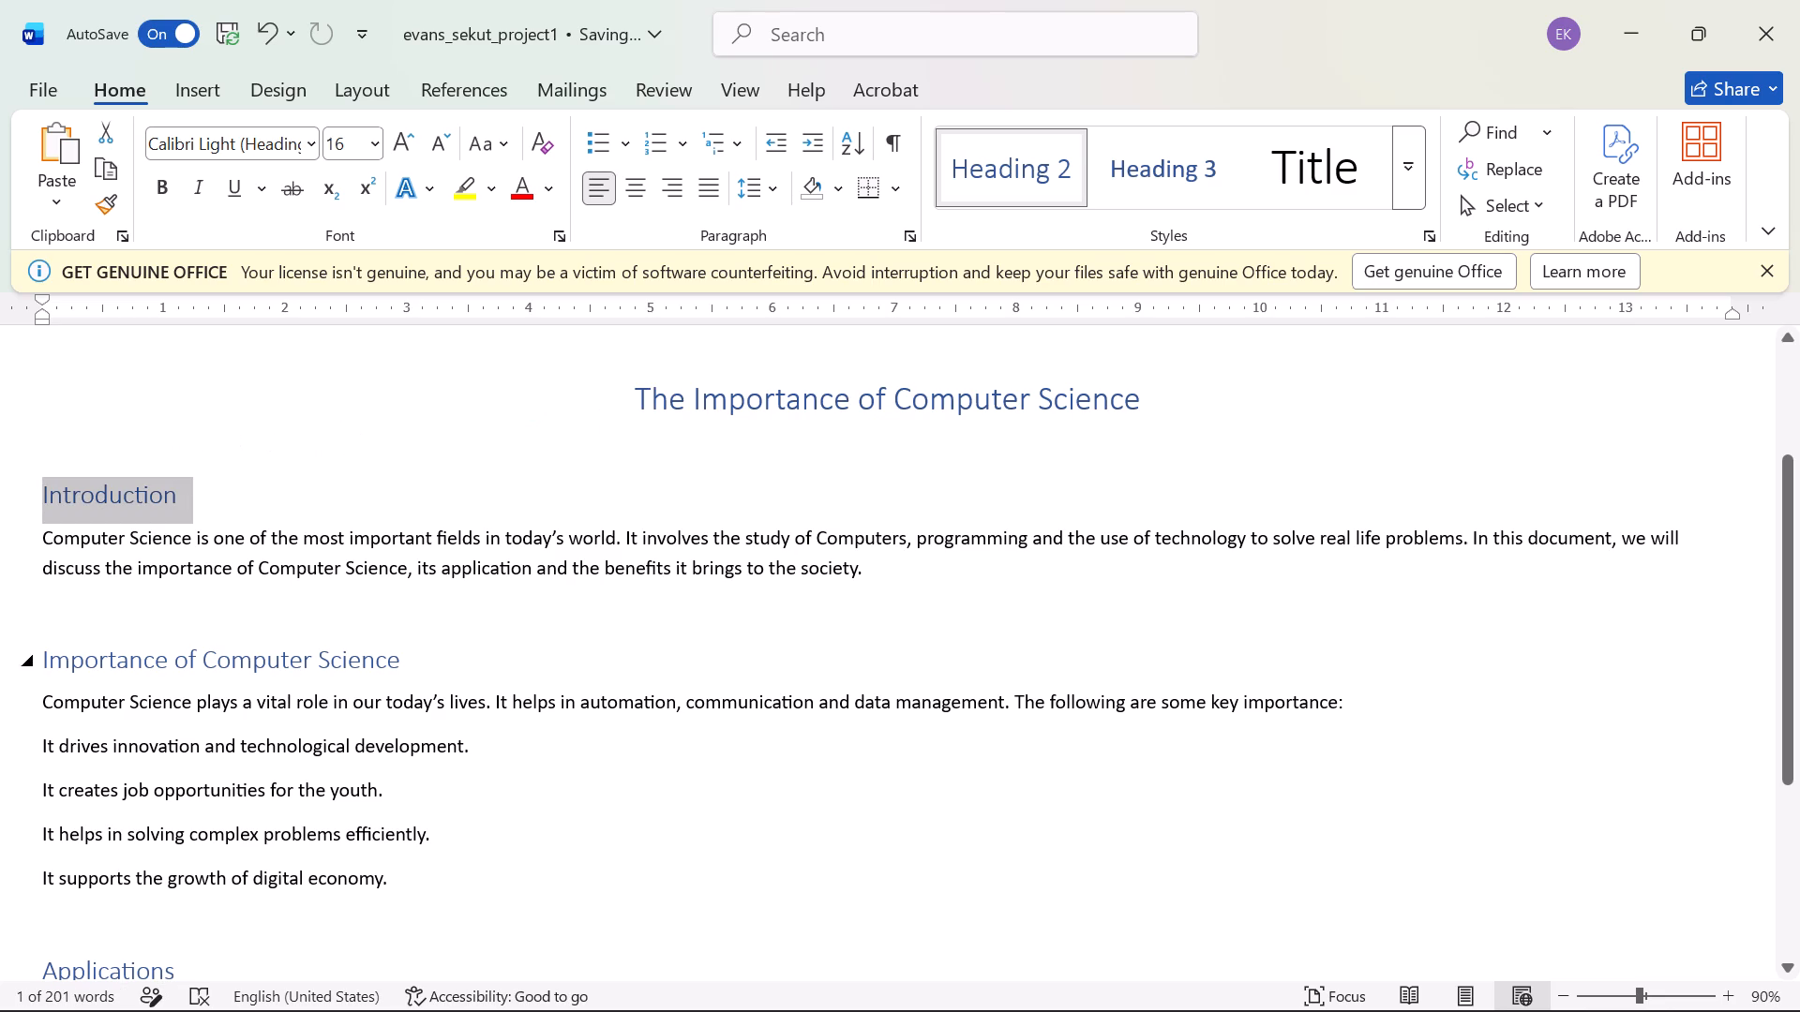
{"action": "left_click_drag", "start_coordinate": [38, 666], "coordinate": [417, 662], "text": "ctrl"}
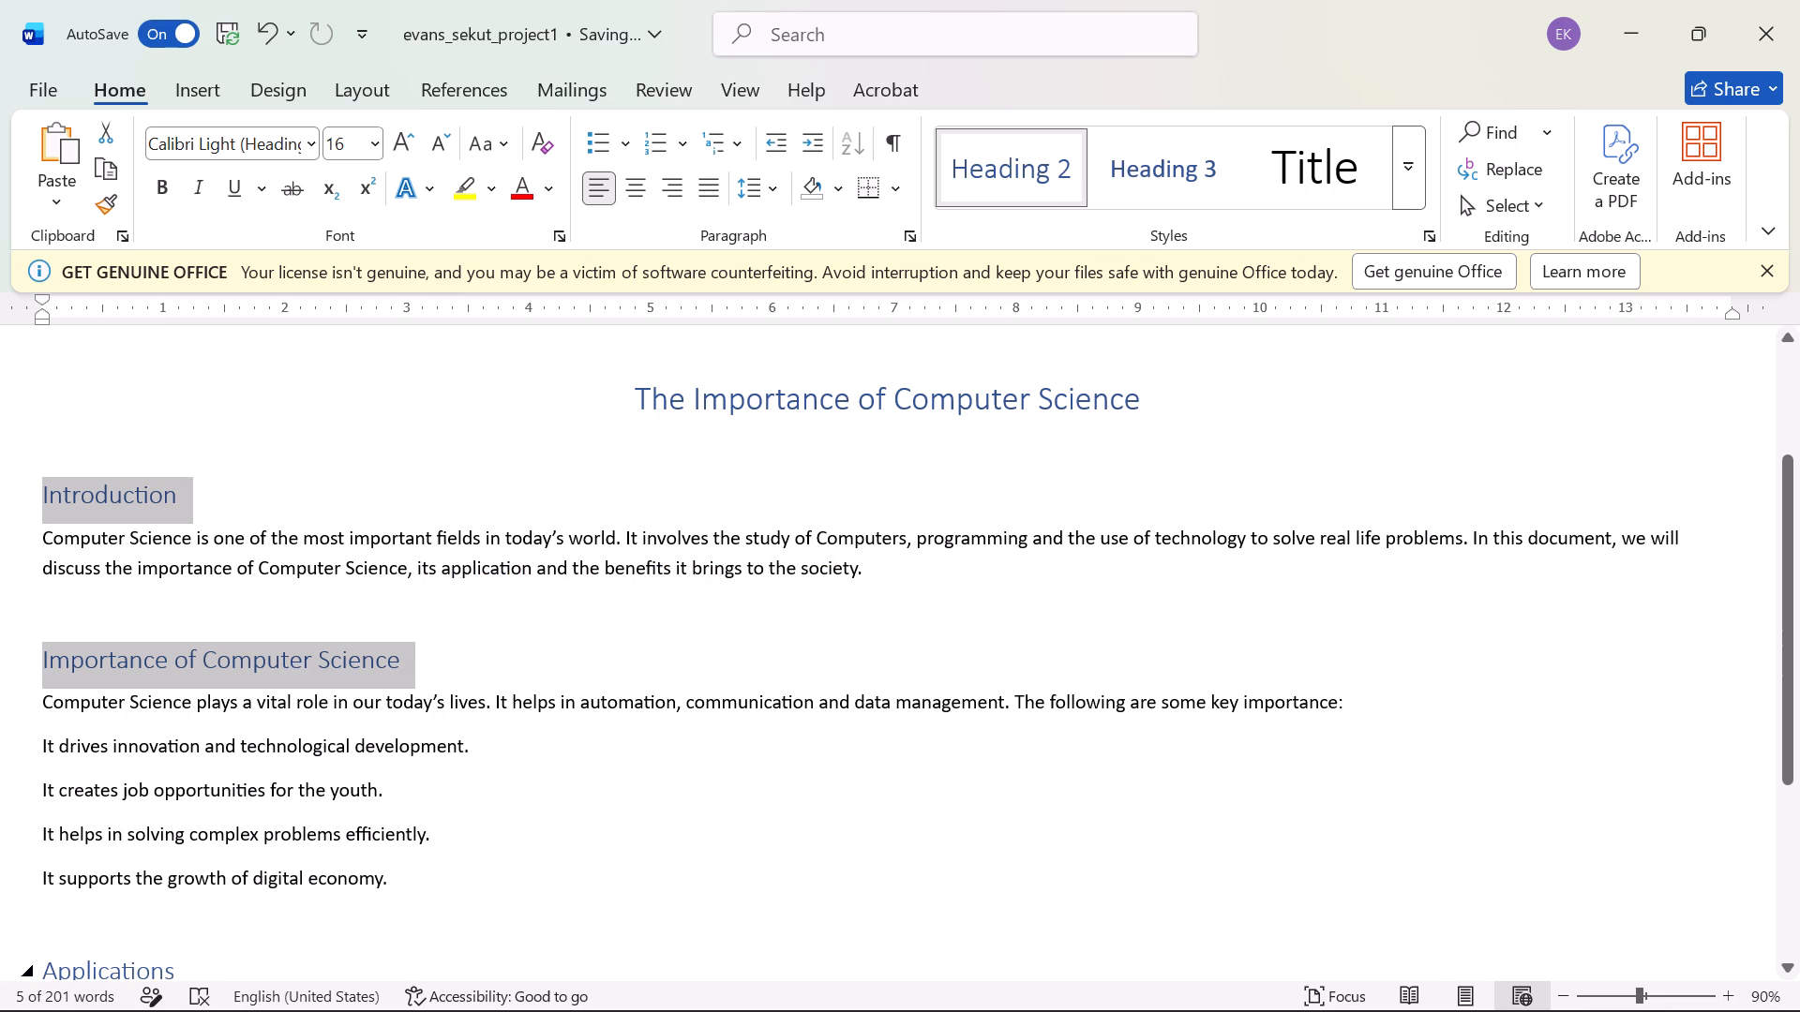
{"action": "left_click_drag", "start_coordinate": [41, 968], "coordinate": [200, 972], "text": "ctrl"}
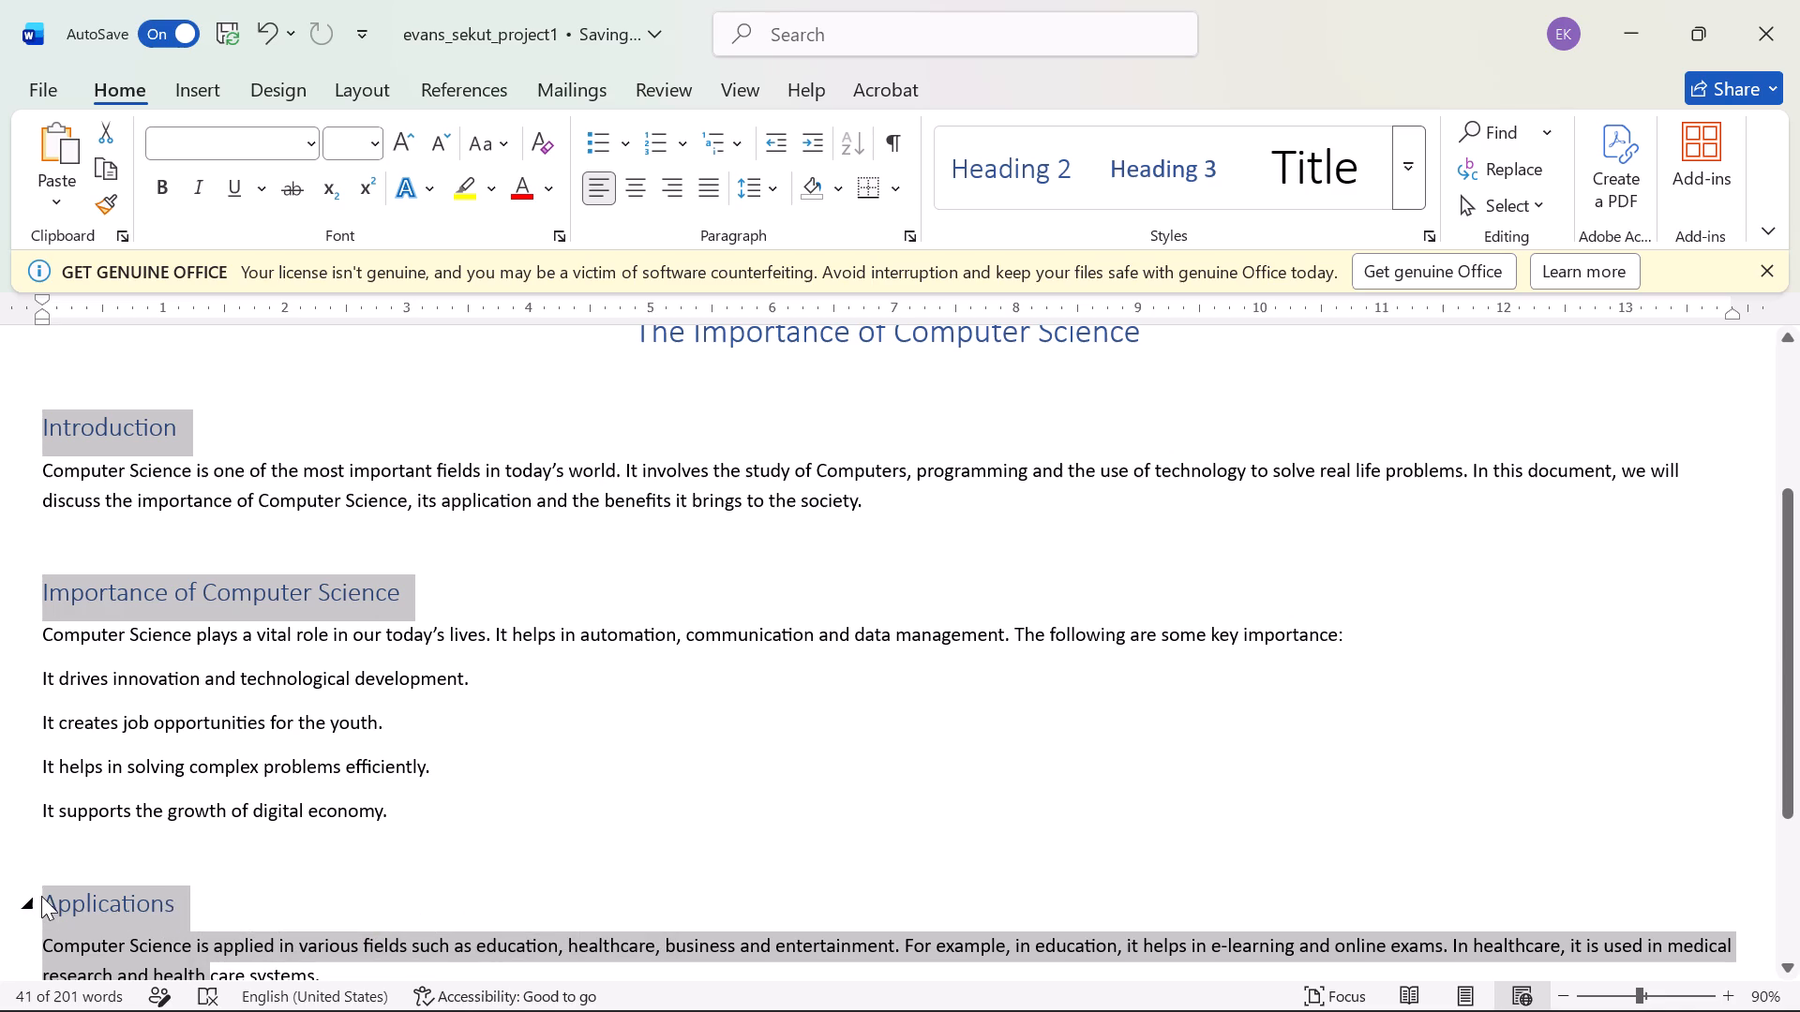
{"action": "scroll", "coordinate": [212, 923], "scroll_direction": "down", "scroll_amount": 1}
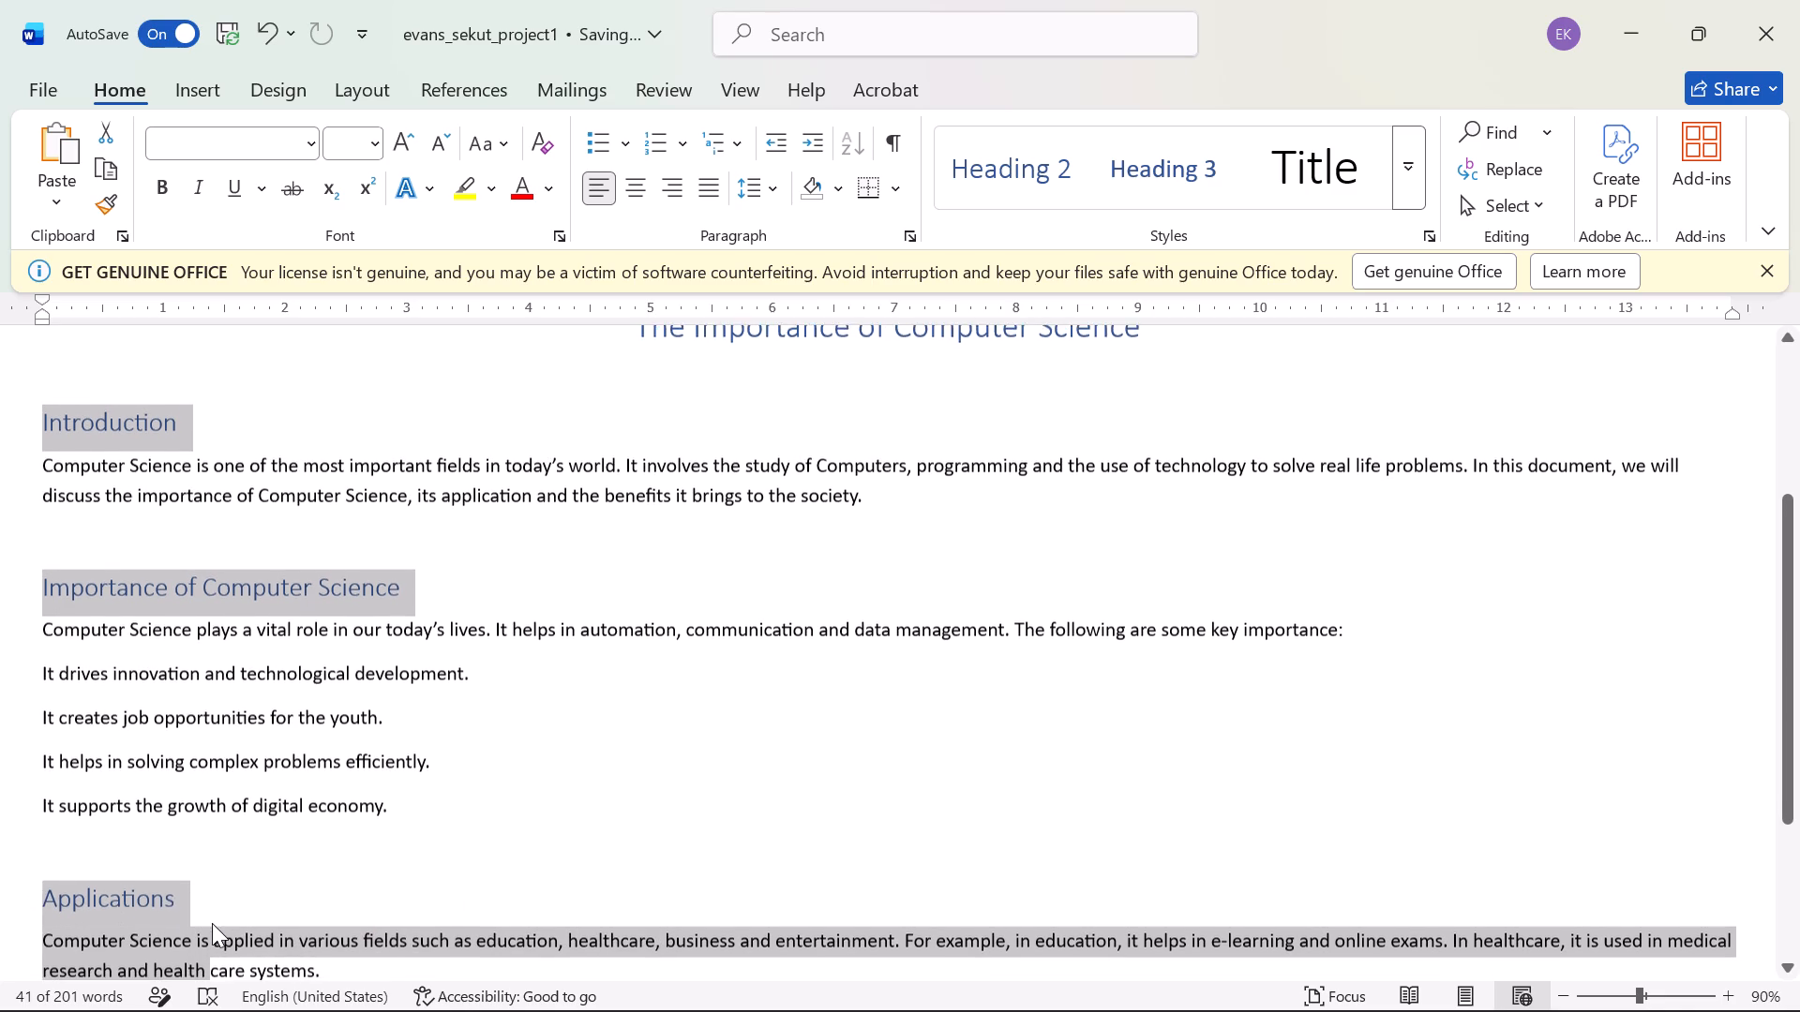
{"action": "scroll", "coordinate": [212, 923], "scroll_direction": "down", "scroll_amount": 1}
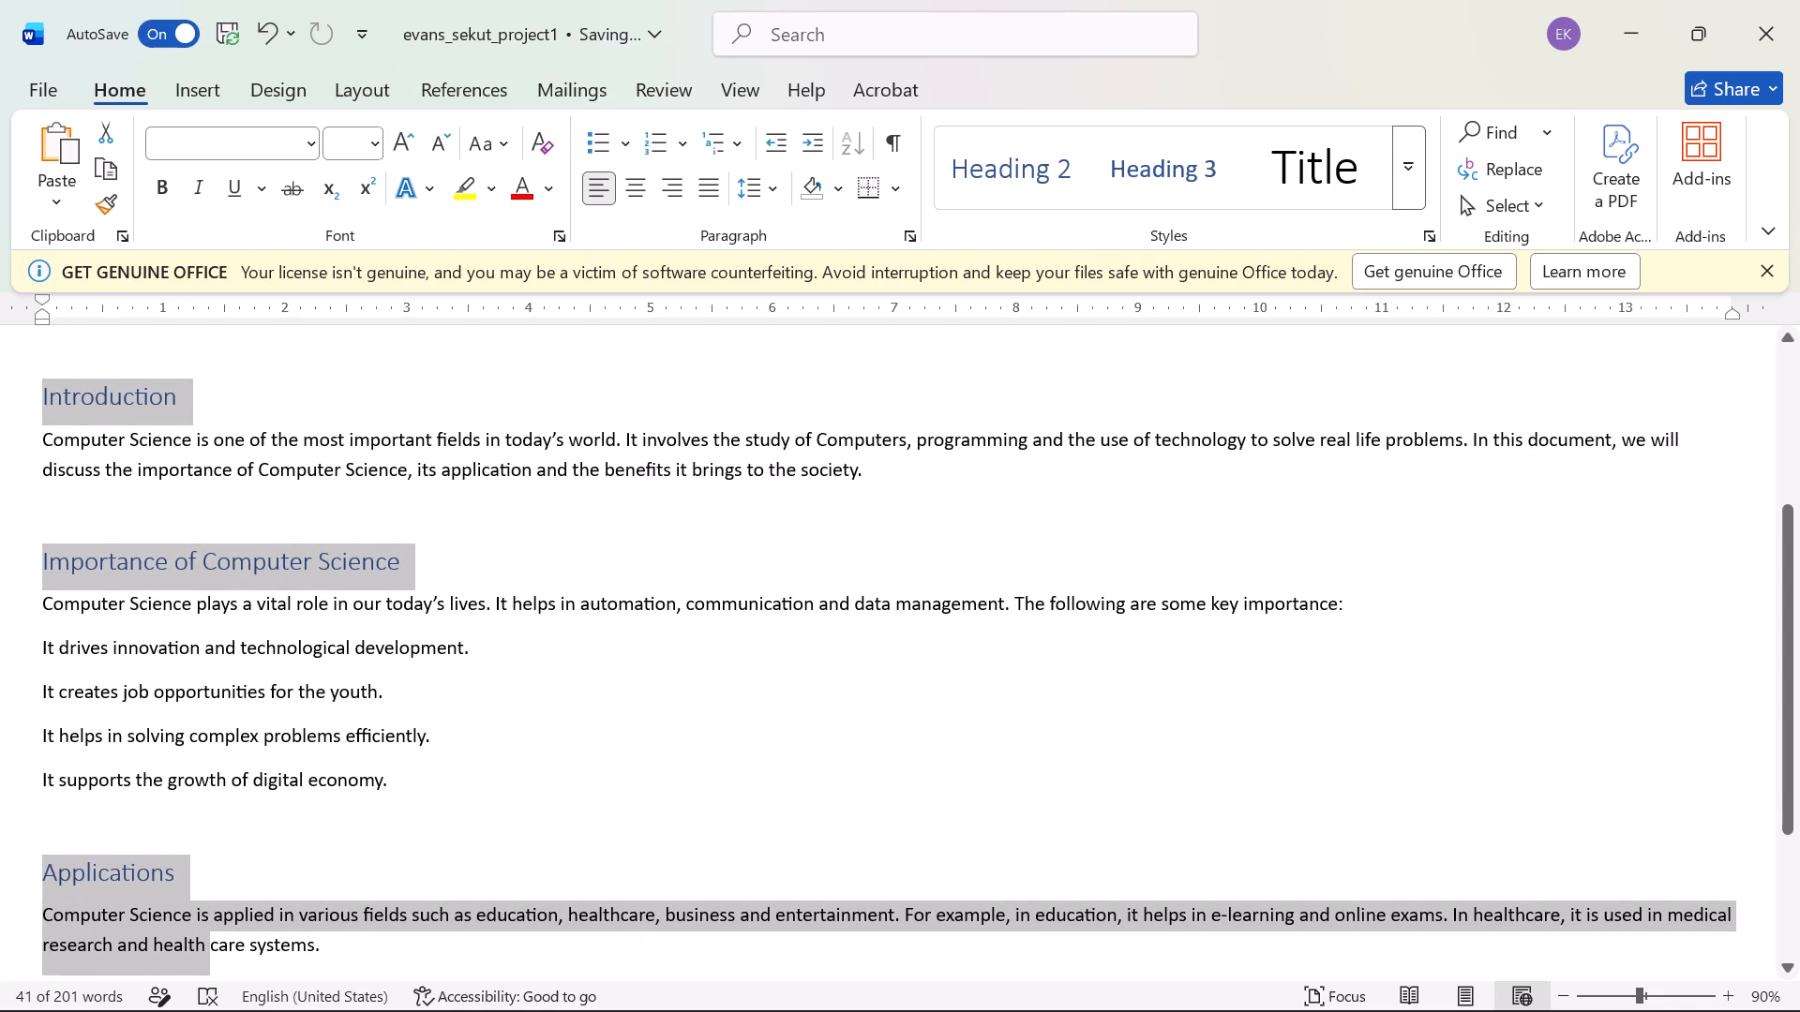
{"action": "left_click_drag", "start_coordinate": [210, 940], "coordinate": [117, 887], "text": "ctrl"}
{"action": "left_click_drag", "start_coordinate": [117, 887], "coordinate": [155, 949], "text": "ctrl"}
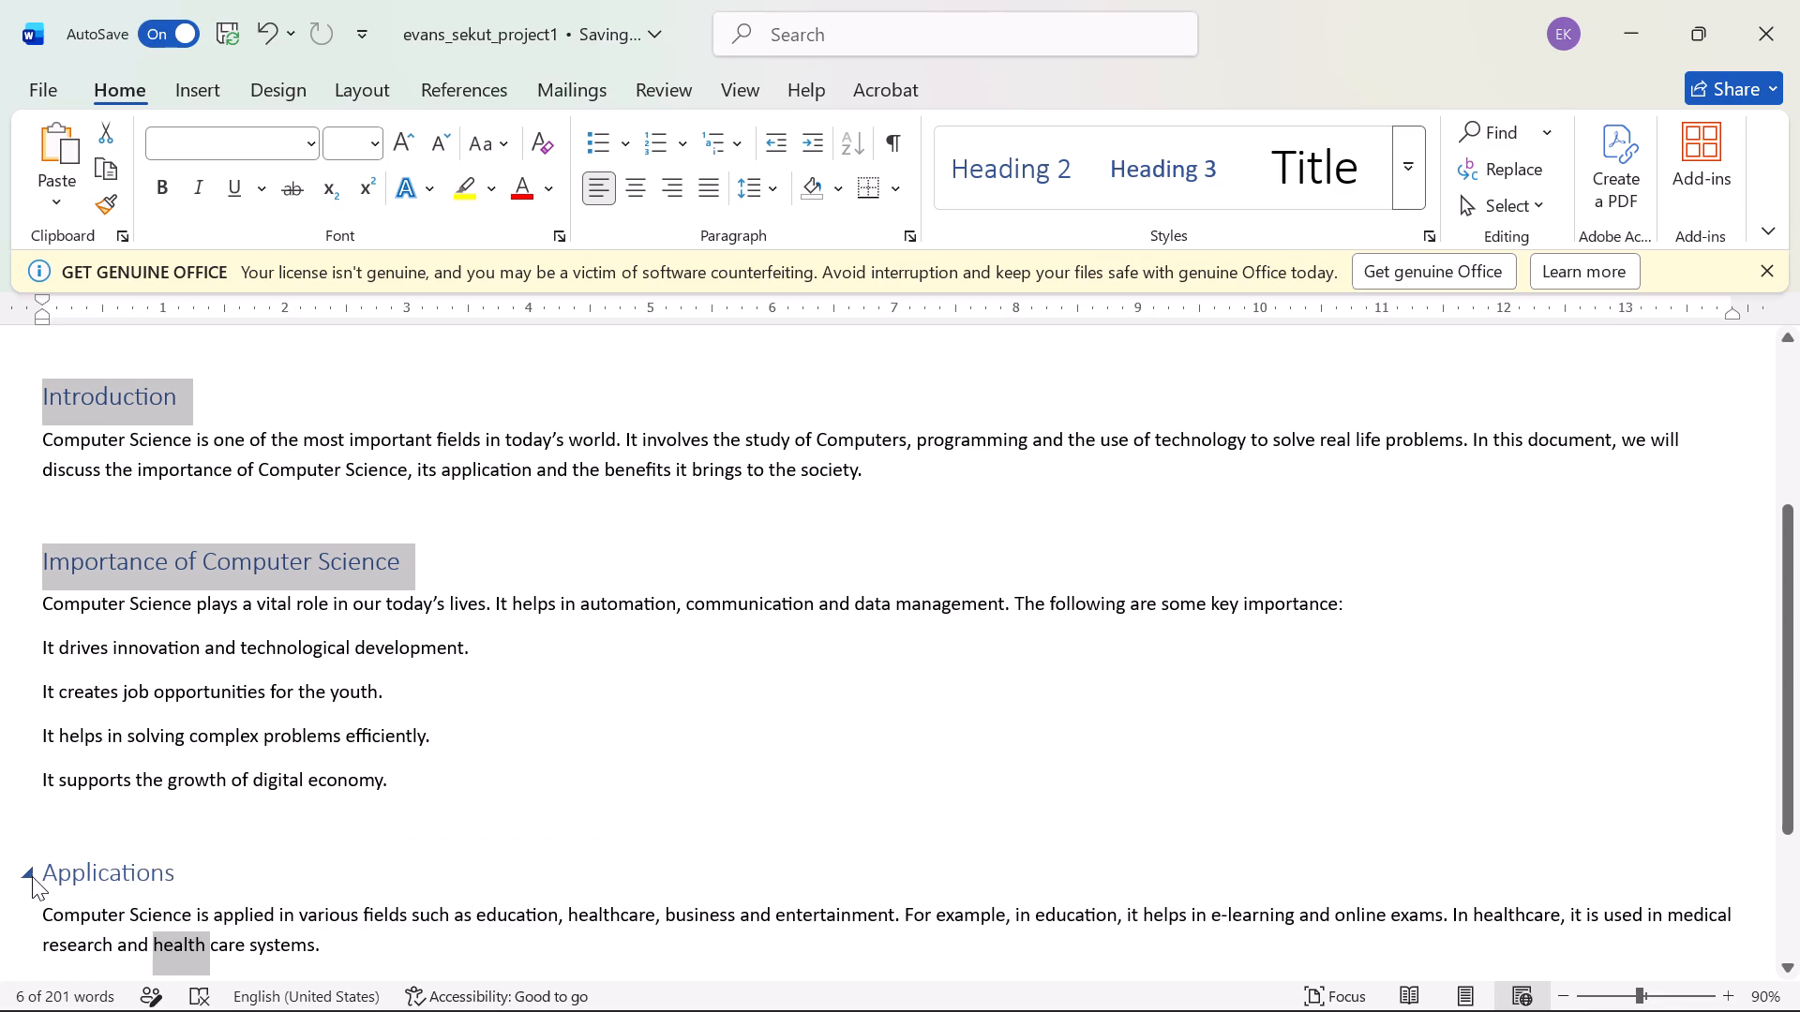
{"action": "left_click_drag", "start_coordinate": [39, 865], "coordinate": [38, 865], "text": "ctrl"}
{"action": "left_click_drag", "start_coordinate": [38, 865], "coordinate": [187, 871], "text": "ctrl"}
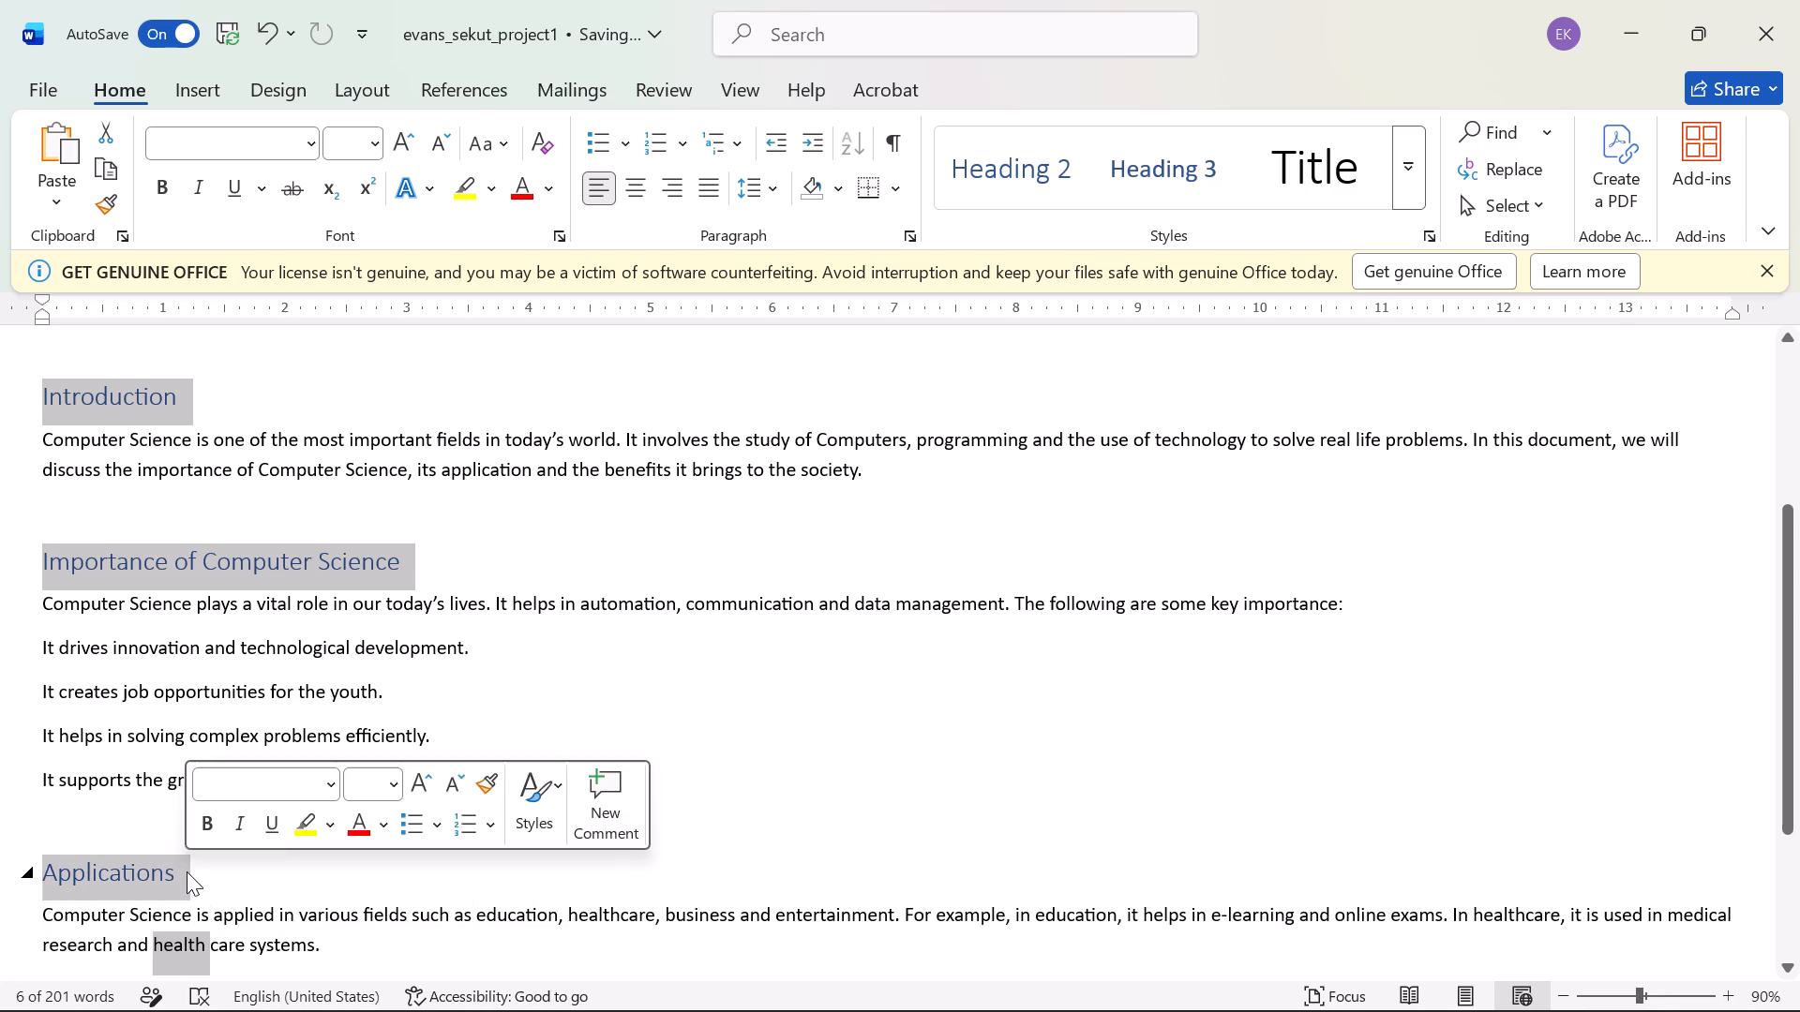
{"action": "left_click", "coordinate": [177, 949], "text": "ctrl"}
{"action": "scroll", "coordinate": [134, 905], "scroll_direction": "down", "scroll_amount": 1}
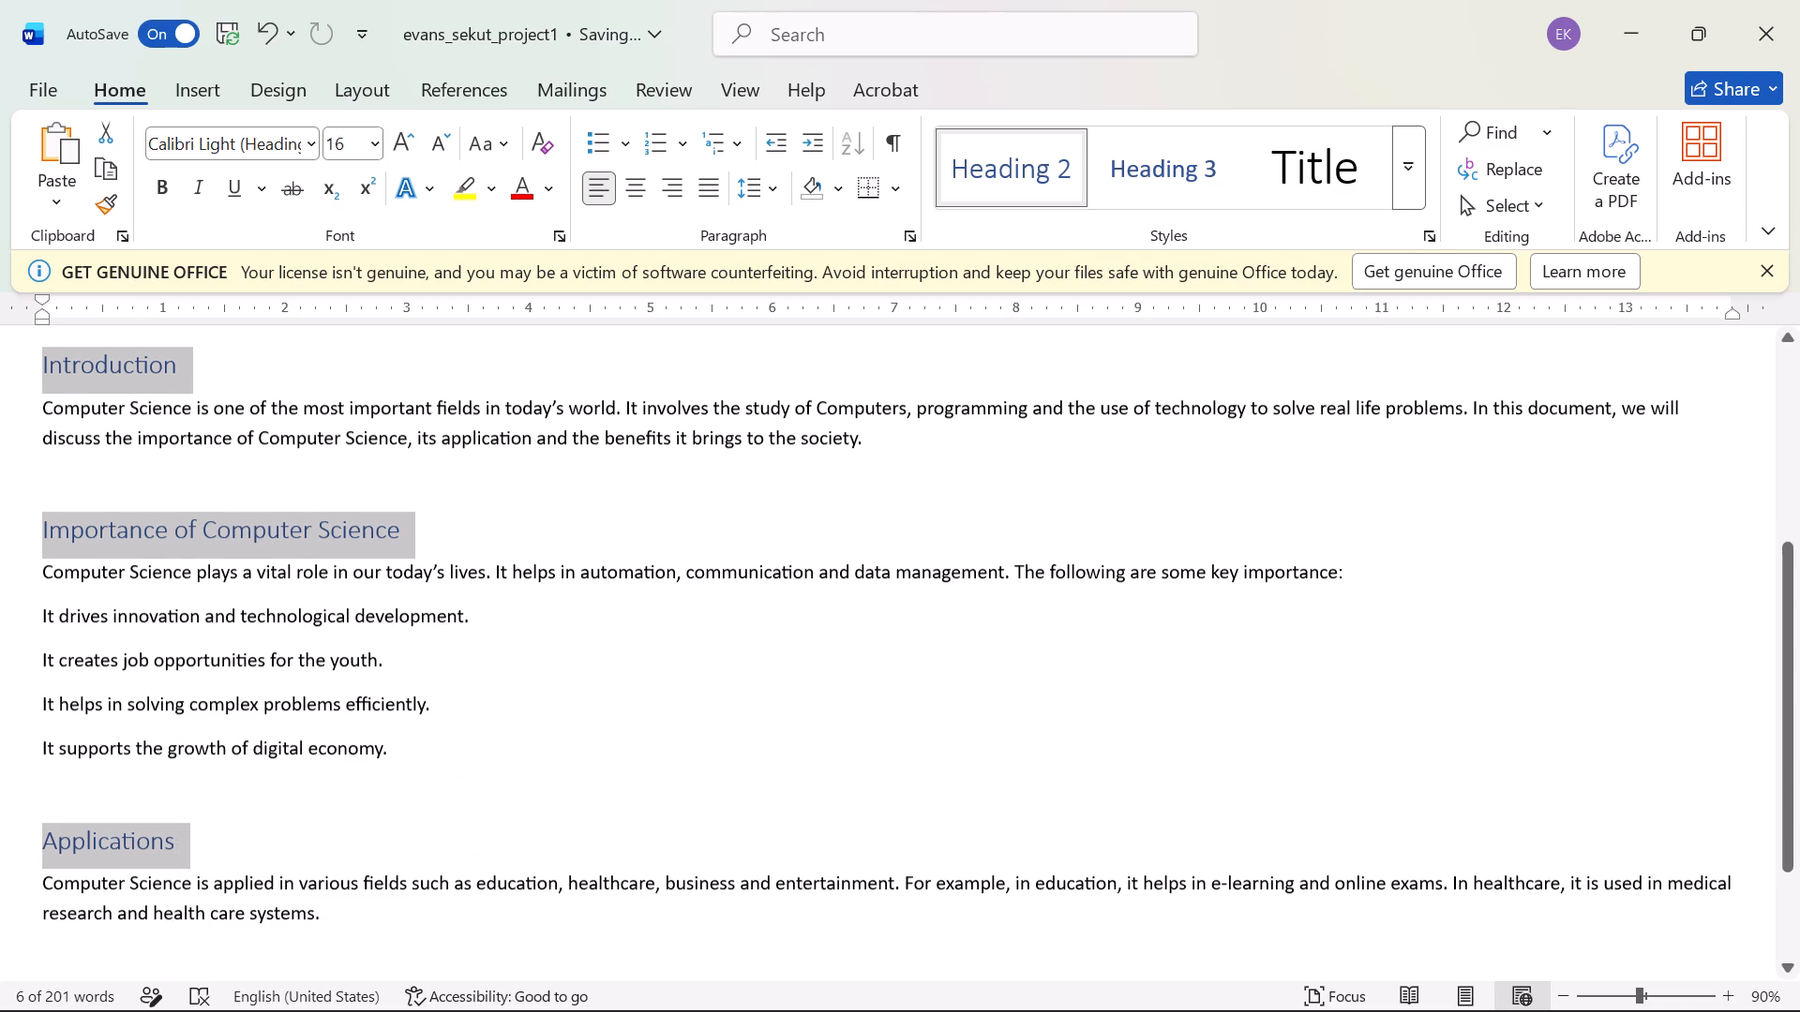
{"action": "scroll", "coordinate": [134, 905], "scroll_direction": "down", "scroll_amount": 1}
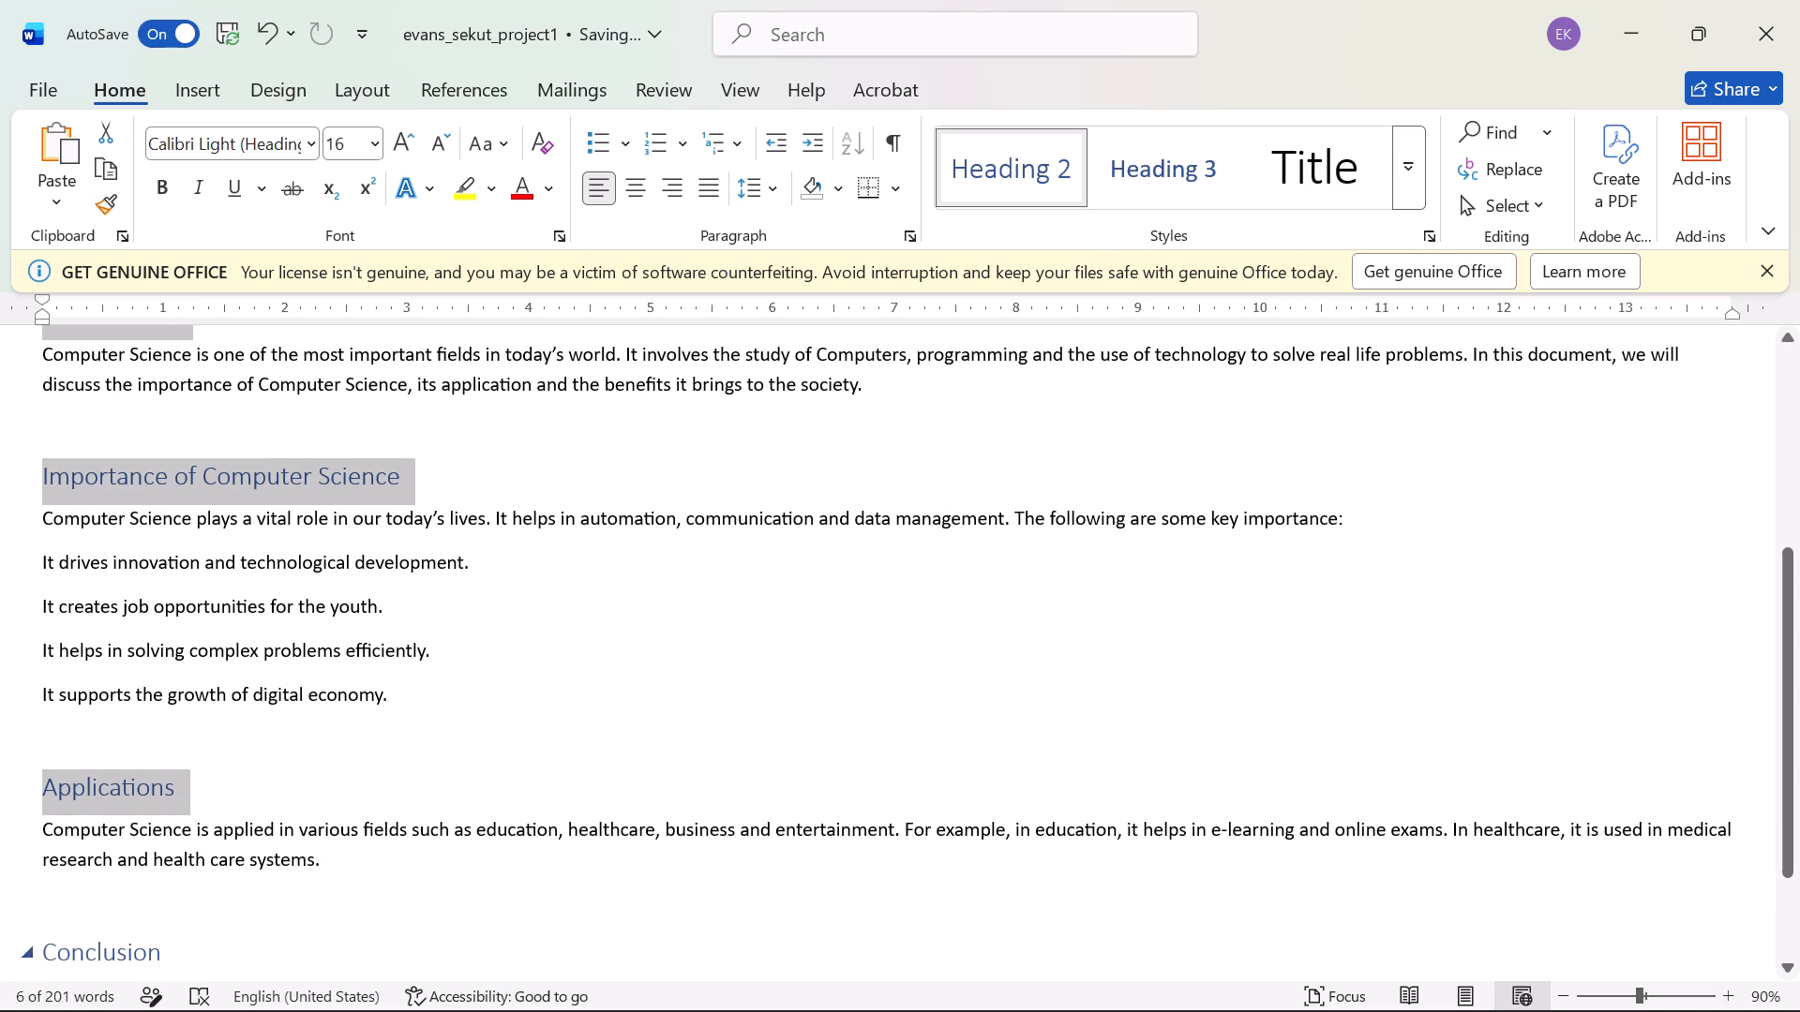
{"action": "left_click_drag", "start_coordinate": [43, 949], "coordinate": [59, 949], "text": "ctrl"}
{"action": "left_click_drag", "start_coordinate": [59, 949], "coordinate": [172, 952], "text": "ctrl"}
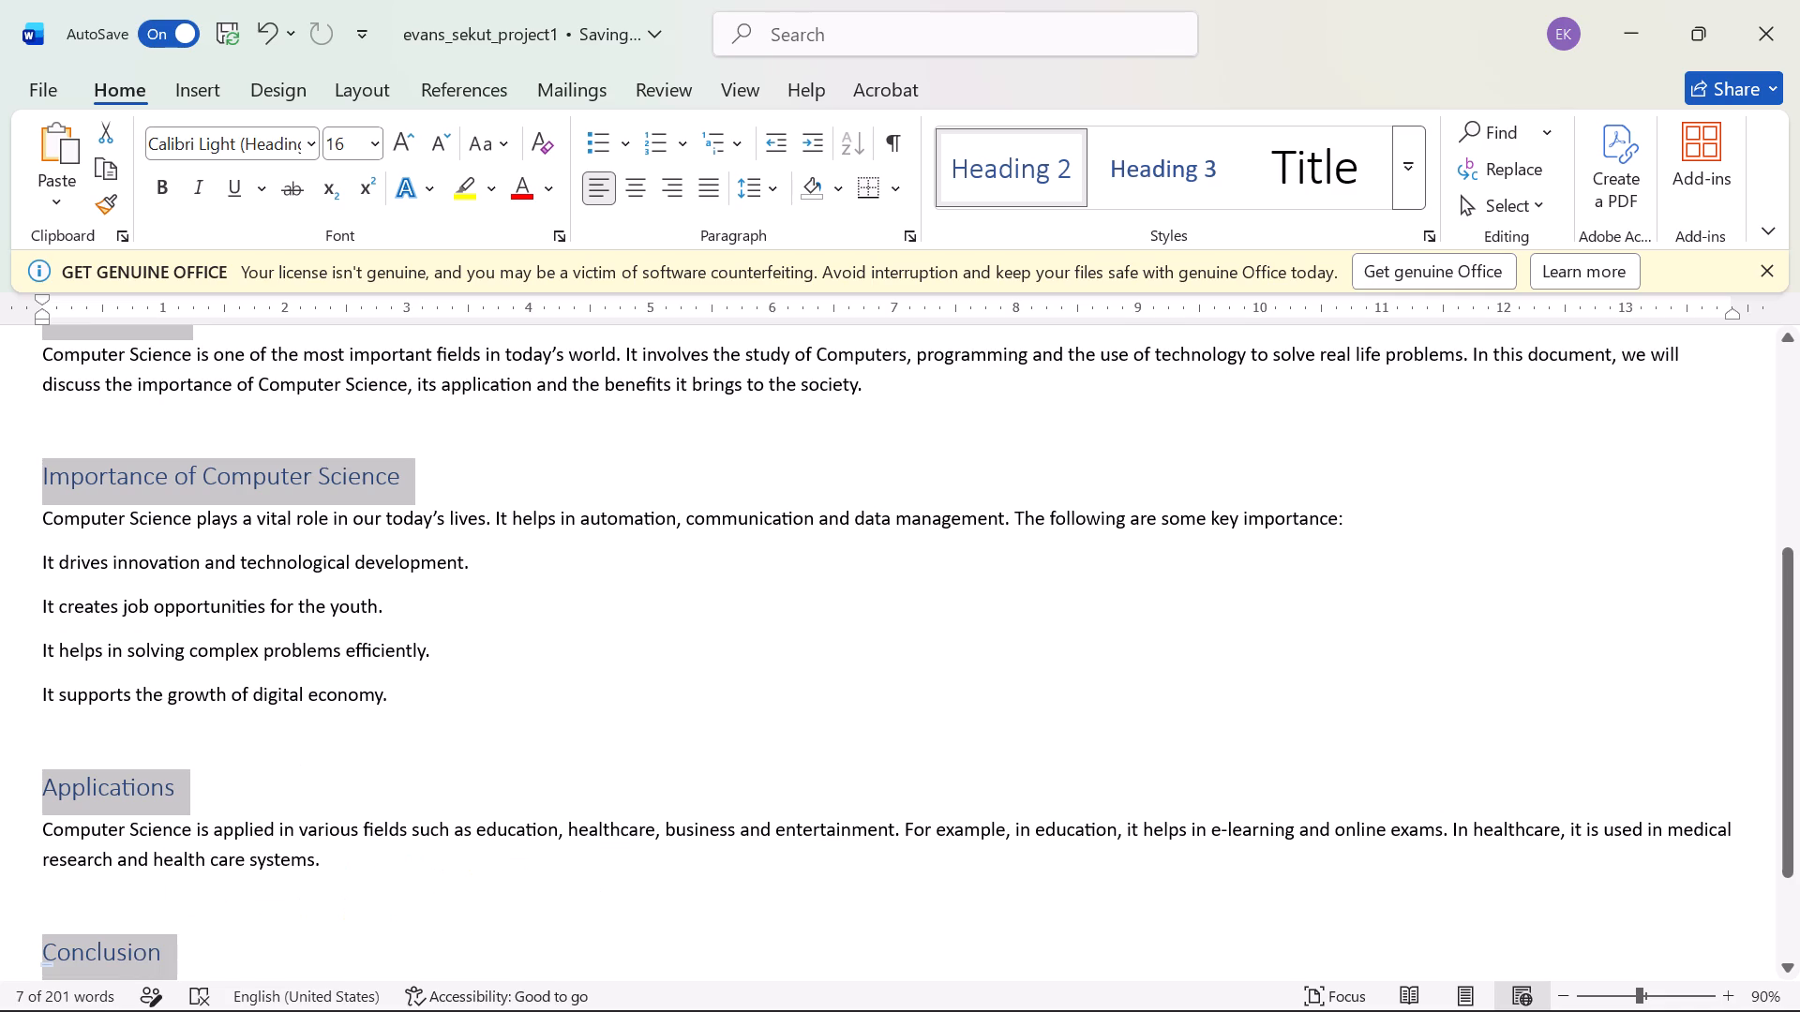
{"action": "left_click", "coordinate": [677, 146]}
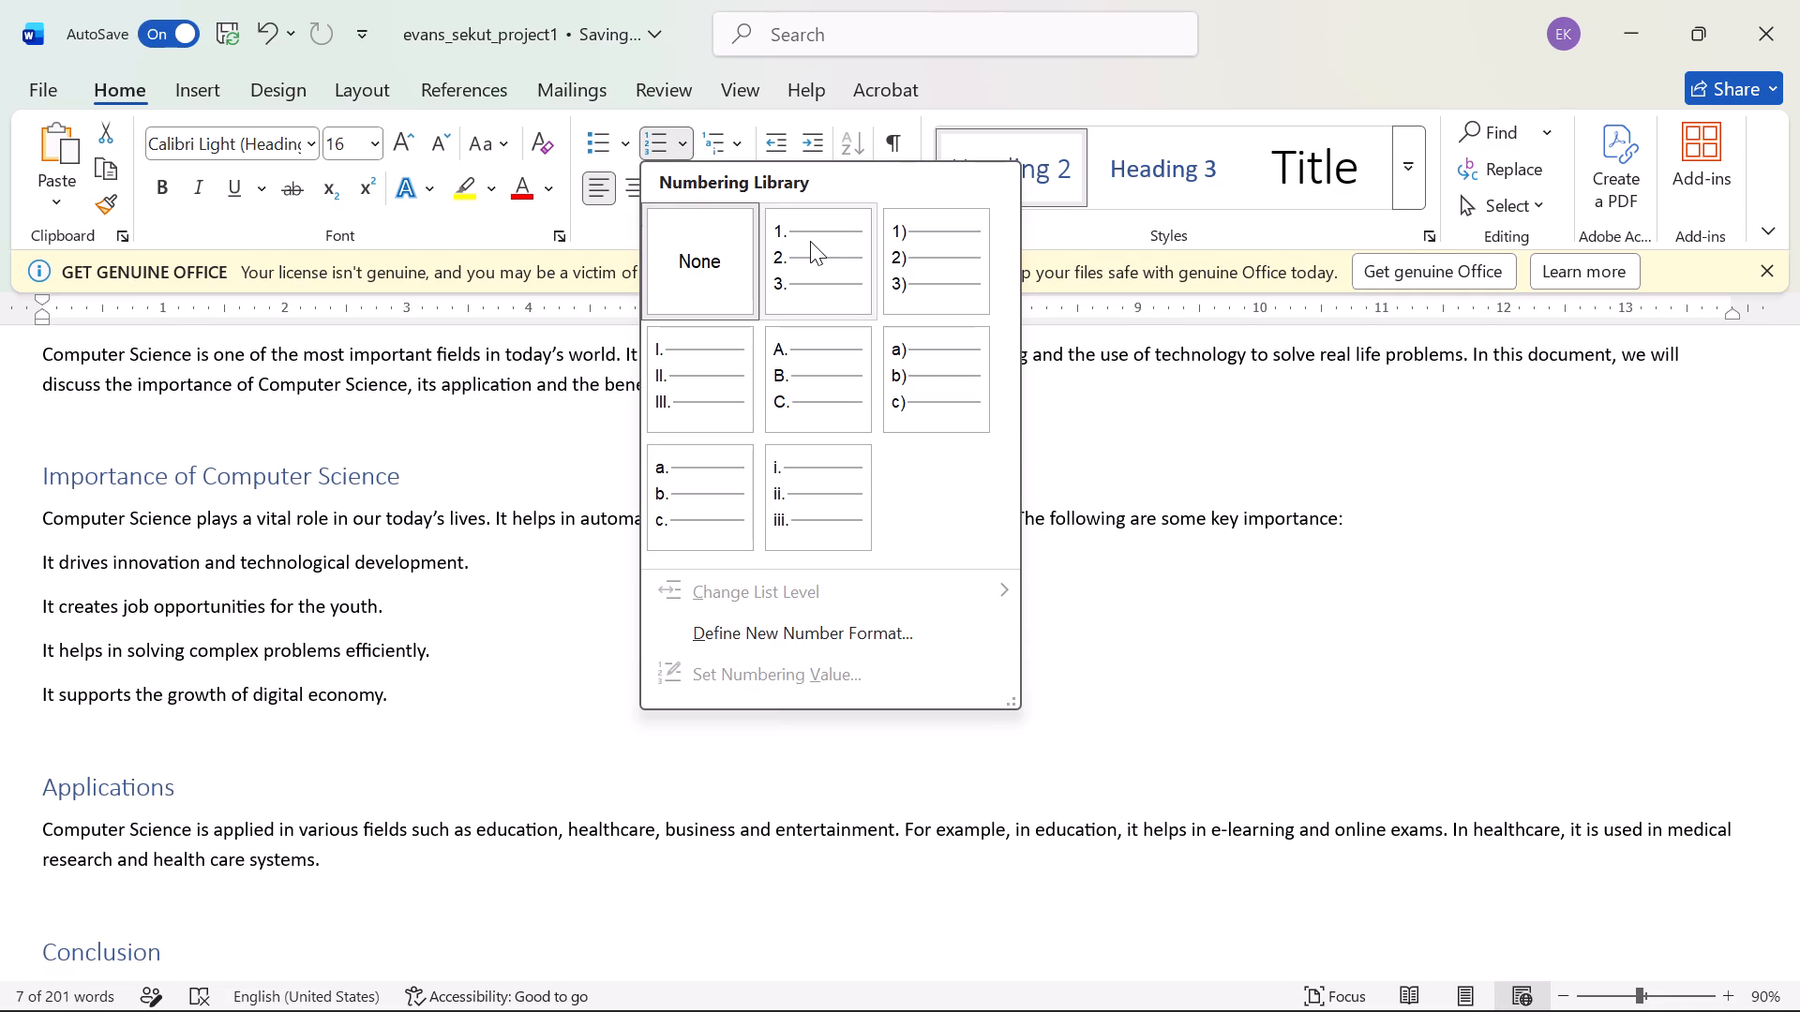
{"action": "left_click", "coordinate": [810, 241]}
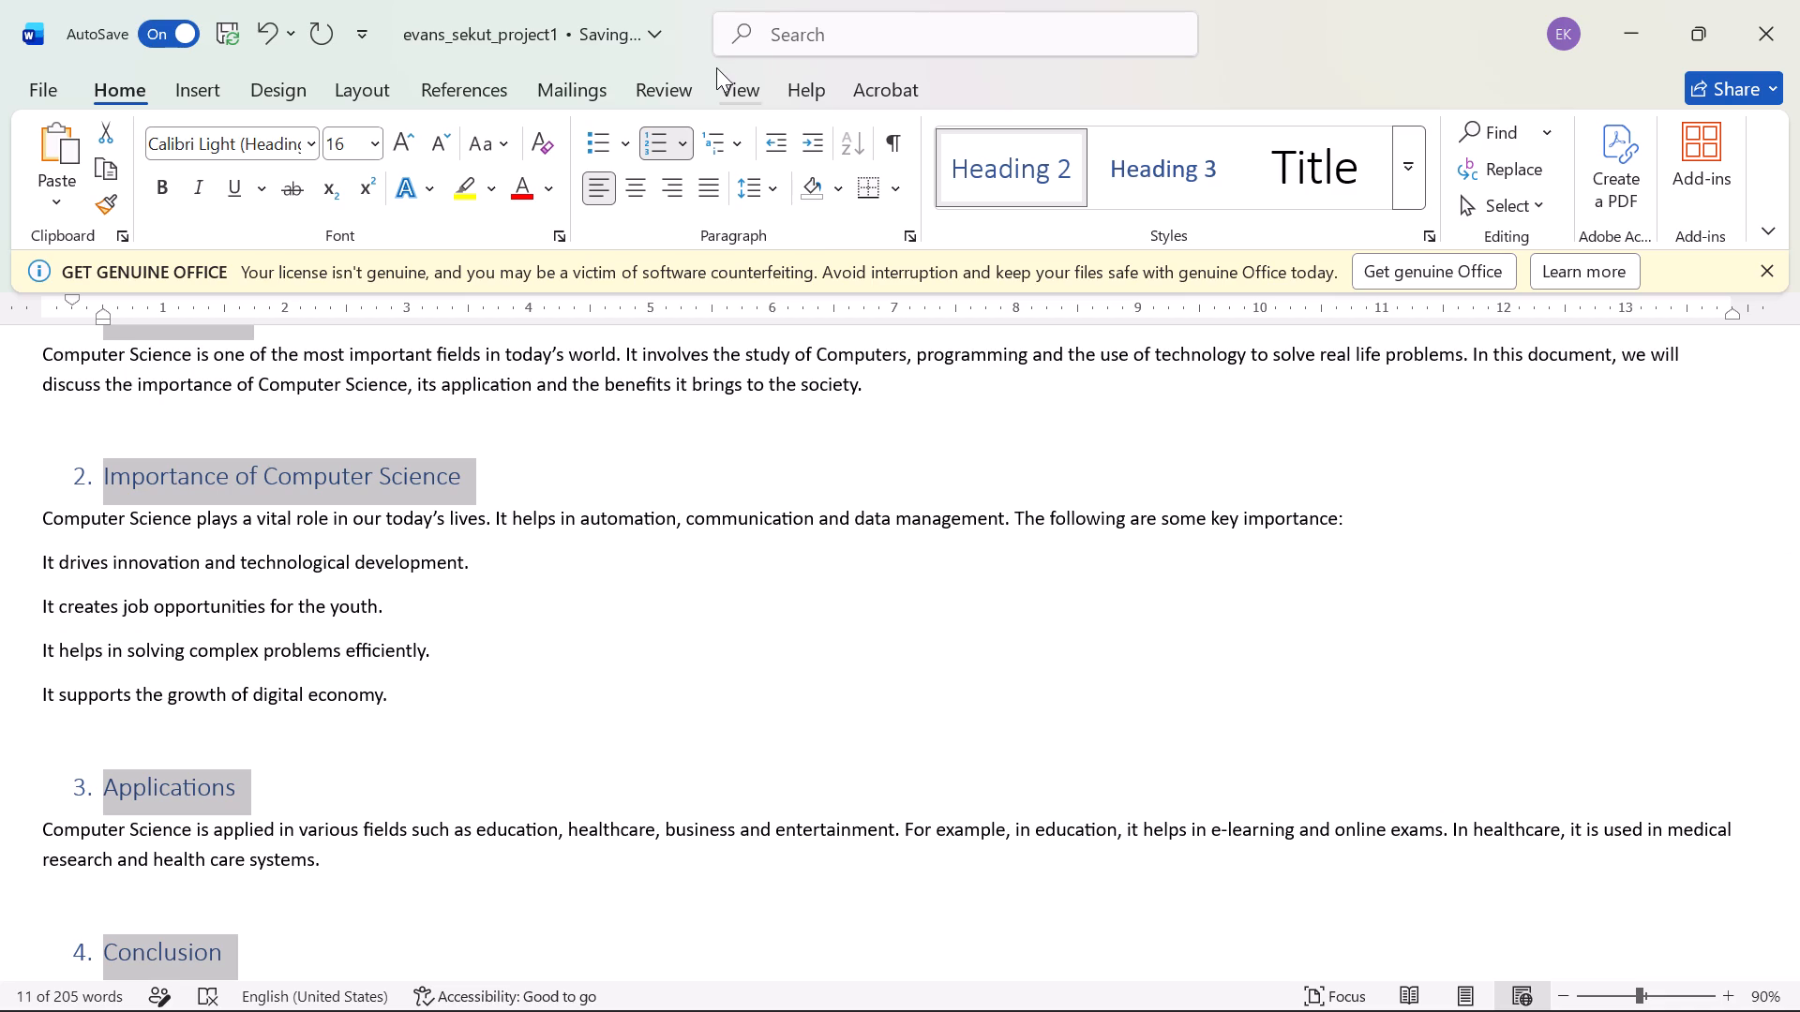
Set the numbering value of the selected headings to start a new list at 4.
{"action": "left_click", "coordinate": [680, 145]}
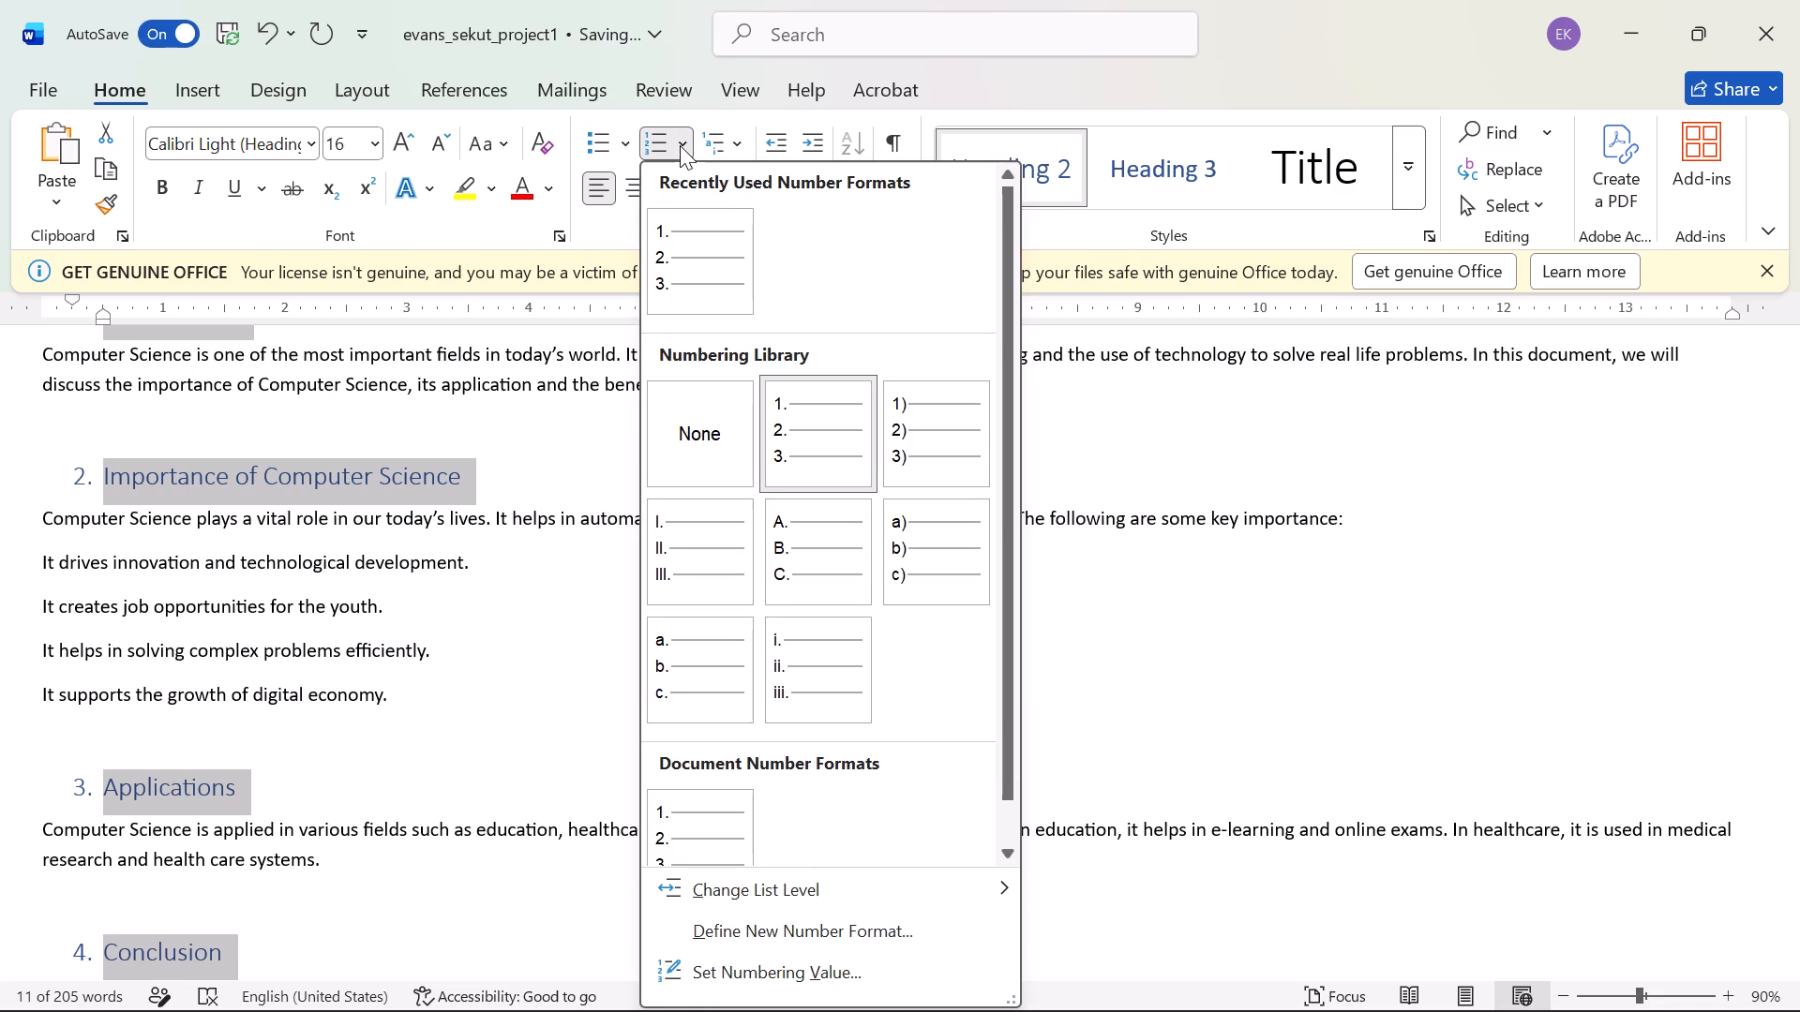
{"action": "scroll", "coordinate": [750, 538], "scroll_direction": "down", "scroll_amount": 2}
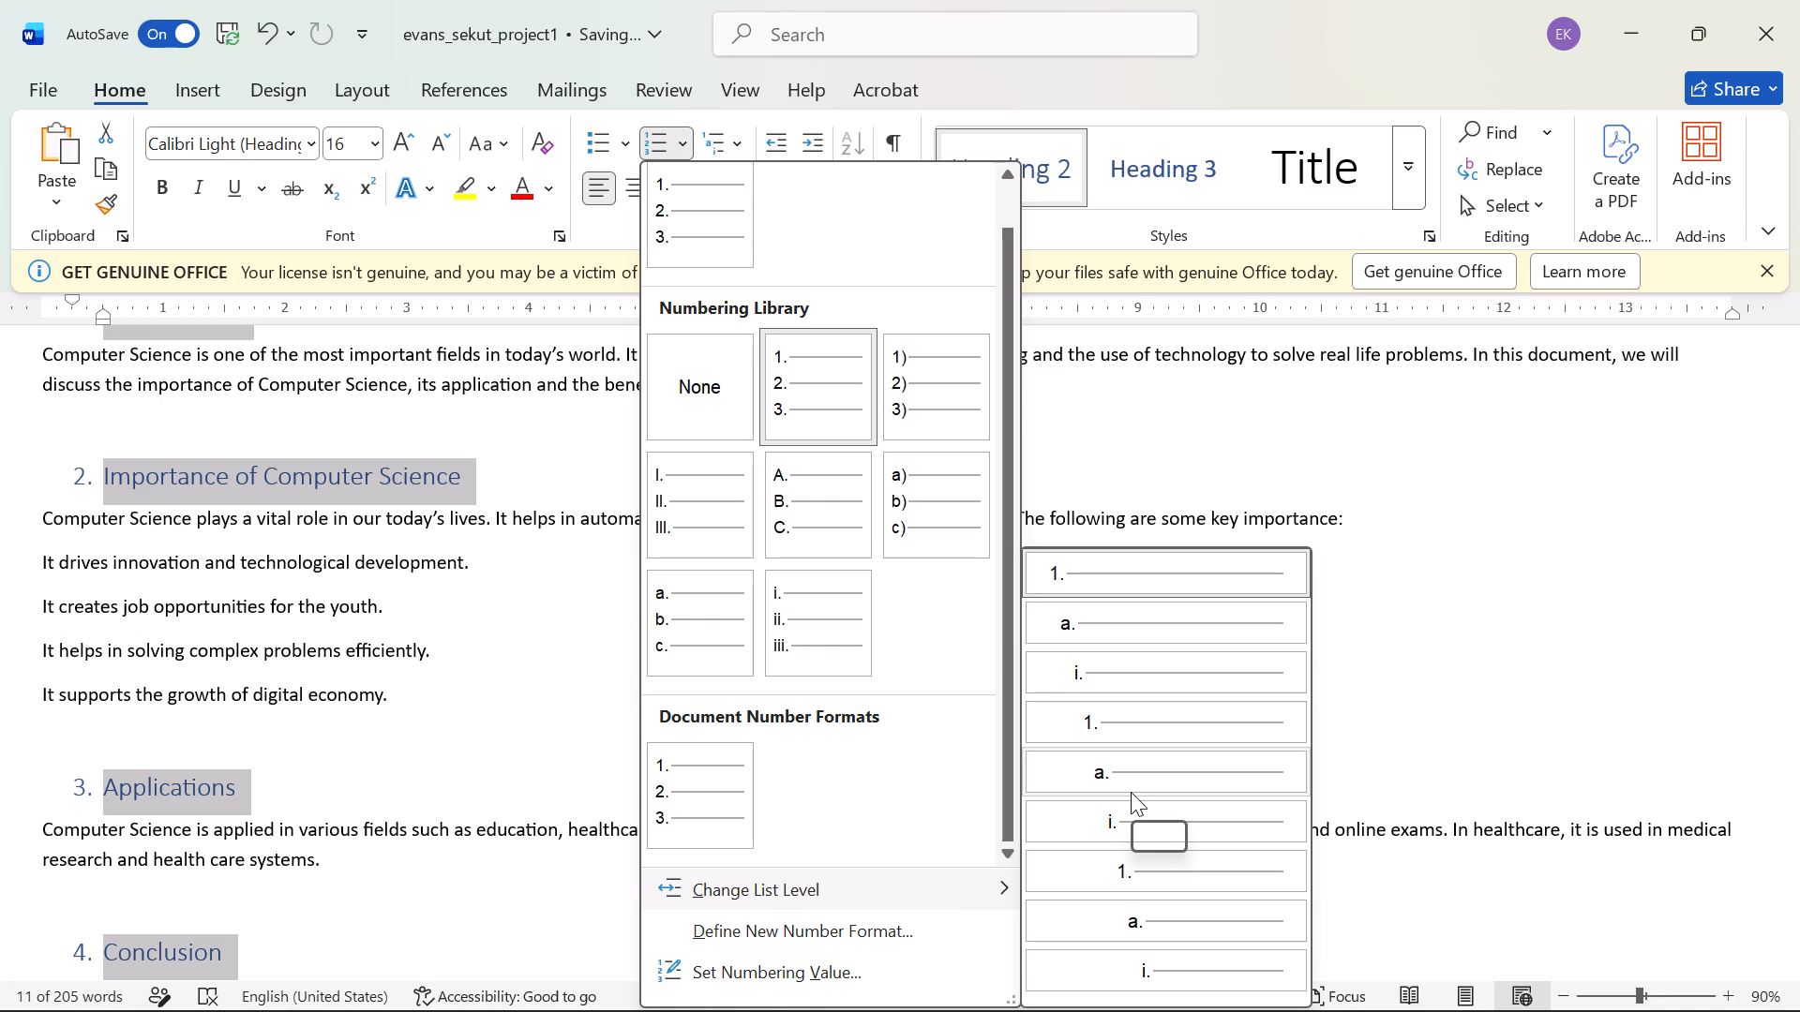
{"action": "left_click", "coordinate": [804, 976]}
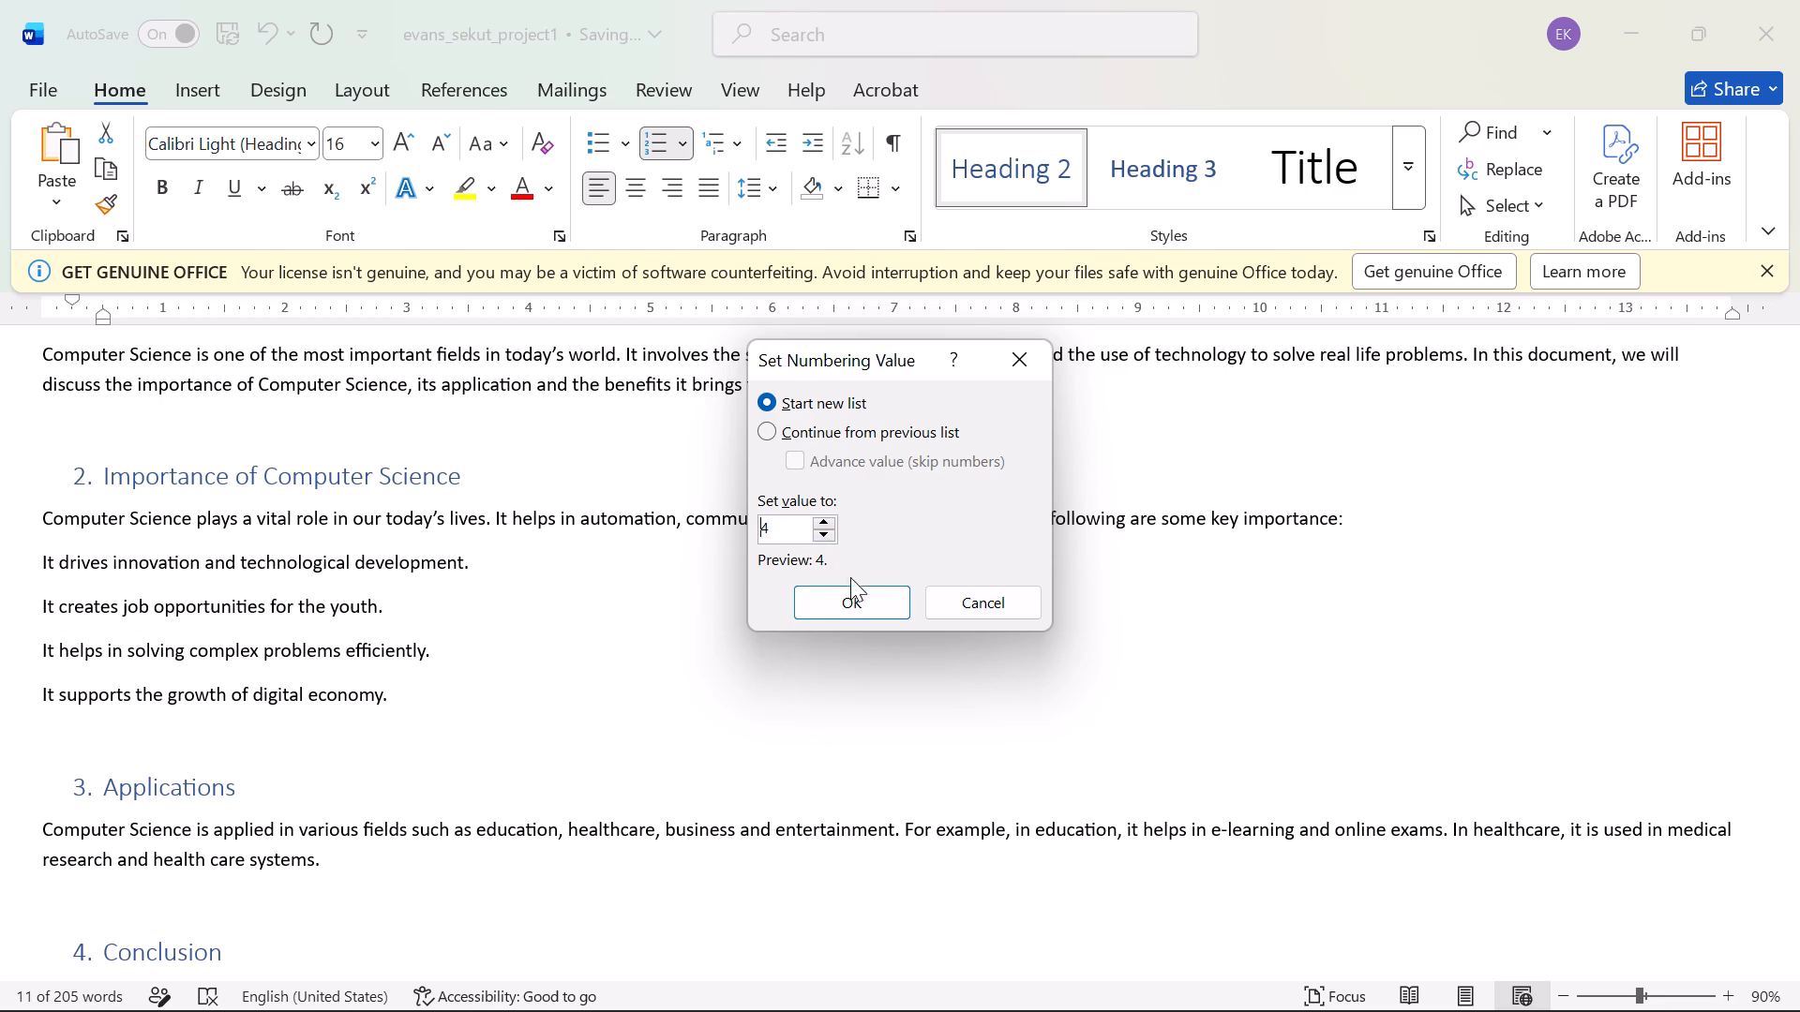
{"action": "left_click", "coordinate": [849, 603]}
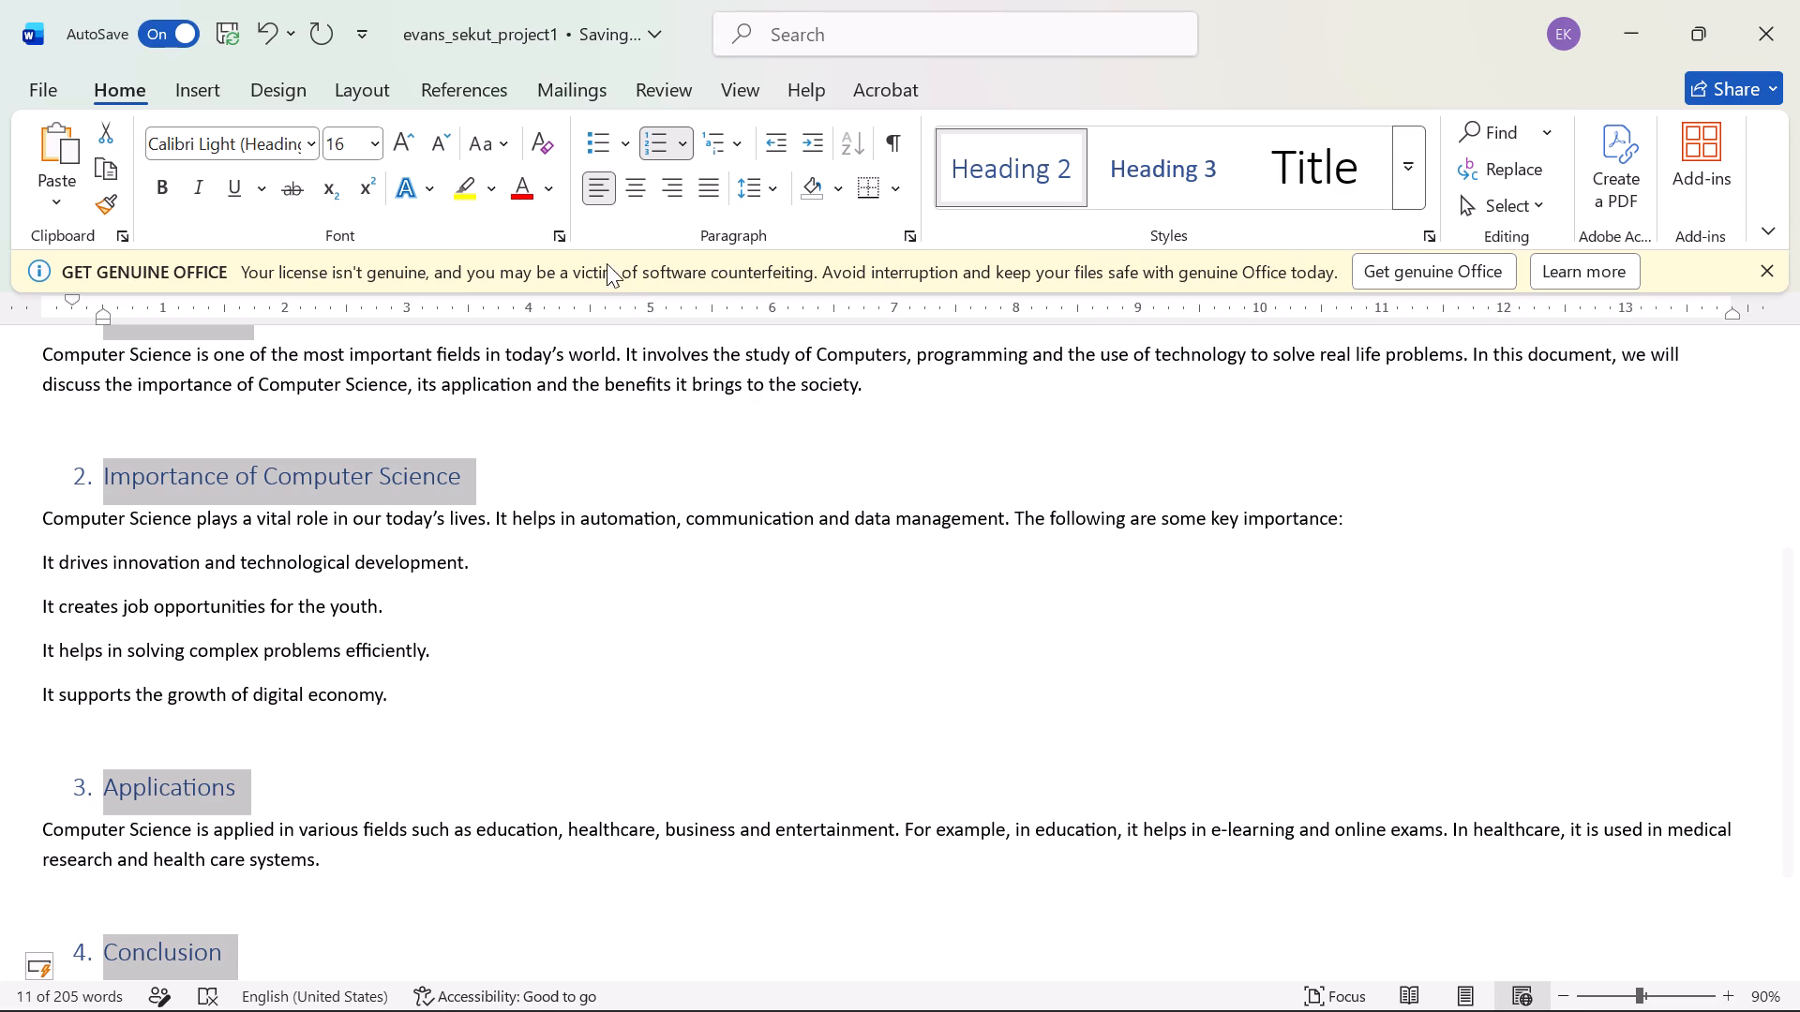
Define a new number format of 1.0 with the 1, 2, 3 number style for the four selected section headings, and deselect them.
{"action": "left_click", "coordinate": [727, 133]}
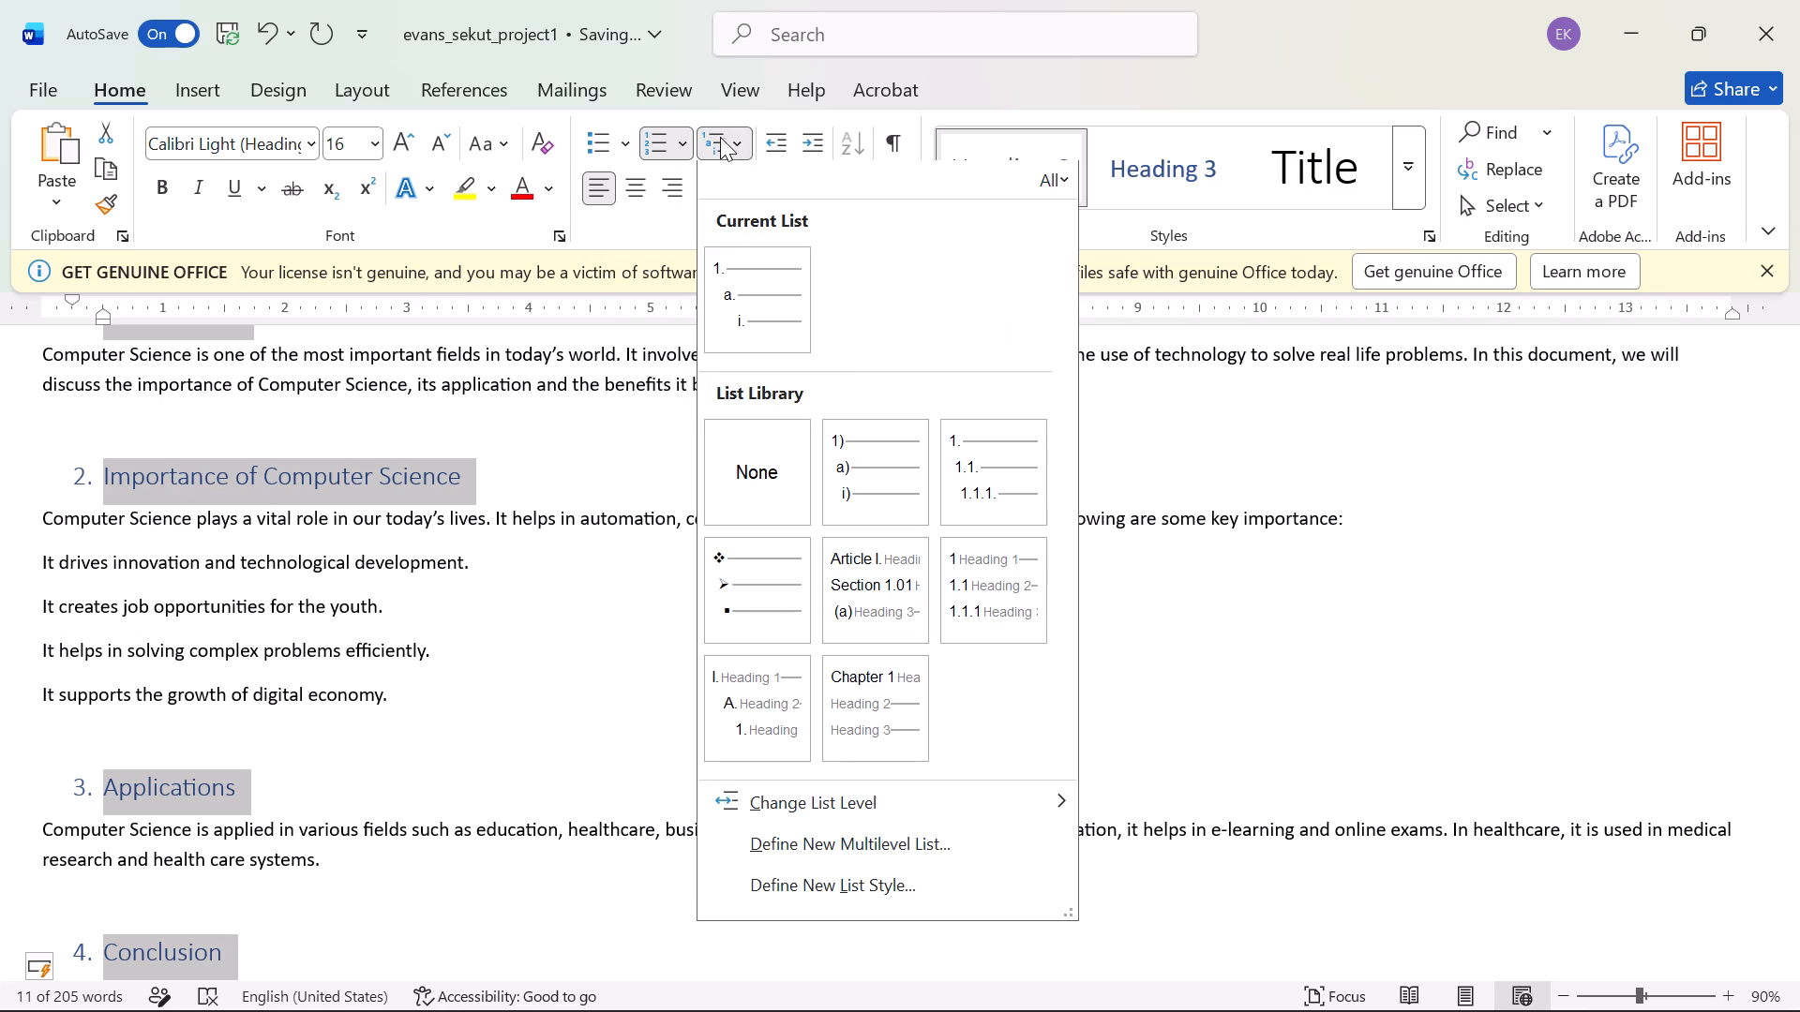
{"action": "left_click", "coordinate": [680, 149]}
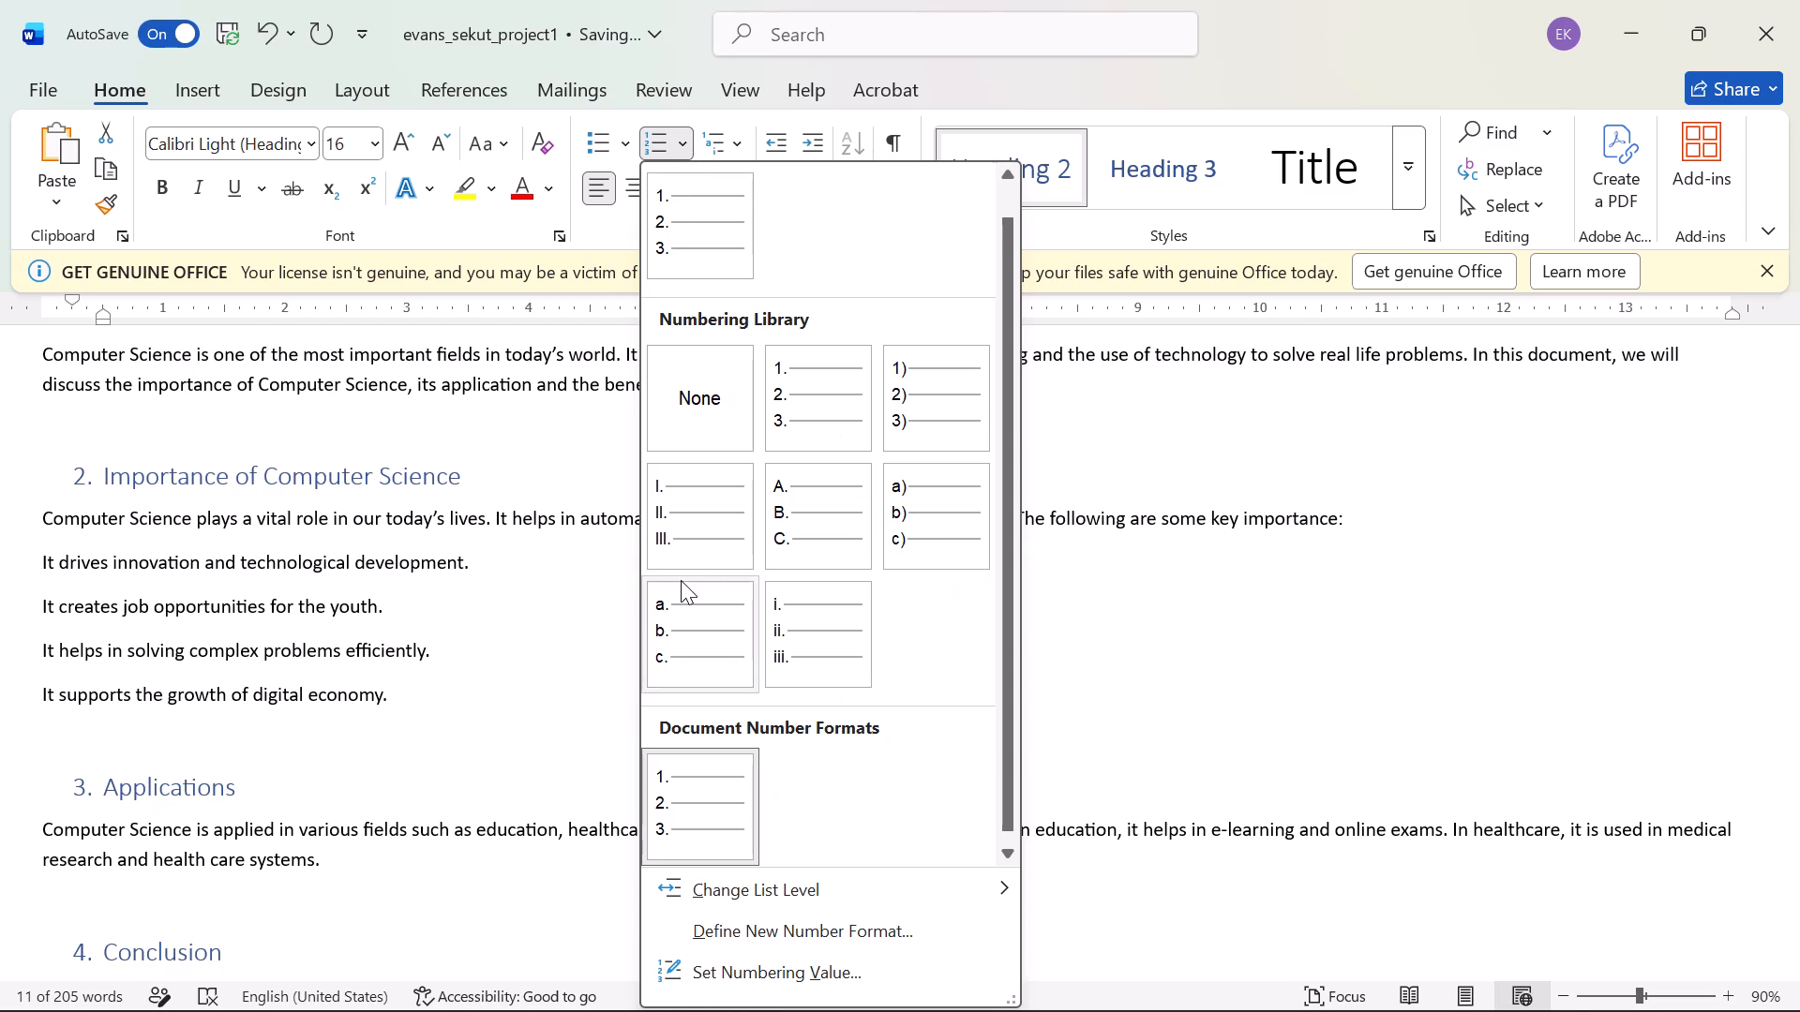
{"action": "scroll", "coordinate": [681, 580], "scroll_direction": "down", "scroll_amount": 2}
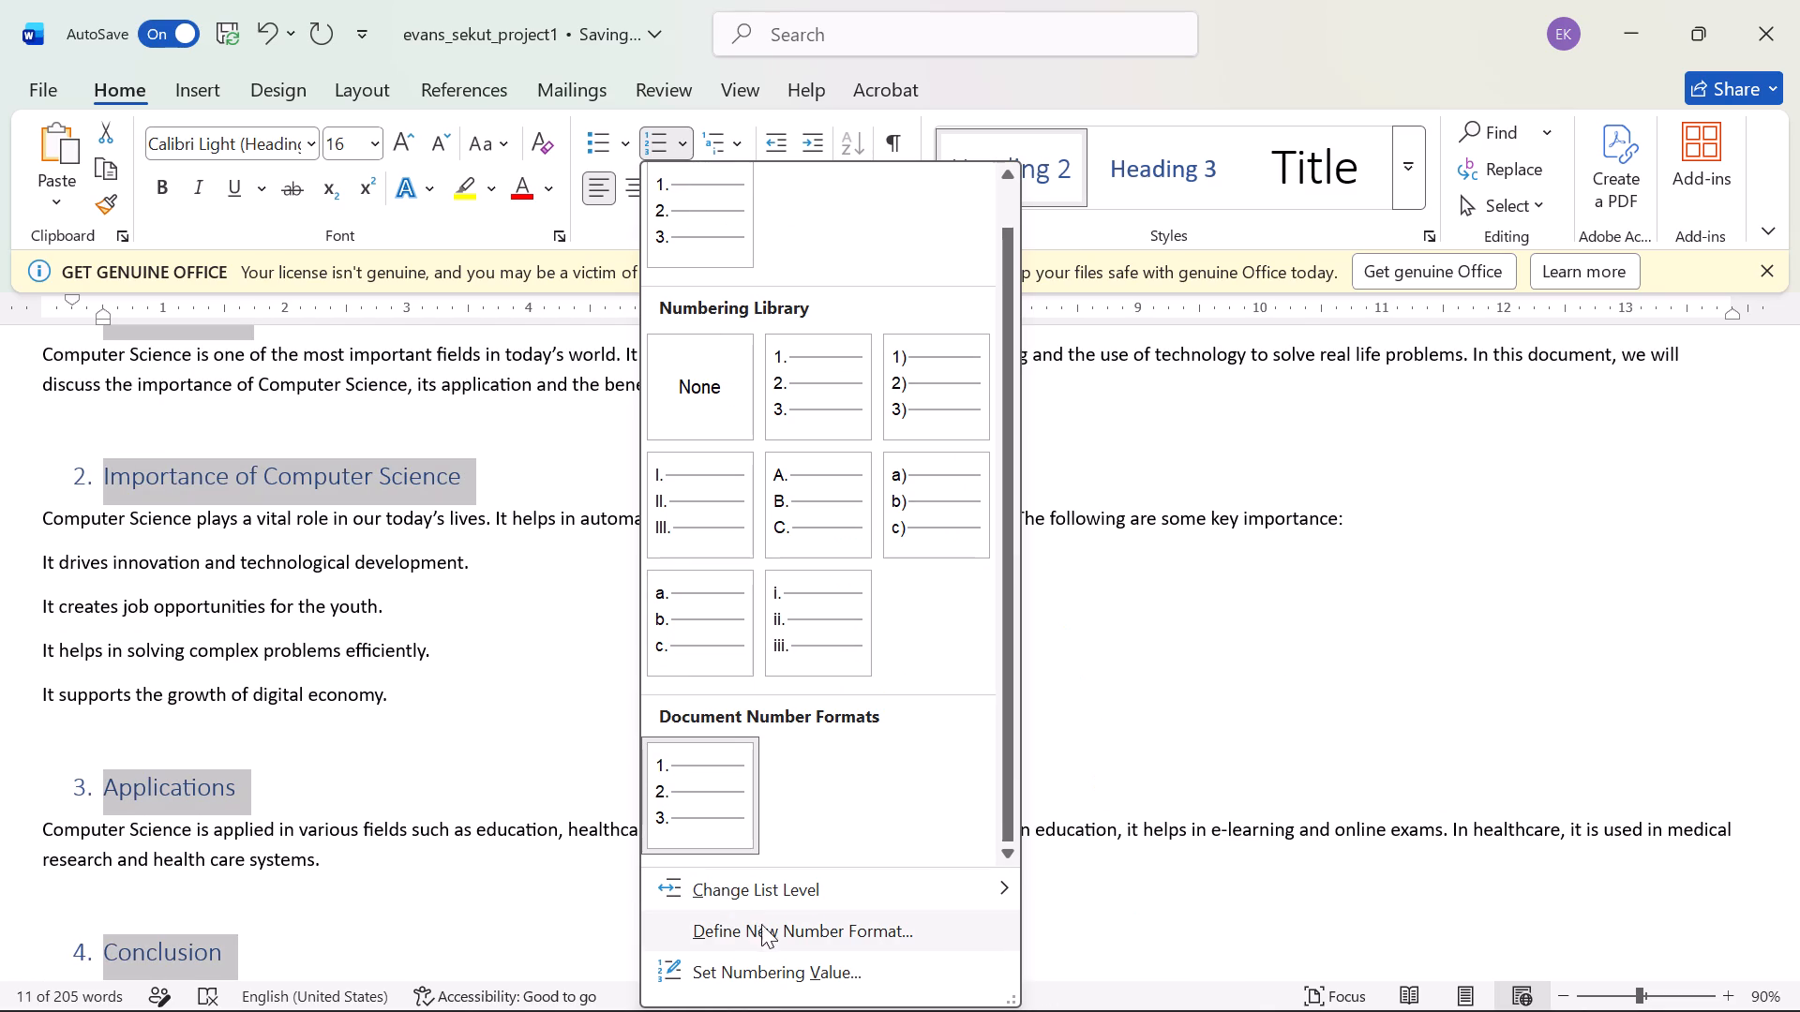
{"action": "left_click", "coordinate": [799, 928]}
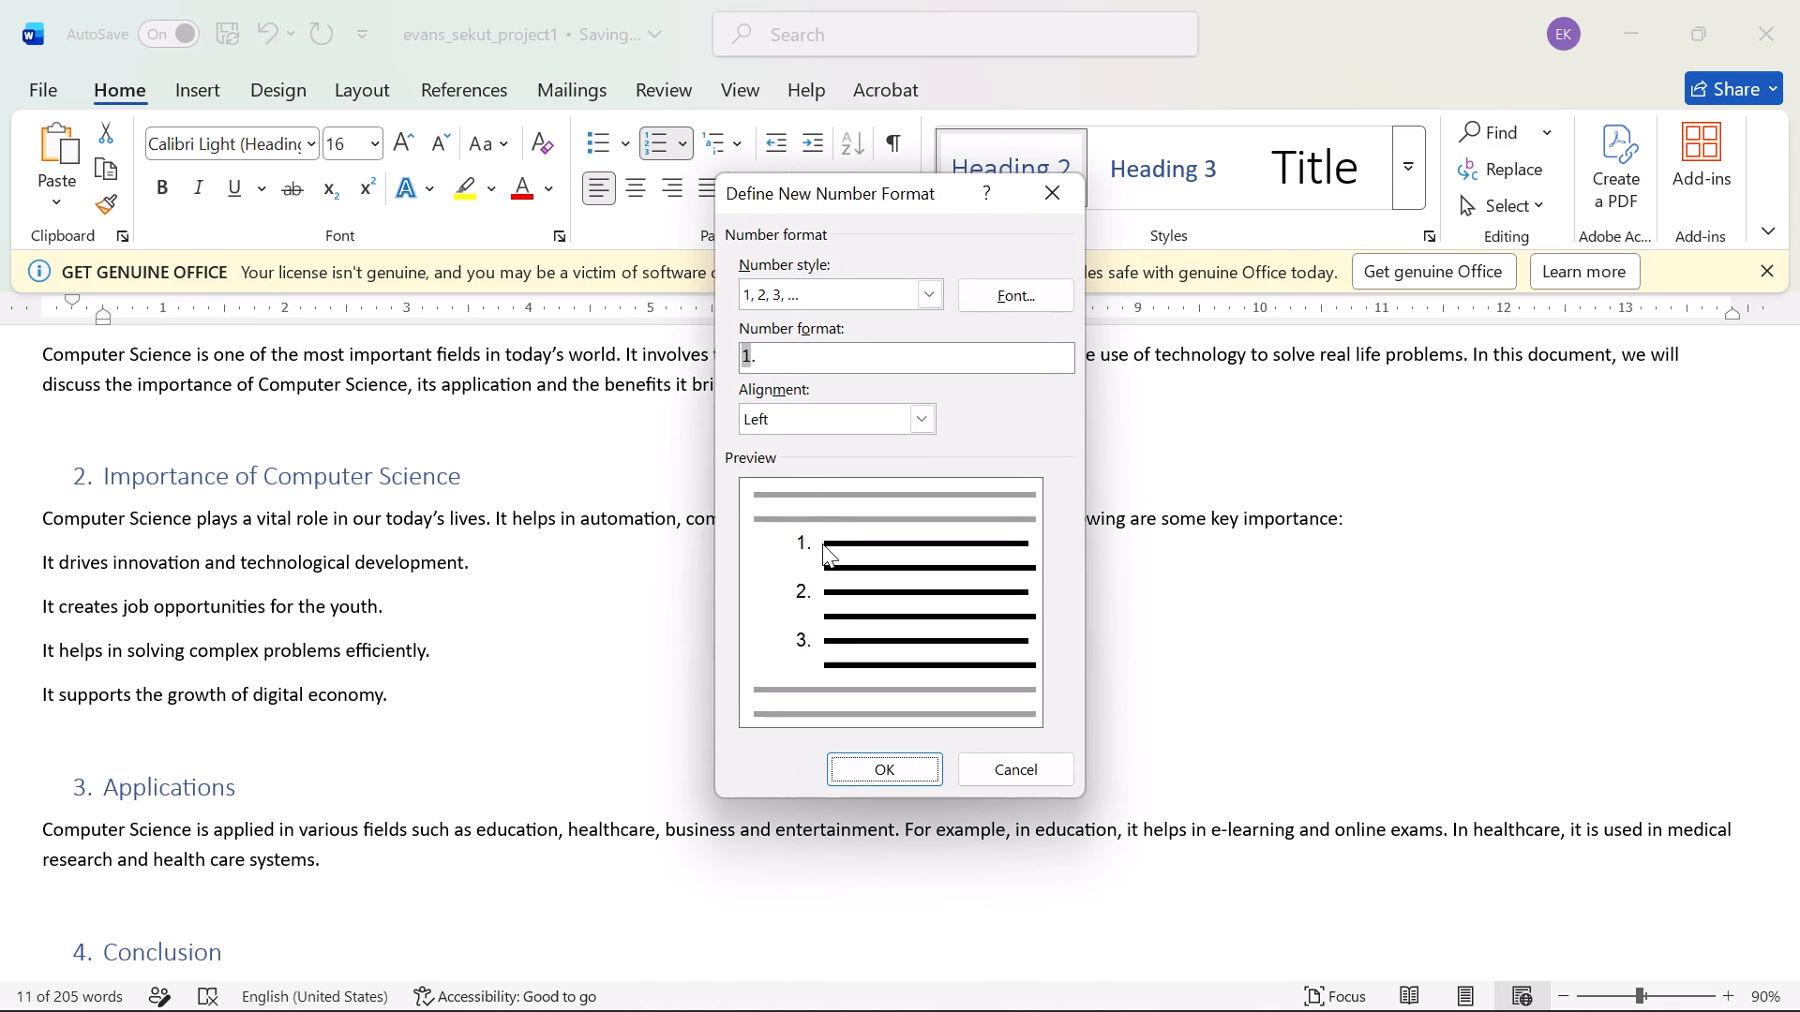
{"action": "left_click", "coordinate": [761, 364]}
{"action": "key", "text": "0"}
{"action": "left_click", "coordinate": [929, 298]}
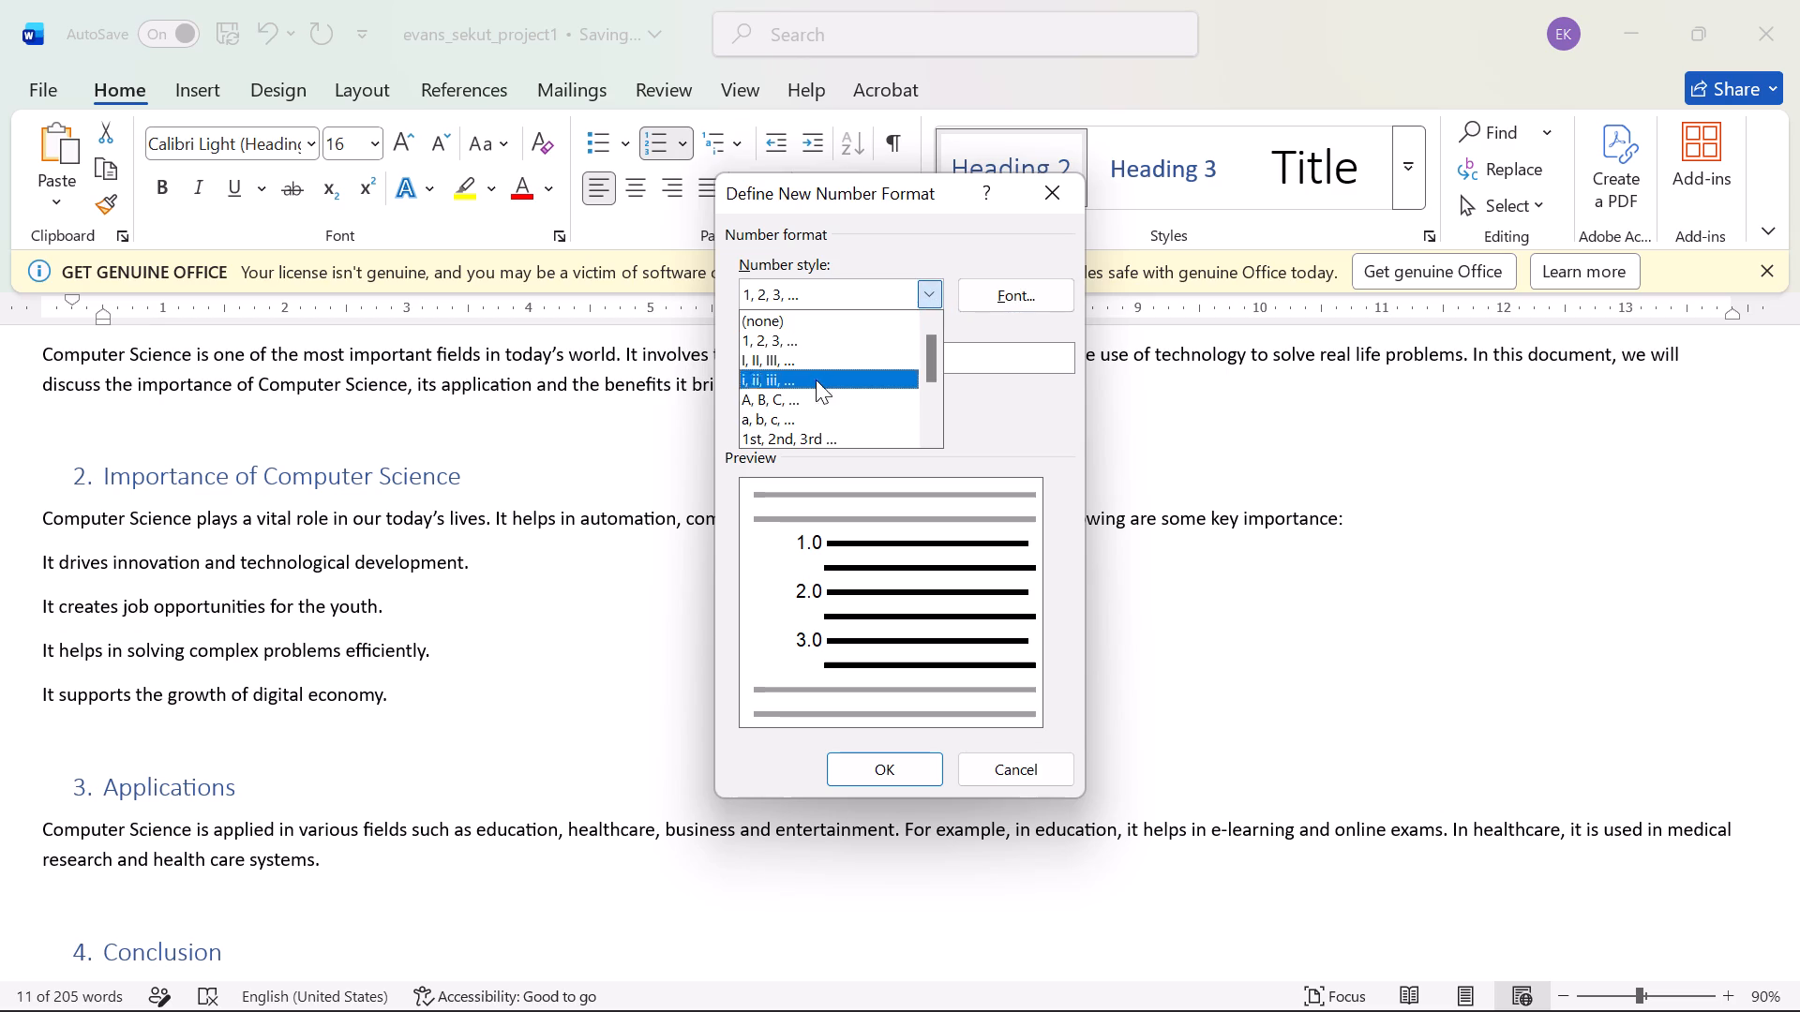
{"action": "scroll", "coordinate": [810, 391], "scroll_direction": "down", "scroll_amount": 1}
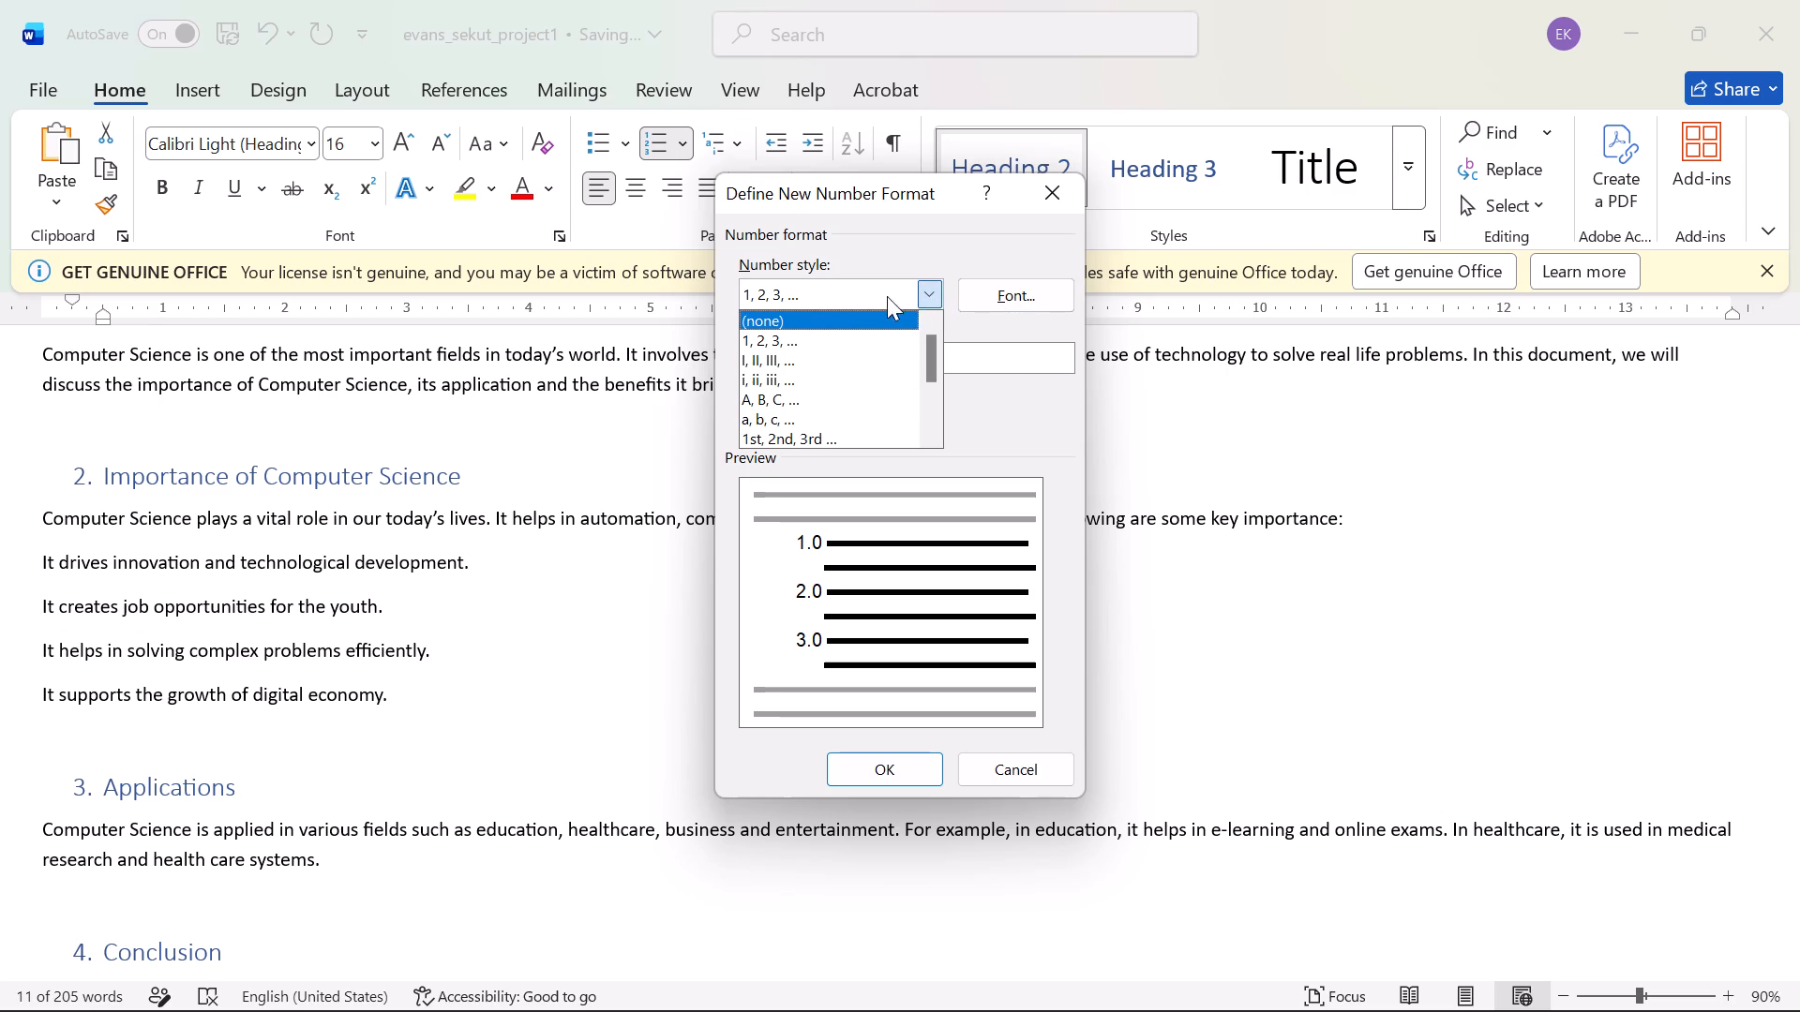
{"action": "left_click", "coordinate": [934, 288]}
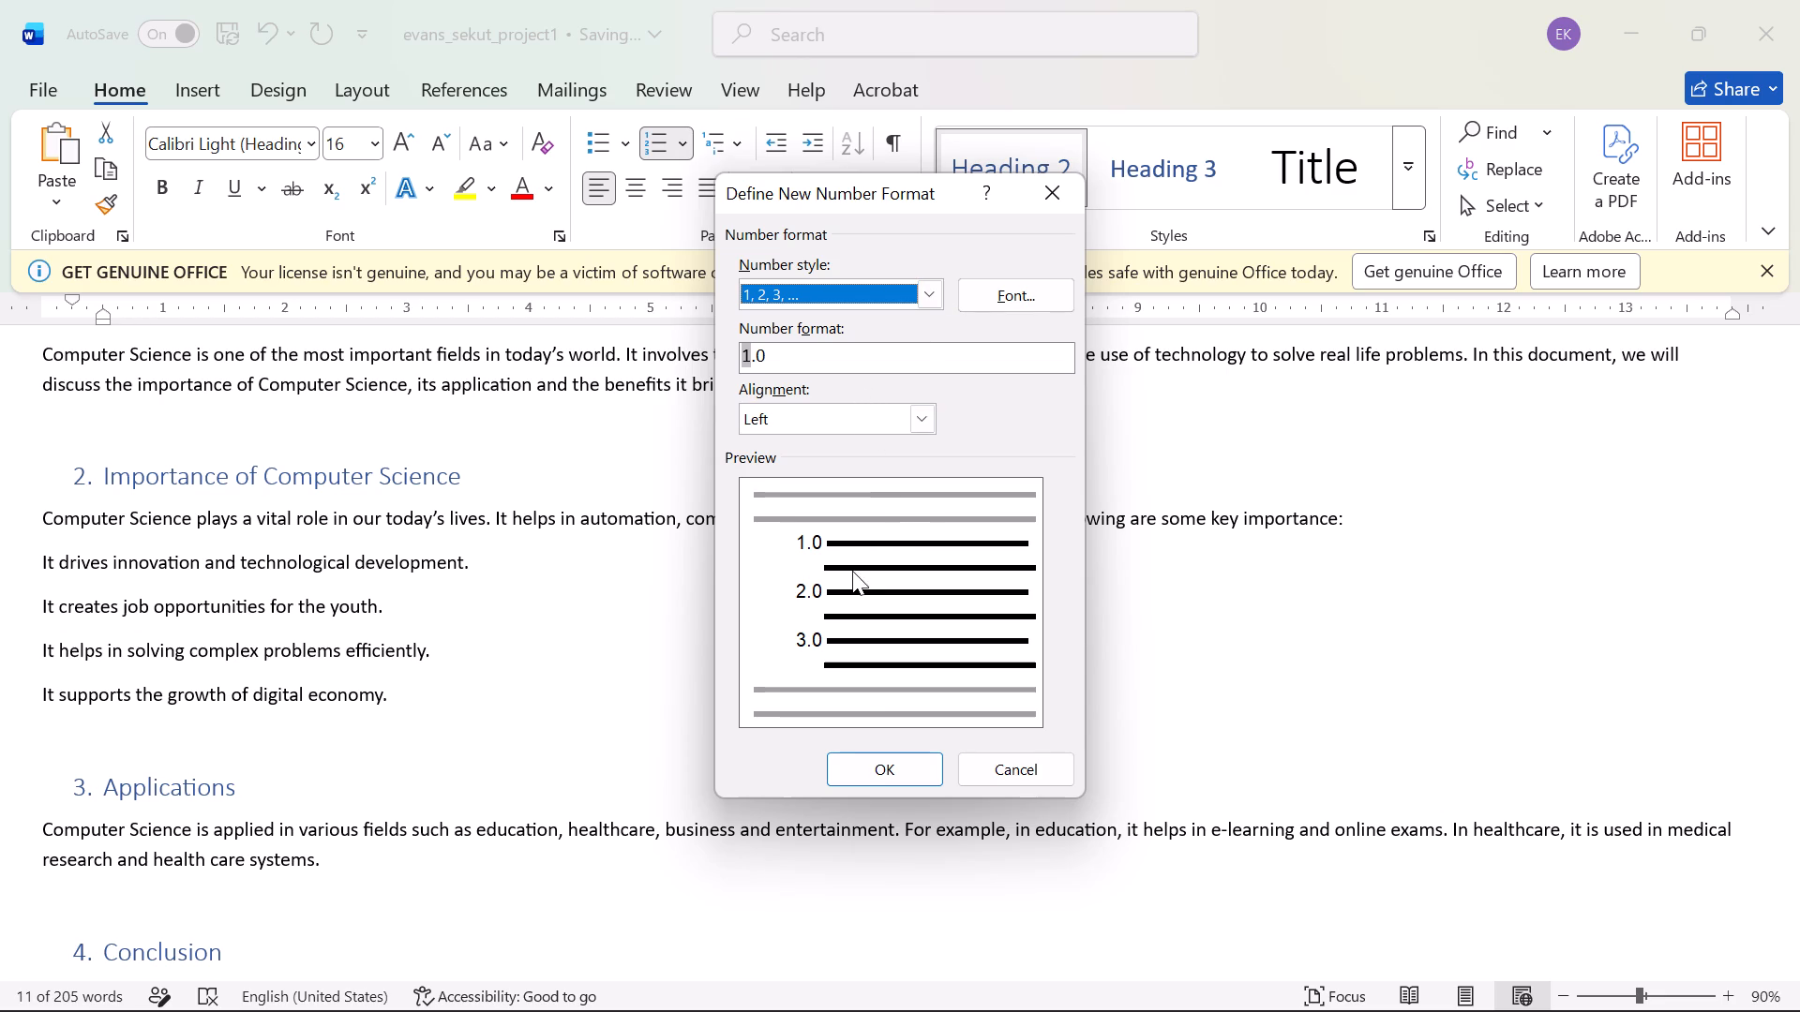
{"action": "left_click", "coordinate": [856, 770]}
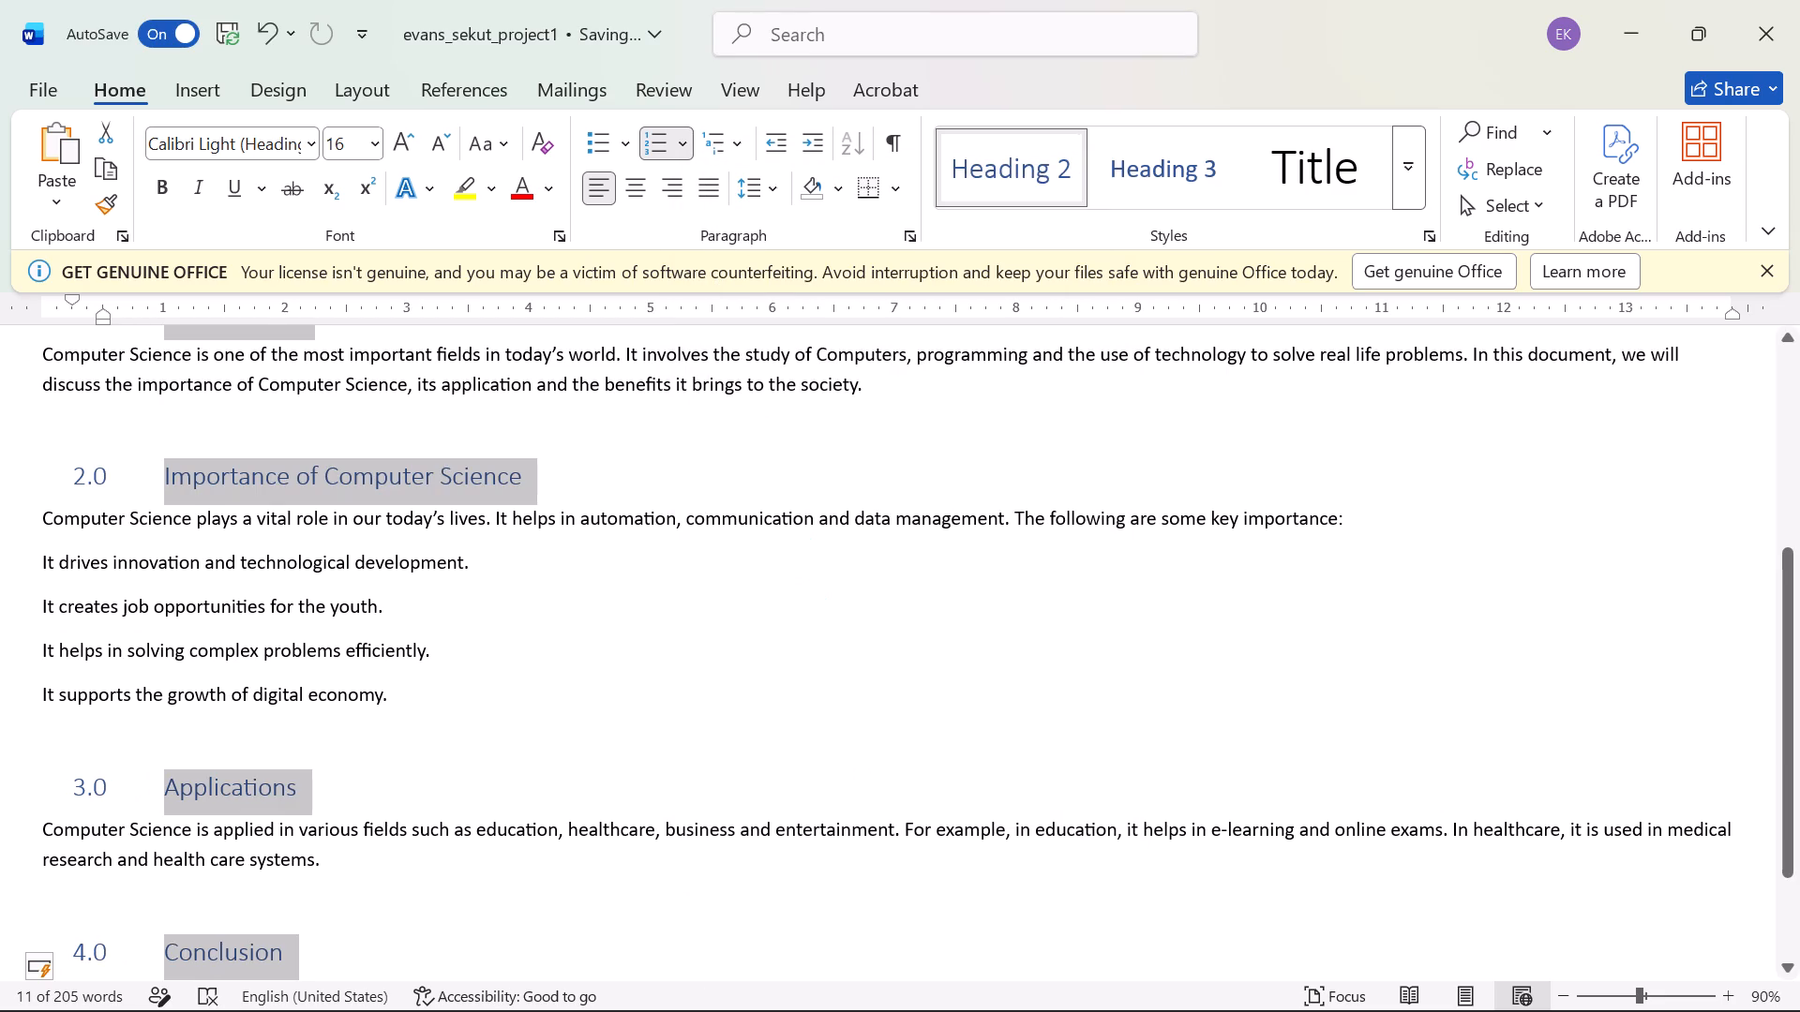
{"action": "scroll", "coordinate": [615, 689], "scroll_direction": "up", "scroll_amount": 3}
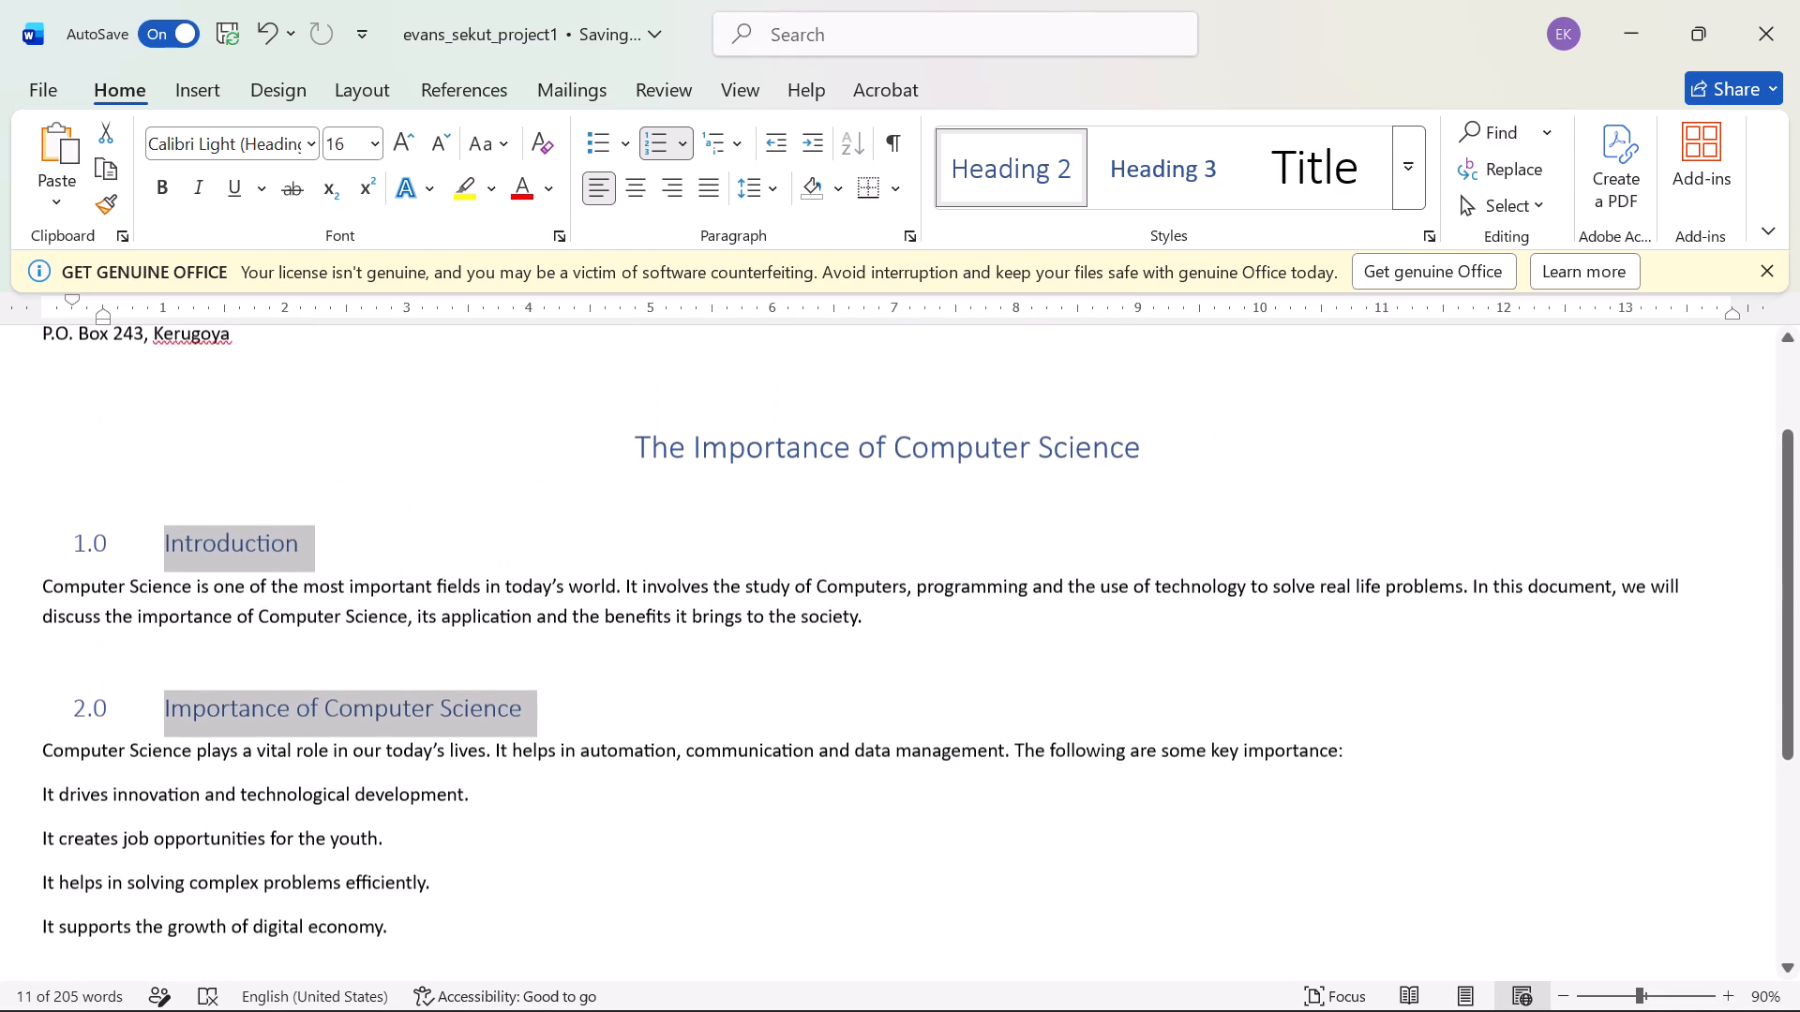
{"action": "left_click", "coordinate": [439, 558]}
Save the document.
{"action": "scroll", "coordinate": [439, 558], "scroll_direction": "down", "scroll_amount": 1}
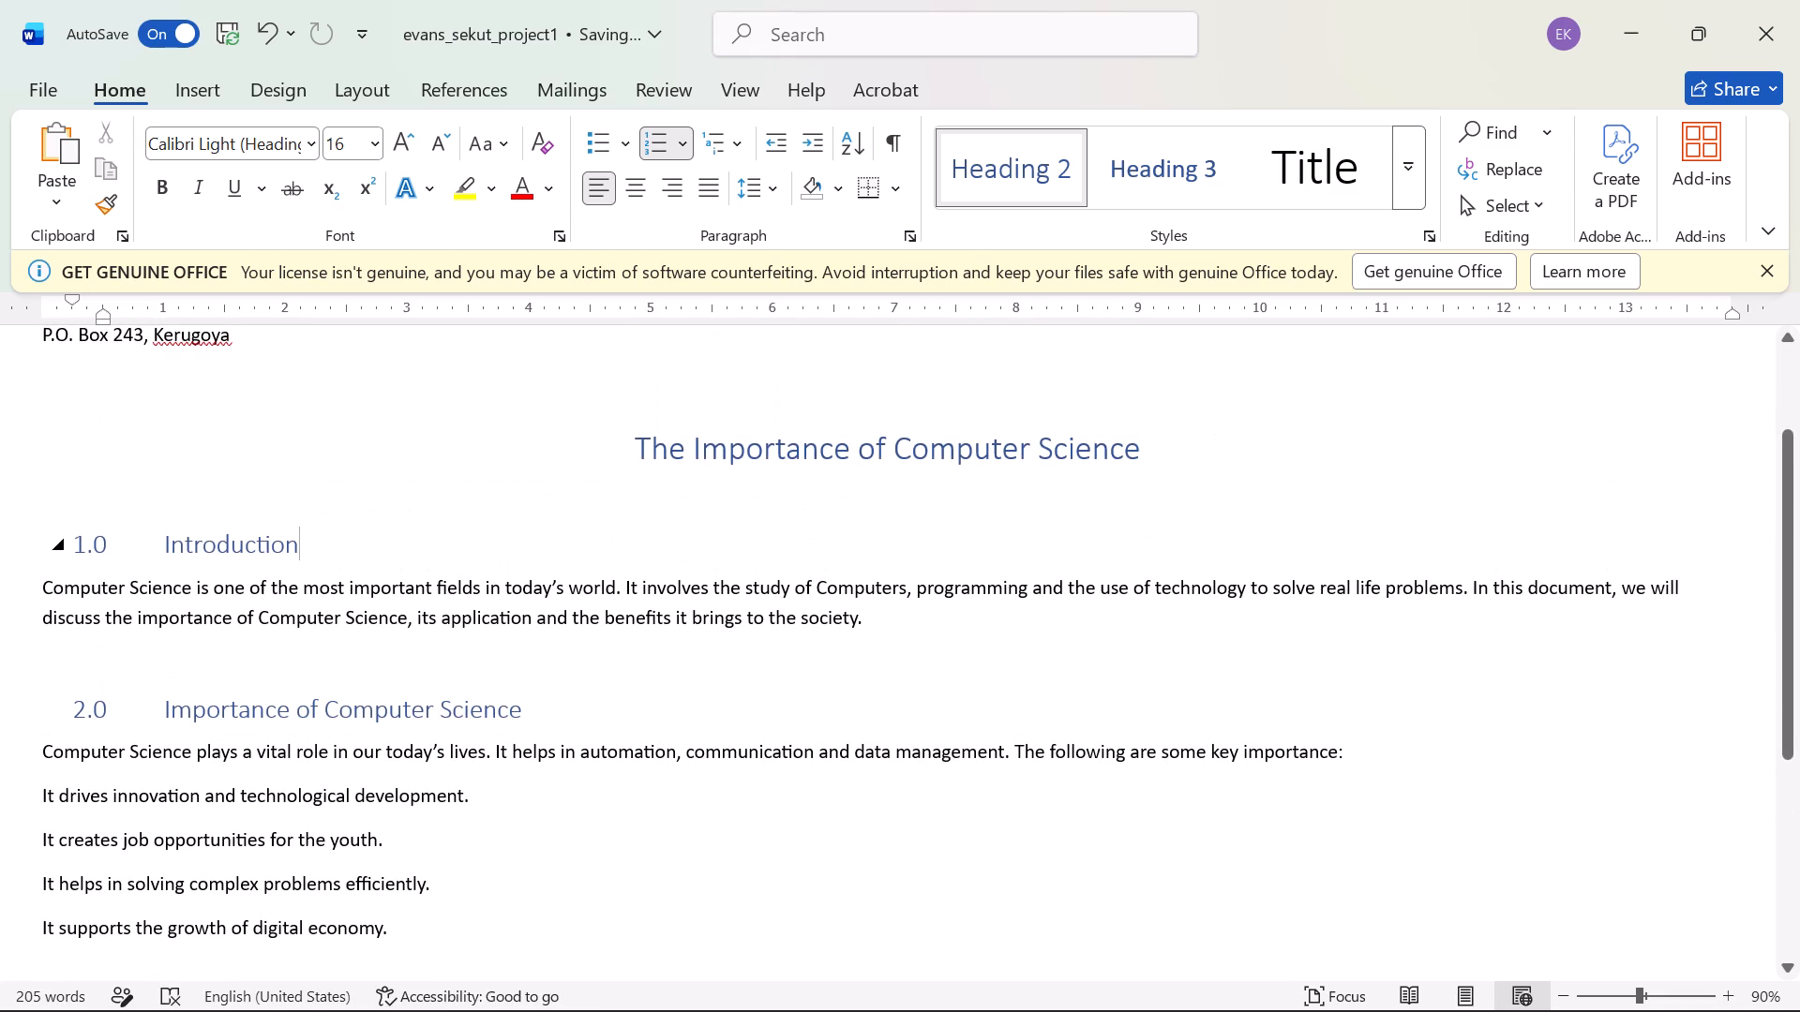
{"action": "scroll", "coordinate": [439, 558], "scroll_direction": "down", "scroll_amount": 1}
{"action": "key", "text": "ctrl+s"}
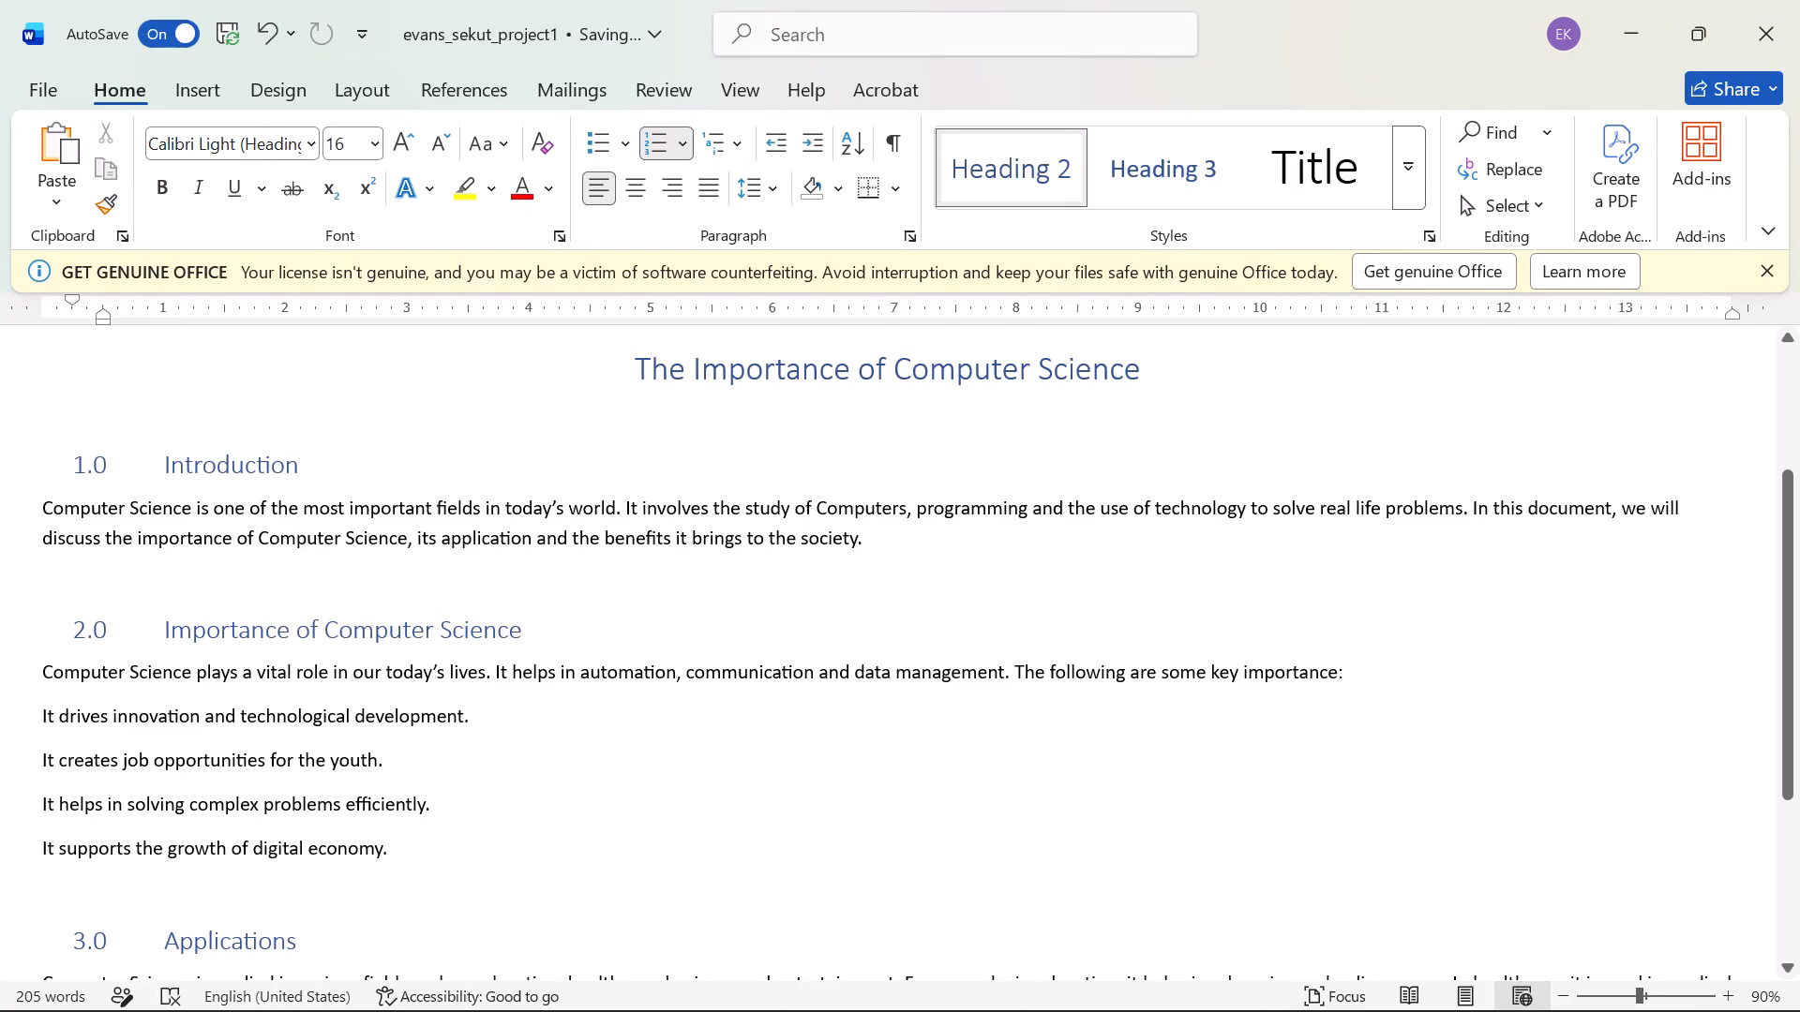
Justify all text from the Introduction heading through the closing quote "Technology for a Better Tomorrow", and deselect it.
{"action": "left_click_drag", "start_coordinate": [36, 463], "coordinate": [1278, 1011]}
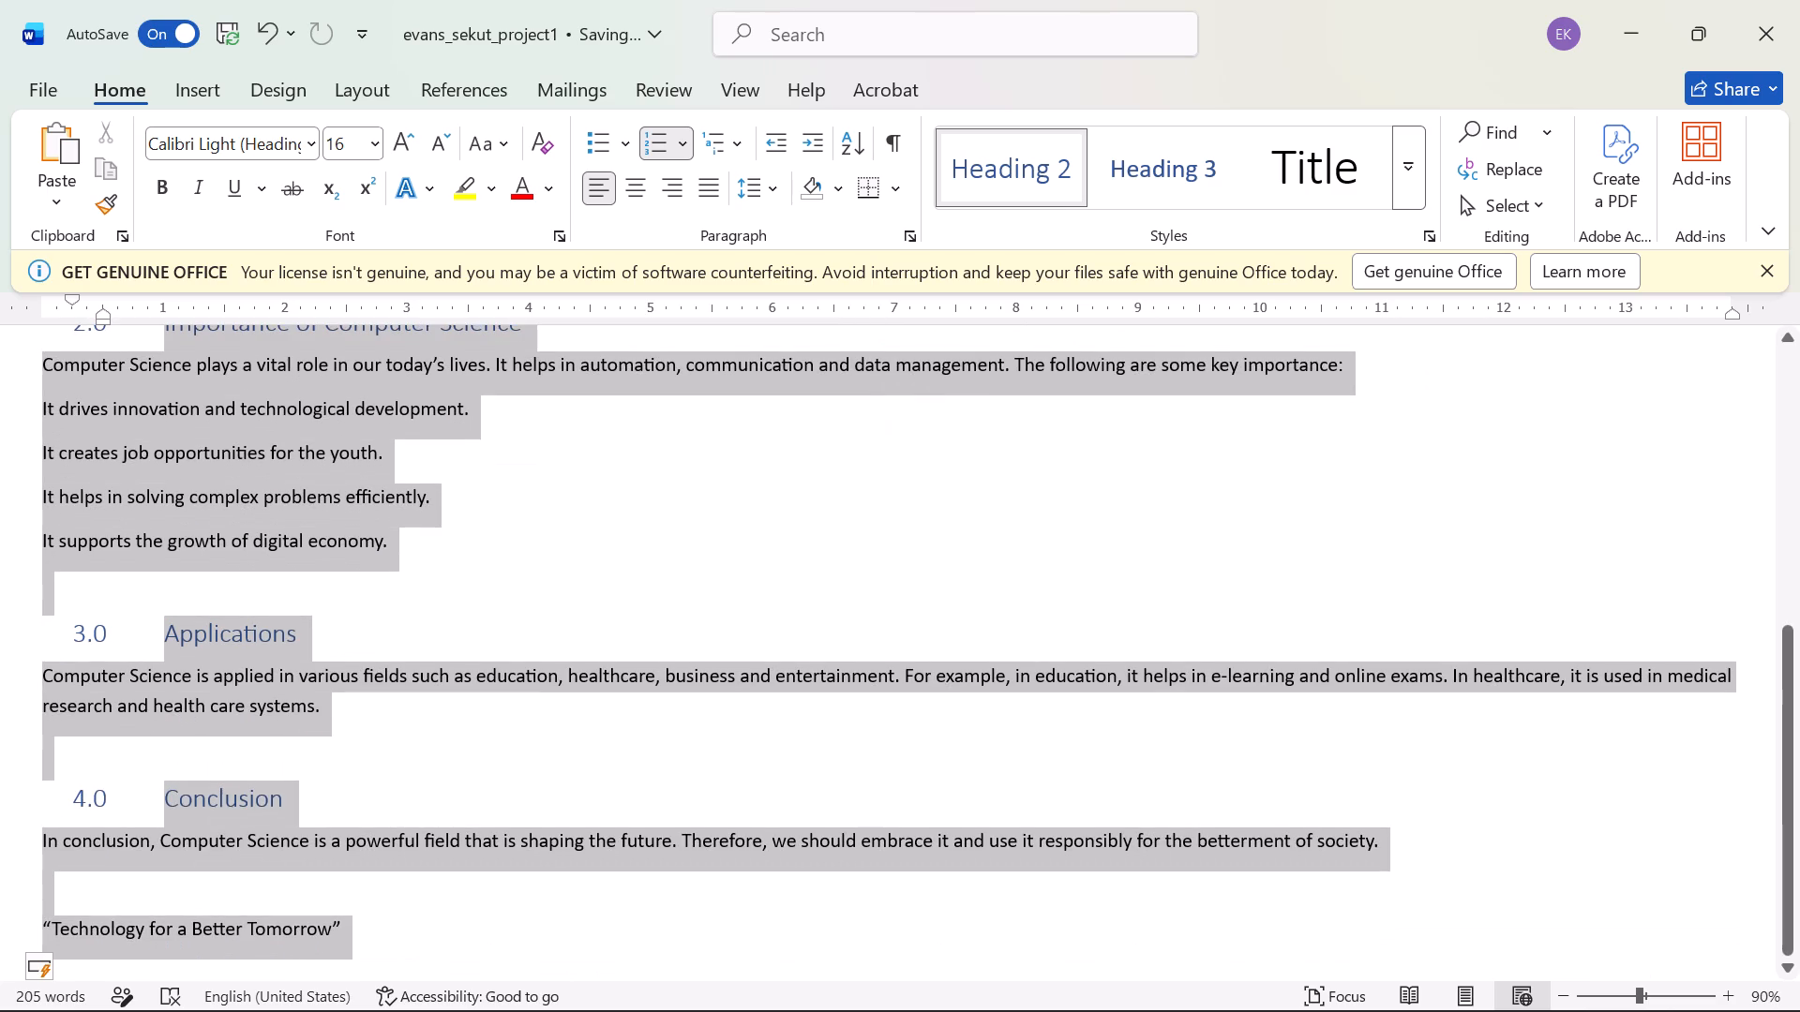
{"action": "left_click_drag", "start_coordinate": [1278, 1011], "coordinate": [1491, 1011]}
{"action": "scroll", "coordinate": [1138, 710], "scroll_direction": "up", "scroll_amount": 4}
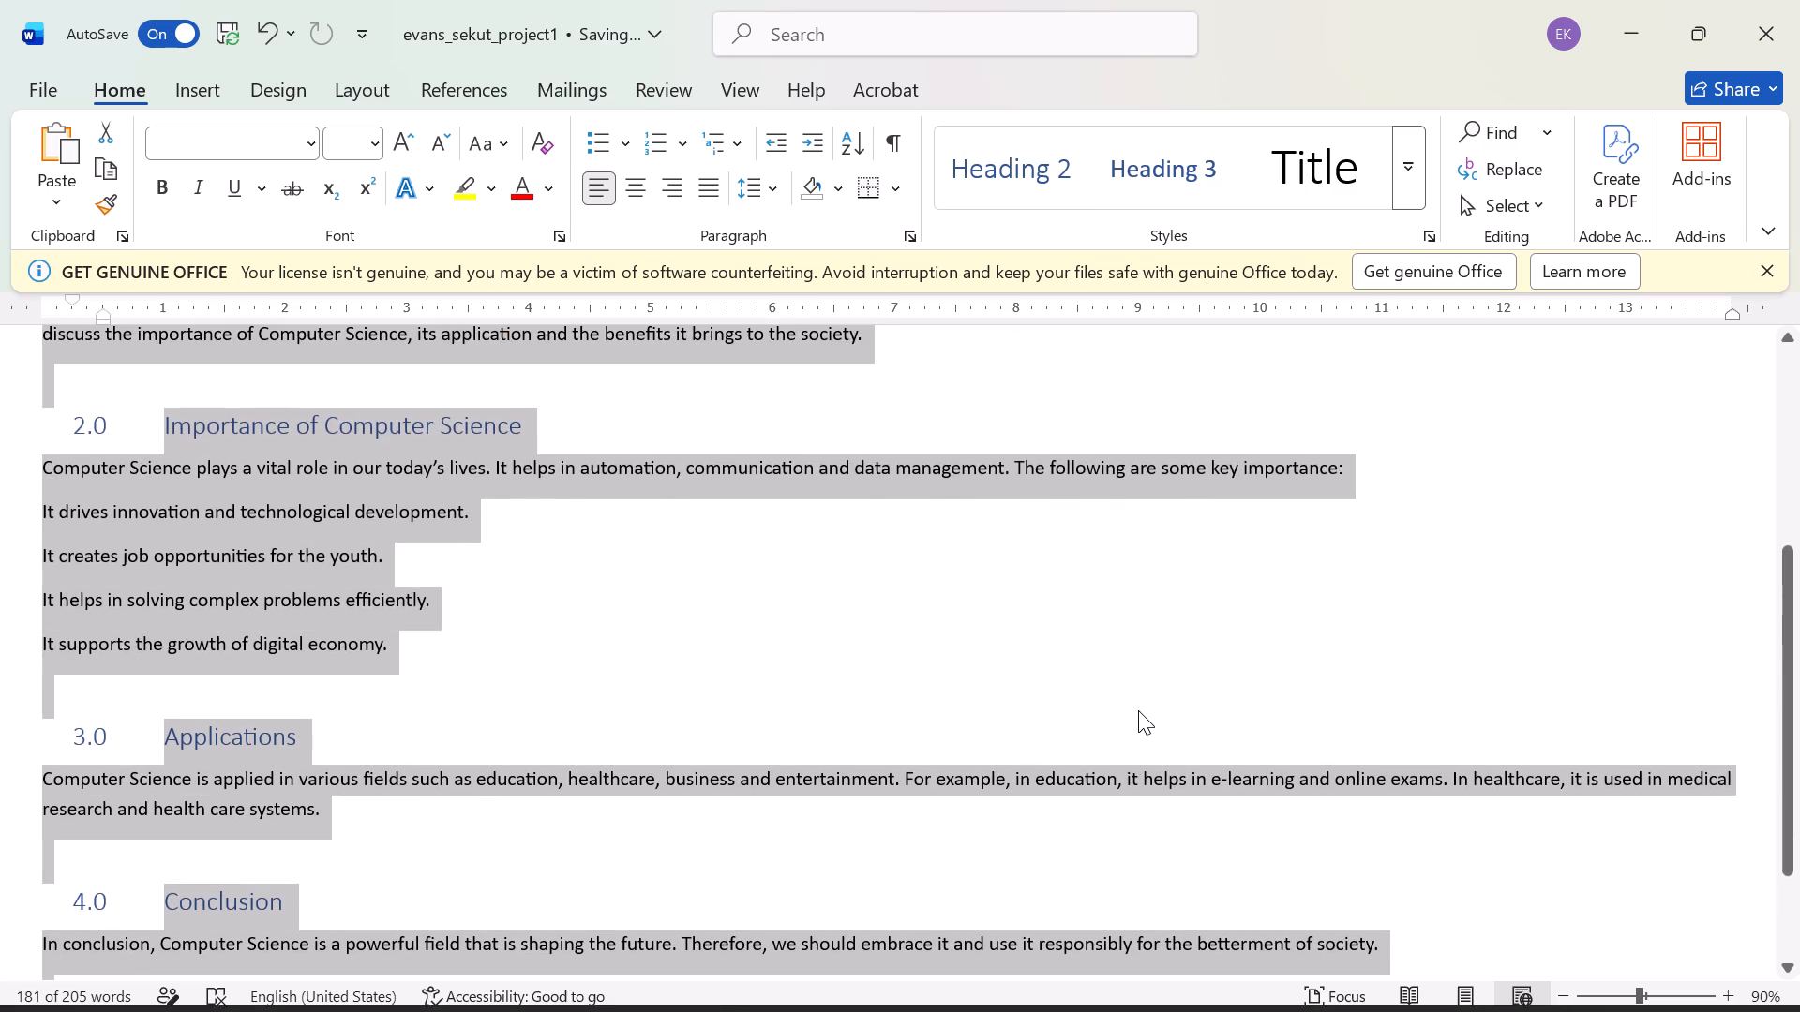
{"action": "scroll", "coordinate": [1138, 710], "scroll_direction": "up", "scroll_amount": 2}
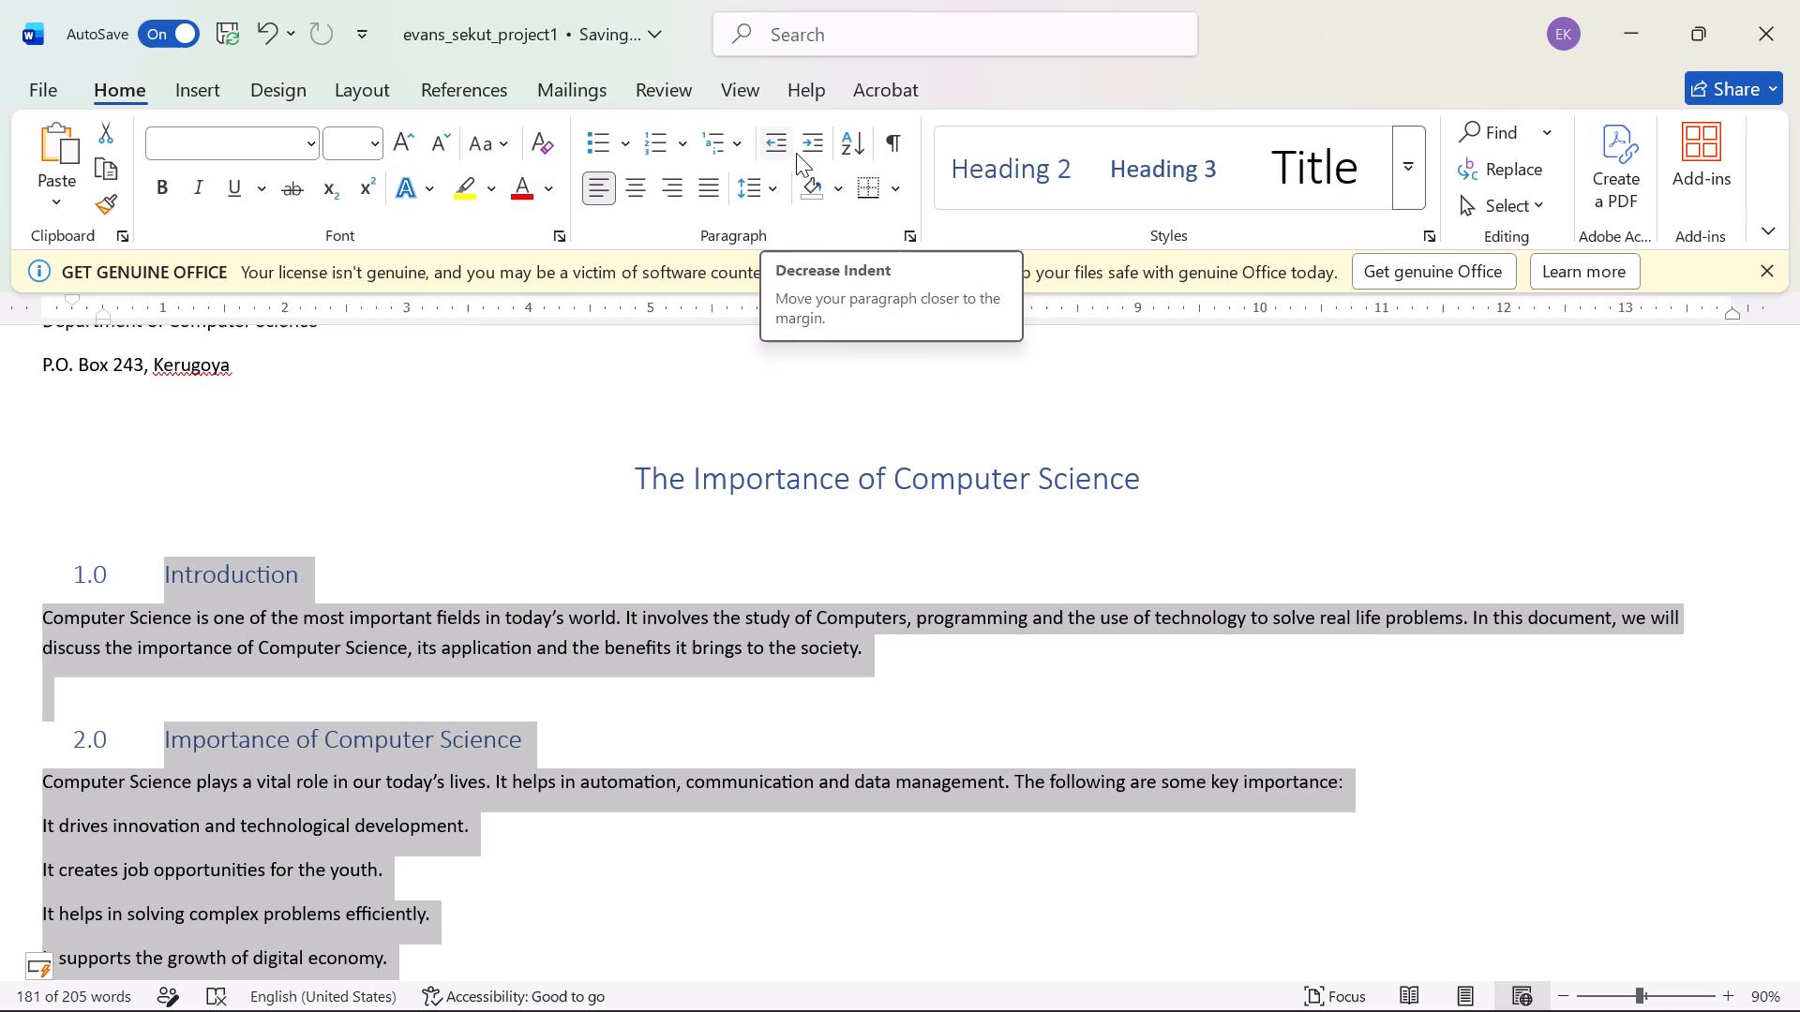
{"action": "left_click", "coordinate": [705, 196]}
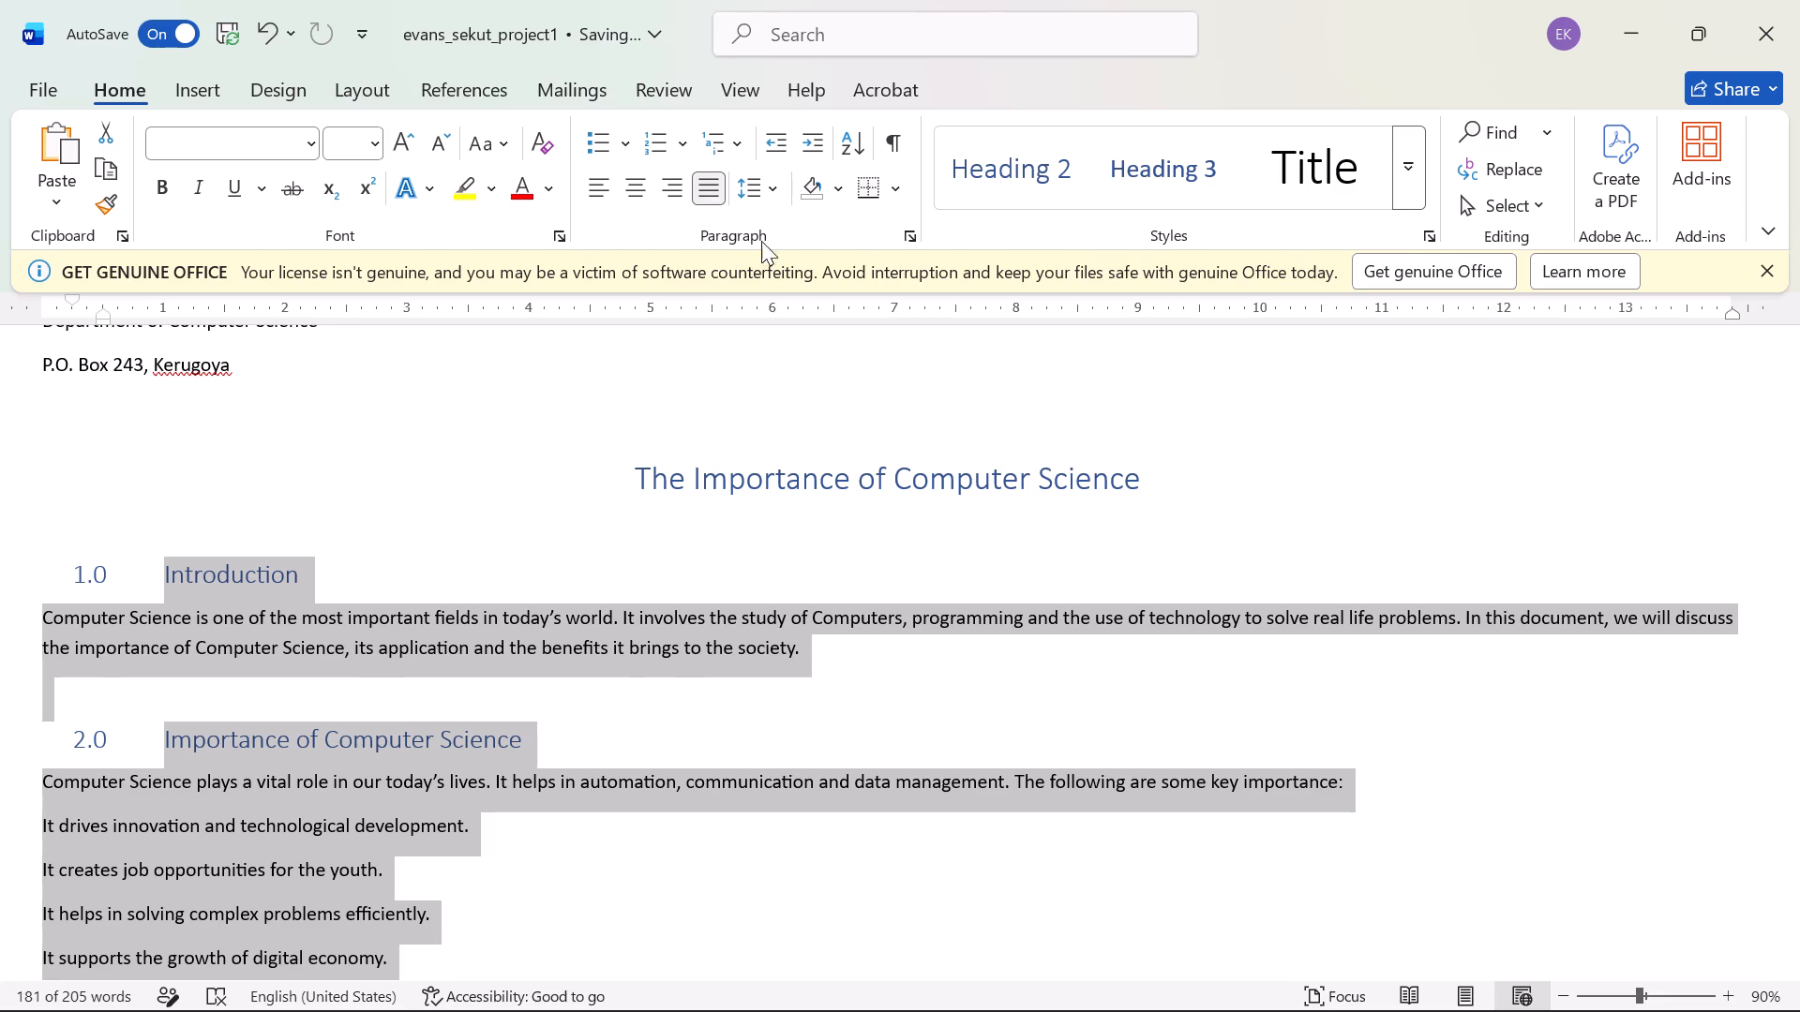
{"action": "left_click", "coordinate": [755, 363]}
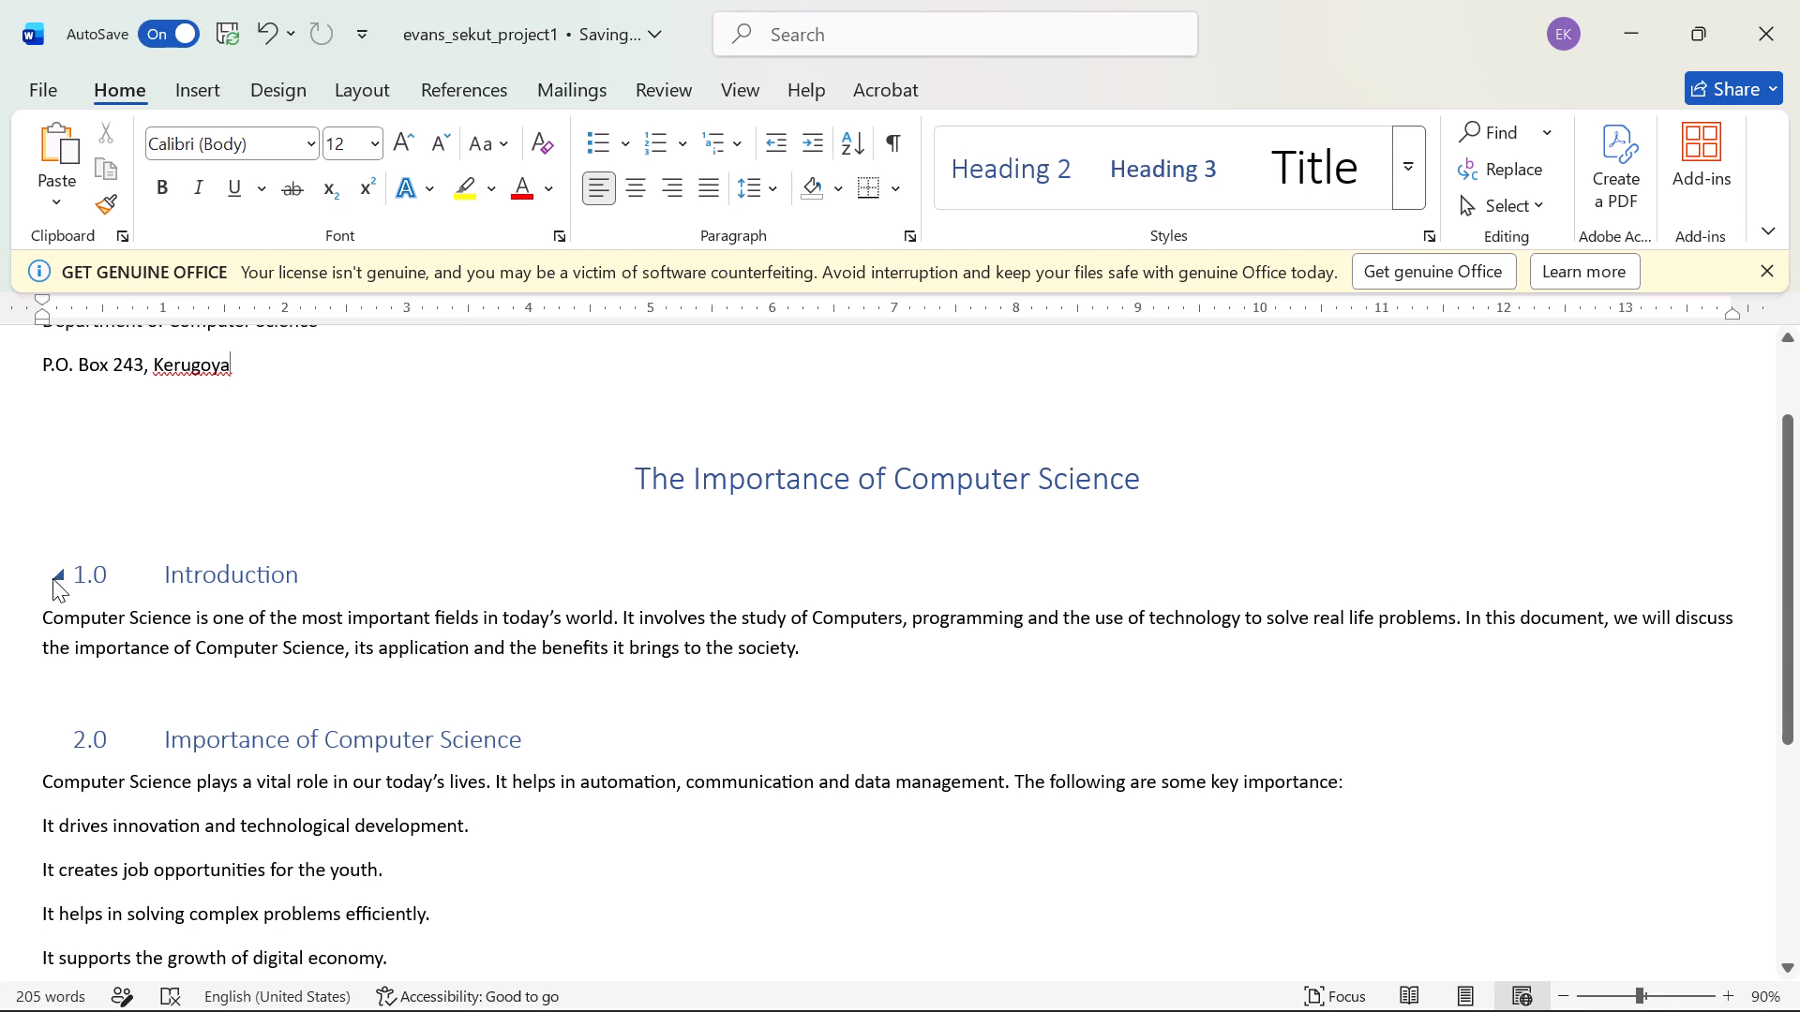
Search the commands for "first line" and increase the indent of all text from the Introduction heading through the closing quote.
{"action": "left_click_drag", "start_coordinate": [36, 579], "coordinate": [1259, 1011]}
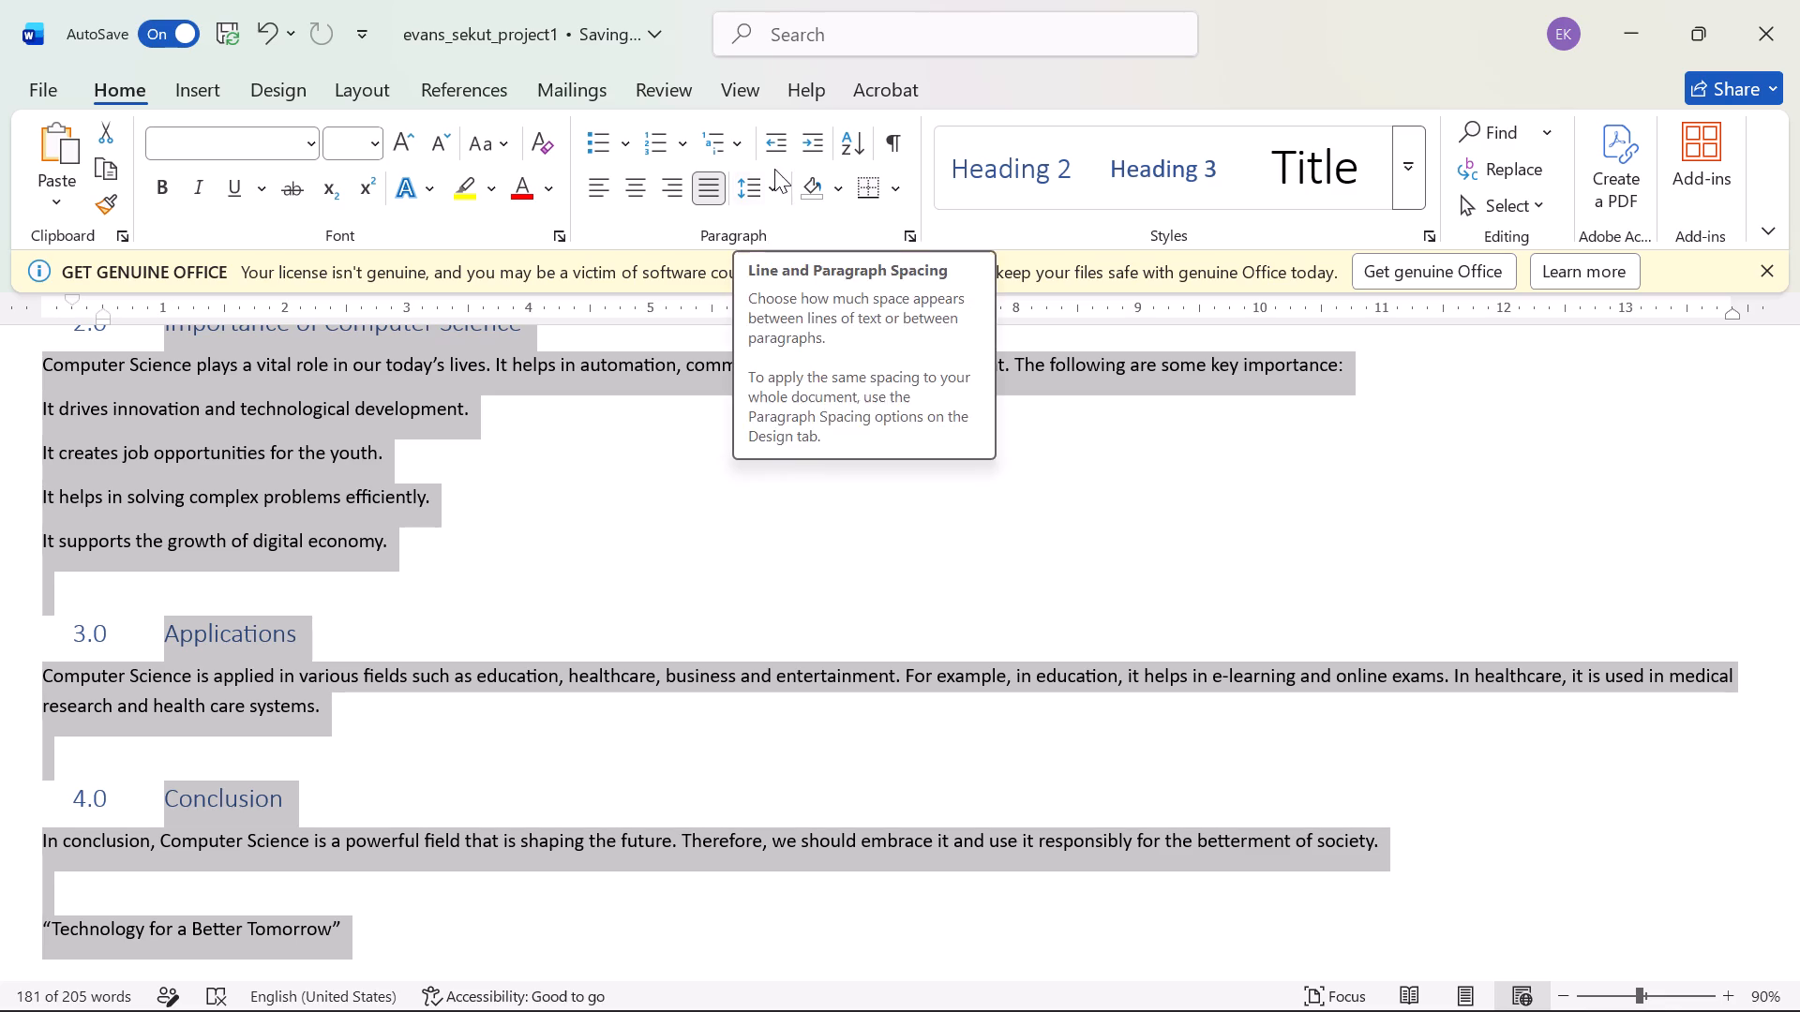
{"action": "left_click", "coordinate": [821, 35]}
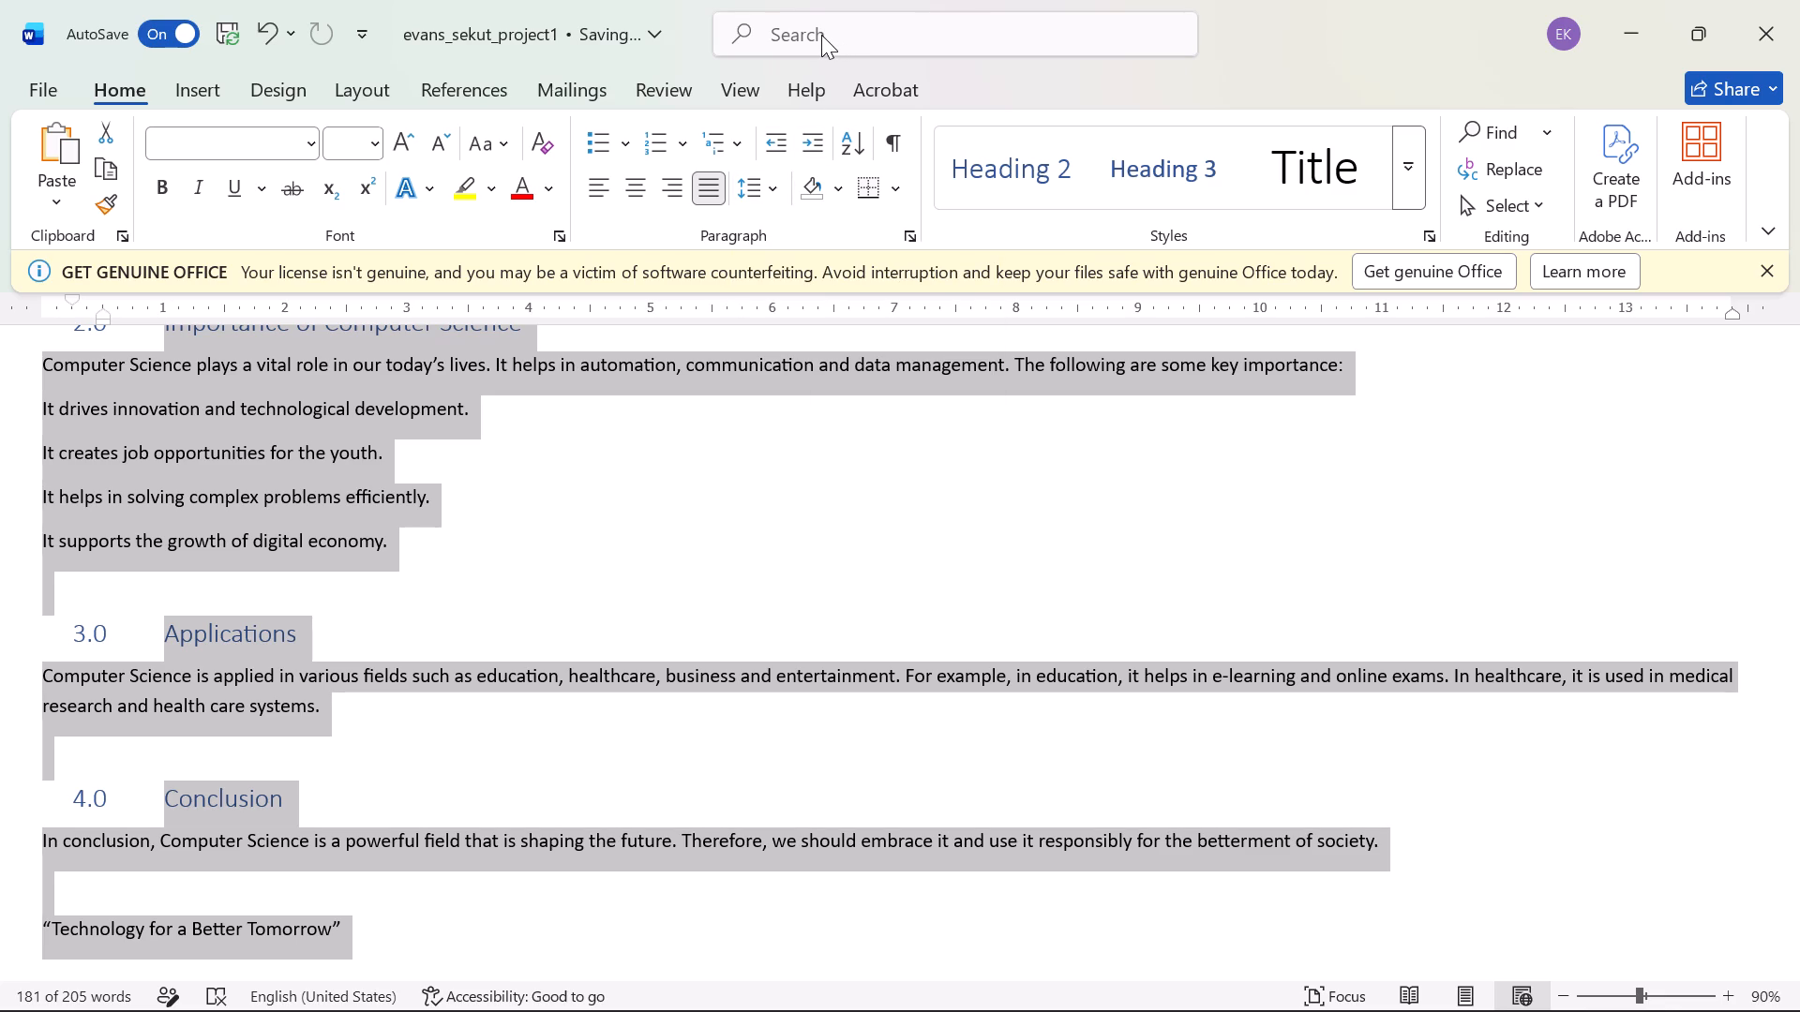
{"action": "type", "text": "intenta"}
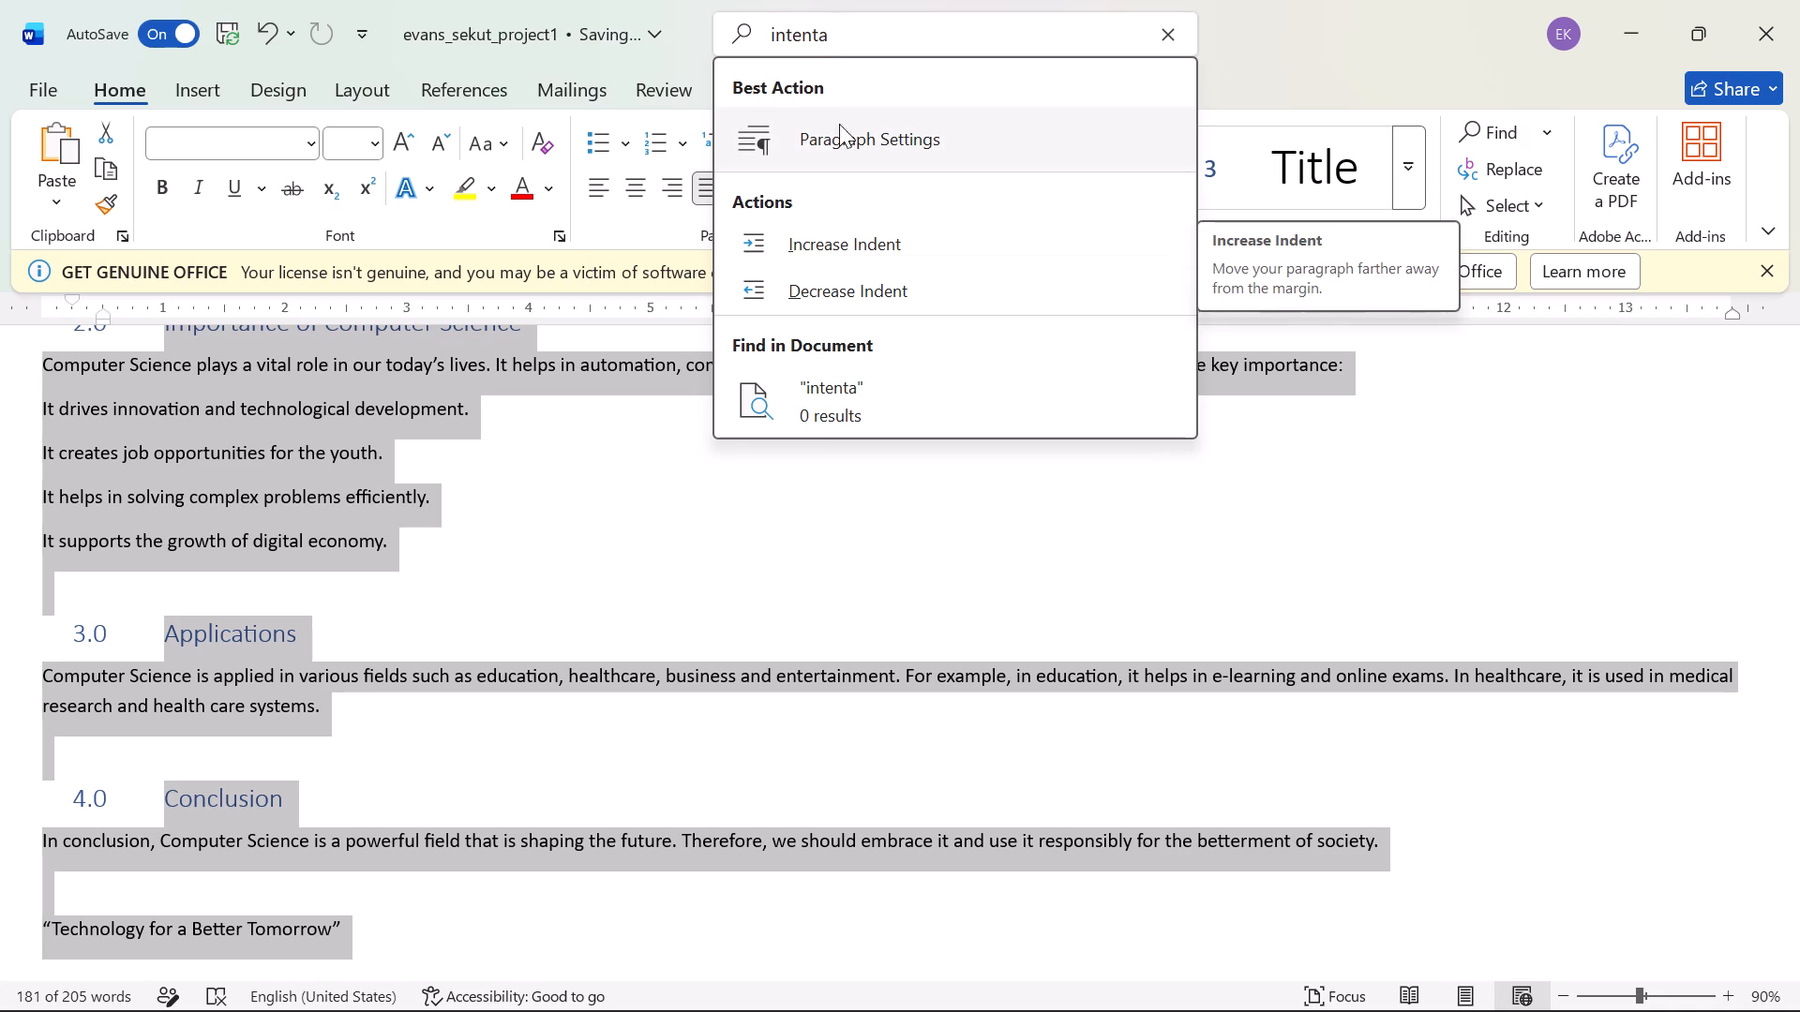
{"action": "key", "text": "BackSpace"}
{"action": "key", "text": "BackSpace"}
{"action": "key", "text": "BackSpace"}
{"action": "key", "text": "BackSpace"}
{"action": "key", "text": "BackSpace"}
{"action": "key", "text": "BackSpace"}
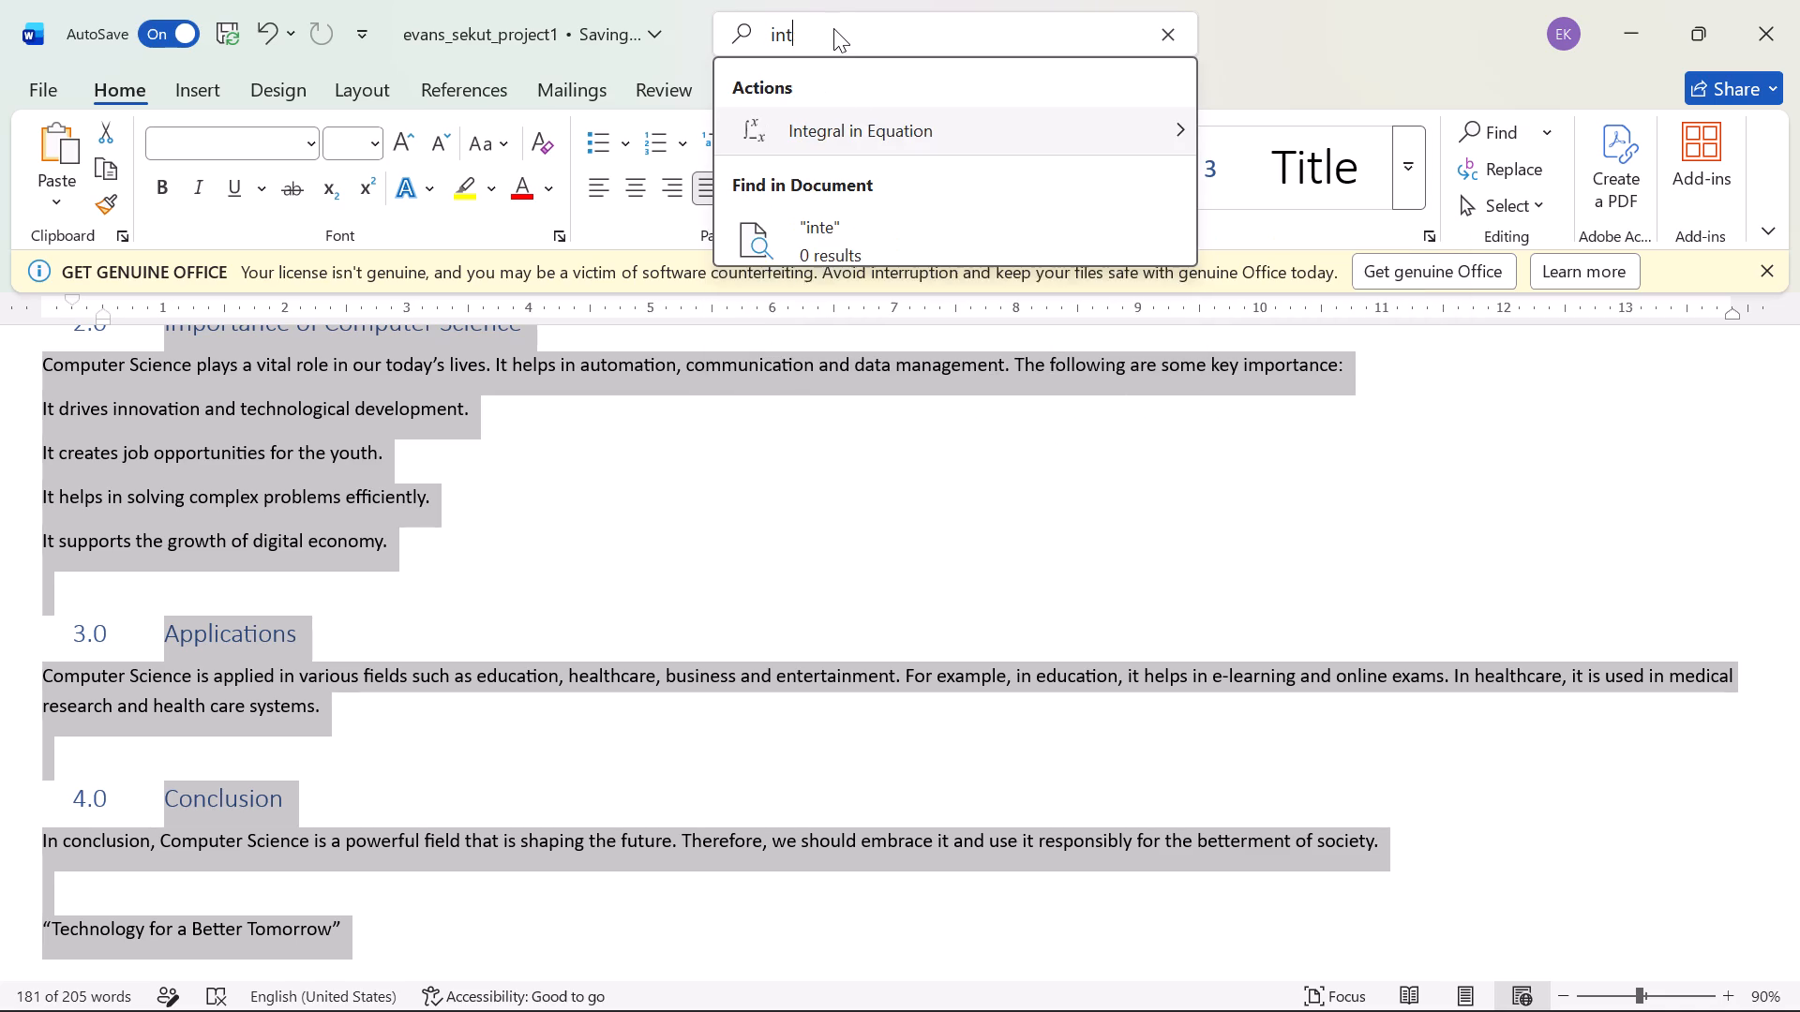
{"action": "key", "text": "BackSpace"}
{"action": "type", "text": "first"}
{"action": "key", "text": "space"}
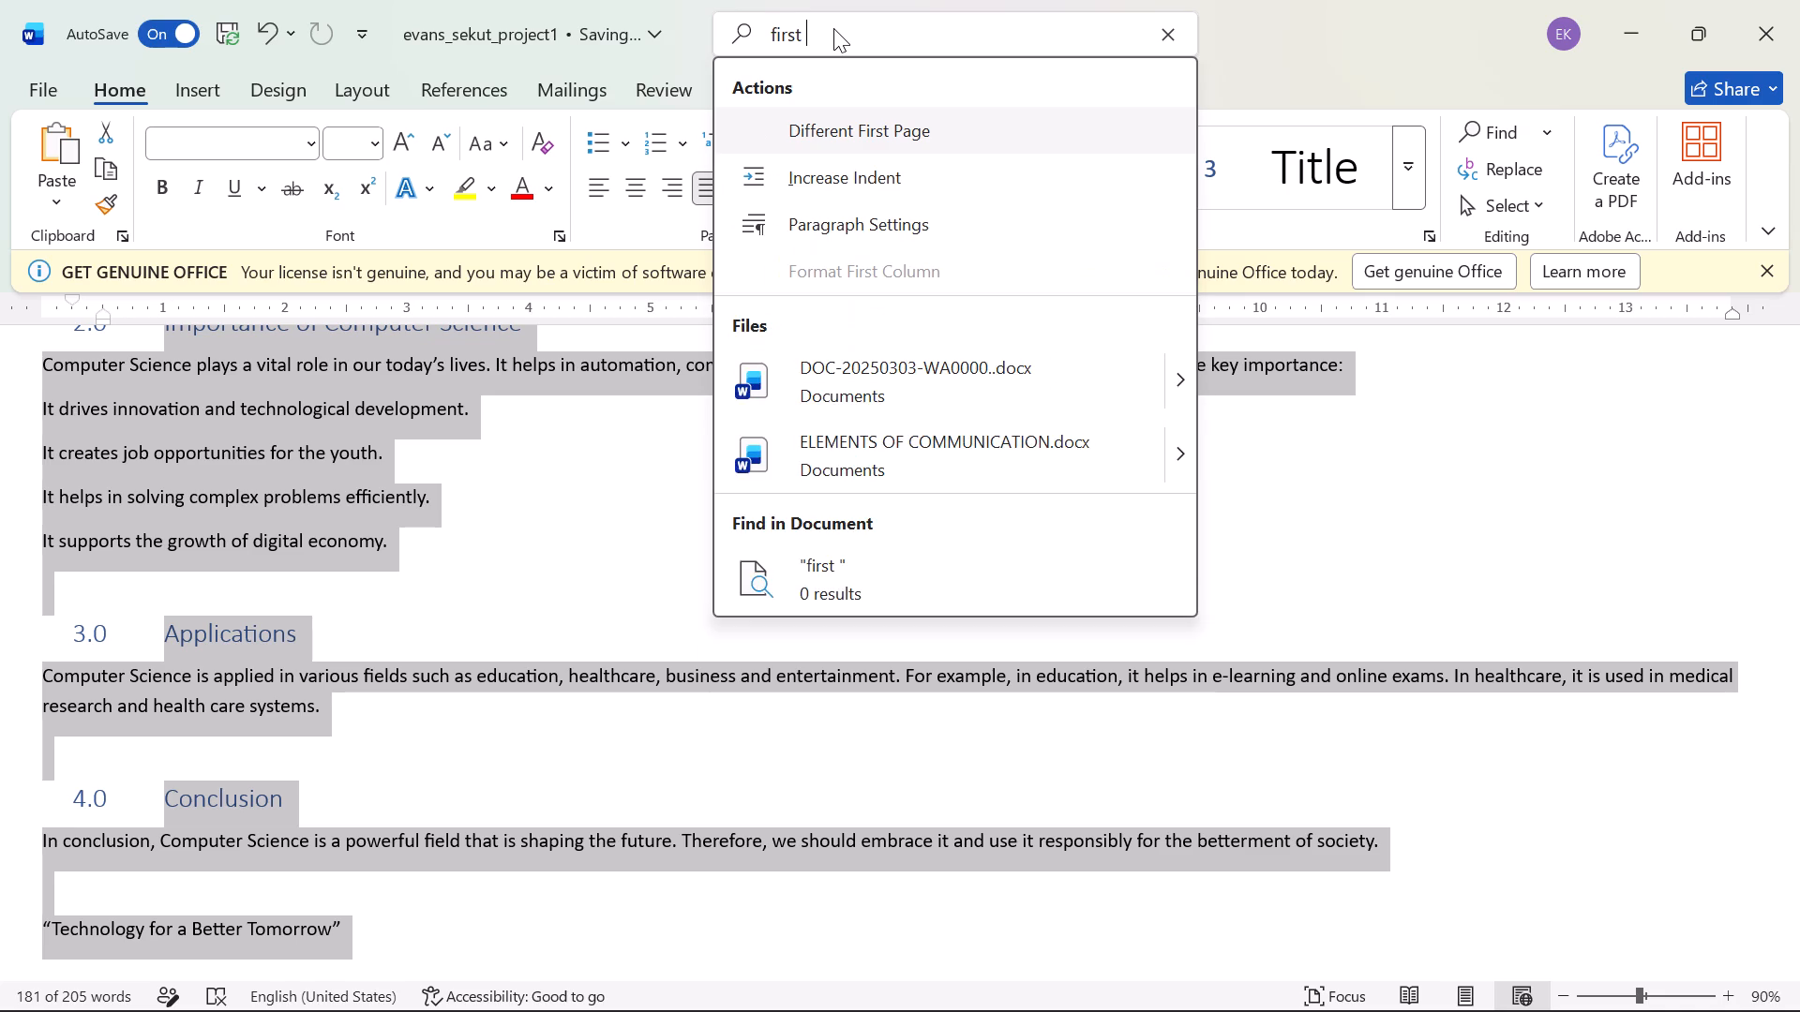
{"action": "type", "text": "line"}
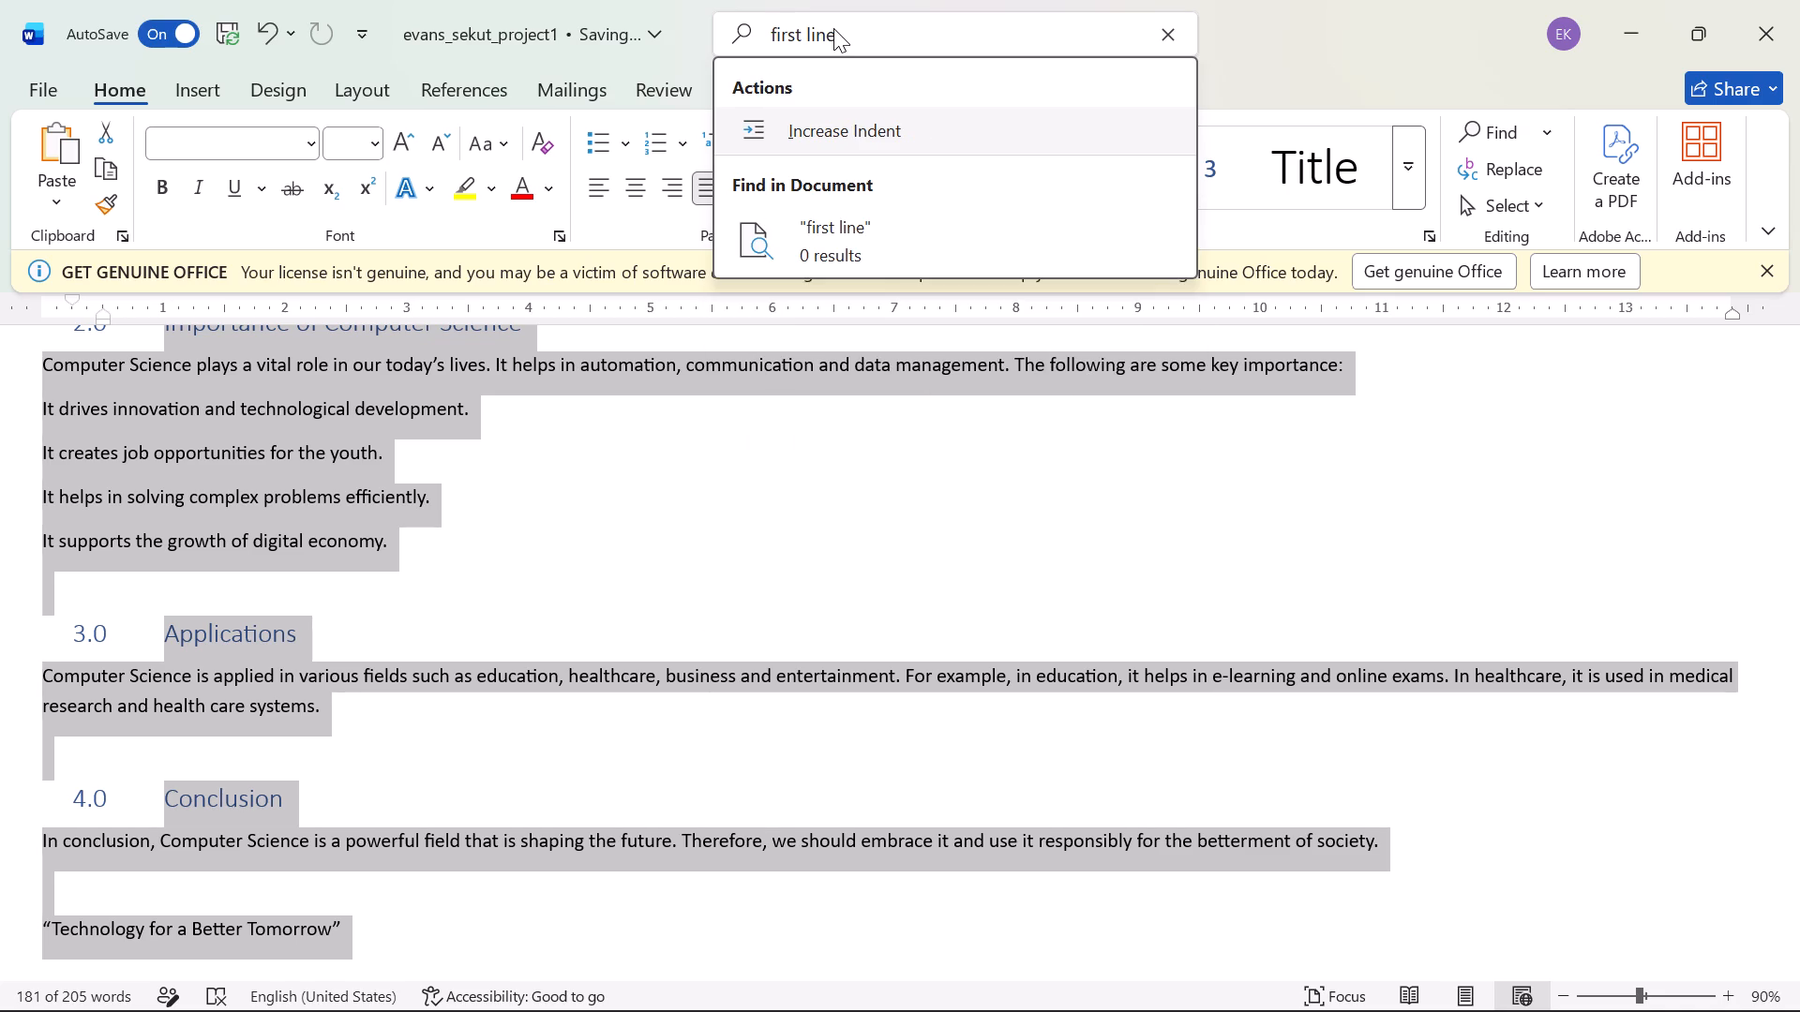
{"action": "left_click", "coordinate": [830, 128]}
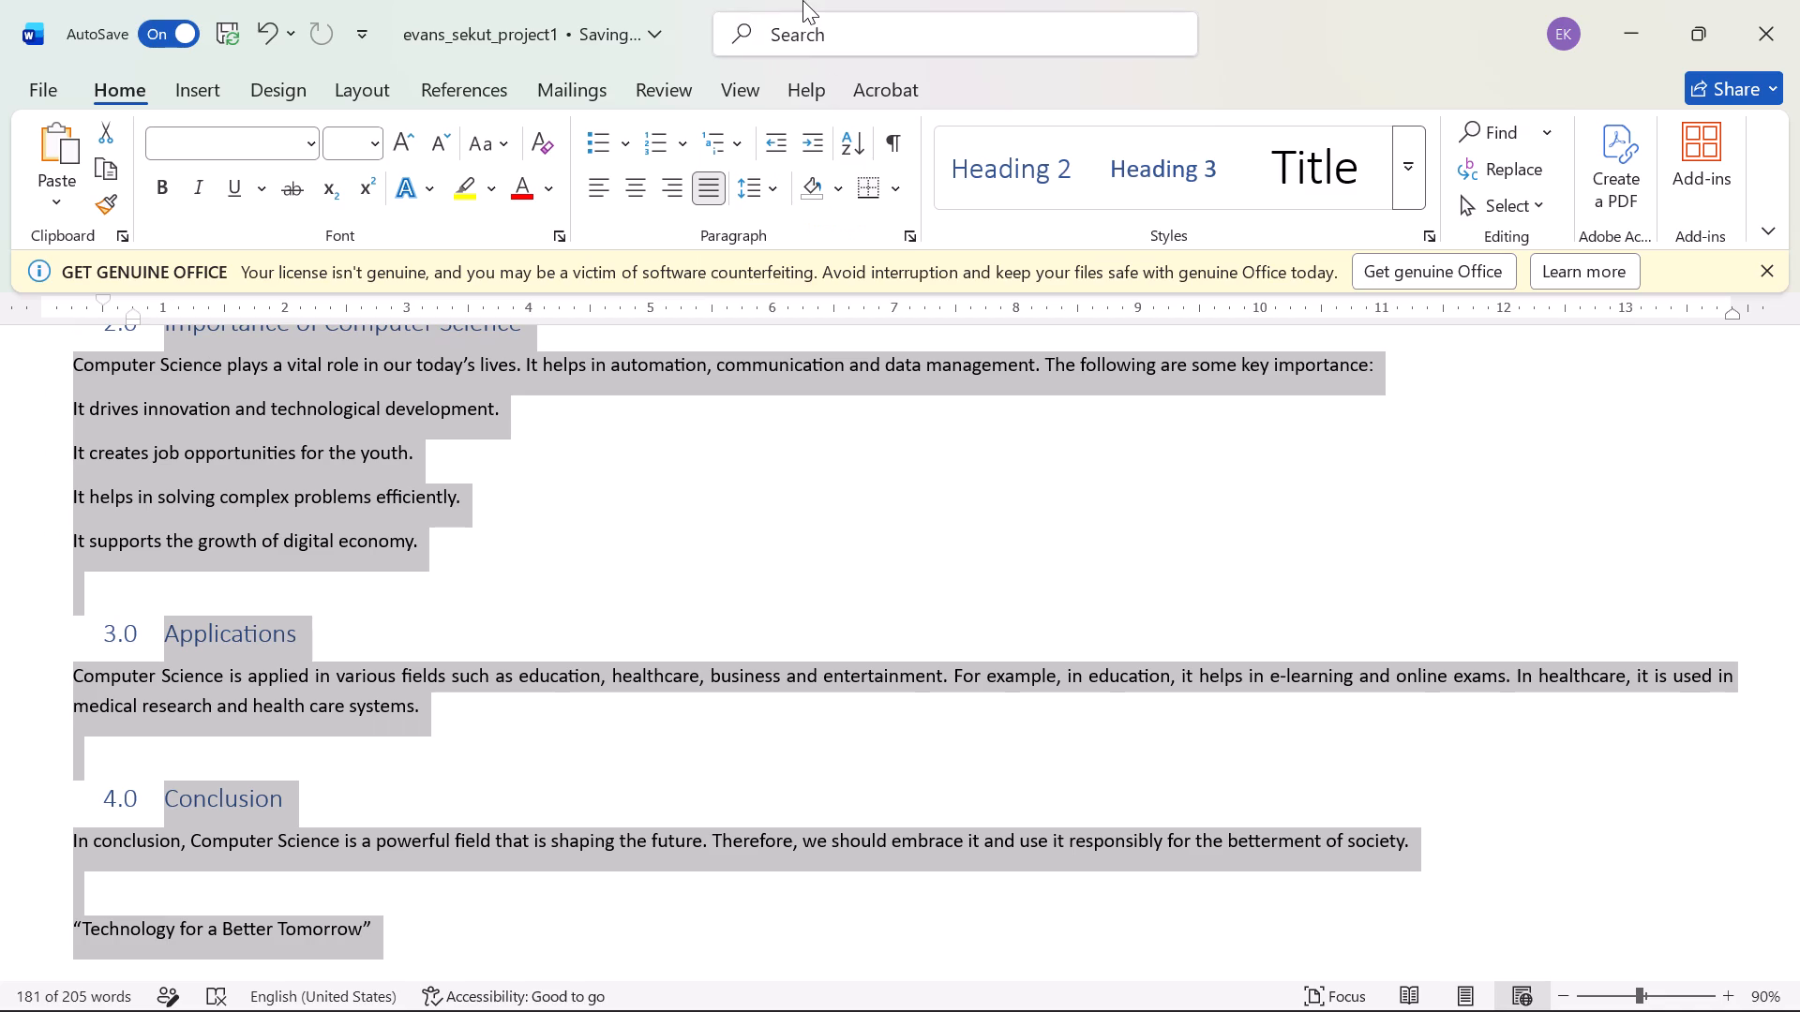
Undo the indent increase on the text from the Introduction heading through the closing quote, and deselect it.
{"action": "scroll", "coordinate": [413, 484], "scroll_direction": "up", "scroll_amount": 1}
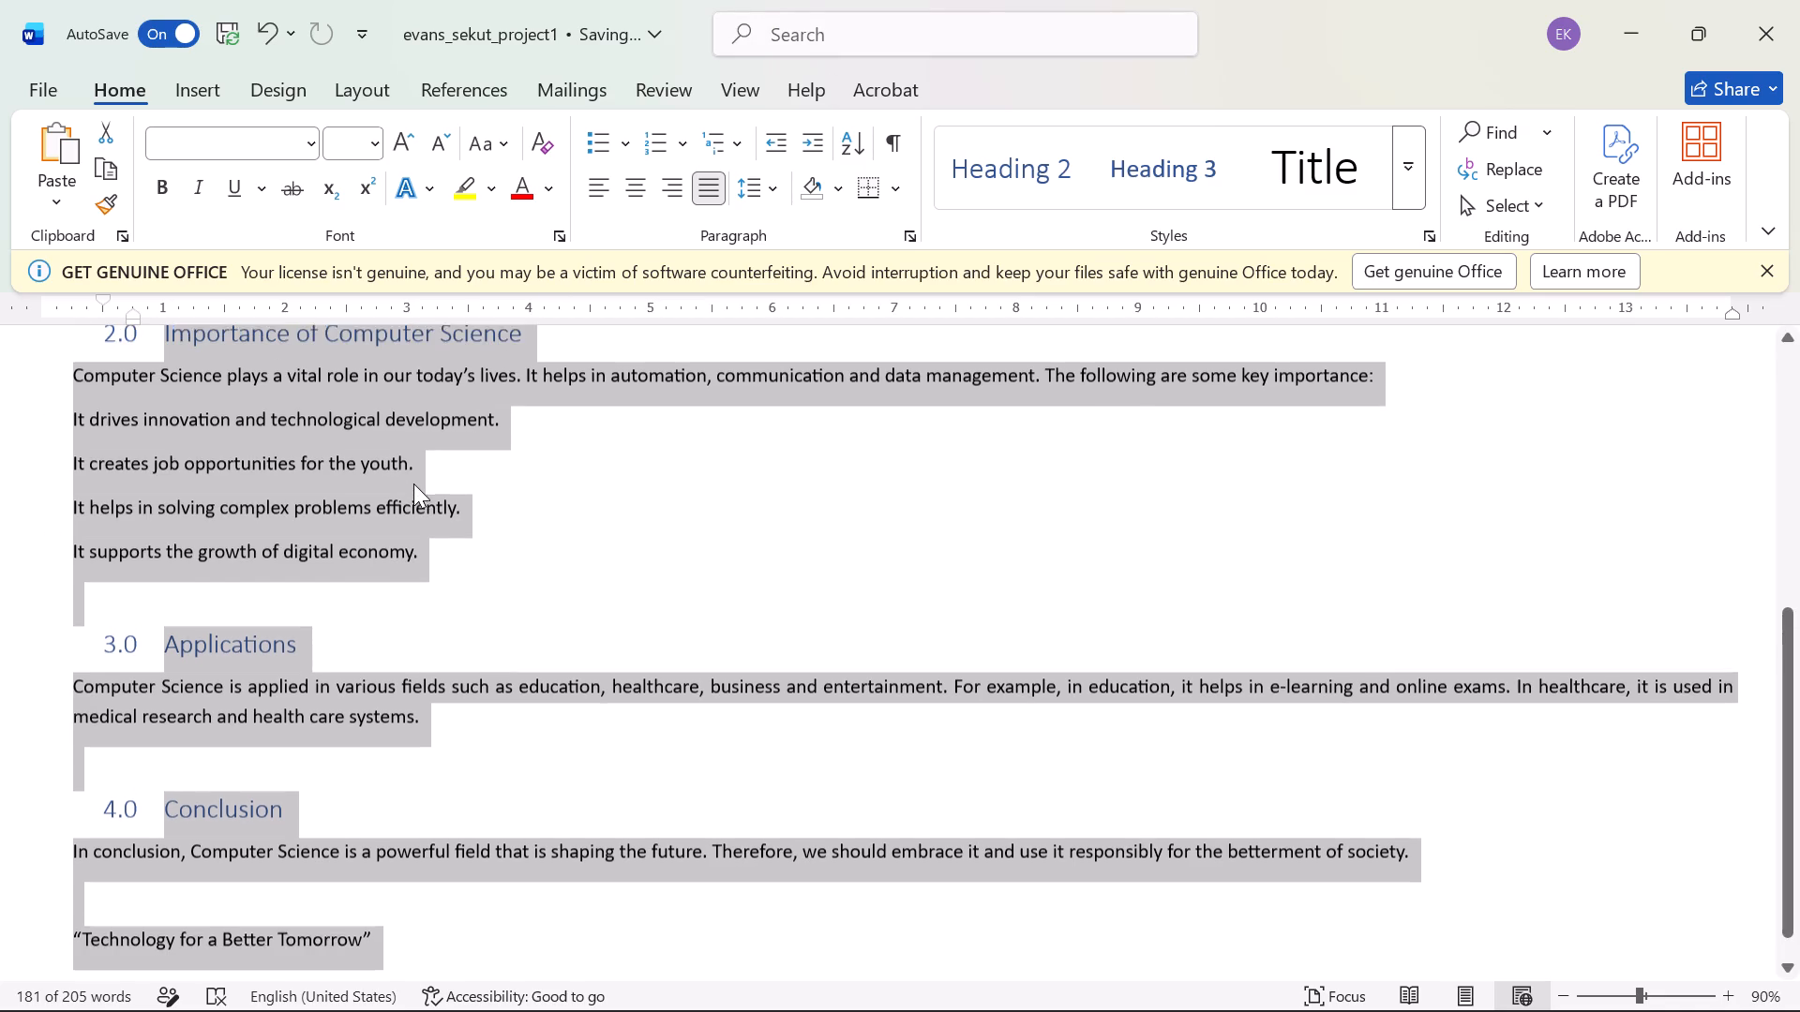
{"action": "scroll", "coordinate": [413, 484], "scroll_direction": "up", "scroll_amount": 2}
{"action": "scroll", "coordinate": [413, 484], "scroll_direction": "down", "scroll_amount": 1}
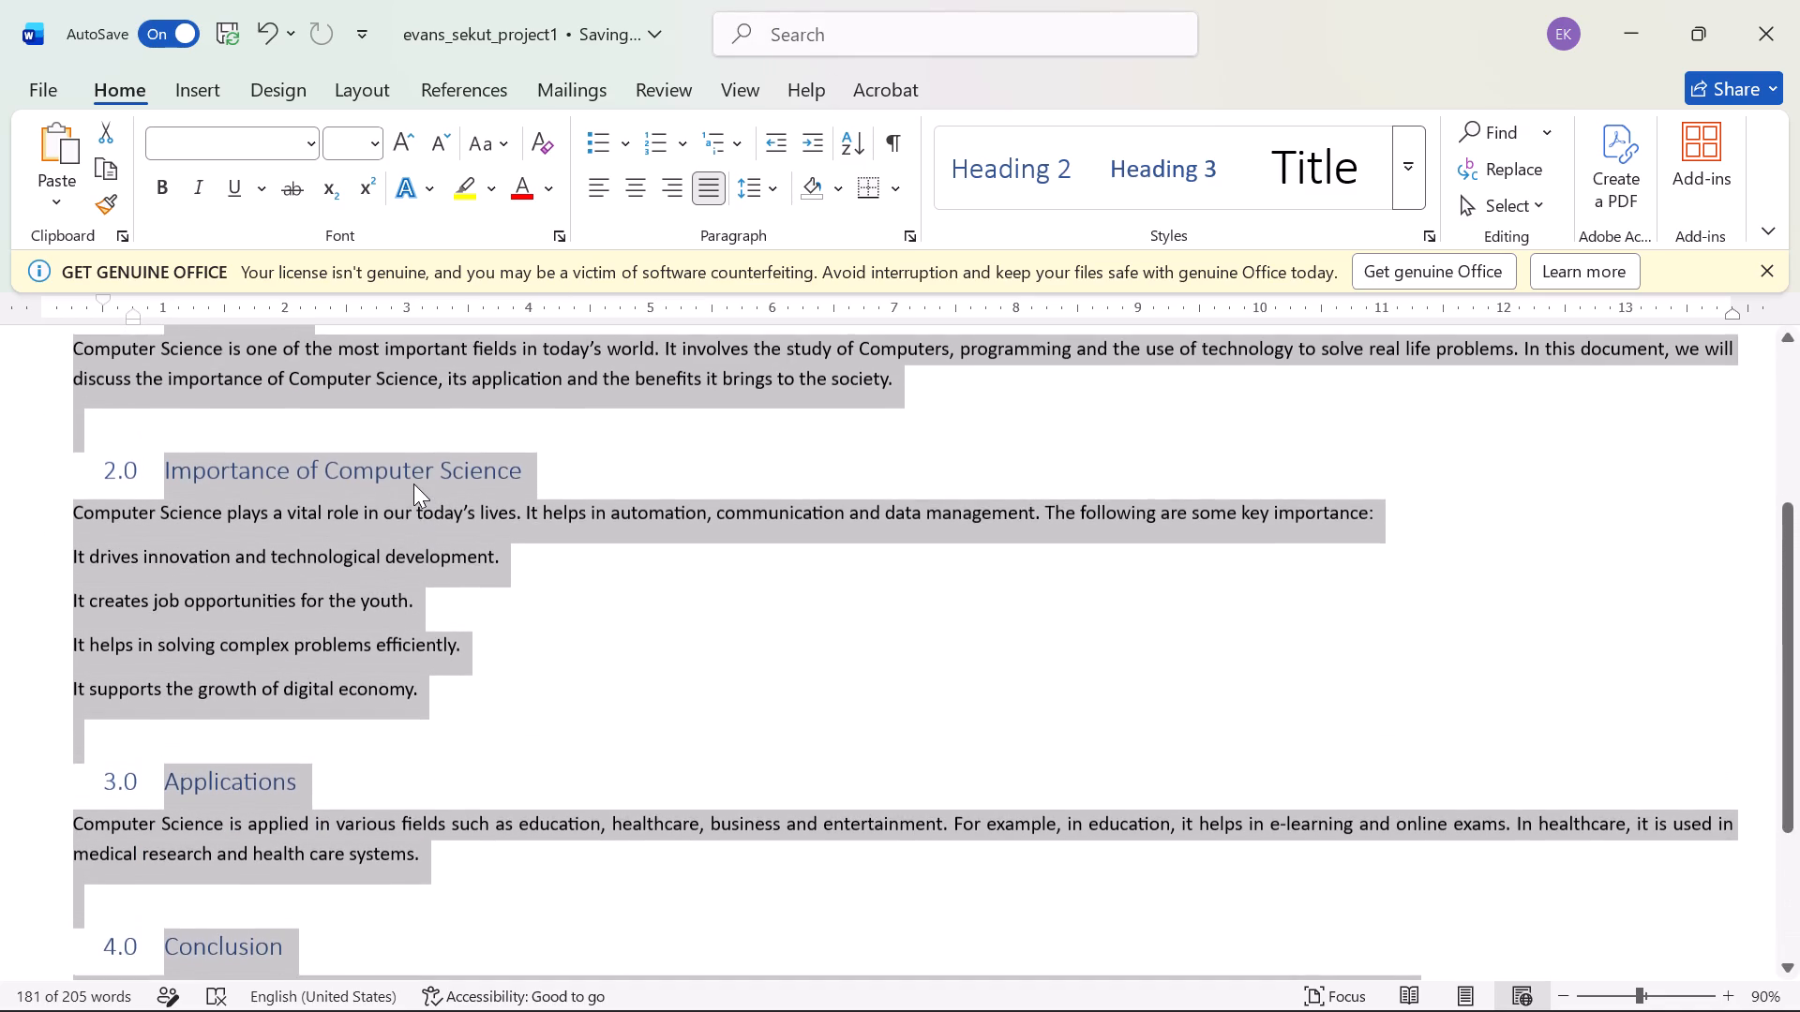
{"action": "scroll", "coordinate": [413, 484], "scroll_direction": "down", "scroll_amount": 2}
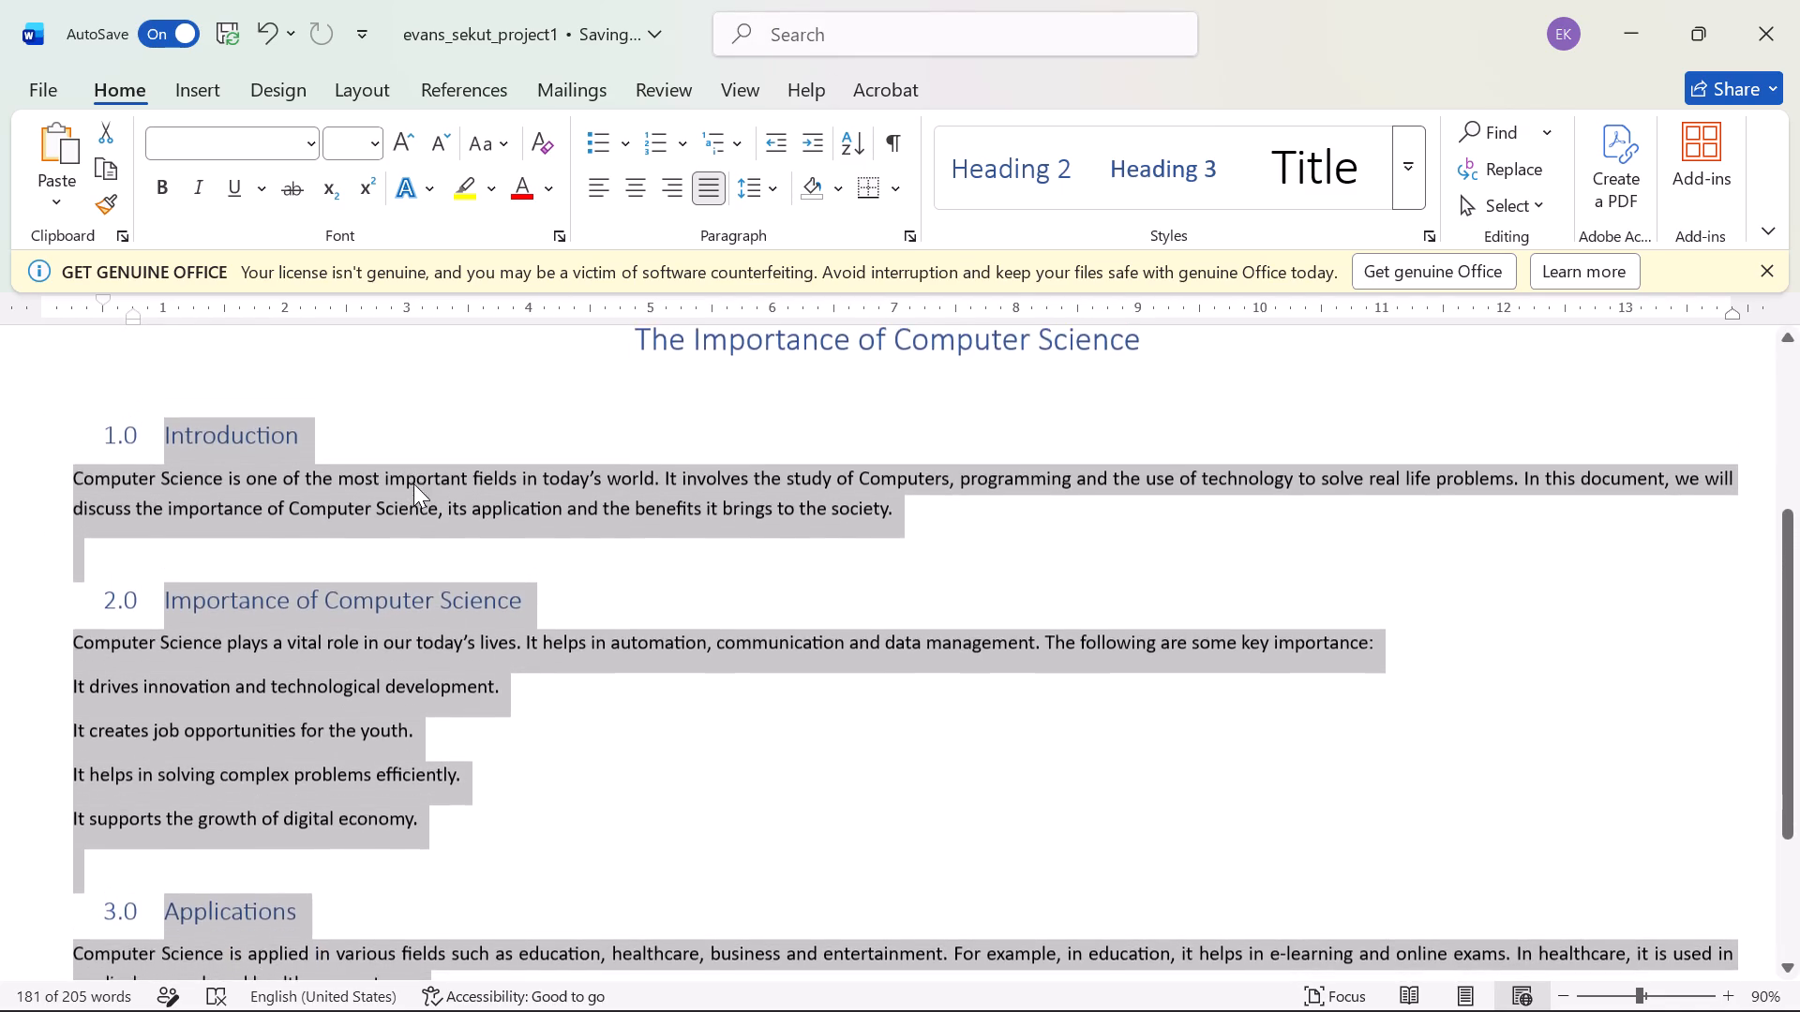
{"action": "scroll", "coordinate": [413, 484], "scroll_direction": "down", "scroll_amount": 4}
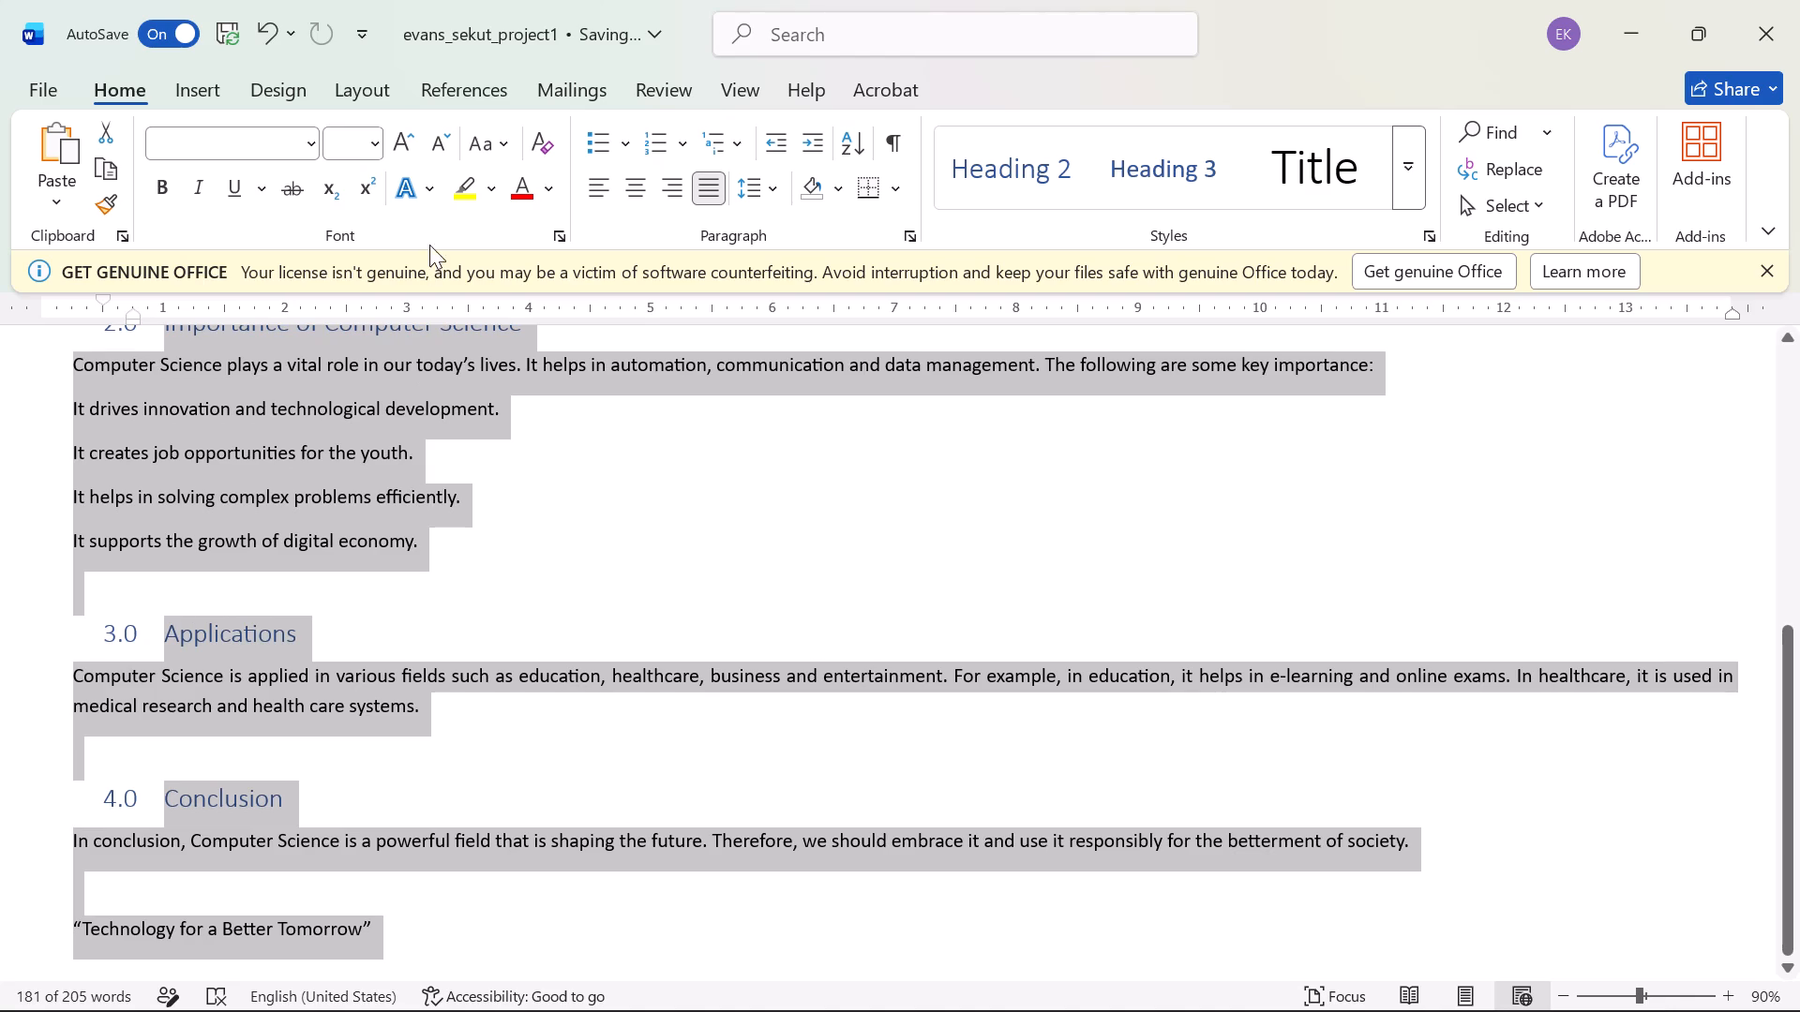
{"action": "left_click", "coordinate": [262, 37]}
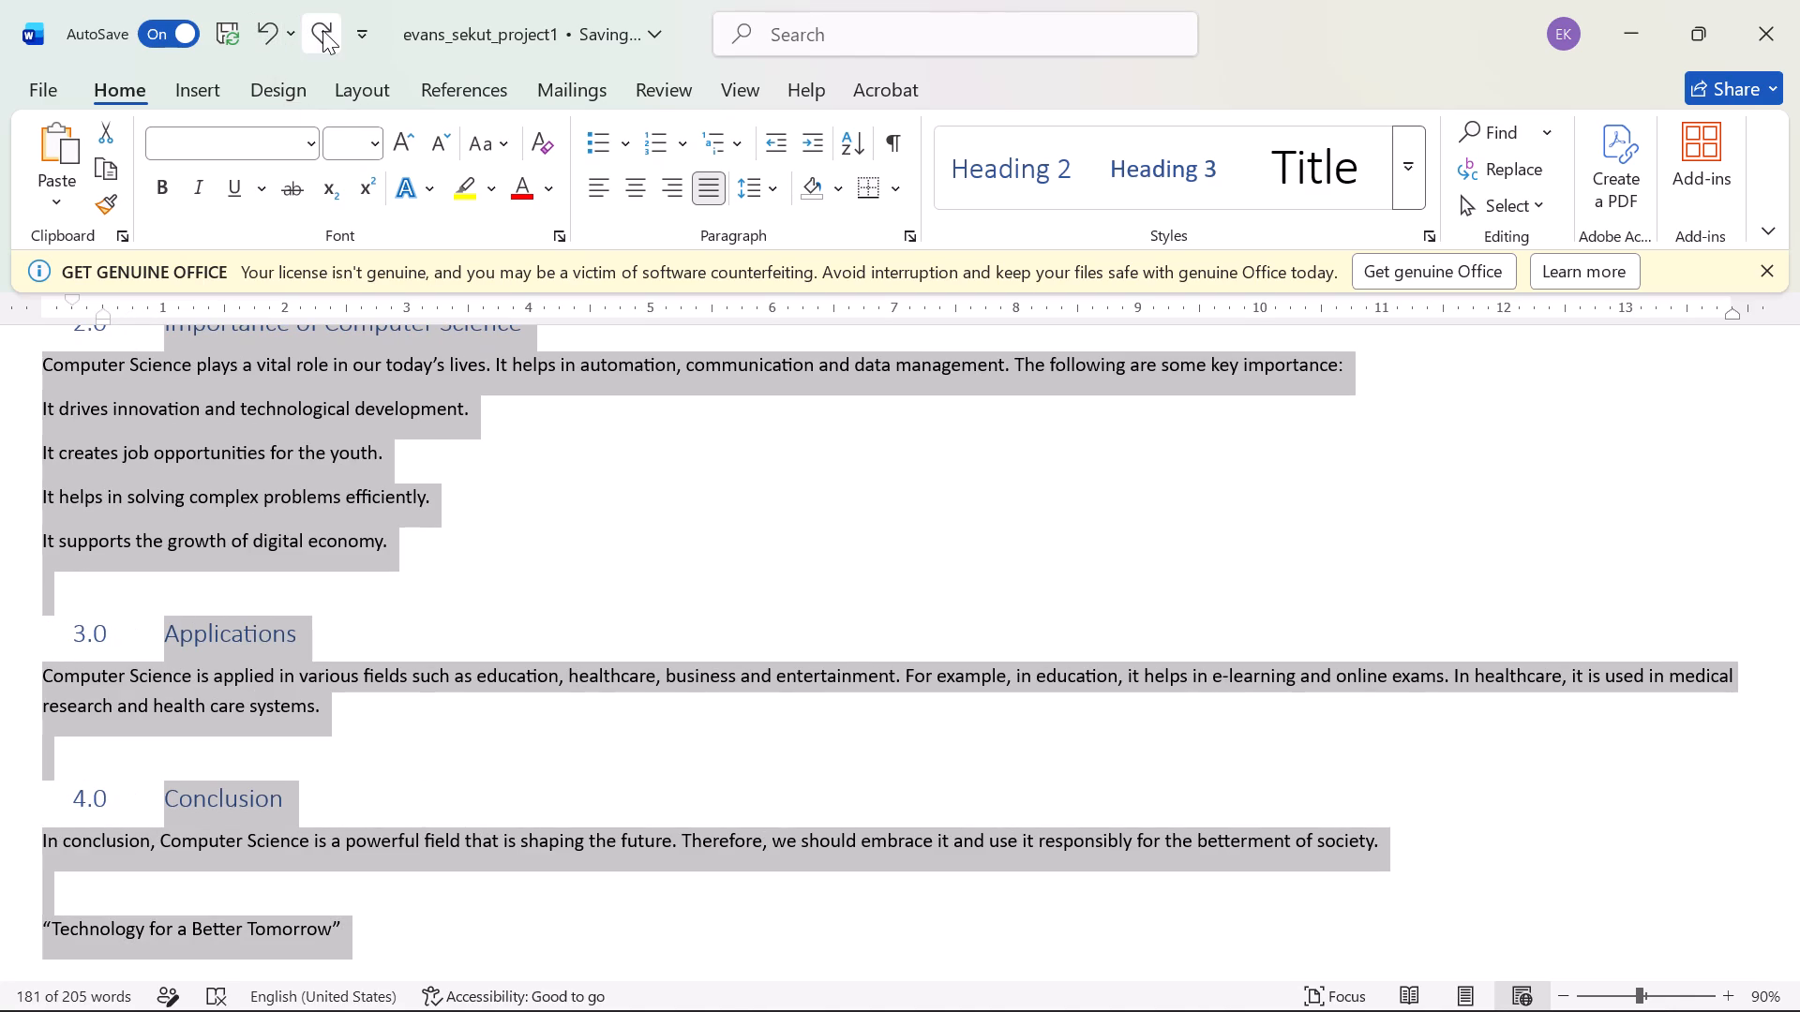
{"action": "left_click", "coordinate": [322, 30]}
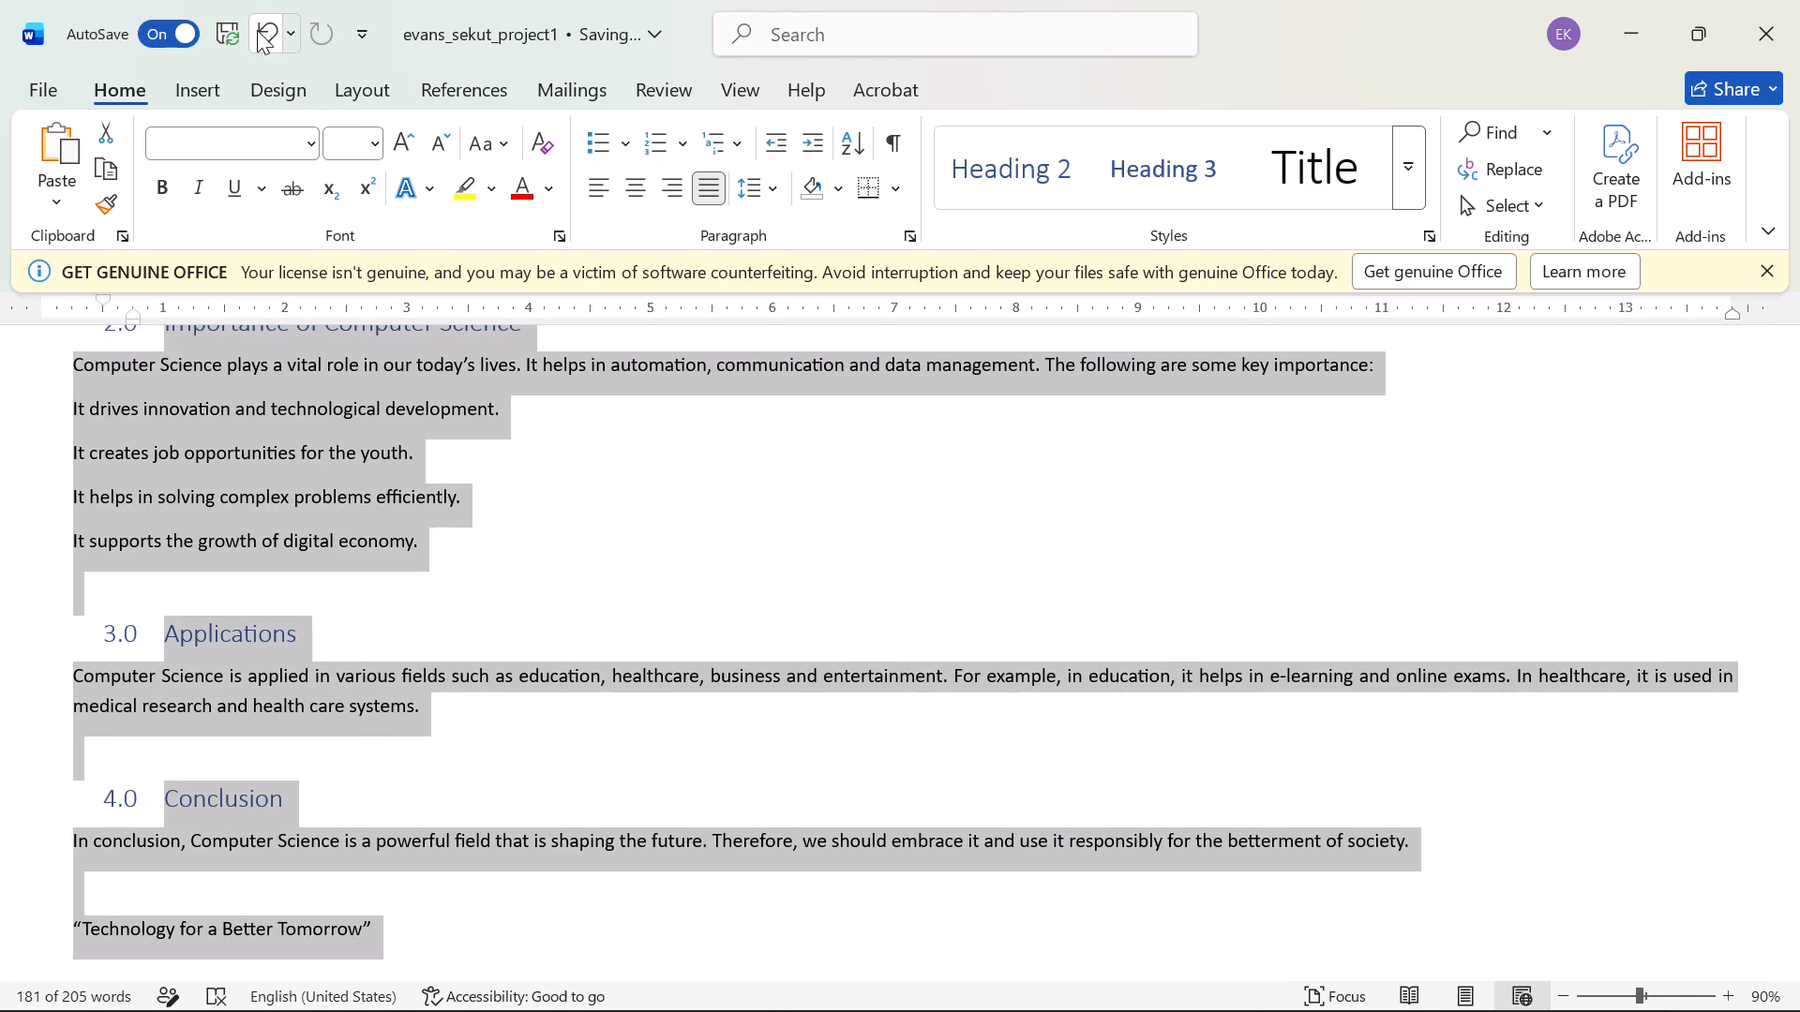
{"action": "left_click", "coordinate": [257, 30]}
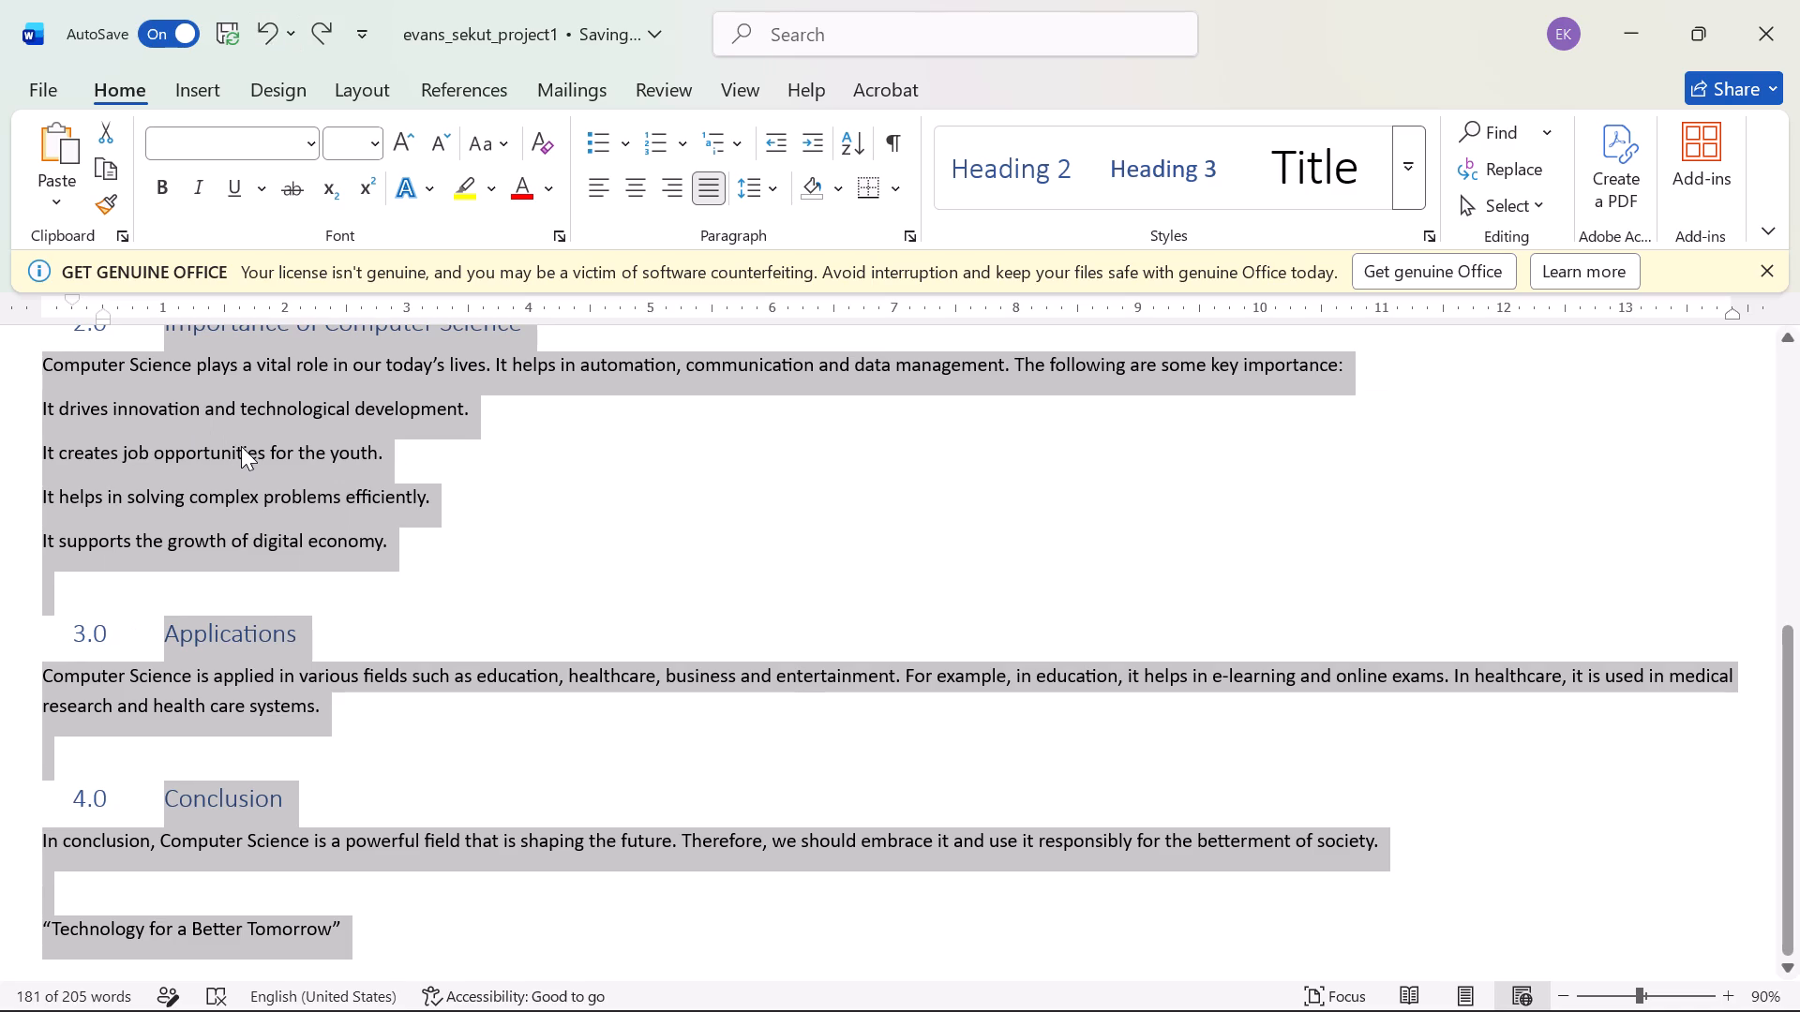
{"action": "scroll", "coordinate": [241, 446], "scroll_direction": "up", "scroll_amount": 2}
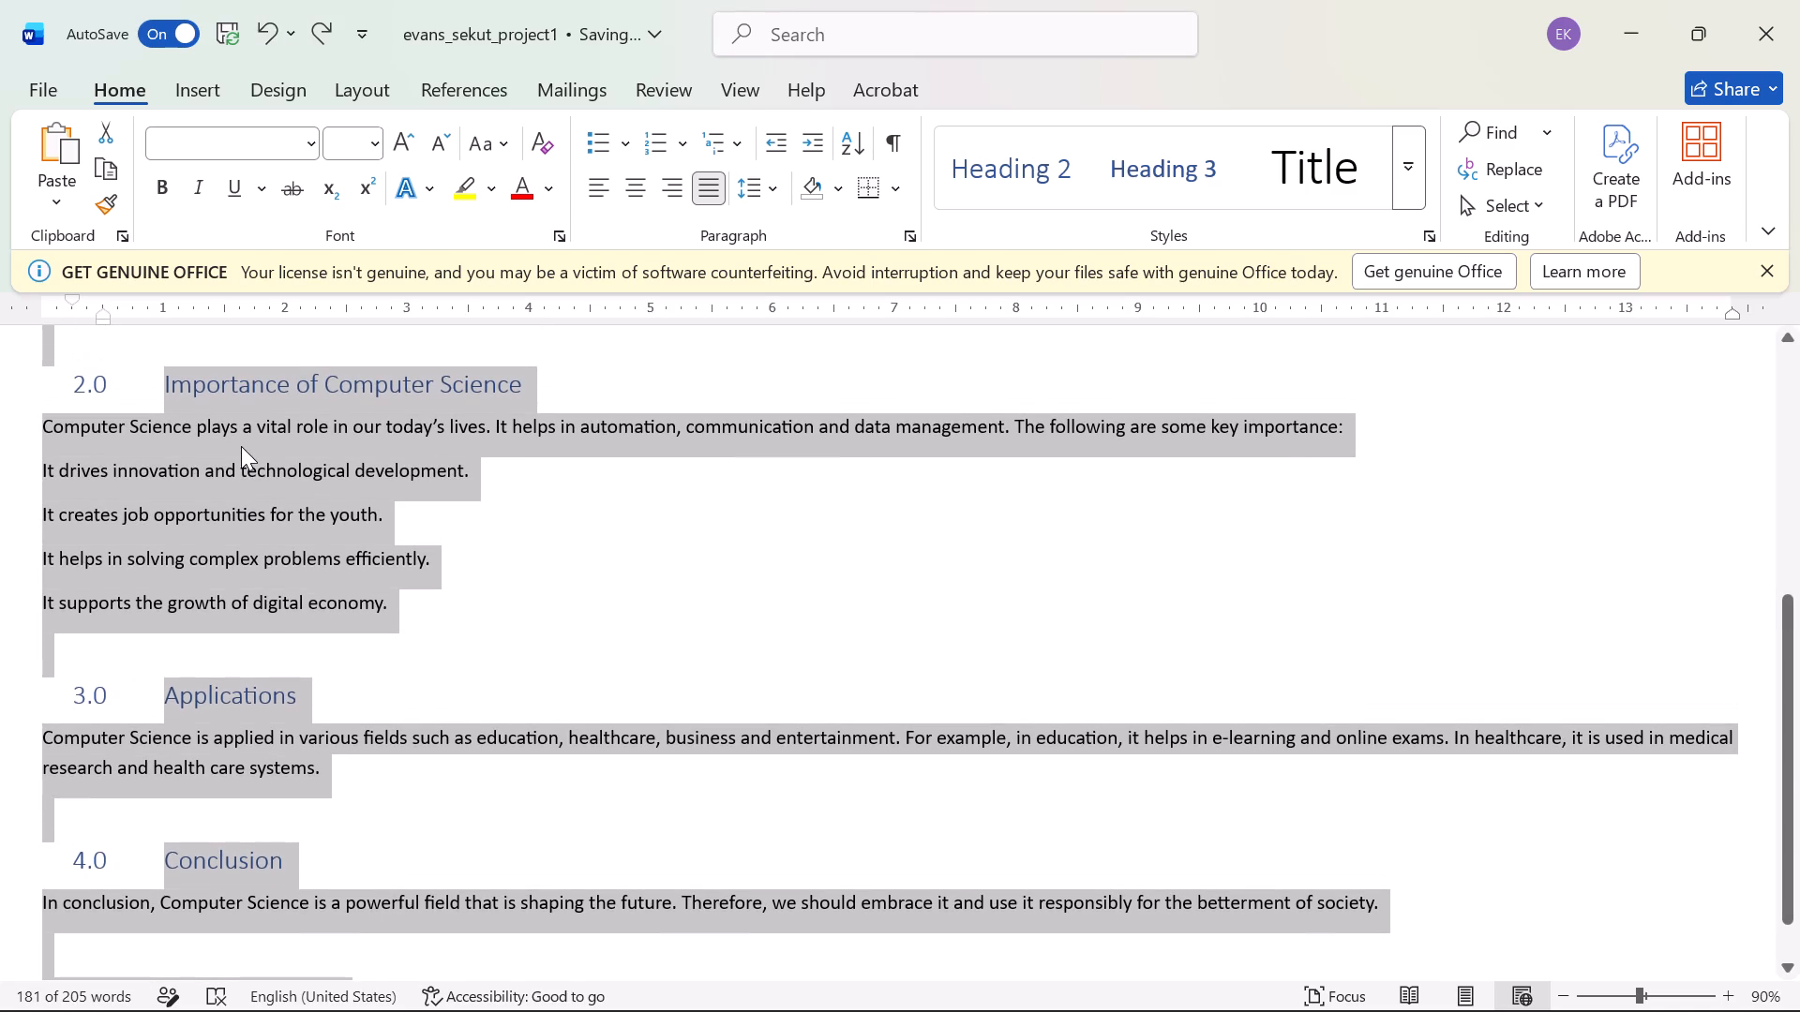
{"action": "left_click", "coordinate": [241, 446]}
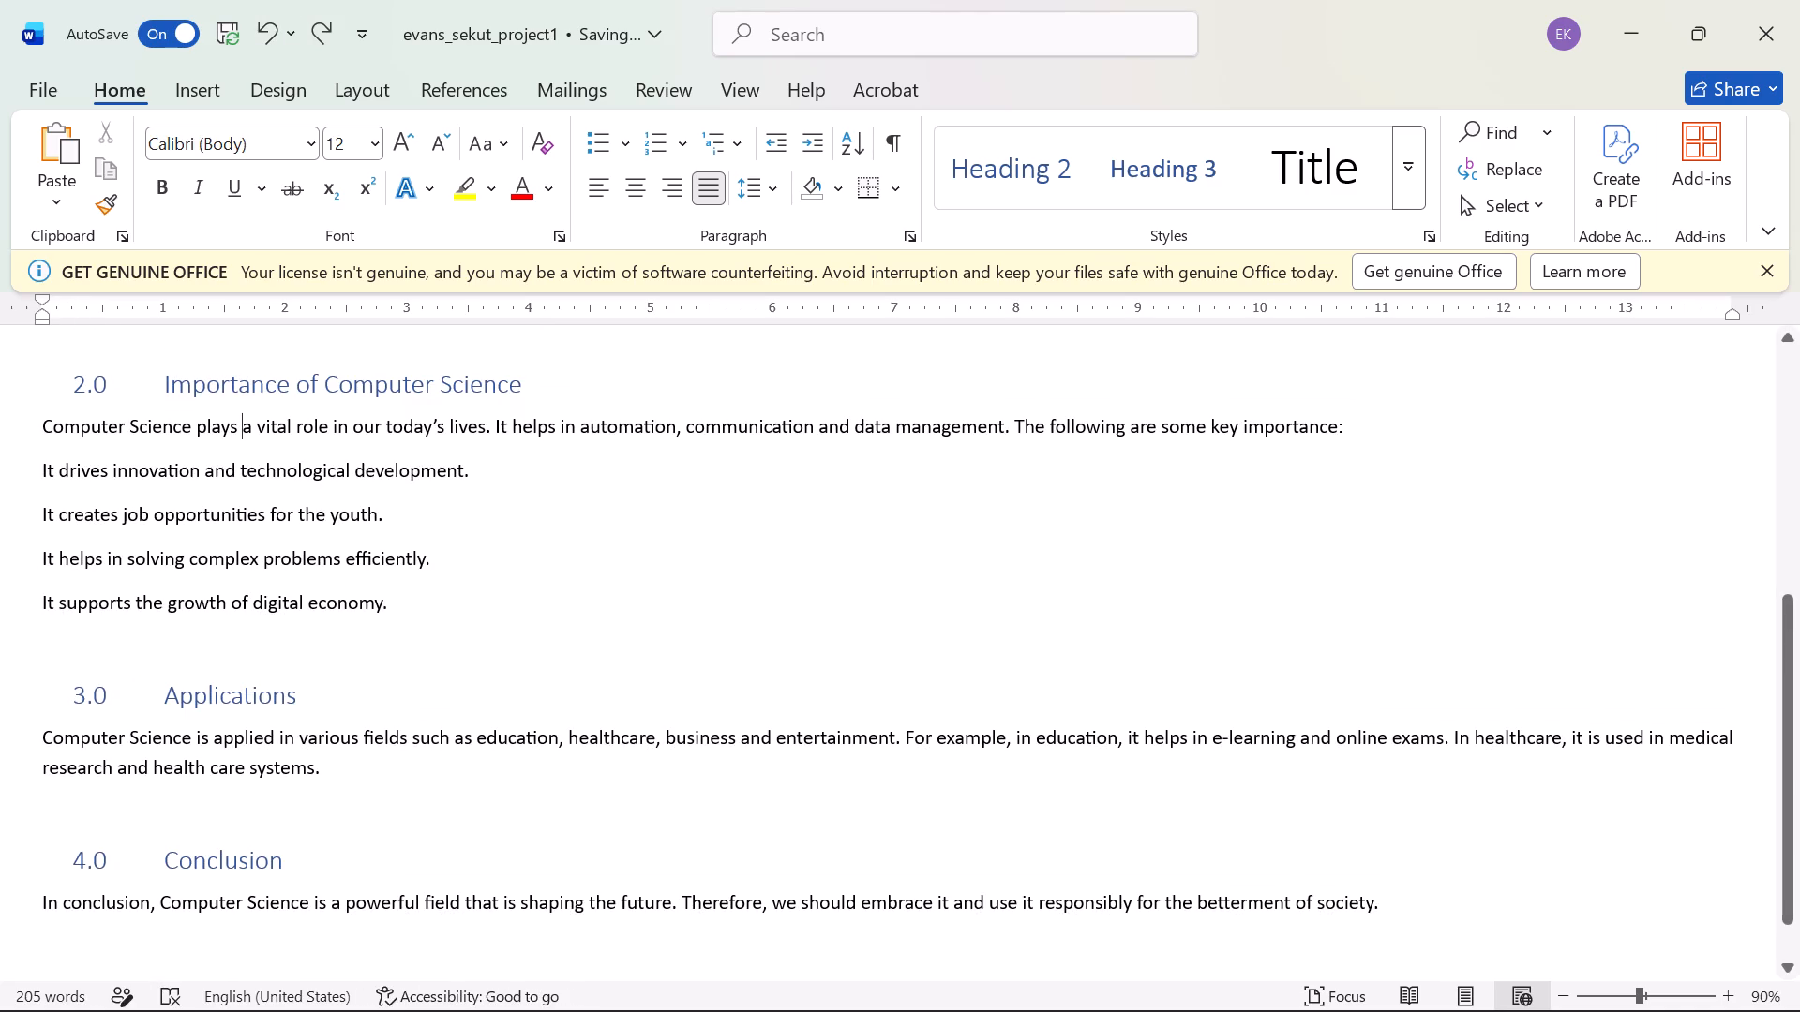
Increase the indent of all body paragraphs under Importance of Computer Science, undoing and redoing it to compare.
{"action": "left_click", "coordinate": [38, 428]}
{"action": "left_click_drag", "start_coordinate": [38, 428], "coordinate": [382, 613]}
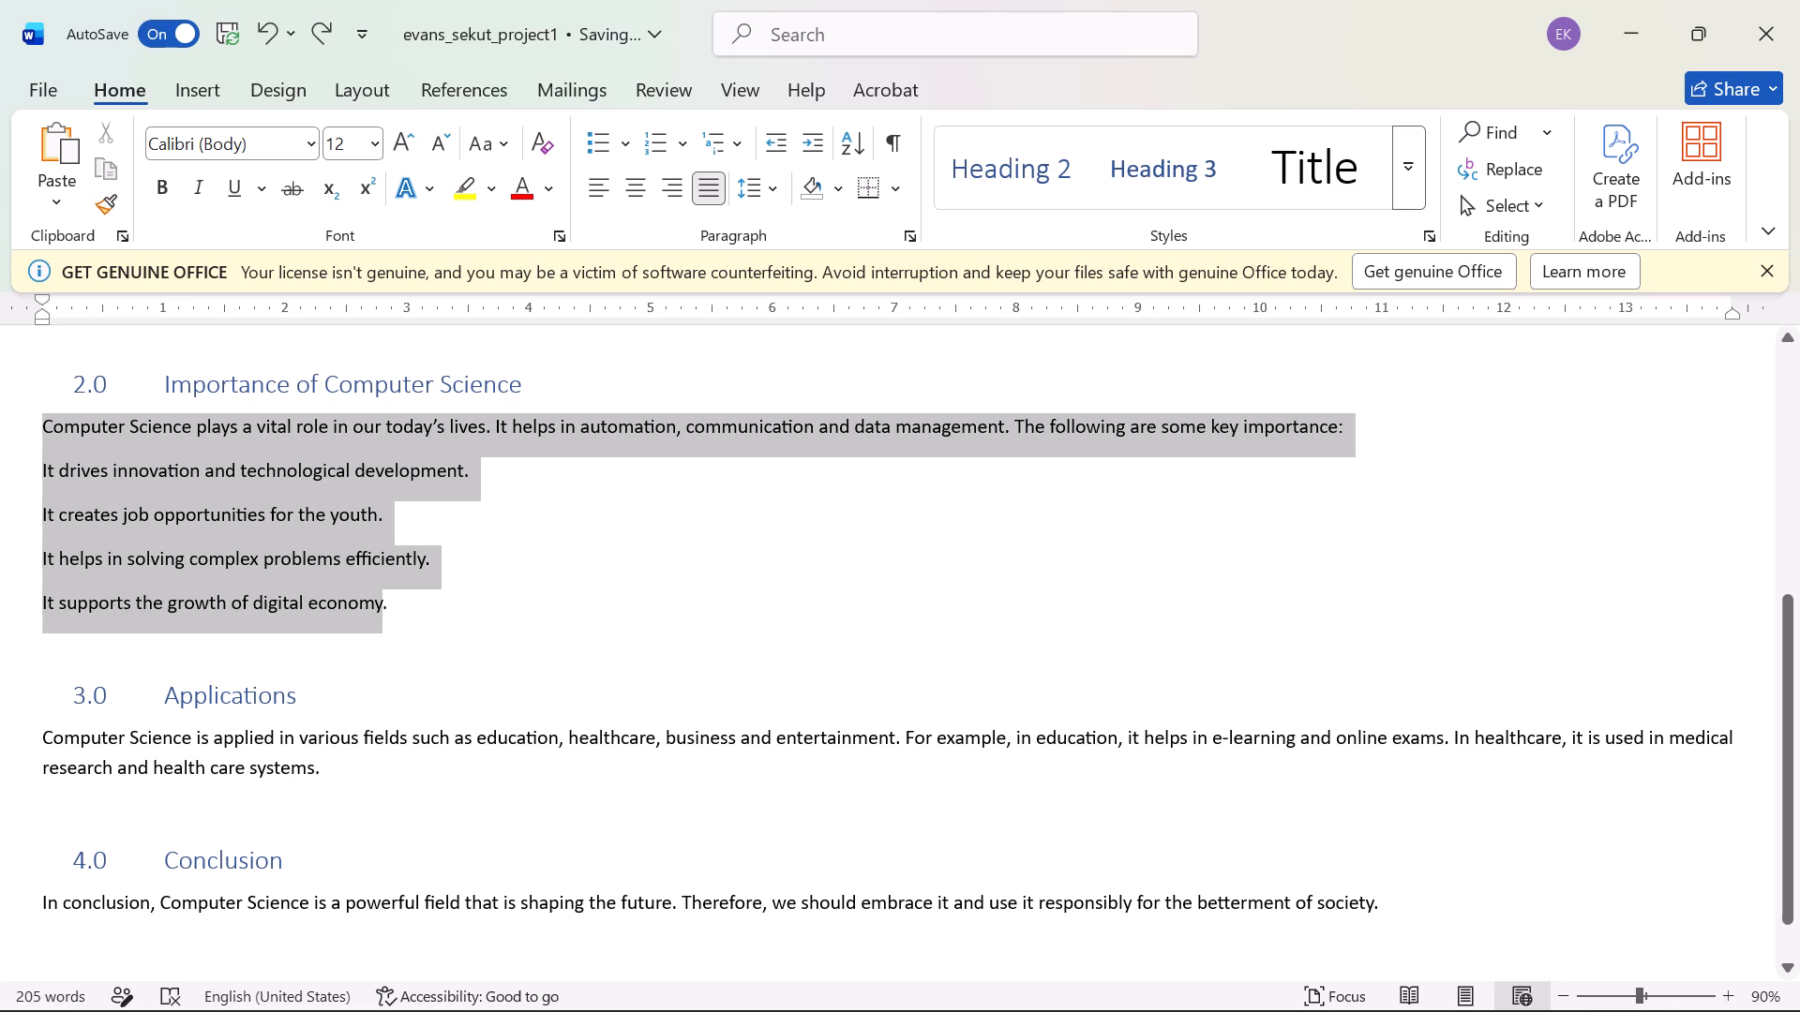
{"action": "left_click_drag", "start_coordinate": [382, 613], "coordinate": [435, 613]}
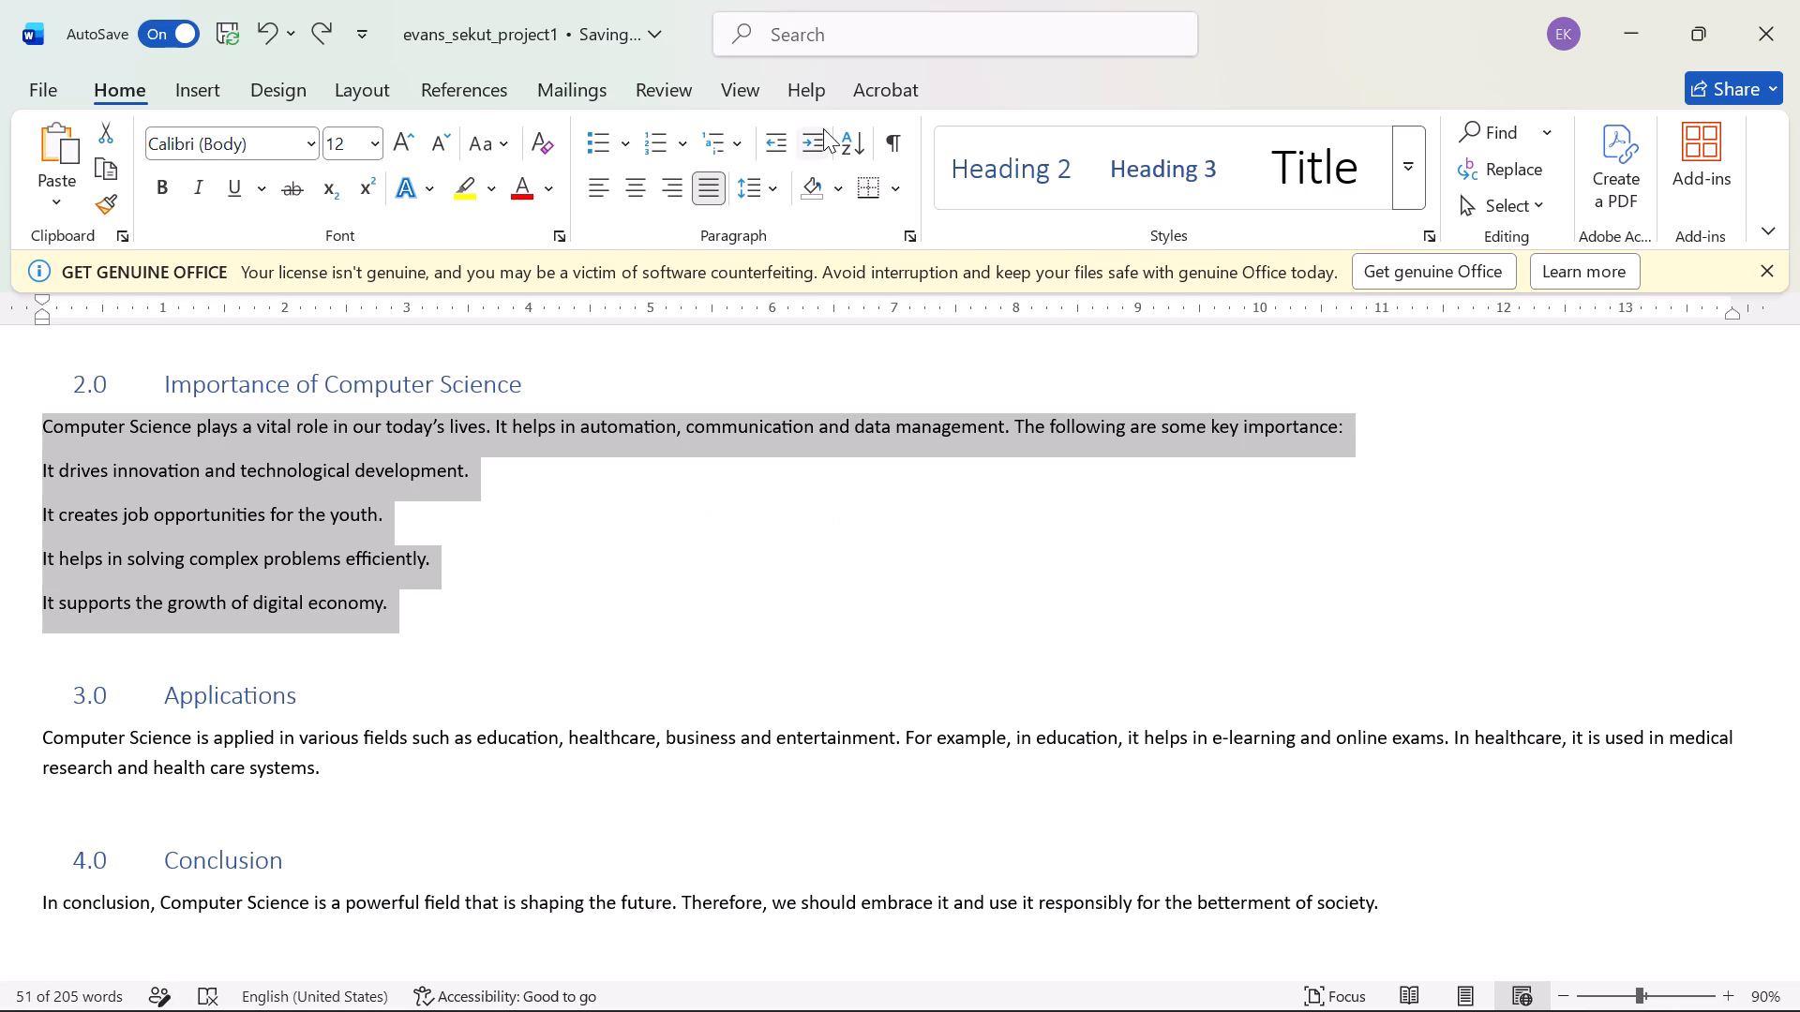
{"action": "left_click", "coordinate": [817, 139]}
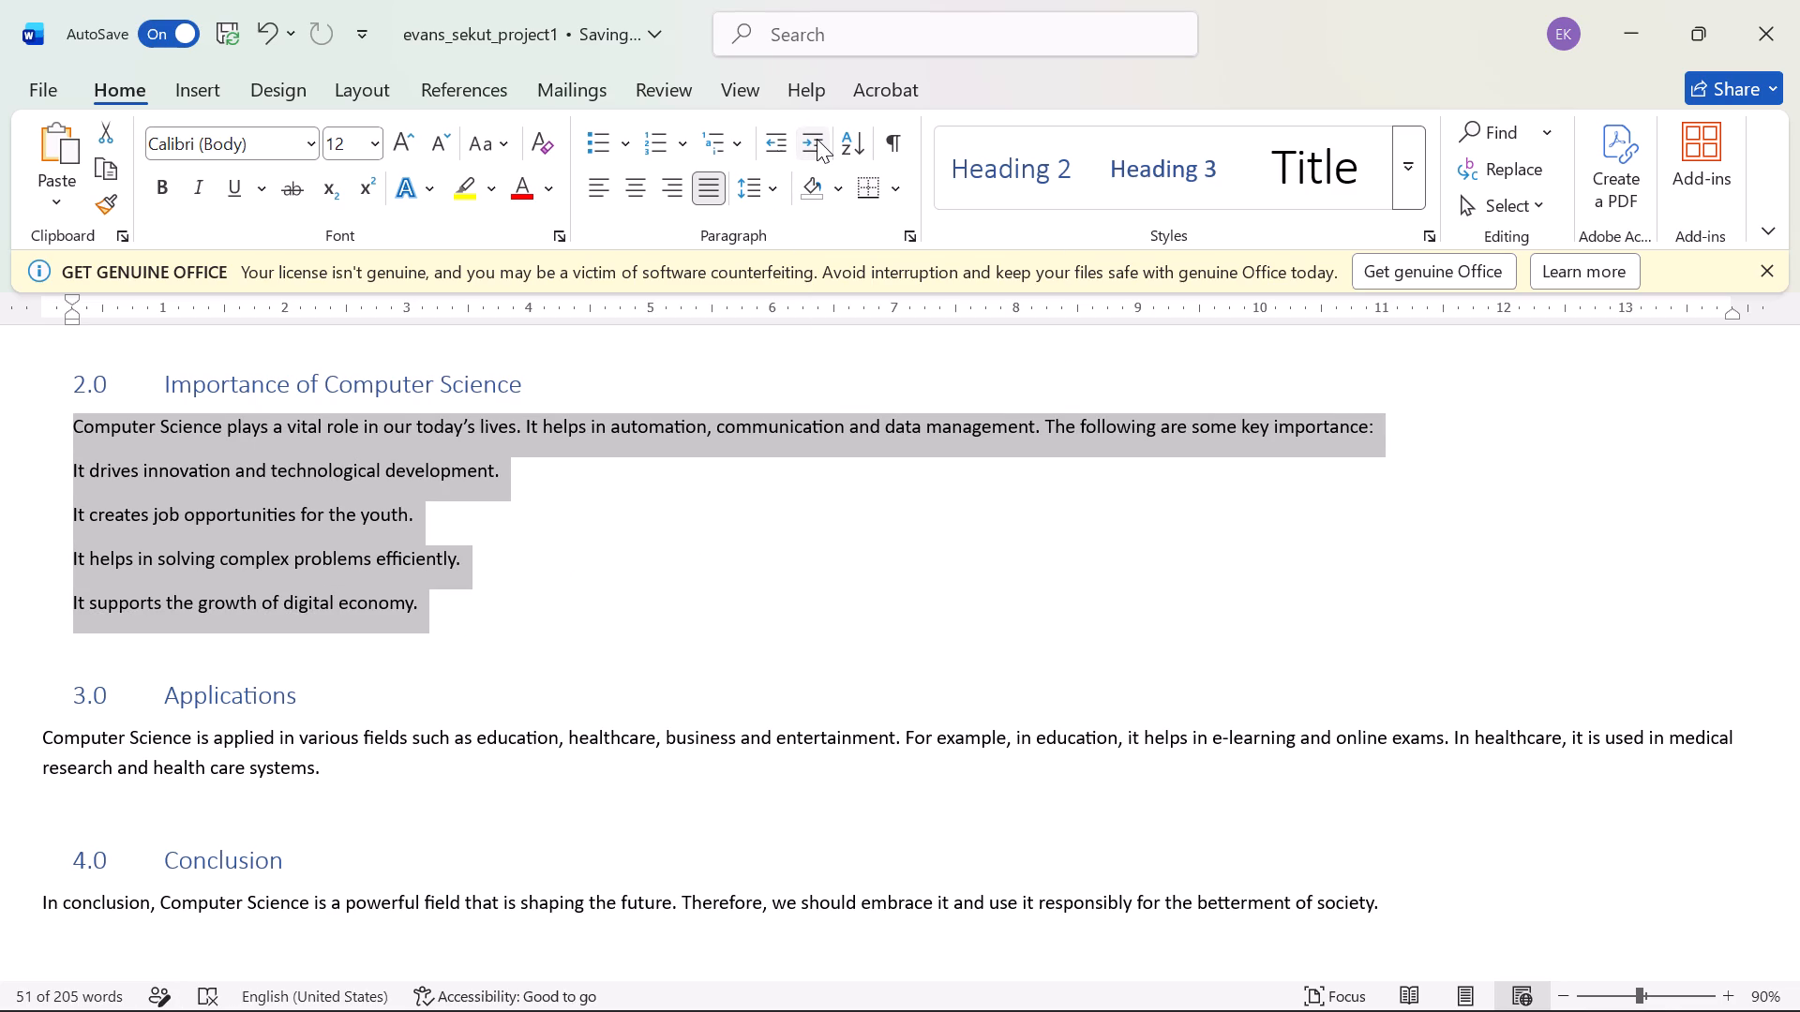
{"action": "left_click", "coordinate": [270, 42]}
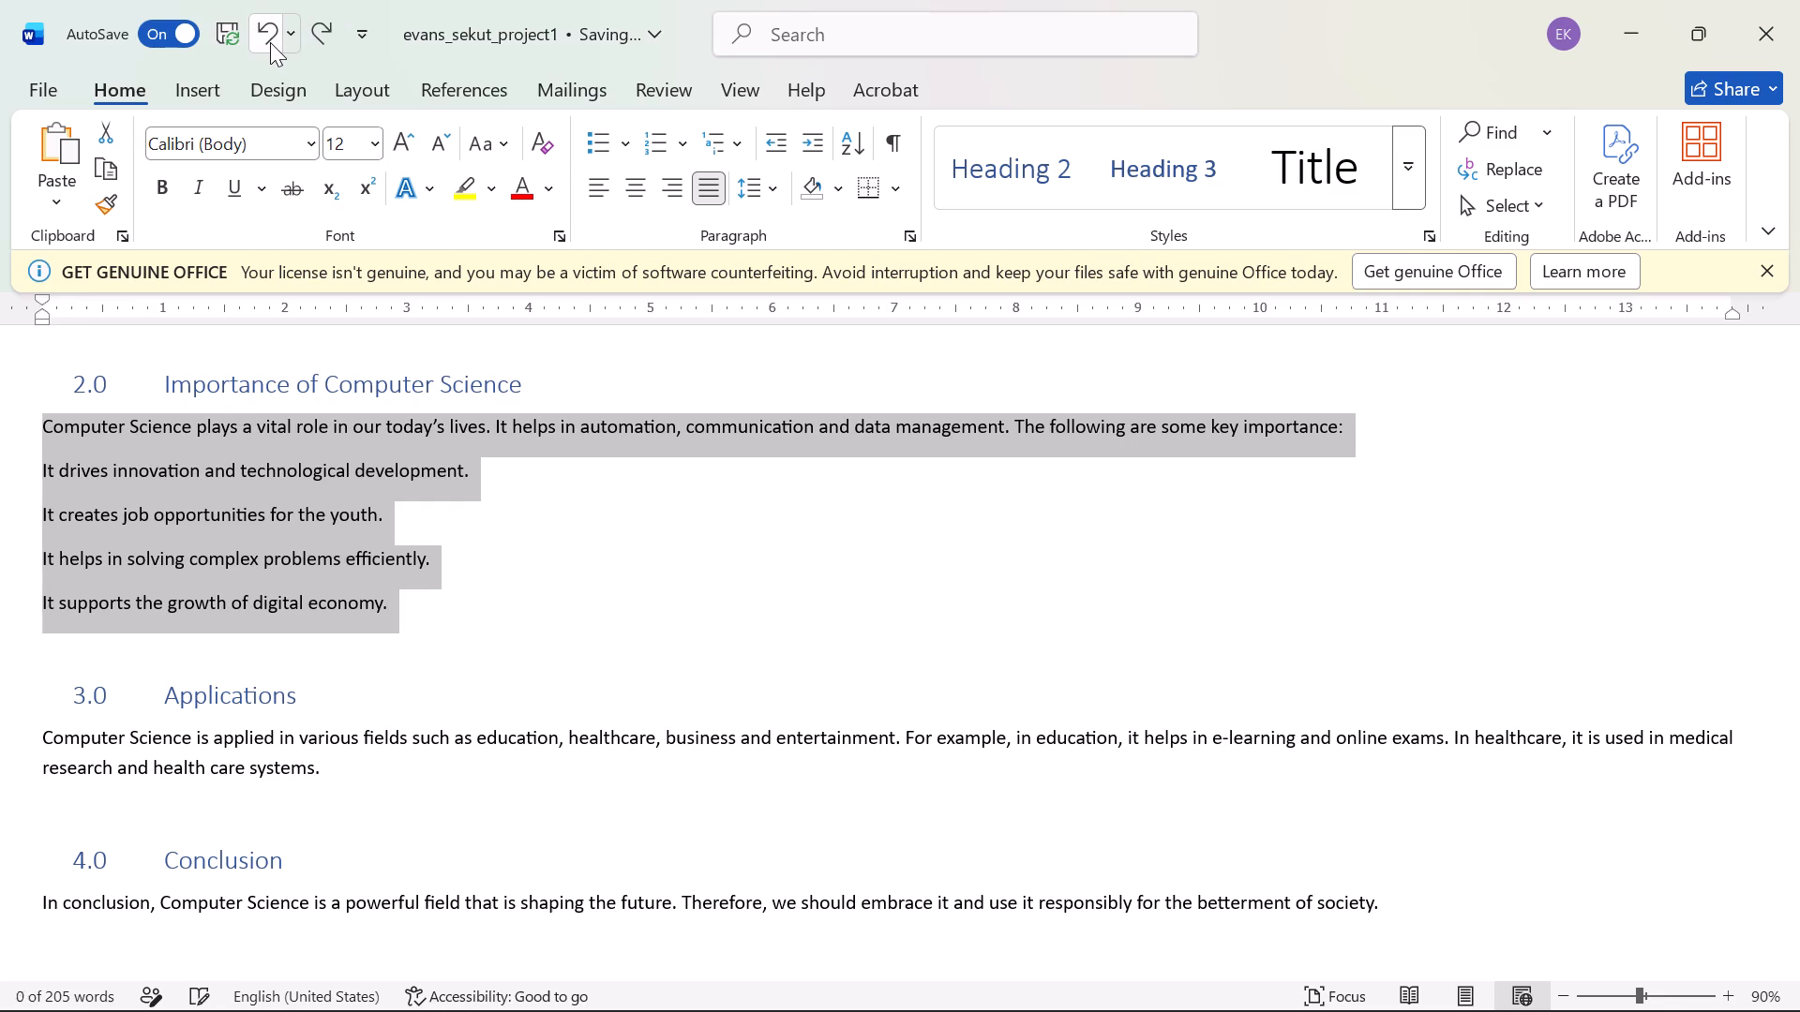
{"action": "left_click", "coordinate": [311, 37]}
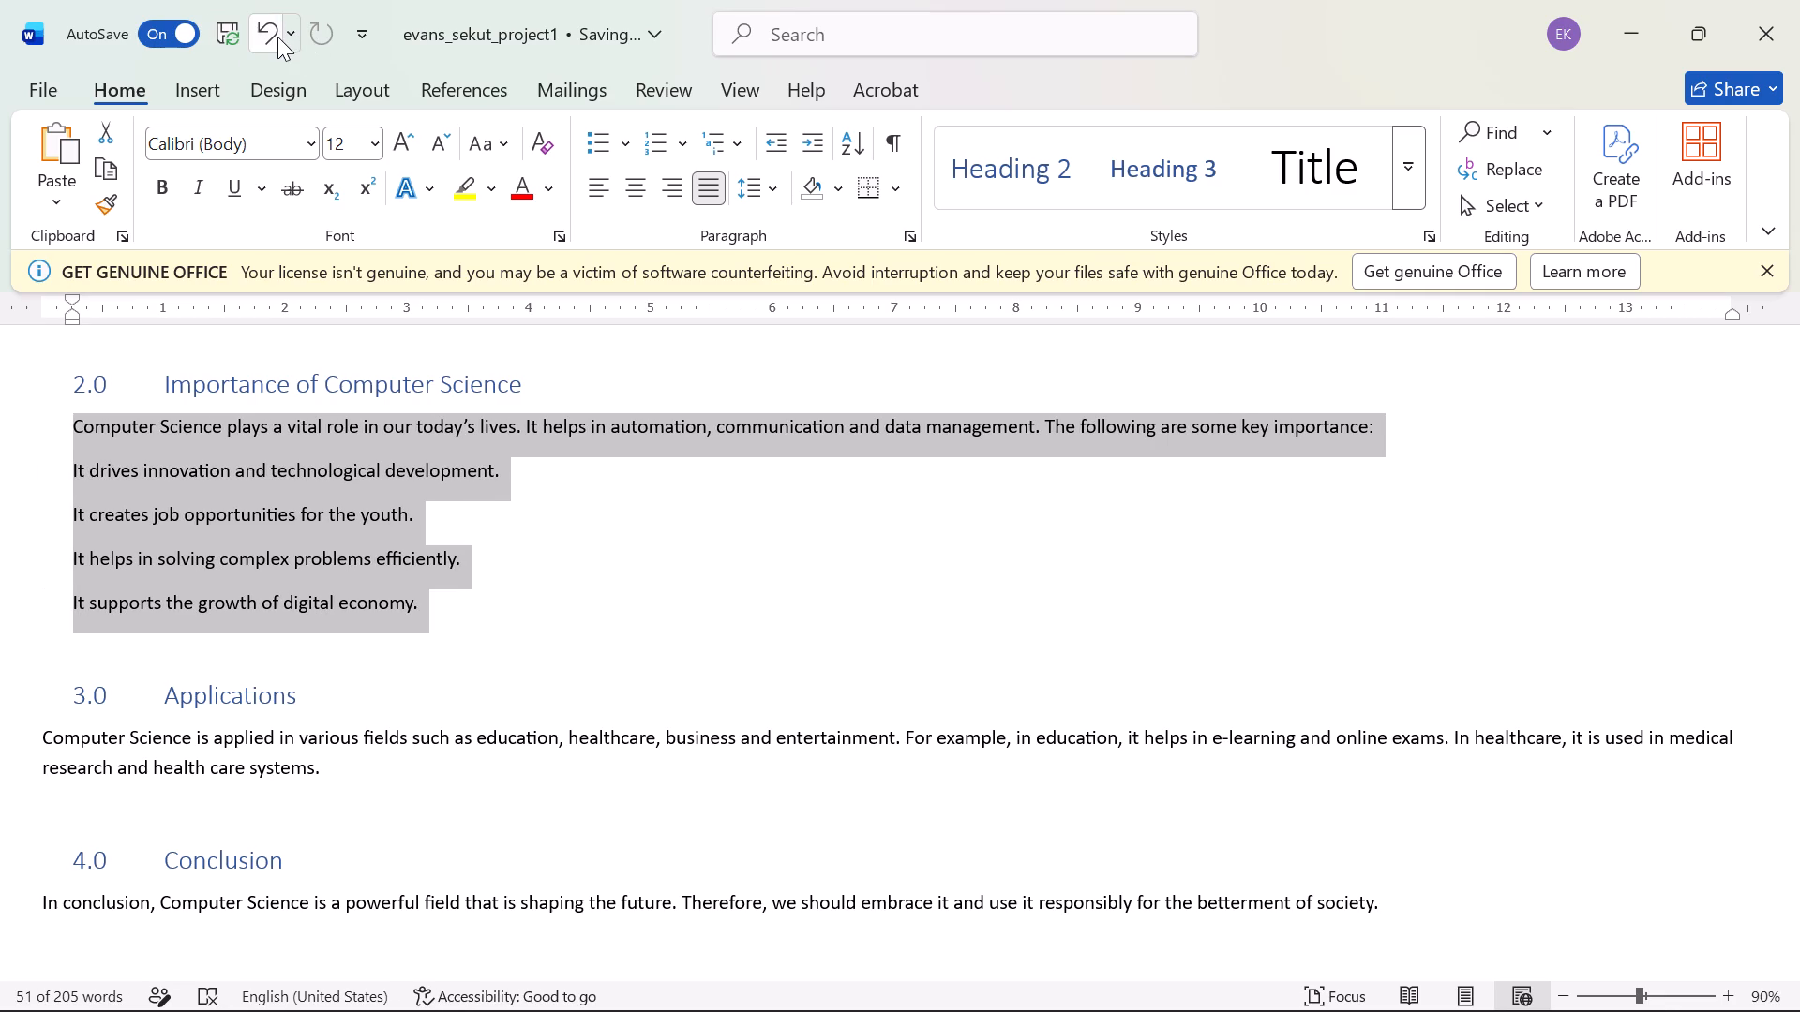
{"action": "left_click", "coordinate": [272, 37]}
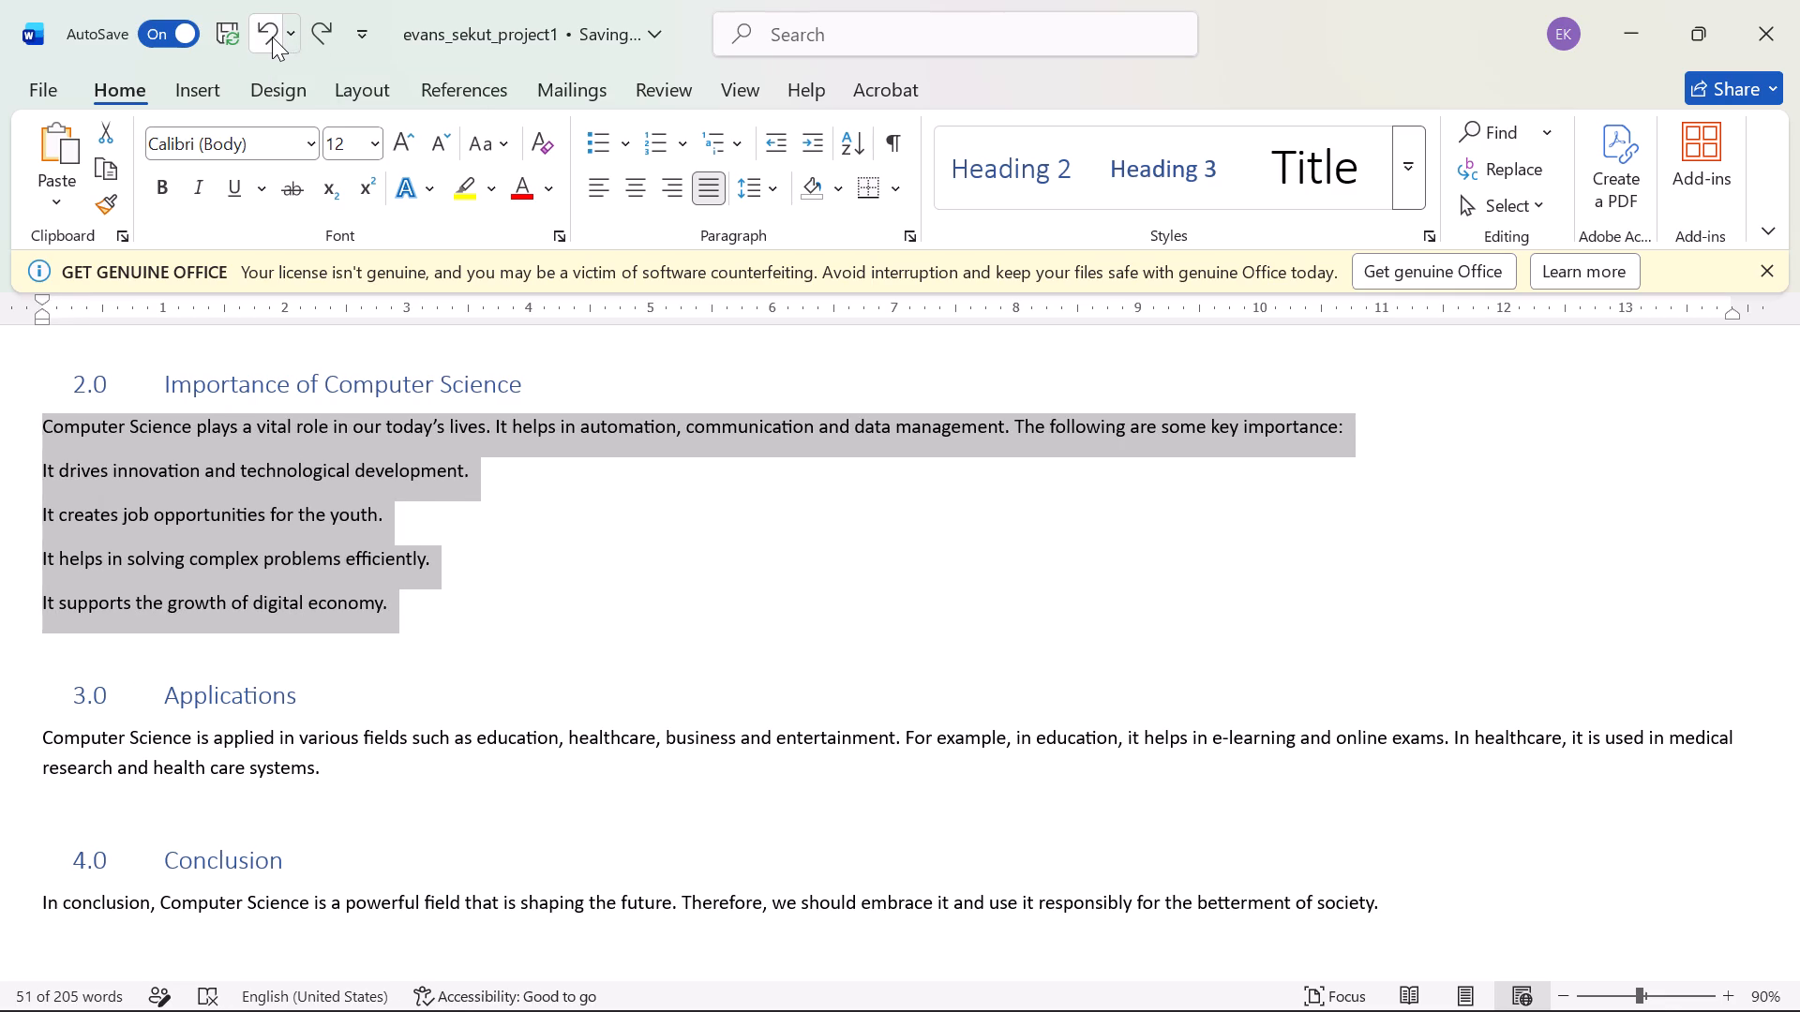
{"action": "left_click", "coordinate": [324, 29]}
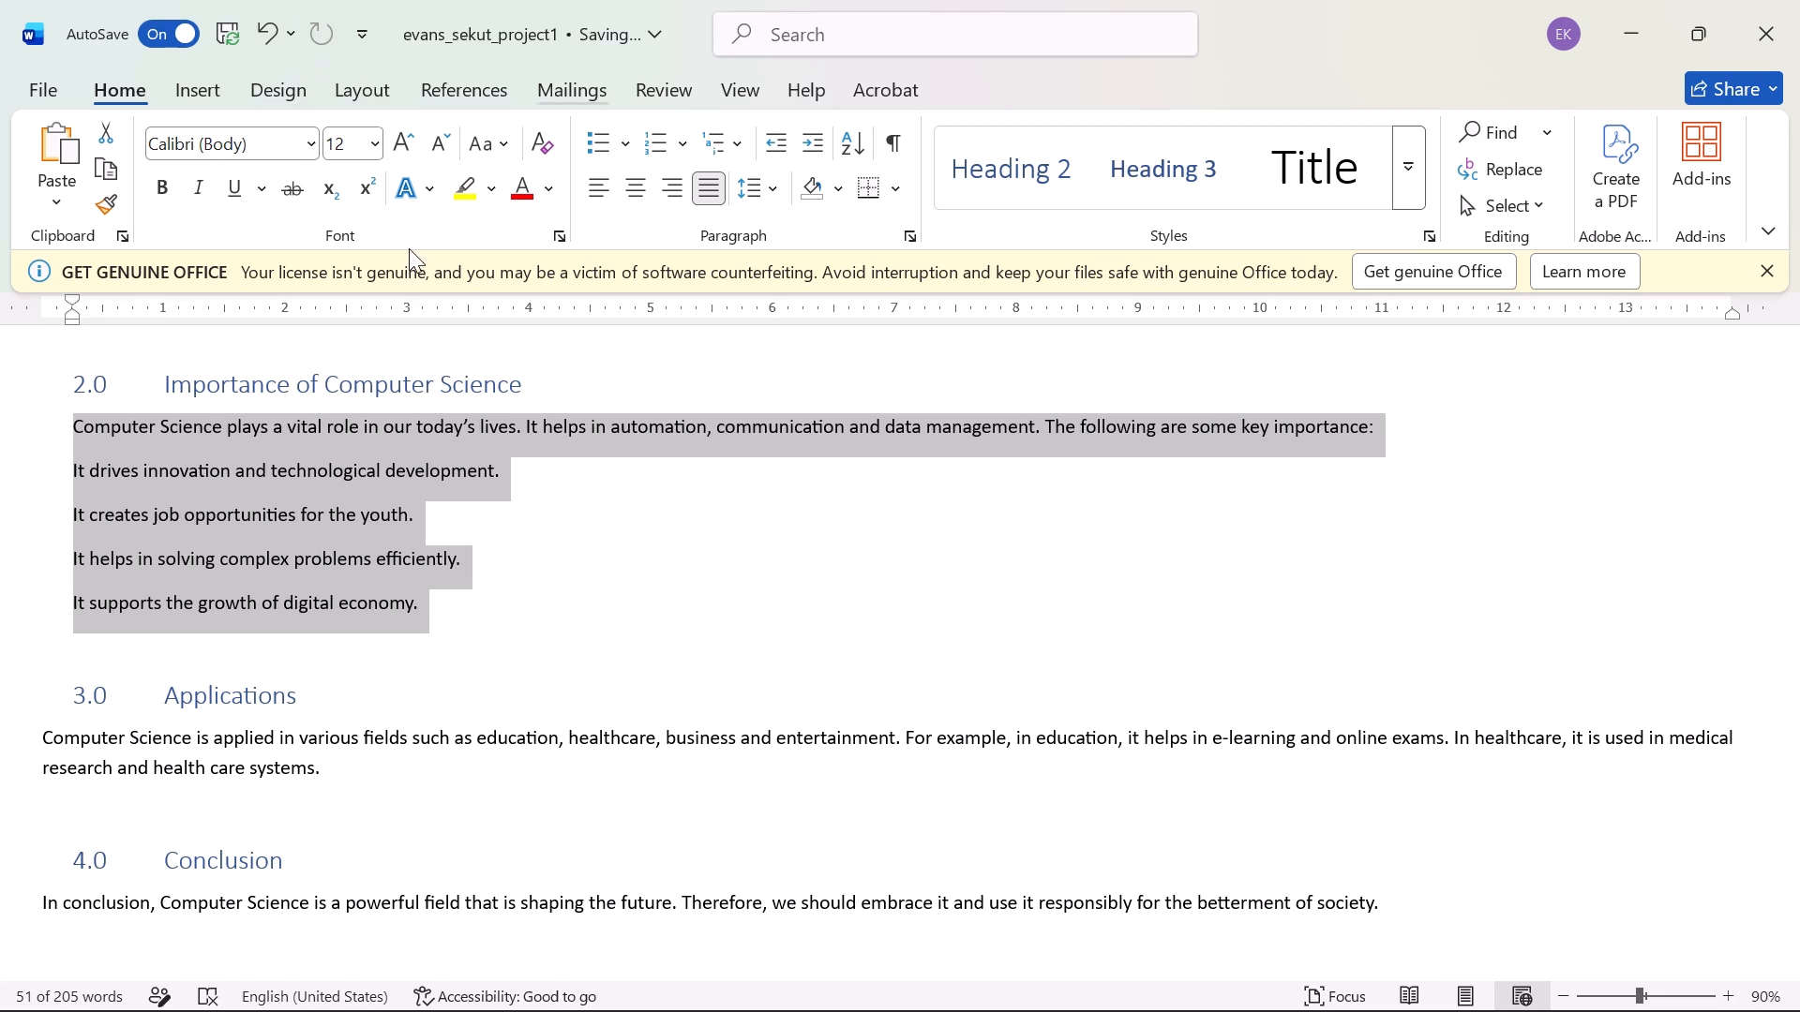
Search the commands for a "first line" indent option, and close the search without choosing any result.
{"action": "left_click", "coordinate": [773, 24]}
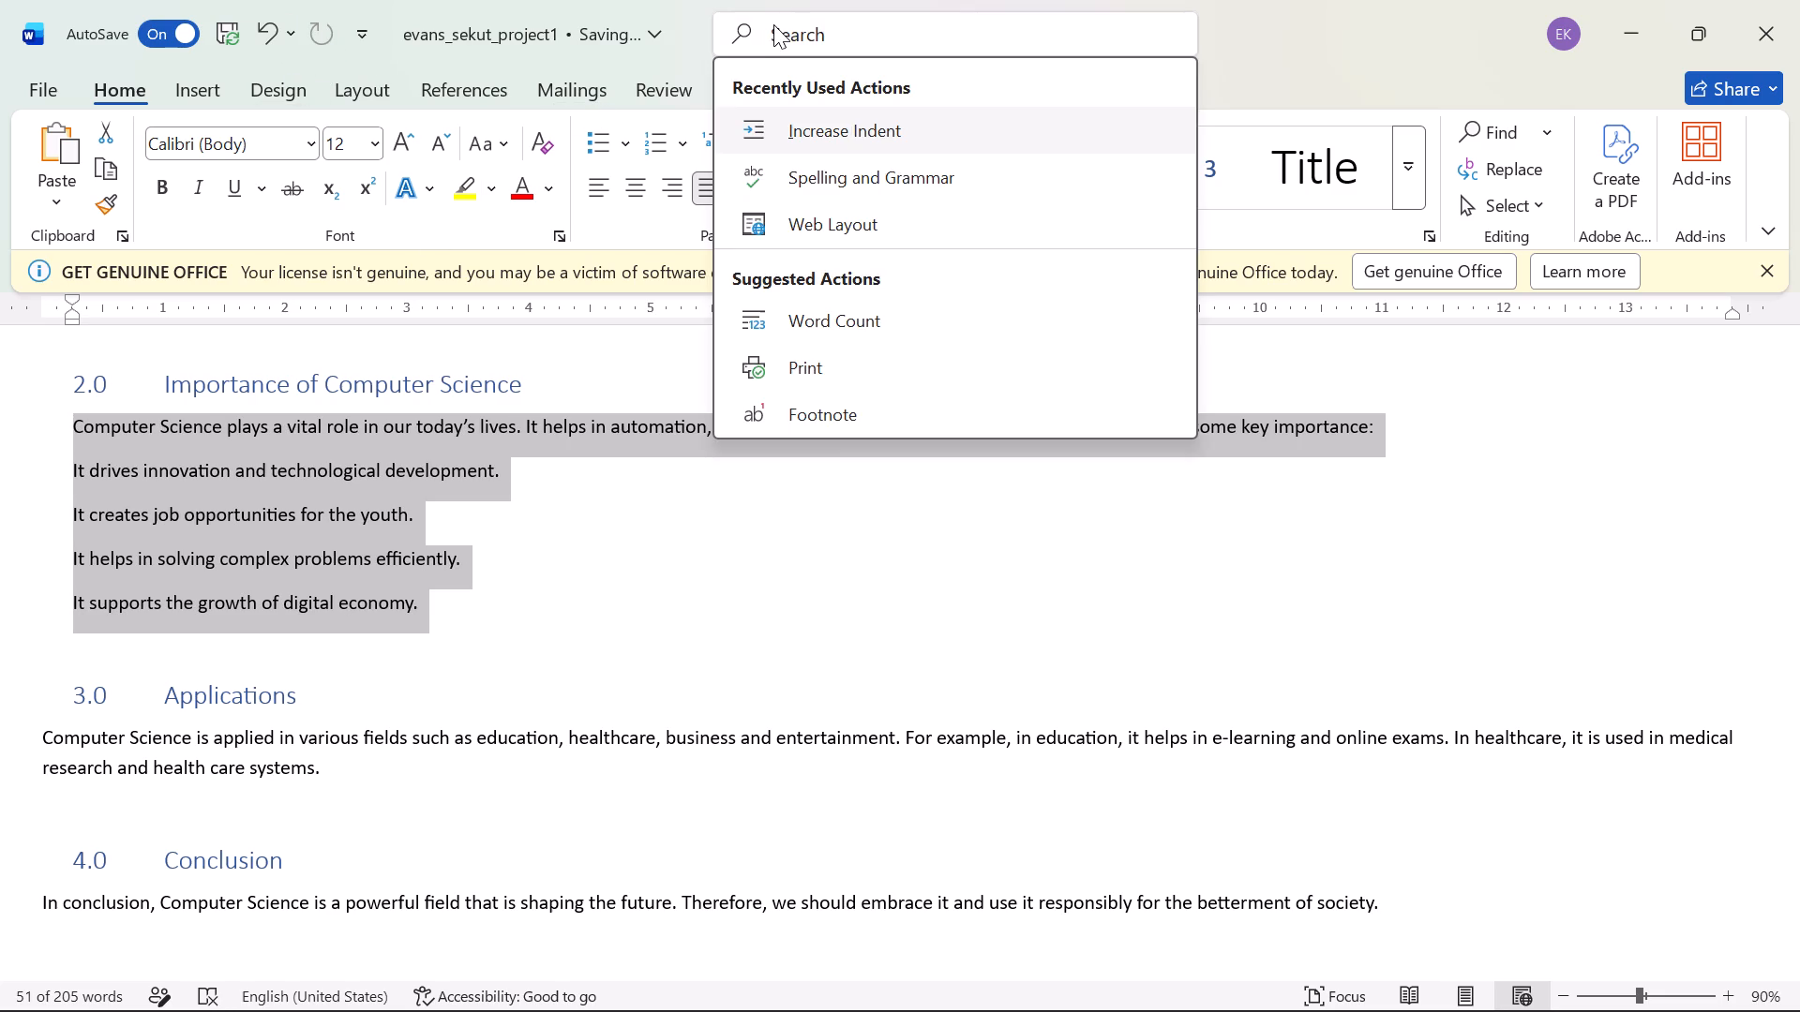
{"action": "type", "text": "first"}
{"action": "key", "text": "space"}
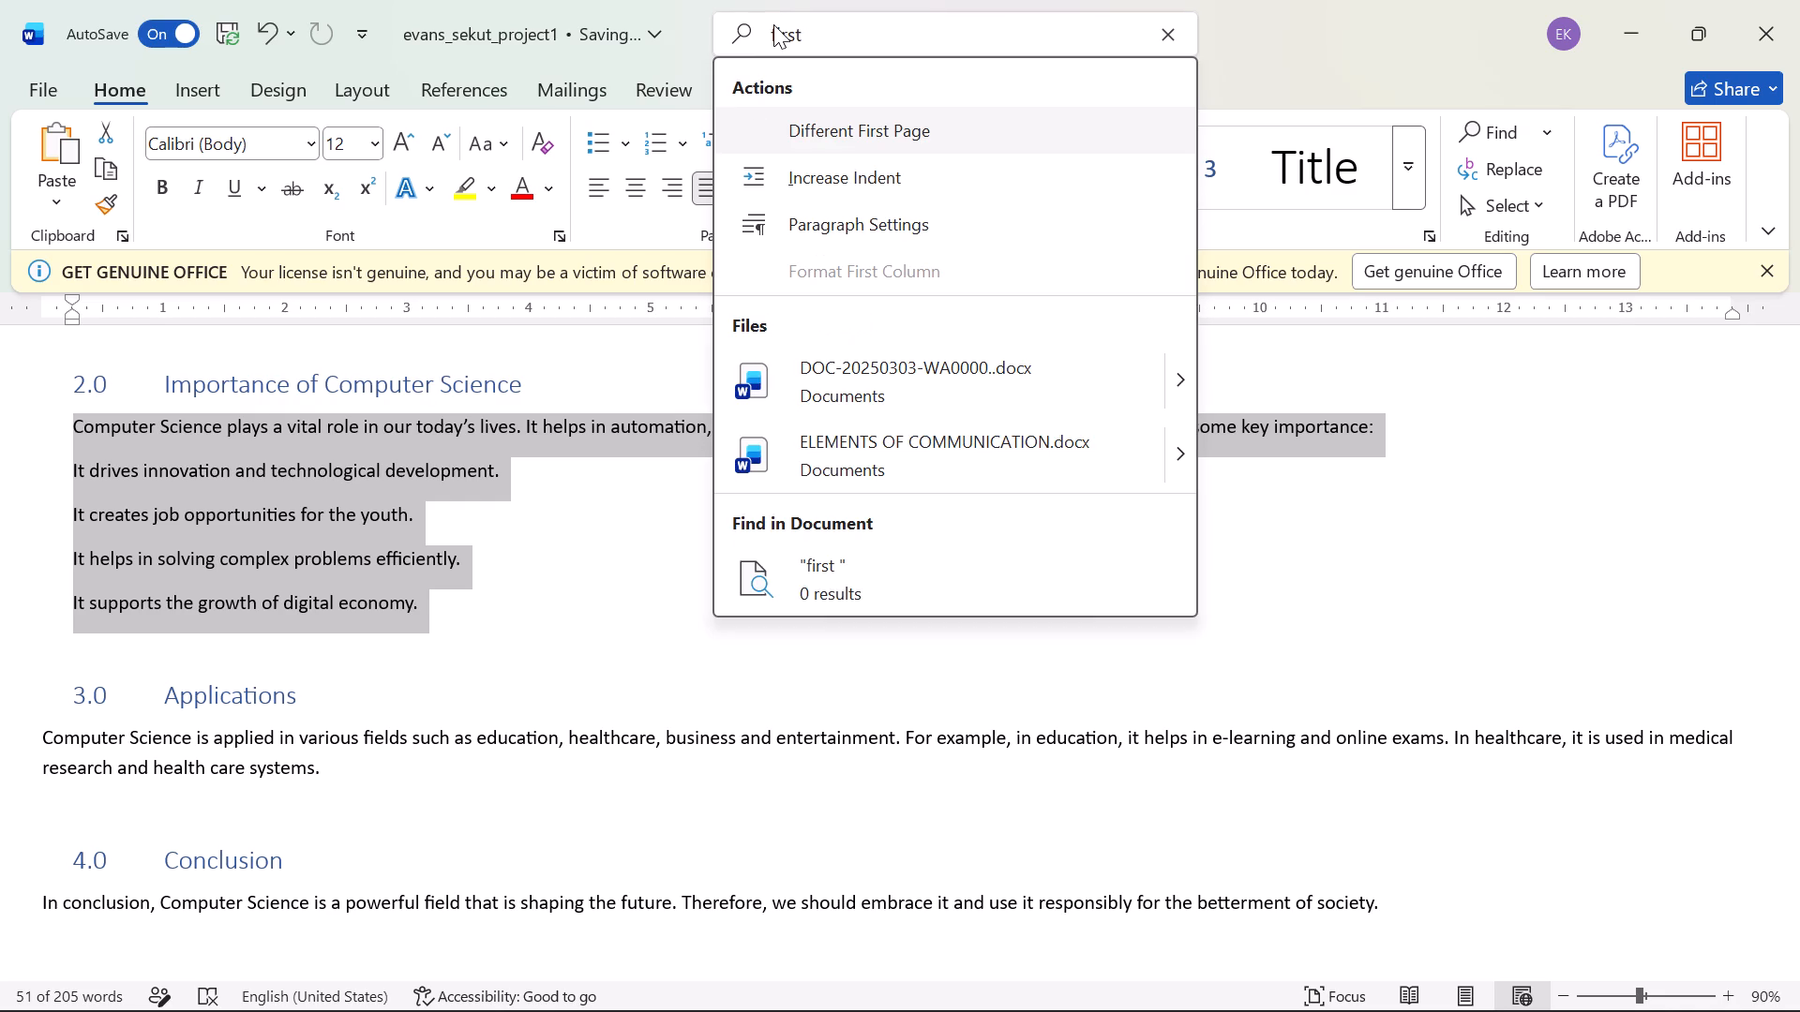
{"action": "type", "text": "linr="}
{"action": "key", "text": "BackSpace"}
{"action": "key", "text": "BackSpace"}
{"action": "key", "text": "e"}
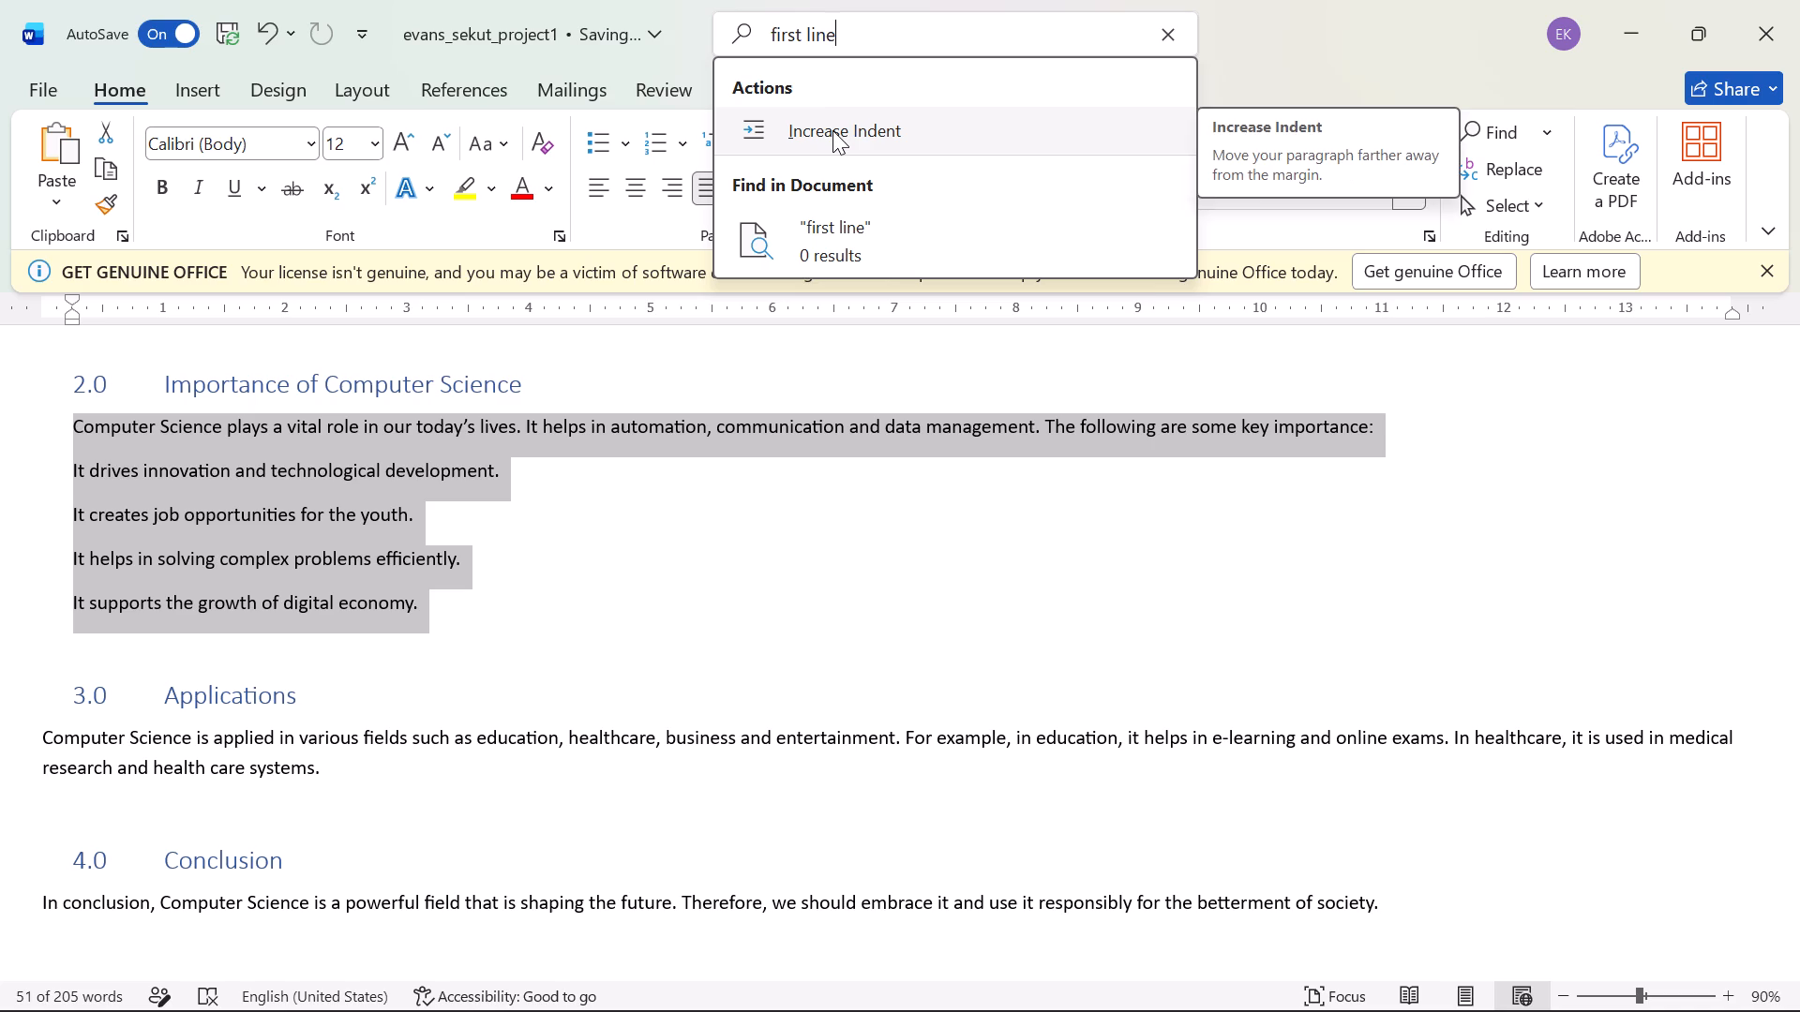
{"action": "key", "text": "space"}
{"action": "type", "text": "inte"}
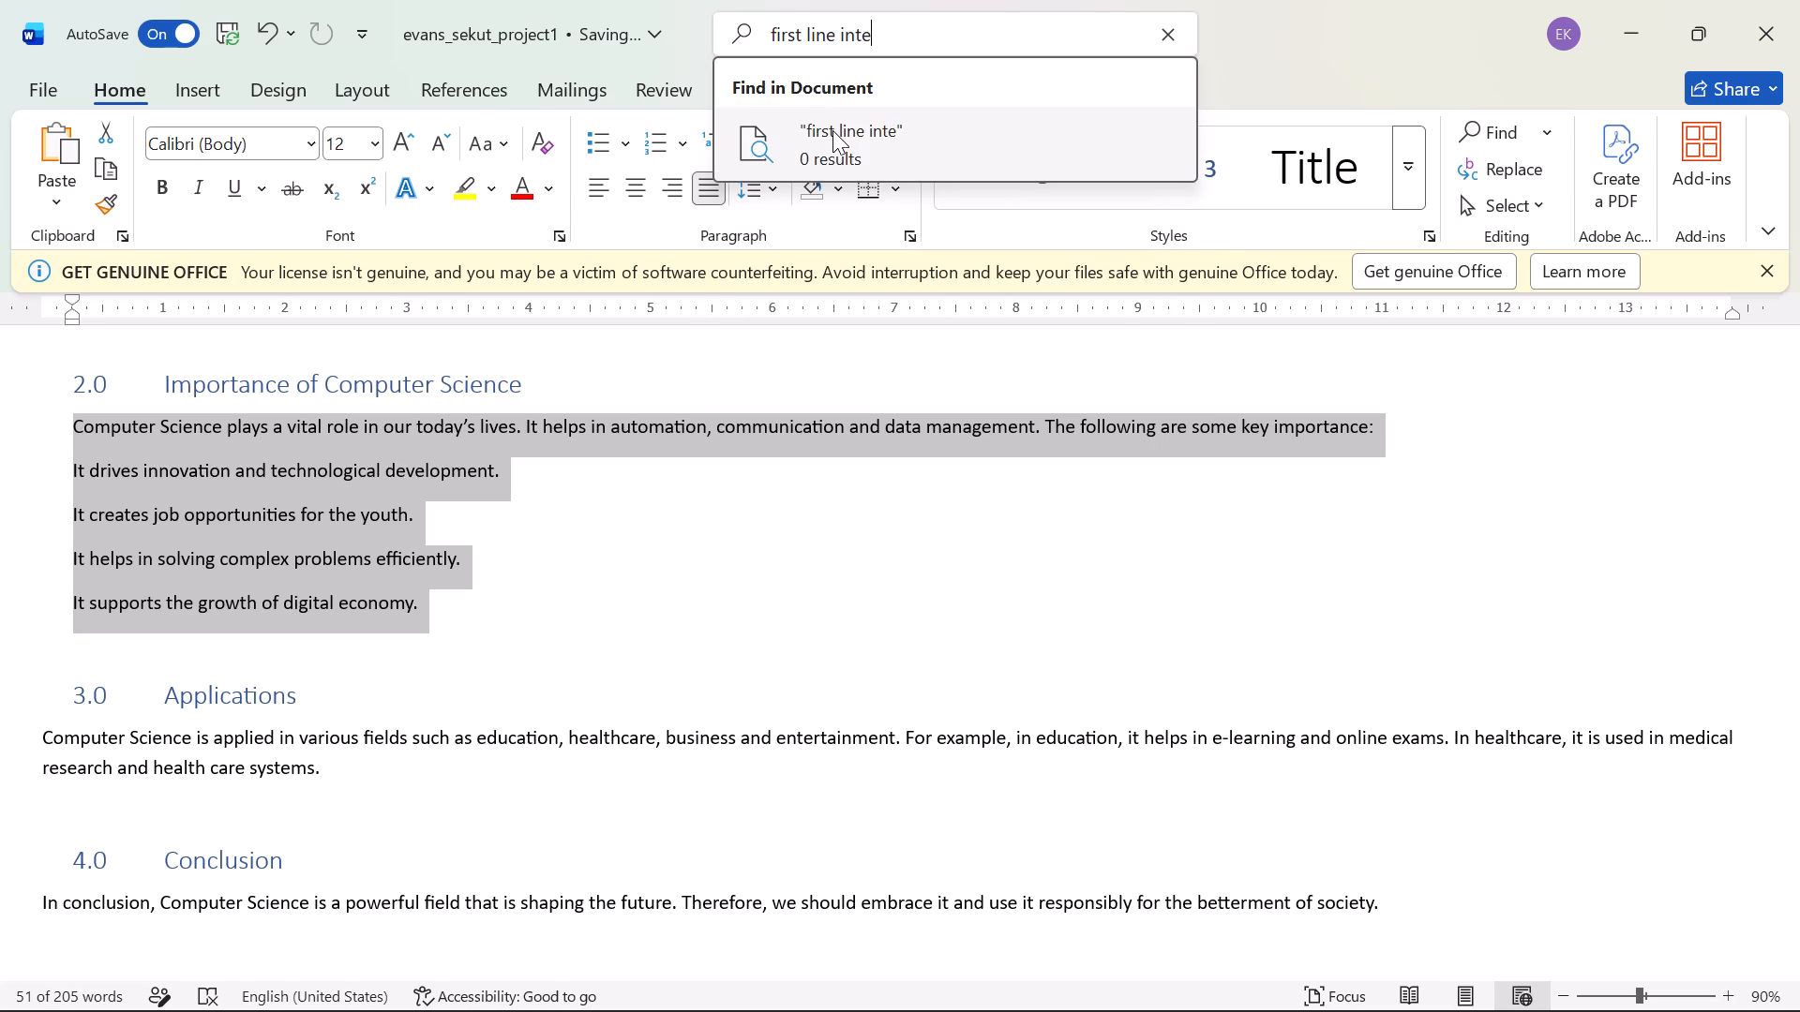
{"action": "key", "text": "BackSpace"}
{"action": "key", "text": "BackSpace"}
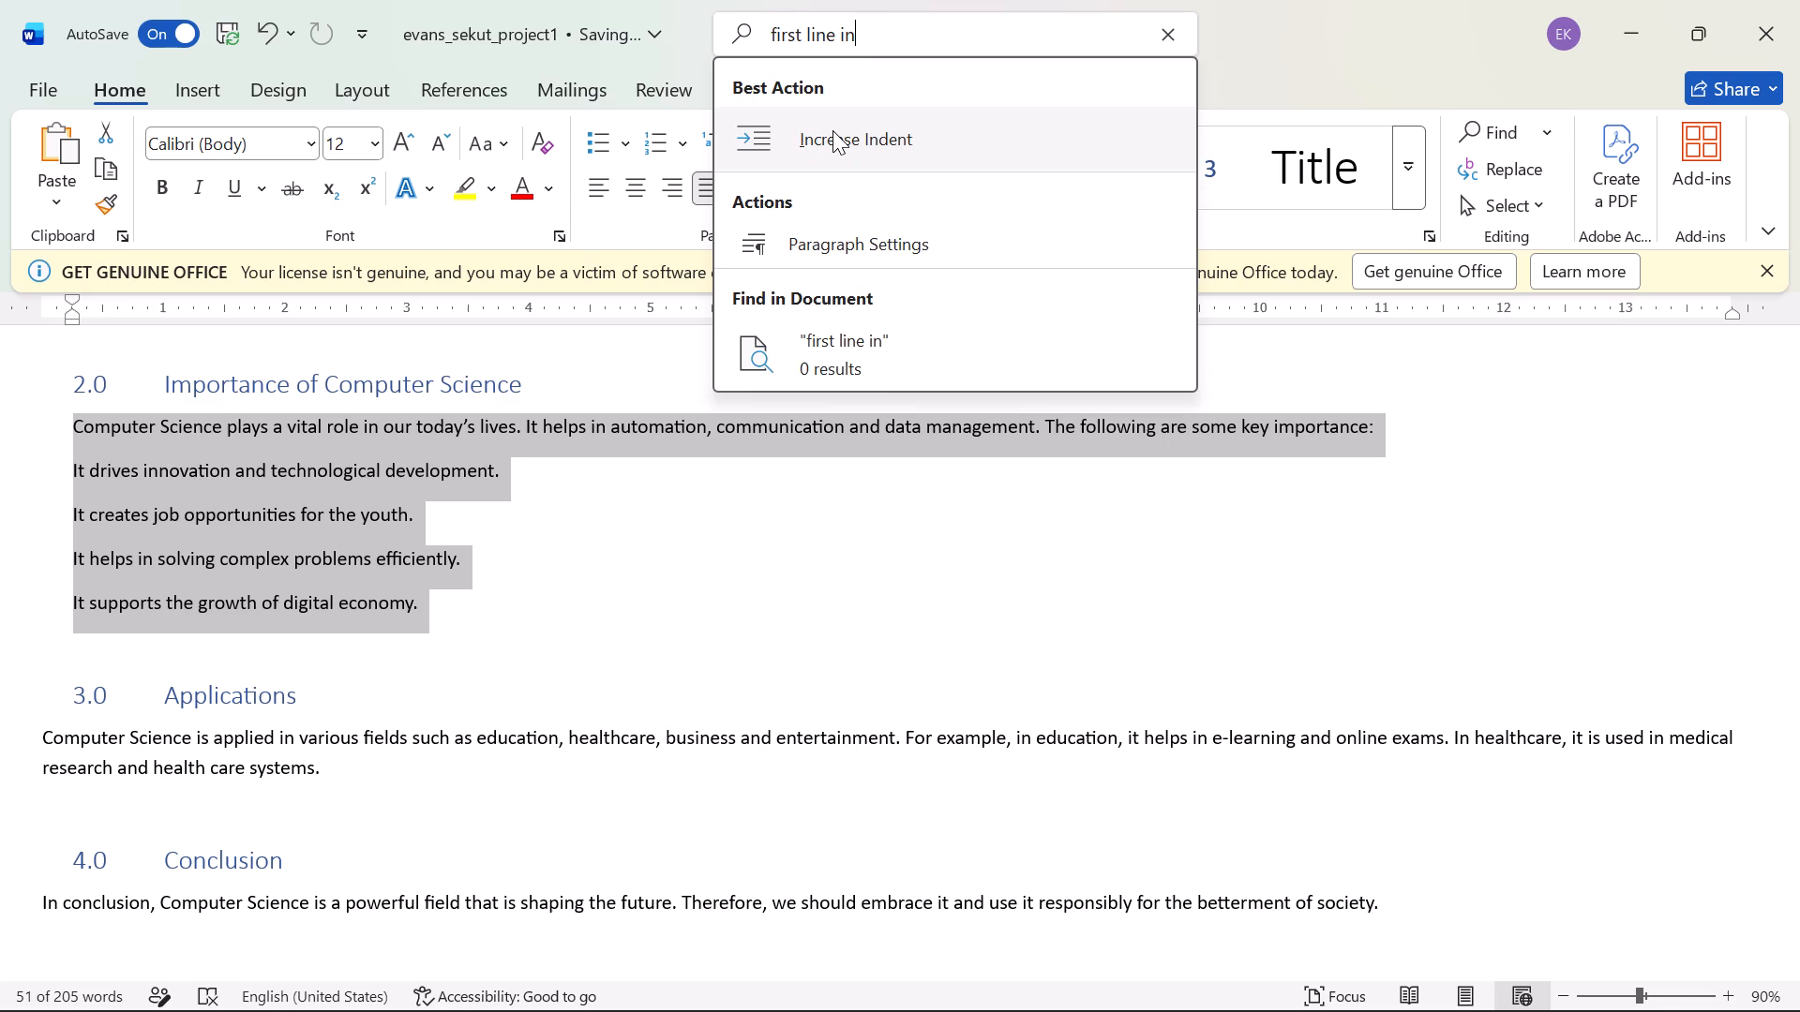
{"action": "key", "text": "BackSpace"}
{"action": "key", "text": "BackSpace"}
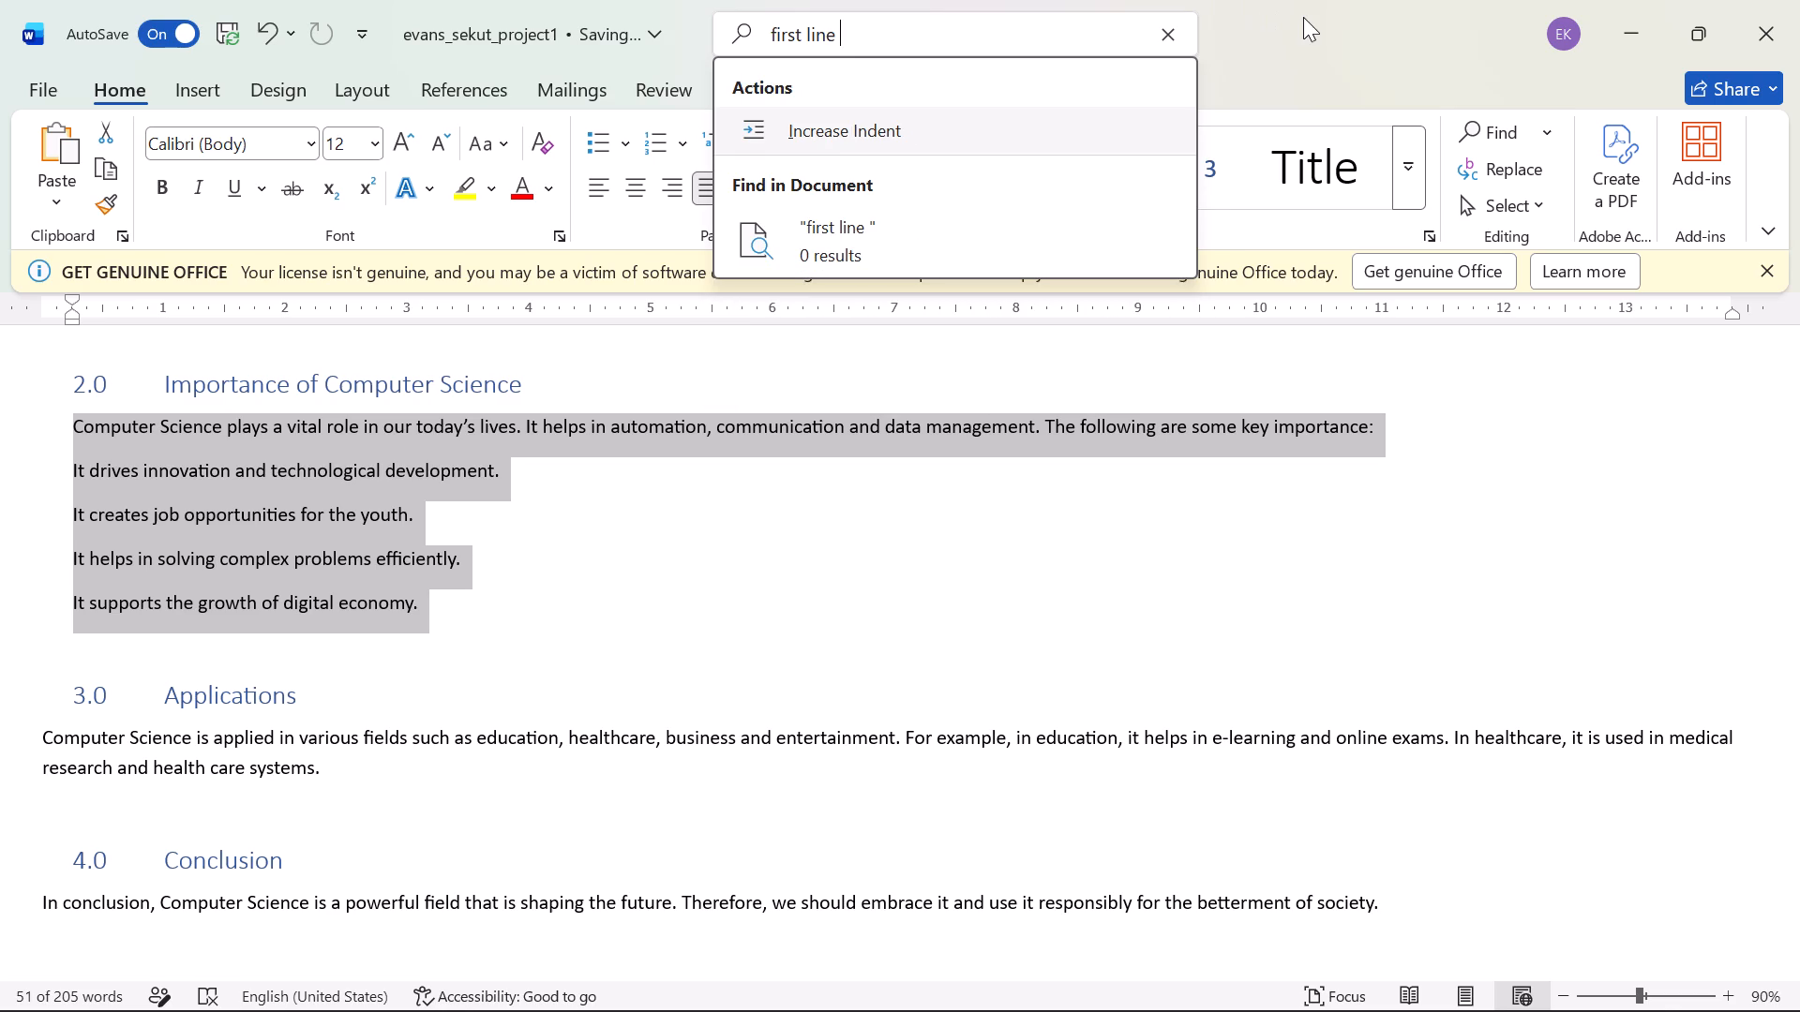
{"action": "left_click", "coordinate": [1303, 17]}
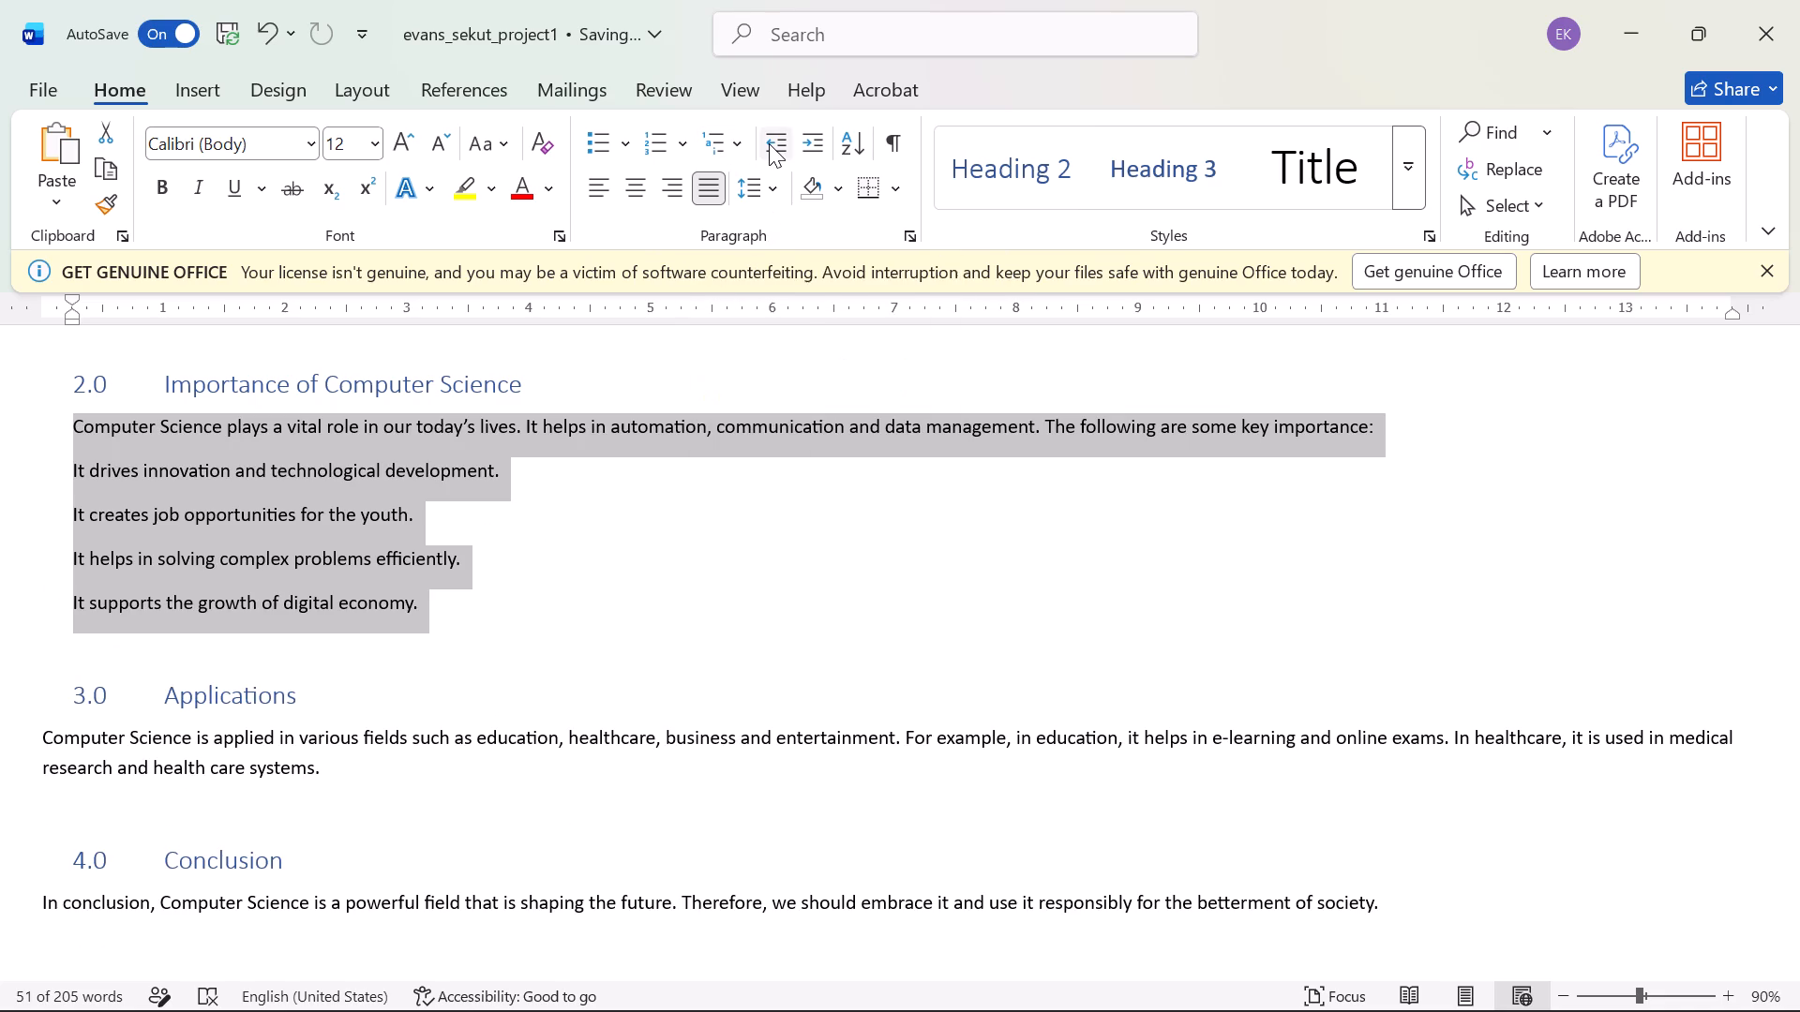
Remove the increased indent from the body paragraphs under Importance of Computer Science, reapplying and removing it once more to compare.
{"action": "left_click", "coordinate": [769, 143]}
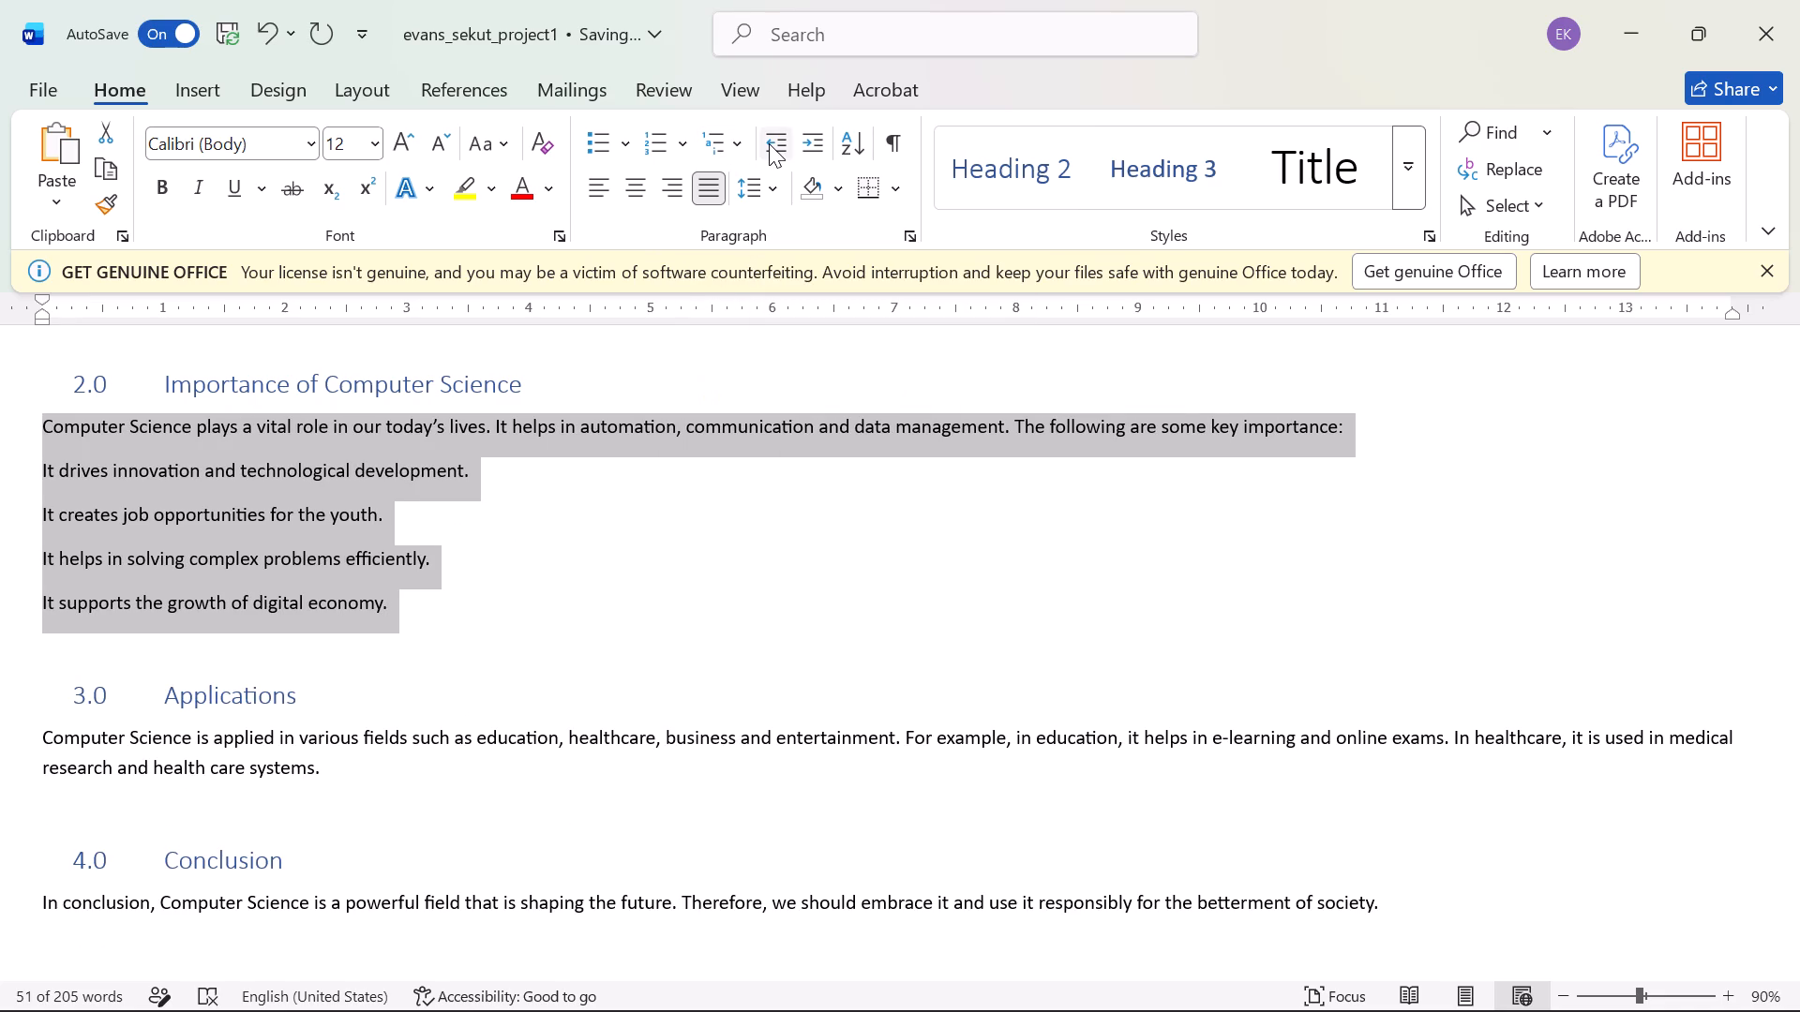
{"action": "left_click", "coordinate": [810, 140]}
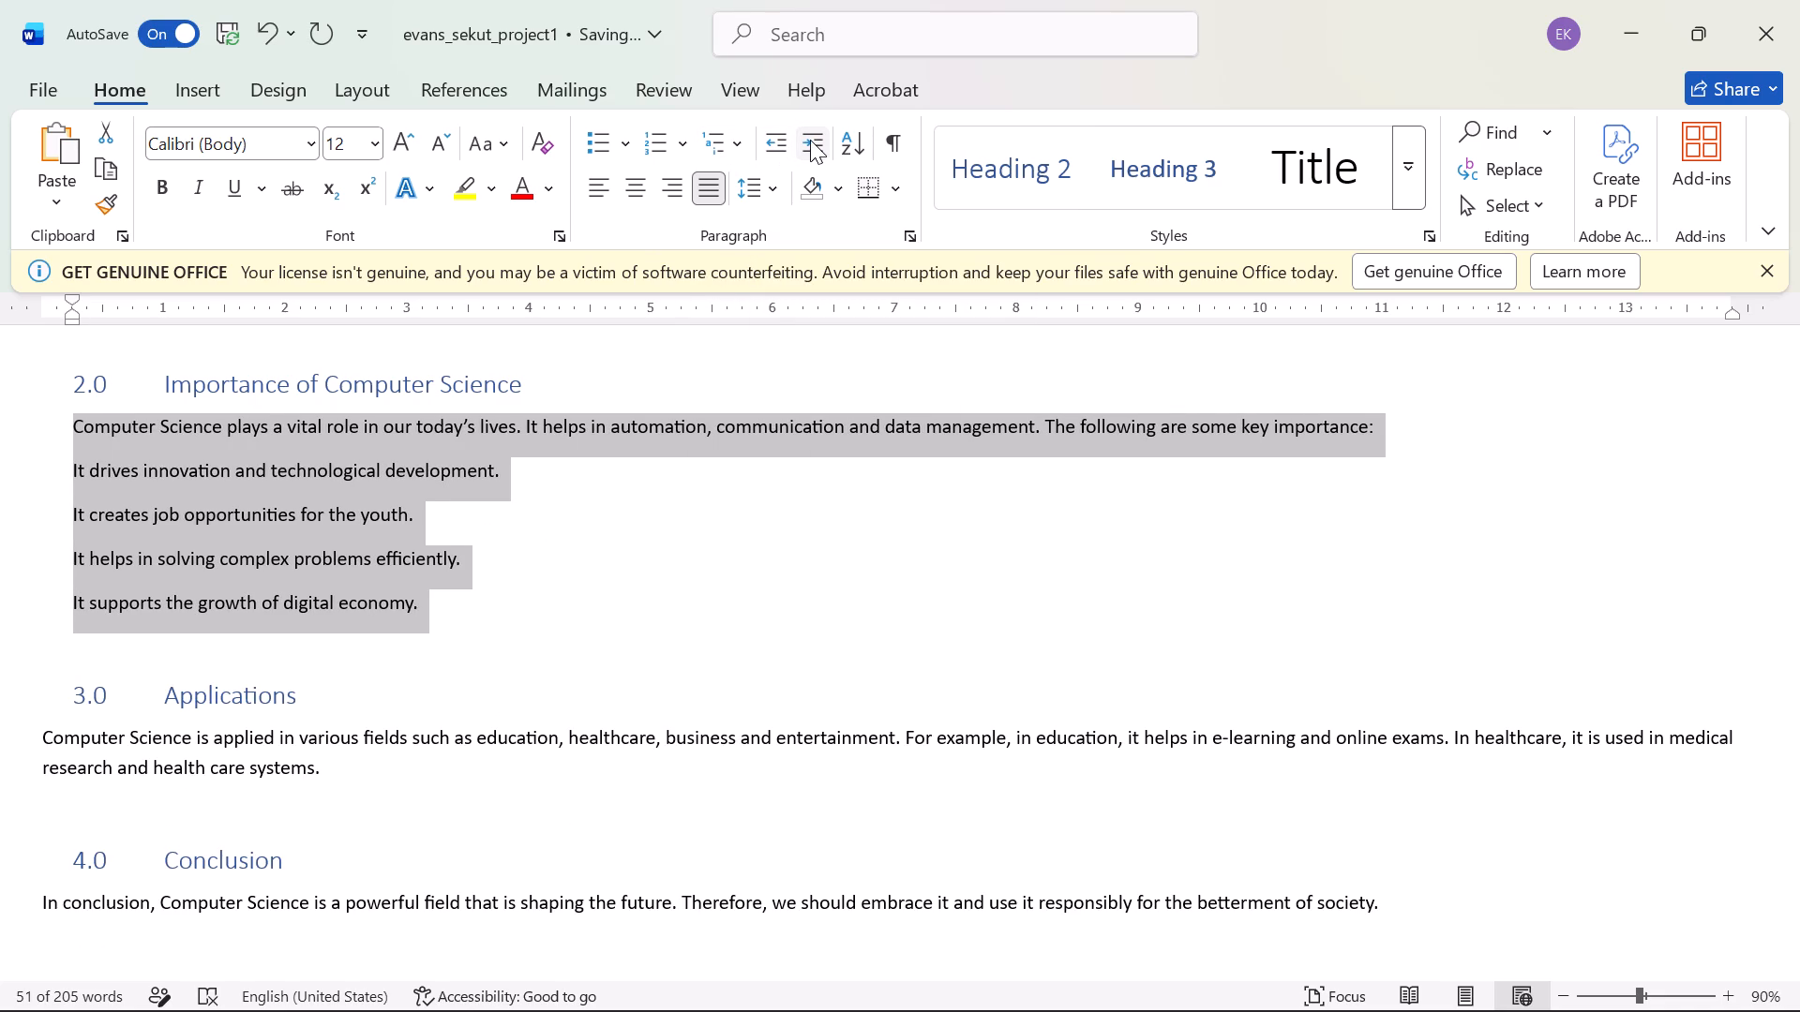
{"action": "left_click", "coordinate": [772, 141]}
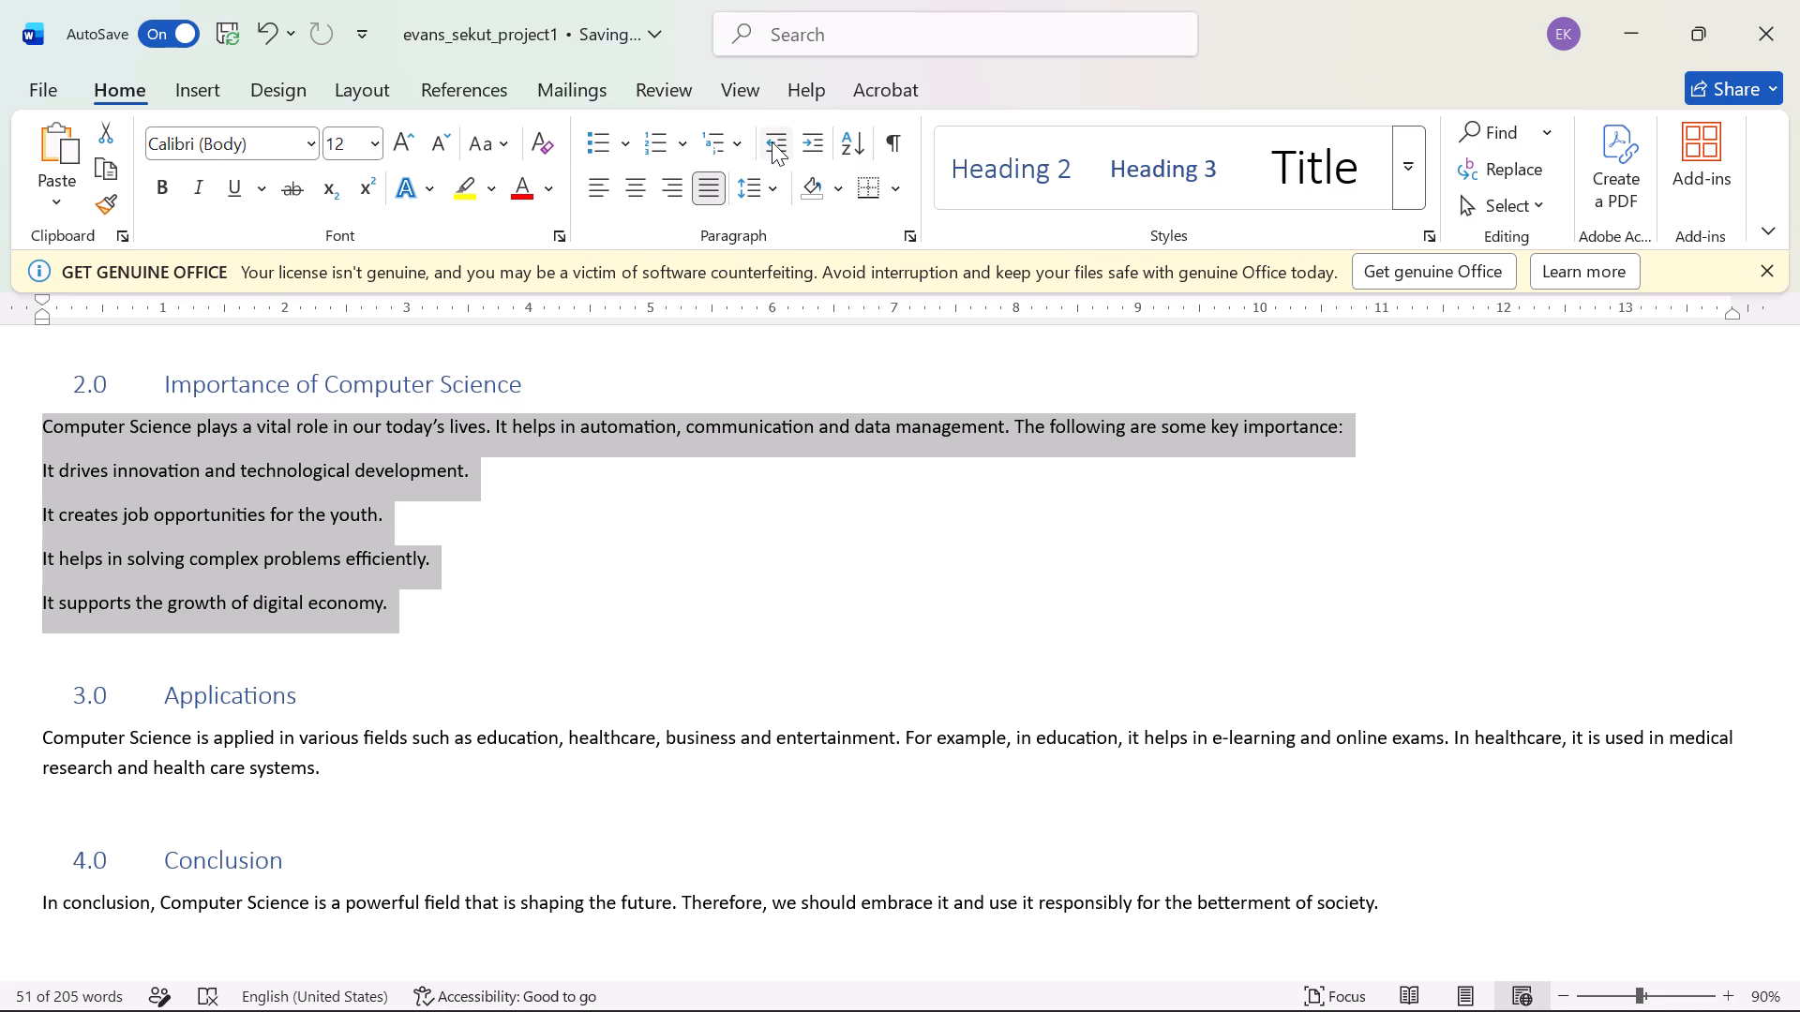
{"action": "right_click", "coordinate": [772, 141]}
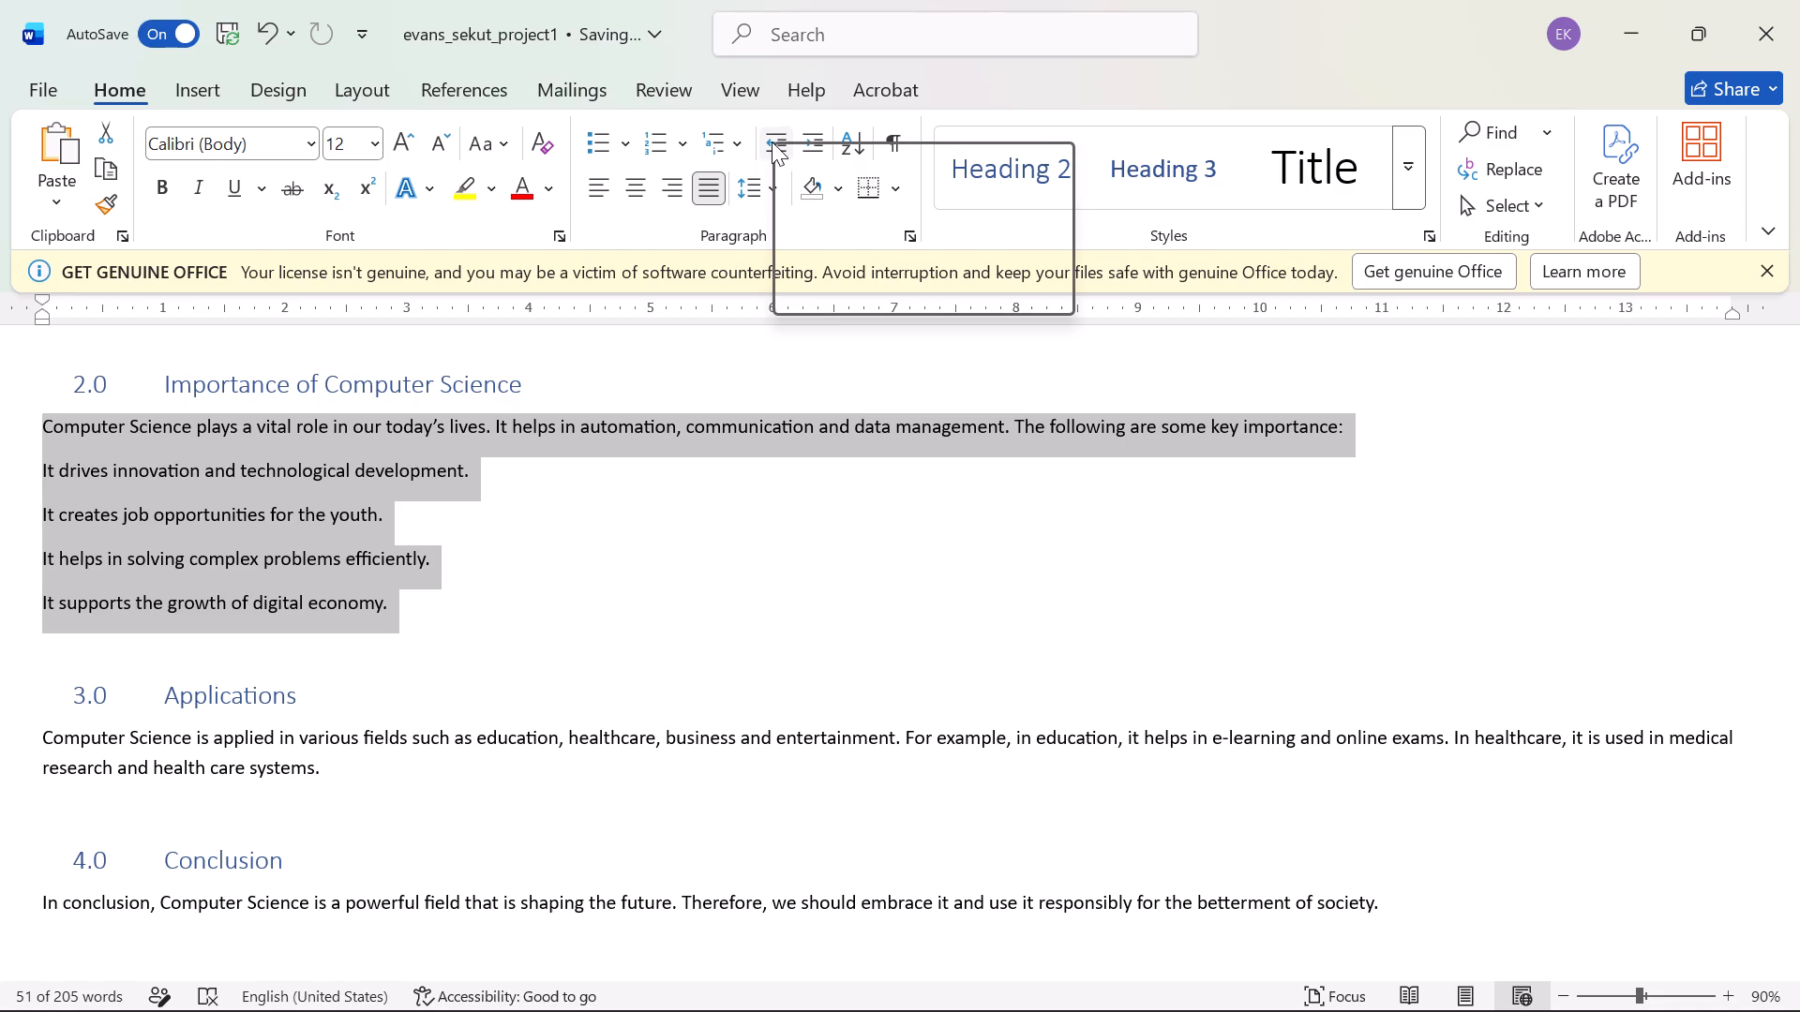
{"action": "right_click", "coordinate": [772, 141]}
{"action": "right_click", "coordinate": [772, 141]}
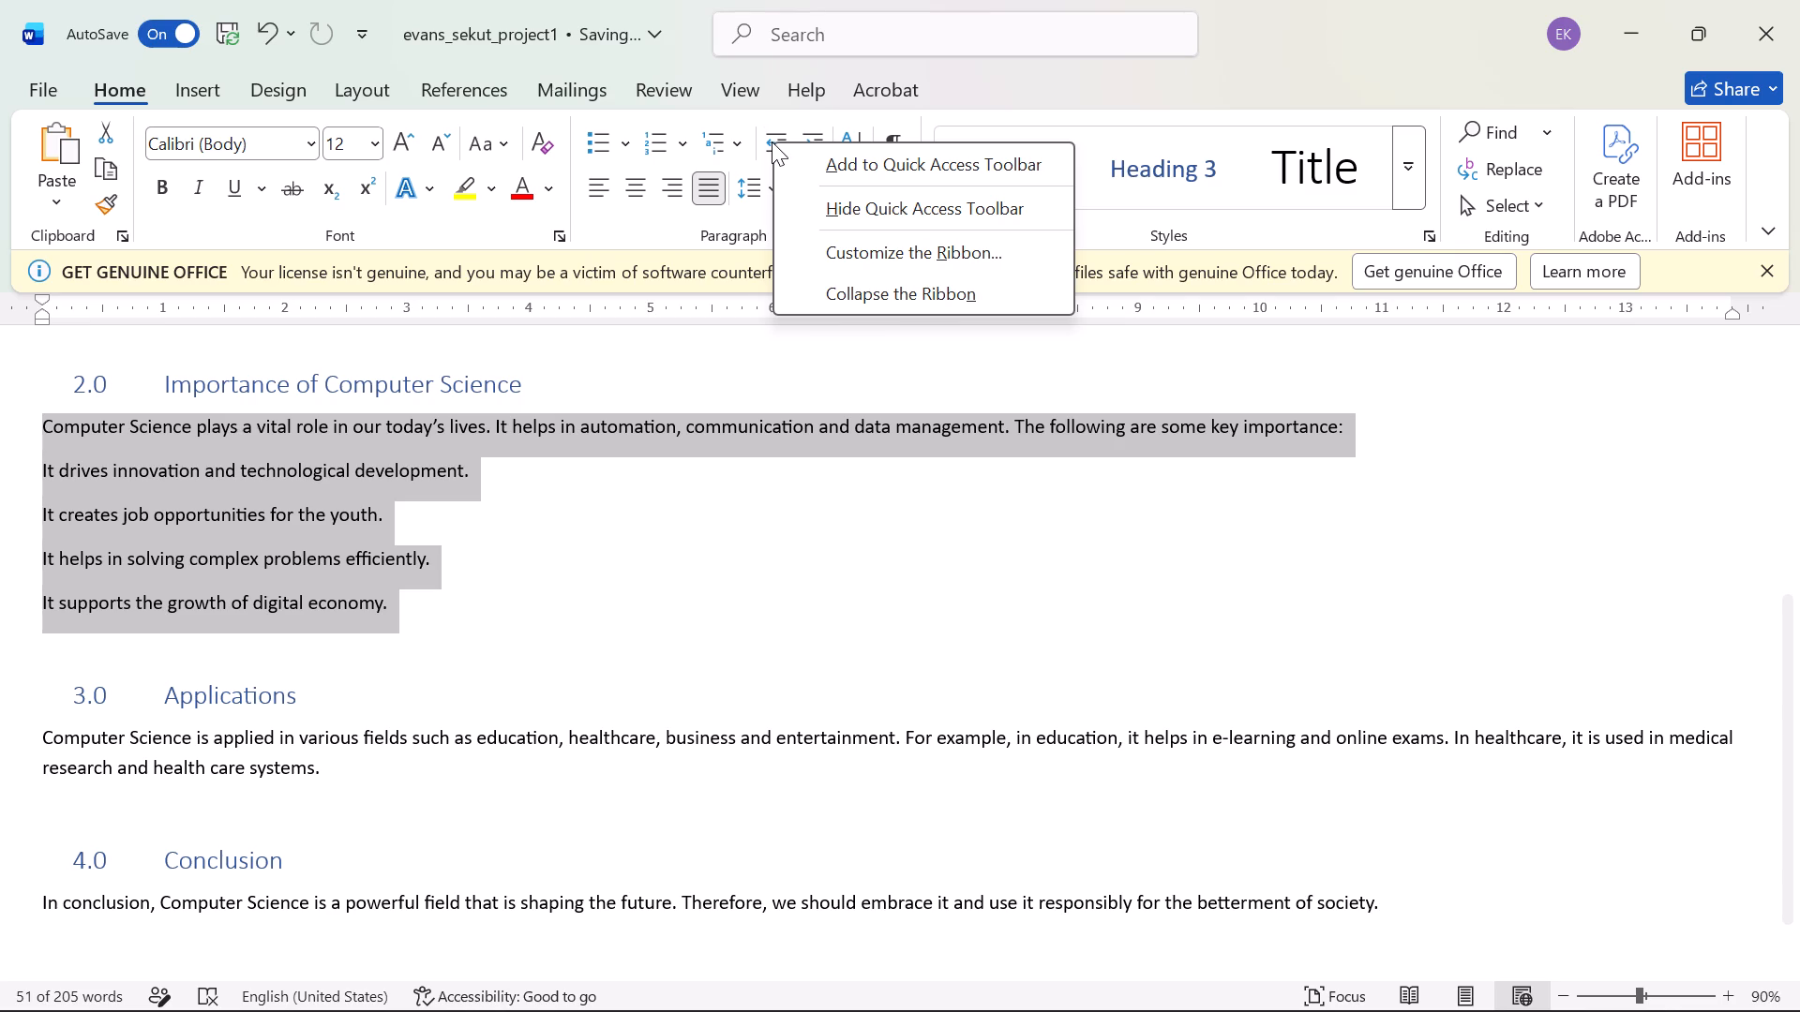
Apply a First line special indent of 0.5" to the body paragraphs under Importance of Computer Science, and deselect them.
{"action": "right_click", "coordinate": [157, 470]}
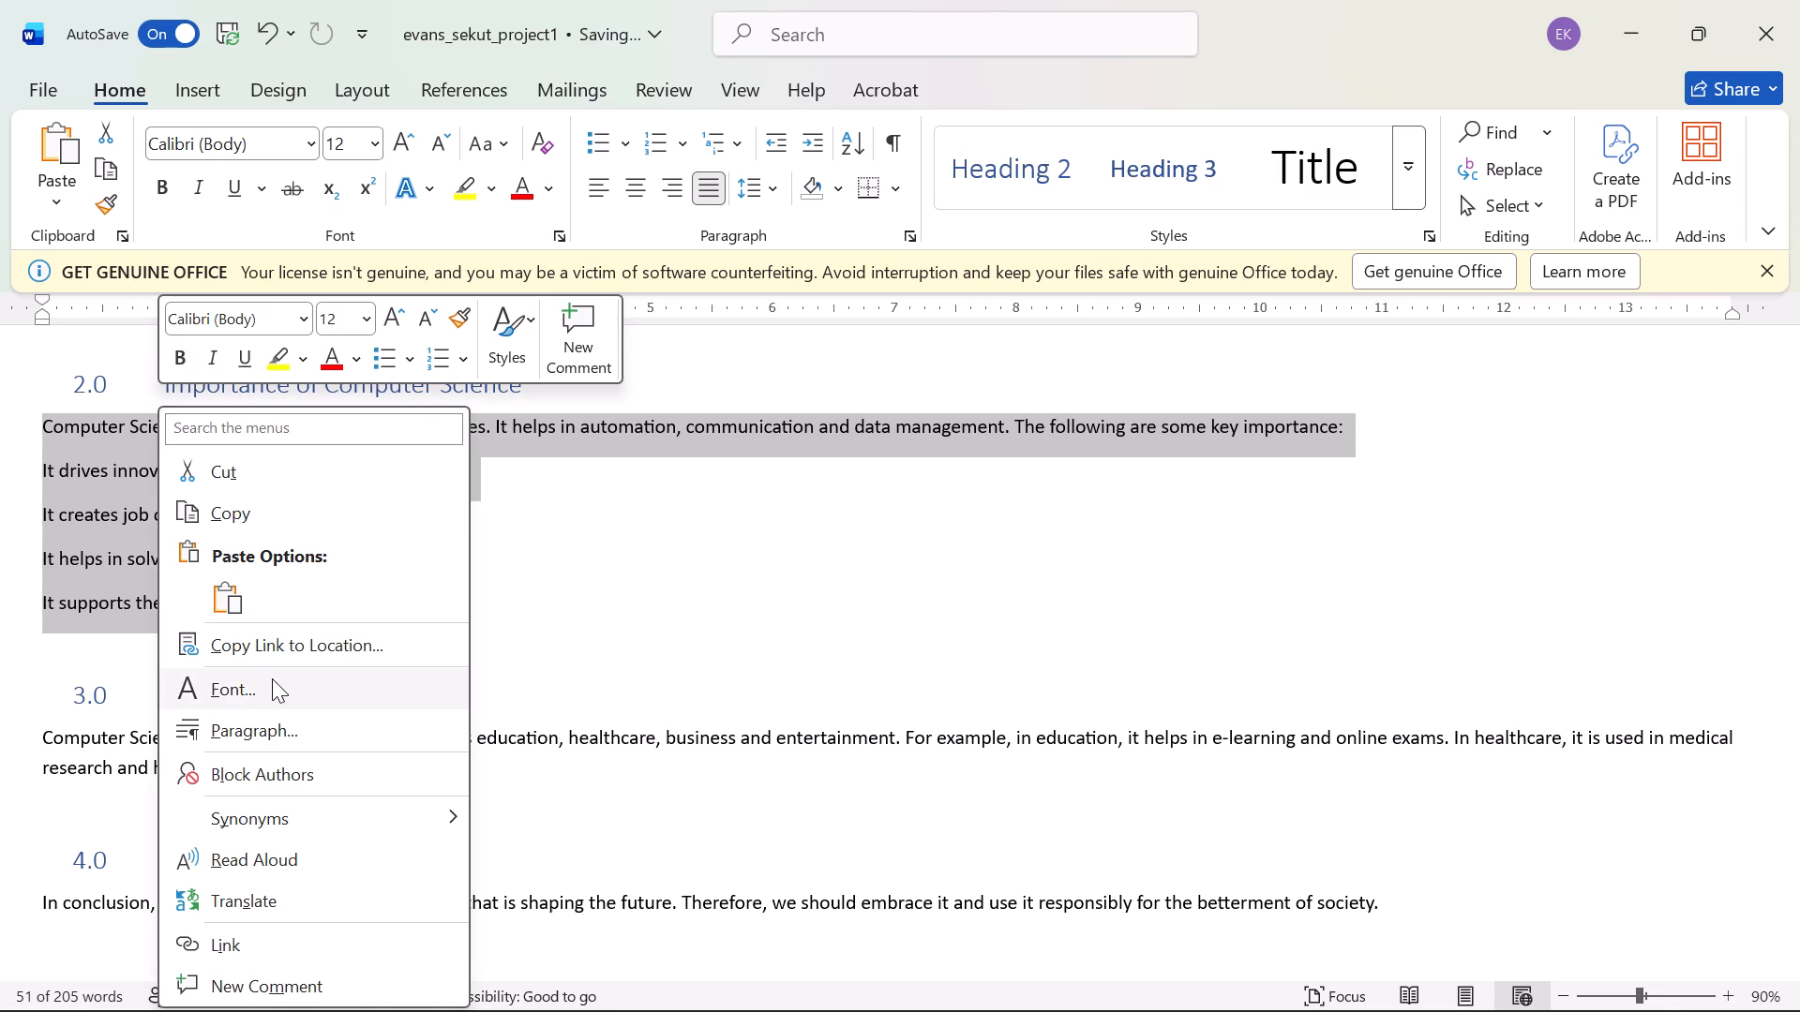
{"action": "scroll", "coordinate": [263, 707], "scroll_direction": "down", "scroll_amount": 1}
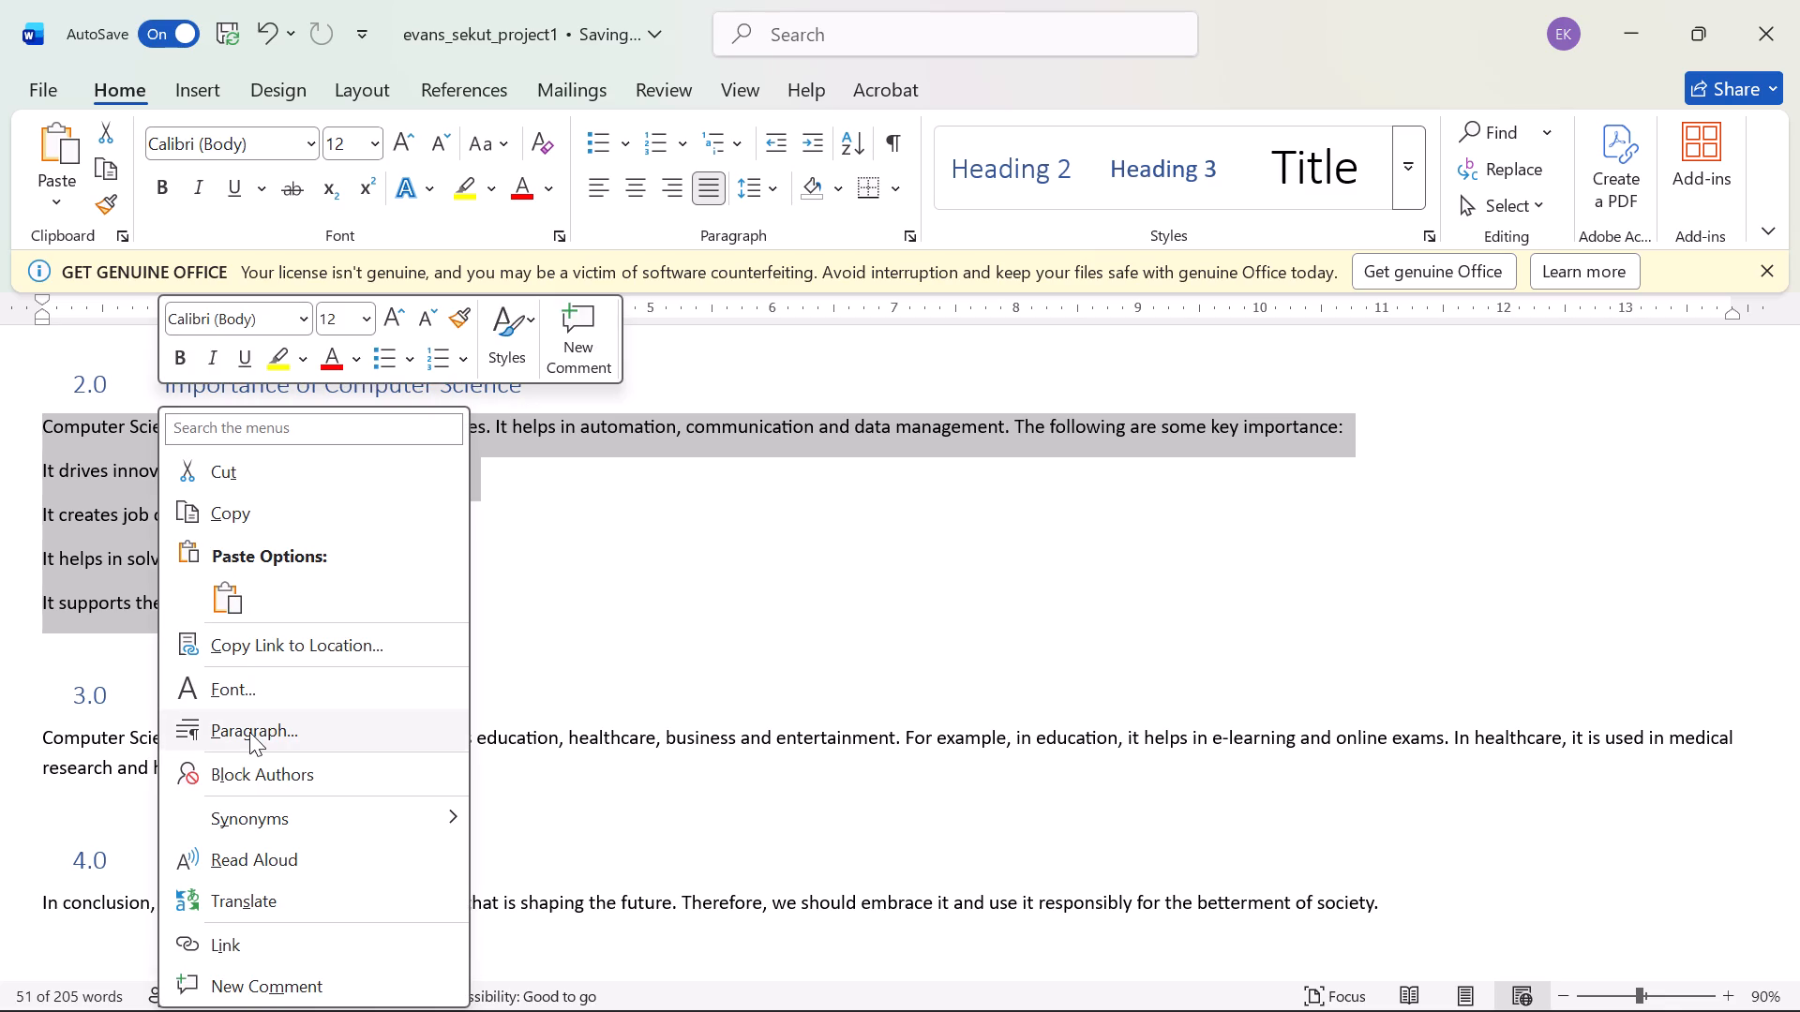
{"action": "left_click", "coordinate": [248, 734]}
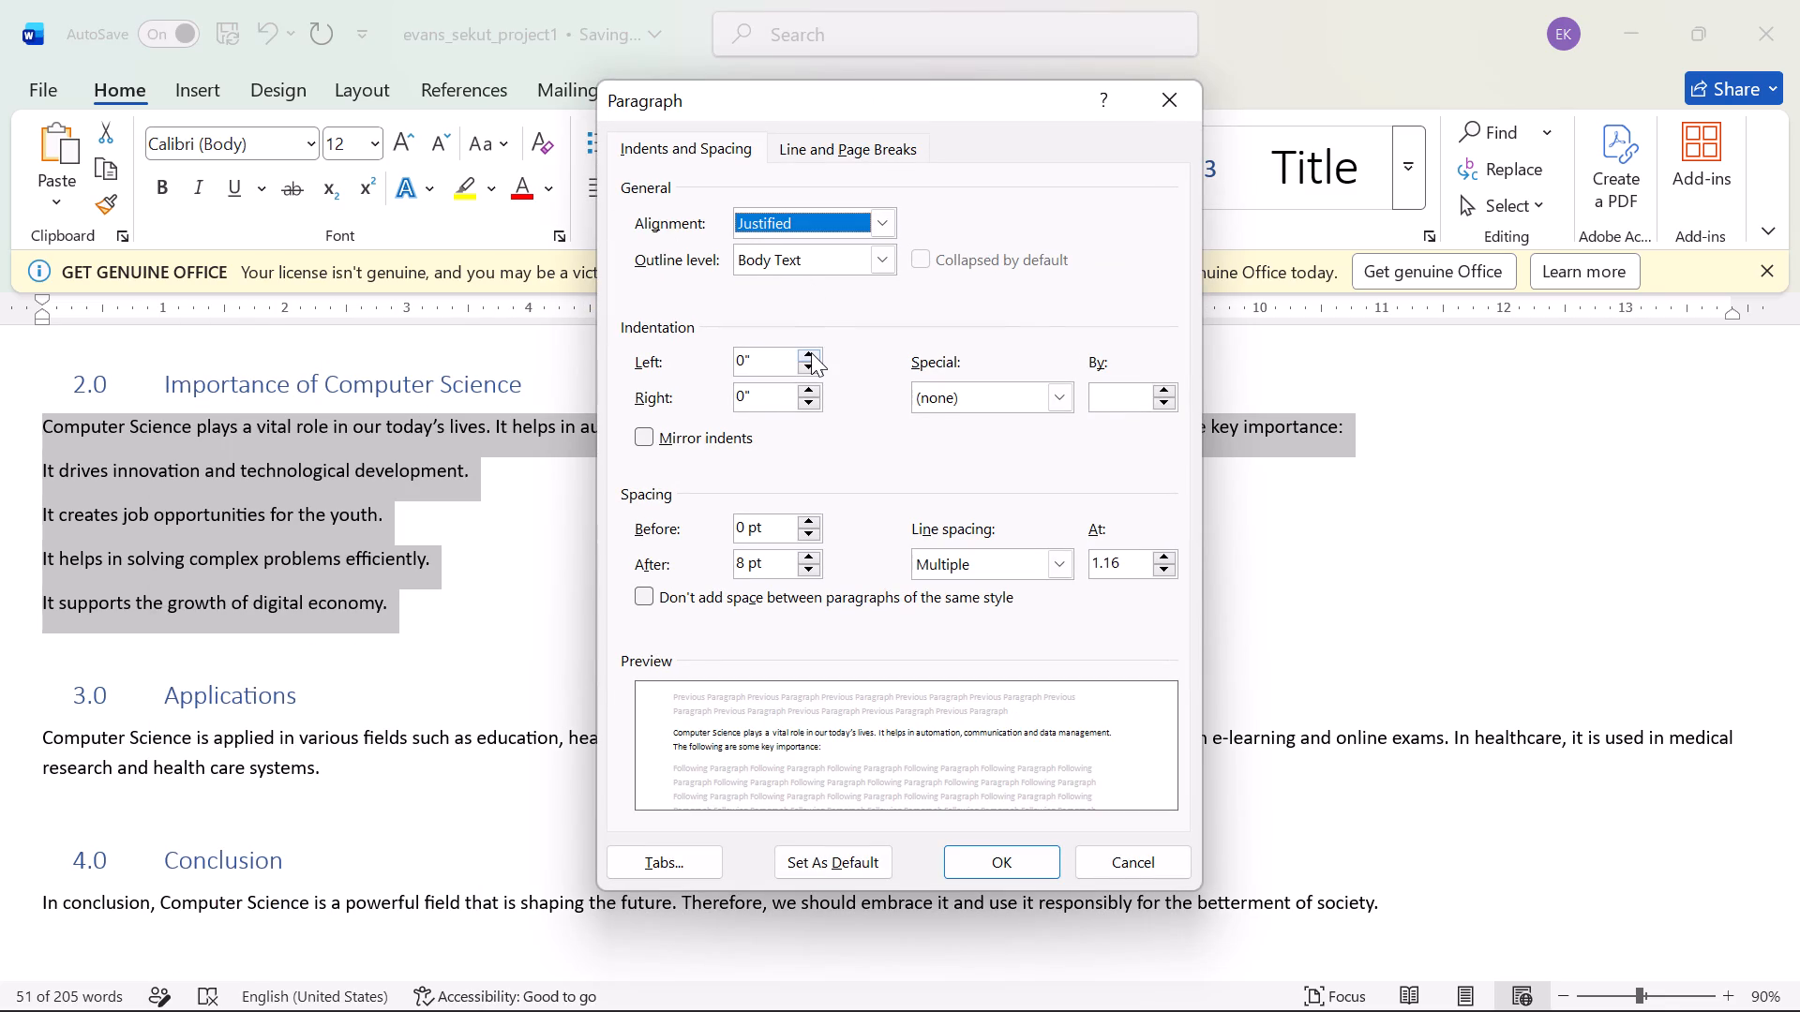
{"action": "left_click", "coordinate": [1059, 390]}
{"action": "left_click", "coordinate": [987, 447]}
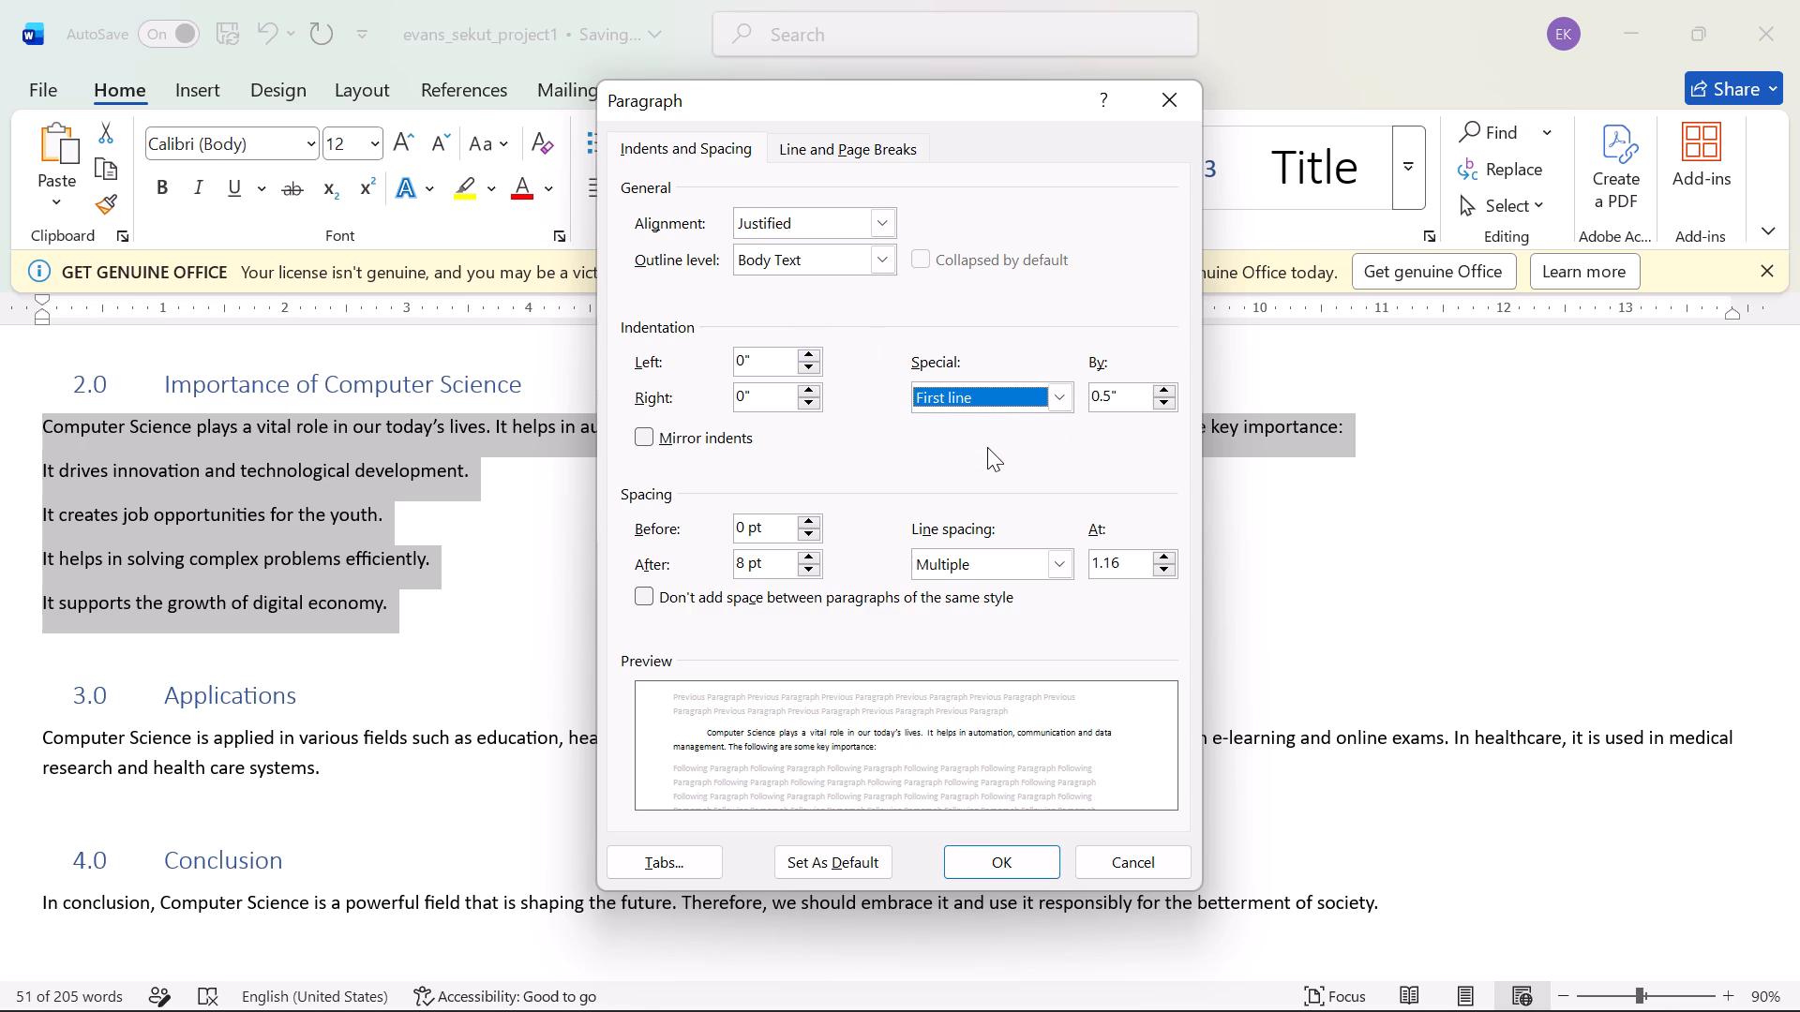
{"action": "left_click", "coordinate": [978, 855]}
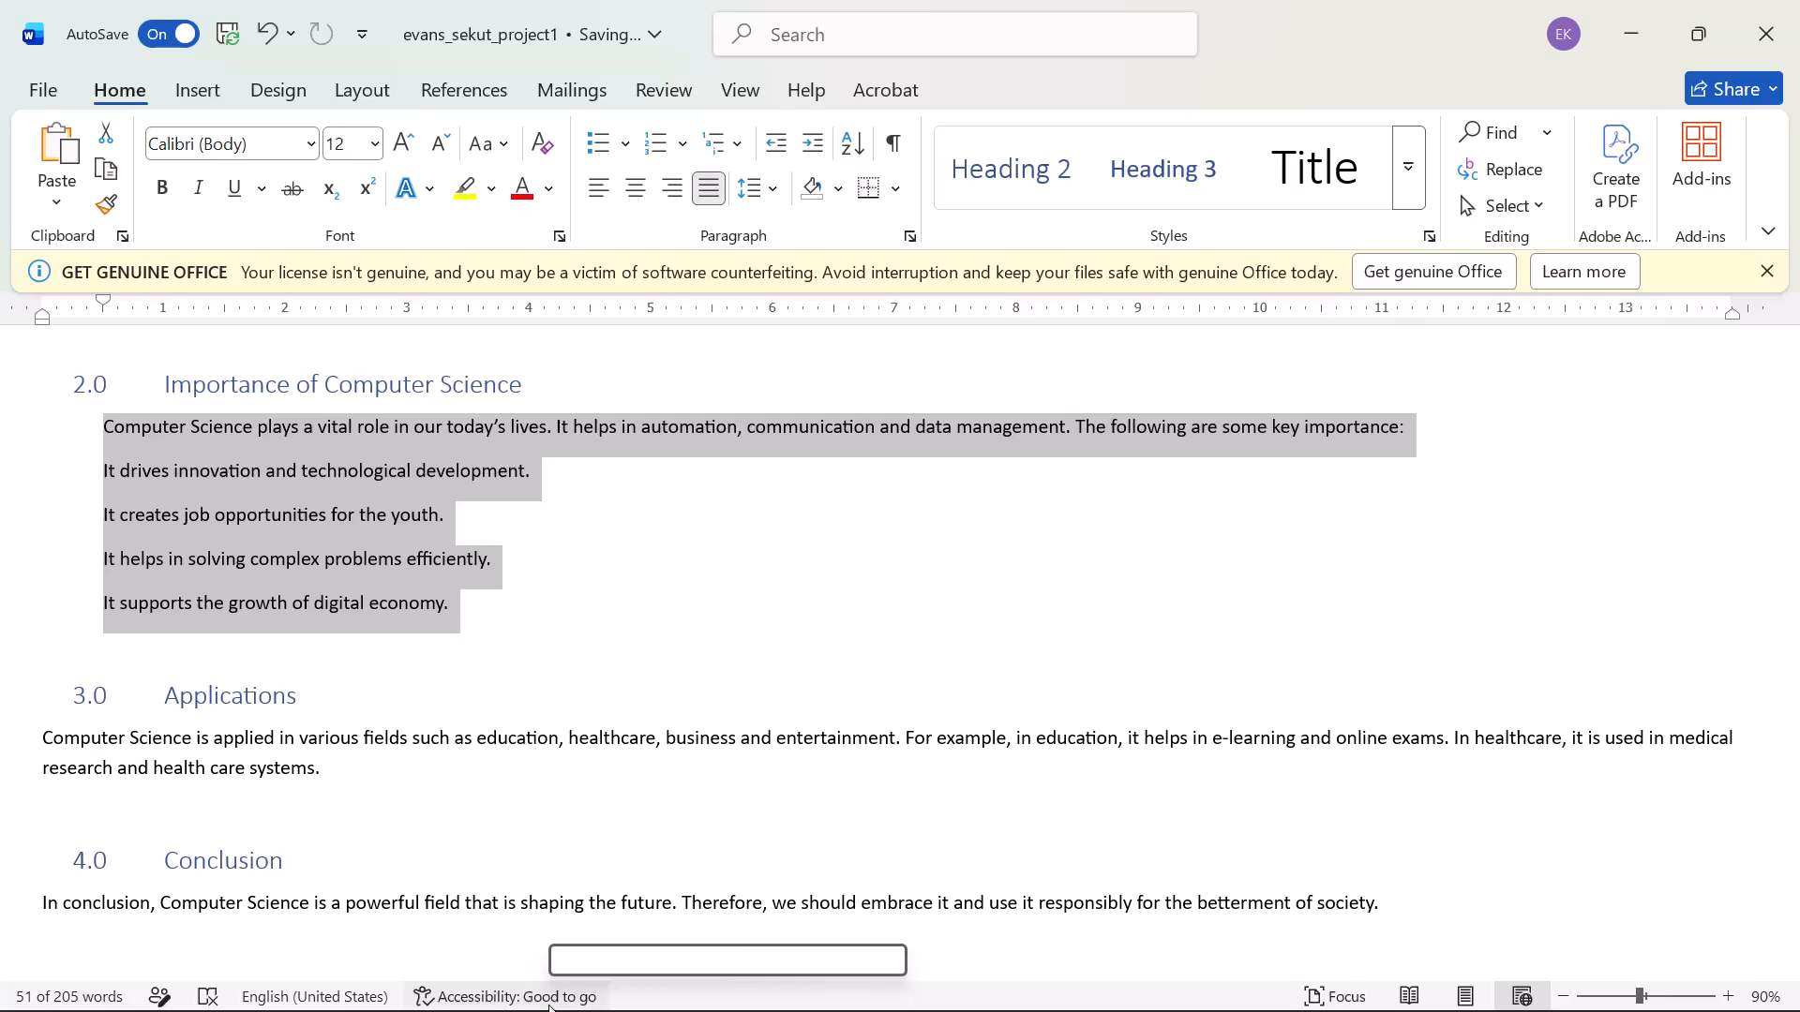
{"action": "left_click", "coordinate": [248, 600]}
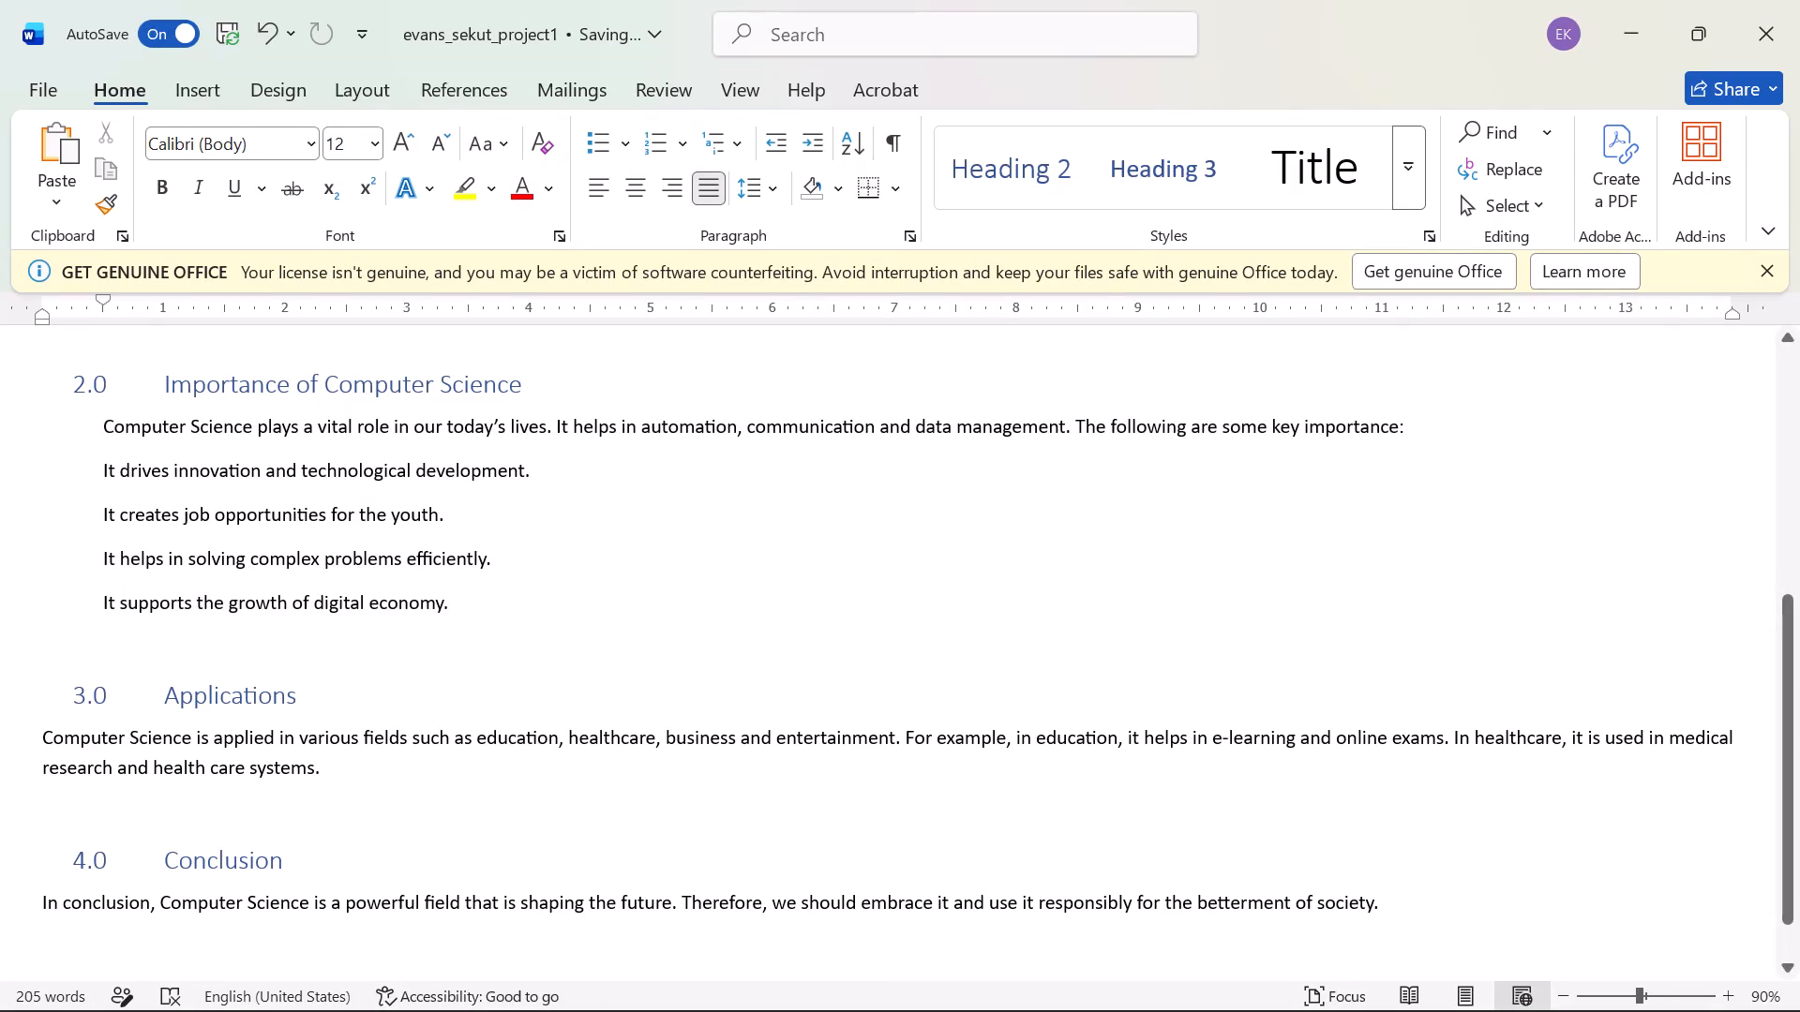
Set the First line special indent of all body paragraphs under Importance of Computer Science to 0.6".
{"action": "left_click", "coordinate": [76, 420]}
{"action": "left_click_drag", "start_coordinate": [76, 420], "coordinate": [517, 618]}
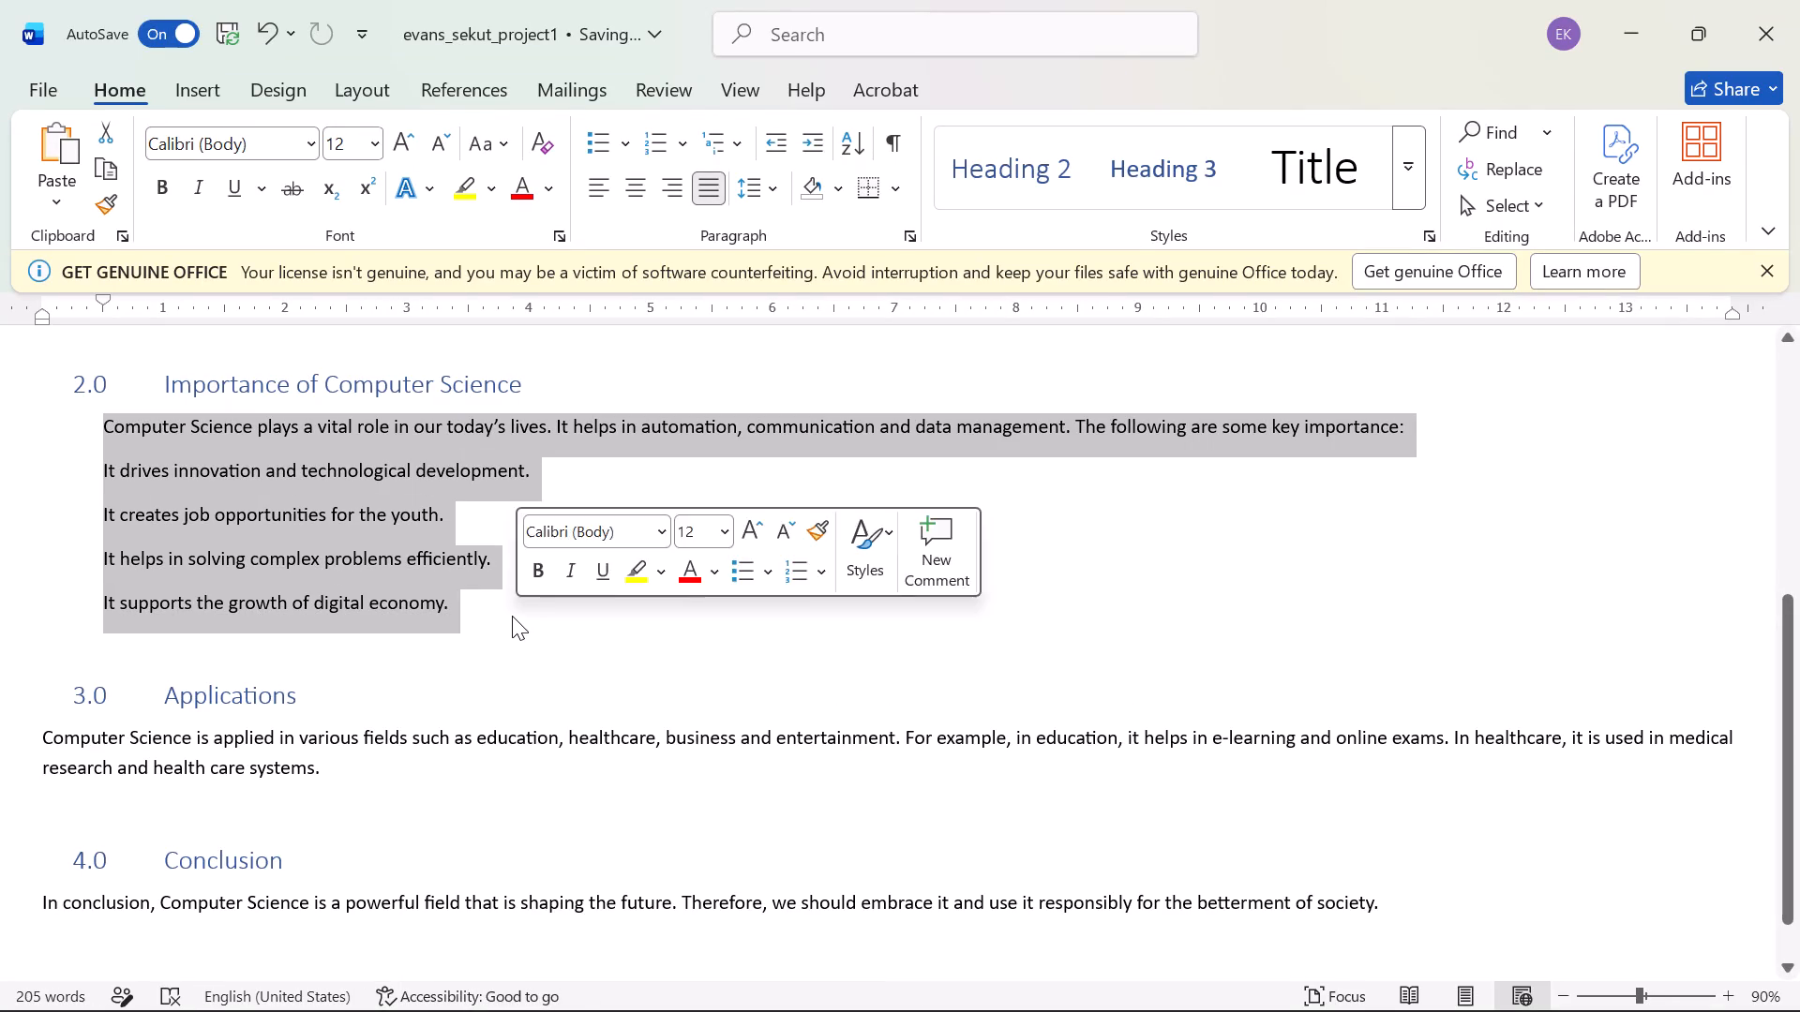
{"action": "right_click", "coordinate": [293, 484]}
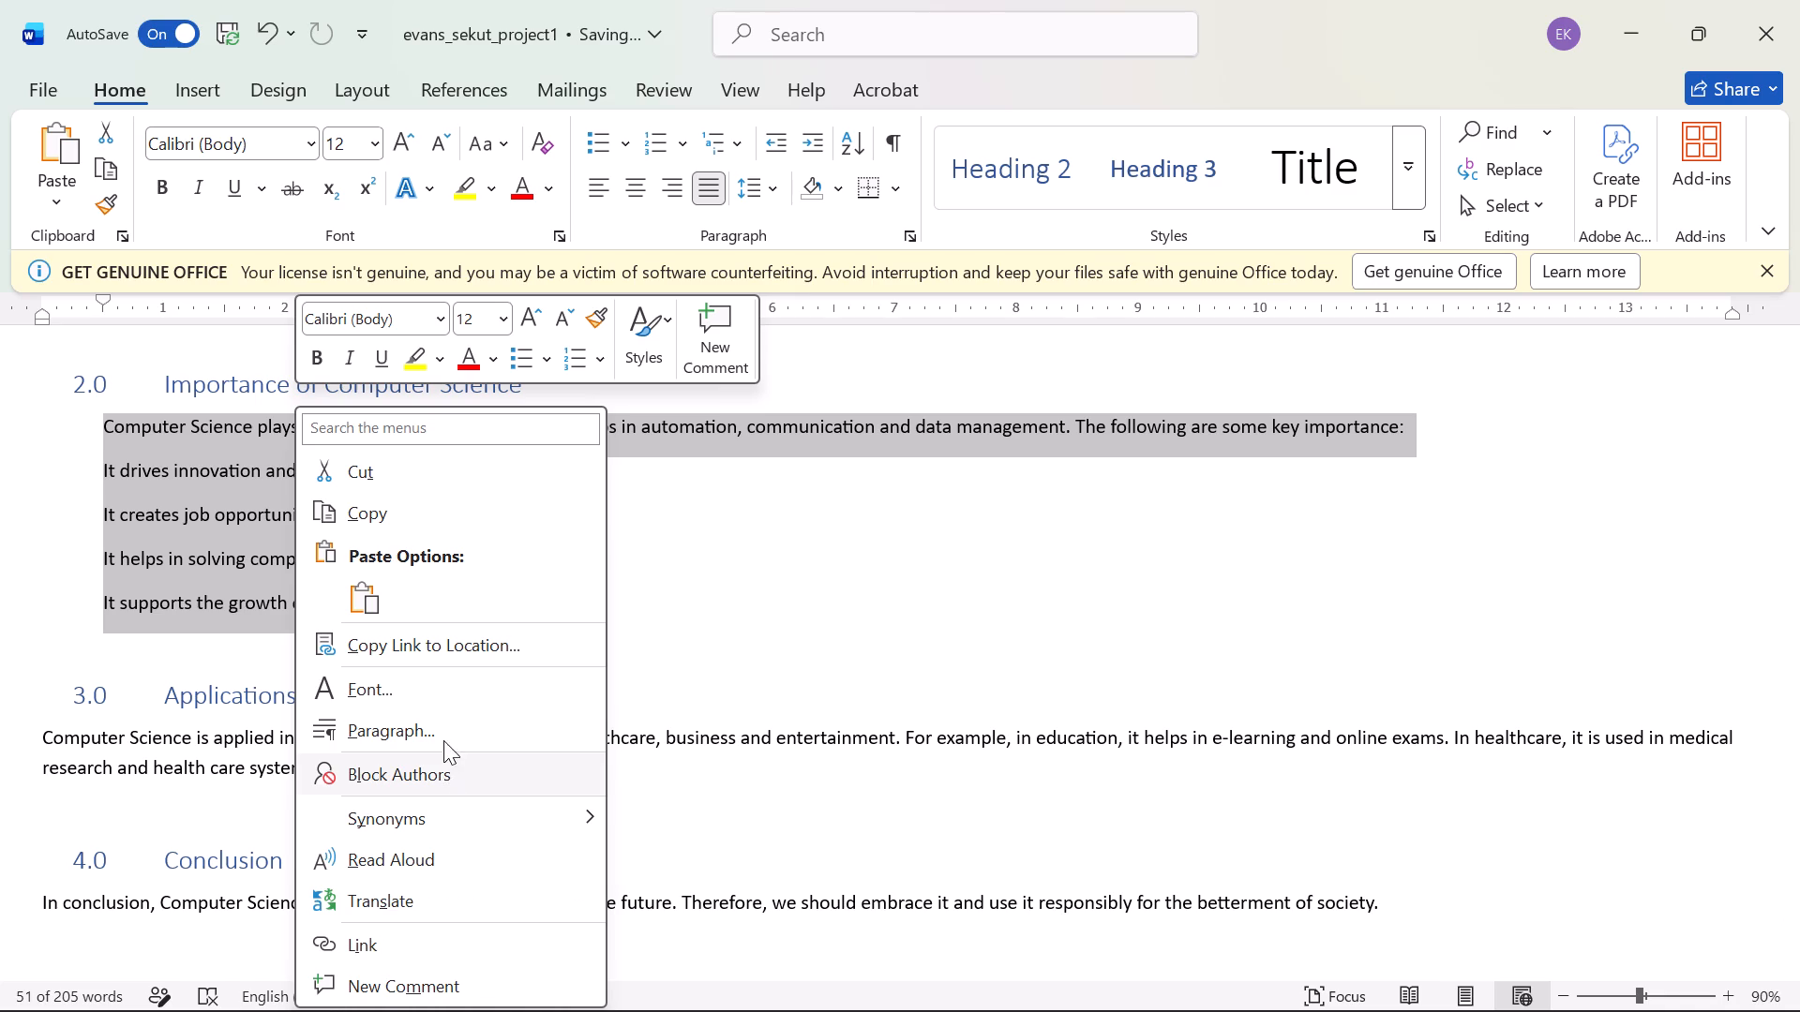
{"action": "left_click", "coordinate": [444, 713]}
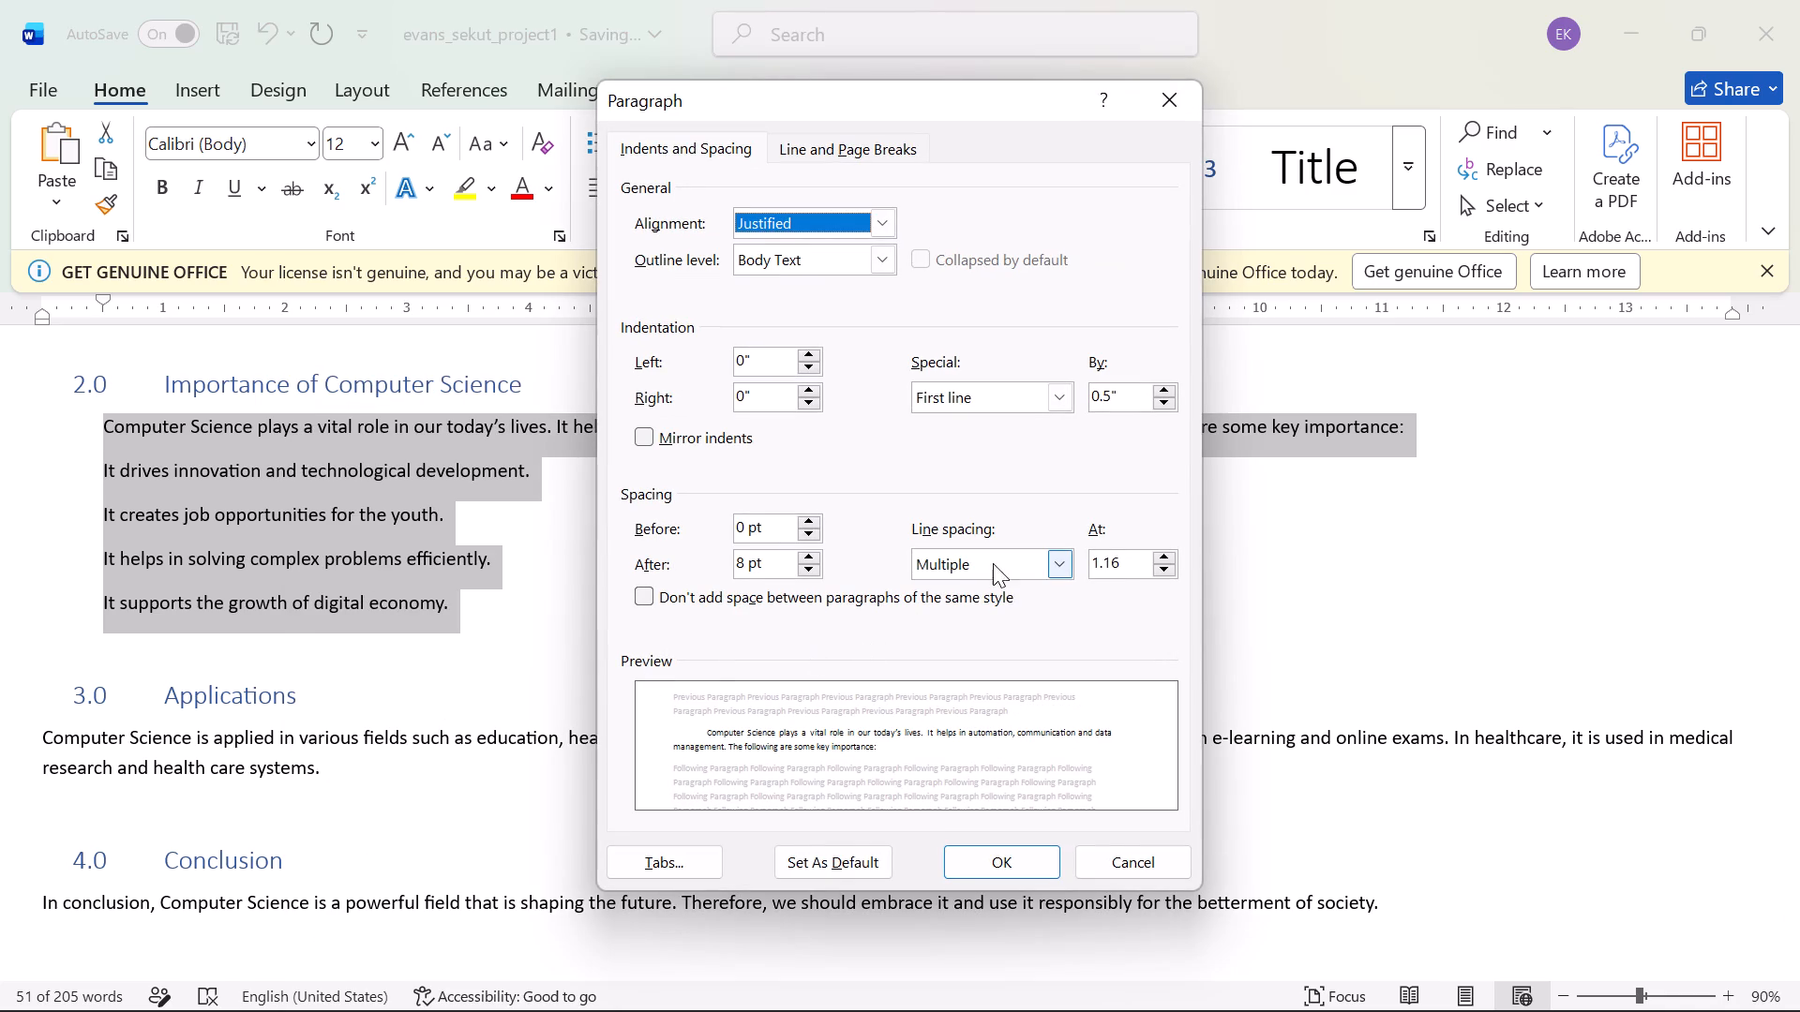
{"action": "left_click", "coordinate": [1060, 388]}
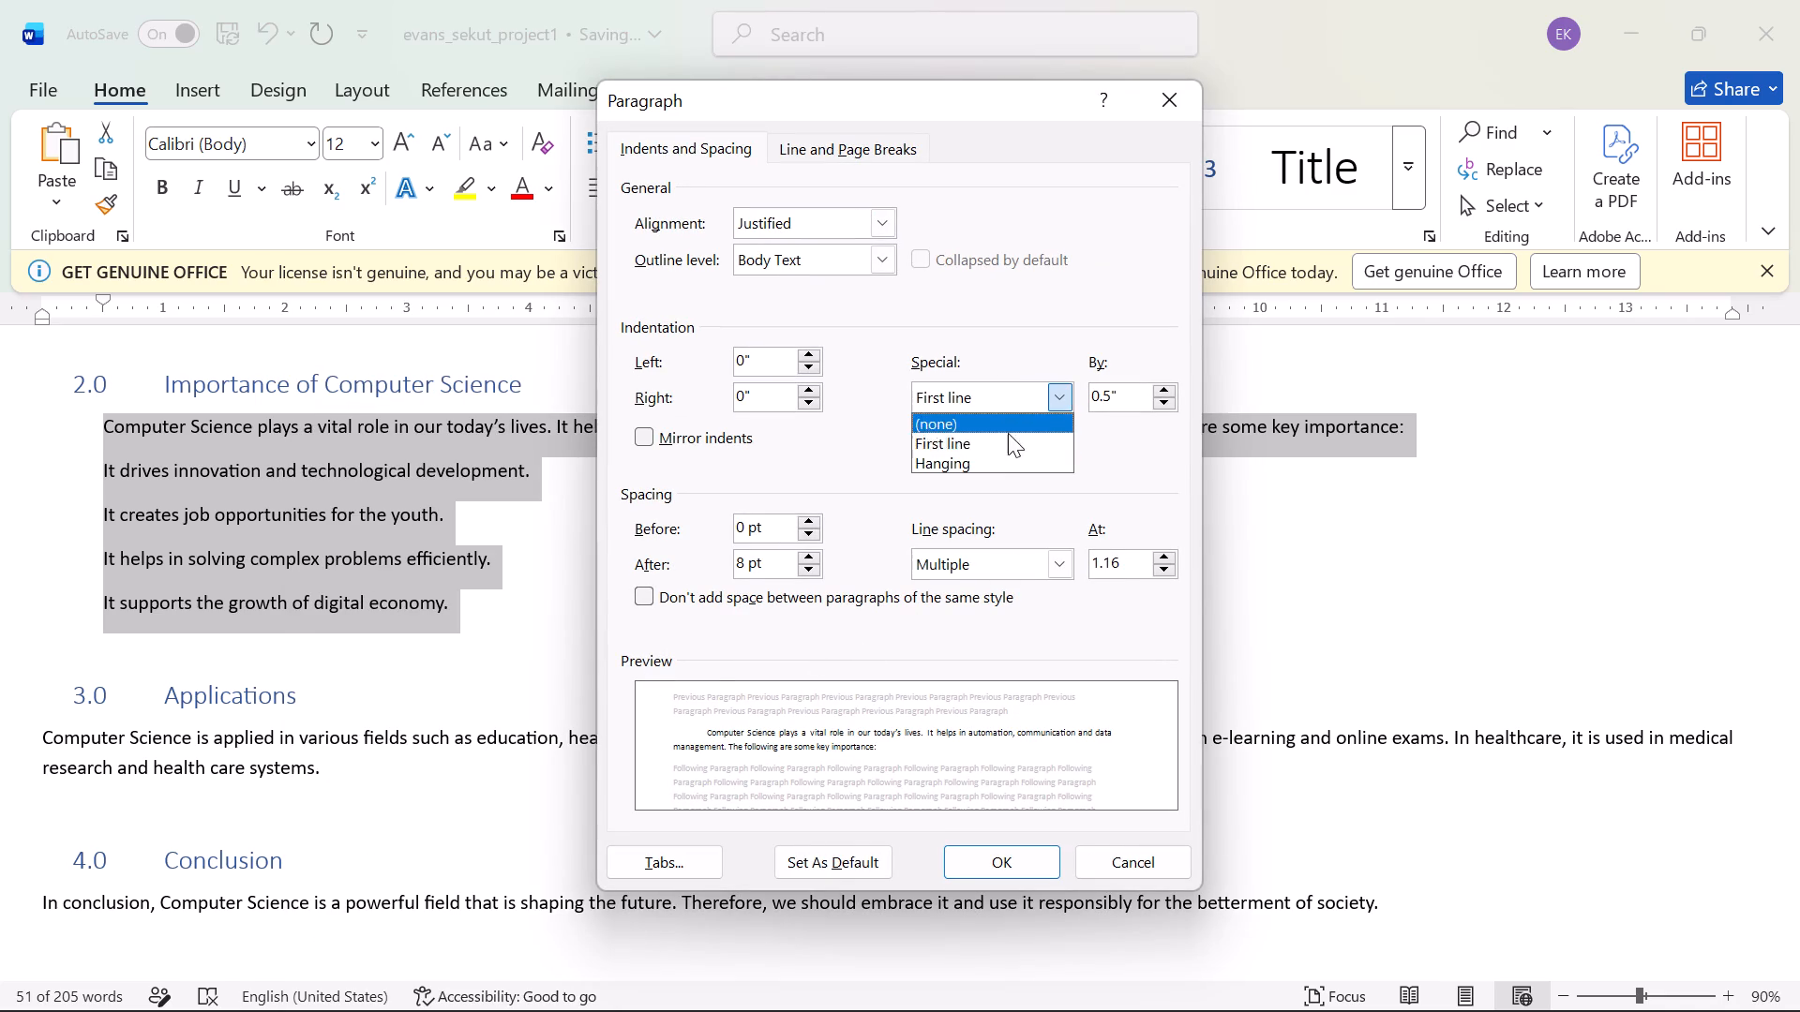
{"action": "left_click", "coordinate": [997, 443]}
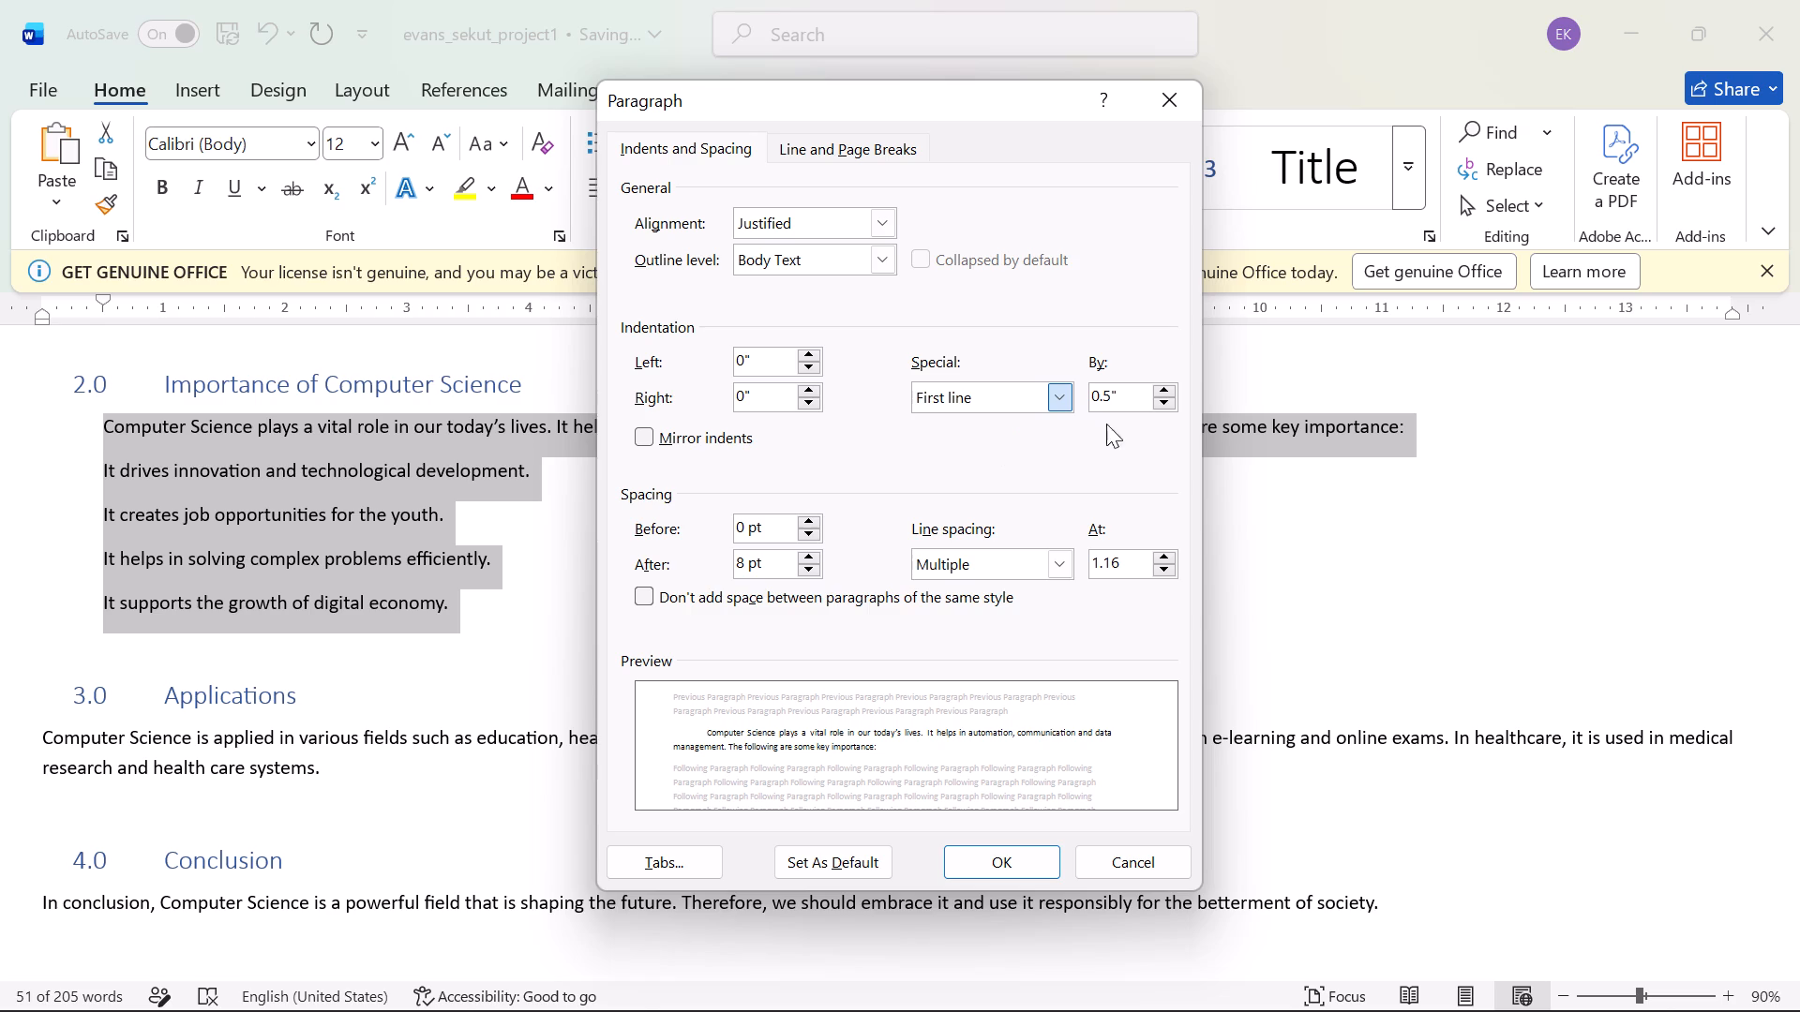
{"action": "left_click", "coordinate": [1158, 398]}
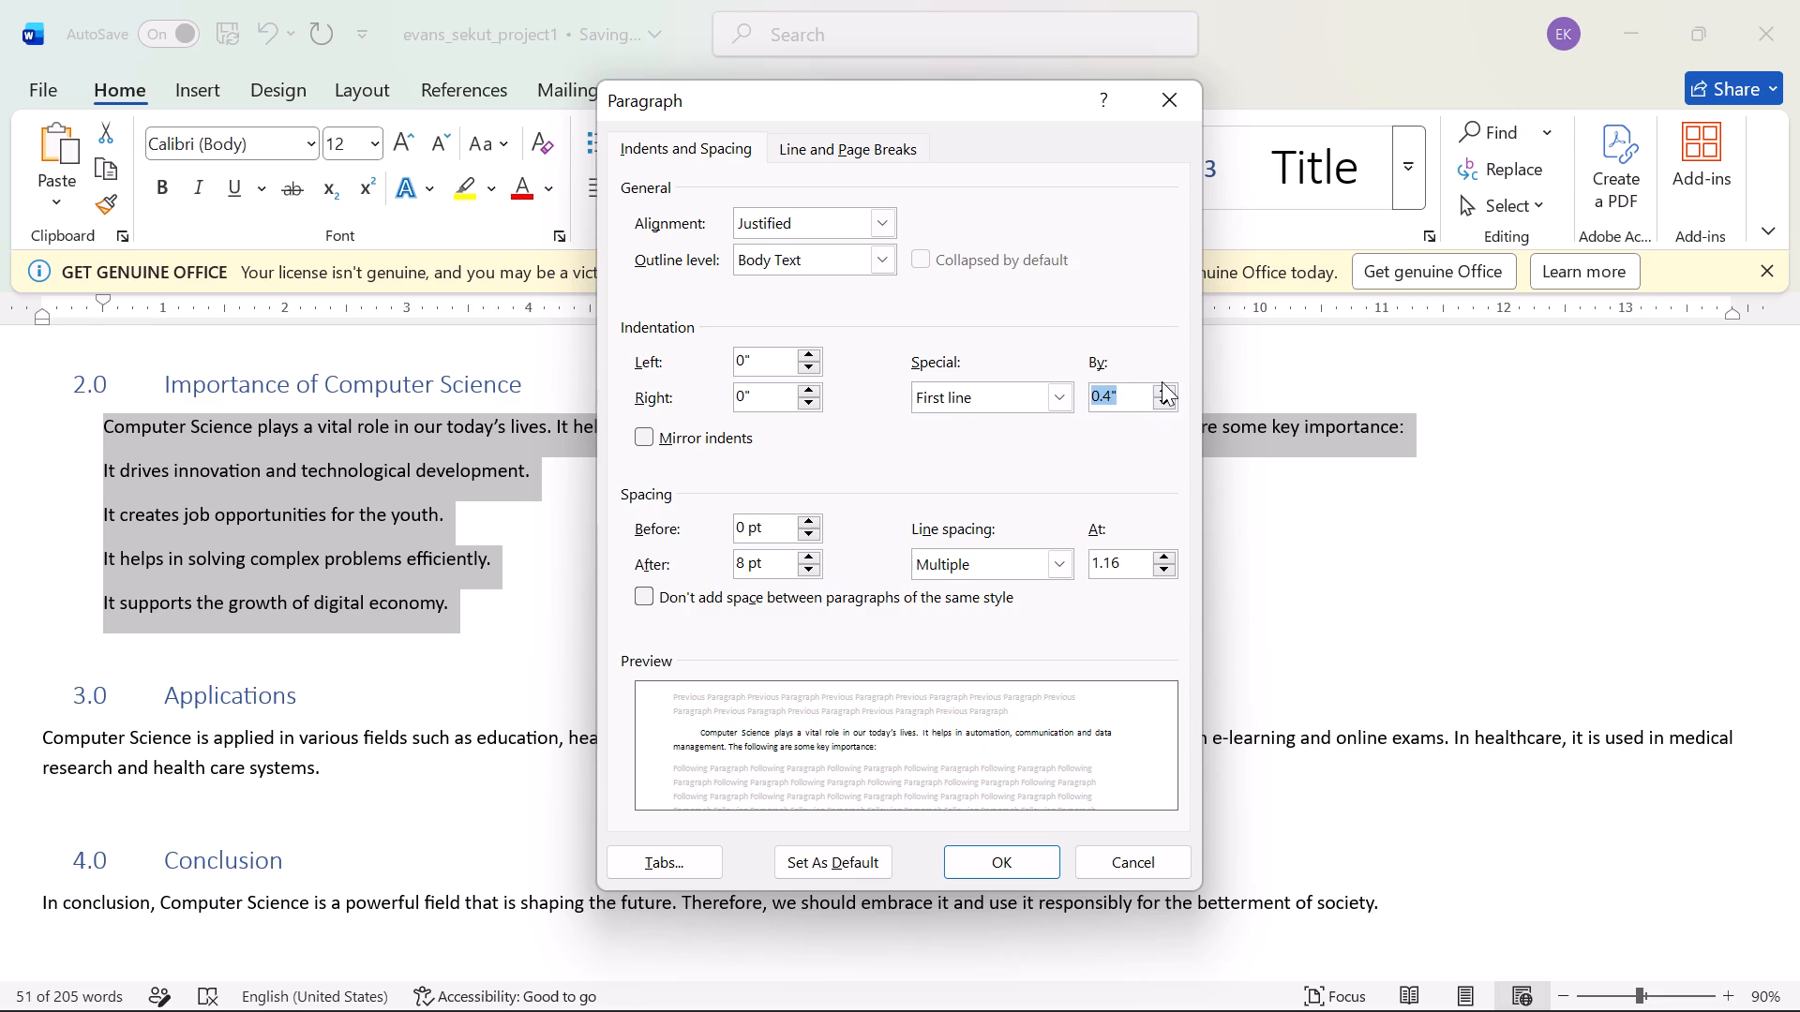
{"action": "left_click", "coordinate": [1162, 381]}
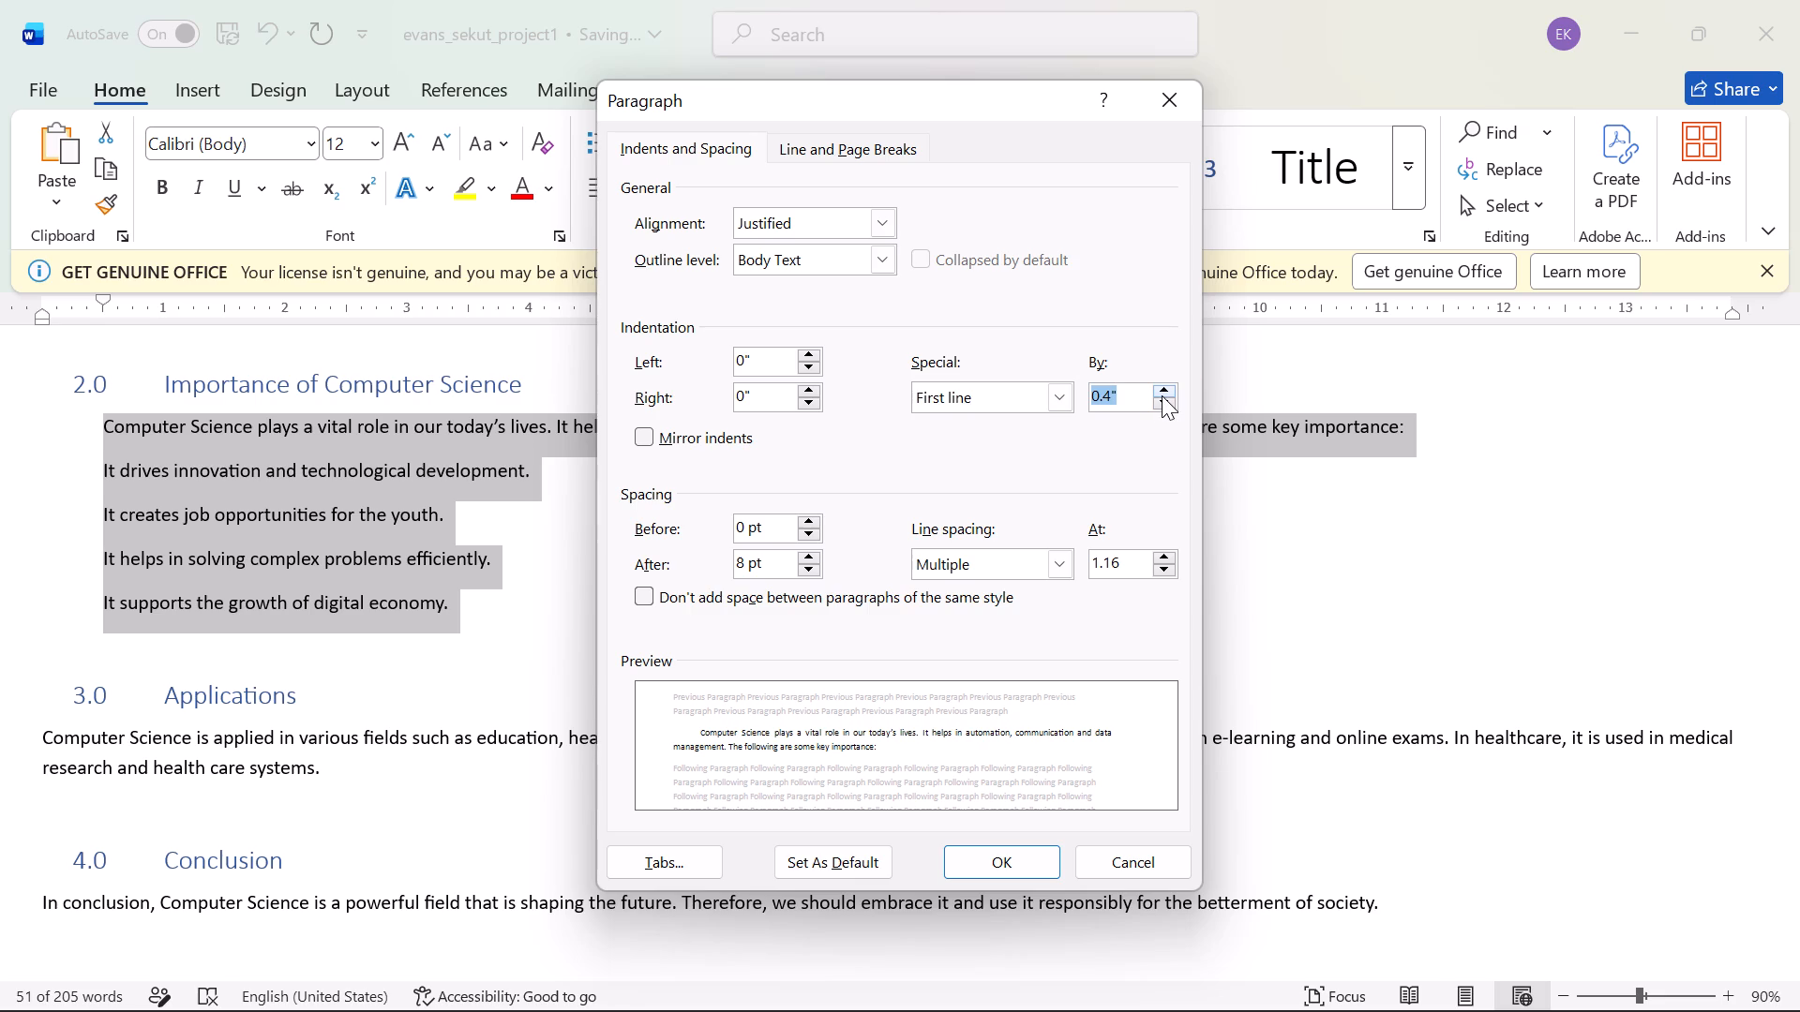
{"action": "left_click", "coordinate": [1162, 395]}
{"action": "left_click", "coordinate": [1162, 395]}
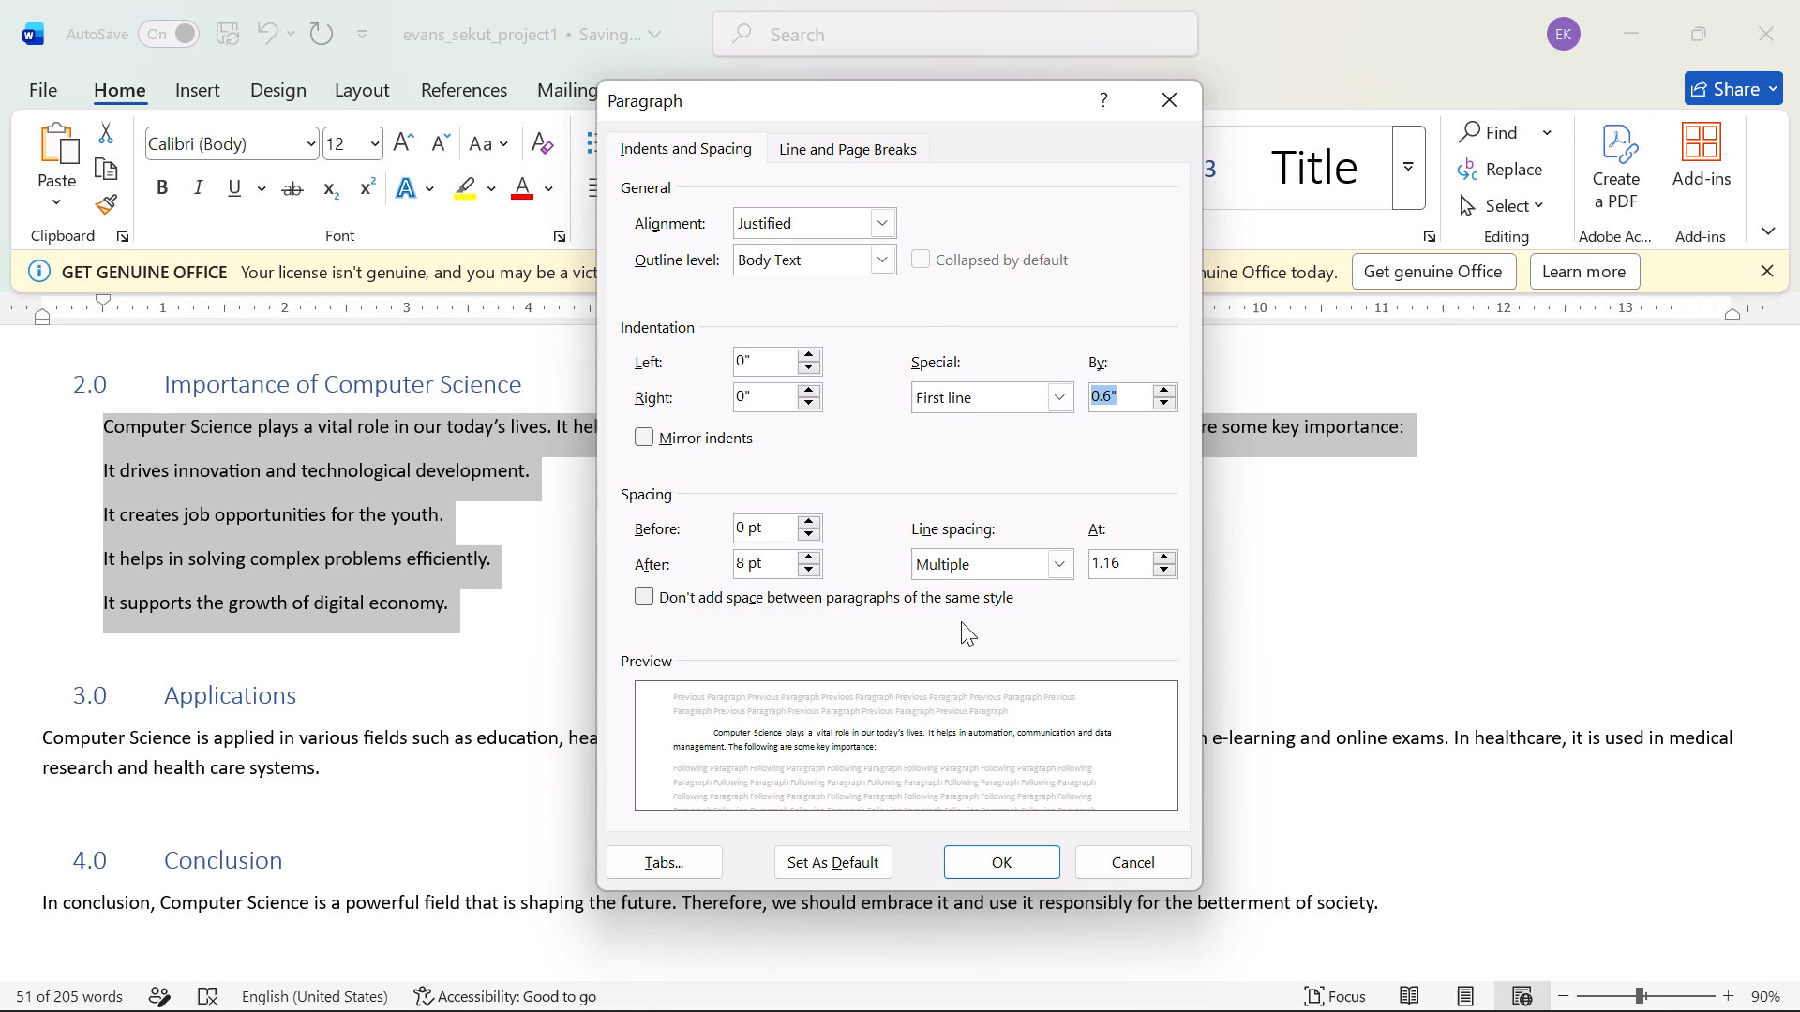
{"action": "left_click", "coordinate": [1011, 856]}
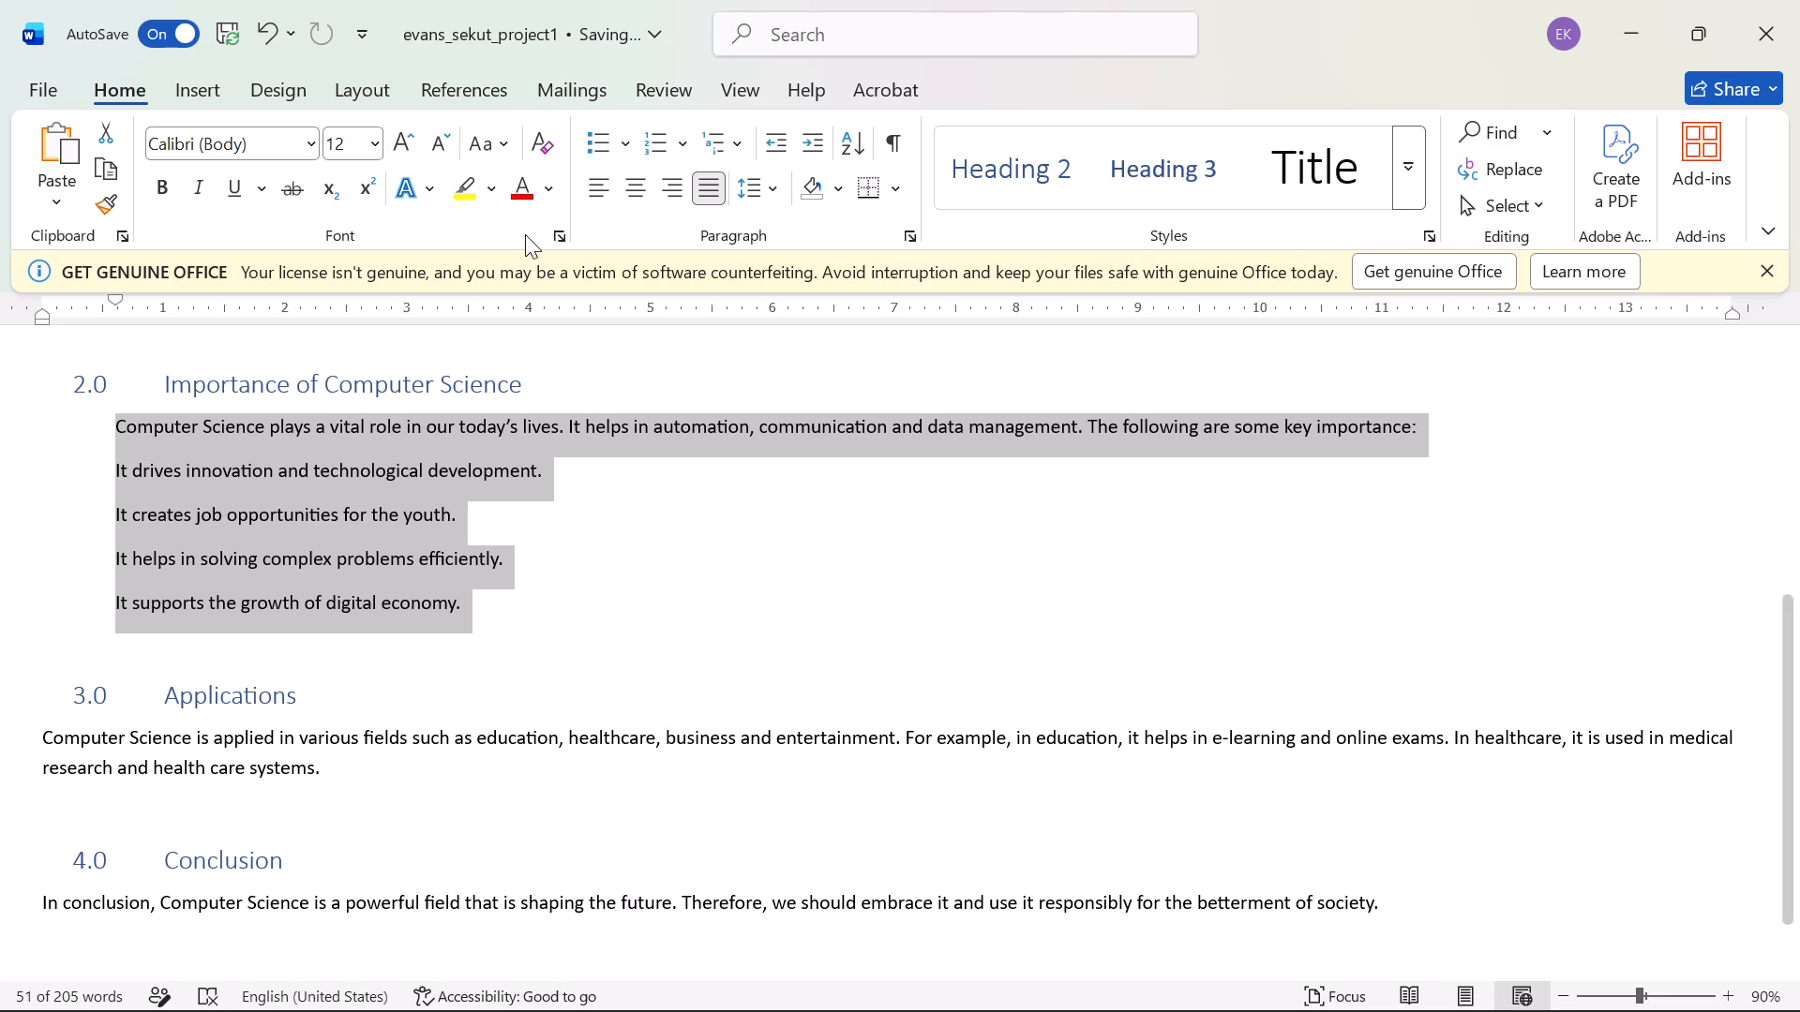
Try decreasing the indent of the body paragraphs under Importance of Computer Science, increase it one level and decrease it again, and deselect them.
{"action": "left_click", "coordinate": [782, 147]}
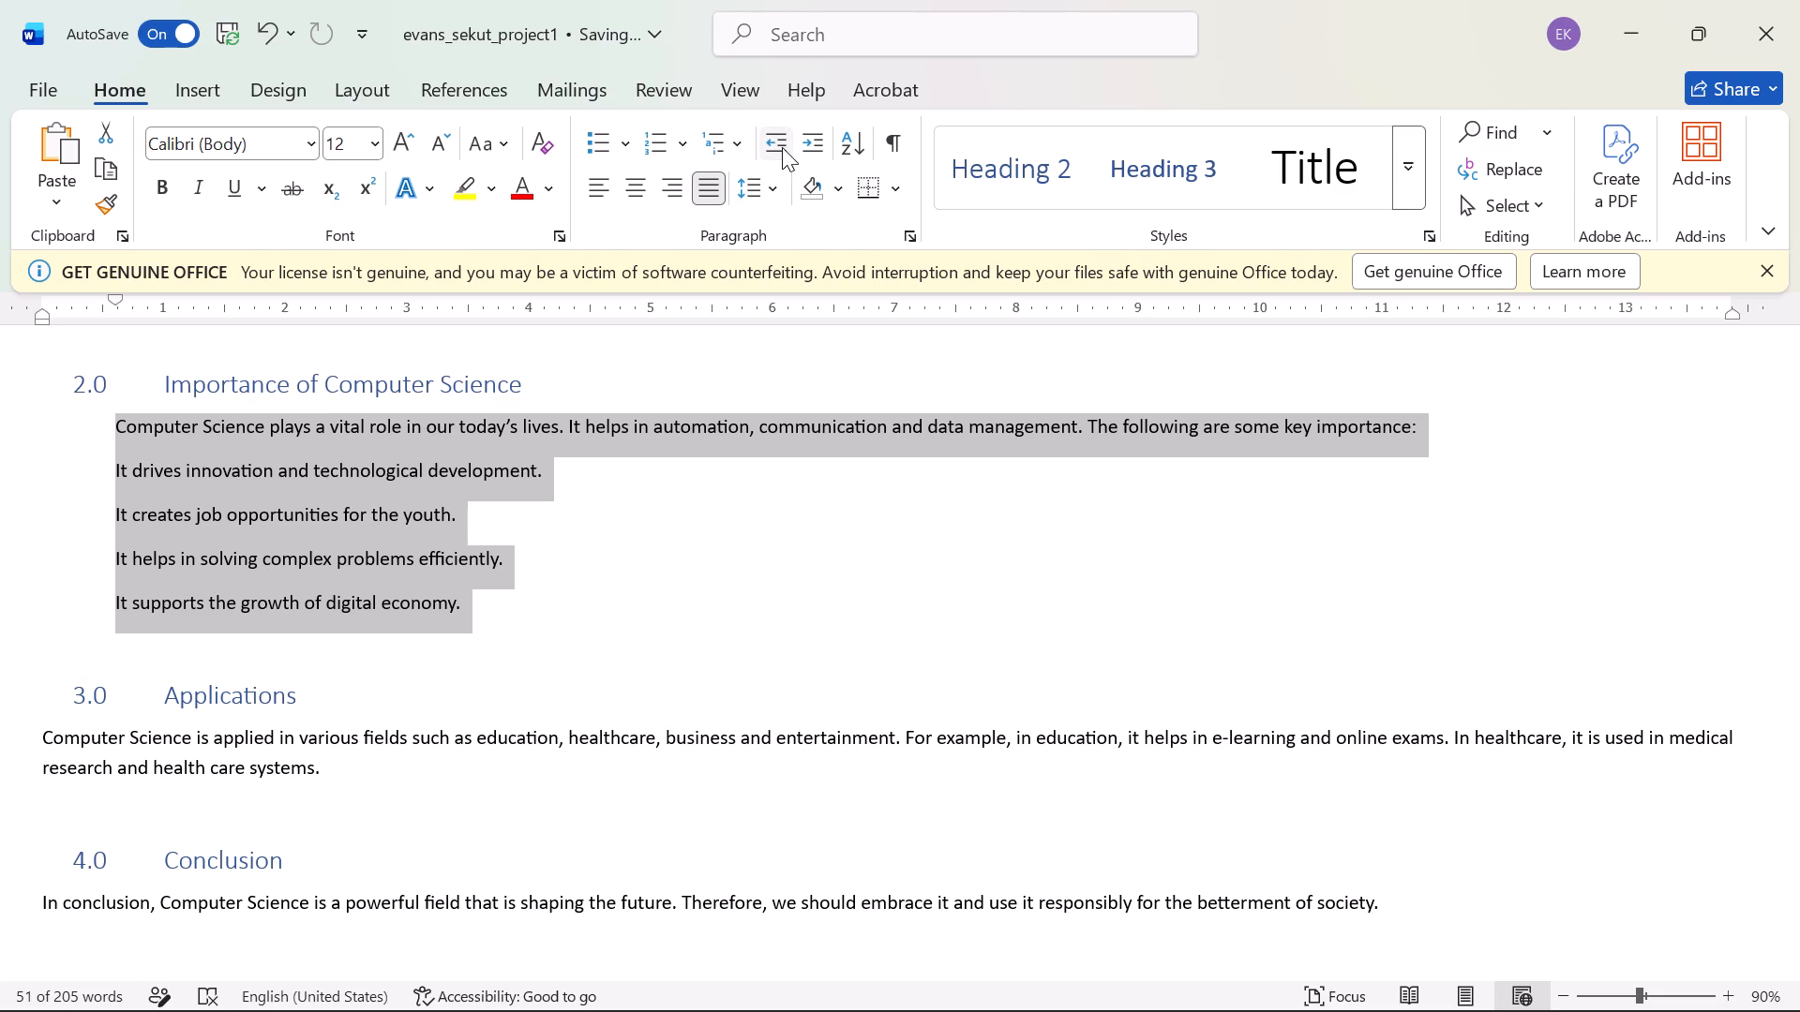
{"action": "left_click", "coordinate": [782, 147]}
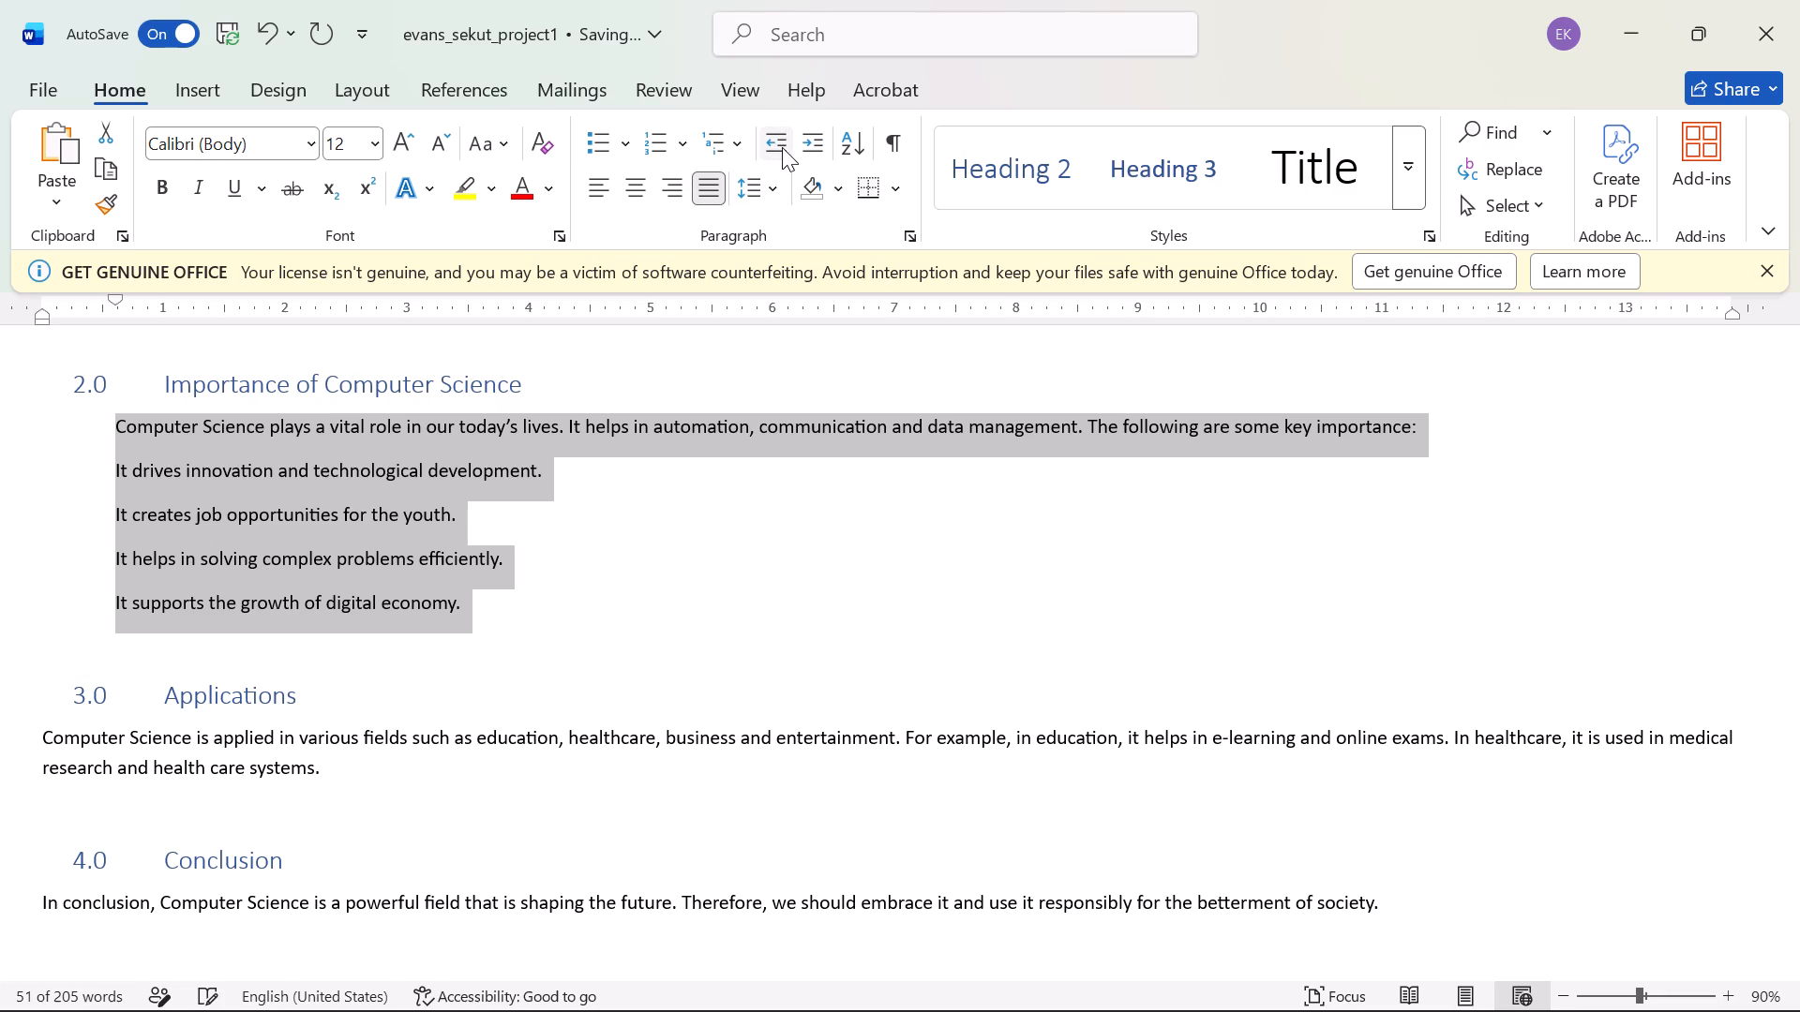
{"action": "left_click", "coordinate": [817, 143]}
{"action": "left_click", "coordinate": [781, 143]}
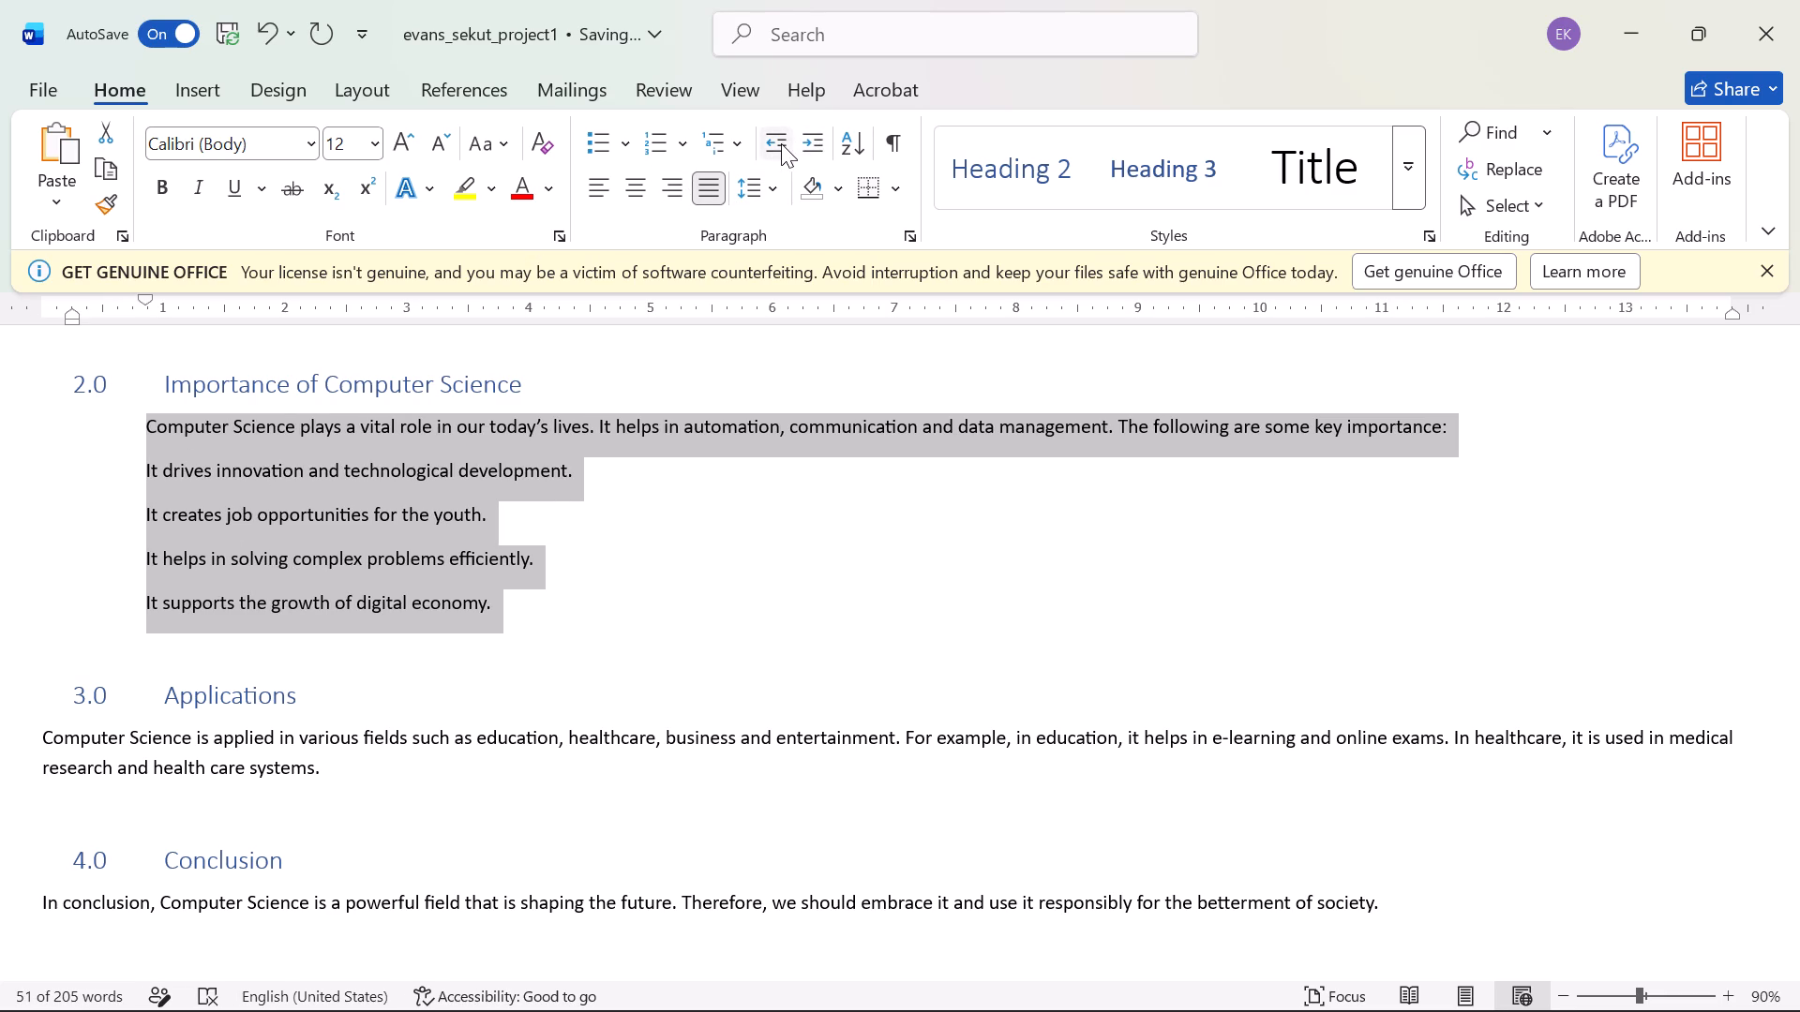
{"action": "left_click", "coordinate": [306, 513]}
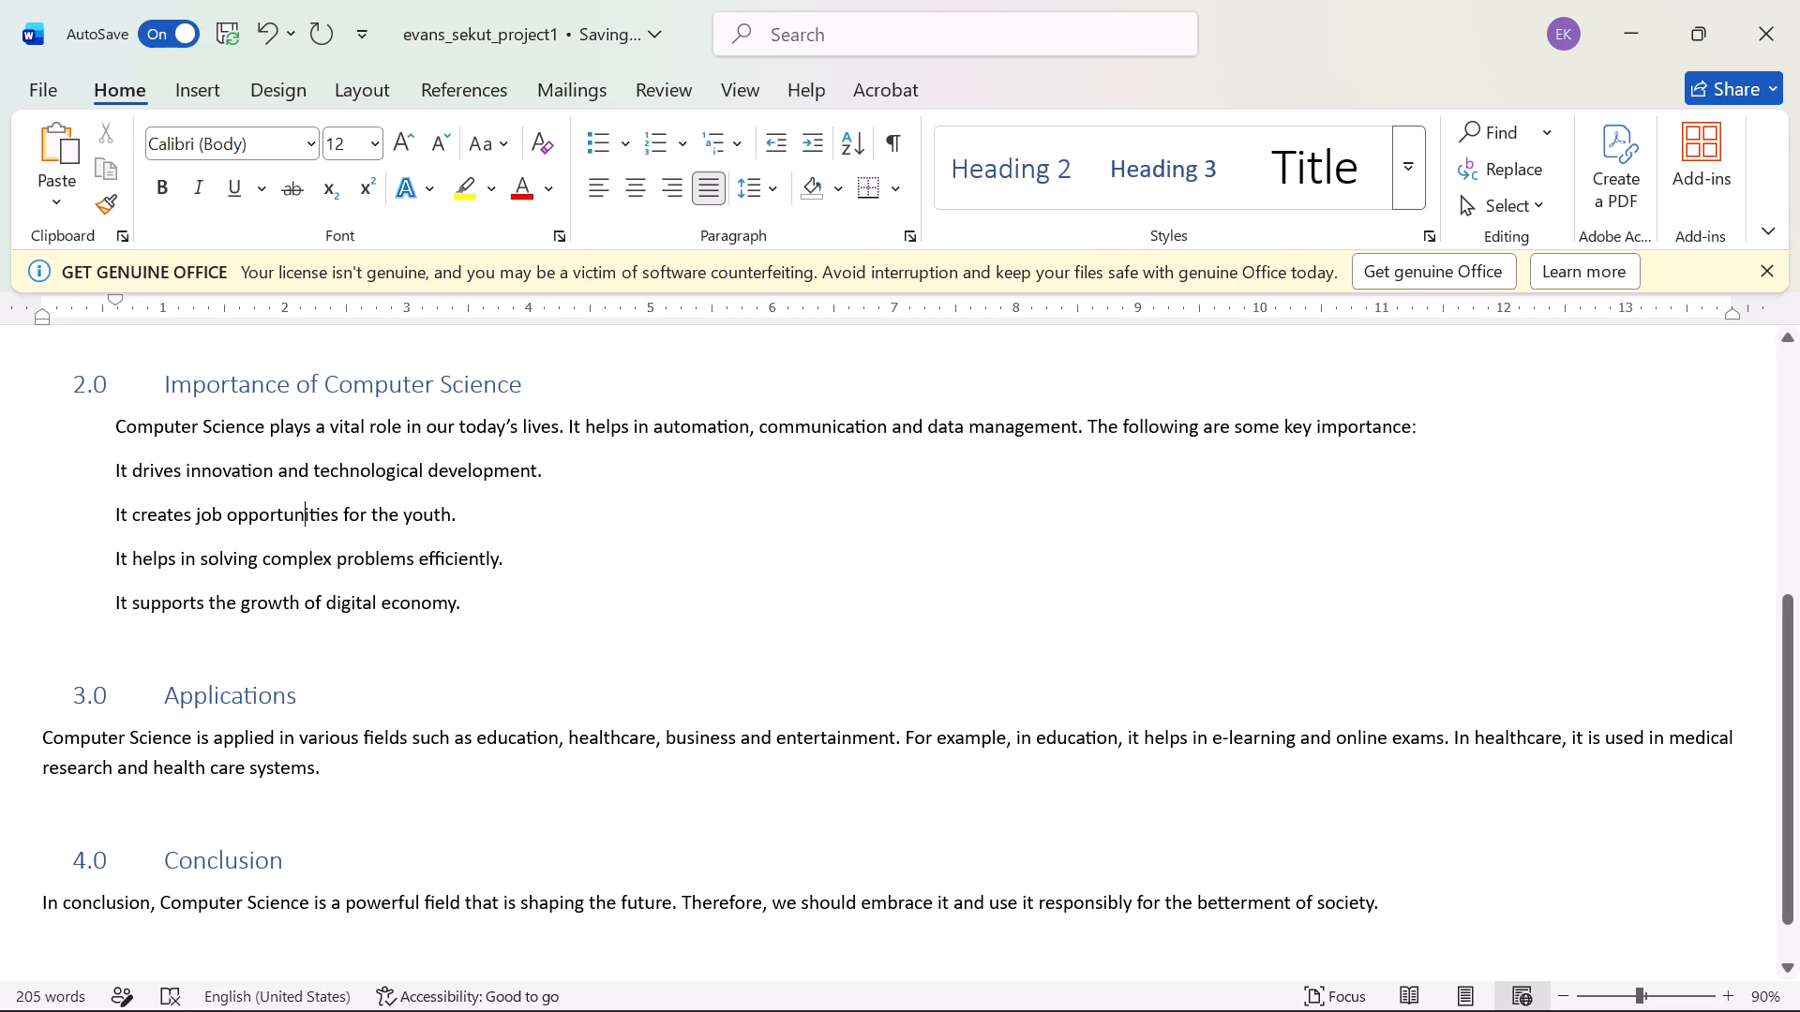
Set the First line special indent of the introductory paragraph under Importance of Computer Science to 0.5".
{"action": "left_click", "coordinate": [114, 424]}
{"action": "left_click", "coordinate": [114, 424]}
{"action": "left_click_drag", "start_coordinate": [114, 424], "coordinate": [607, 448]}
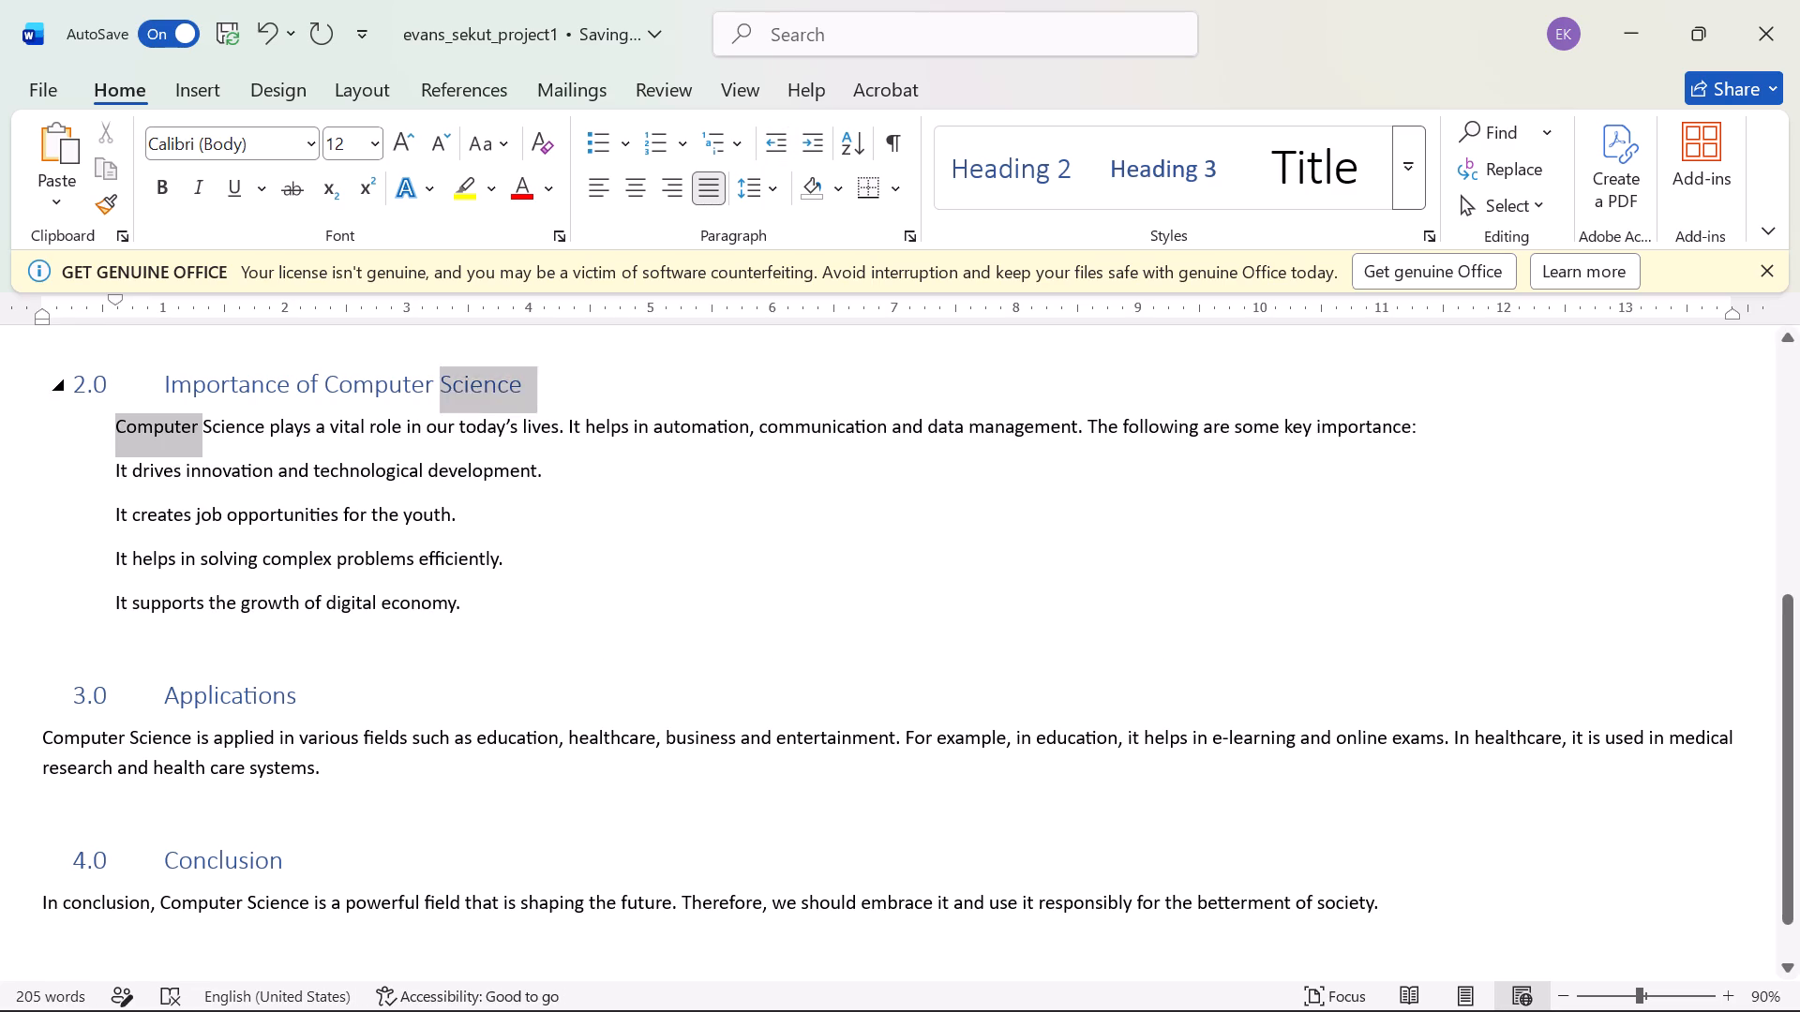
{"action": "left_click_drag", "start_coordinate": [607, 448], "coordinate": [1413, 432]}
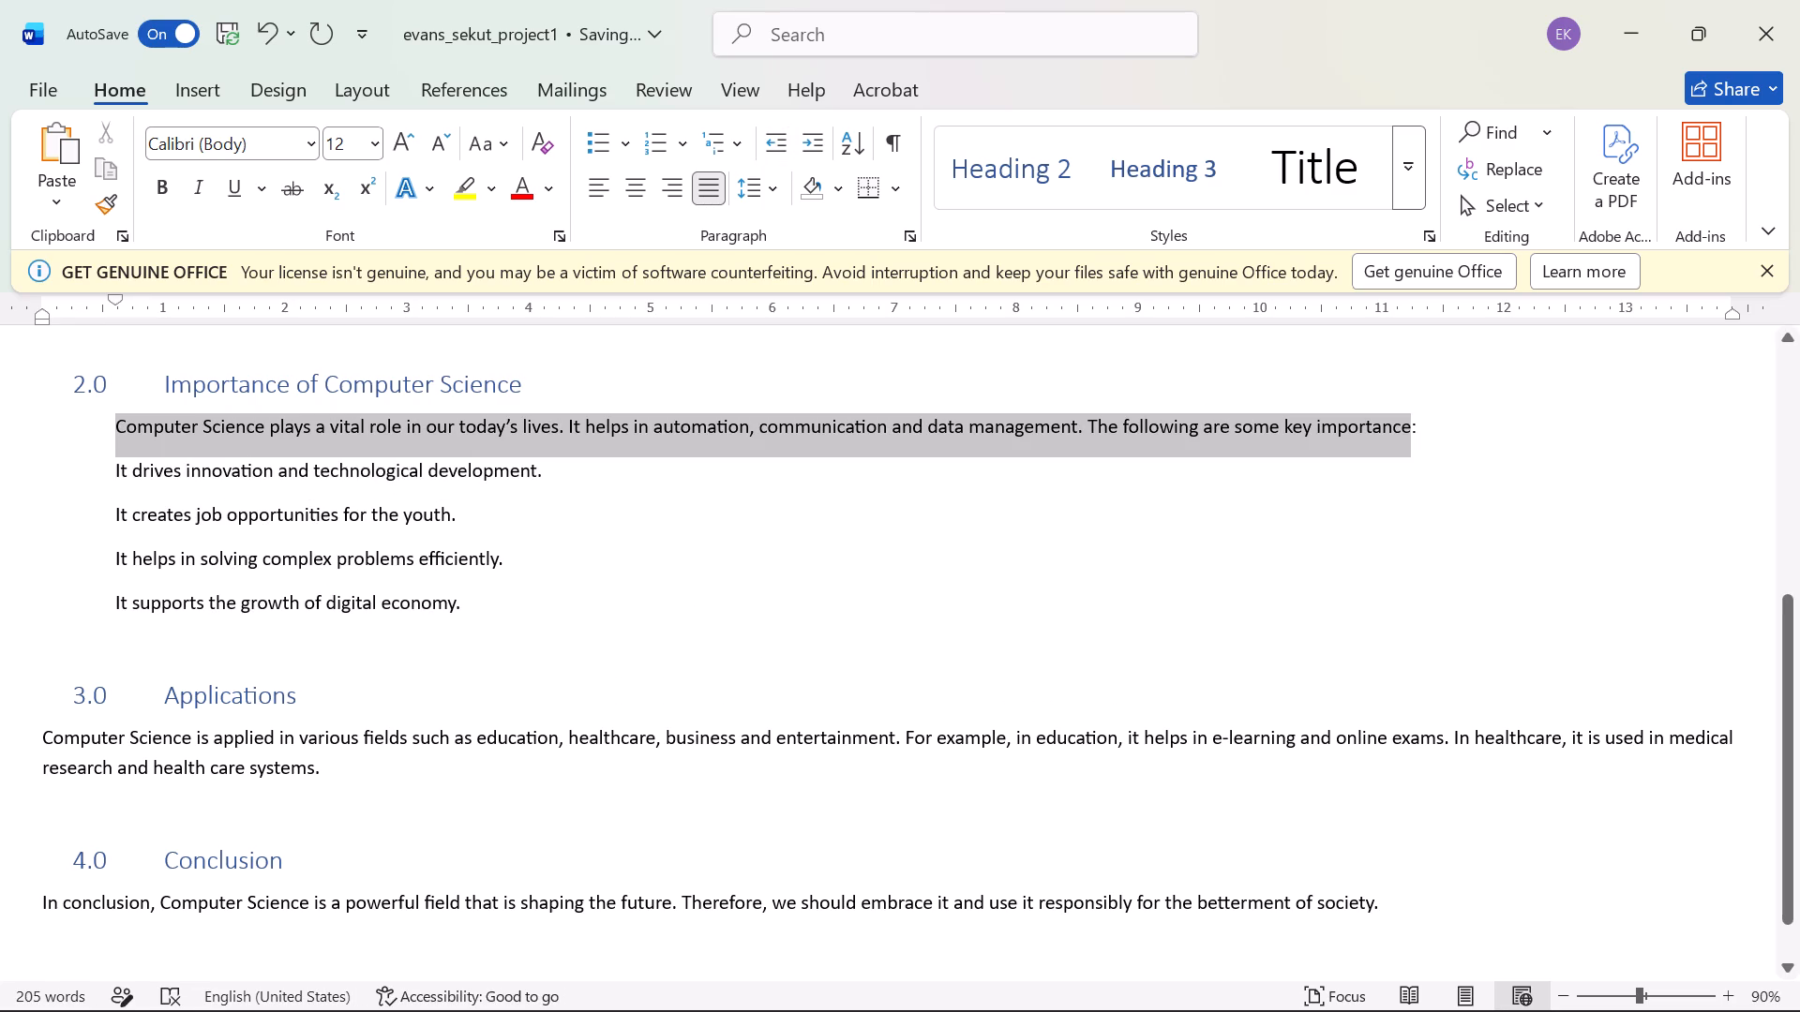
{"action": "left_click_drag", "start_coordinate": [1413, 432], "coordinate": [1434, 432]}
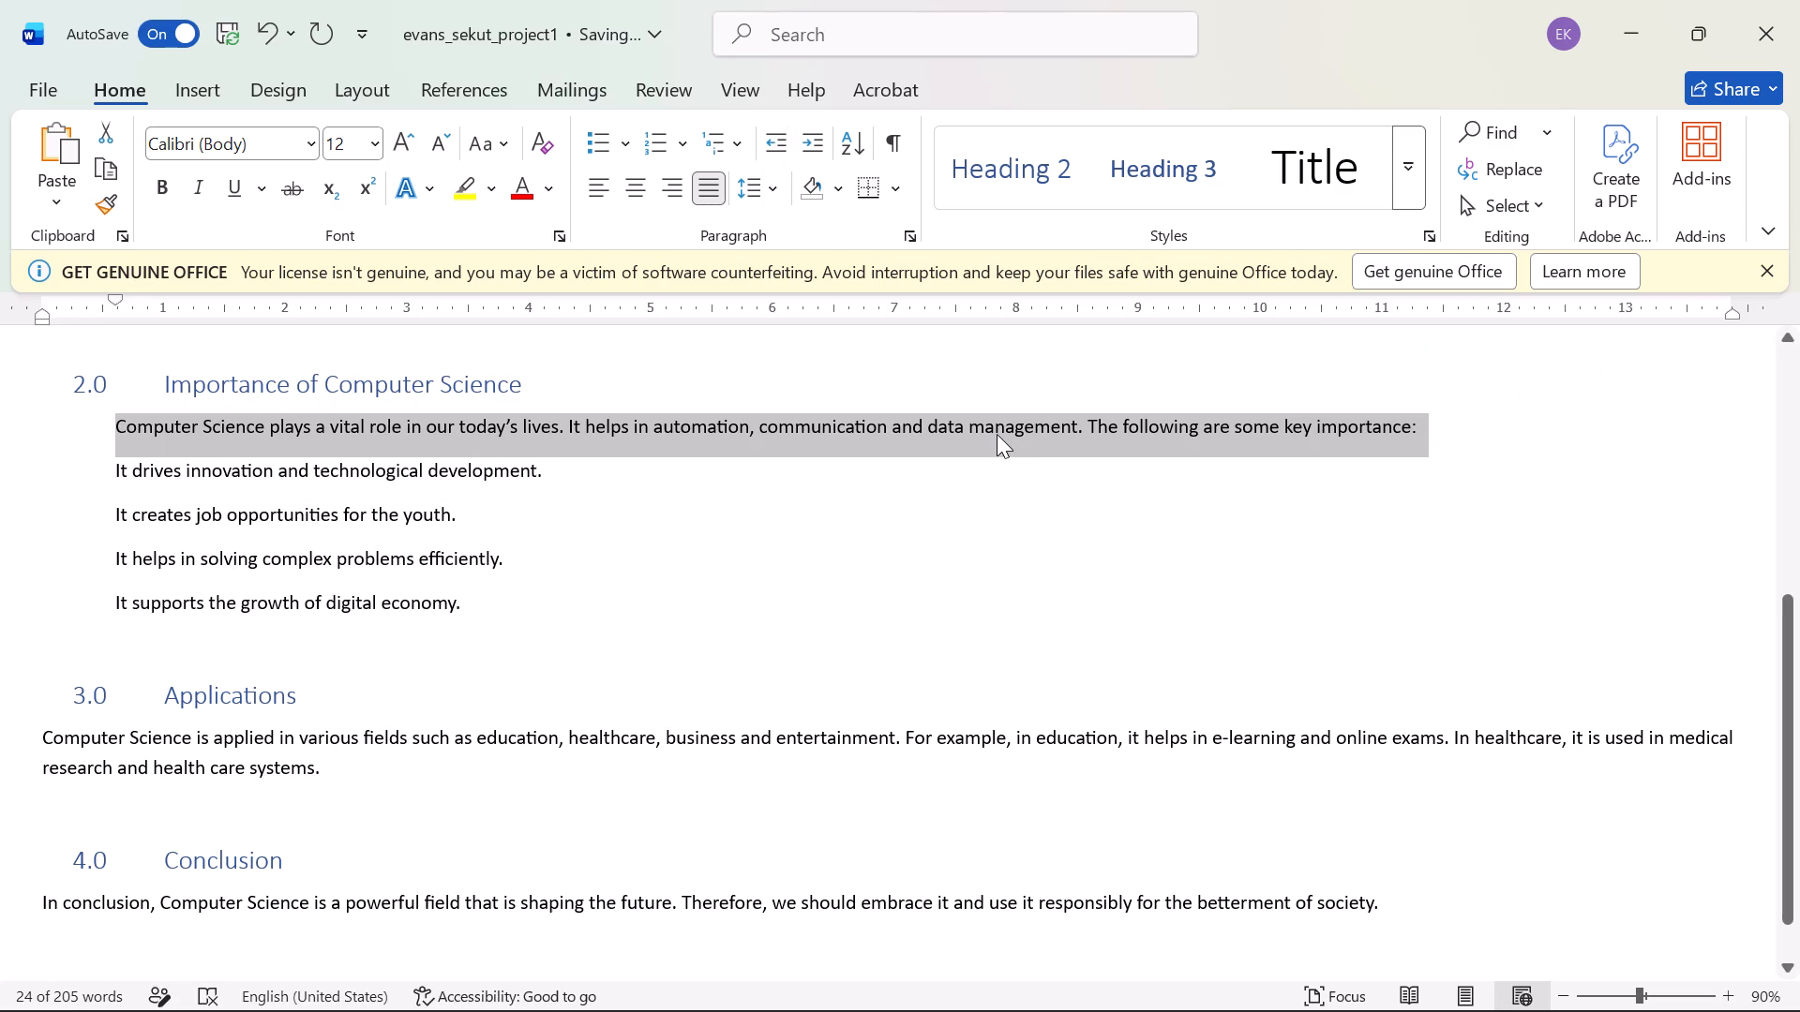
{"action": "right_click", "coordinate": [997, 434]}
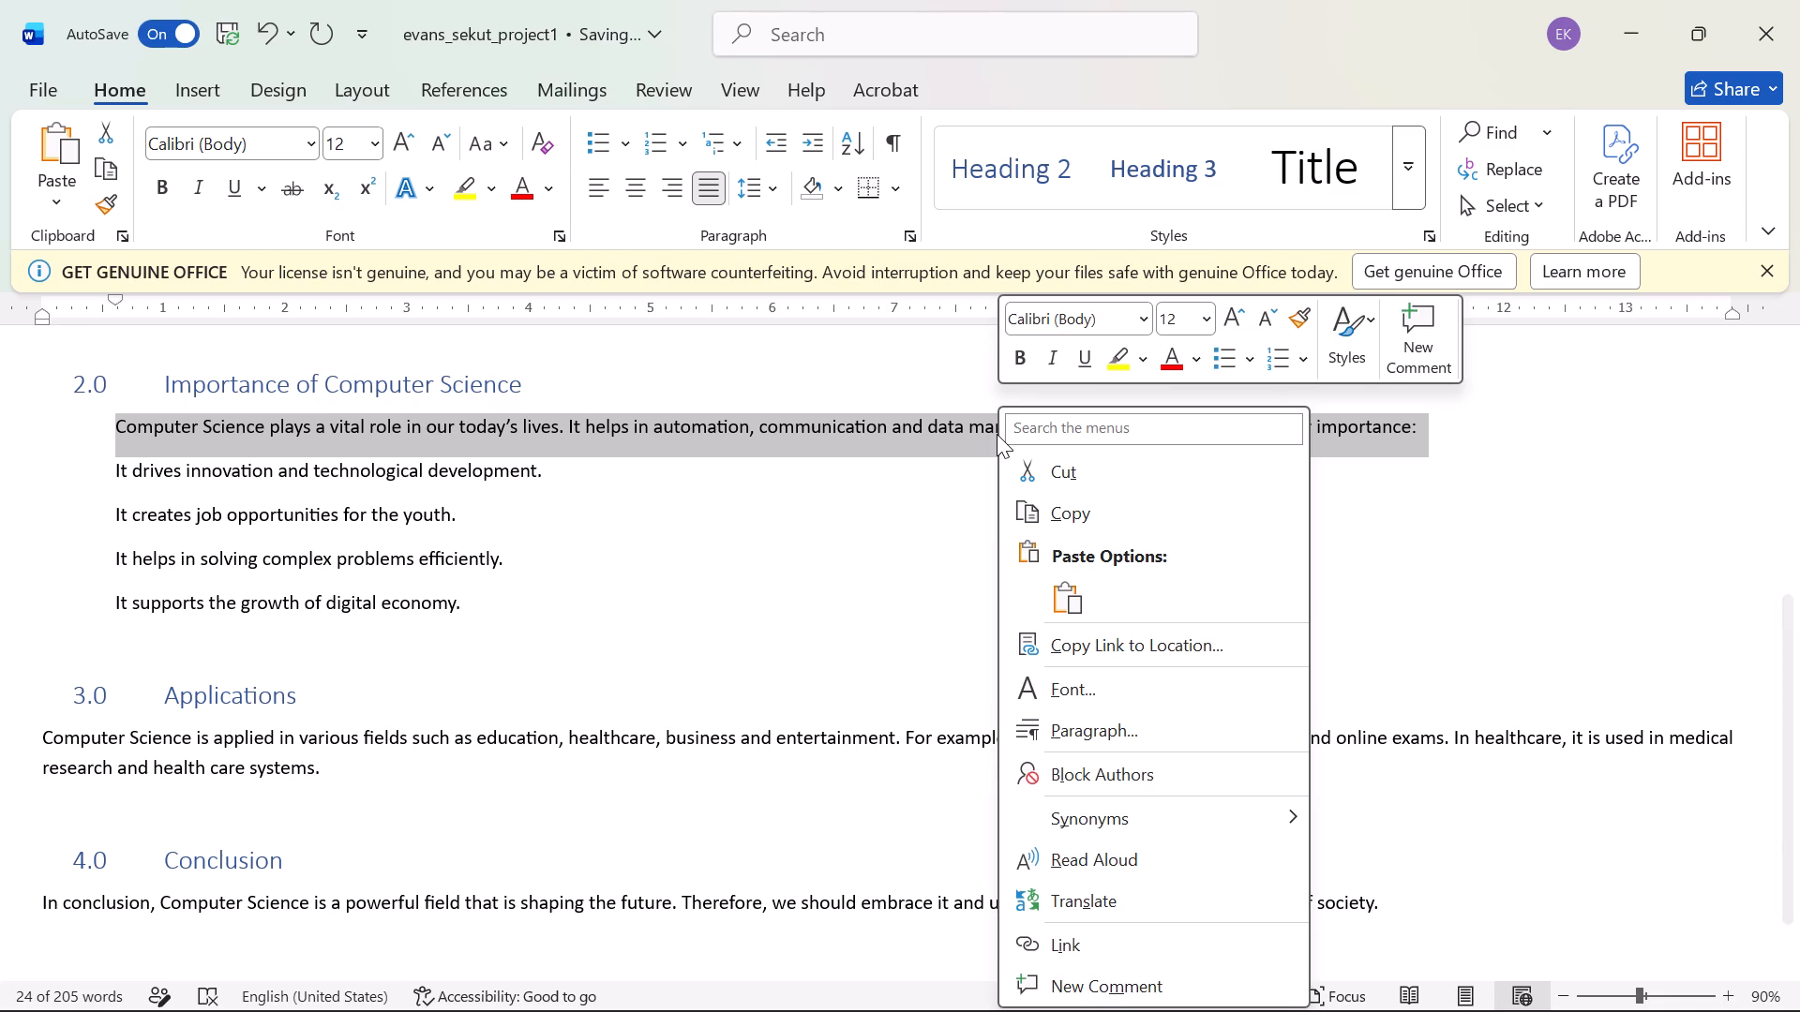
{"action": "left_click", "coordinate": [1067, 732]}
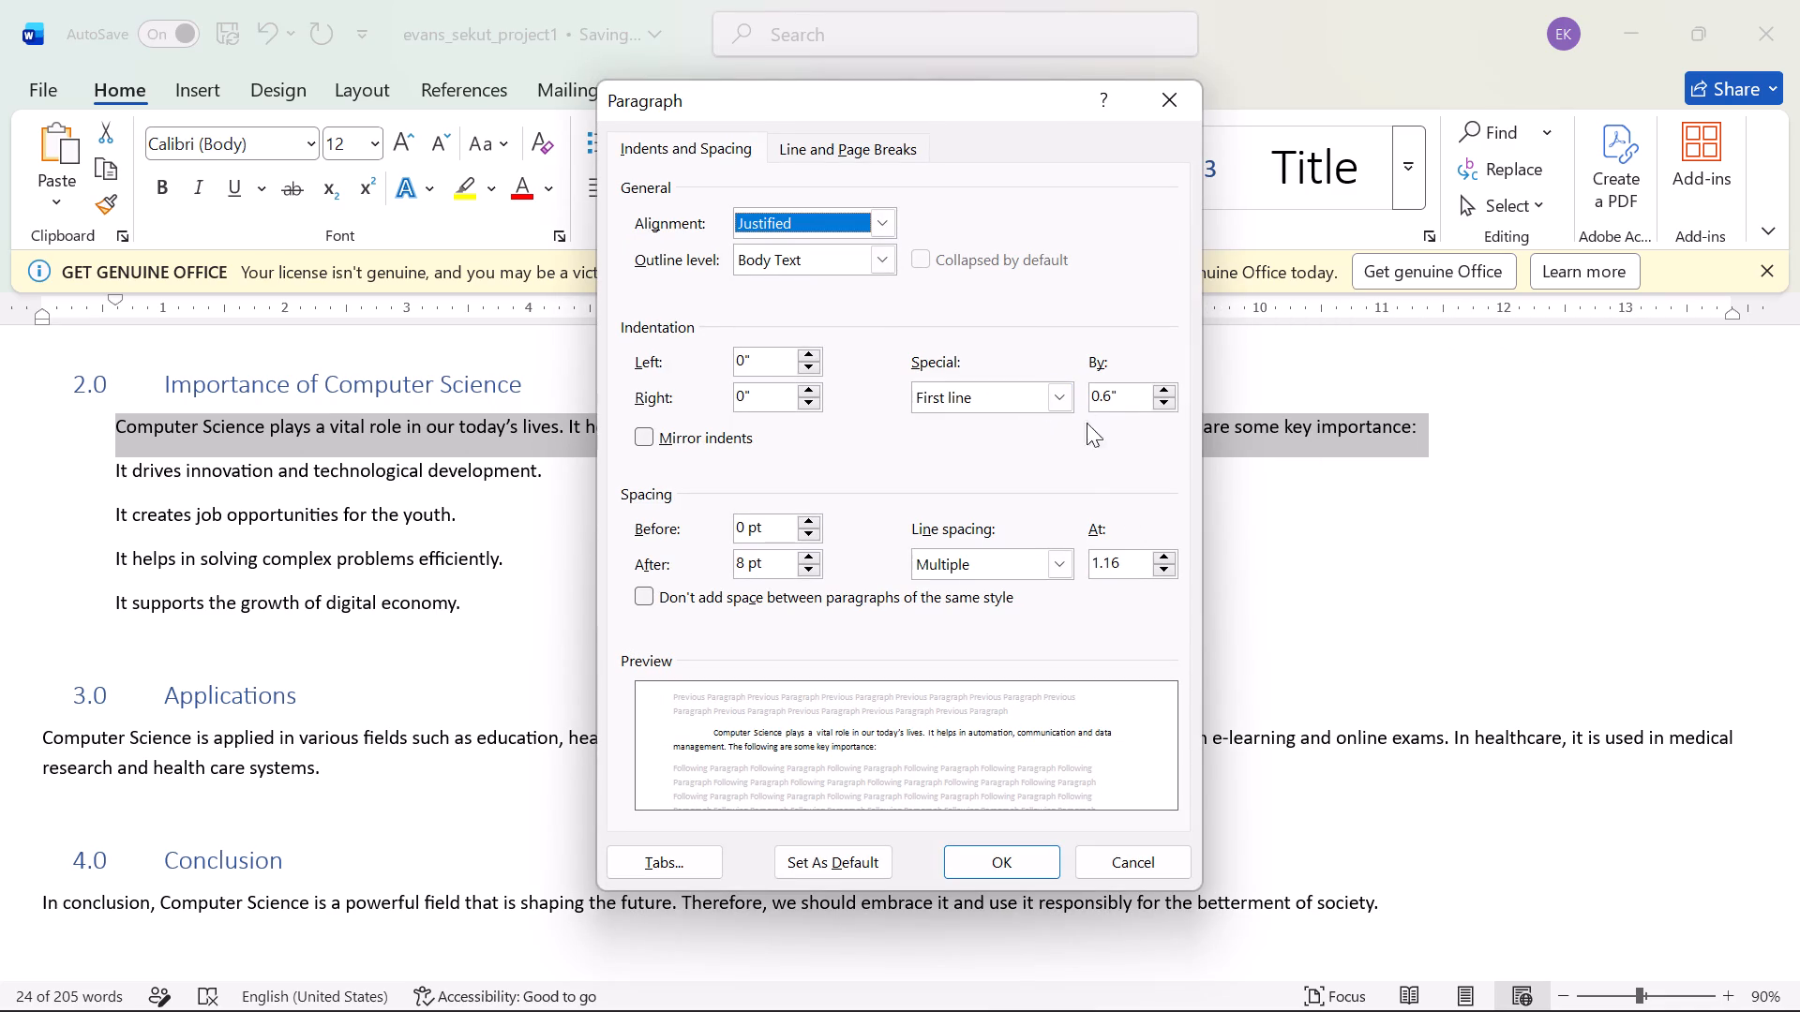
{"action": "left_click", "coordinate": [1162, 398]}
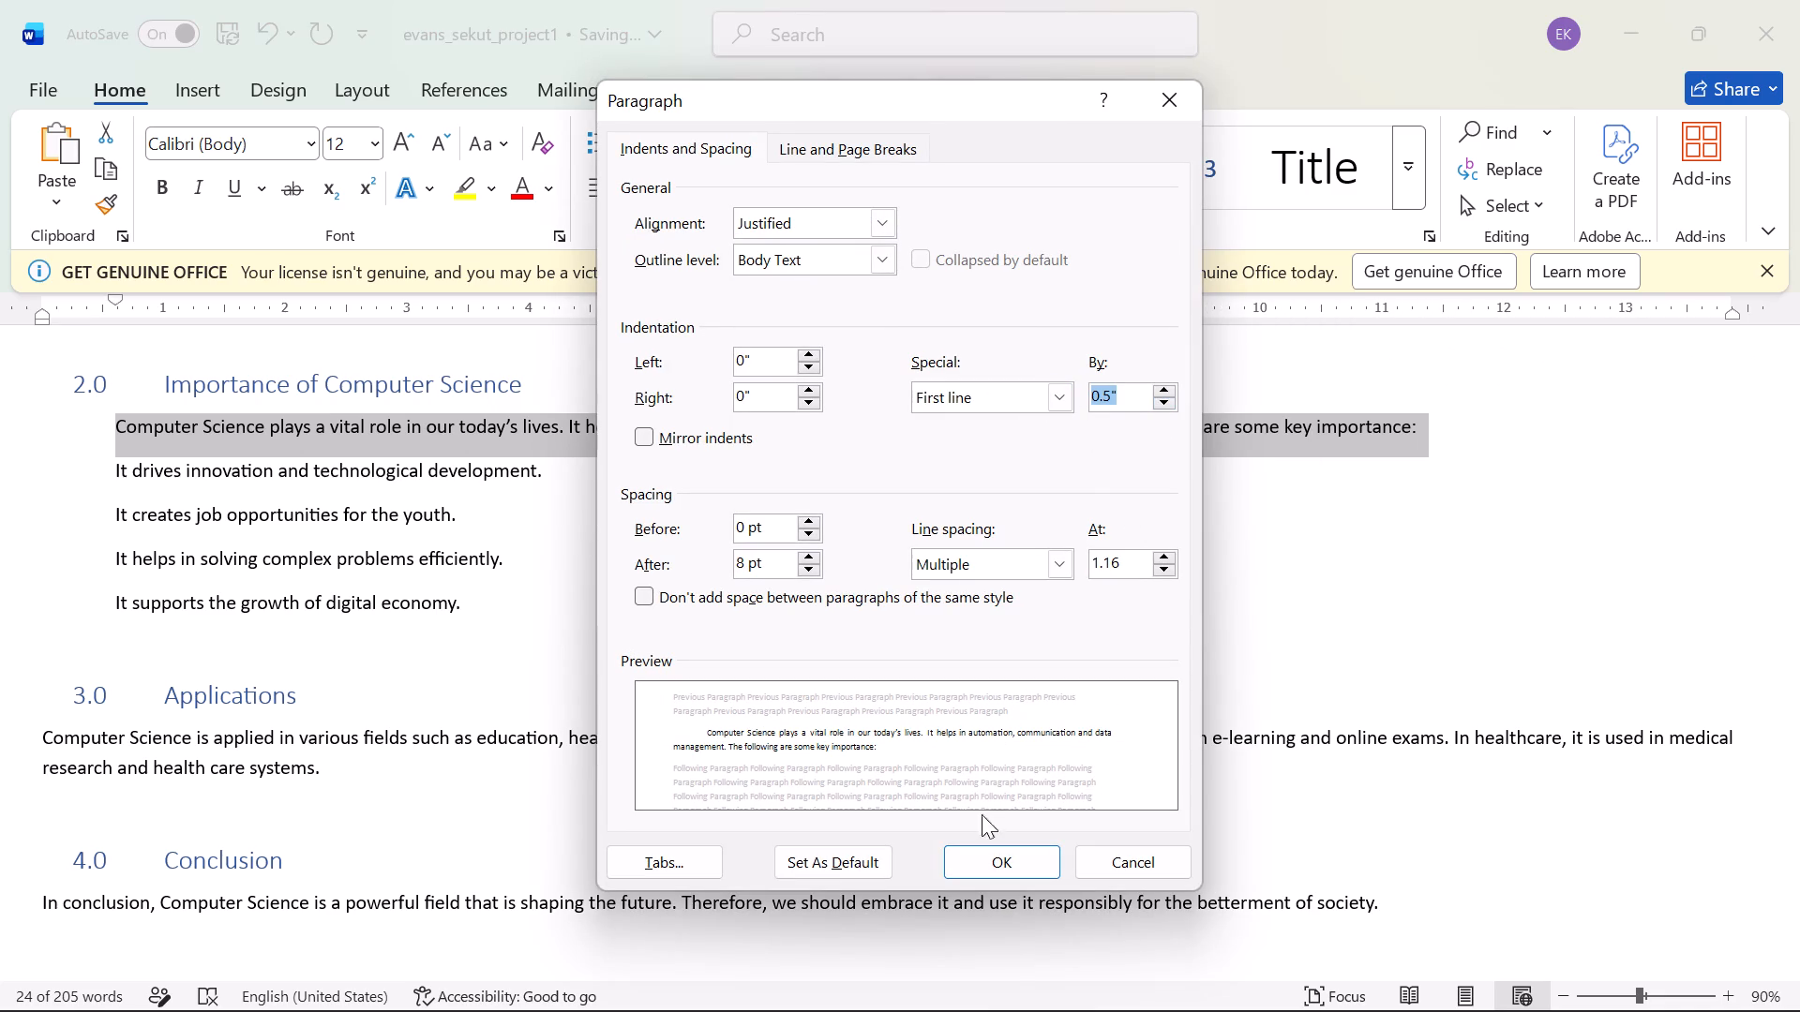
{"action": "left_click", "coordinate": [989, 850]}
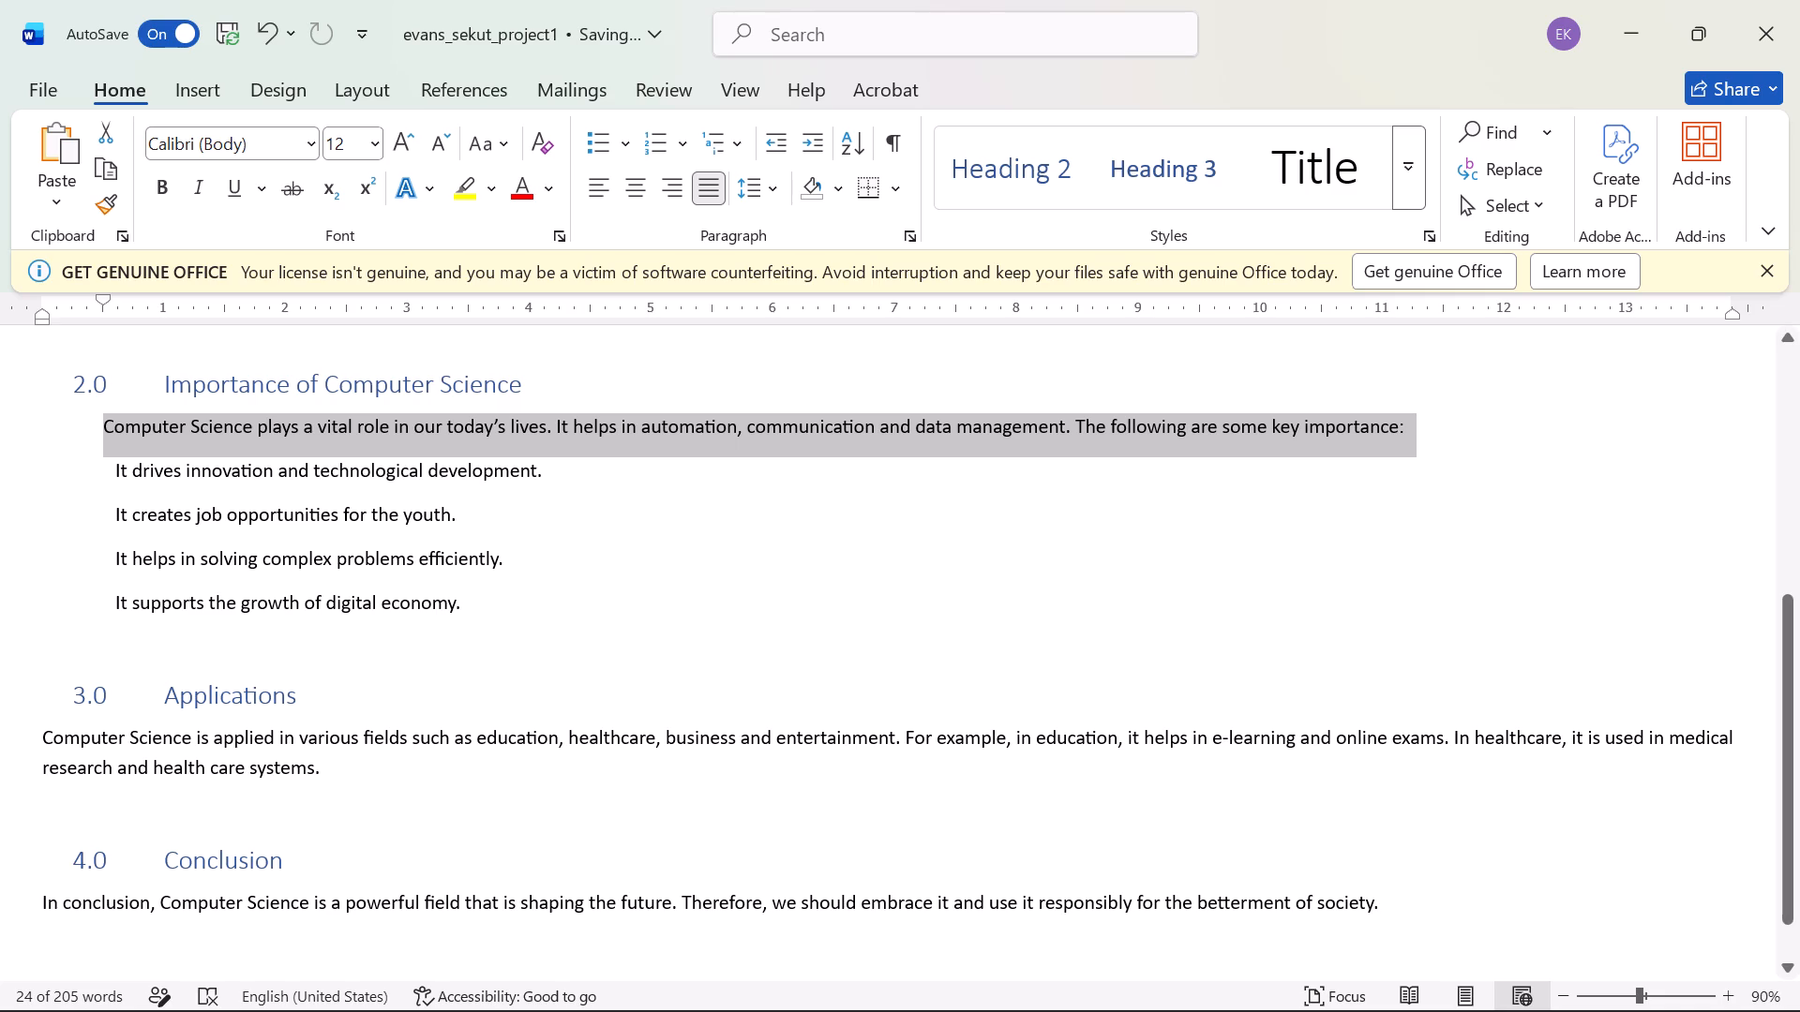
Apply a First line special indent of 0.5" to all body paragraphs under Importance of Computer Science, and recheck their paragraph settings.
{"action": "left_click", "coordinate": [133, 98]}
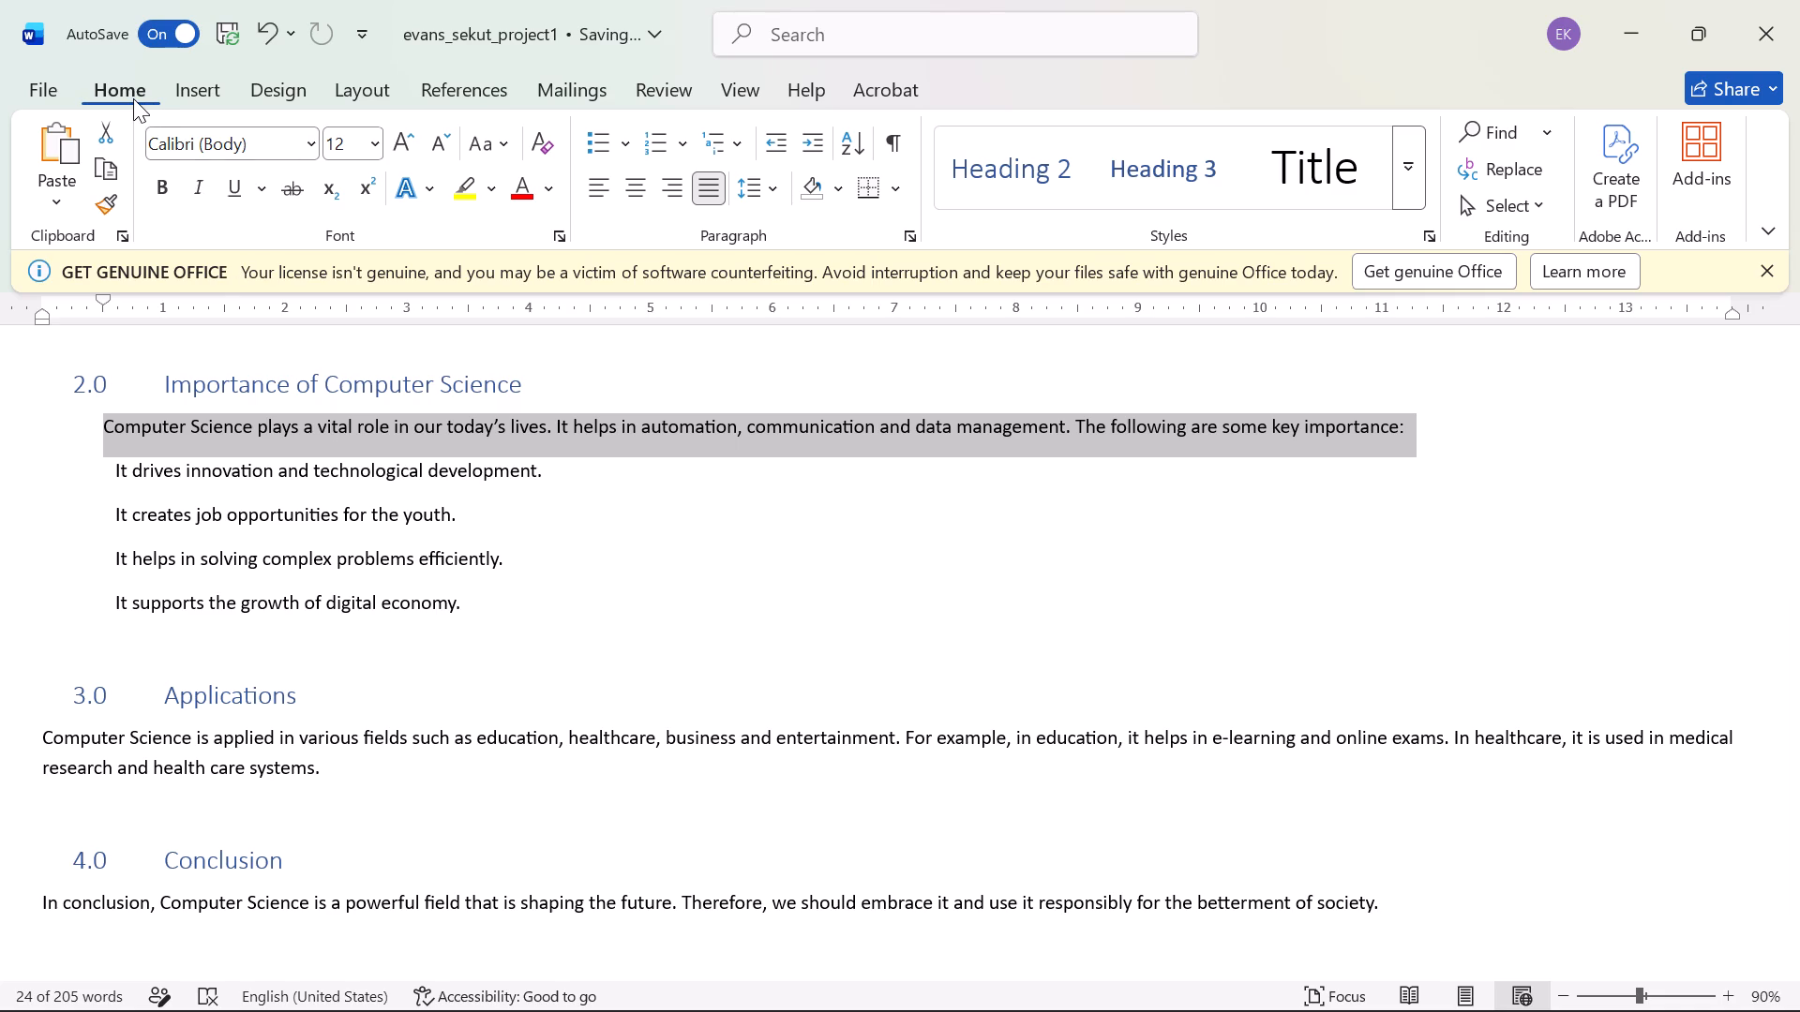
{"action": "left_click", "coordinate": [89, 424]}
{"action": "left_click_drag", "start_coordinate": [96, 424], "coordinate": [534, 650]}
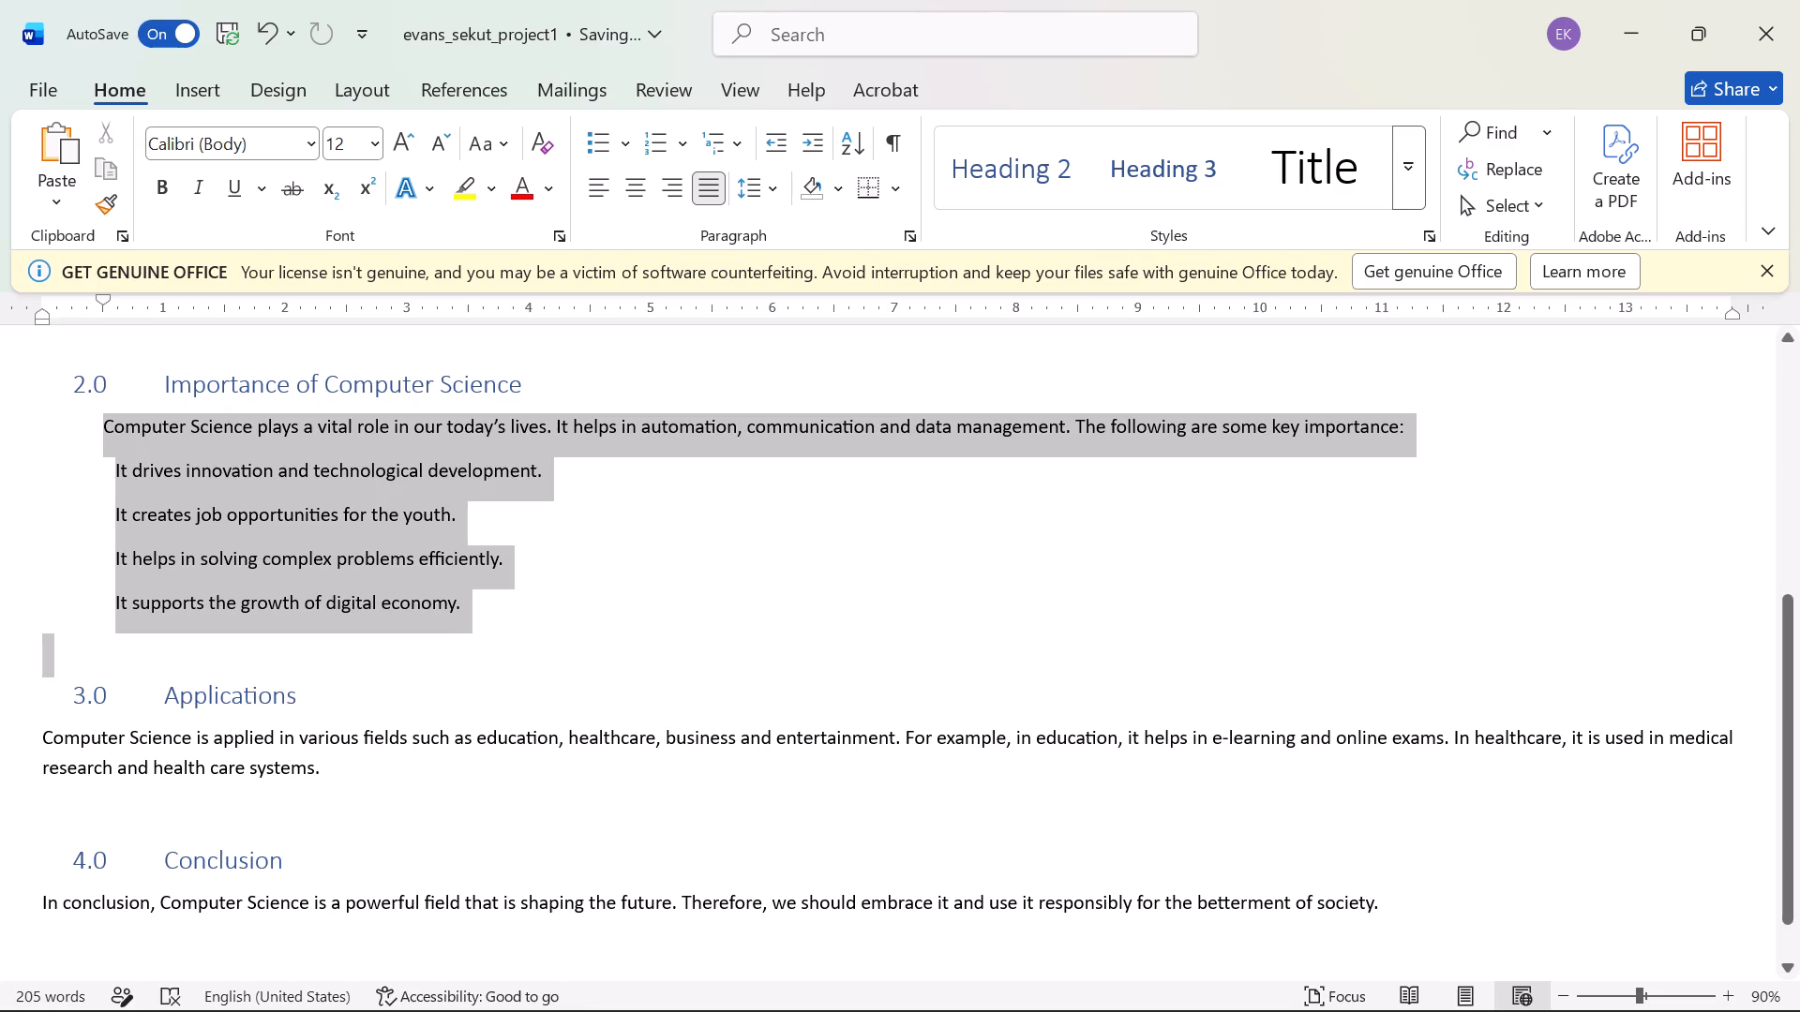
{"action": "left_click_drag", "start_coordinate": [534, 650], "coordinate": [547, 610]}
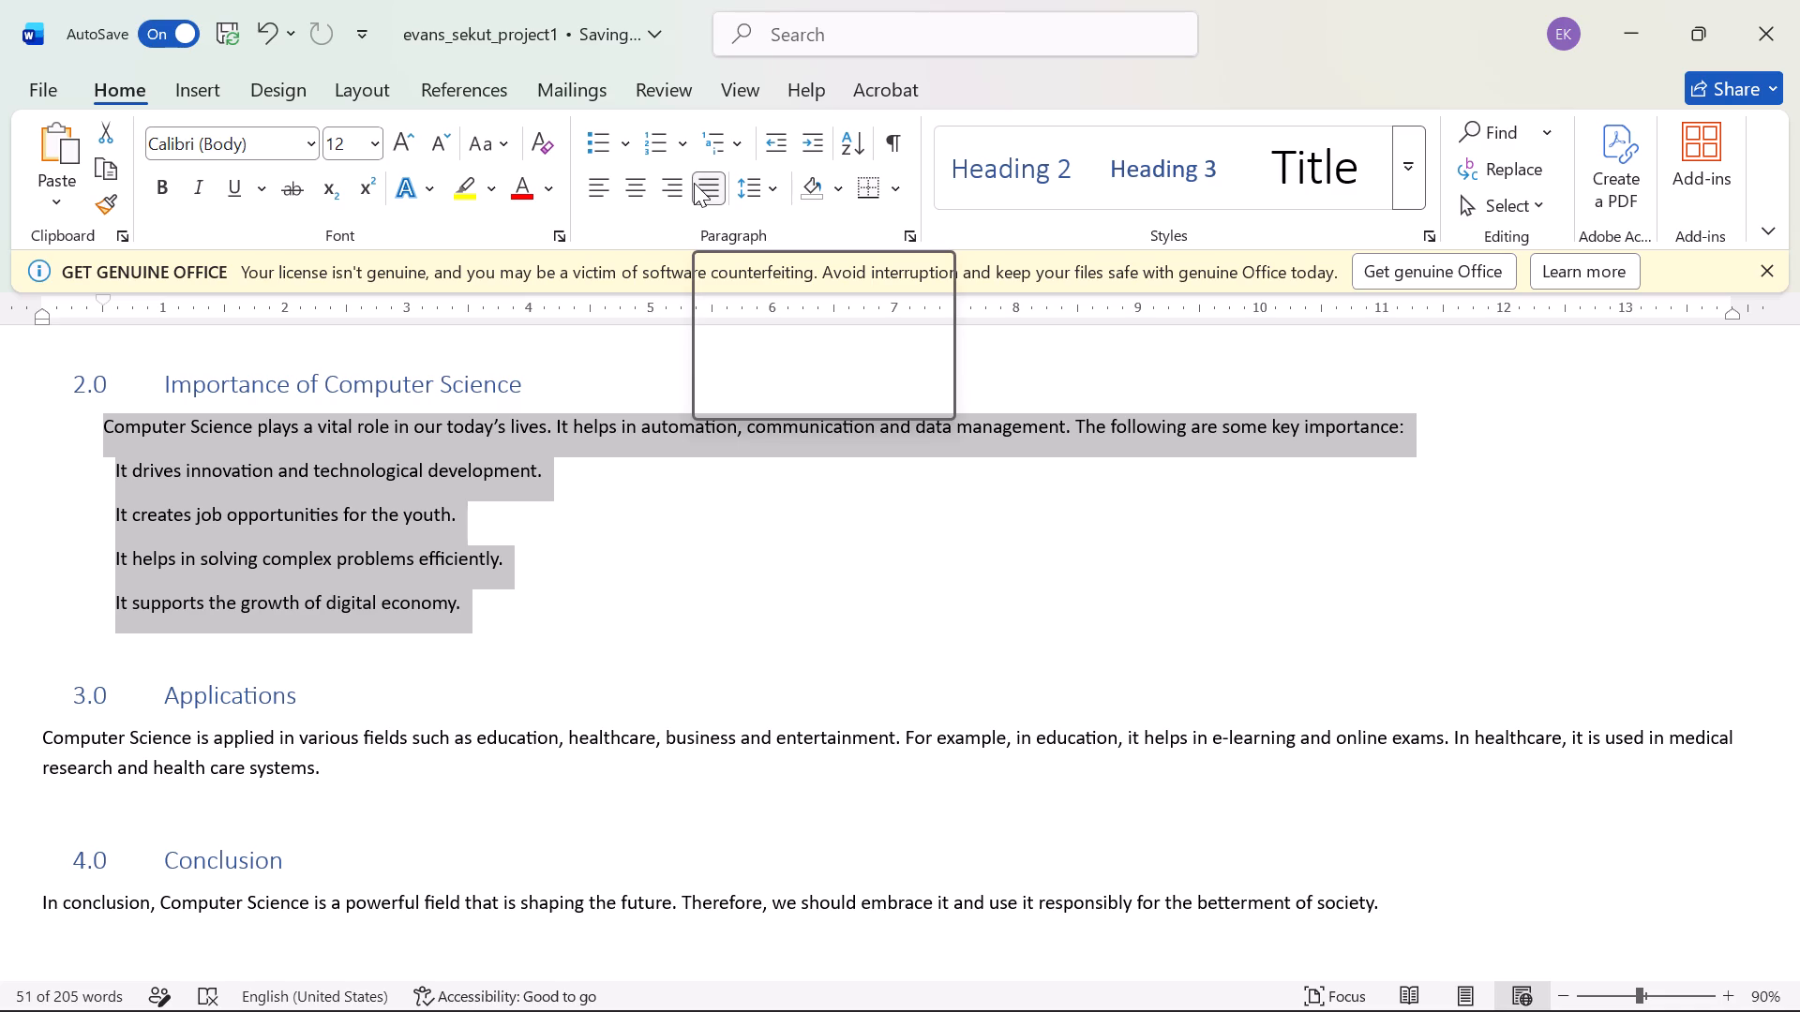
{"action": "left_click", "coordinate": [916, 231]}
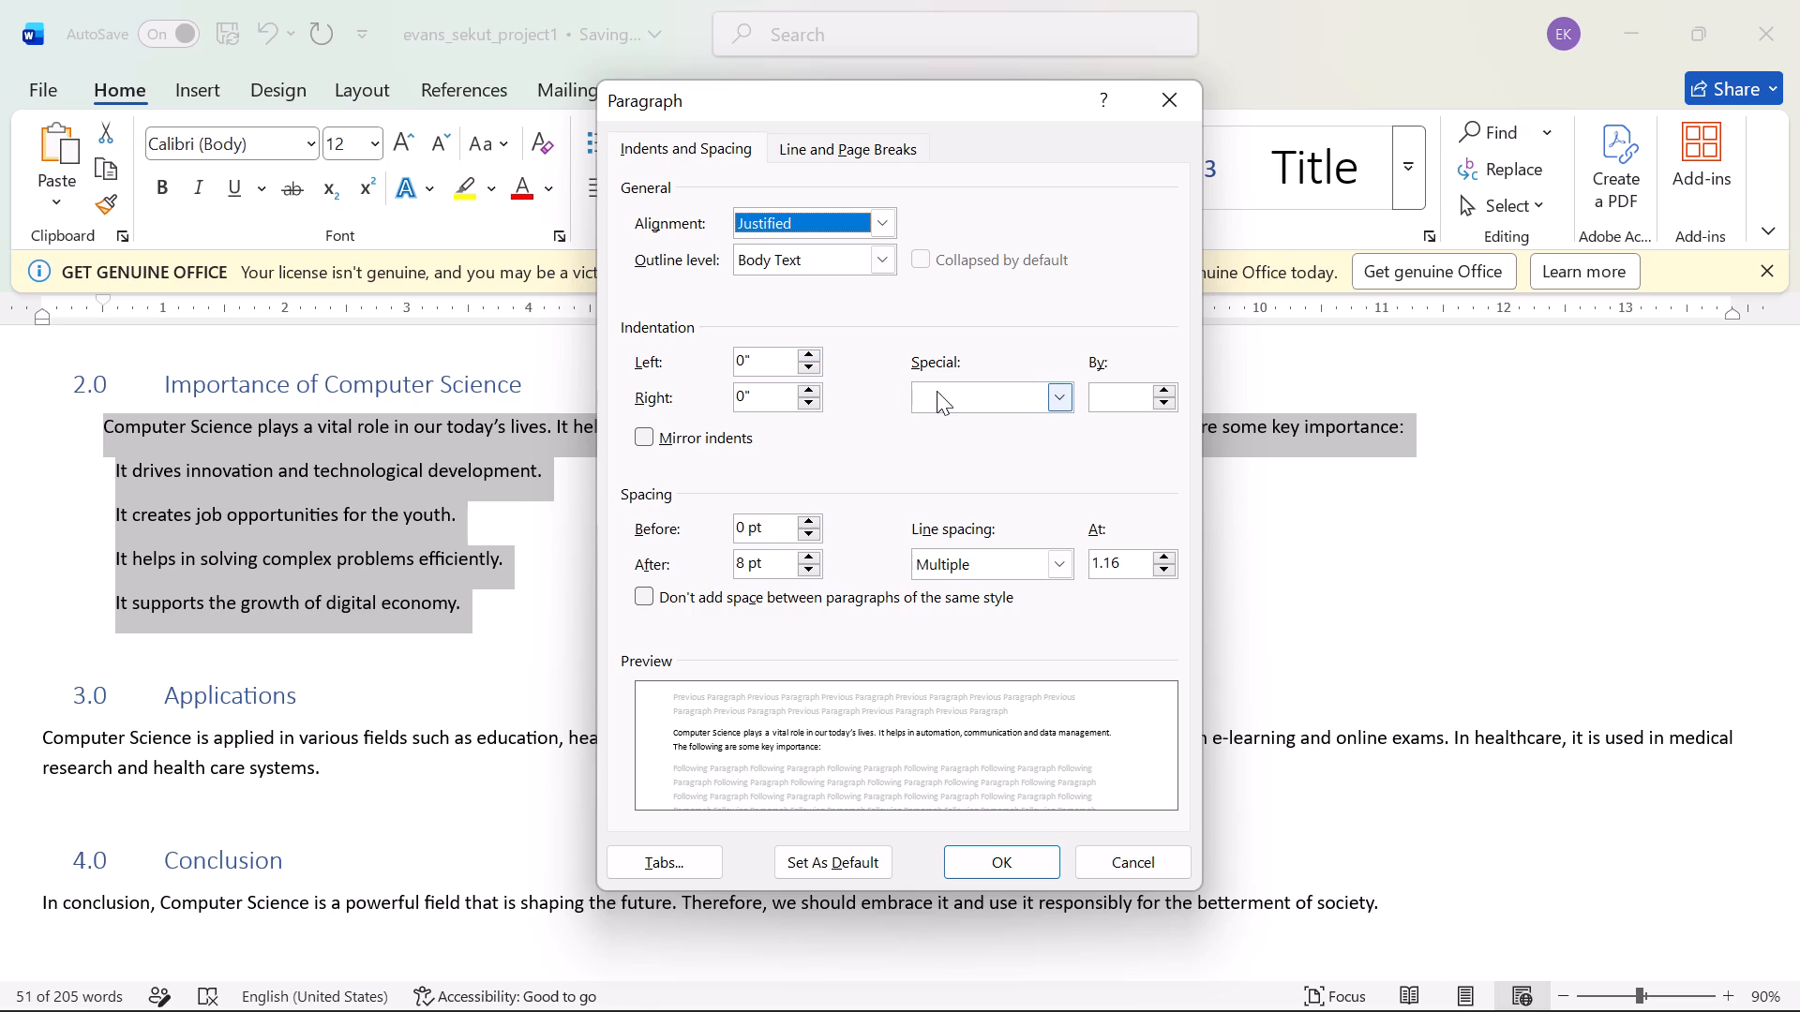
{"action": "left_click", "coordinate": [1069, 382]}
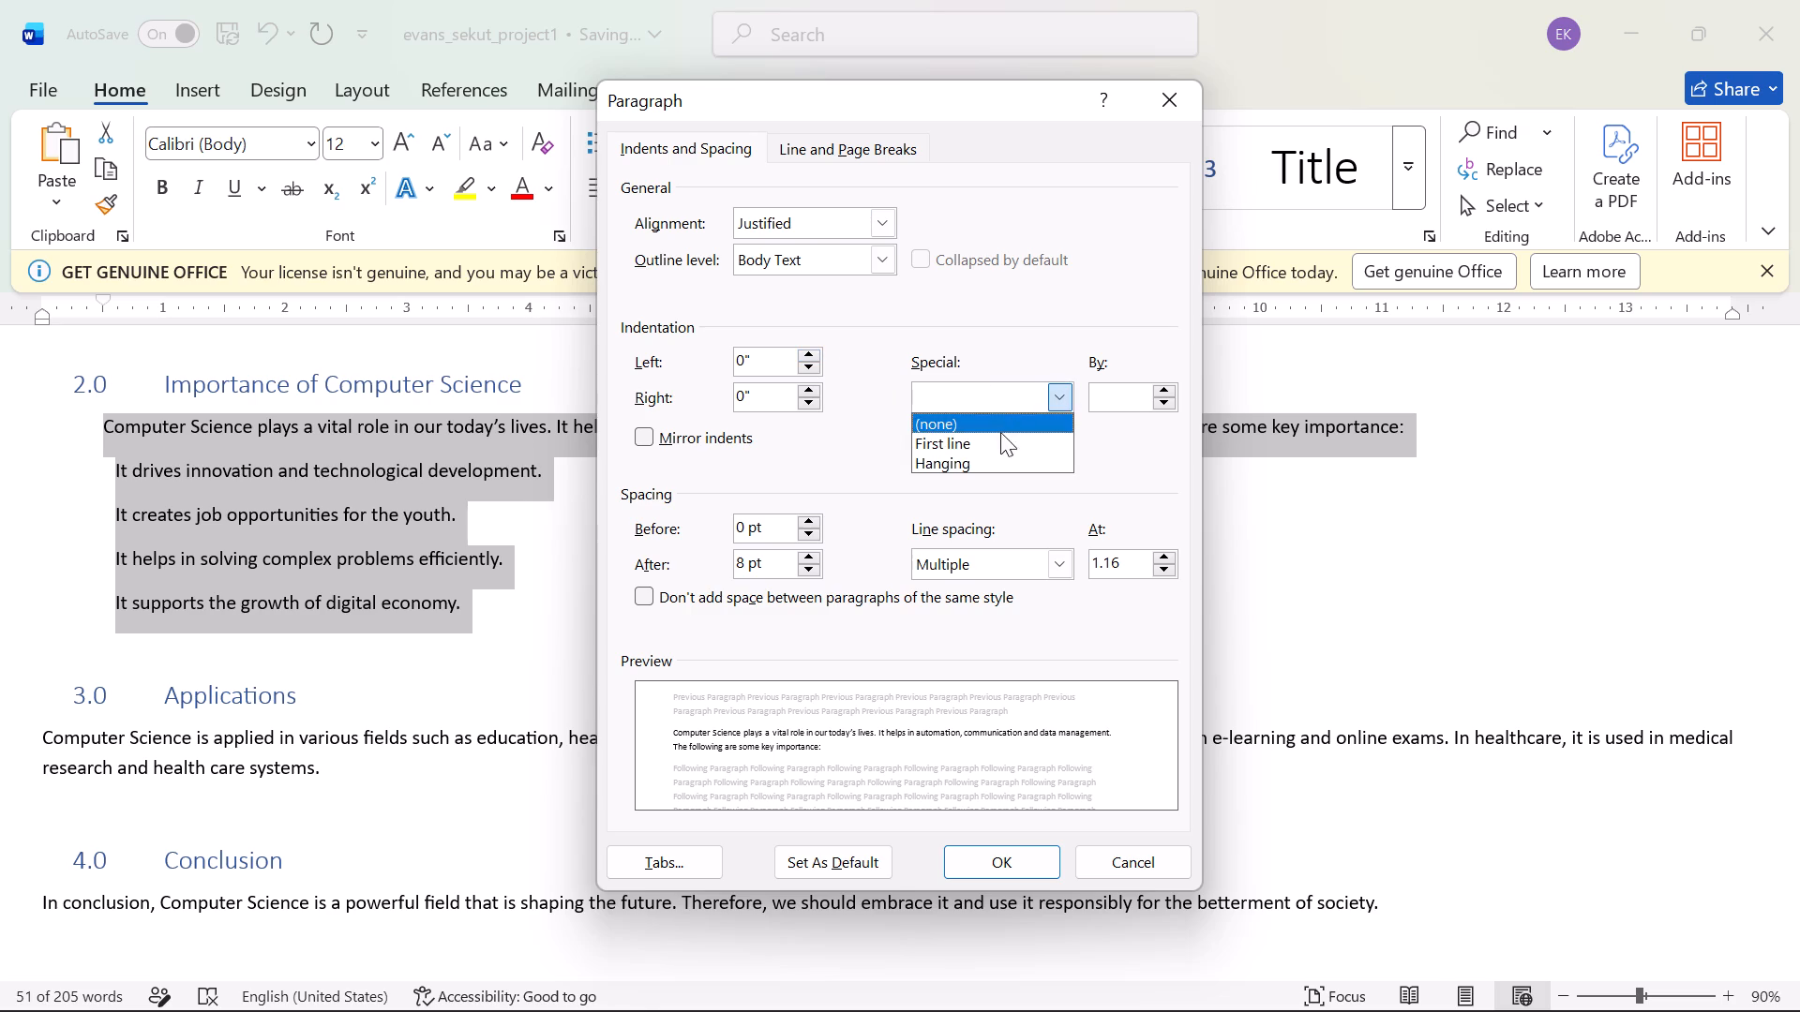
{"action": "left_click", "coordinate": [997, 446]}
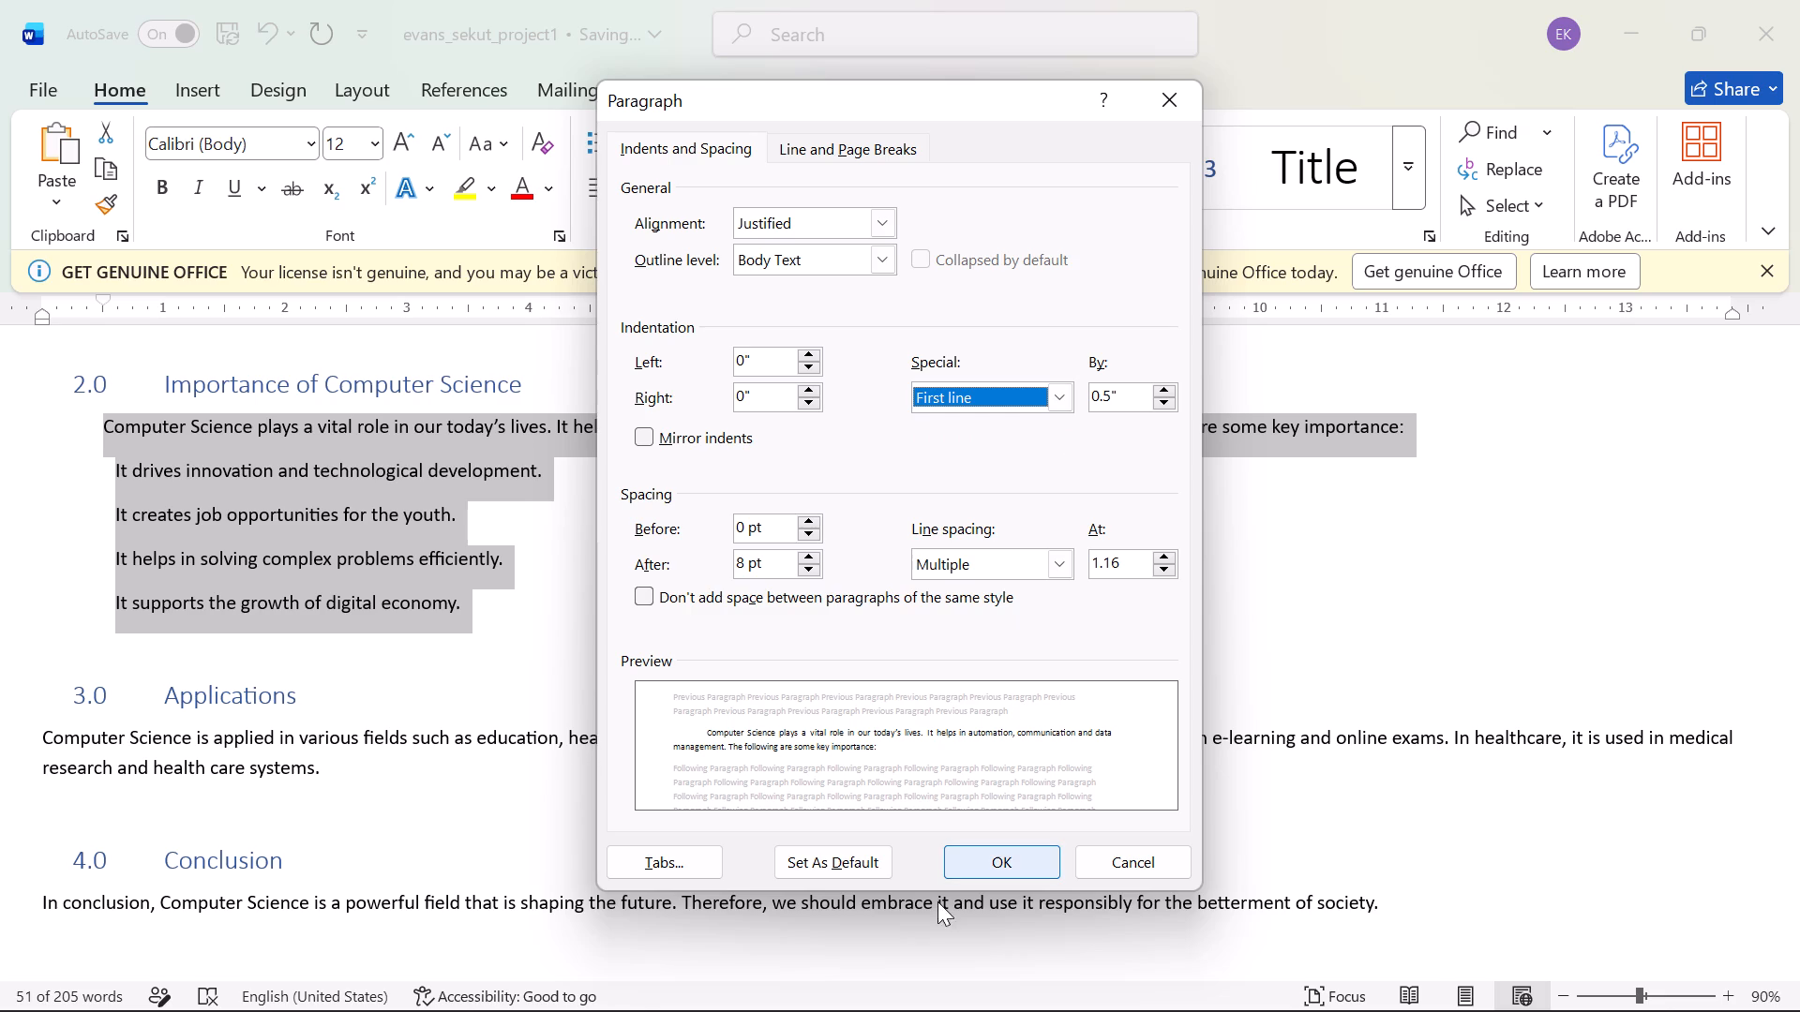
{"action": "left_click", "coordinate": [993, 847]}
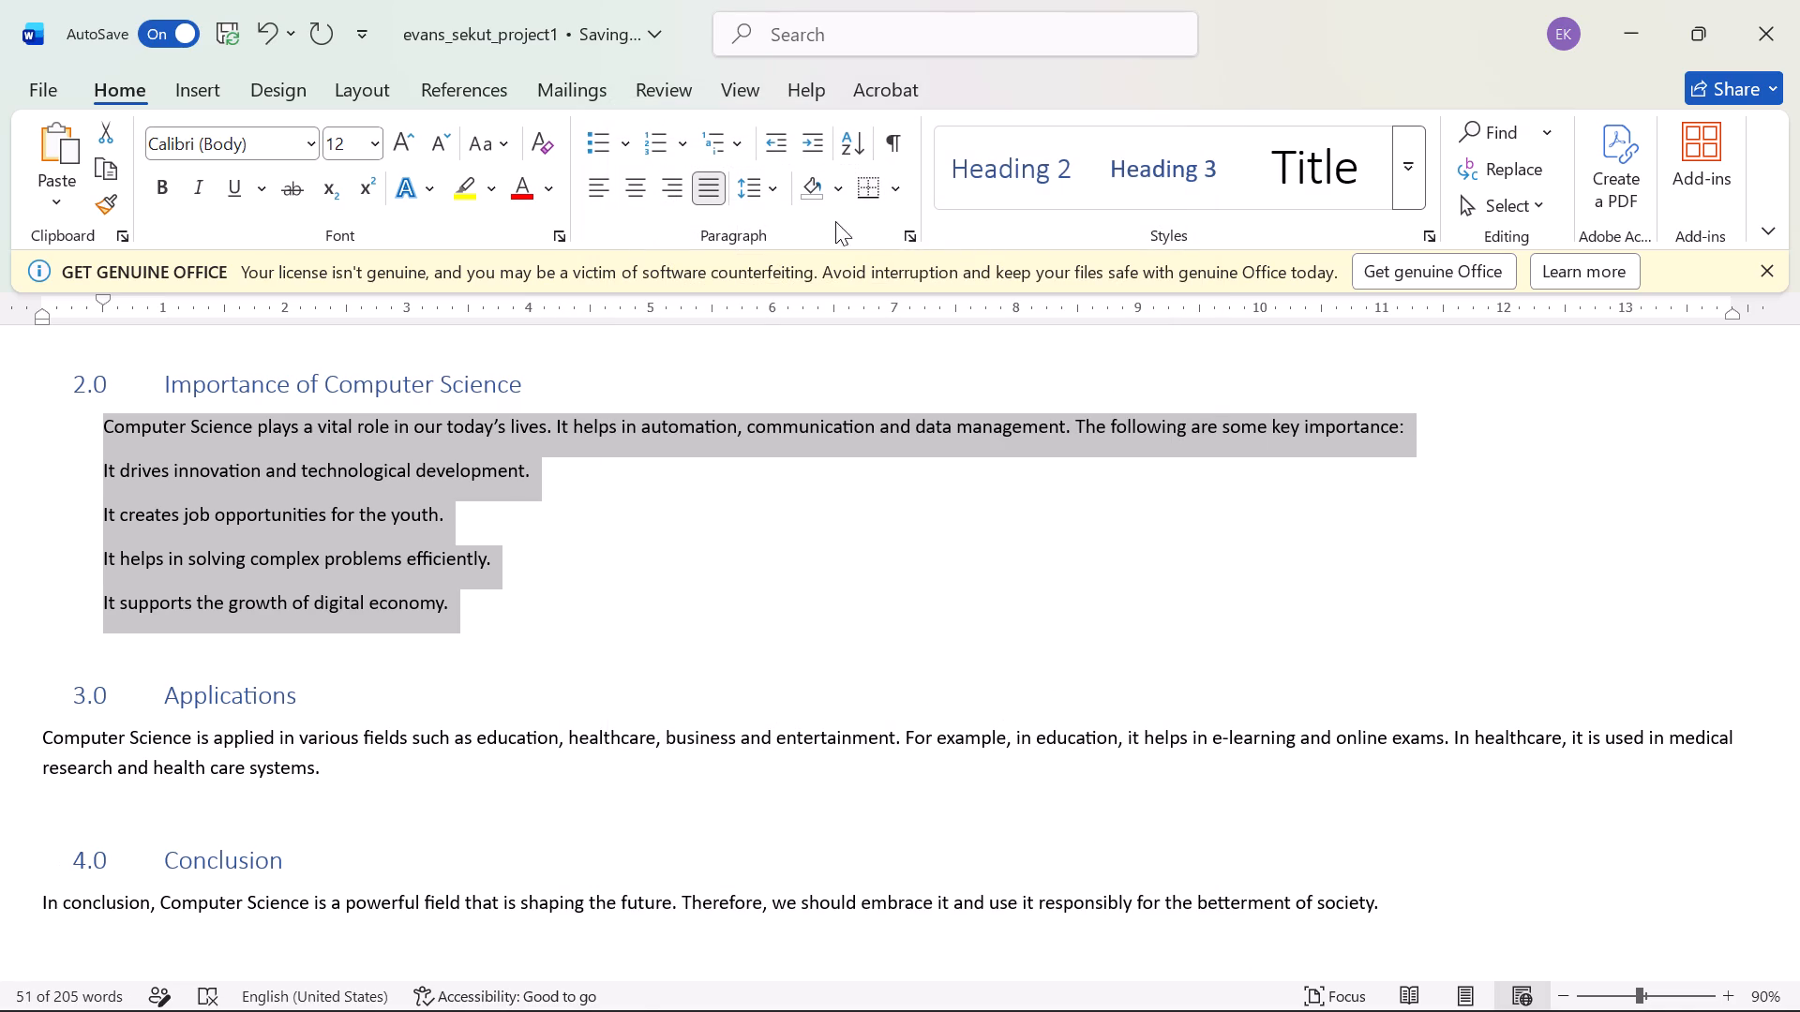
{"action": "left_click", "coordinate": [909, 234]}
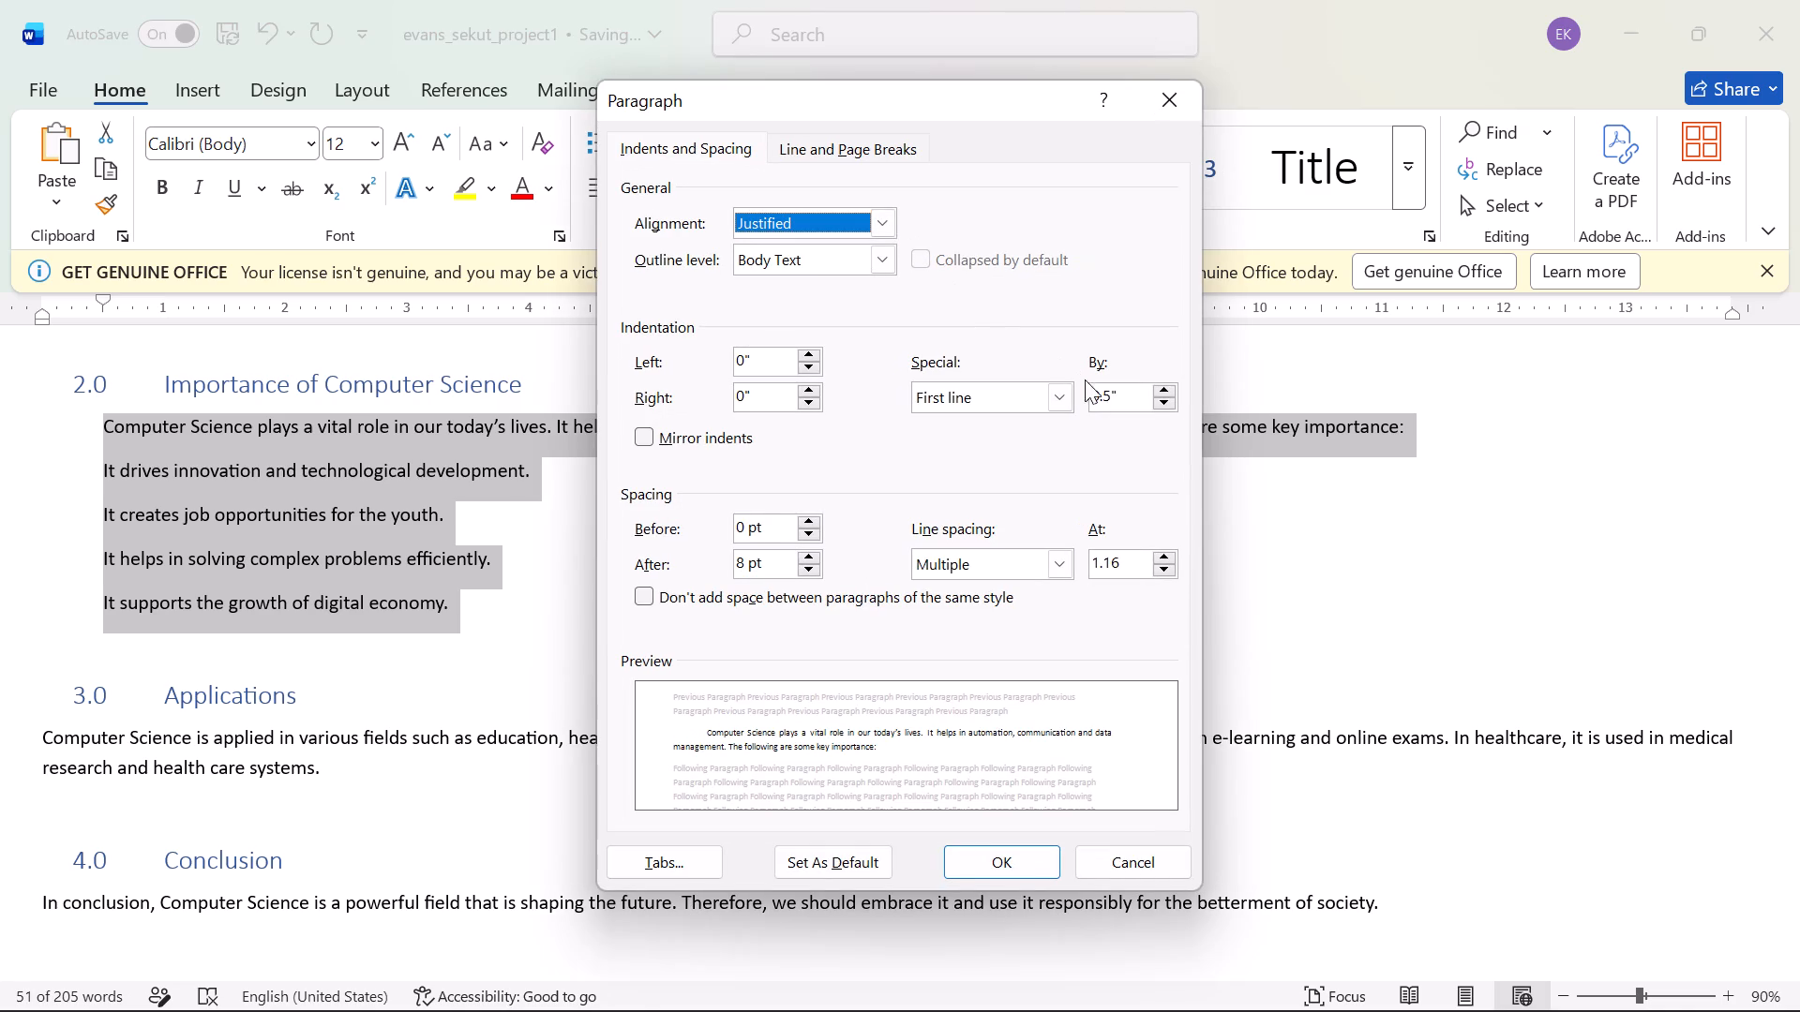
{"action": "left_click", "coordinate": [985, 852]}
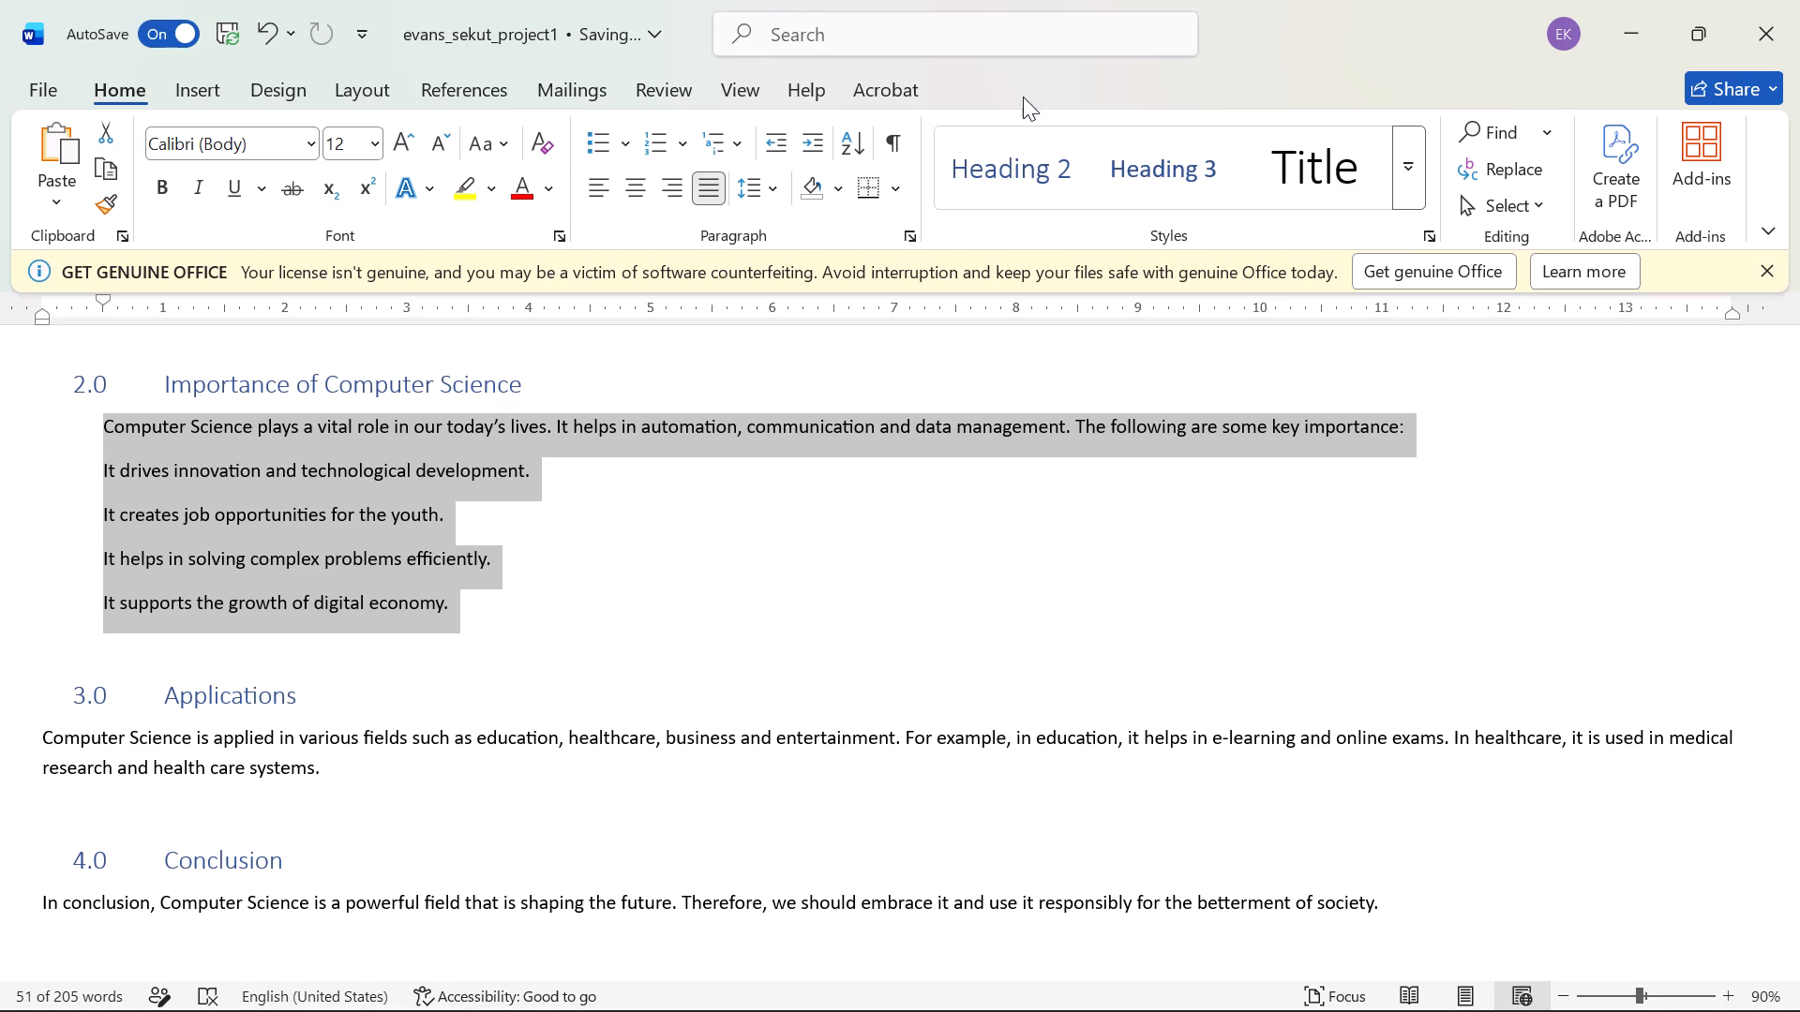
Shift the left indent of the selected paragraphs under Importance of Computer Science to about 0.1" on the ruler.
{"action": "left_click", "coordinate": [740, 96]}
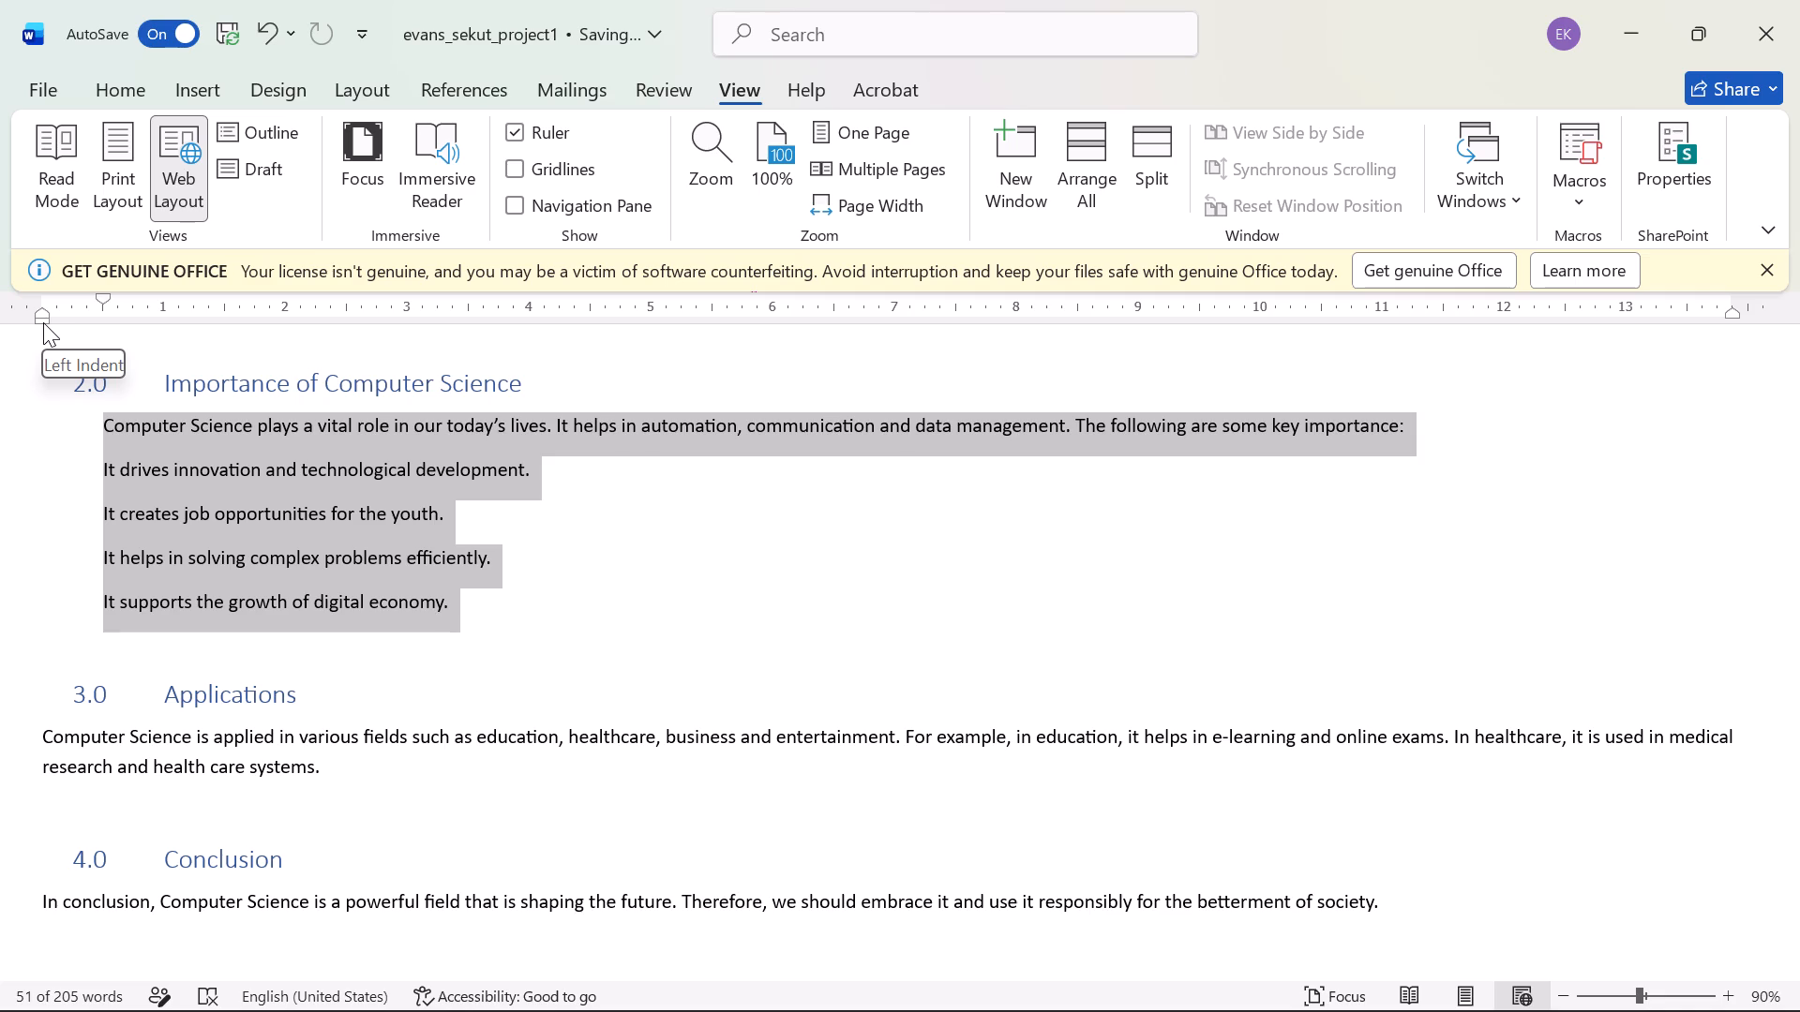
{"action": "left_click", "coordinate": [102, 300]}
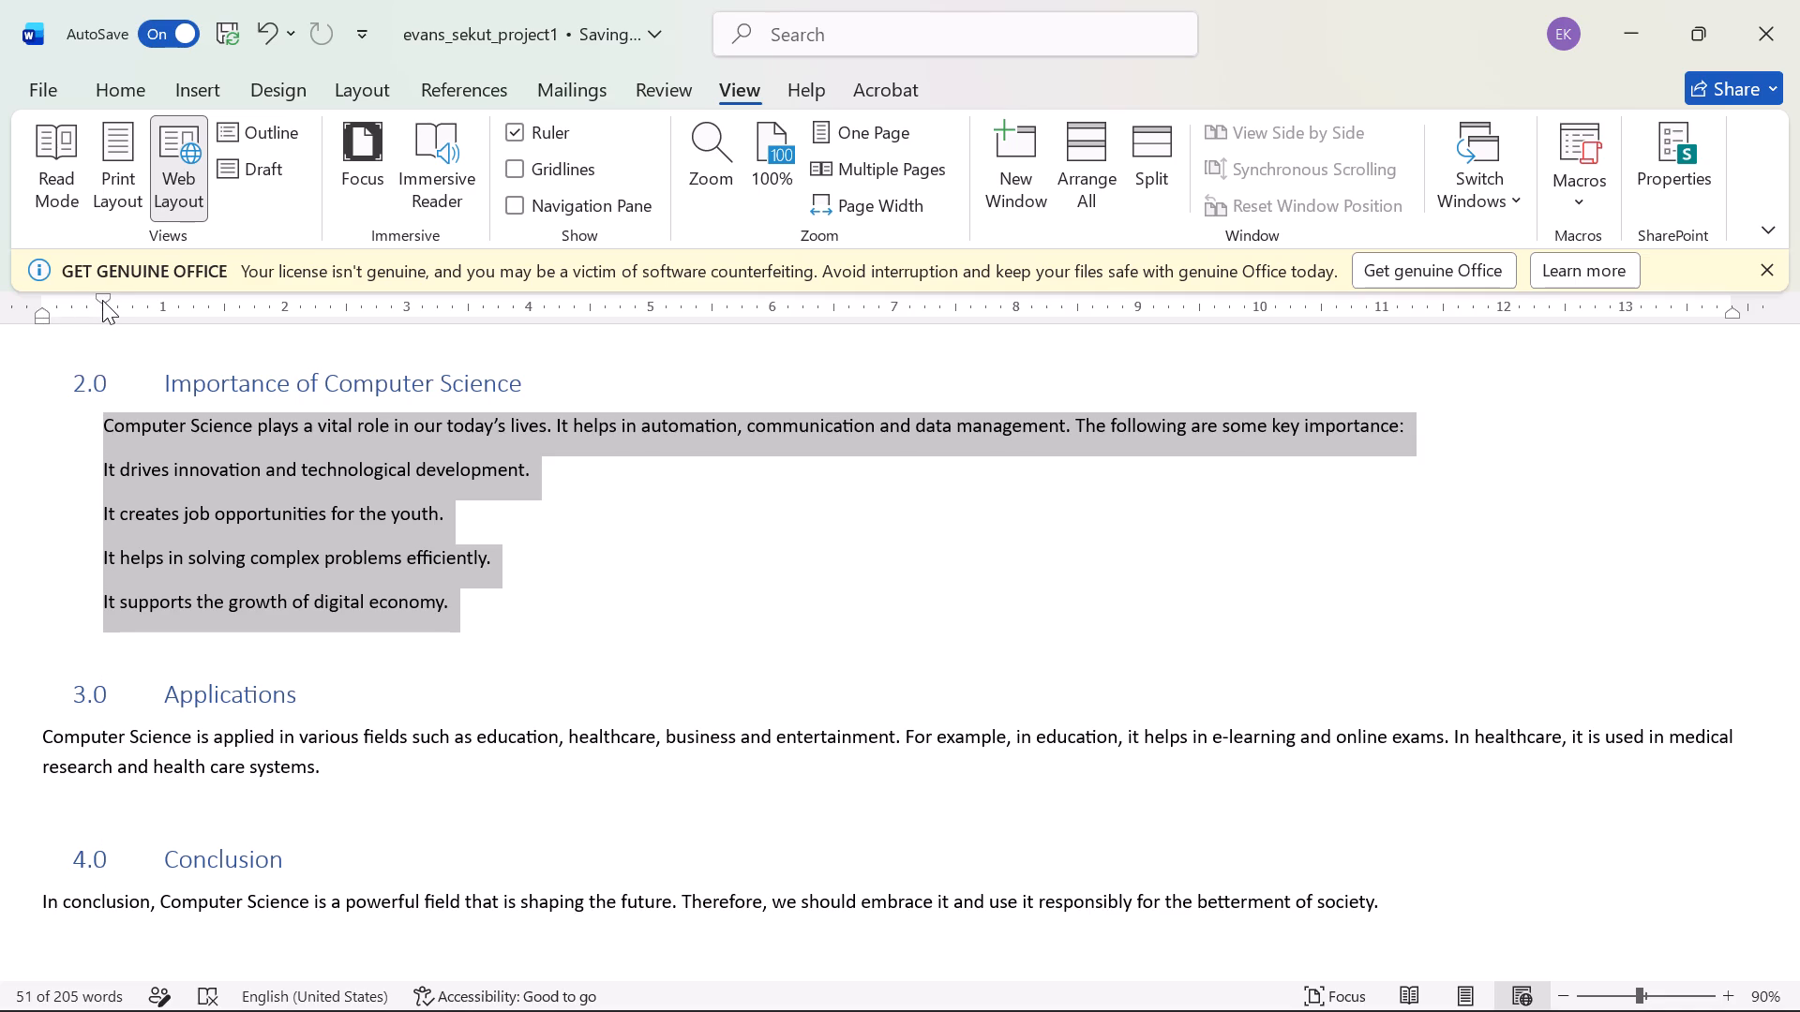
{"action": "left_click", "coordinate": [102, 300]}
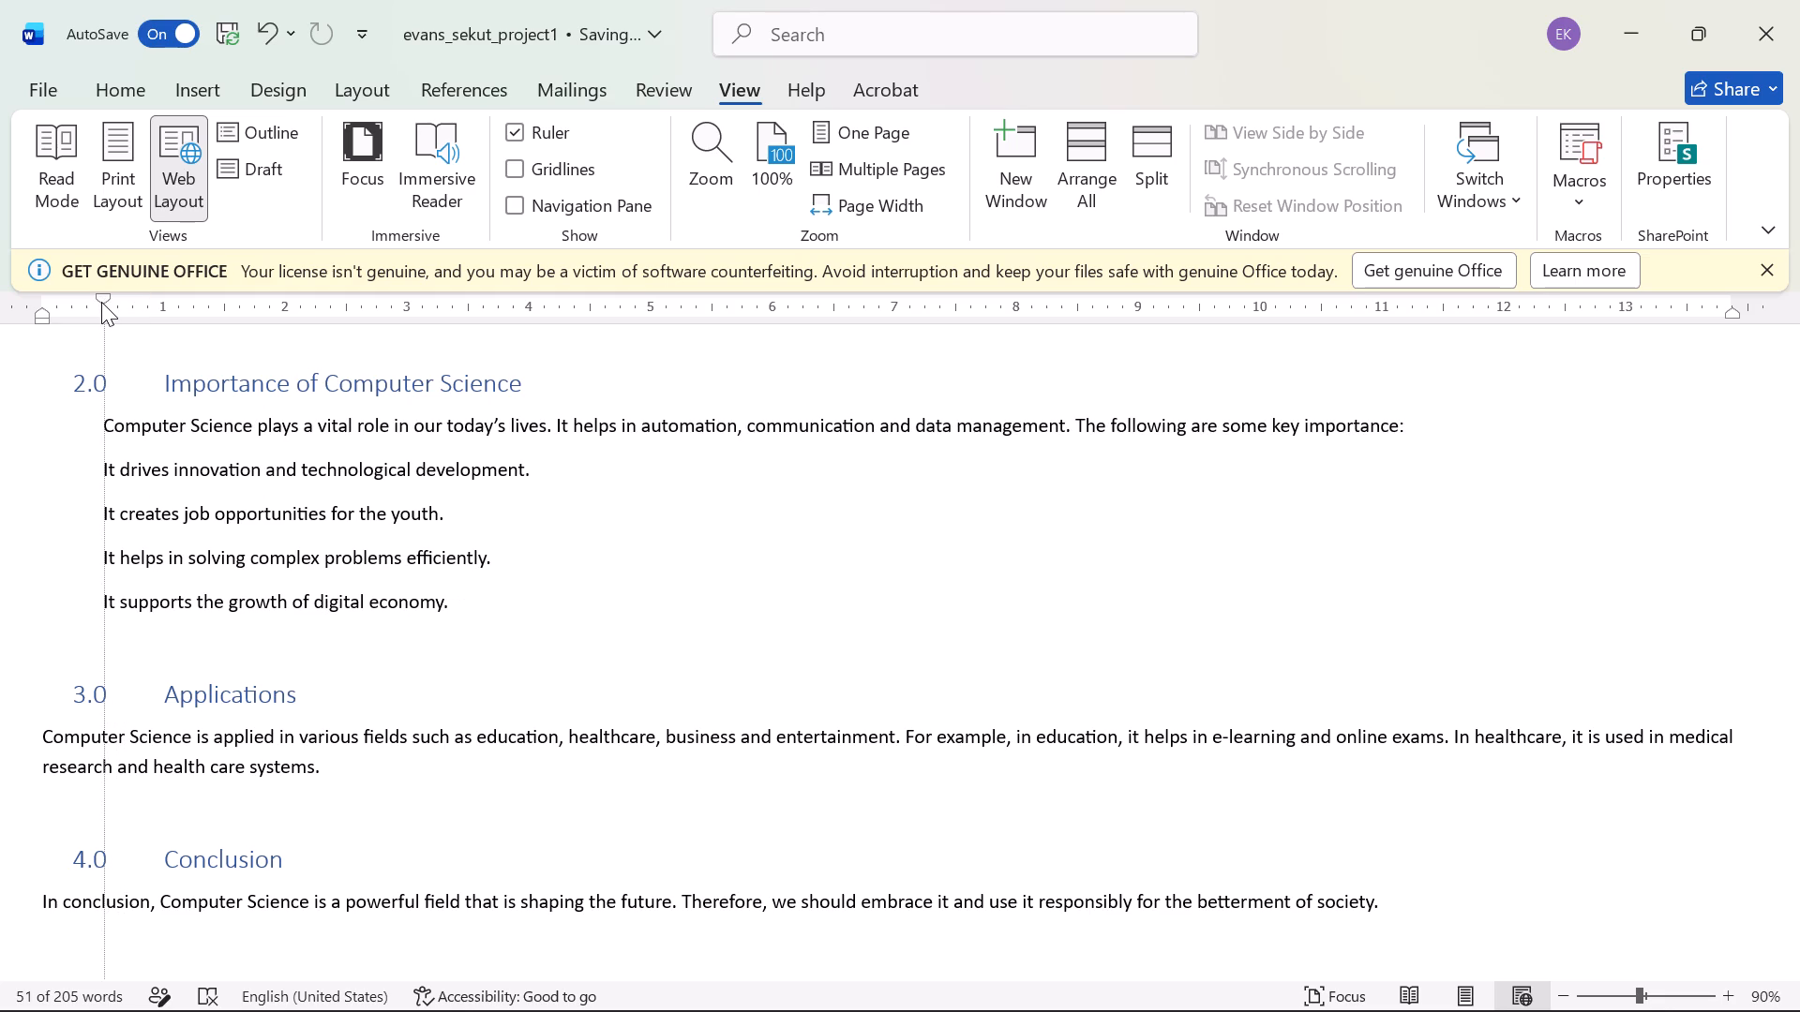
{"action": "left_click", "coordinate": [37, 312]}
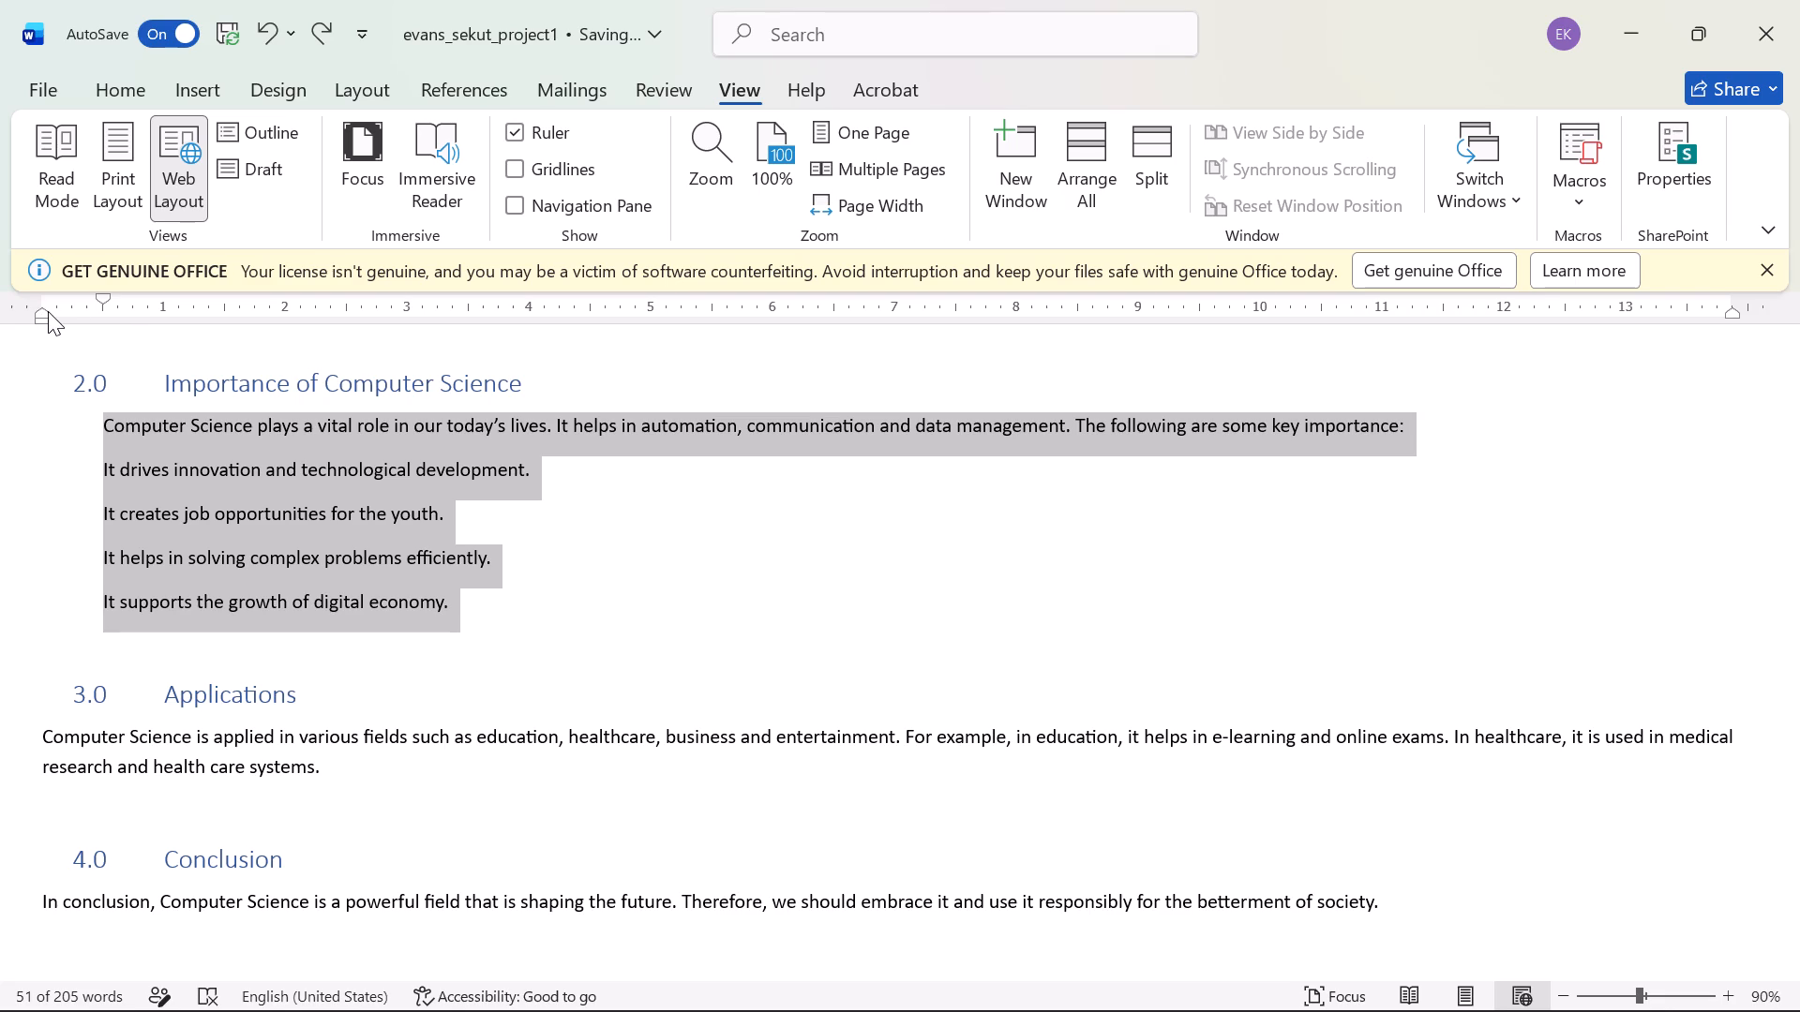
{"action": "left_click_drag", "start_coordinate": [42, 313], "coordinate": [52, 311]}
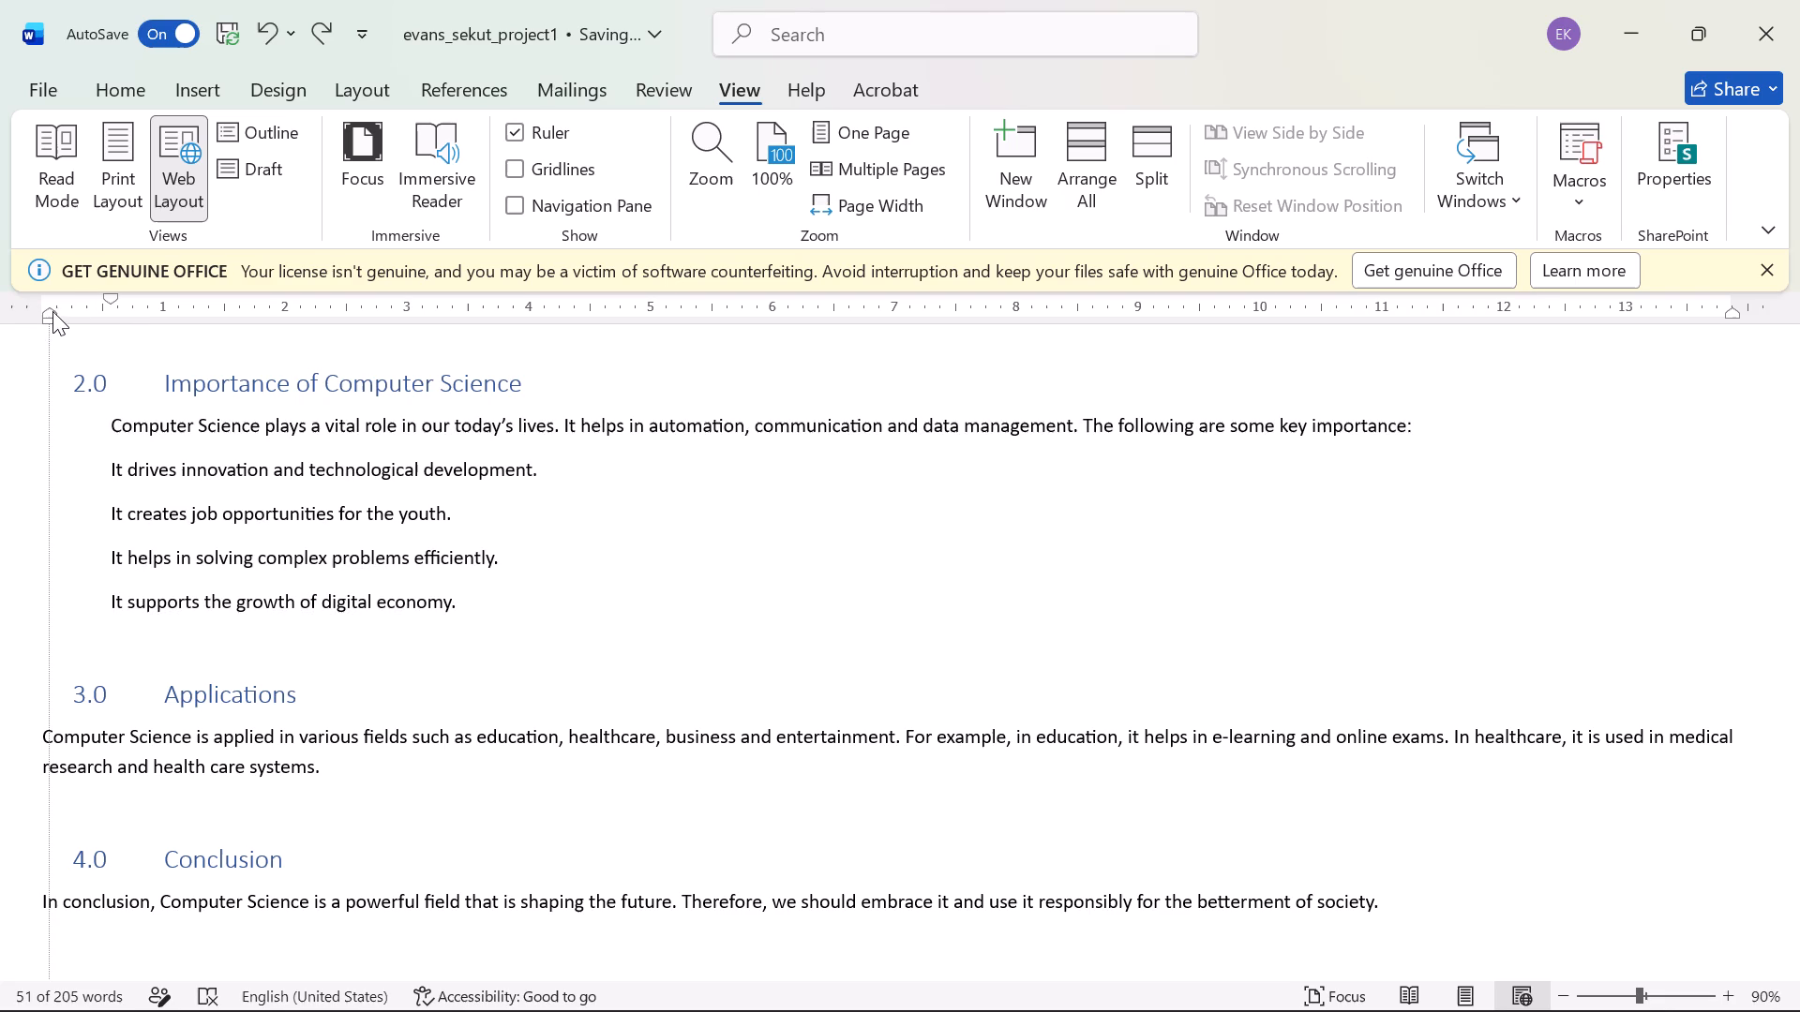
{"action": "left_click_drag", "start_coordinate": [52, 311], "coordinate": [57, 309]}
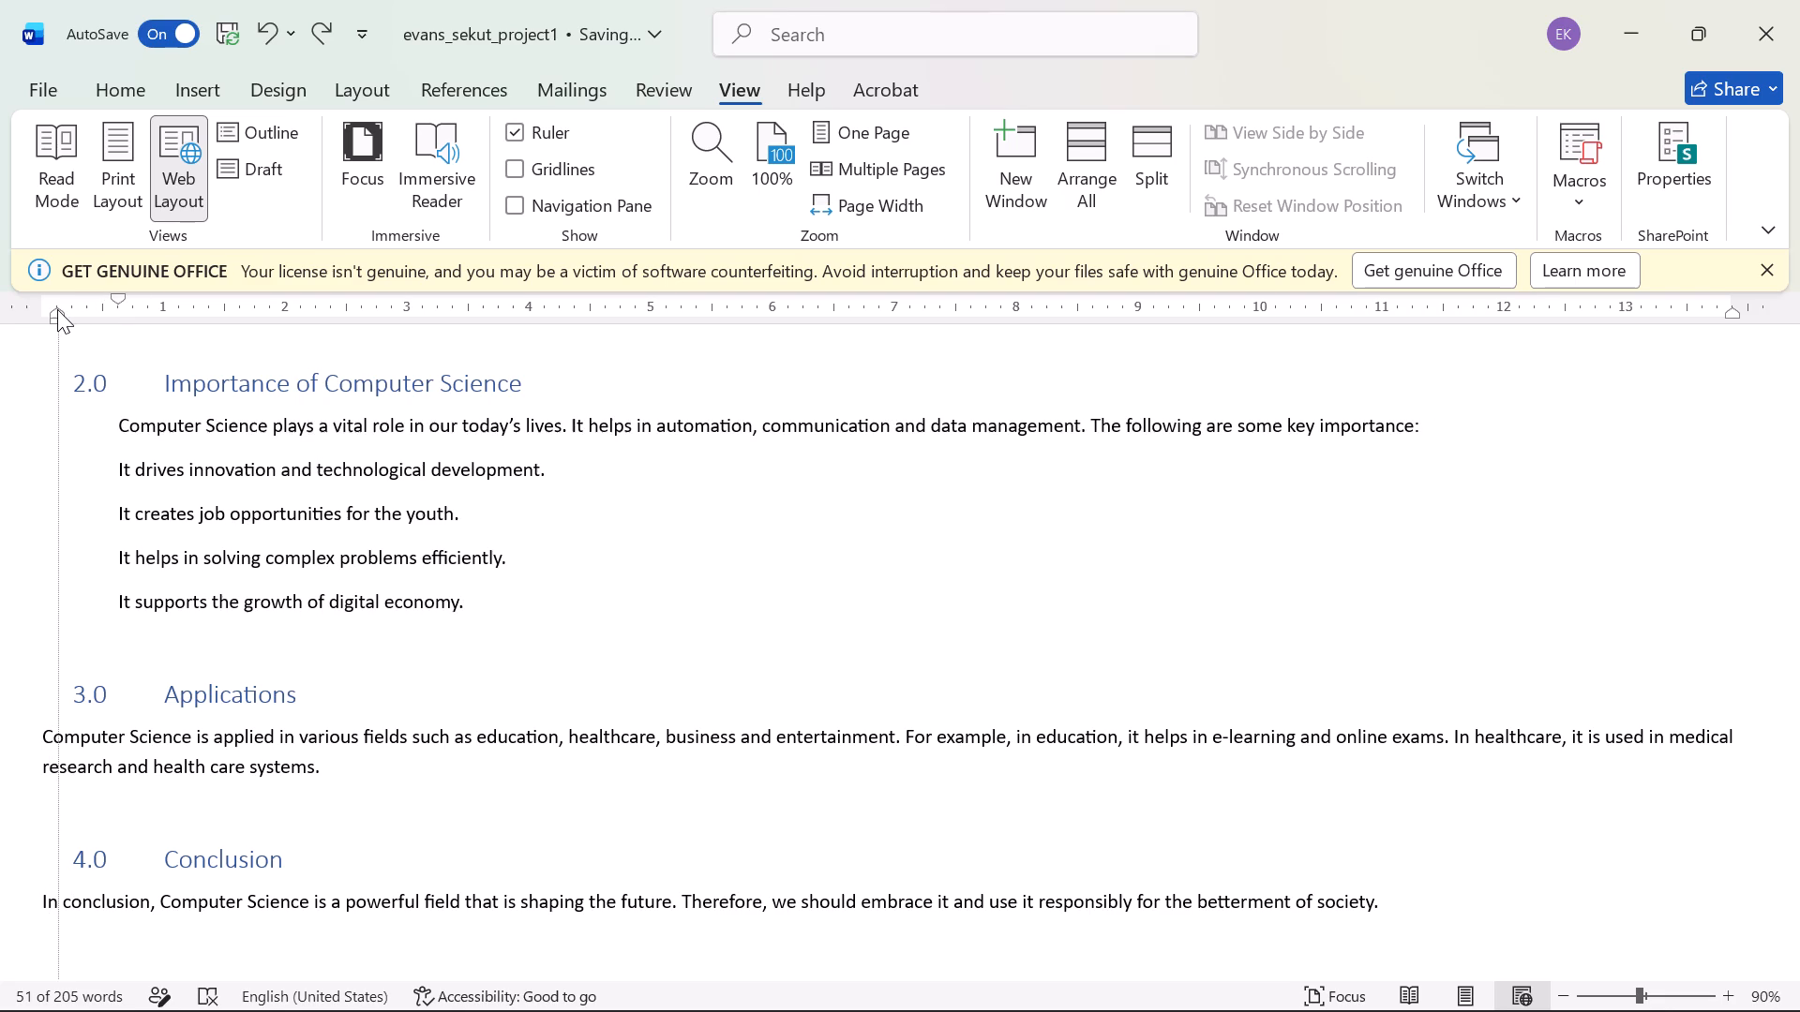
{"action": "left_click_drag", "start_coordinate": [57, 309], "coordinate": [53, 310]}
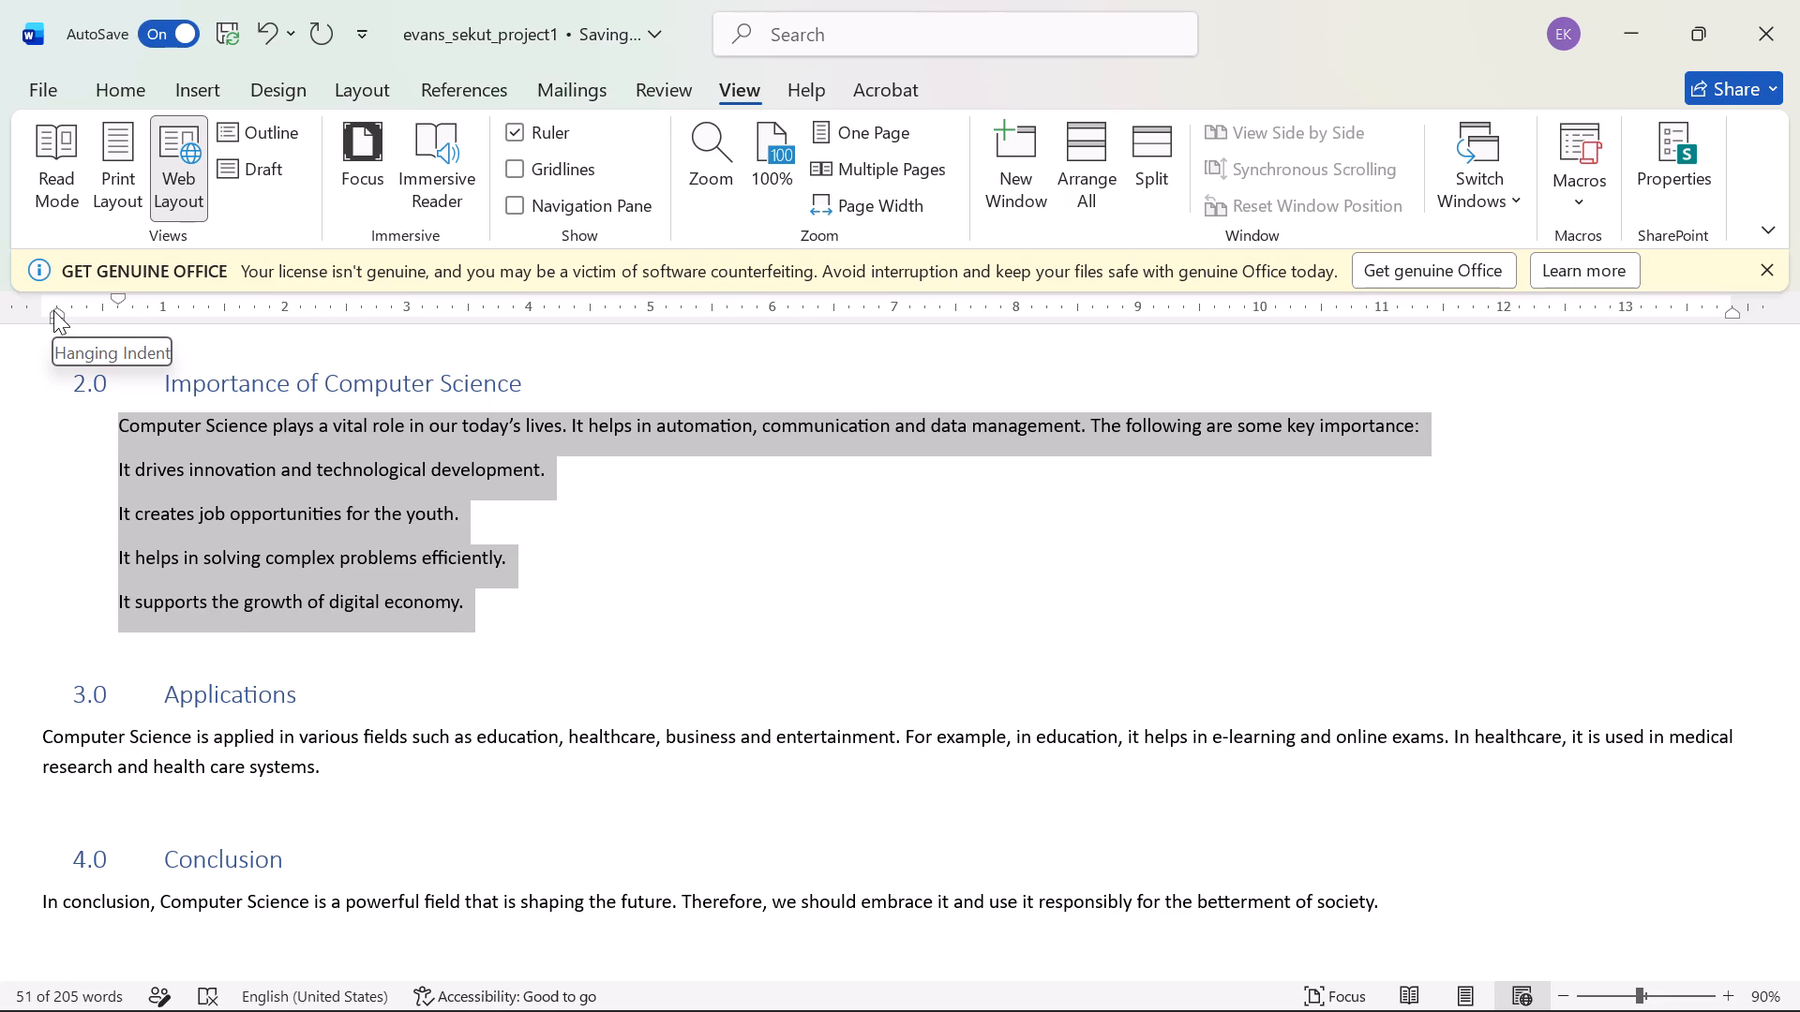
Move the first-line indent of the selected paragraphs under Importance of Computer Science back to the ruler's zero mark.
{"action": "left_click", "coordinate": [114, 299]}
{"action": "left_click_drag", "start_coordinate": [120, 294], "coordinate": [98, 290]}
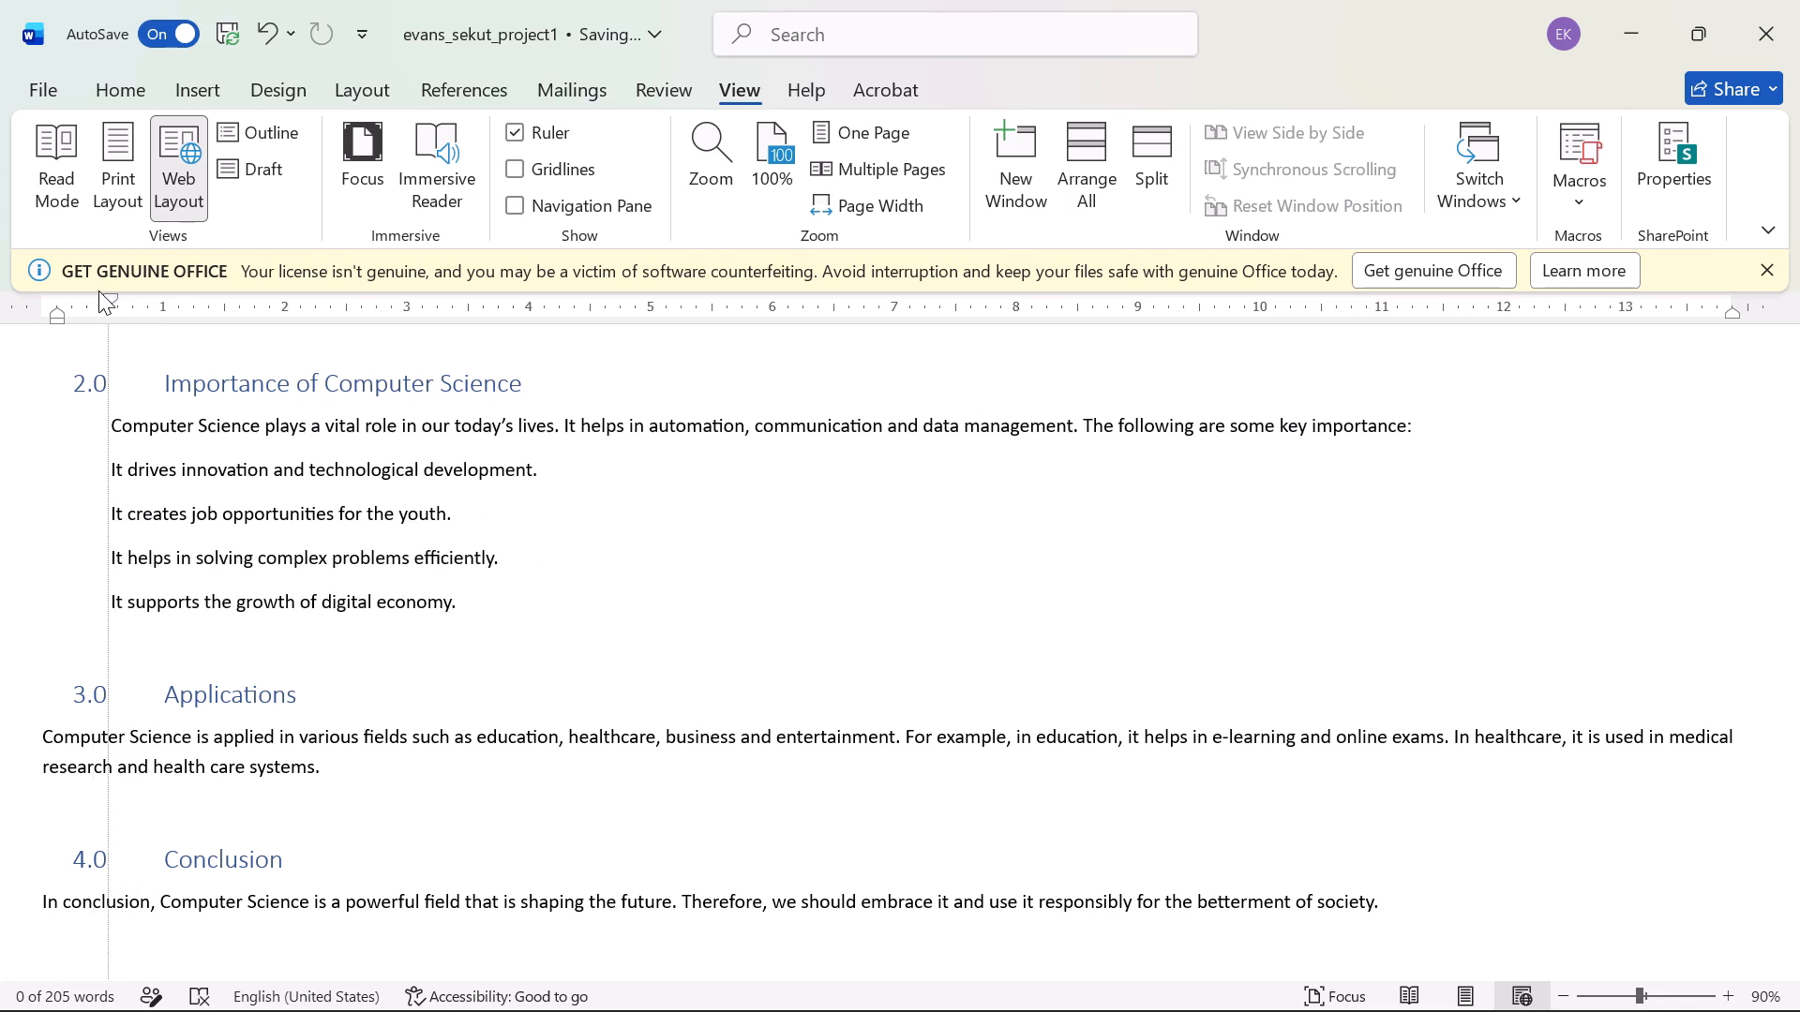
{"action": "left_click_drag", "start_coordinate": [98, 290], "coordinate": [82, 303]}
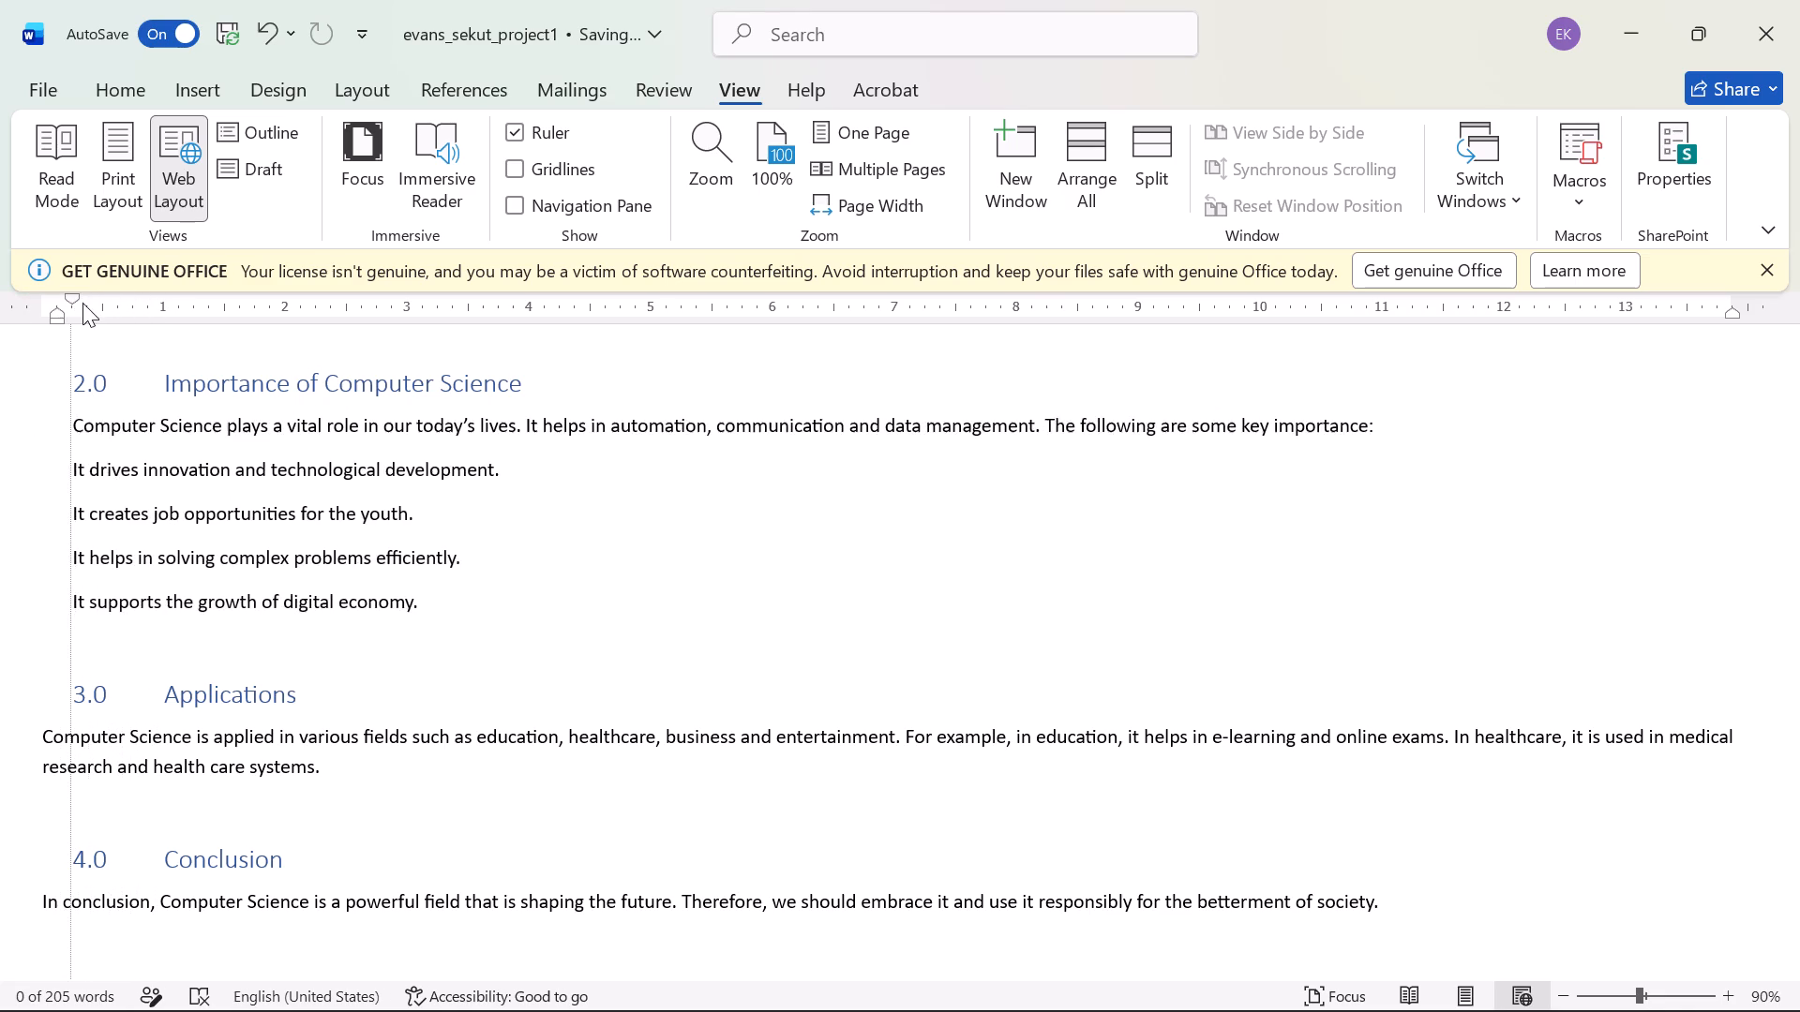
{"action": "left_click_drag", "start_coordinate": [82, 303], "coordinate": [106, 306]}
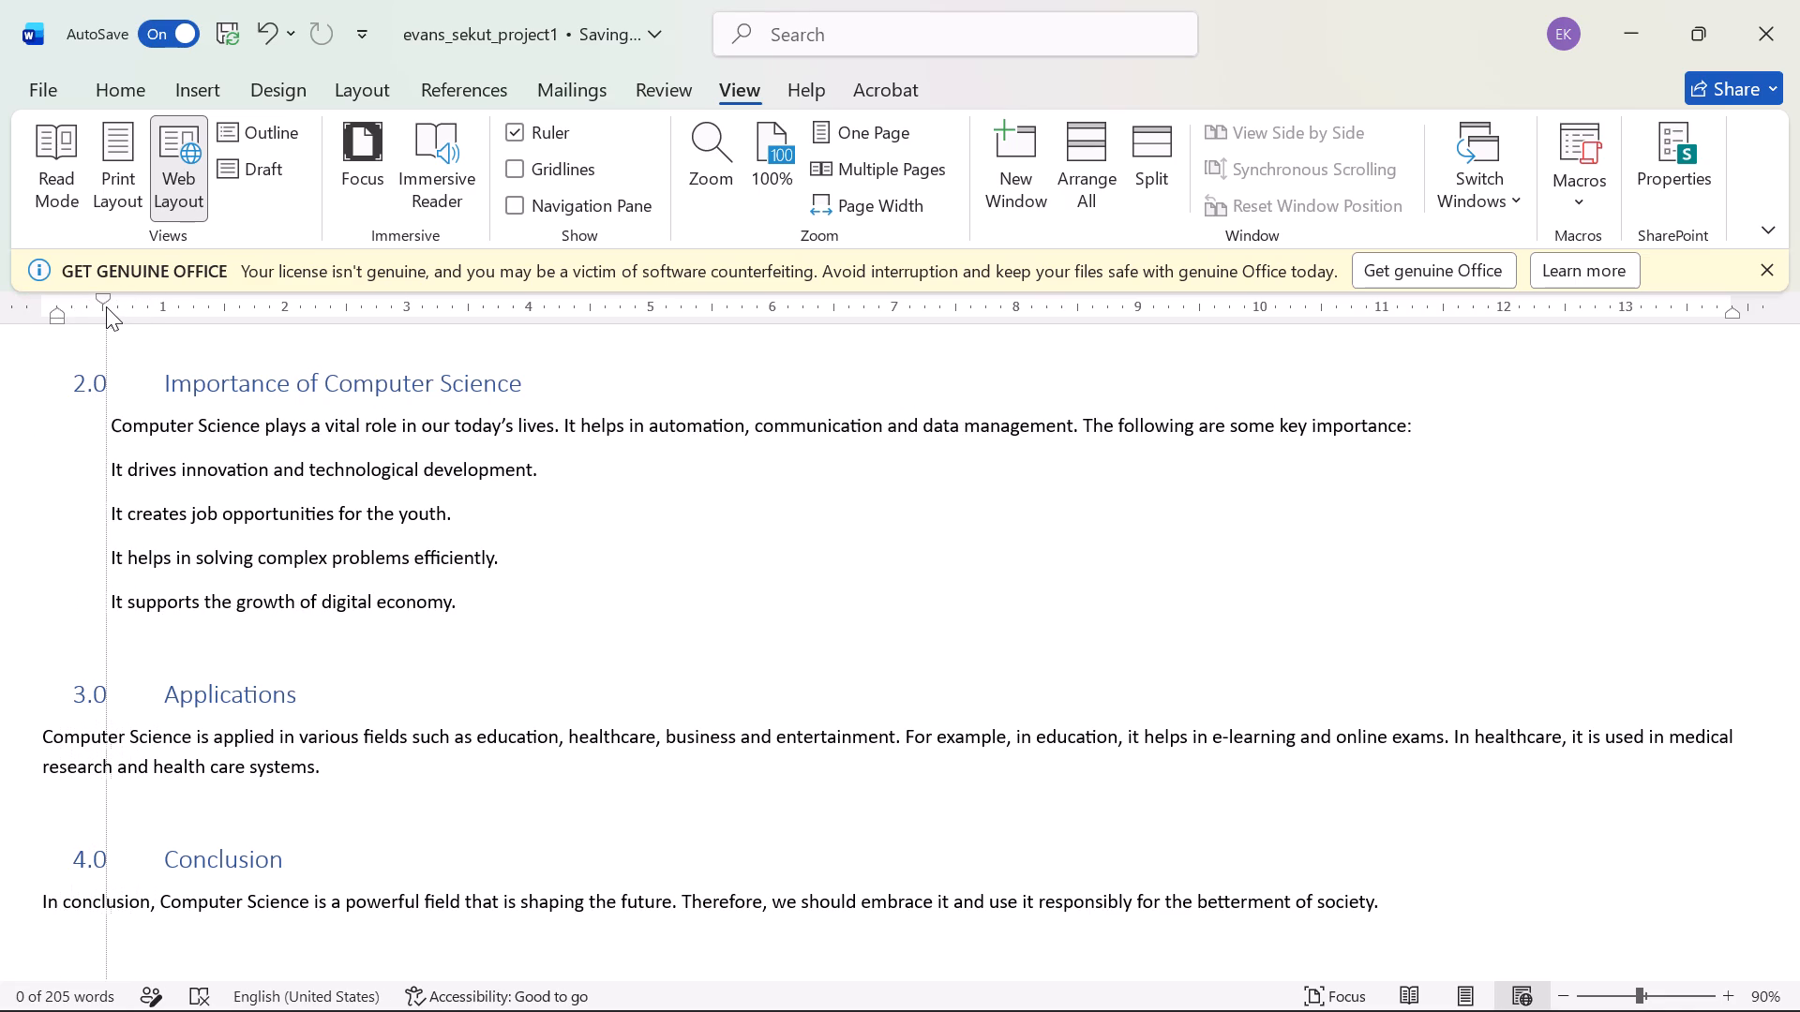
{"action": "left_click_drag", "start_coordinate": [106, 306], "coordinate": [97, 306]}
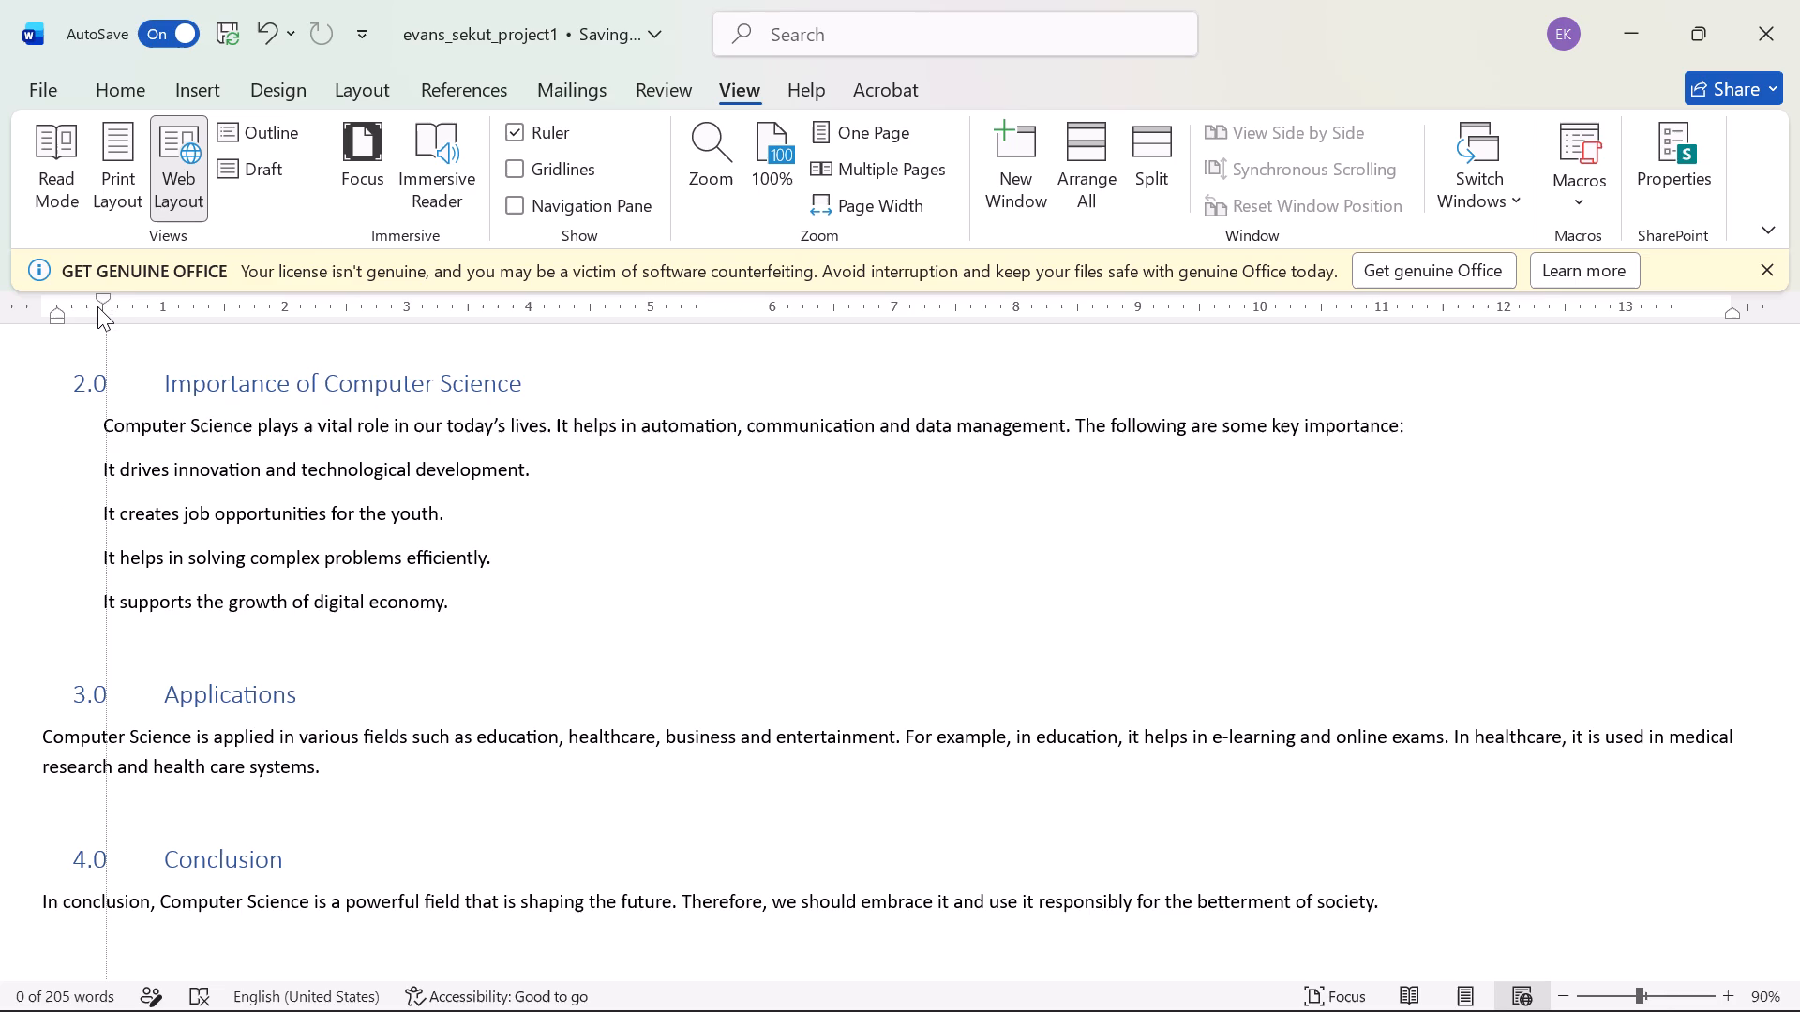
{"action": "left_click_drag", "start_coordinate": [97, 306], "coordinate": [71, 305]}
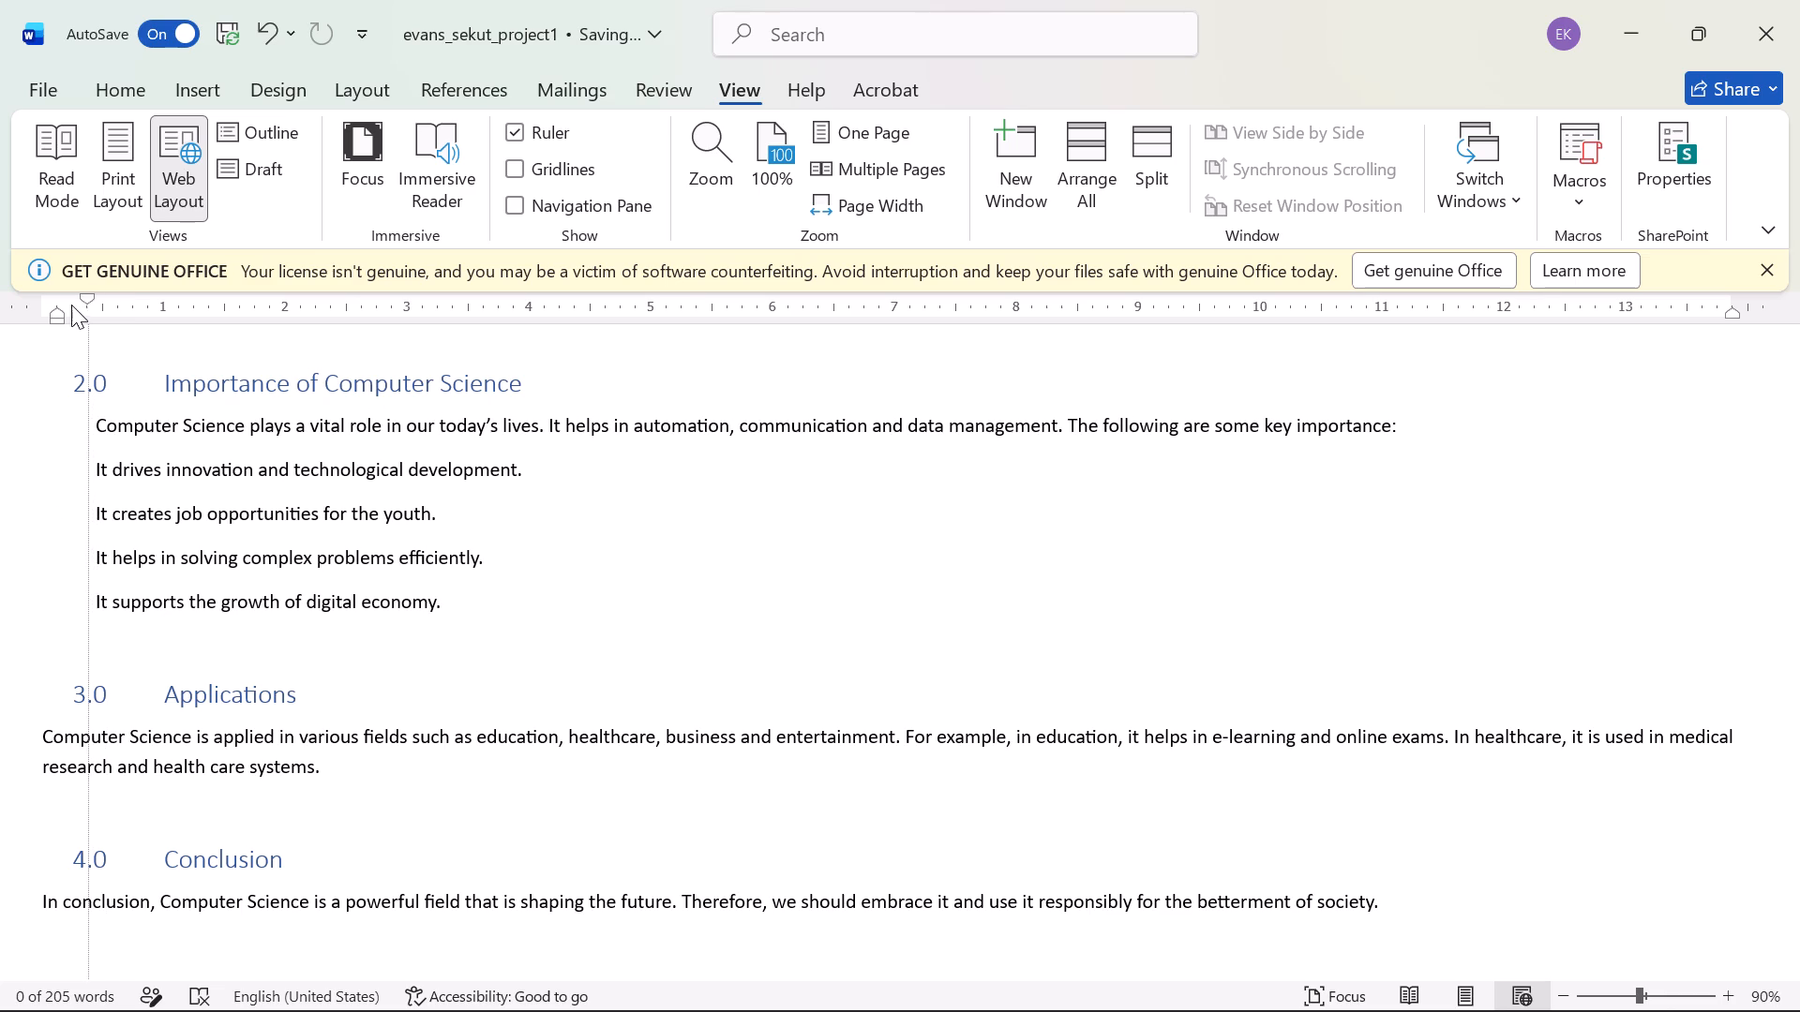
{"action": "left_click_drag", "start_coordinate": [71, 305], "coordinate": [47, 305]}
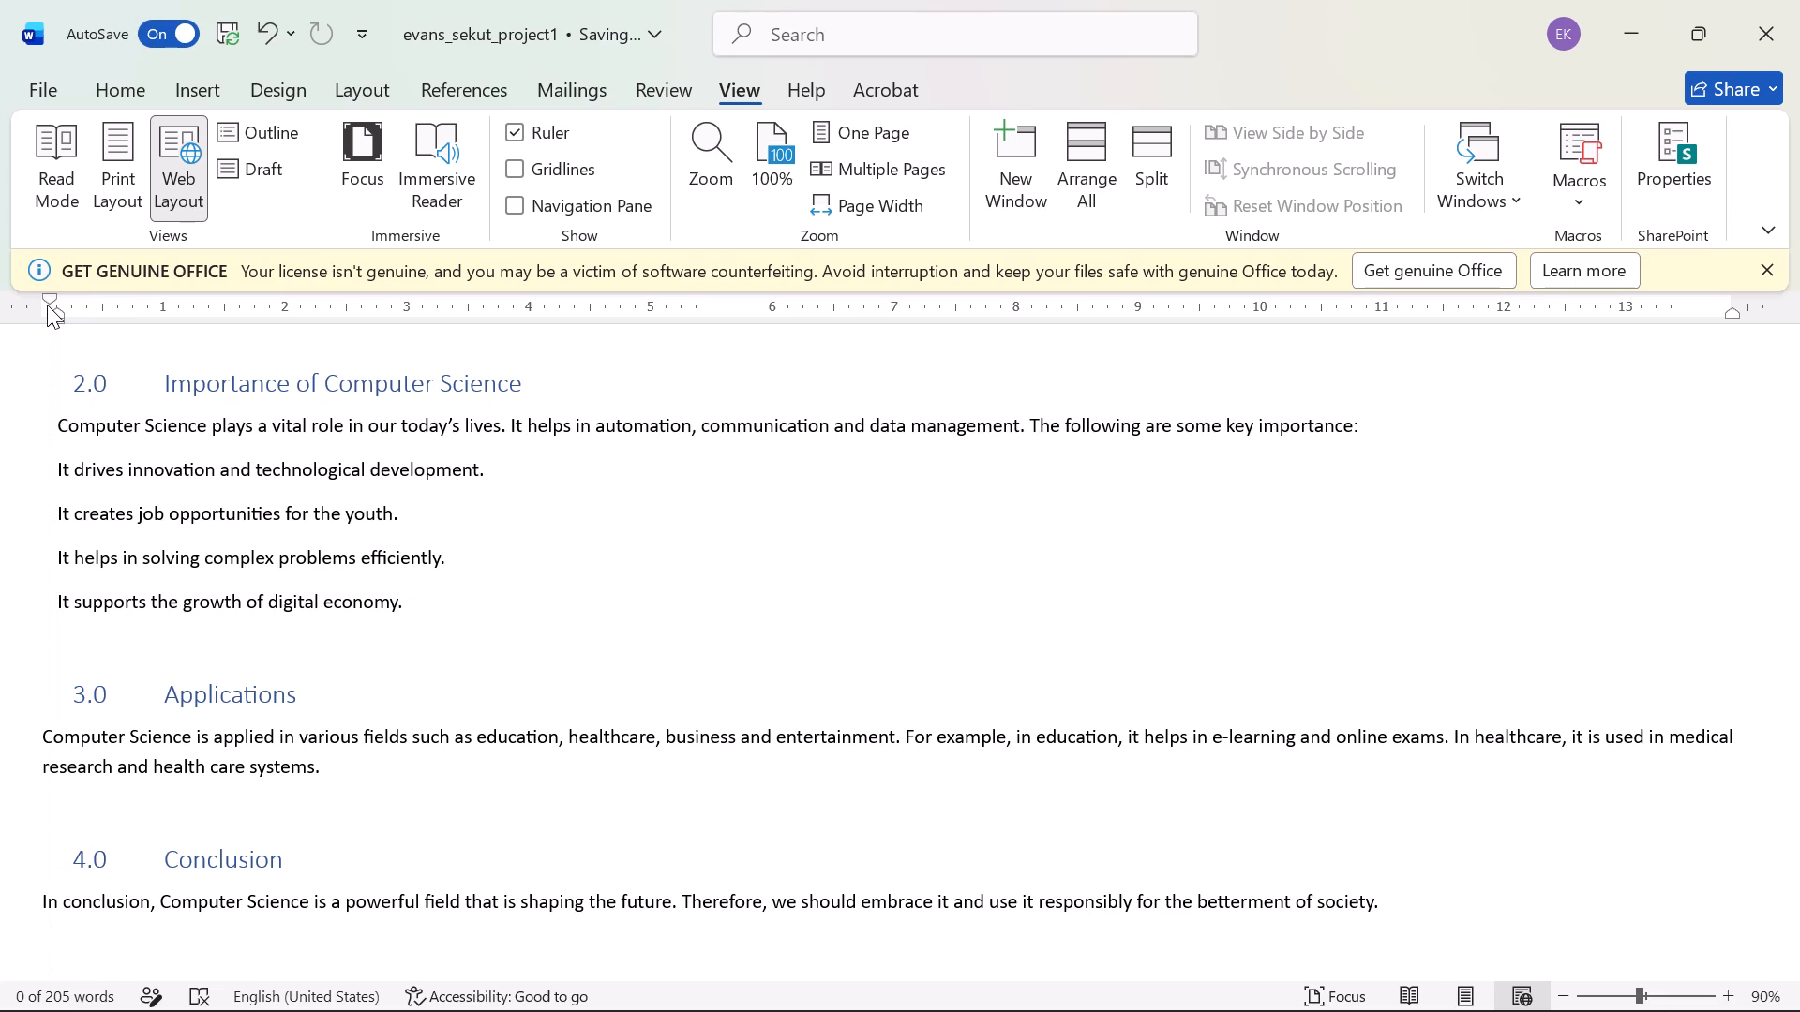
{"action": "left_click_drag", "start_coordinate": [47, 305], "coordinate": [41, 305]}
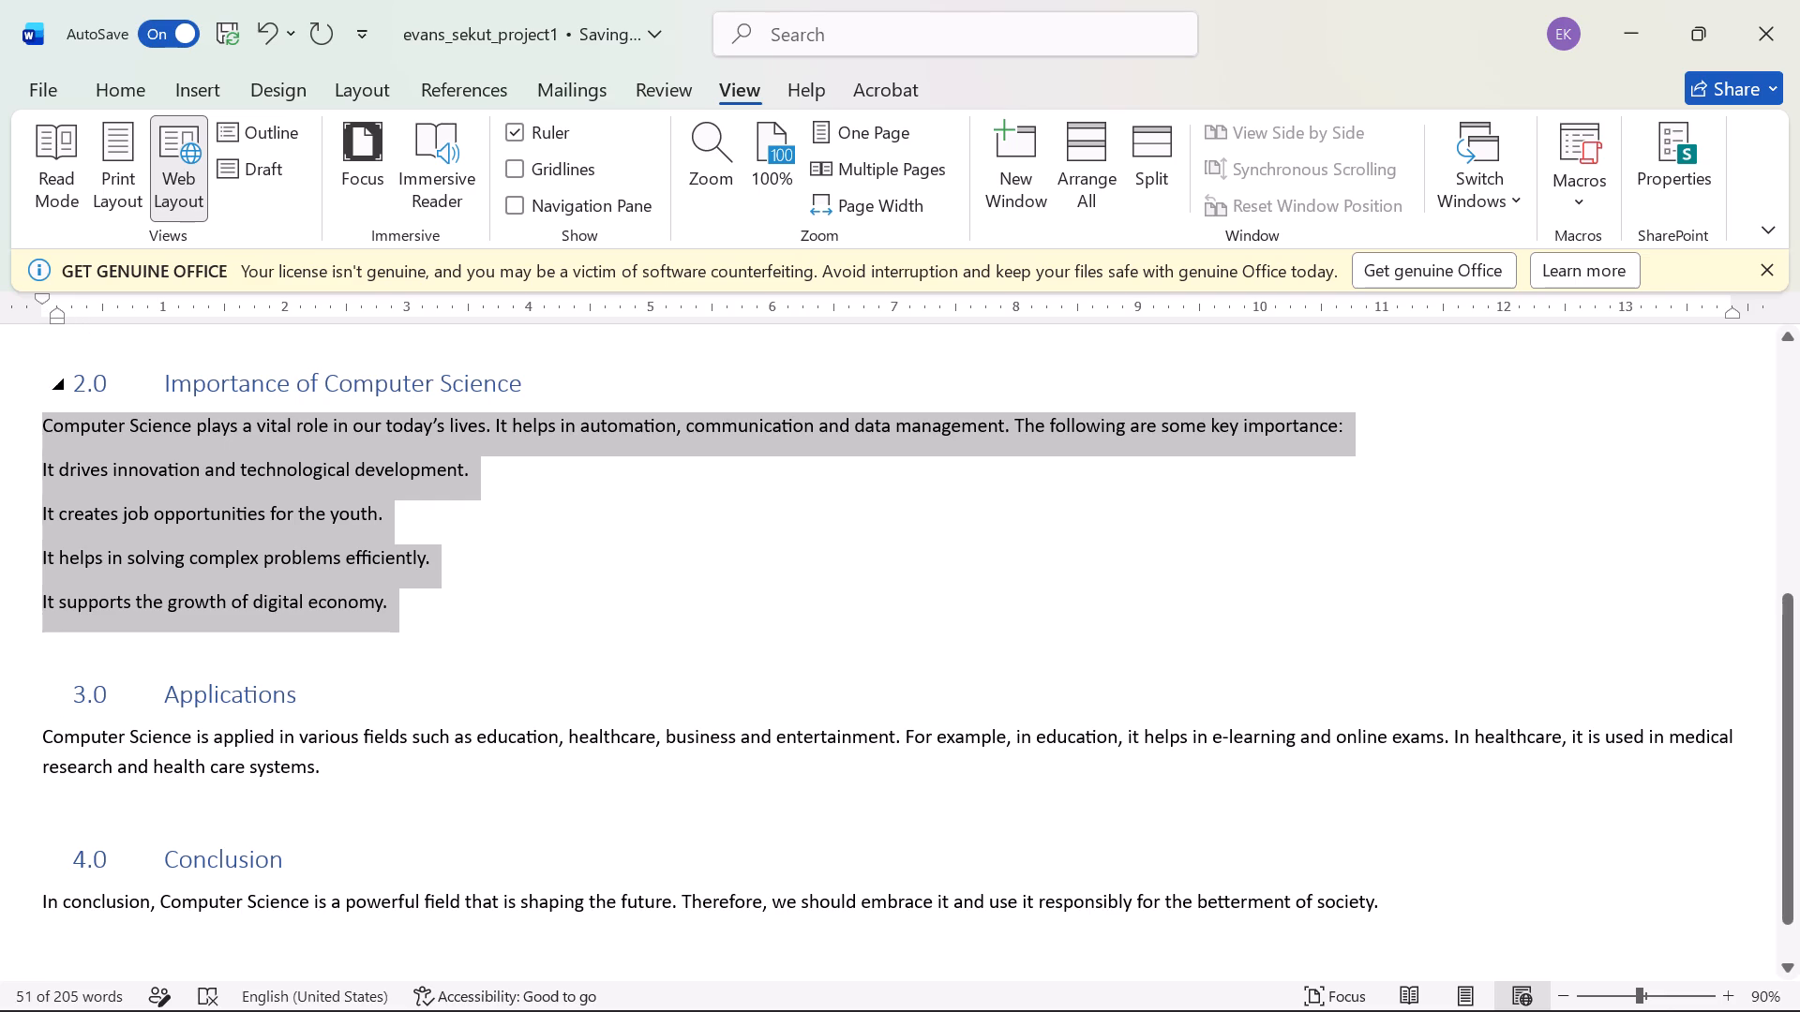
Set the first-line indent of the introductory paragraph under Importance of Computer Science to about 0.5" on the ruler.
{"action": "left_click", "coordinate": [56, 429]}
{"action": "left_click", "coordinate": [42, 429]}
{"action": "left_click_drag", "start_coordinate": [42, 429], "coordinate": [88, 424]}
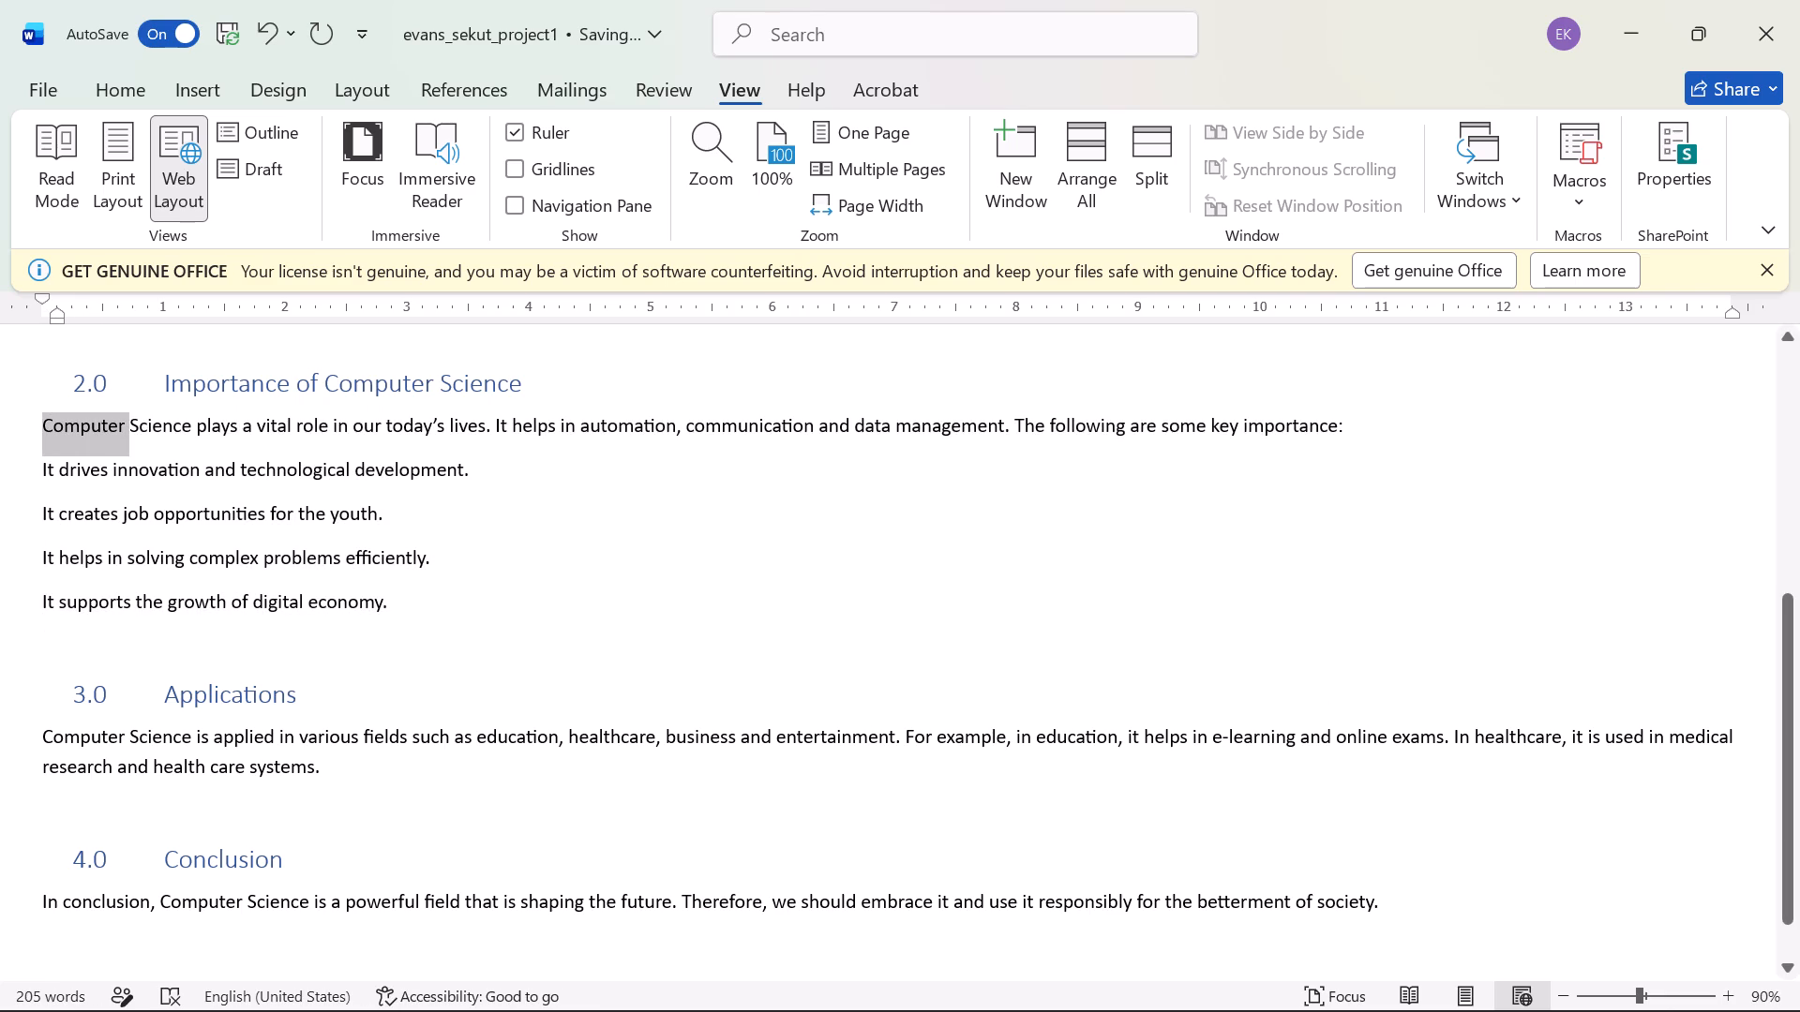
{"action": "left_click_drag", "start_coordinate": [88, 424], "coordinate": [1285, 449]}
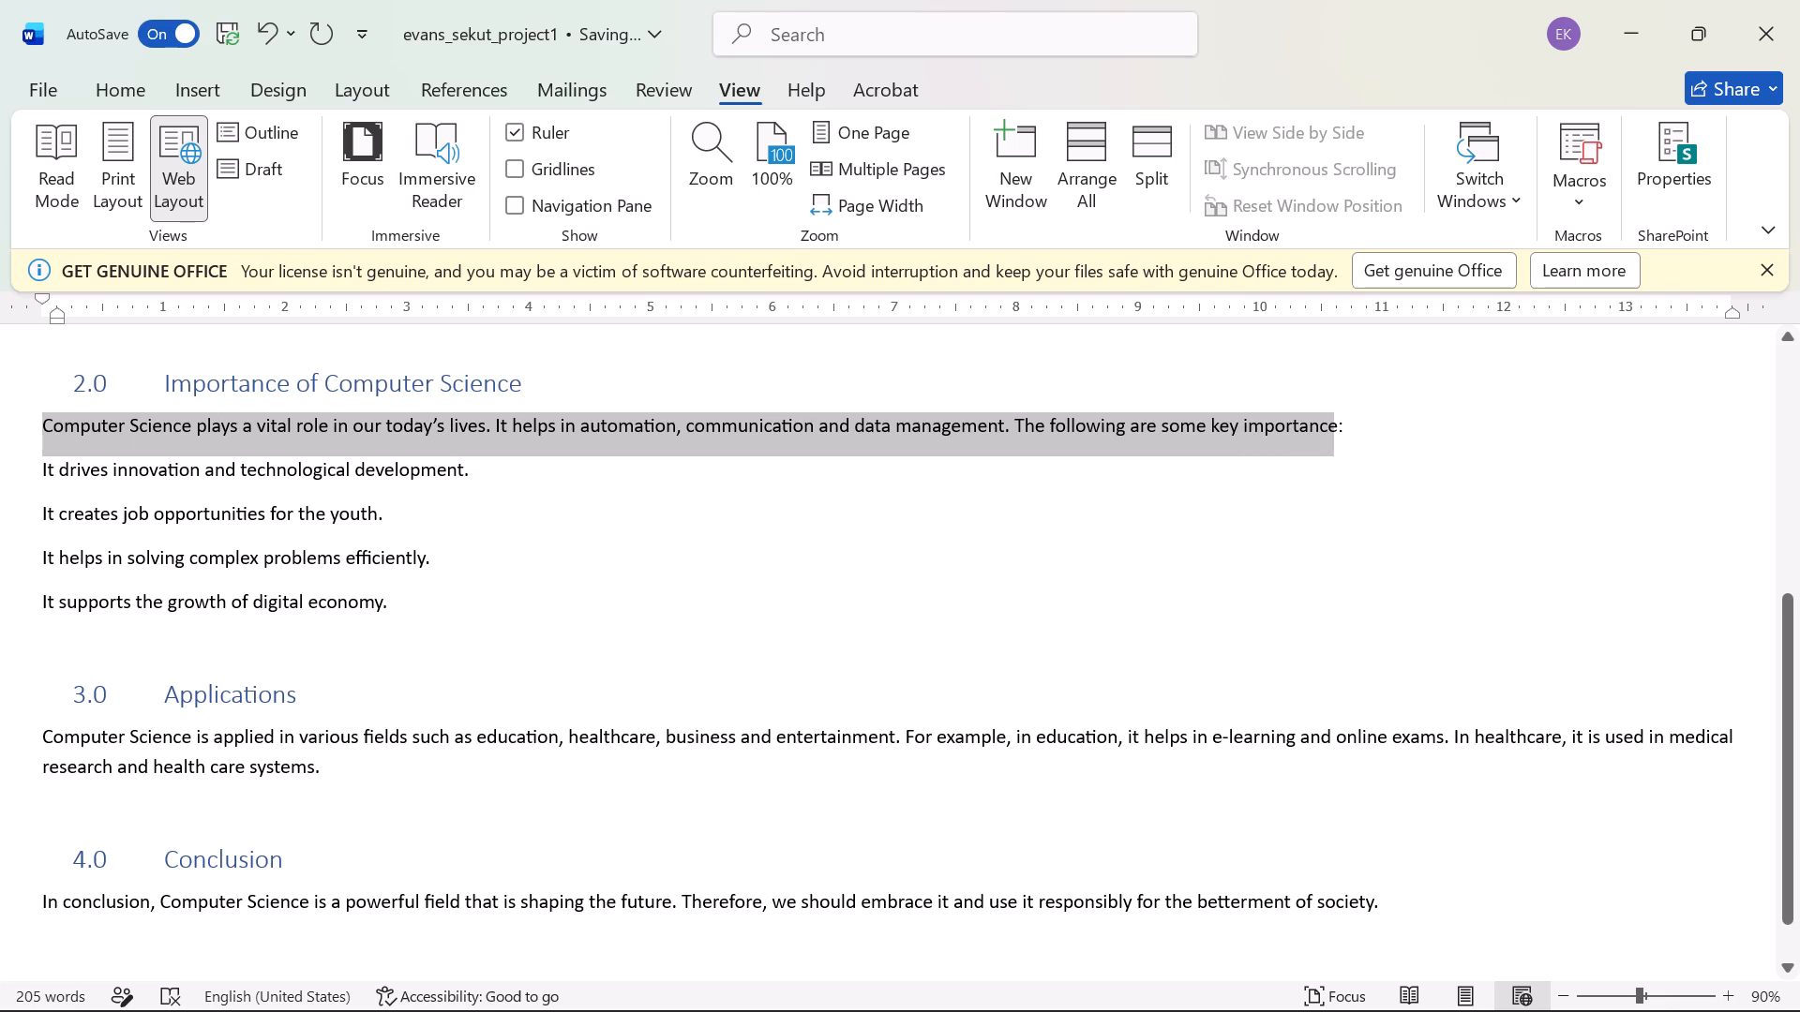
{"action": "left_click_drag", "start_coordinate": [1285, 449], "coordinate": [1323, 435]}
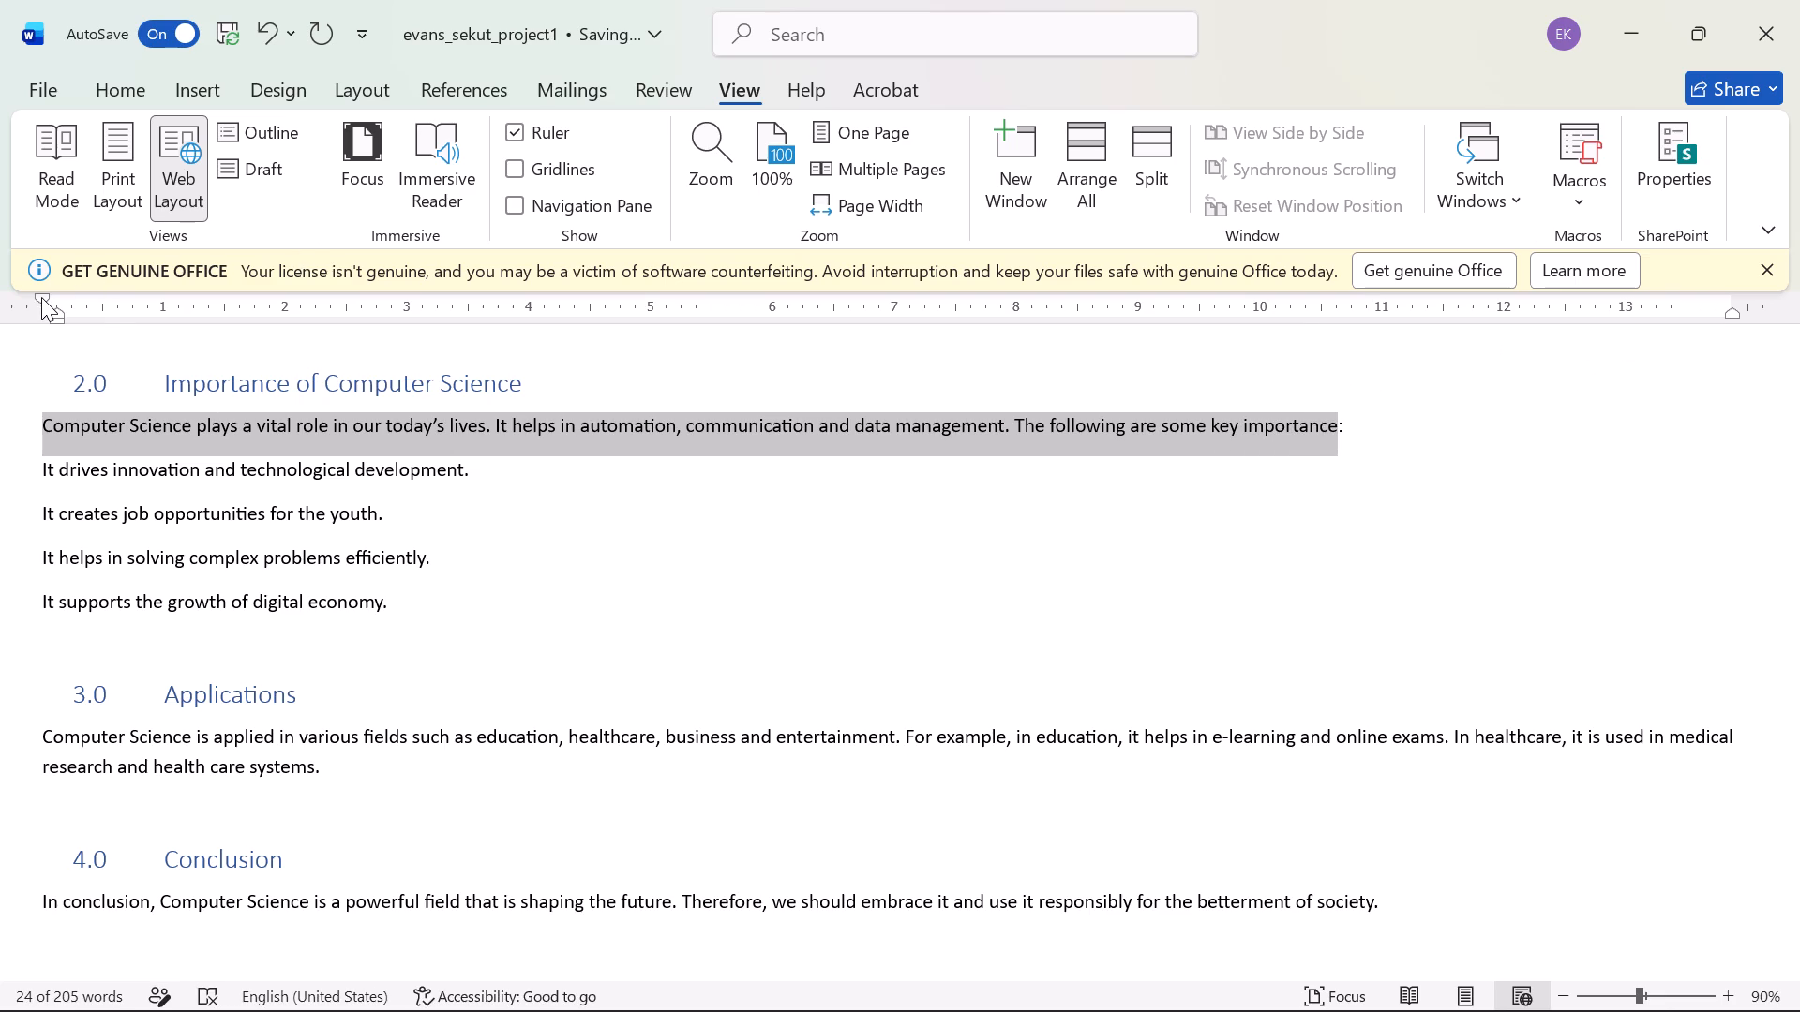
{"action": "left_click_drag", "start_coordinate": [41, 297], "coordinate": [61, 297]}
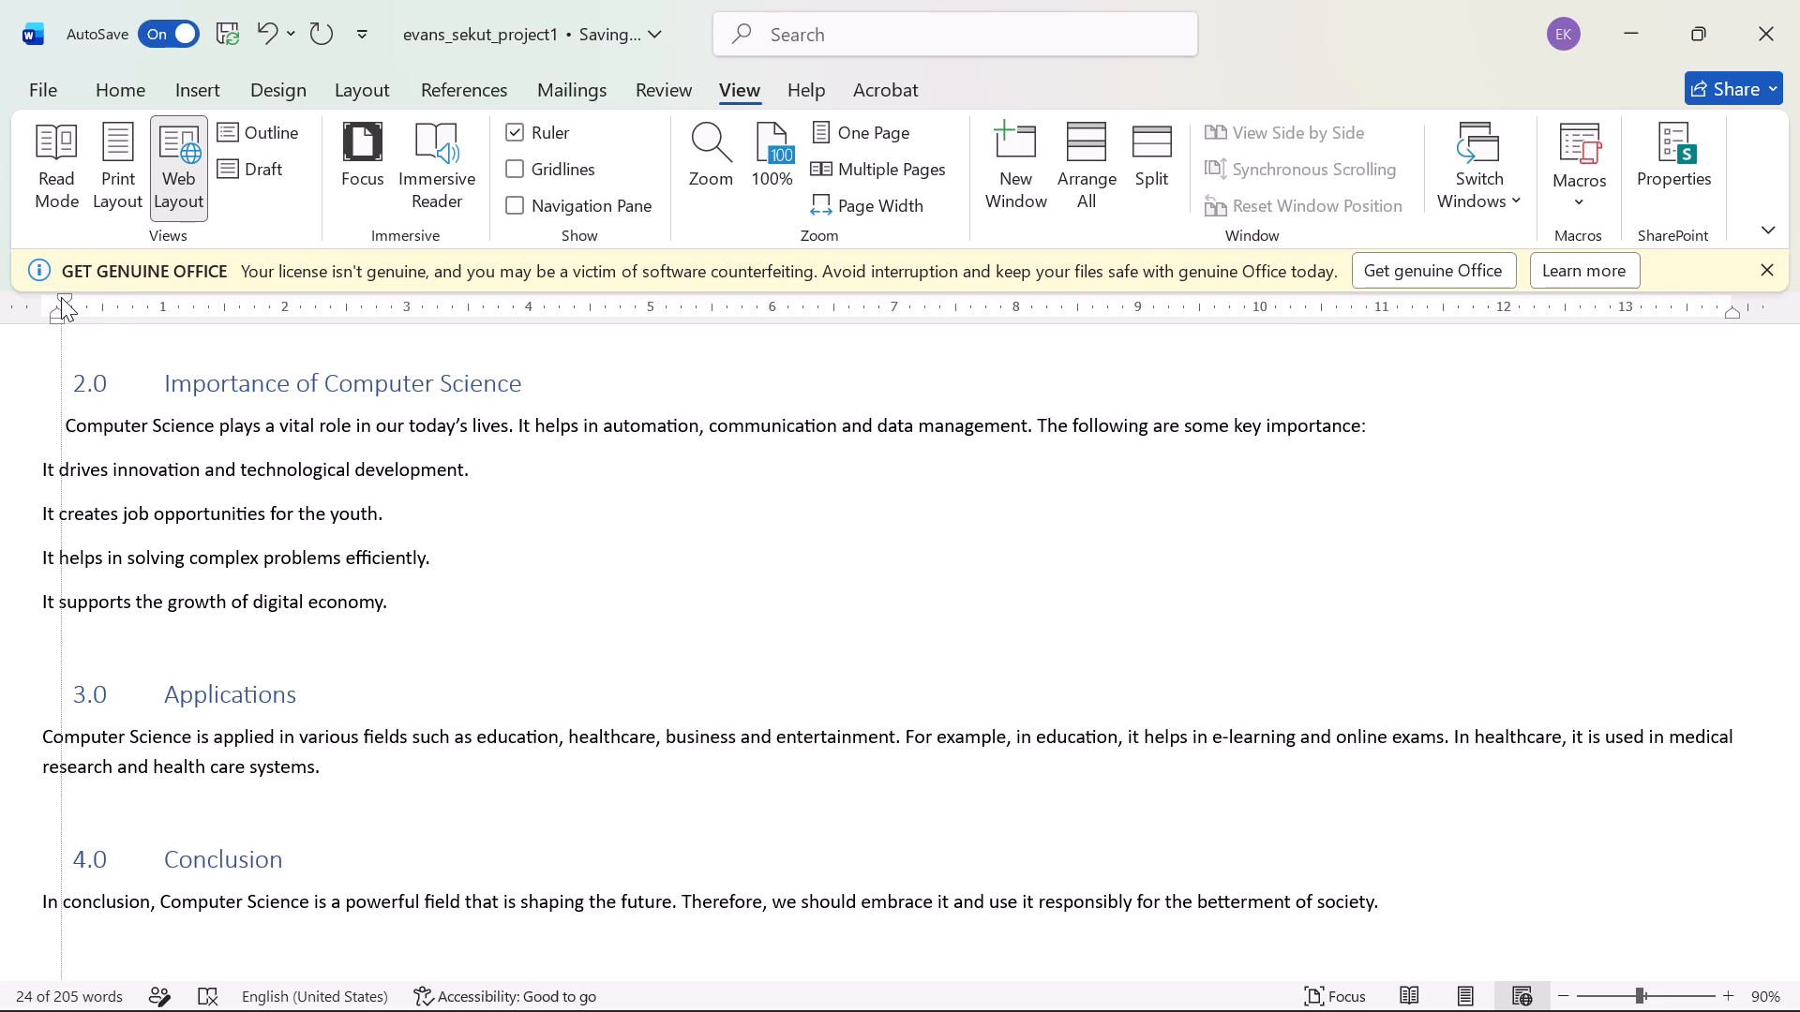
{"action": "left_click_drag", "start_coordinate": [61, 297], "coordinate": [100, 293]}
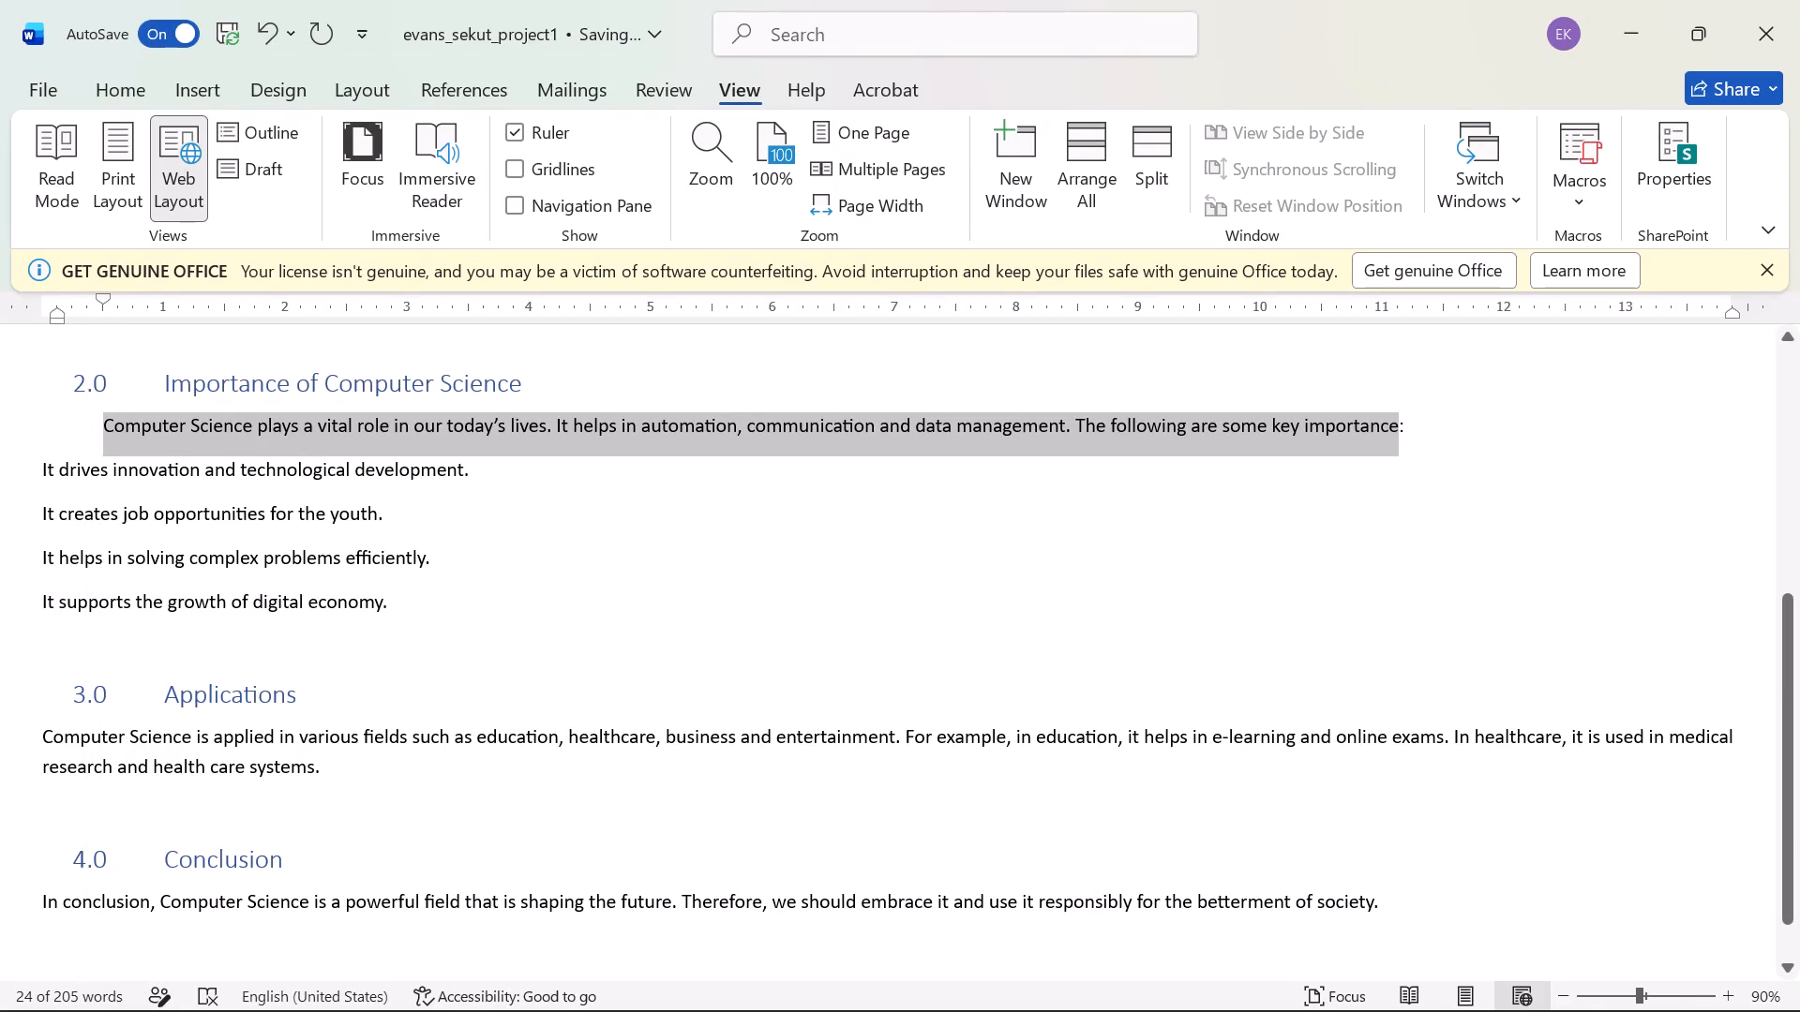
Set the first-line indent of the Applications paragraph to about 0.5" on the ruler.
{"action": "left_click_drag", "start_coordinate": [39, 740], "coordinate": [792, 783]}
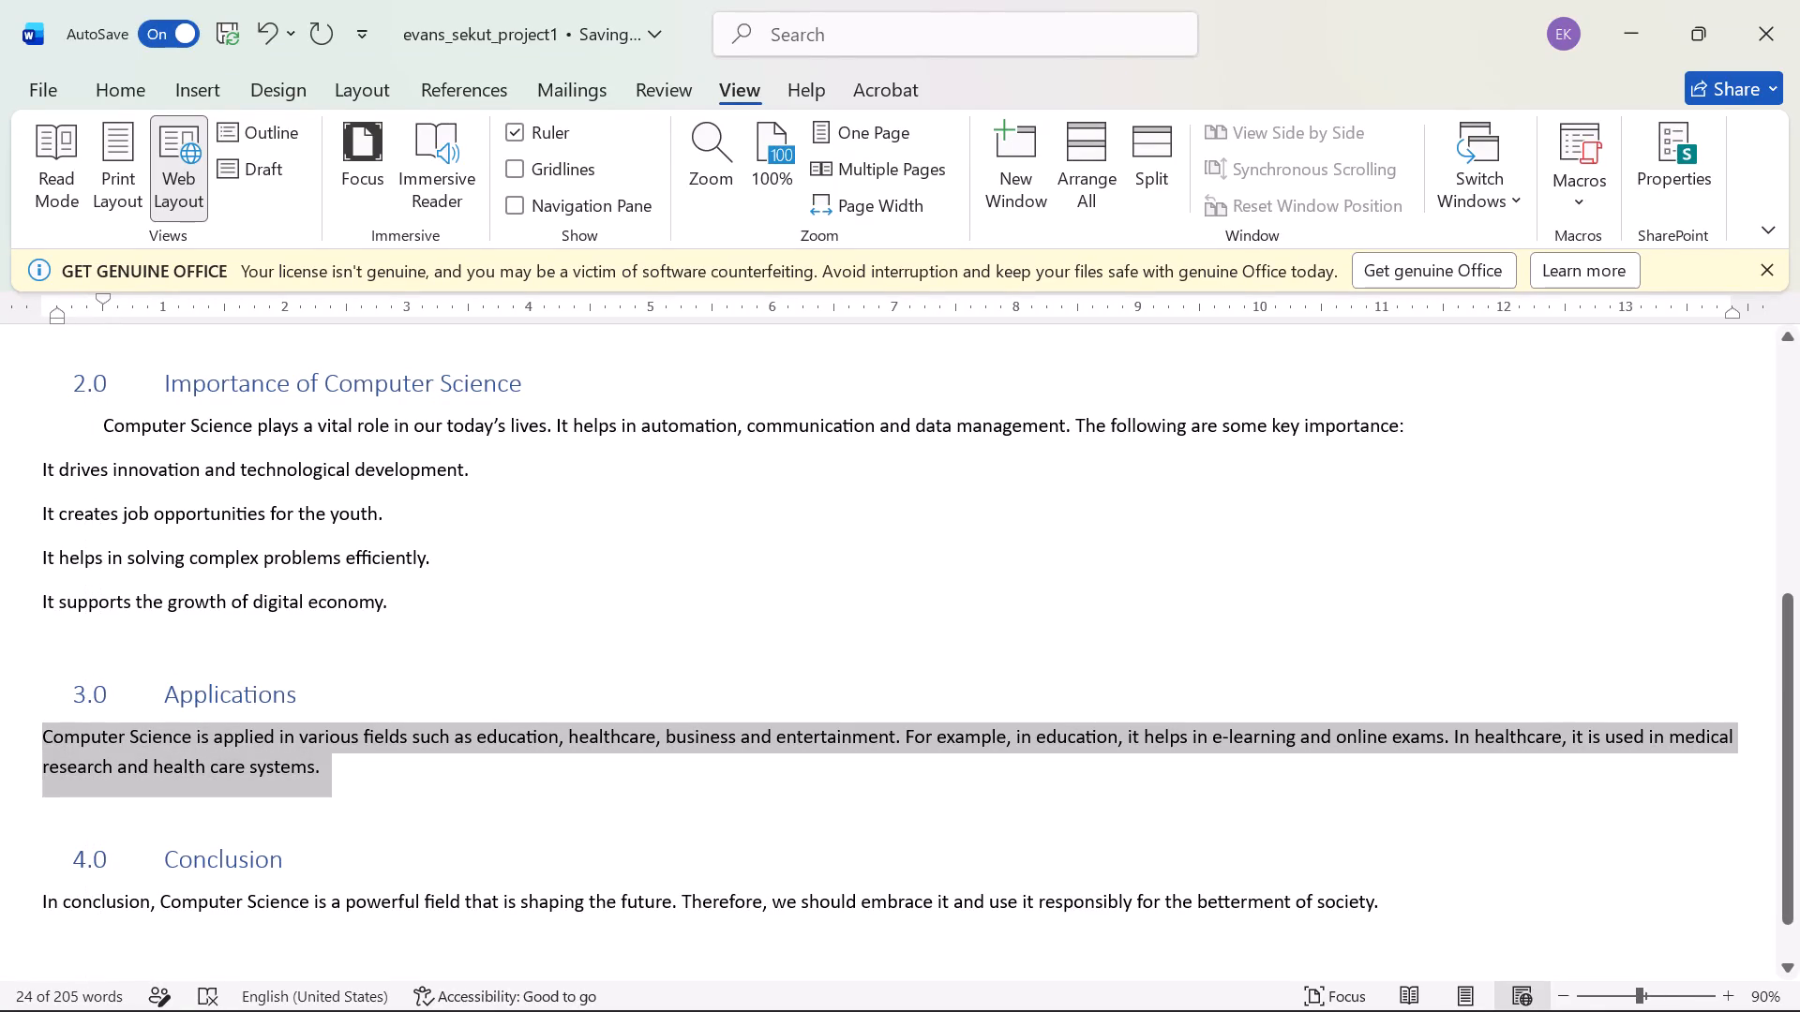
{"action": "left_click_drag", "start_coordinate": [792, 783], "coordinate": [1150, 748]}
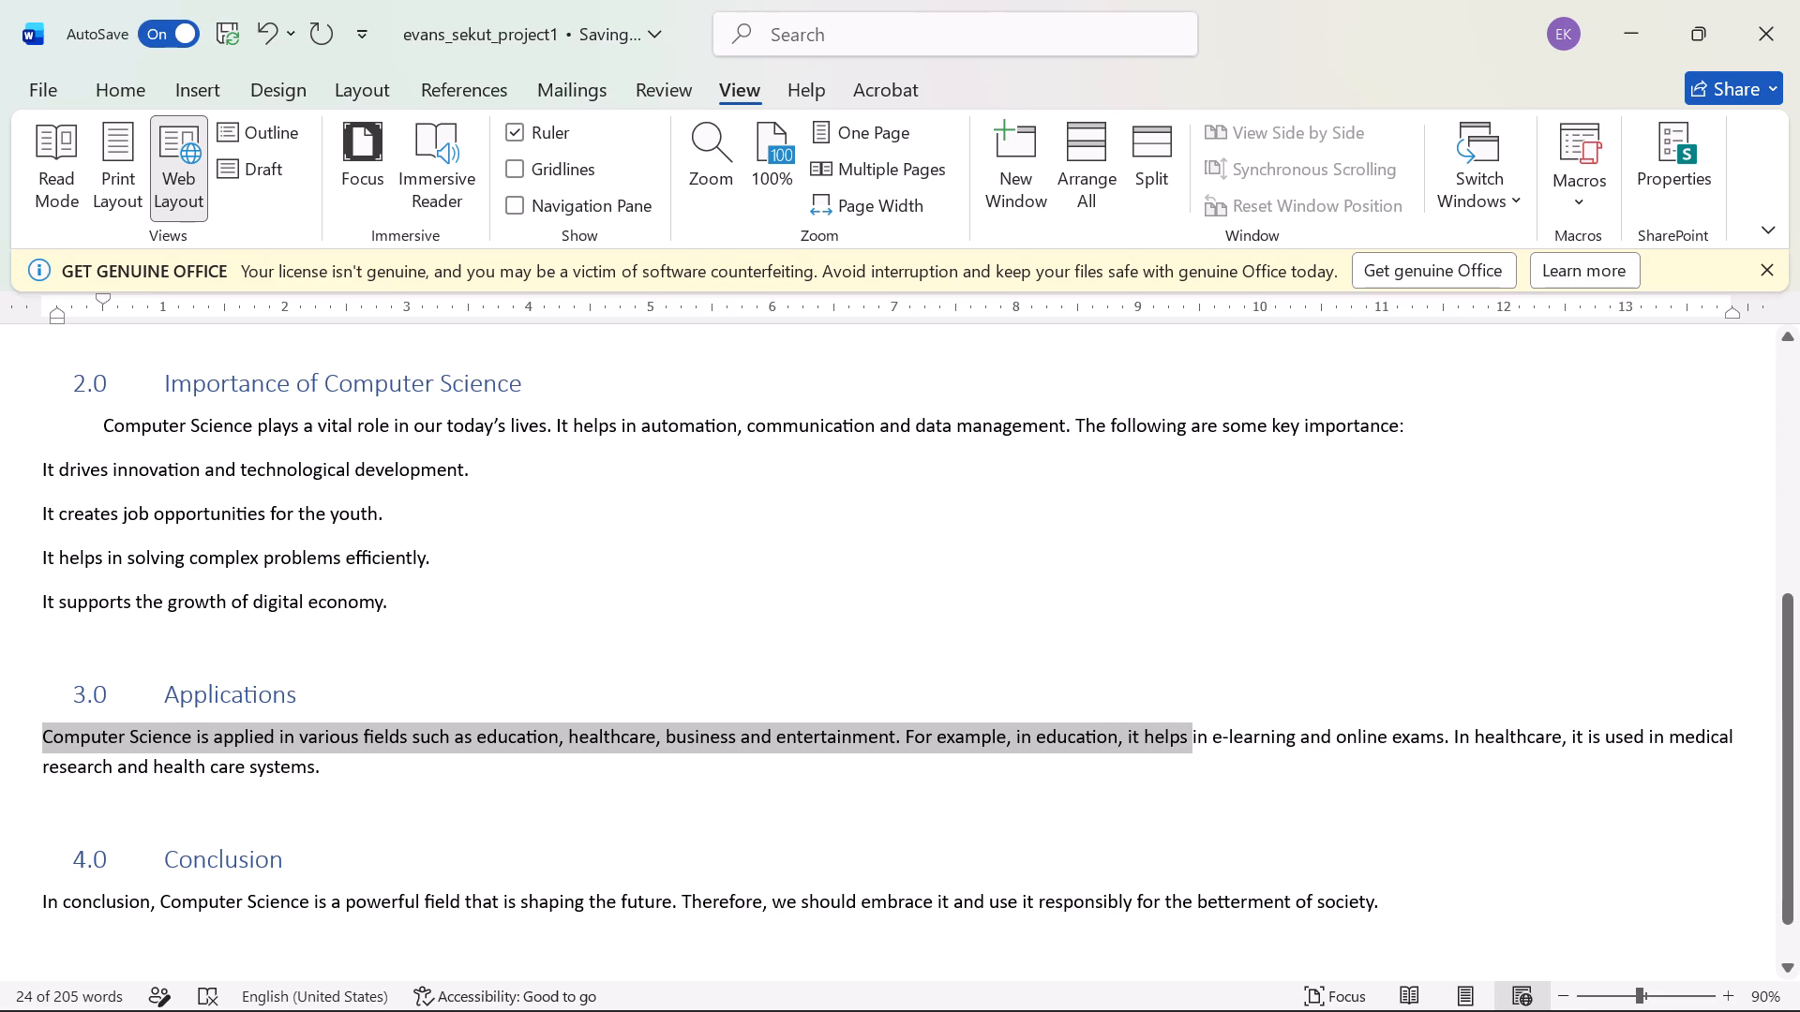
{"action": "left_click_drag", "start_coordinate": [1150, 748], "coordinate": [1448, 742]}
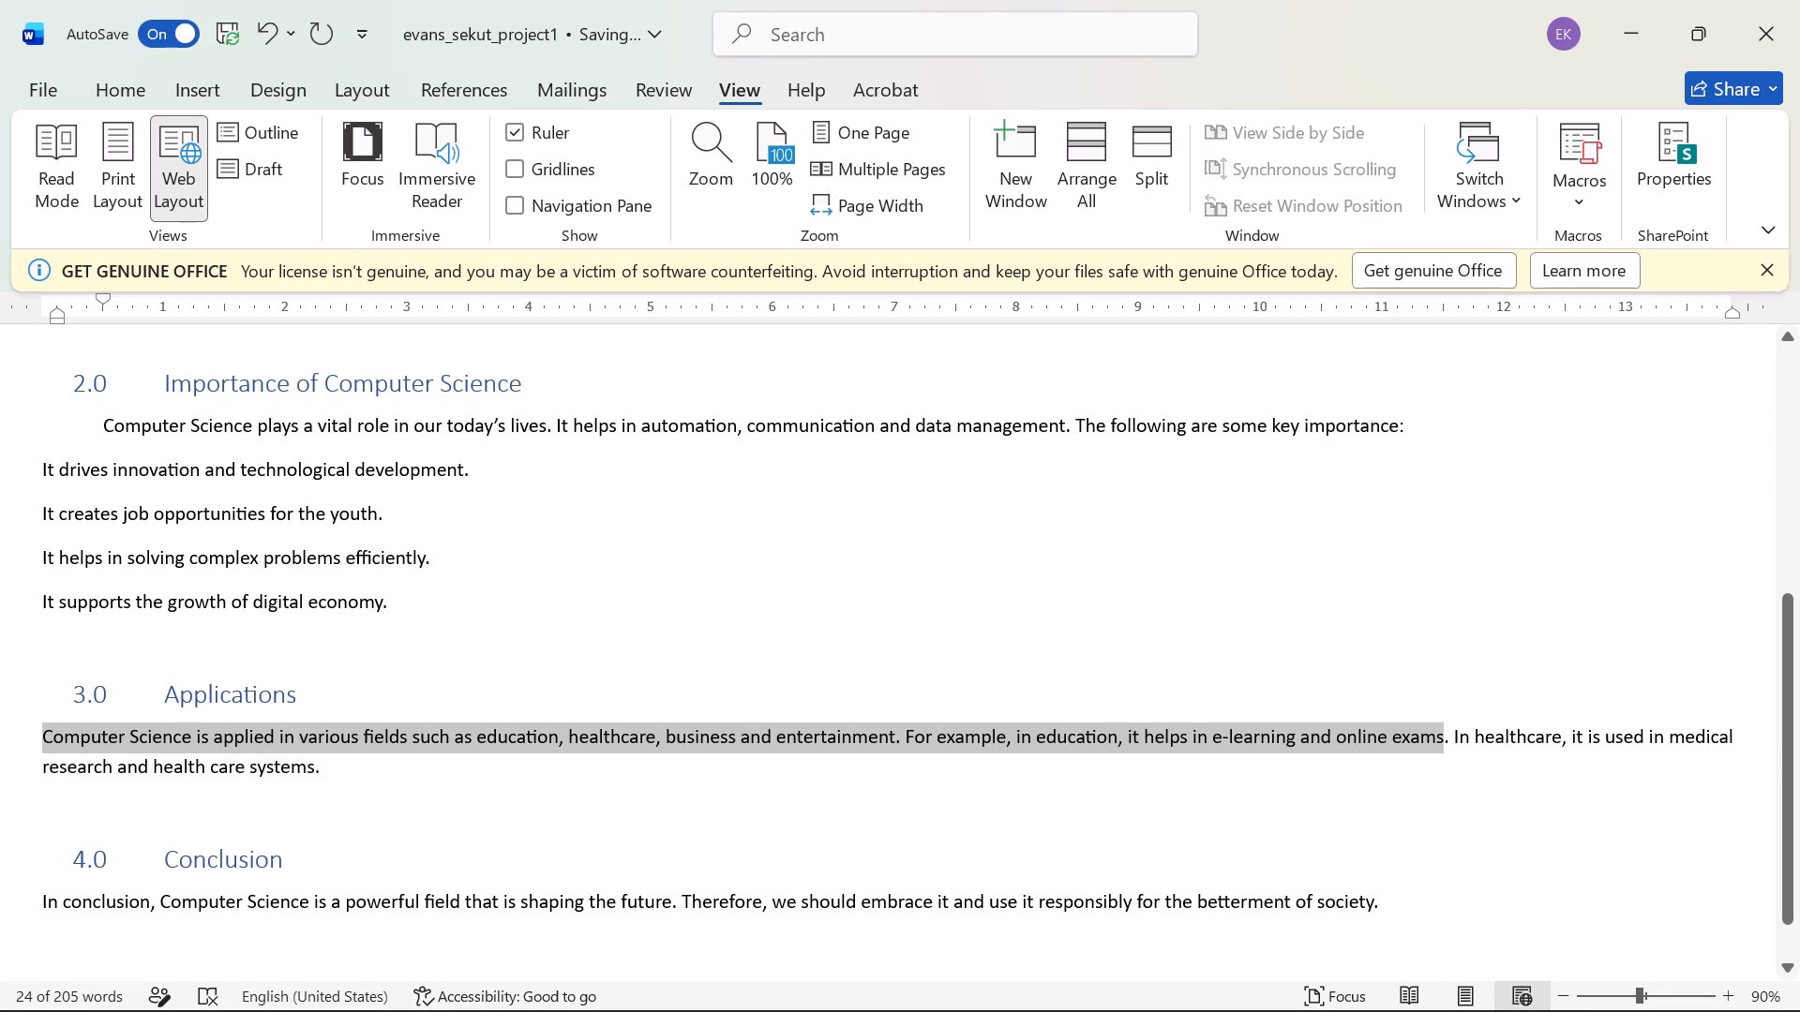
{"action": "left_click_drag", "start_coordinate": [1448, 742], "coordinate": [1695, 723]}
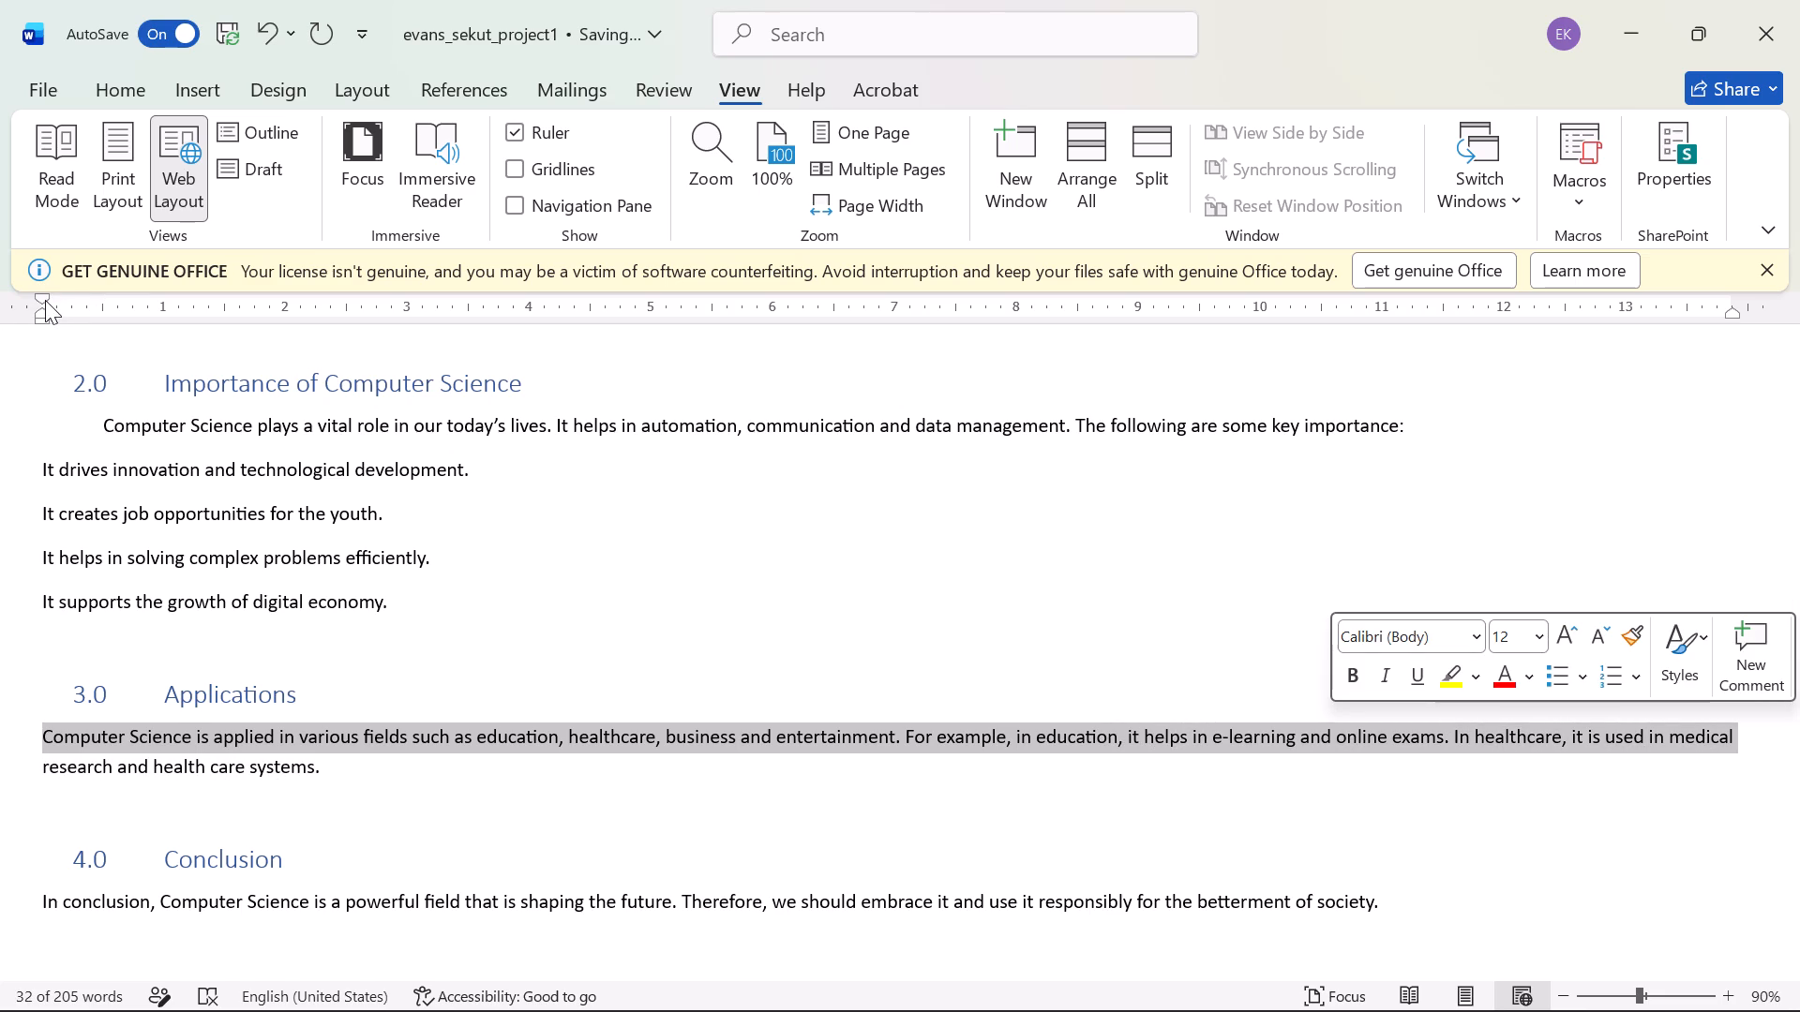
{"action": "left_click_drag", "start_coordinate": [42, 300], "coordinate": [58, 299]}
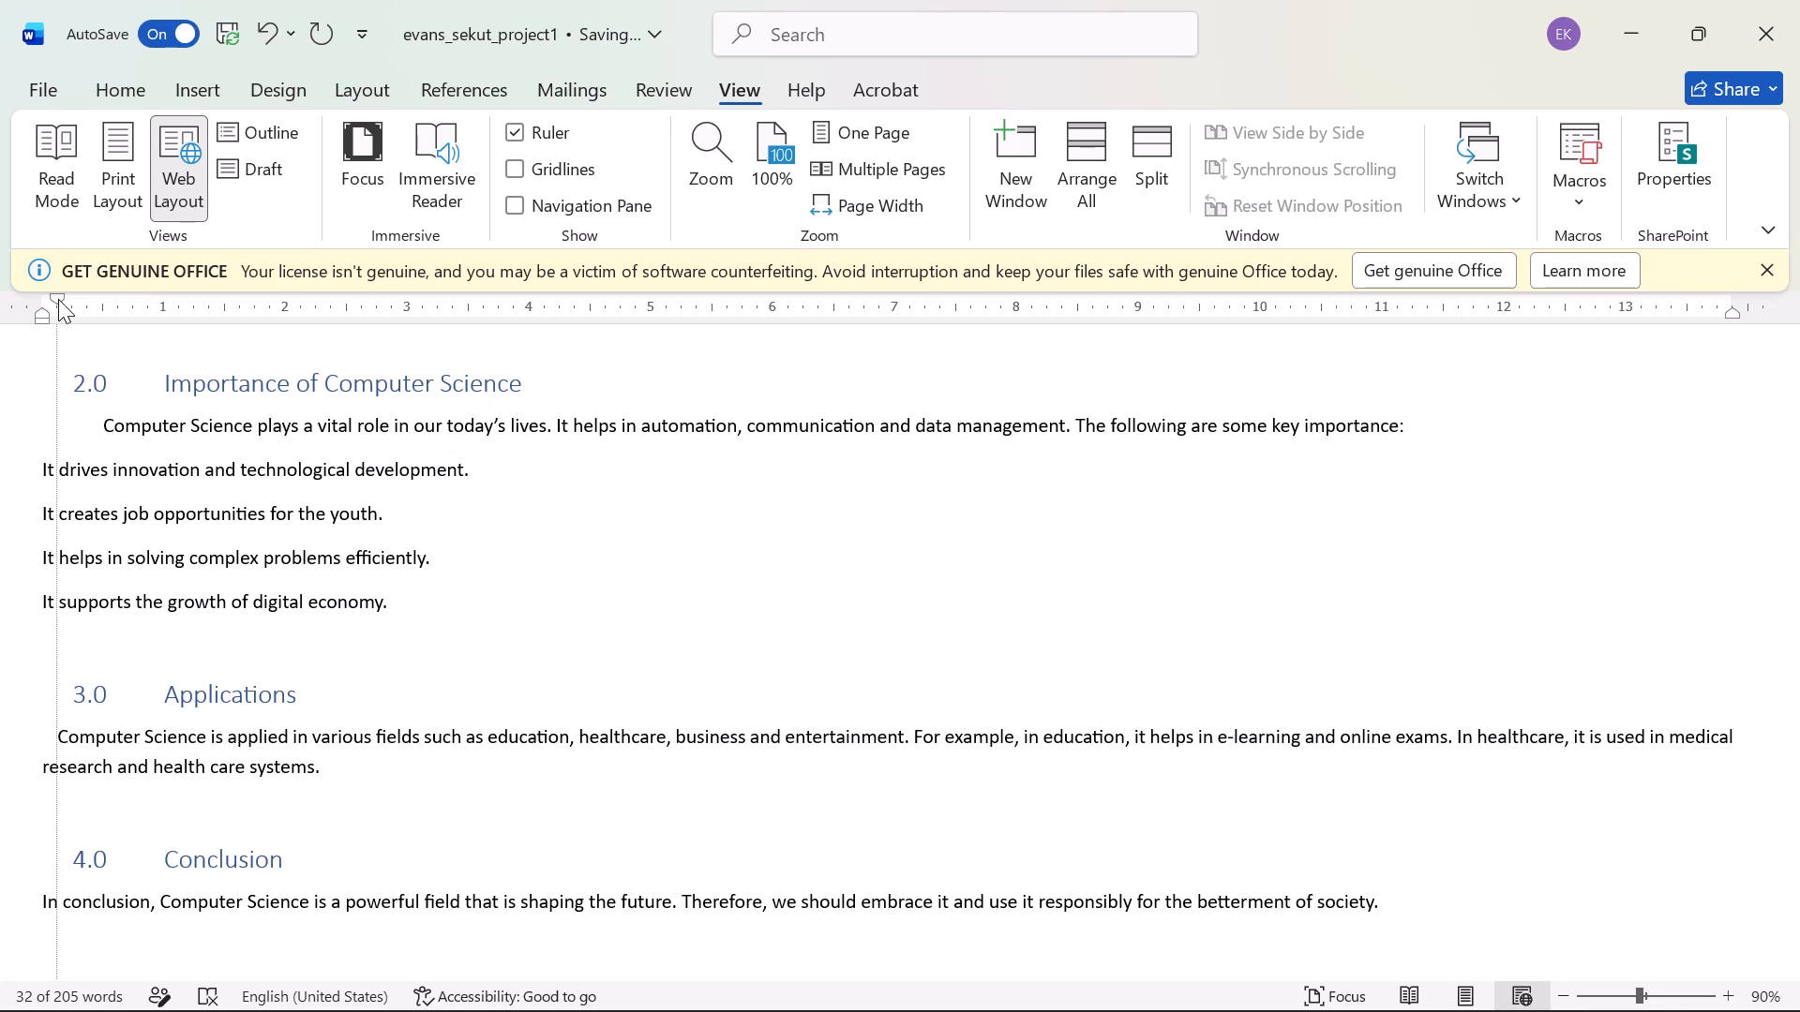
{"action": "left_click_drag", "start_coordinate": [58, 299], "coordinate": [93, 299]}
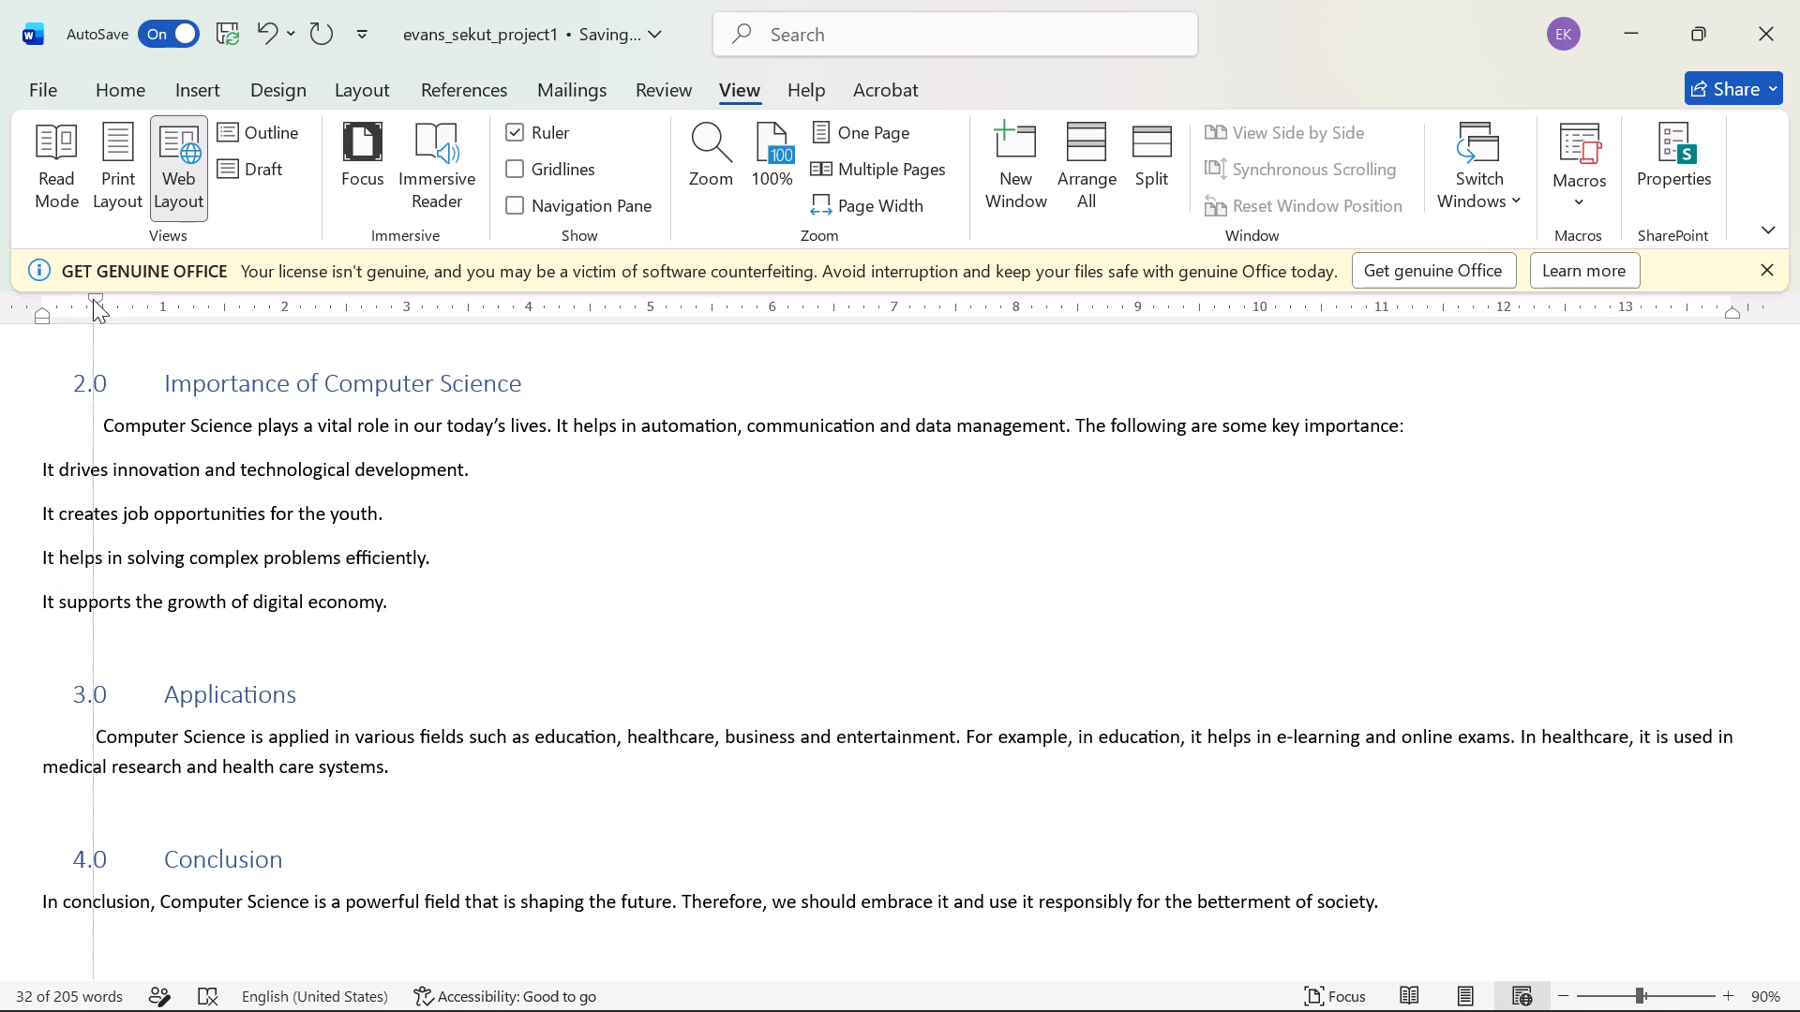
{"action": "left_click_drag", "start_coordinate": [93, 299], "coordinate": [108, 303]}
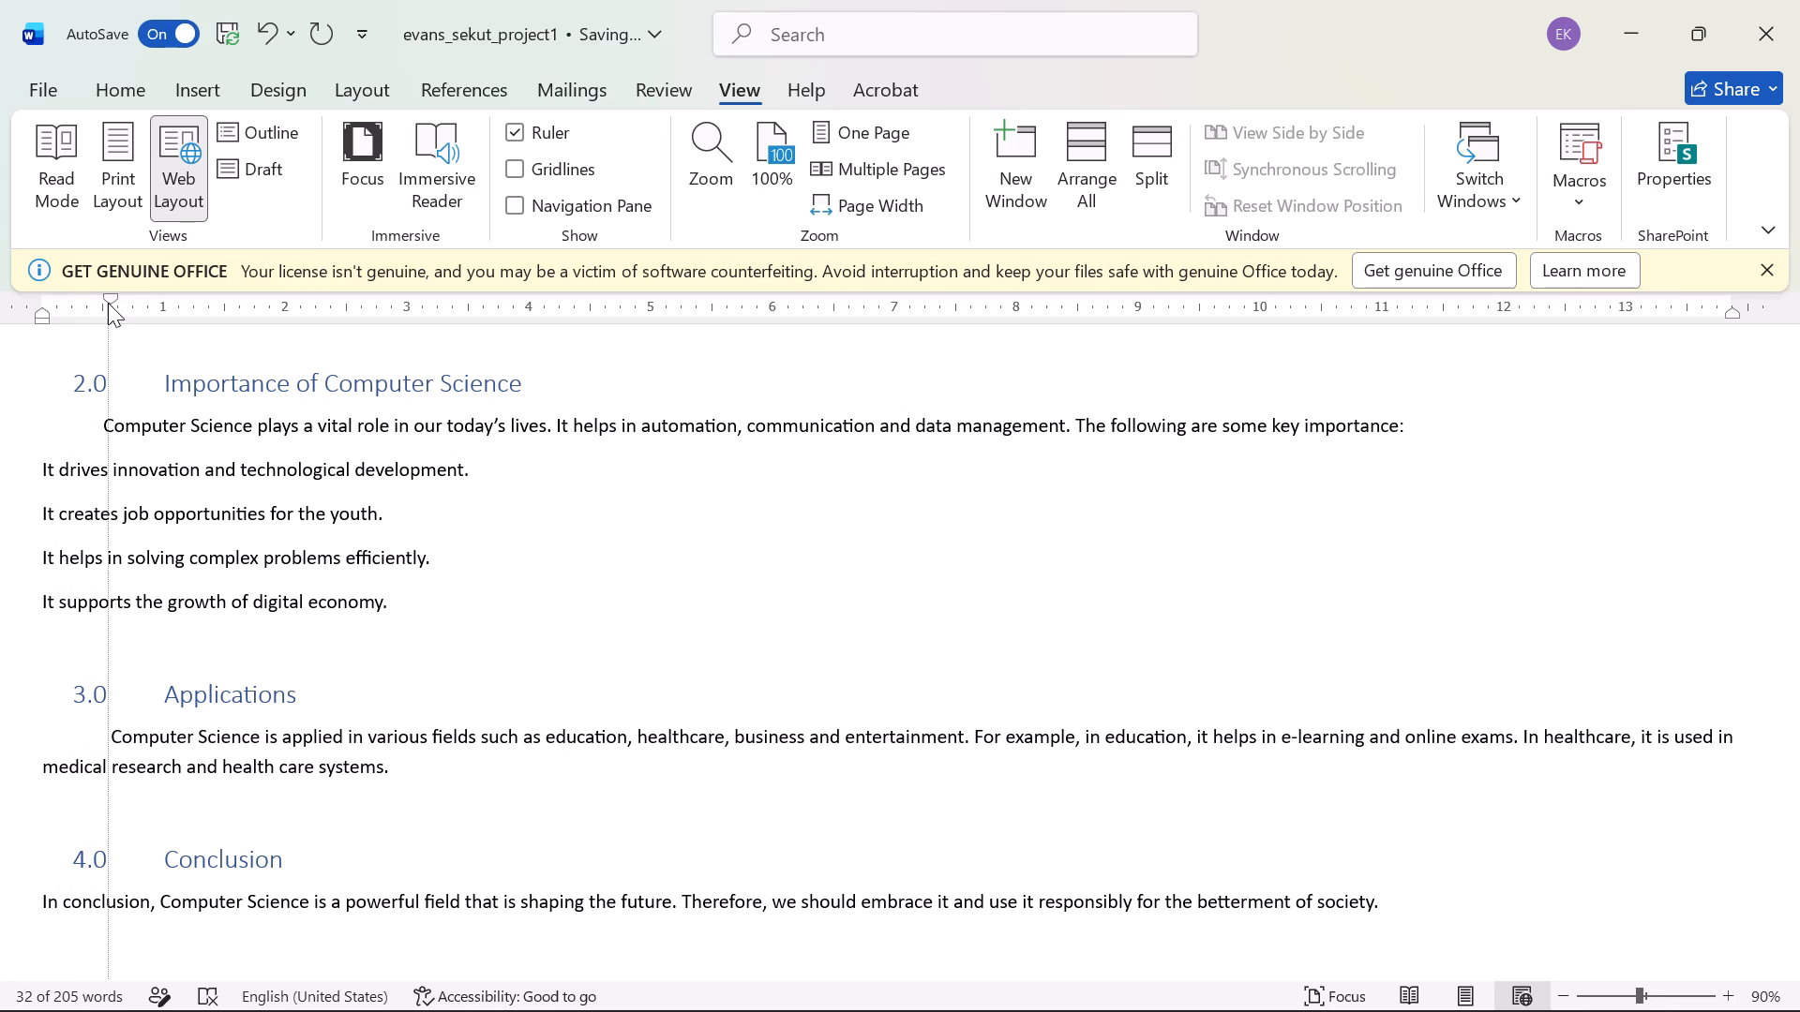
{"action": "left_click_drag", "start_coordinate": [108, 303], "coordinate": [103, 303]}
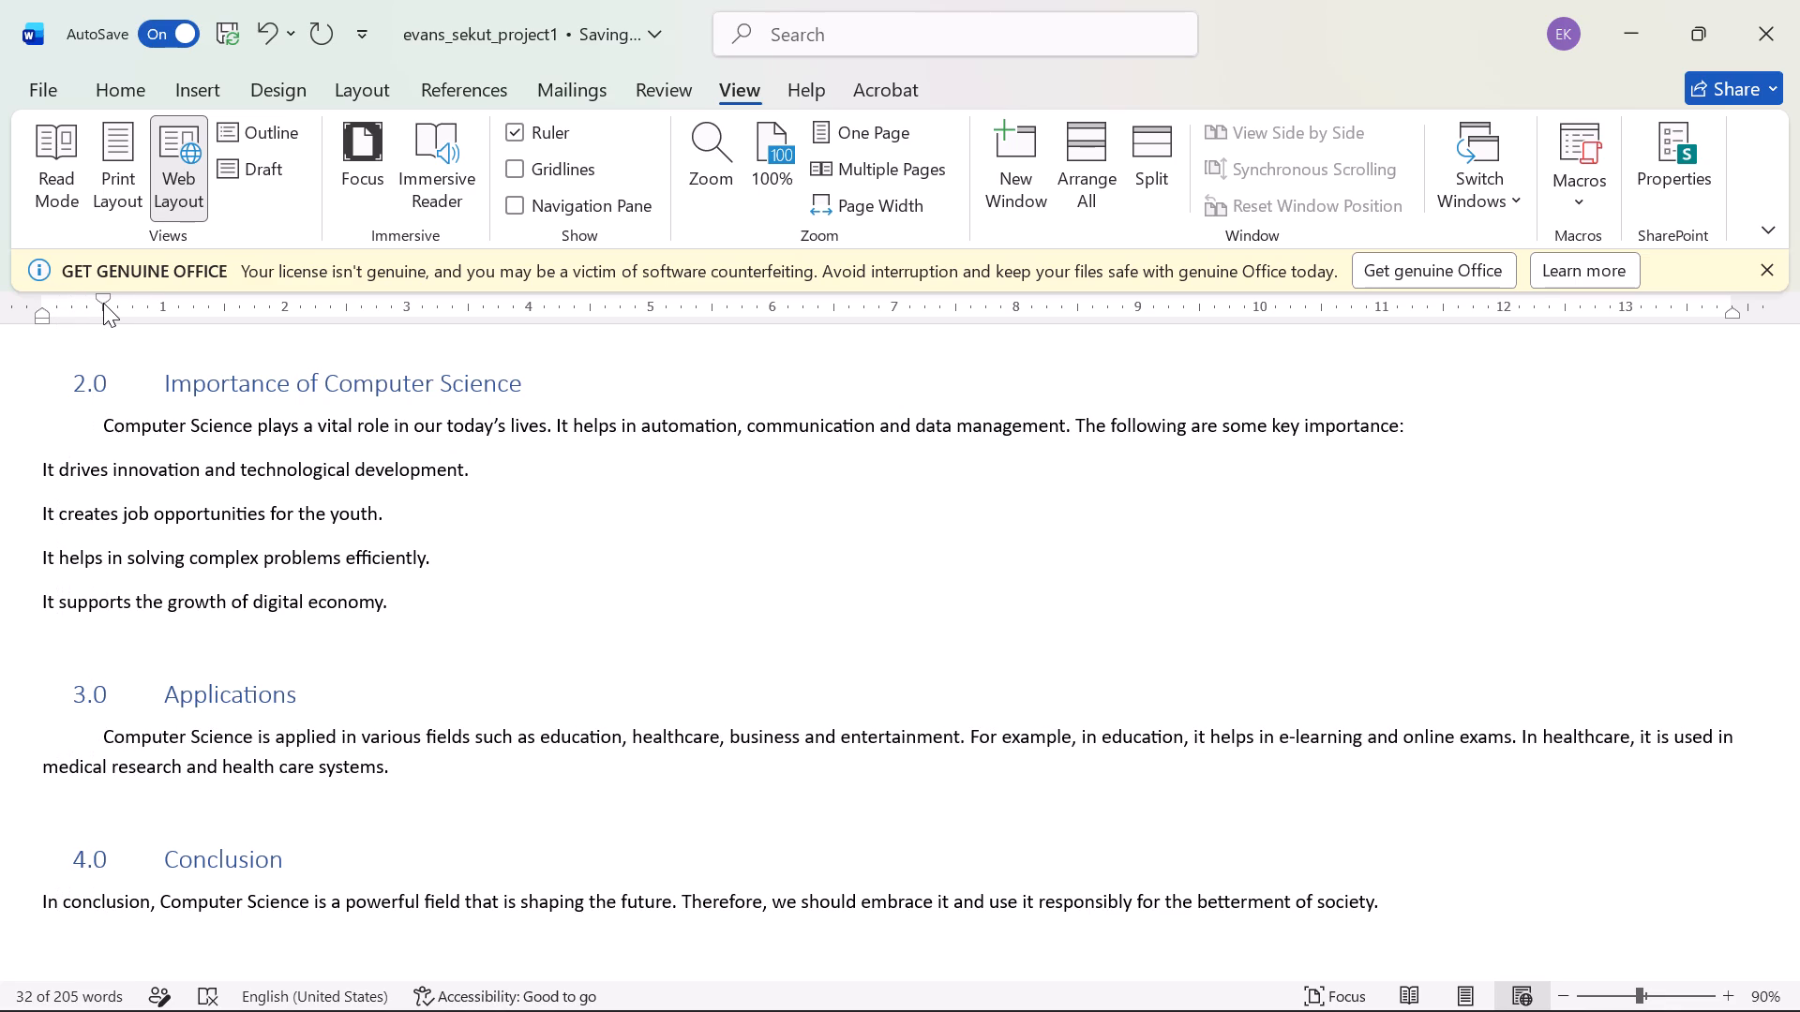
Set the first-line indent of the Conclusion paragraph to about 0.5" on the ruler.
{"action": "scroll", "coordinate": [103, 303], "scroll_direction": "down", "scroll_amount": 2}
{"action": "scroll", "coordinate": [111, 423], "scroll_direction": "down", "scroll_amount": 2}
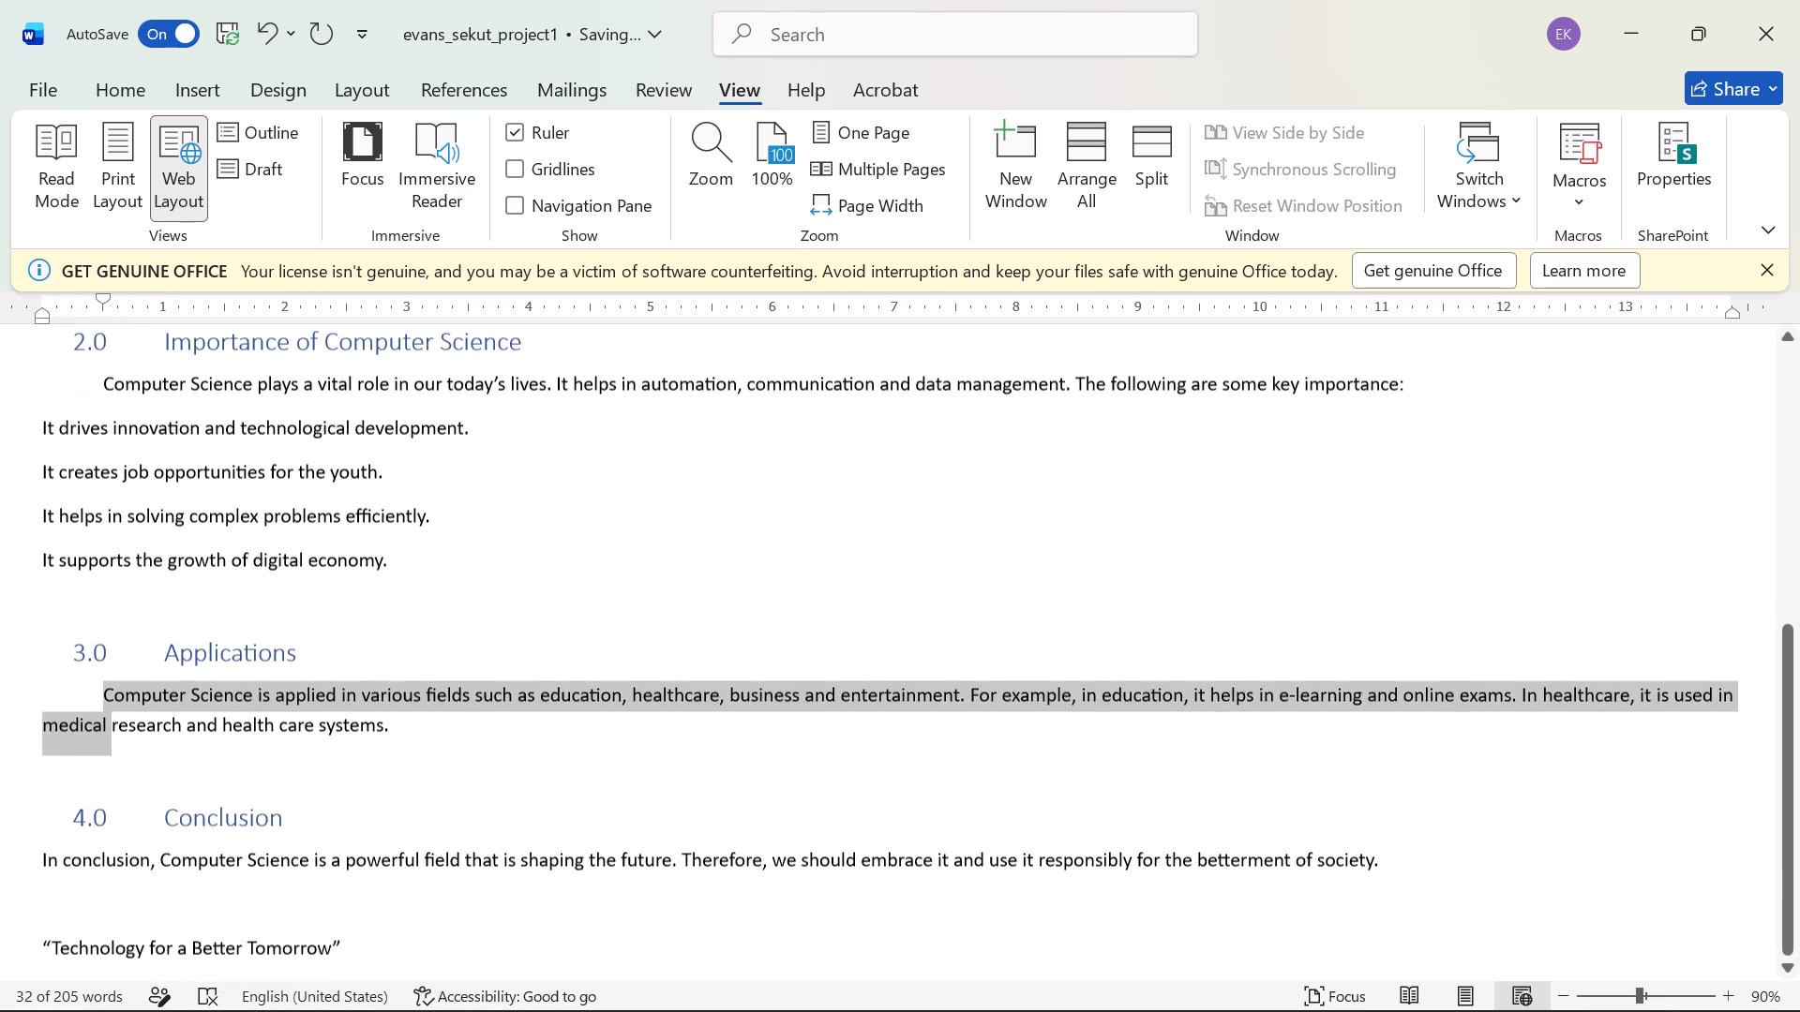
{"action": "scroll", "coordinate": [111, 423], "scroll_direction": "down", "scroll_amount": 4}
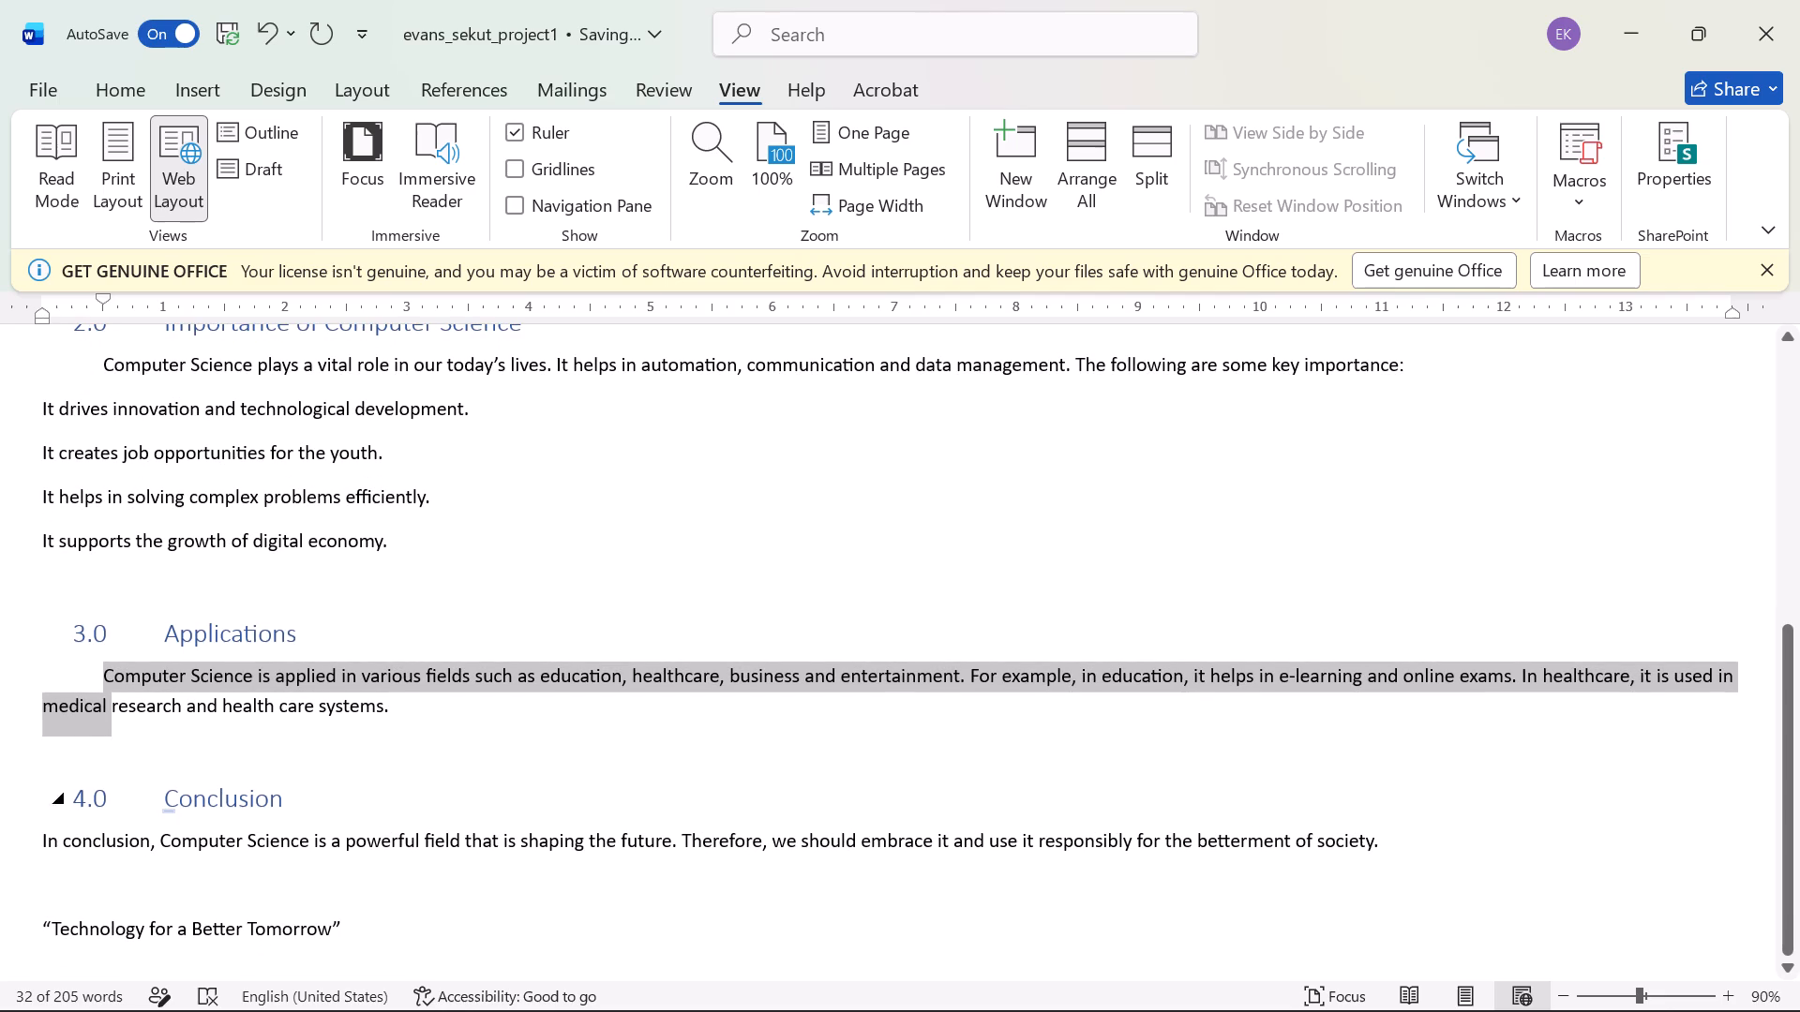
{"action": "double_click", "coordinate": [38, 842]}
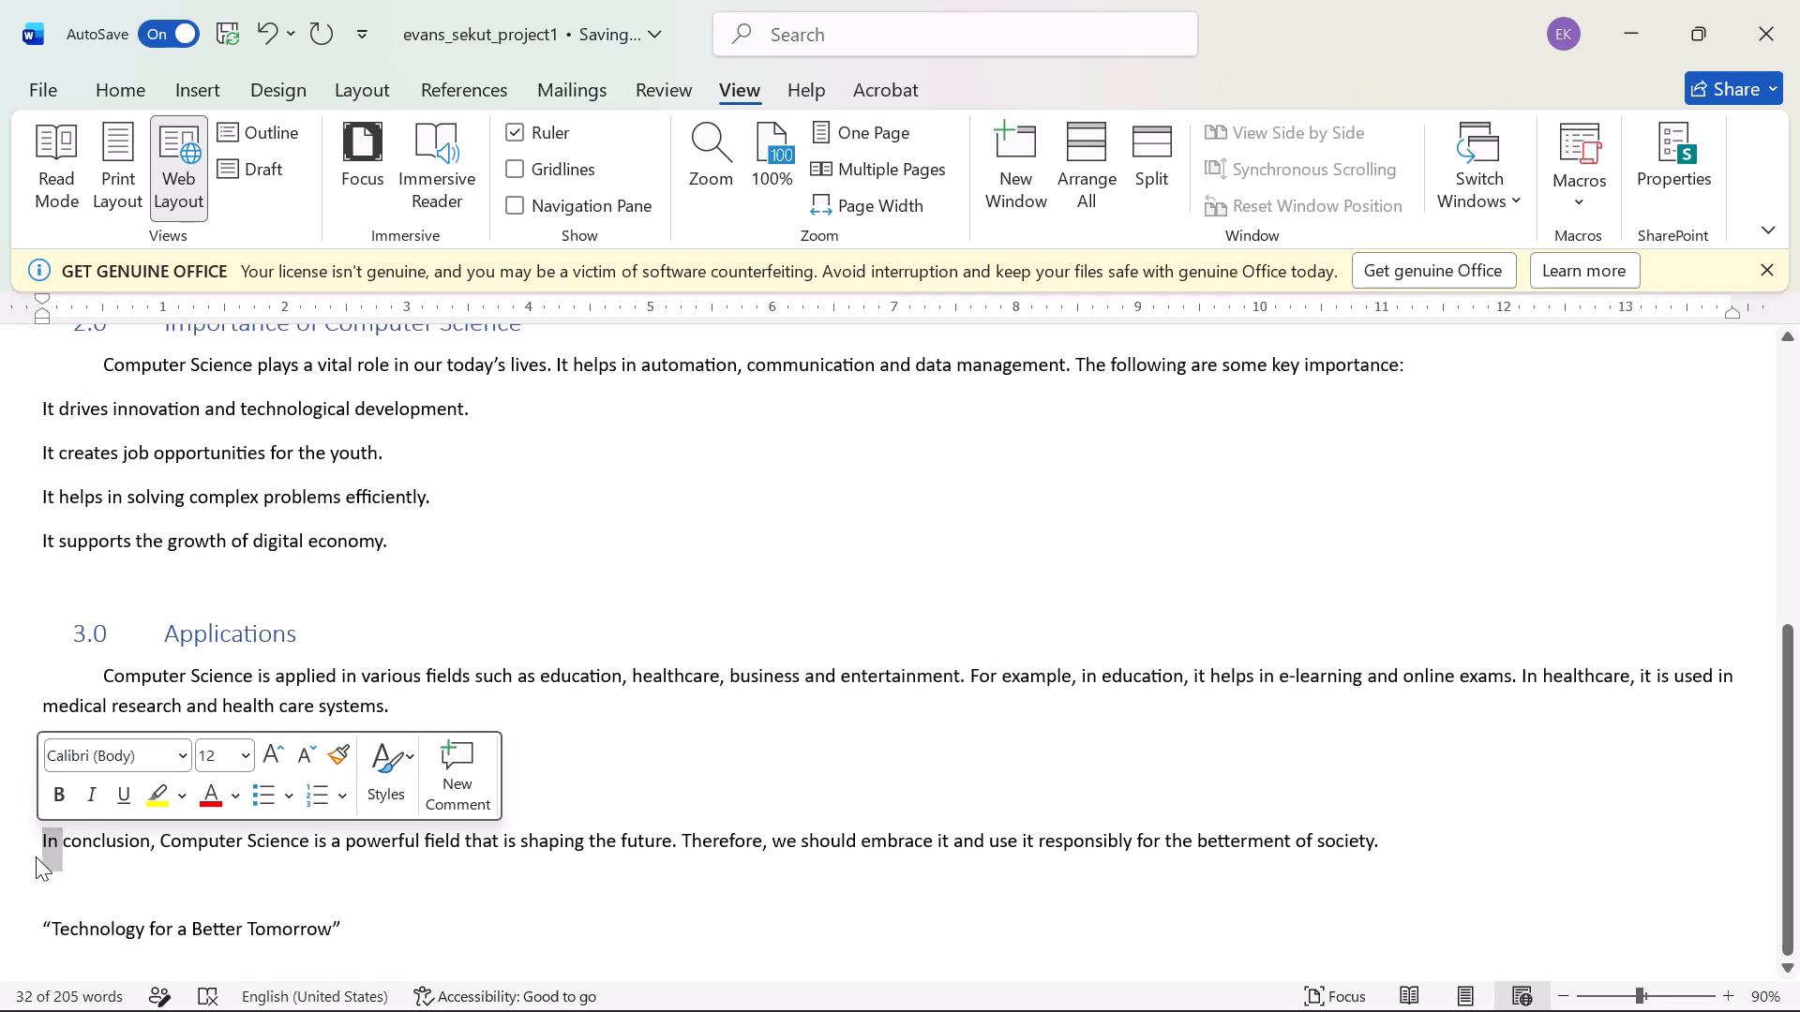
{"action": "left_click", "coordinate": [39, 848]}
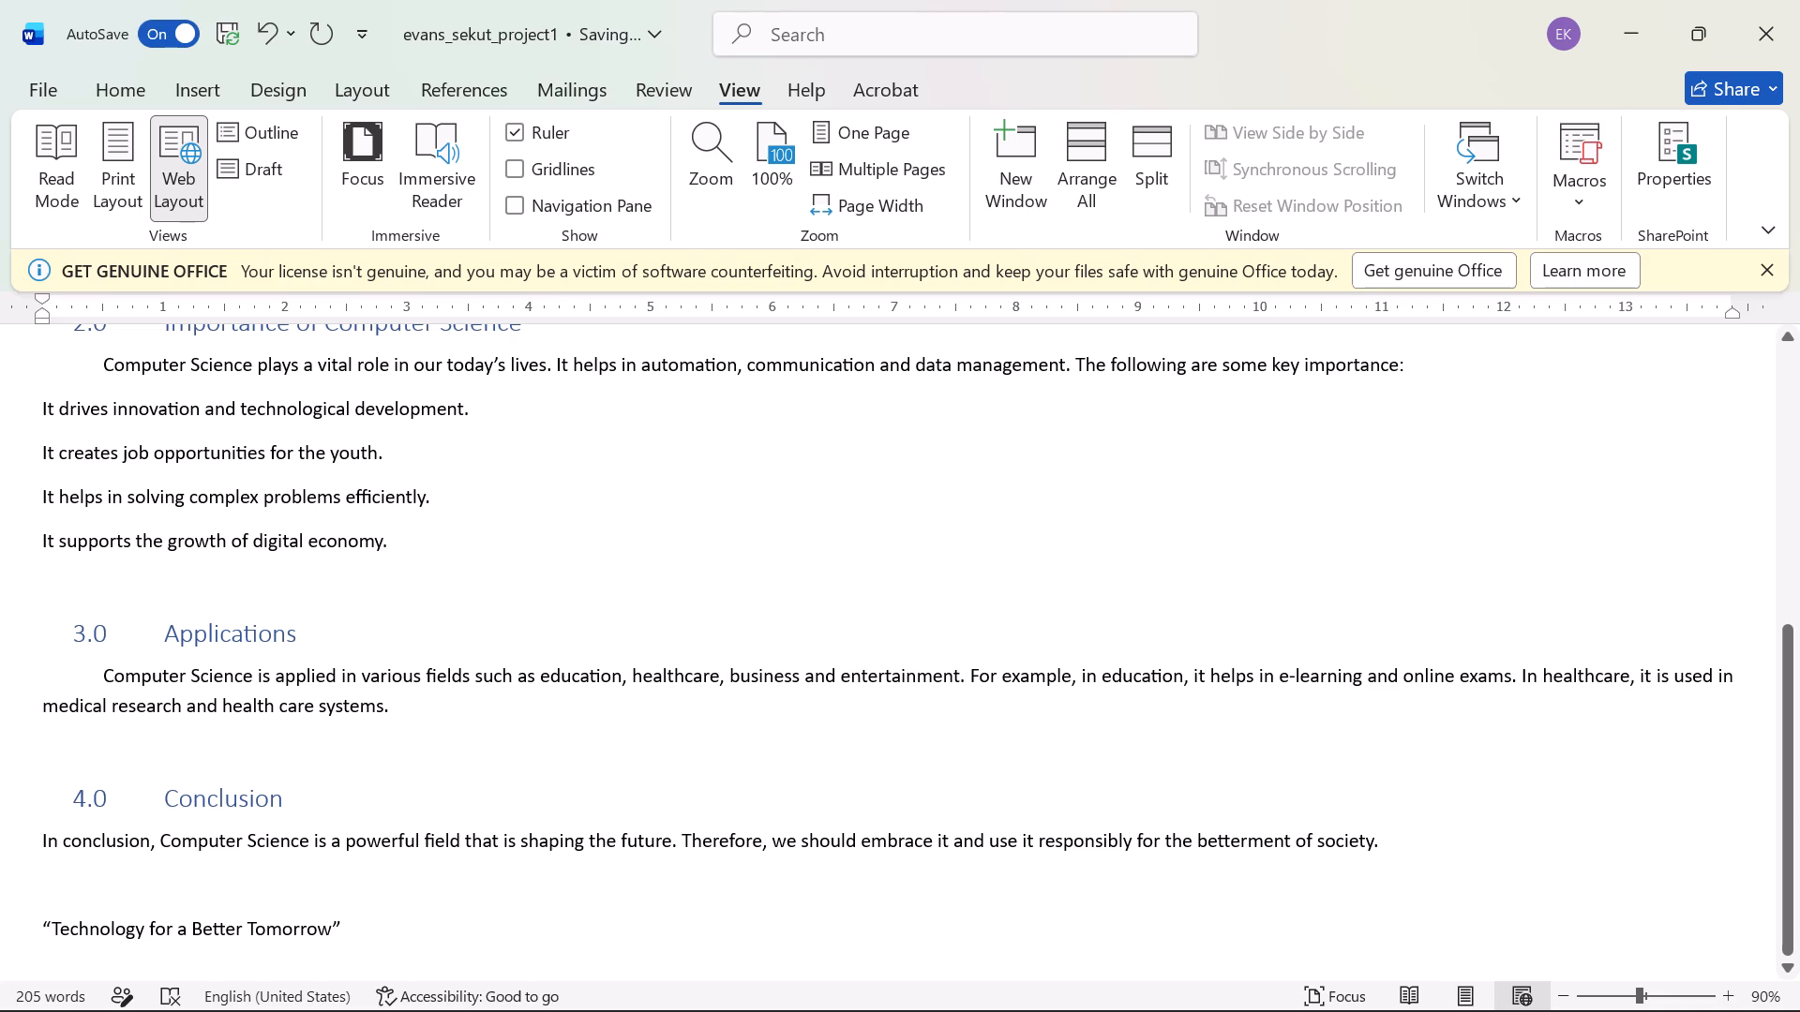
{"action": "left_click_drag", "start_coordinate": [39, 833], "coordinate": [752, 841]}
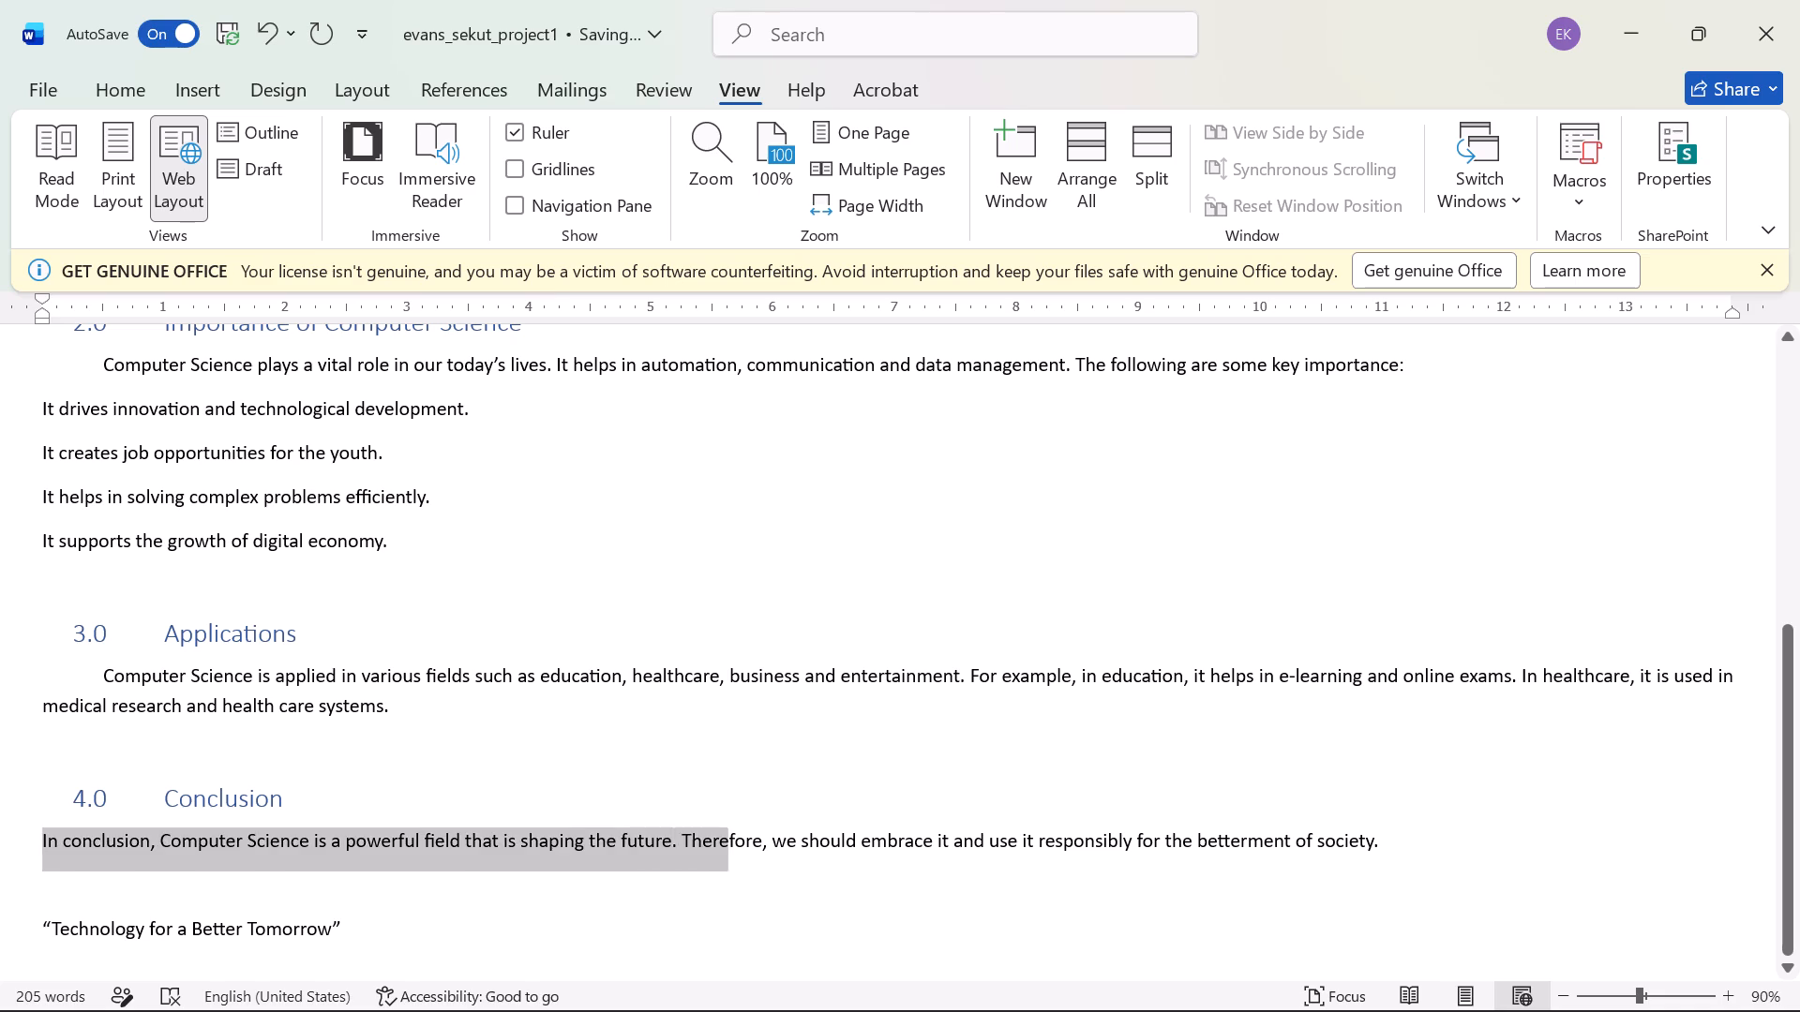
{"action": "left_click_drag", "start_coordinate": [752, 841], "coordinate": [1528, 857]}
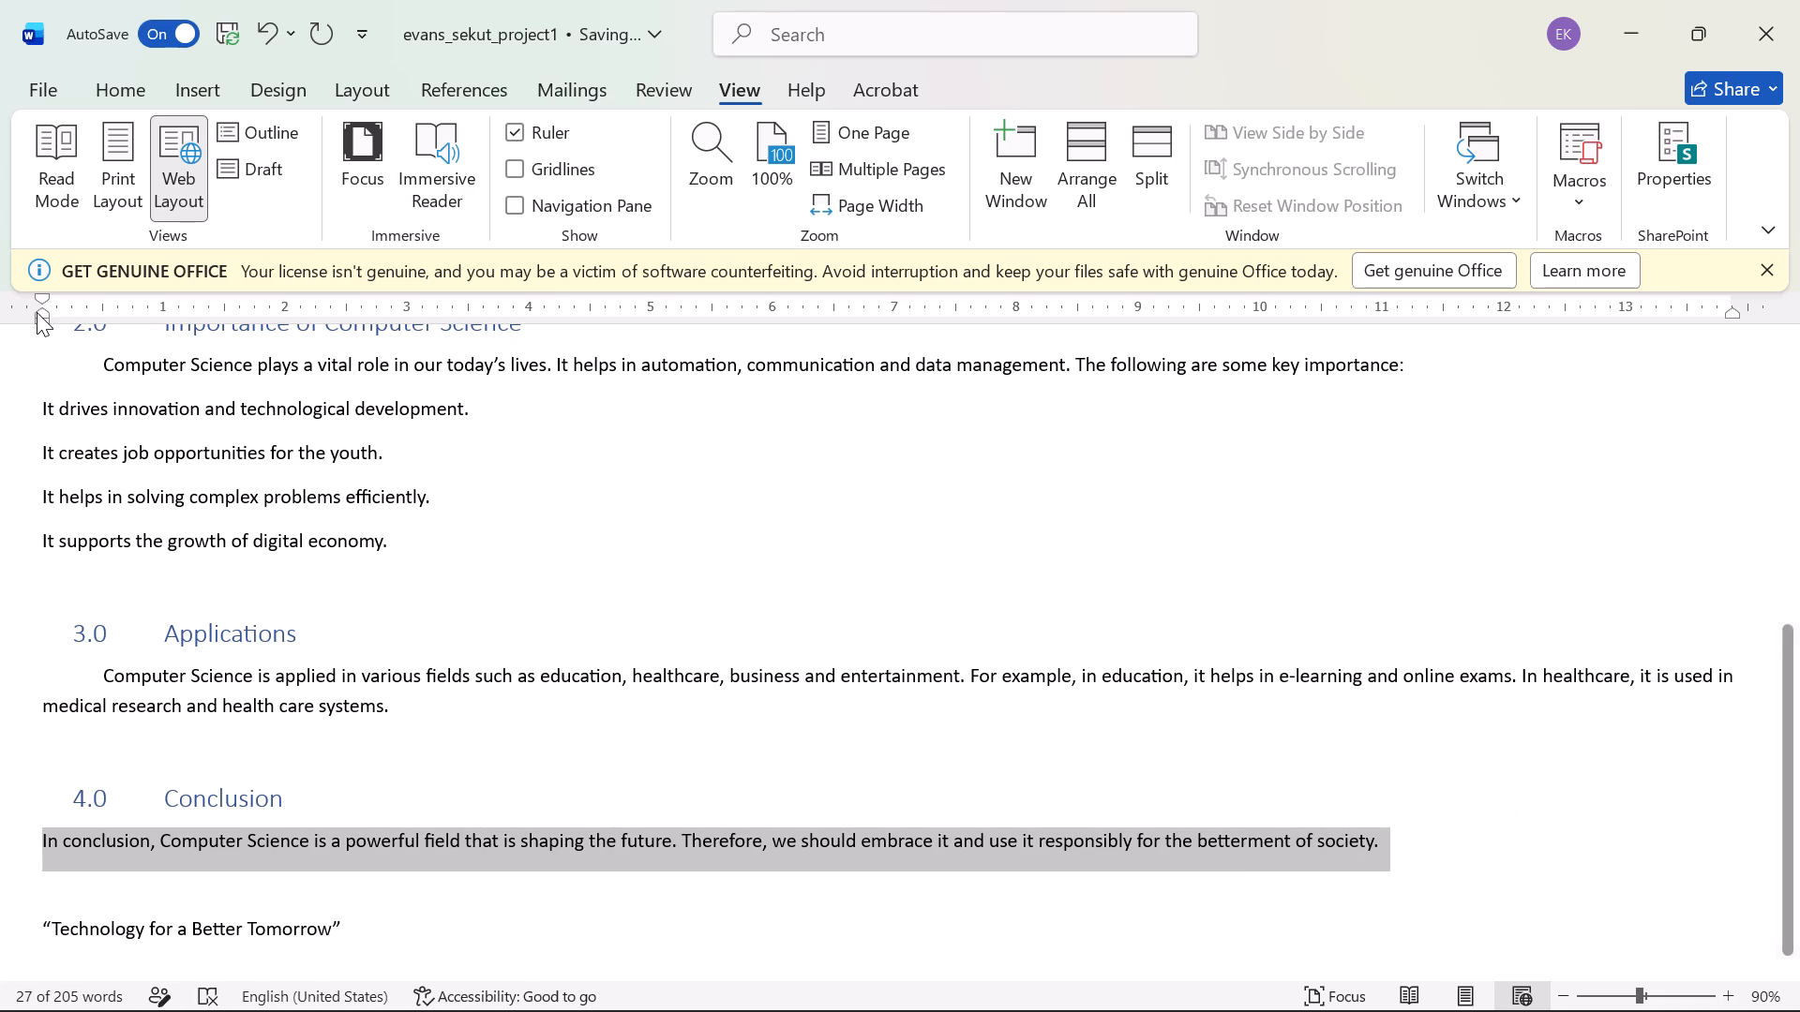
{"action": "left_click_drag", "start_coordinate": [40, 298], "coordinate": [67, 294]}
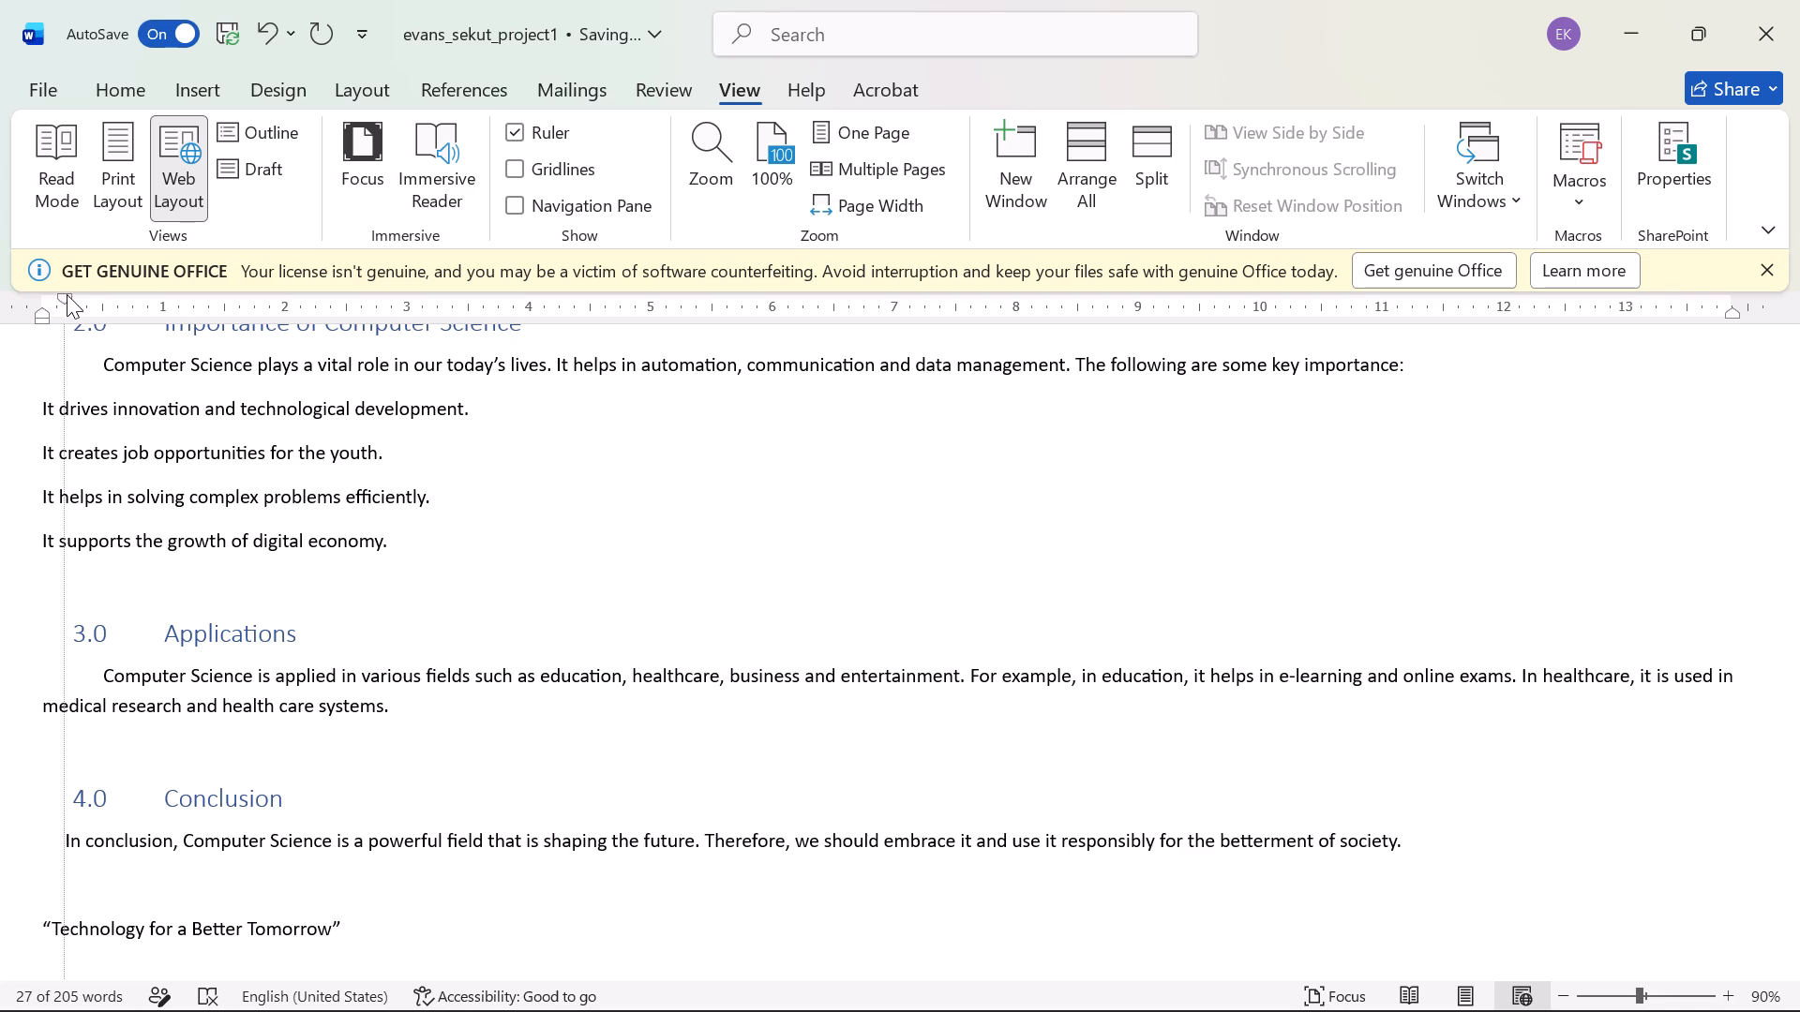
{"action": "left_click_drag", "start_coordinate": [67, 294], "coordinate": [102, 305]}
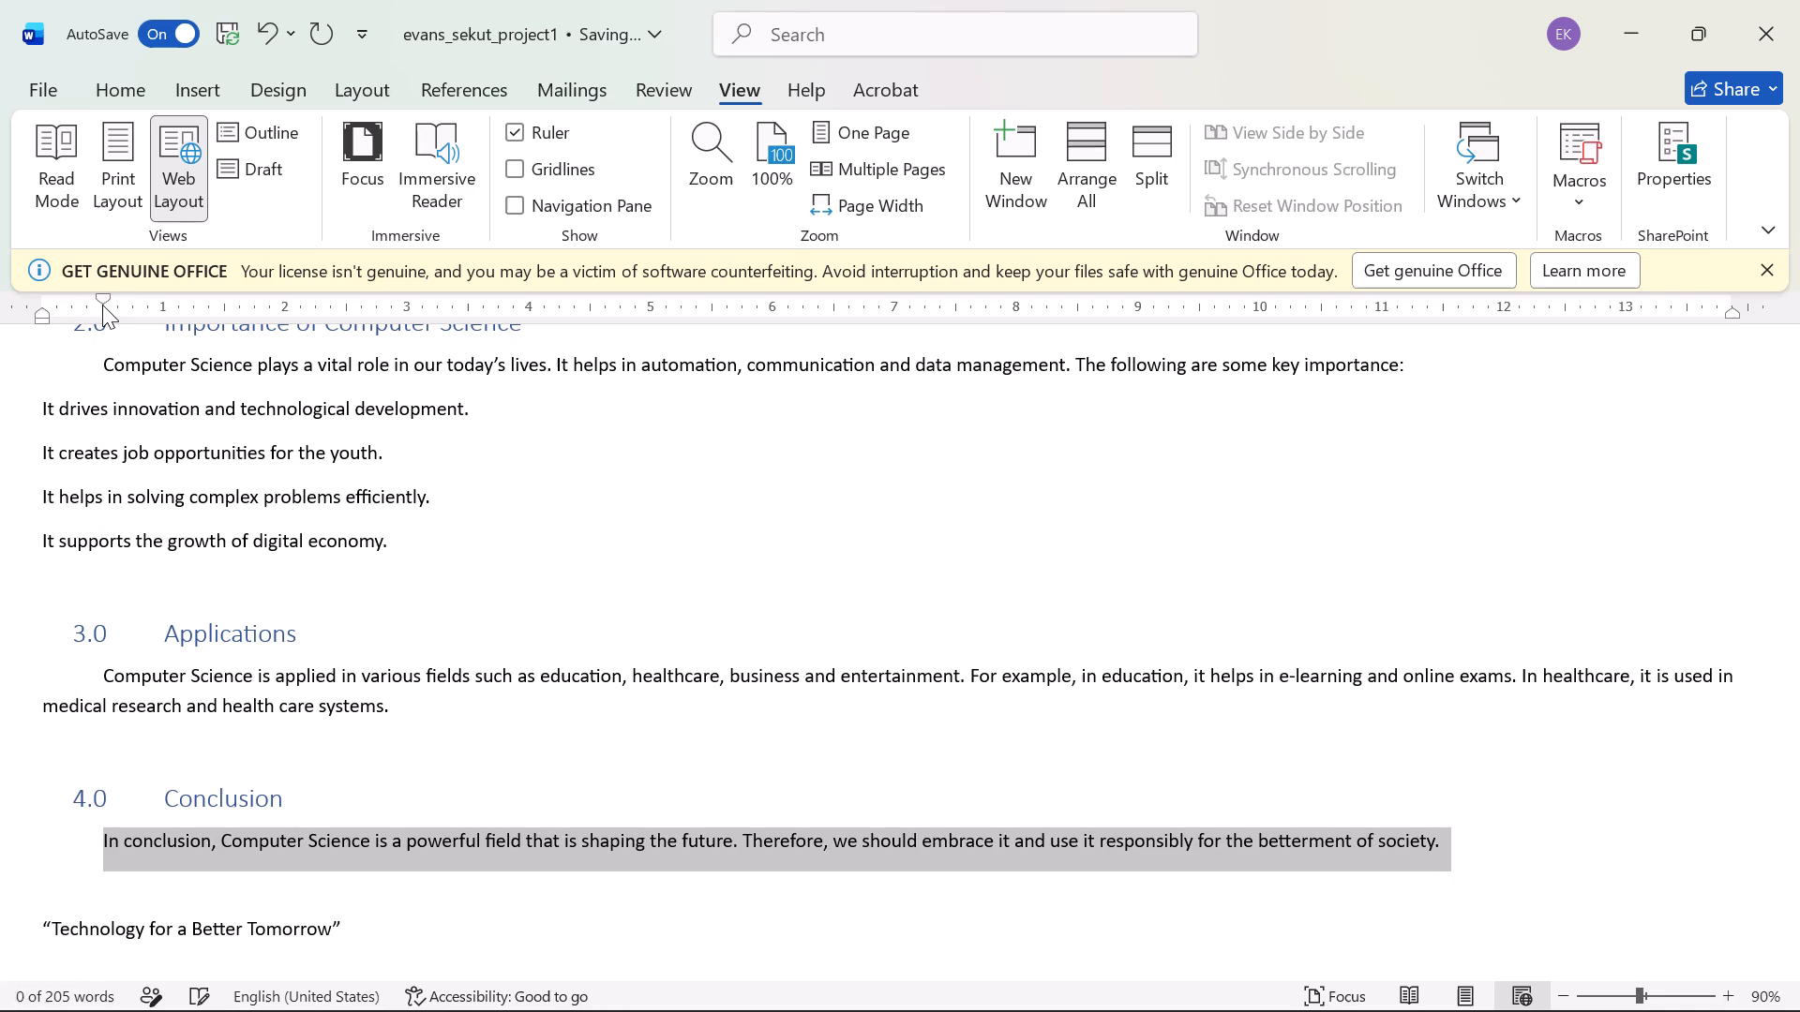
Deselect the Conclusion paragraph and save the document.
{"action": "left_click", "coordinate": [35, 759]}
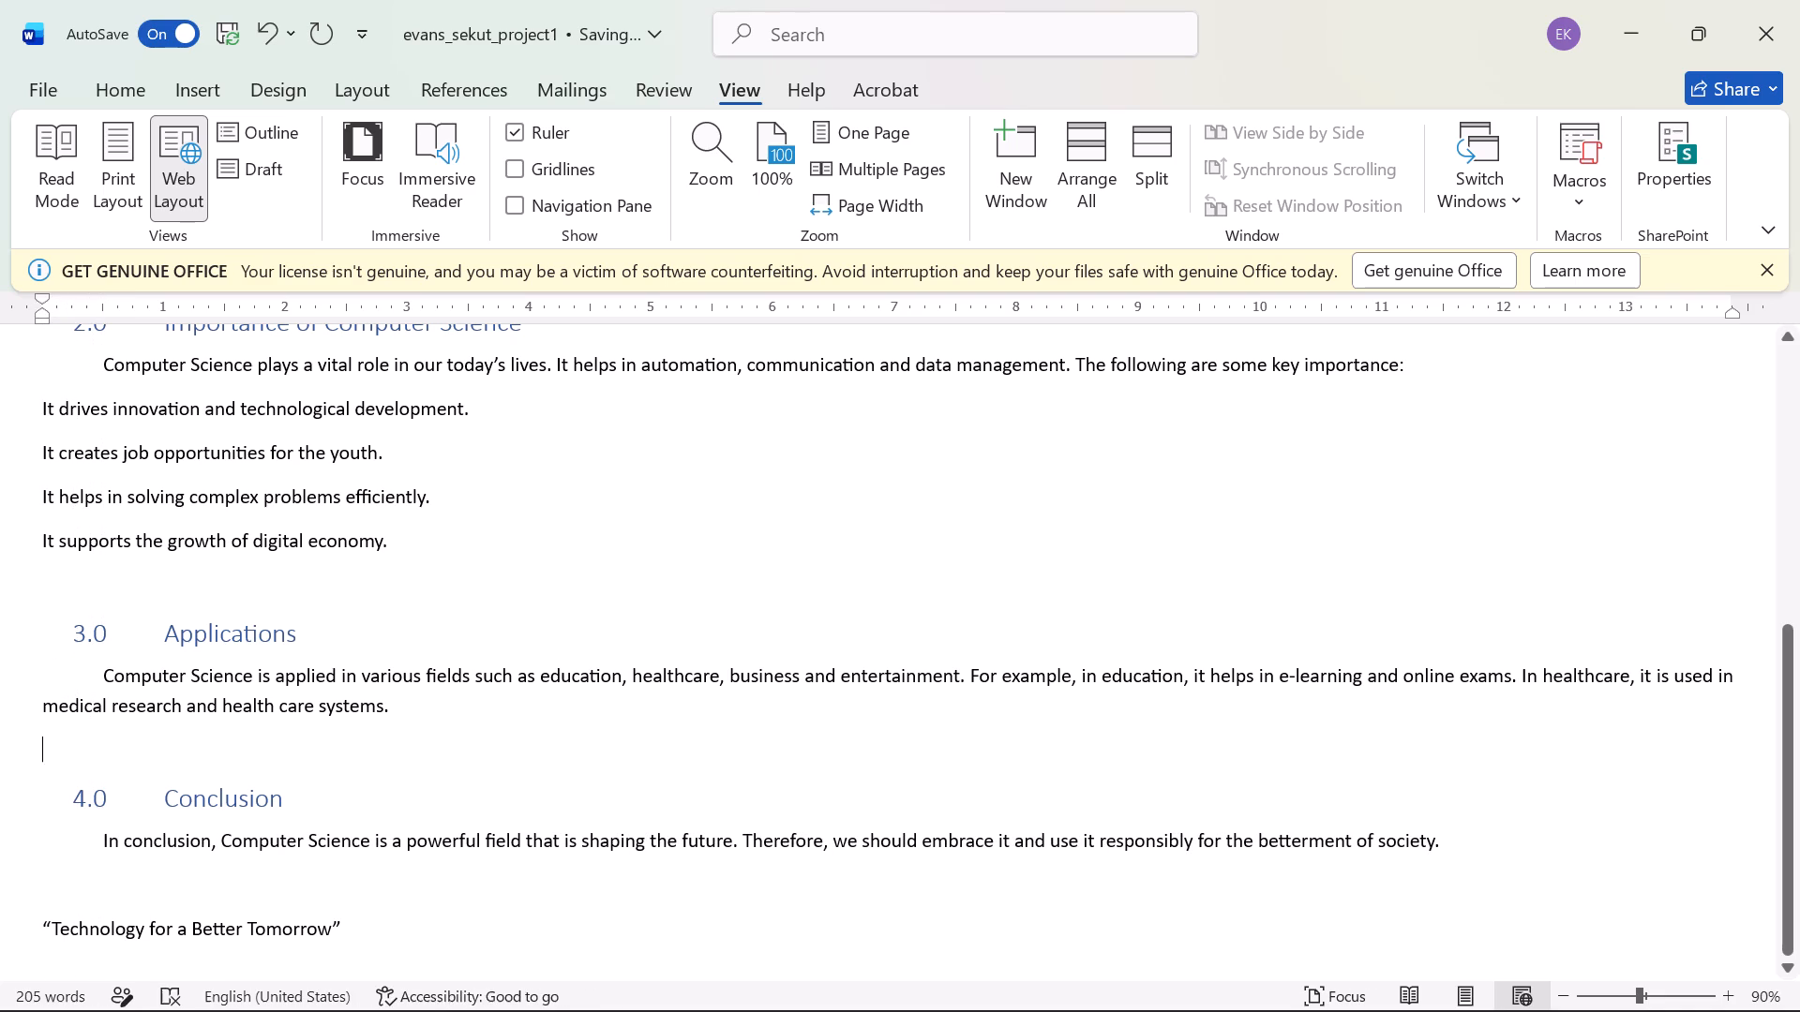
{"action": "key", "text": "ctrl+s"}
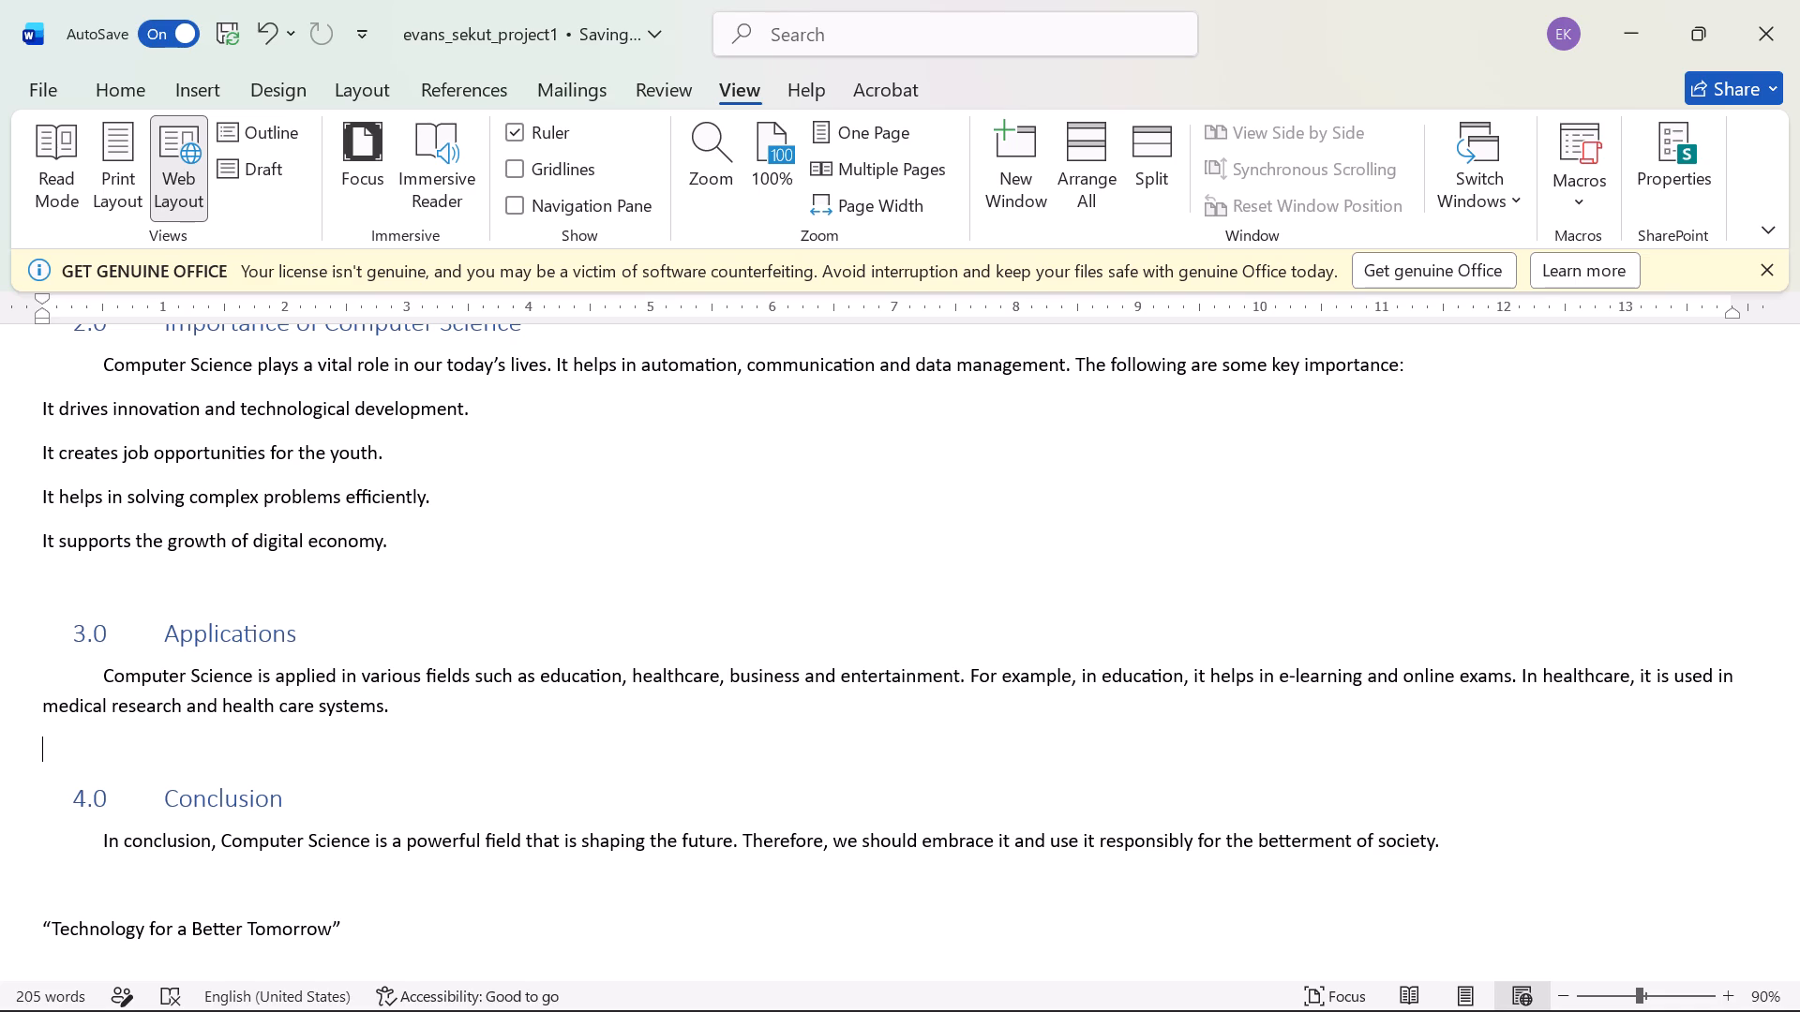
Set the first-line indent of the Introduction paragraph to about 0.5" on the ruler.
{"action": "scroll", "coordinate": [188, 651], "scroll_direction": "up", "scroll_amount": 3}
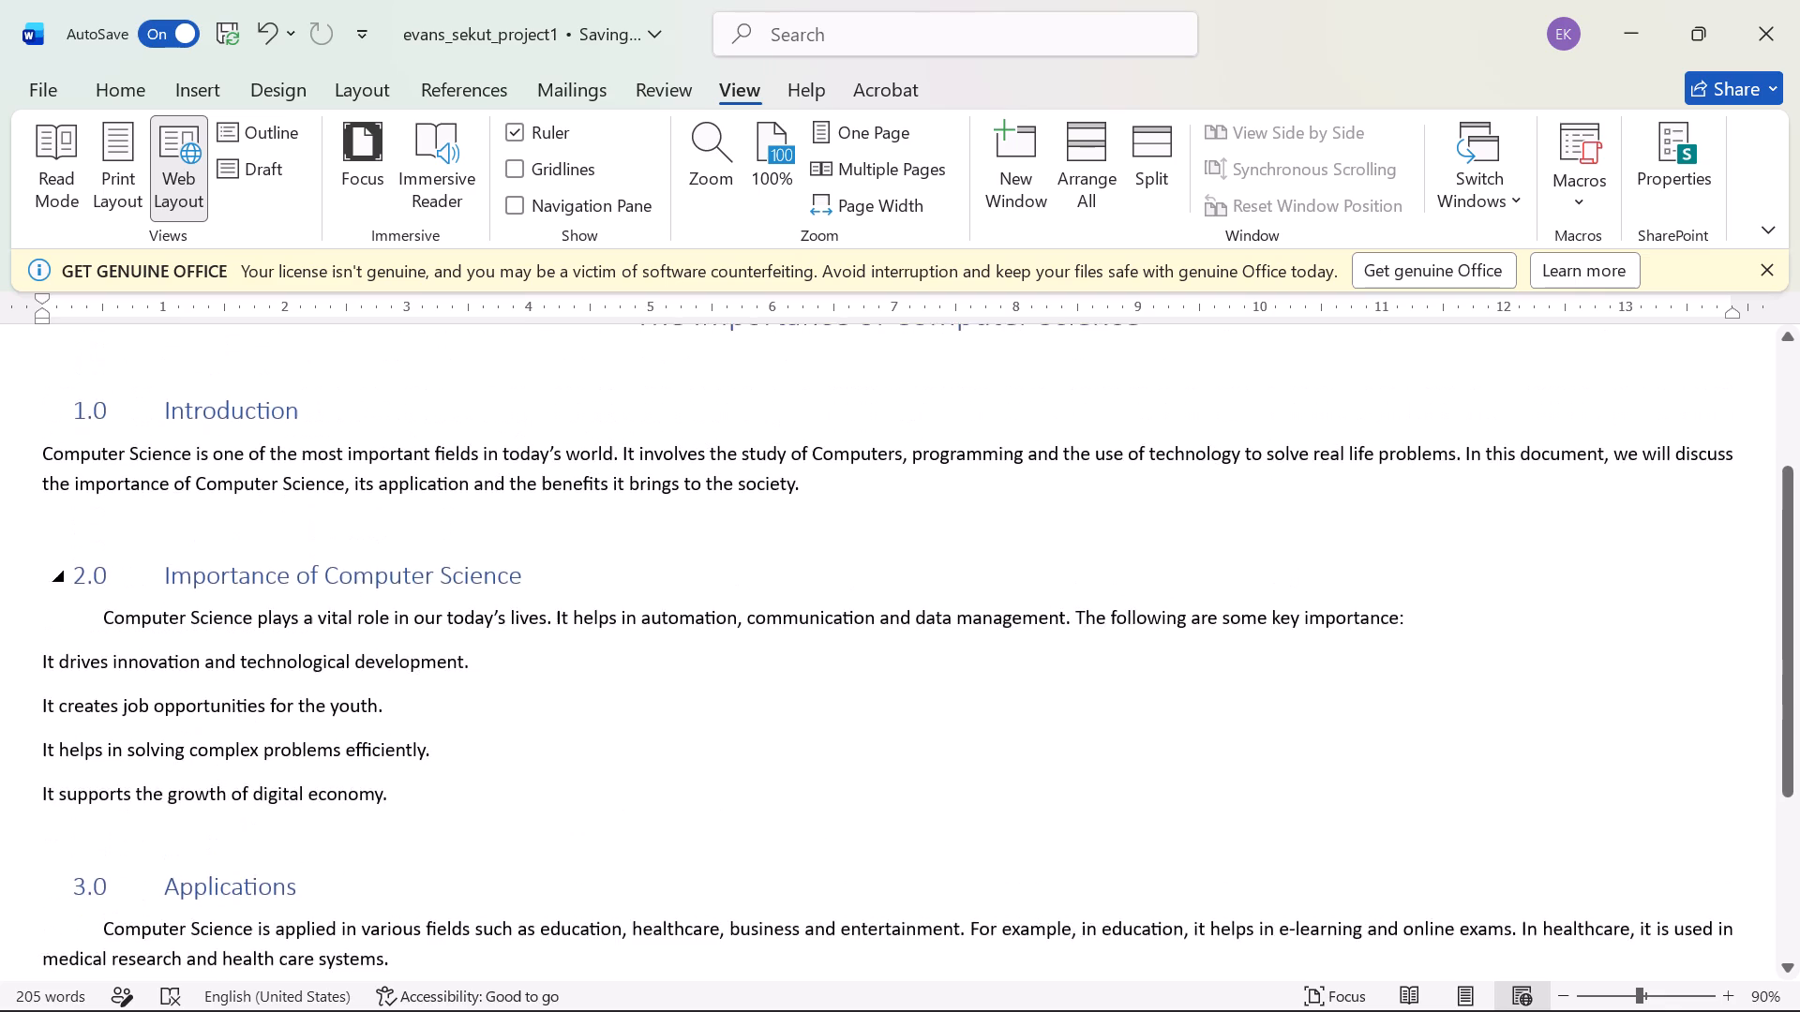
{"action": "scroll", "coordinate": [188, 651], "scroll_direction": "up", "scroll_amount": 2}
{"action": "left_click_drag", "start_coordinate": [37, 545], "coordinate": [1401, 555]}
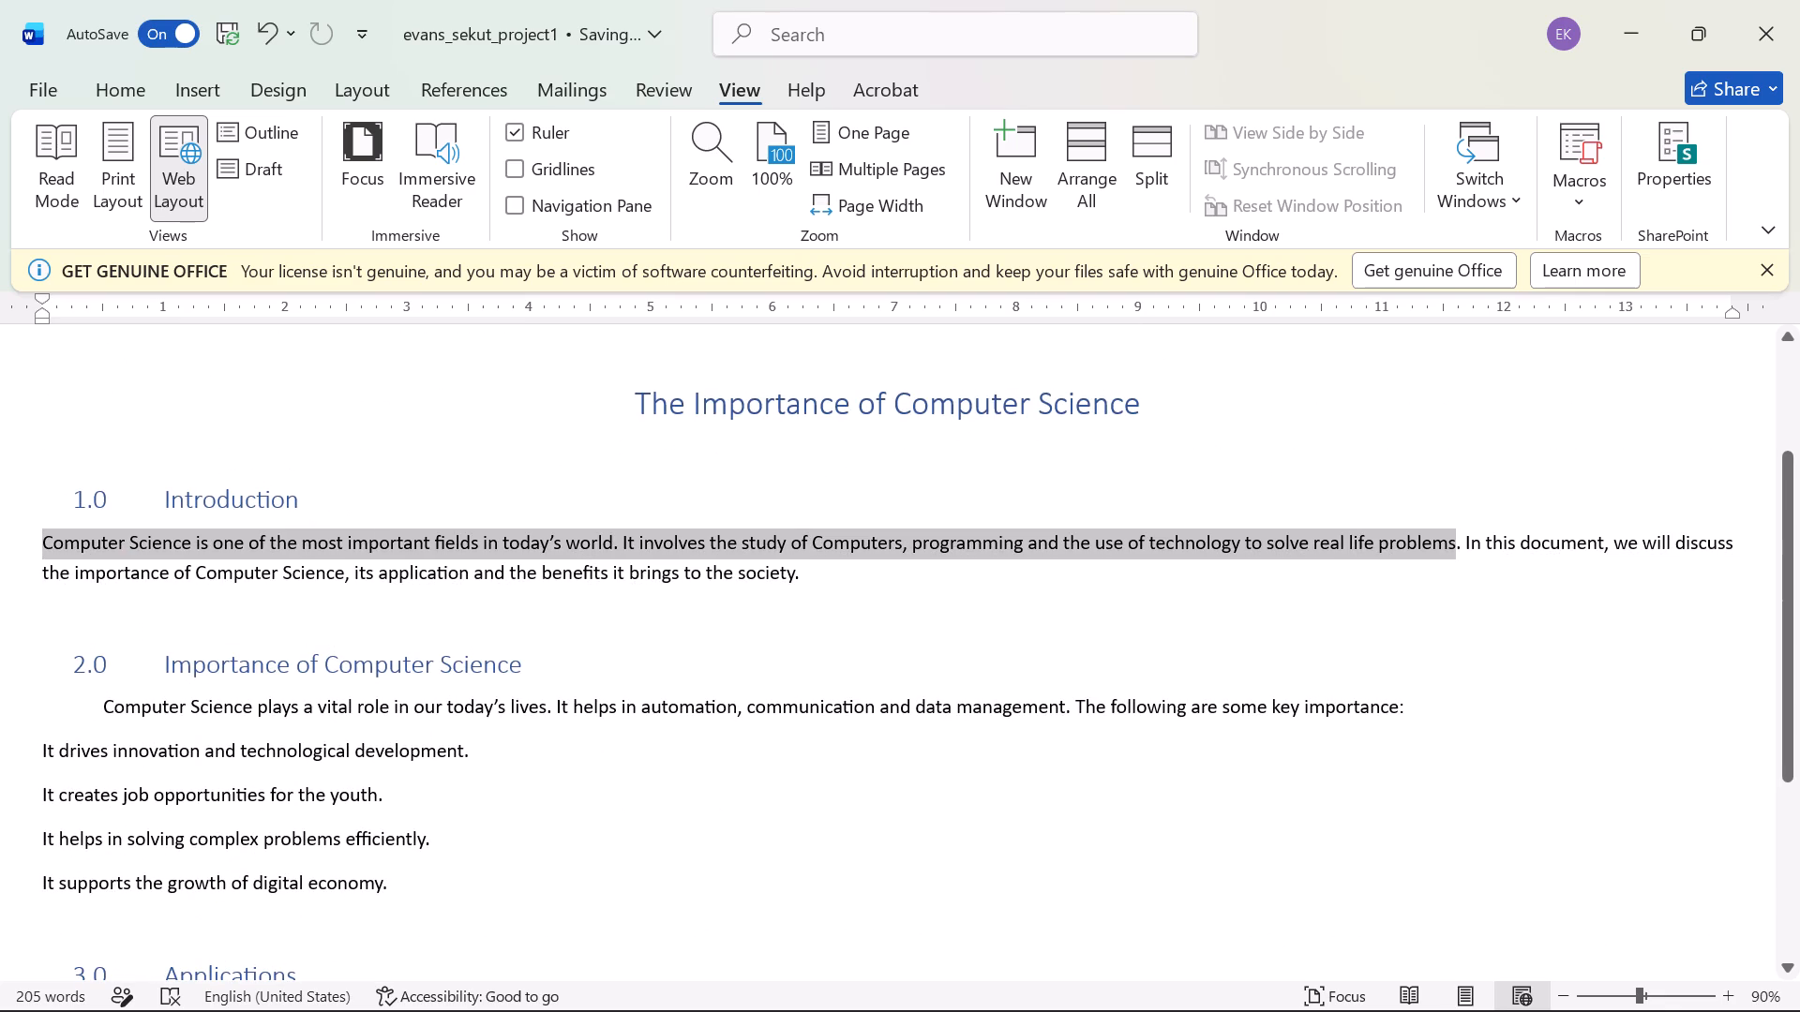
{"action": "left_click_drag", "start_coordinate": [1401, 555], "coordinate": [1729, 539]}
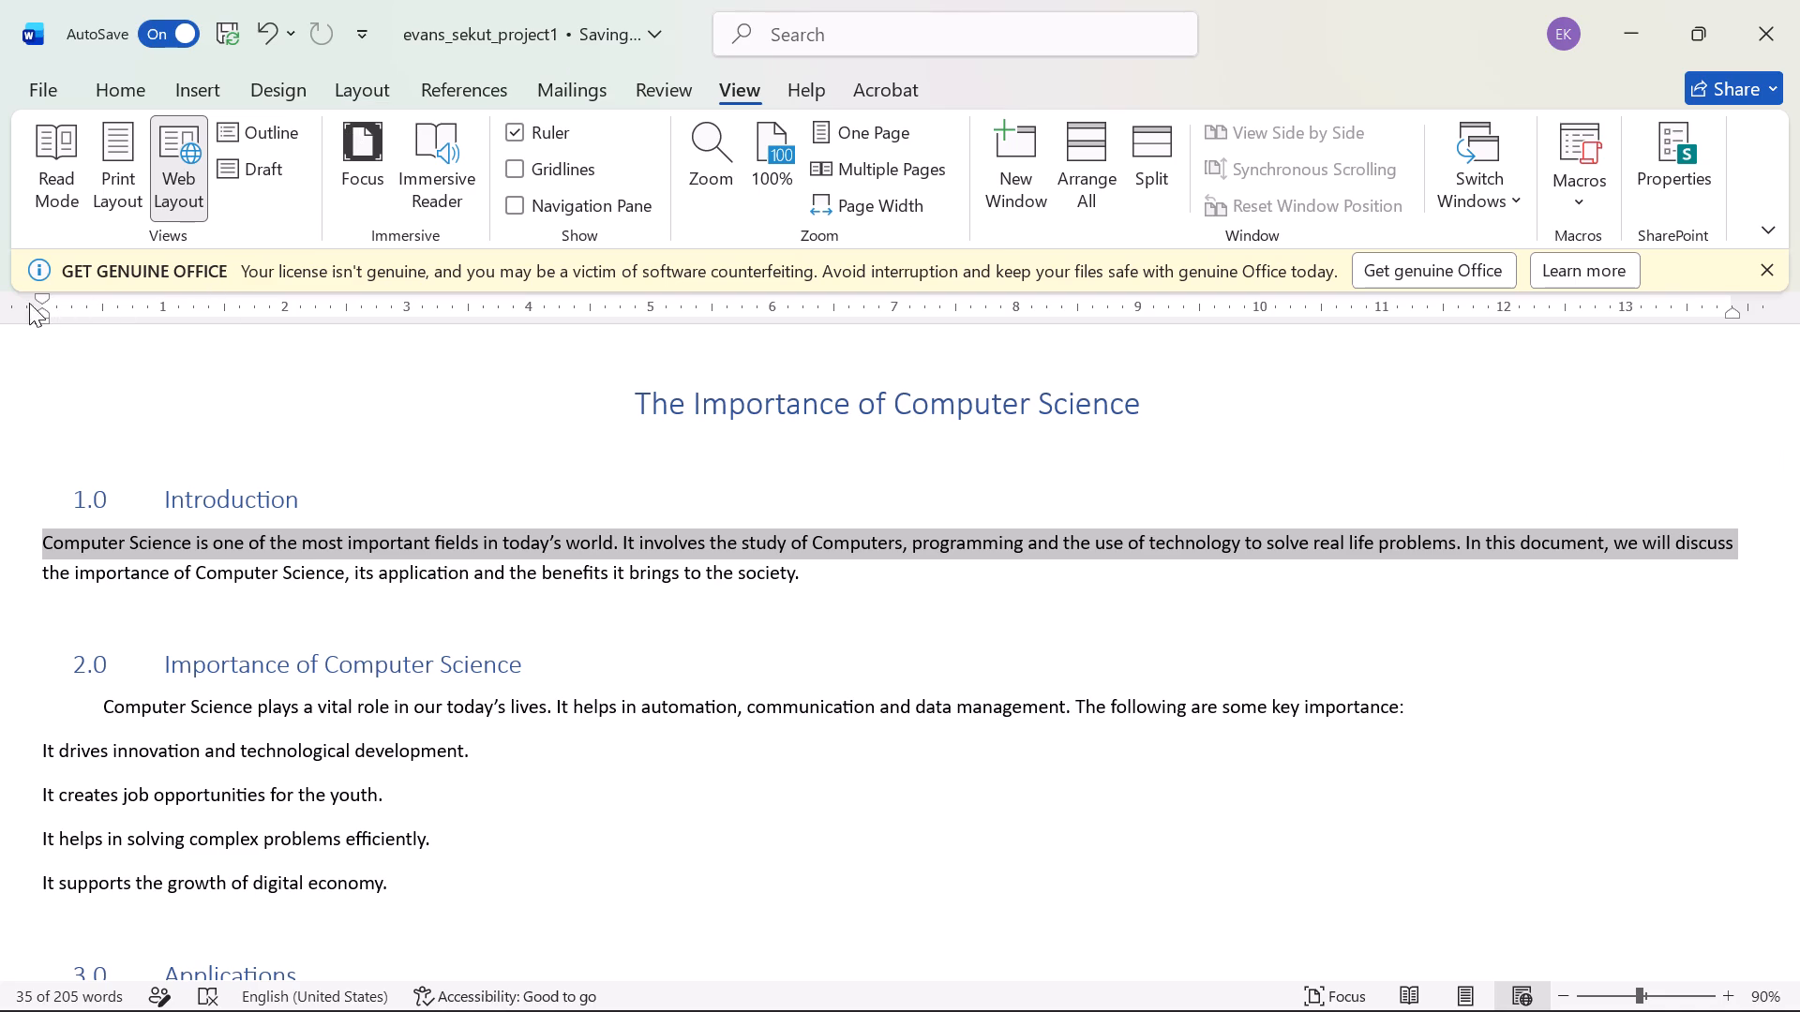
{"action": "left_click_drag", "start_coordinate": [41, 297], "coordinate": [91, 293]}
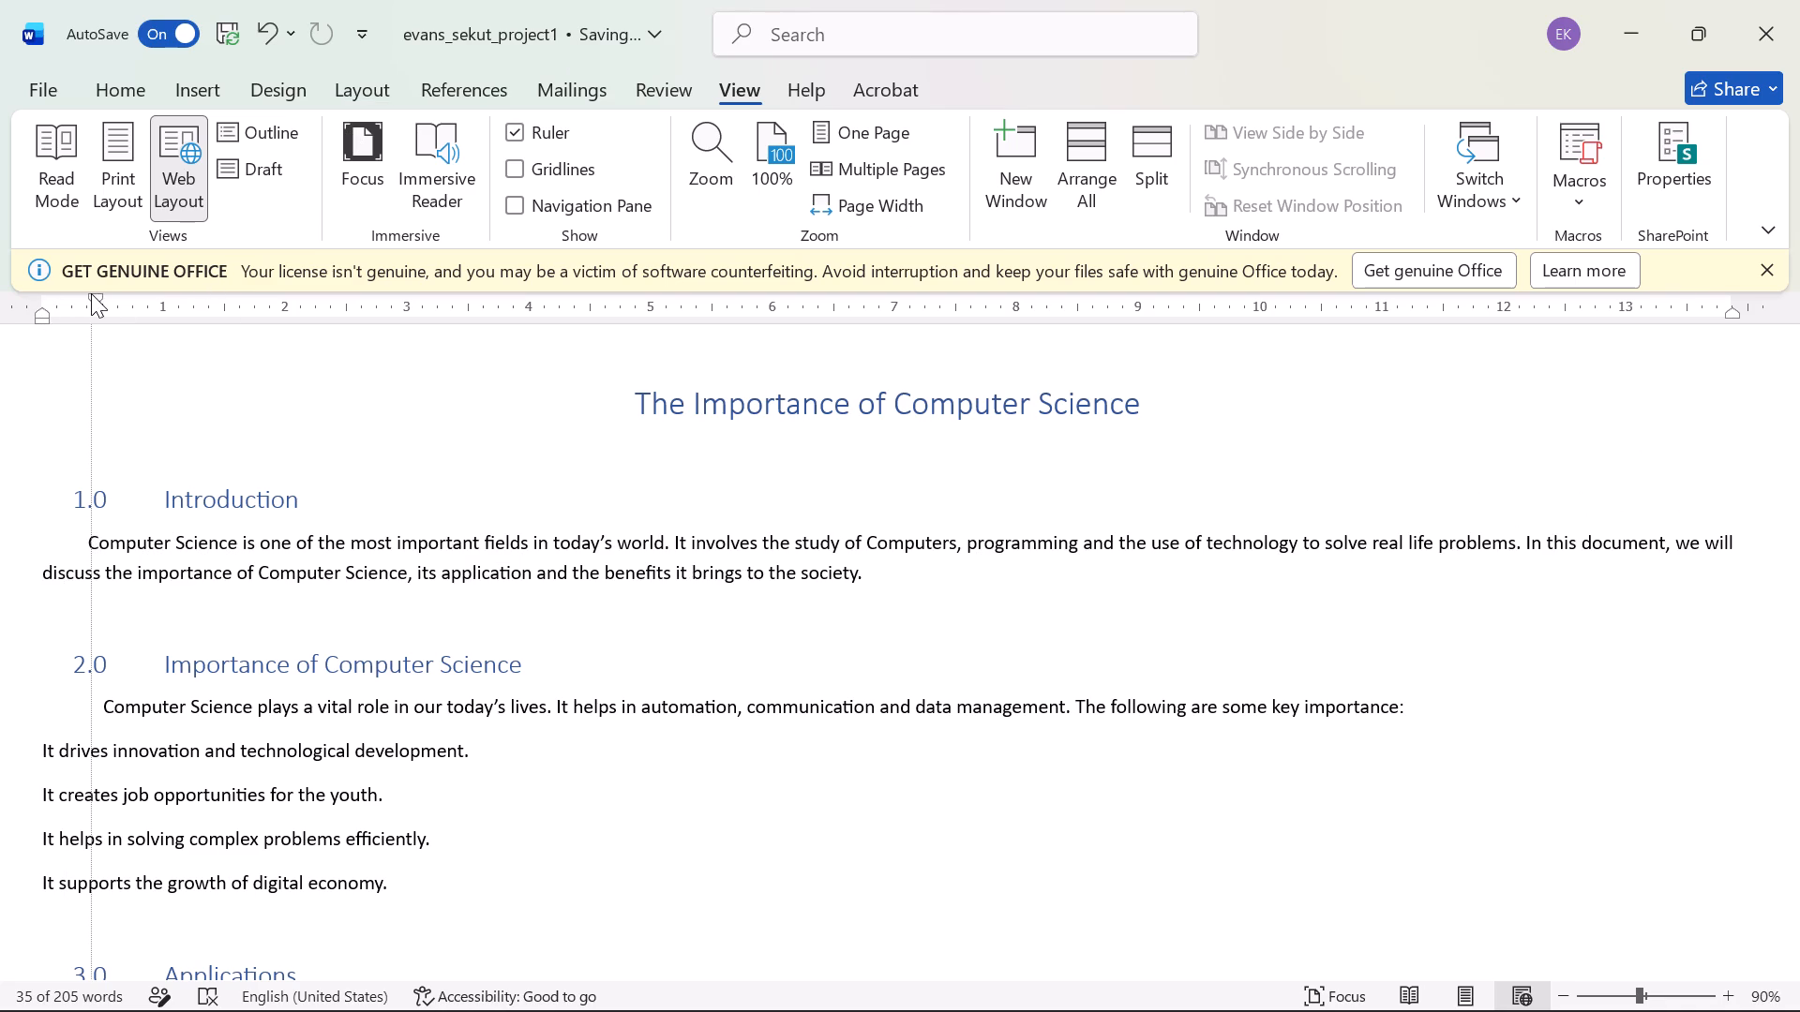
{"action": "left_click_drag", "start_coordinate": [91, 293], "coordinate": [100, 293]}
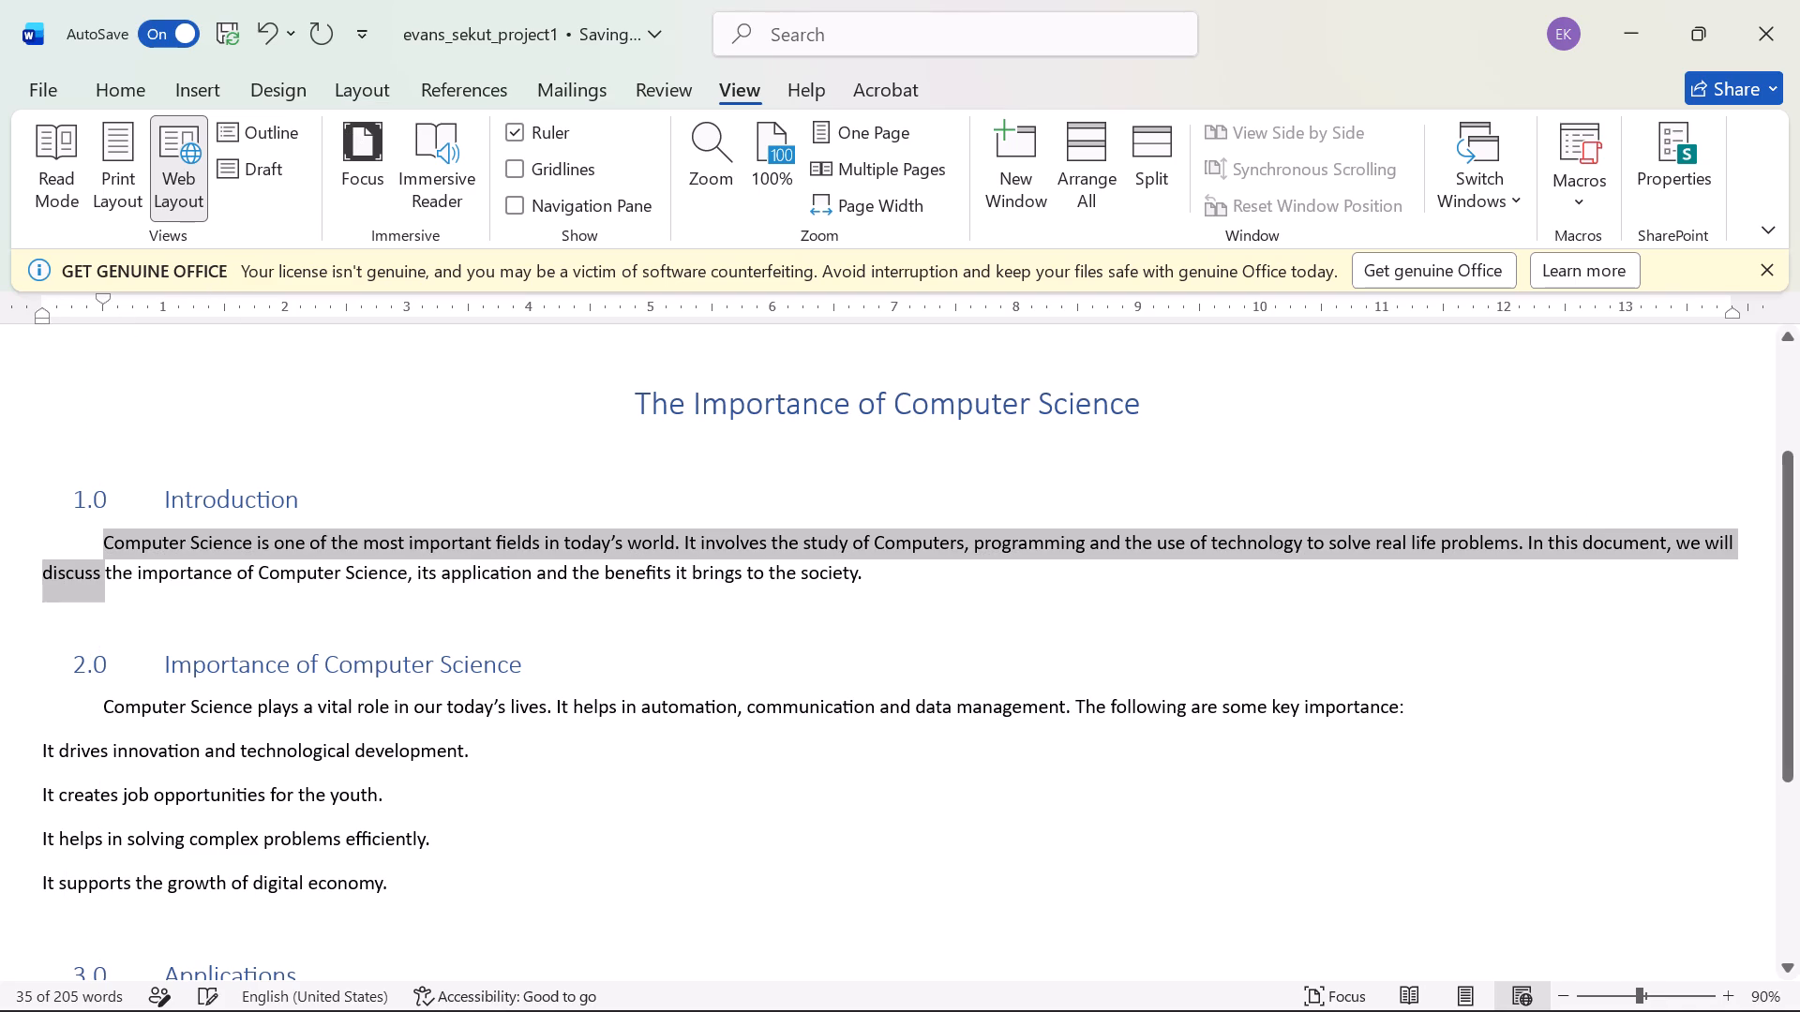
Deselect the Introduction paragraph and save the document.
{"action": "left_click", "coordinate": [168, 409]}
{"action": "key", "text": "ctrl+s"}
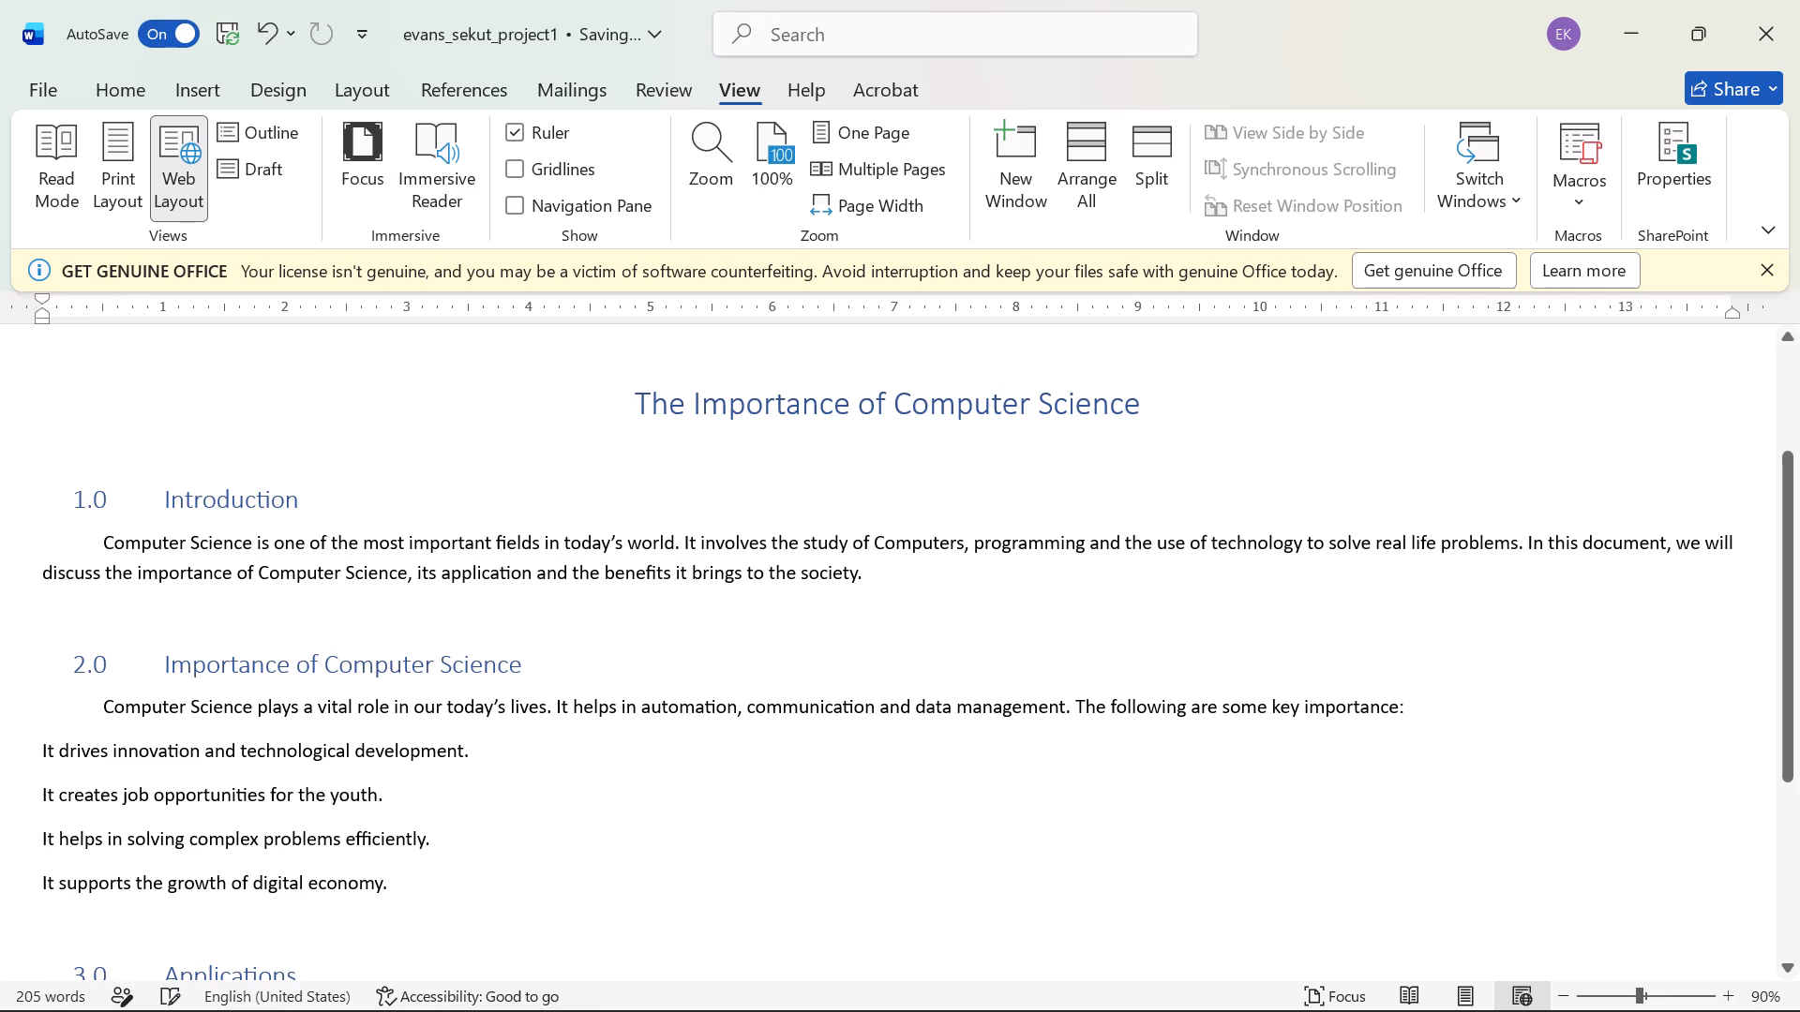
Set the line spacing of the entire document text to 1.5 and deselect the text.
{"action": "left_click", "coordinate": [116, 87]}
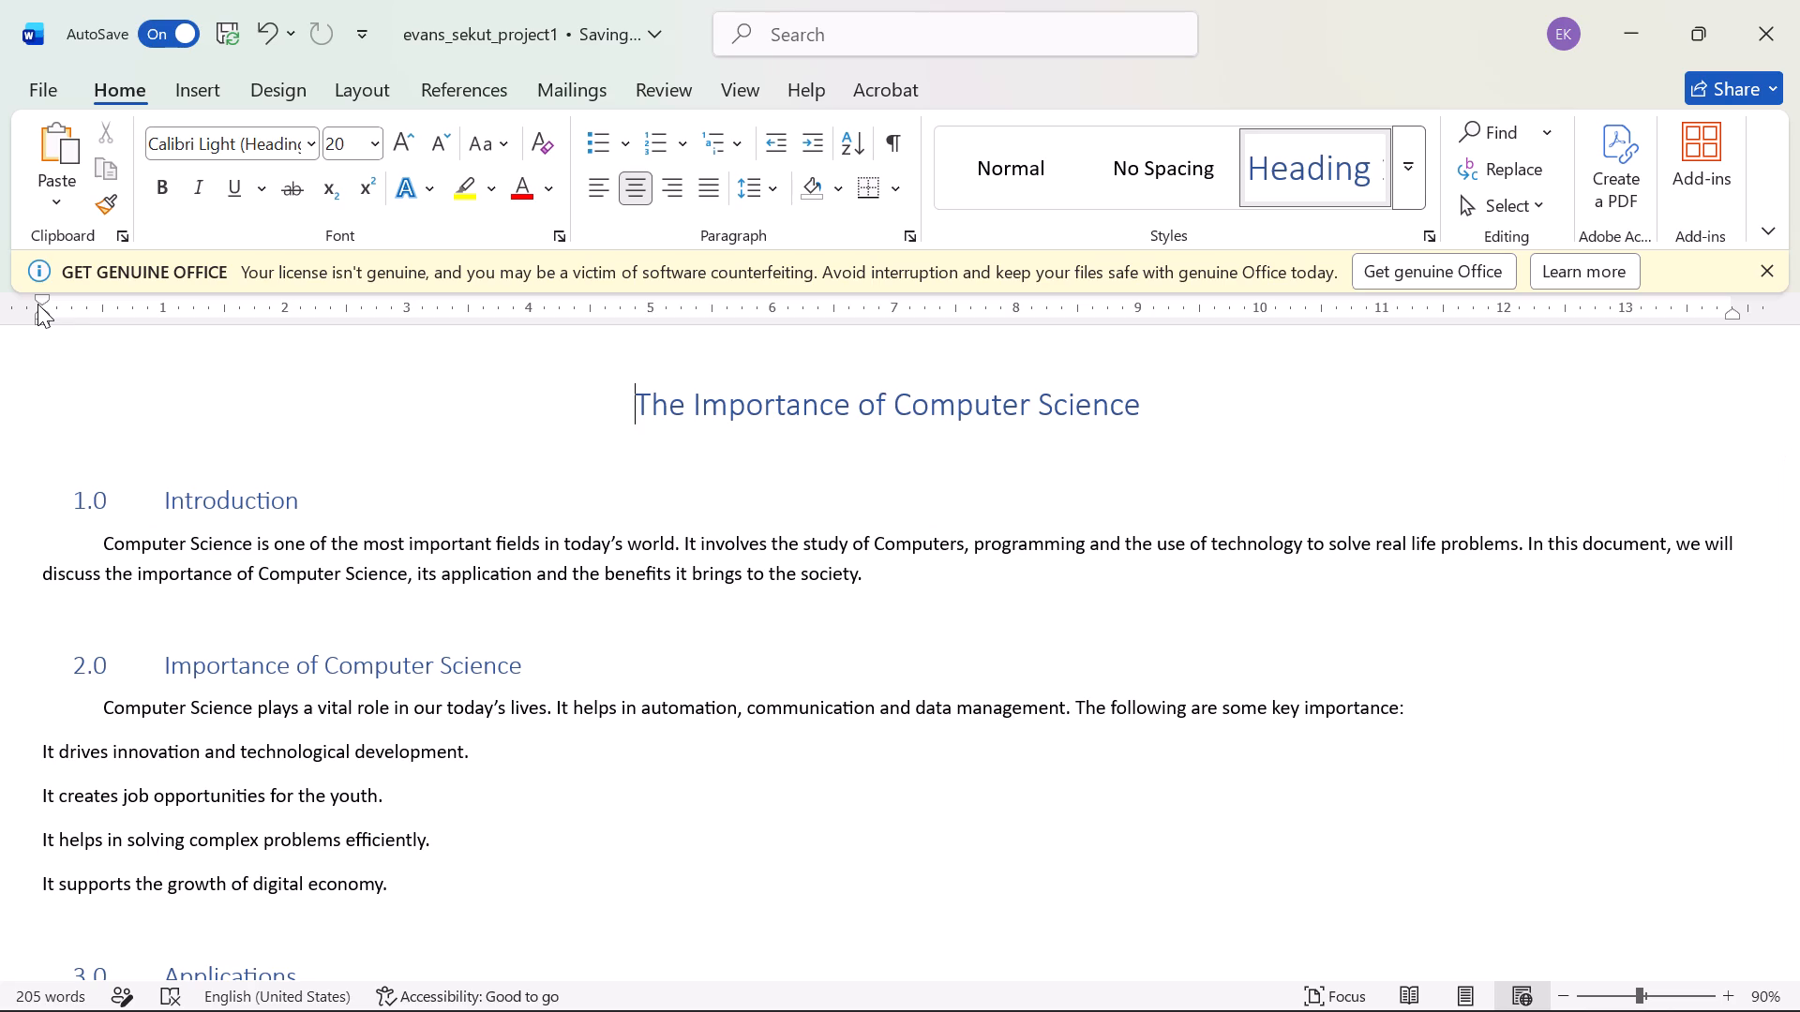
{"action": "left_click", "coordinate": [54, 549]}
{"action": "left_click_drag", "start_coordinate": [54, 549], "coordinate": [564, 512]}
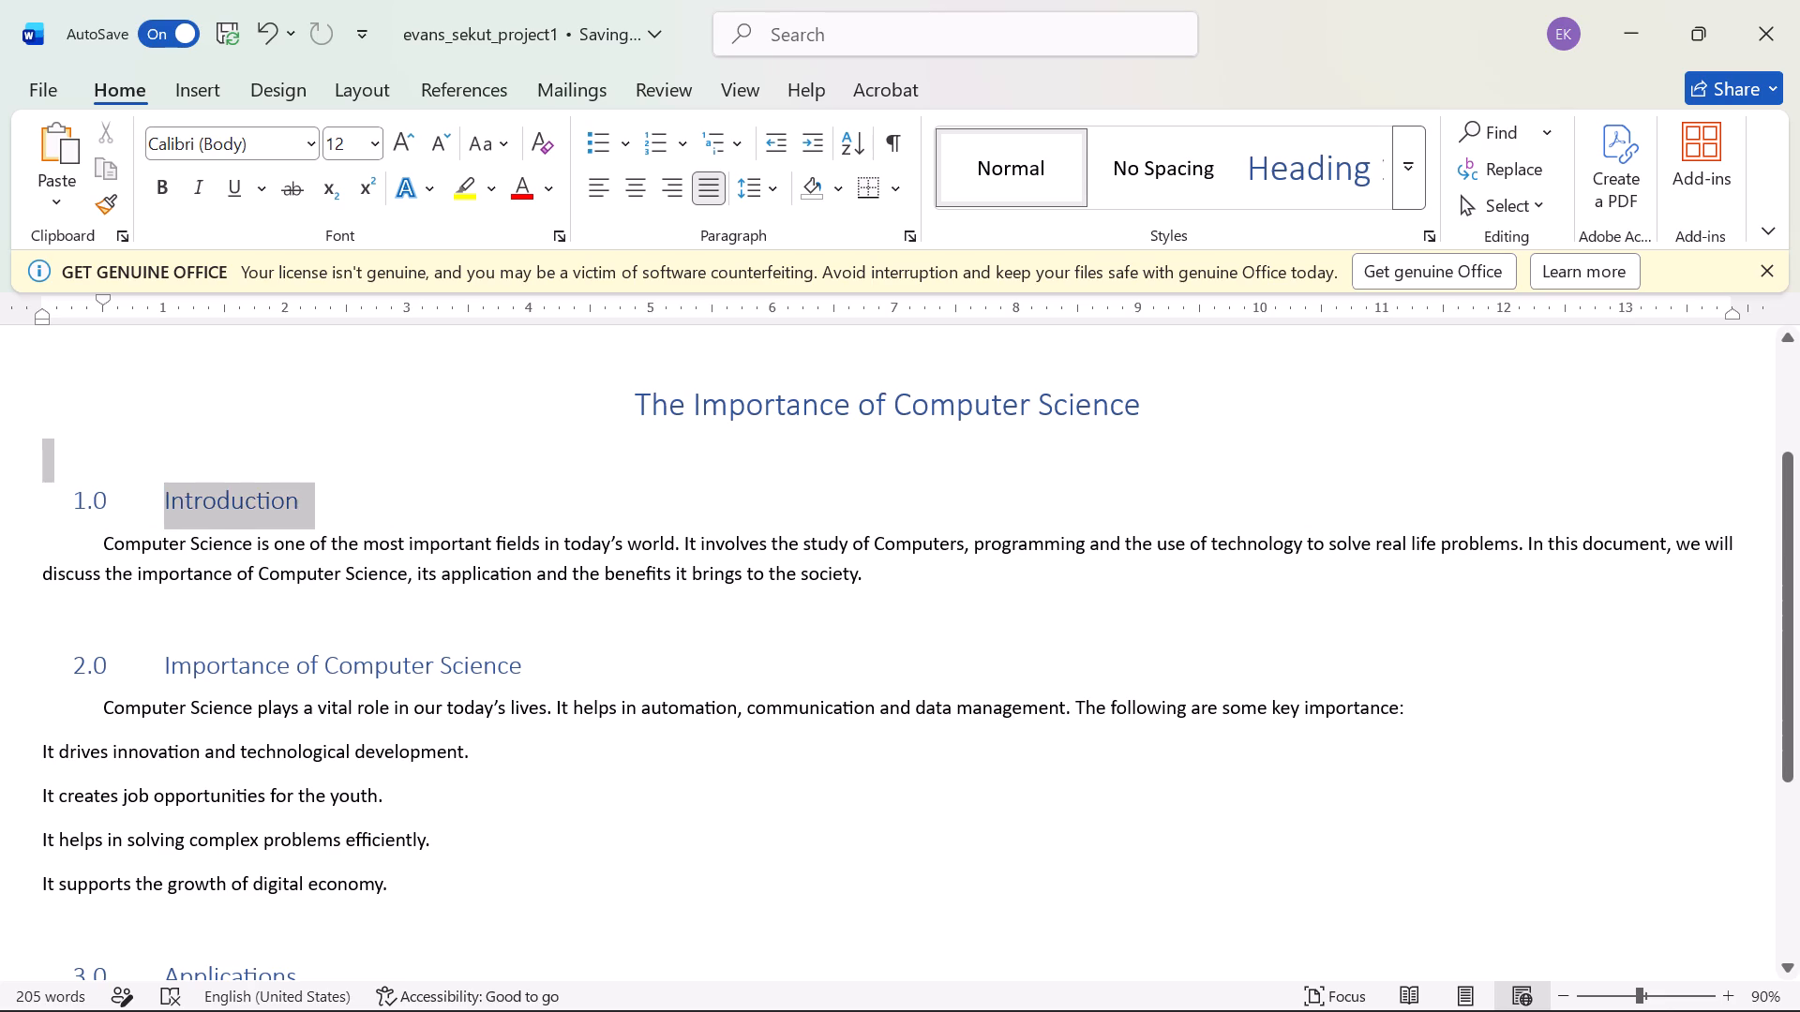
{"action": "left_click_drag", "start_coordinate": [564, 512], "coordinate": [1267, 581]}
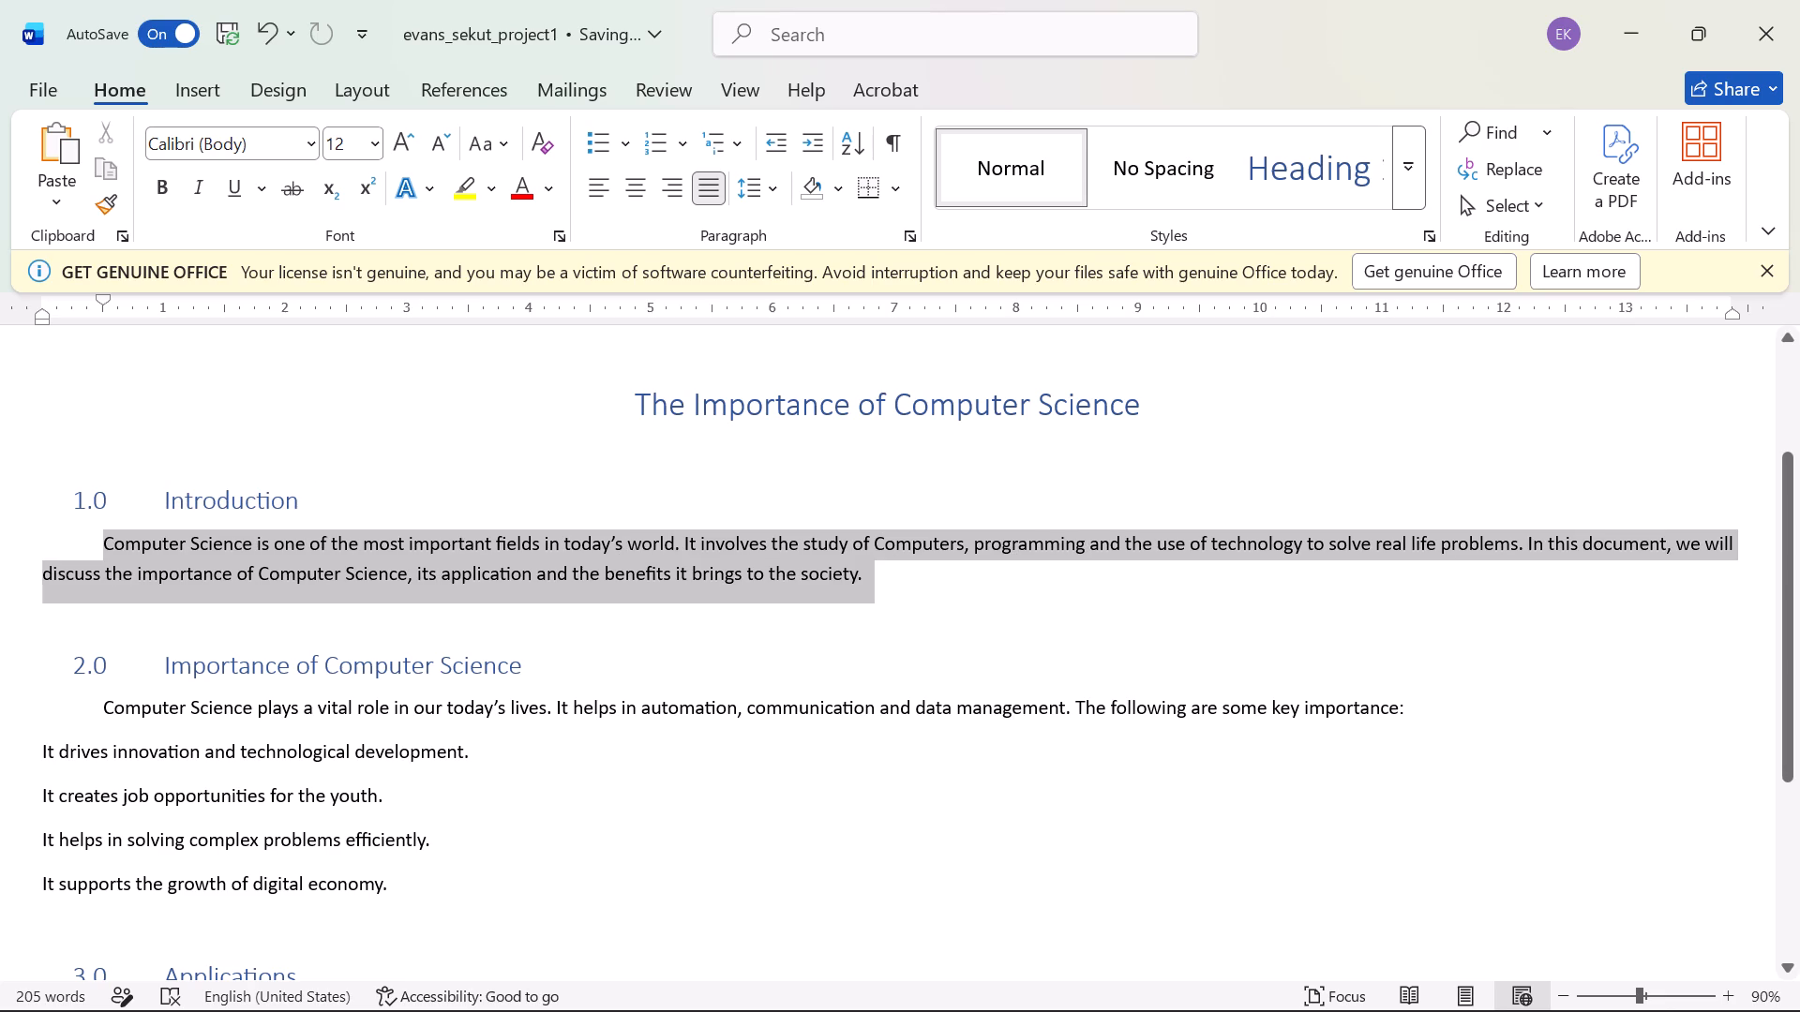
{"action": "left_click_drag", "start_coordinate": [1267, 581], "coordinate": [1277, 584]}
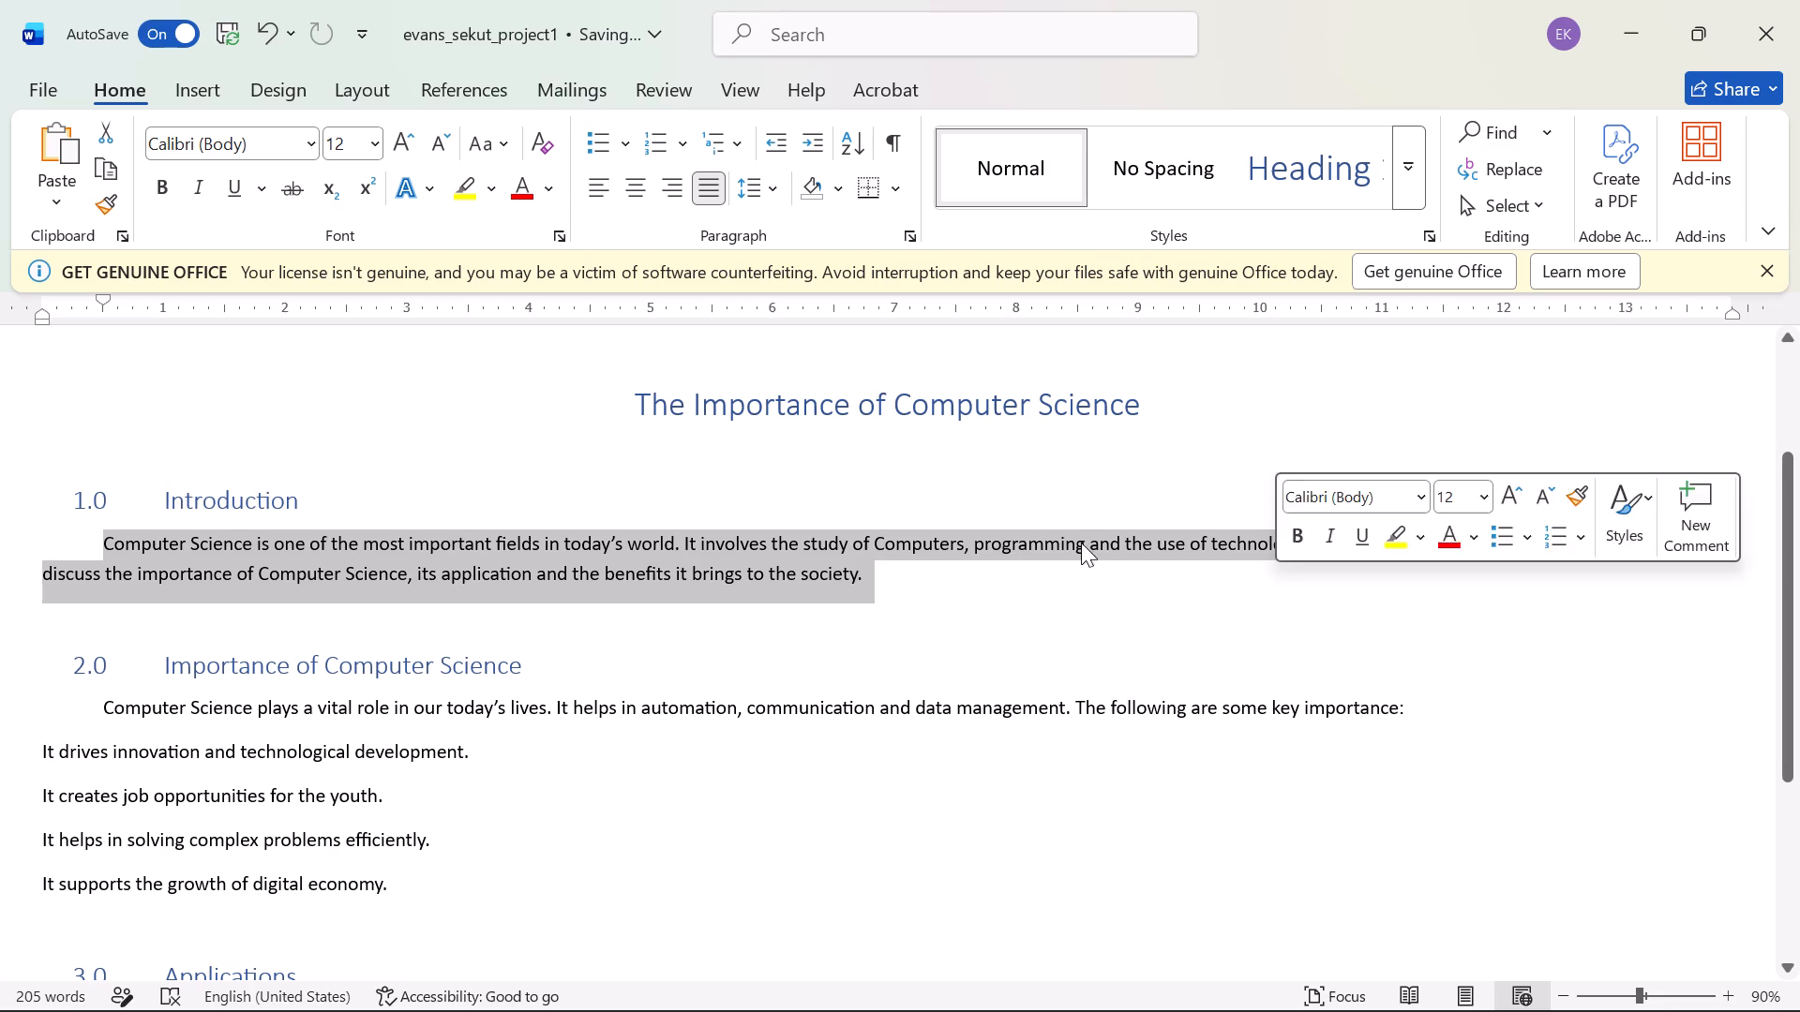
{"action": "scroll", "coordinate": [700, 442], "scroll_direction": "up", "scroll_amount": 12}
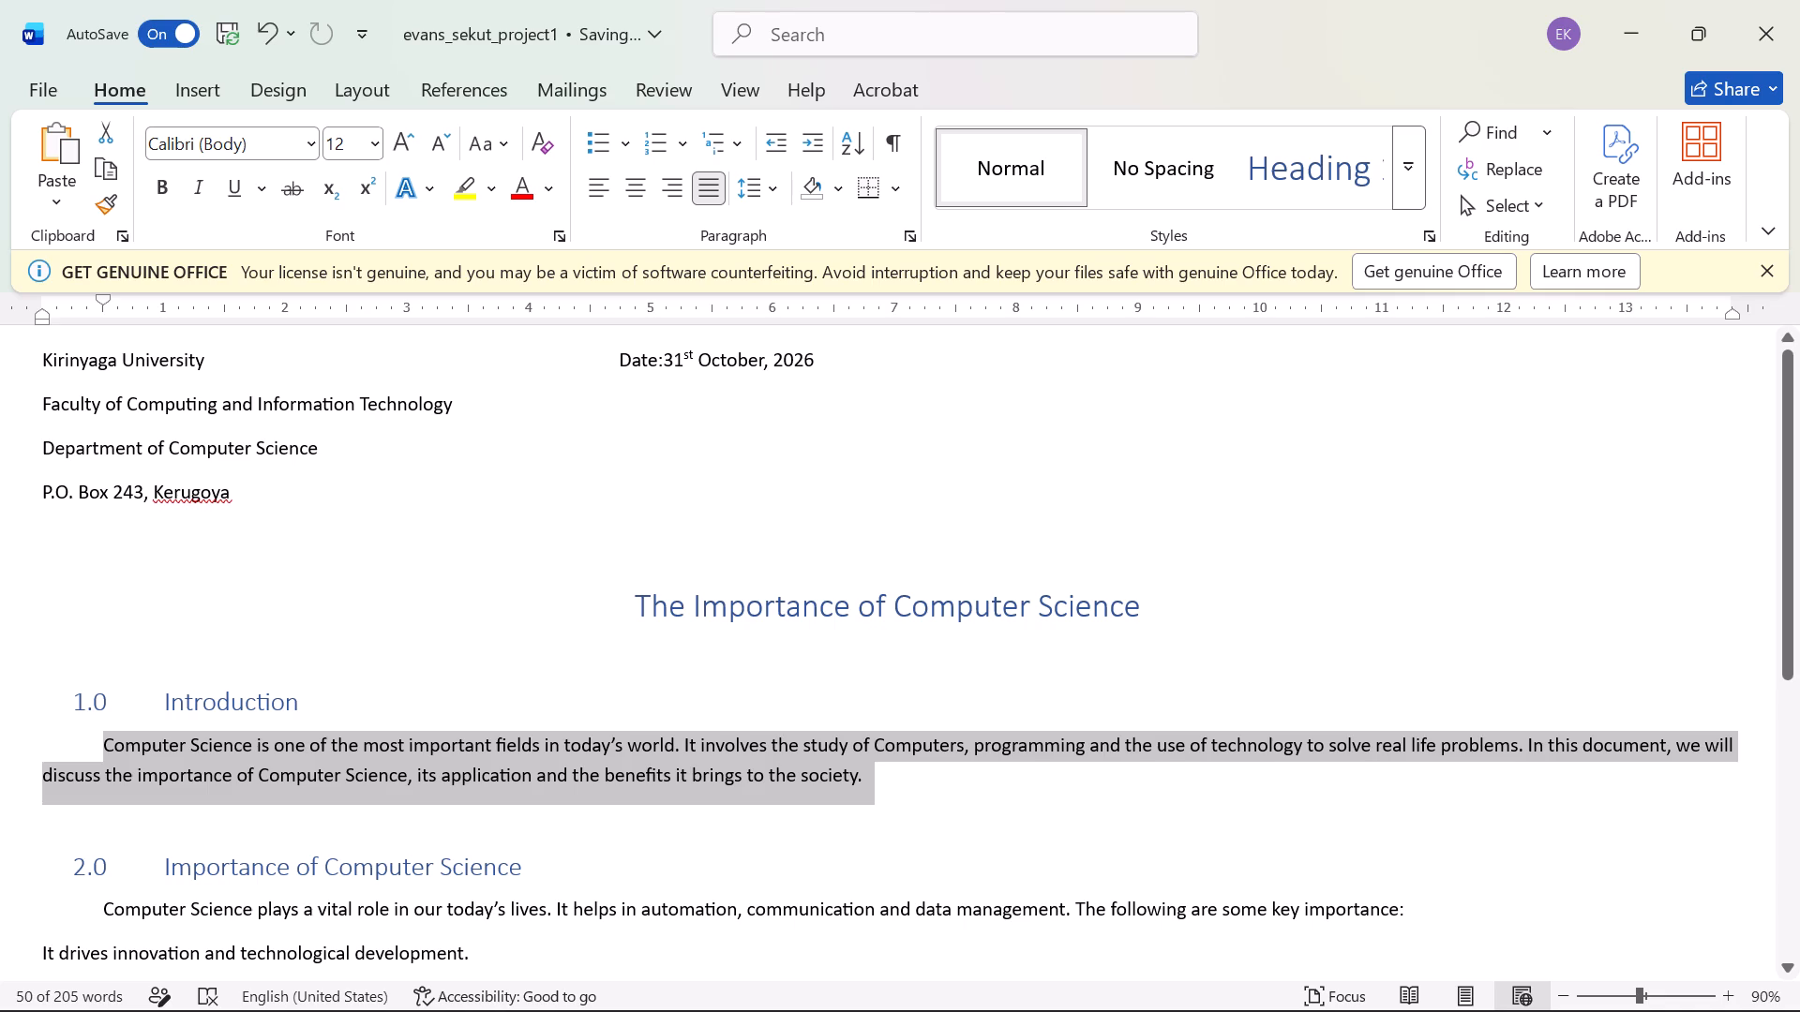
{"action": "left_click_drag", "start_coordinate": [42, 361], "coordinate": [1799, 1011]}
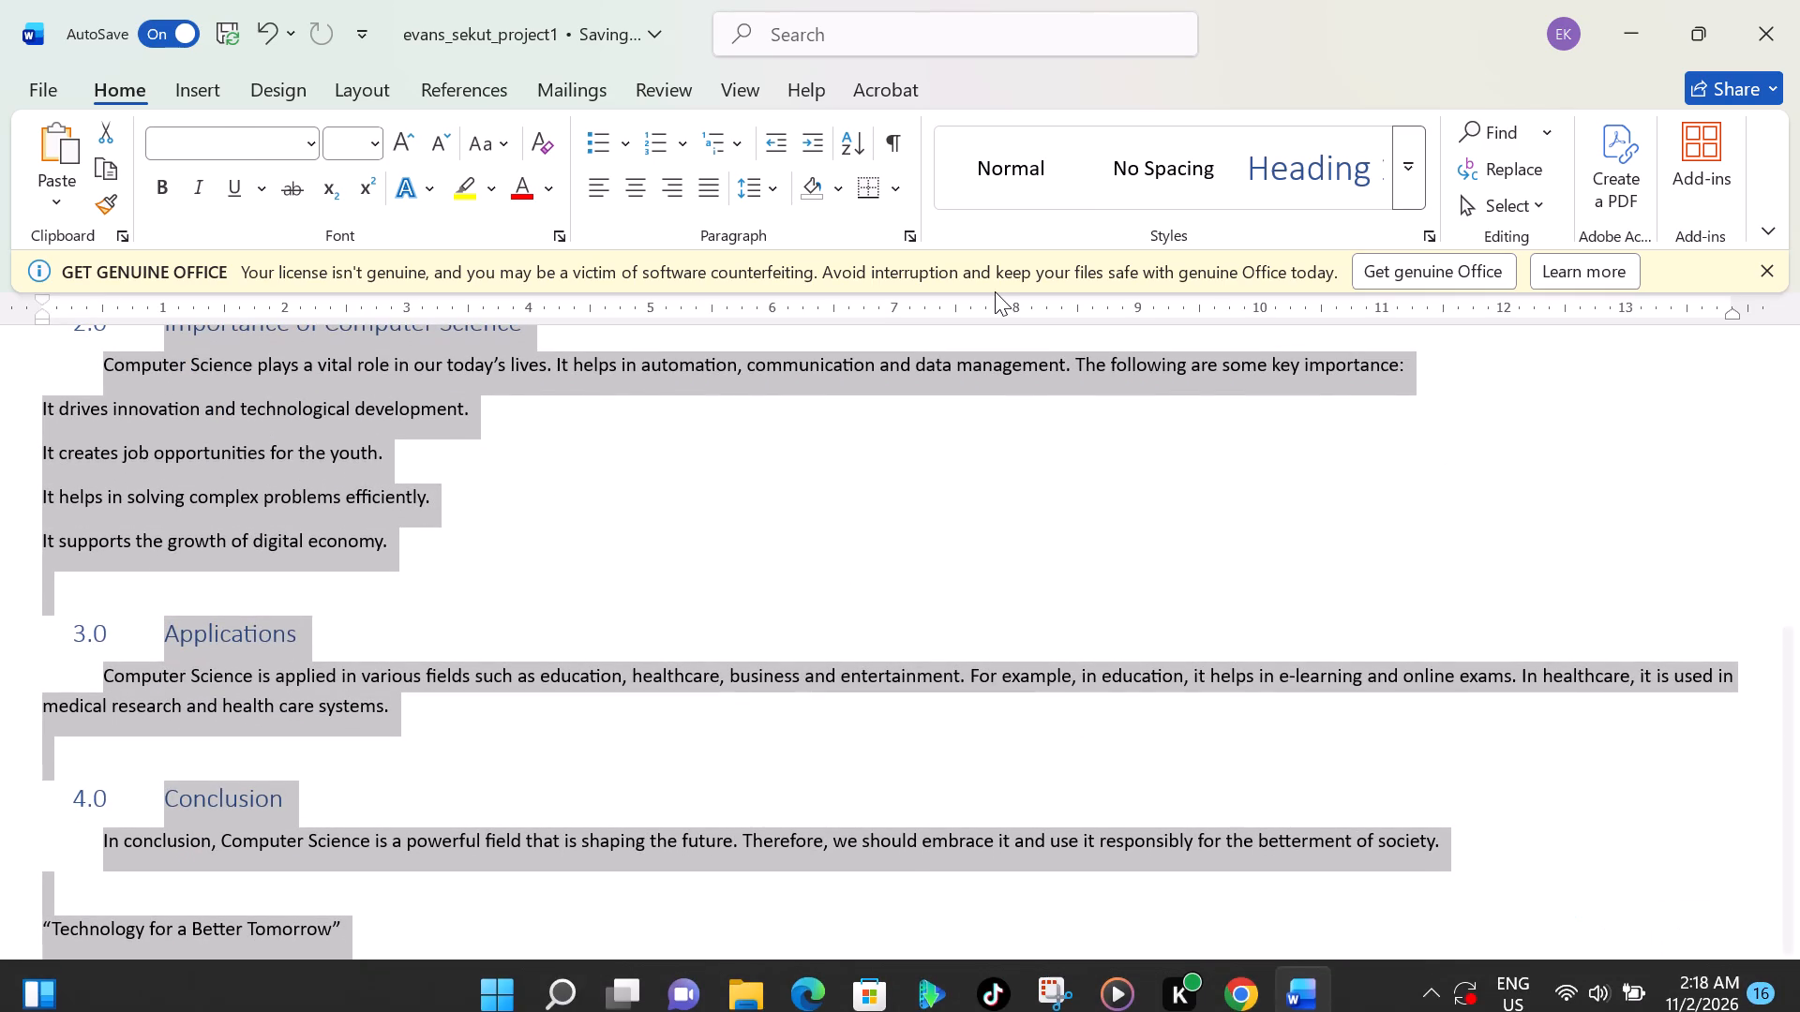
{"action": "left_click", "coordinate": [760, 182]}
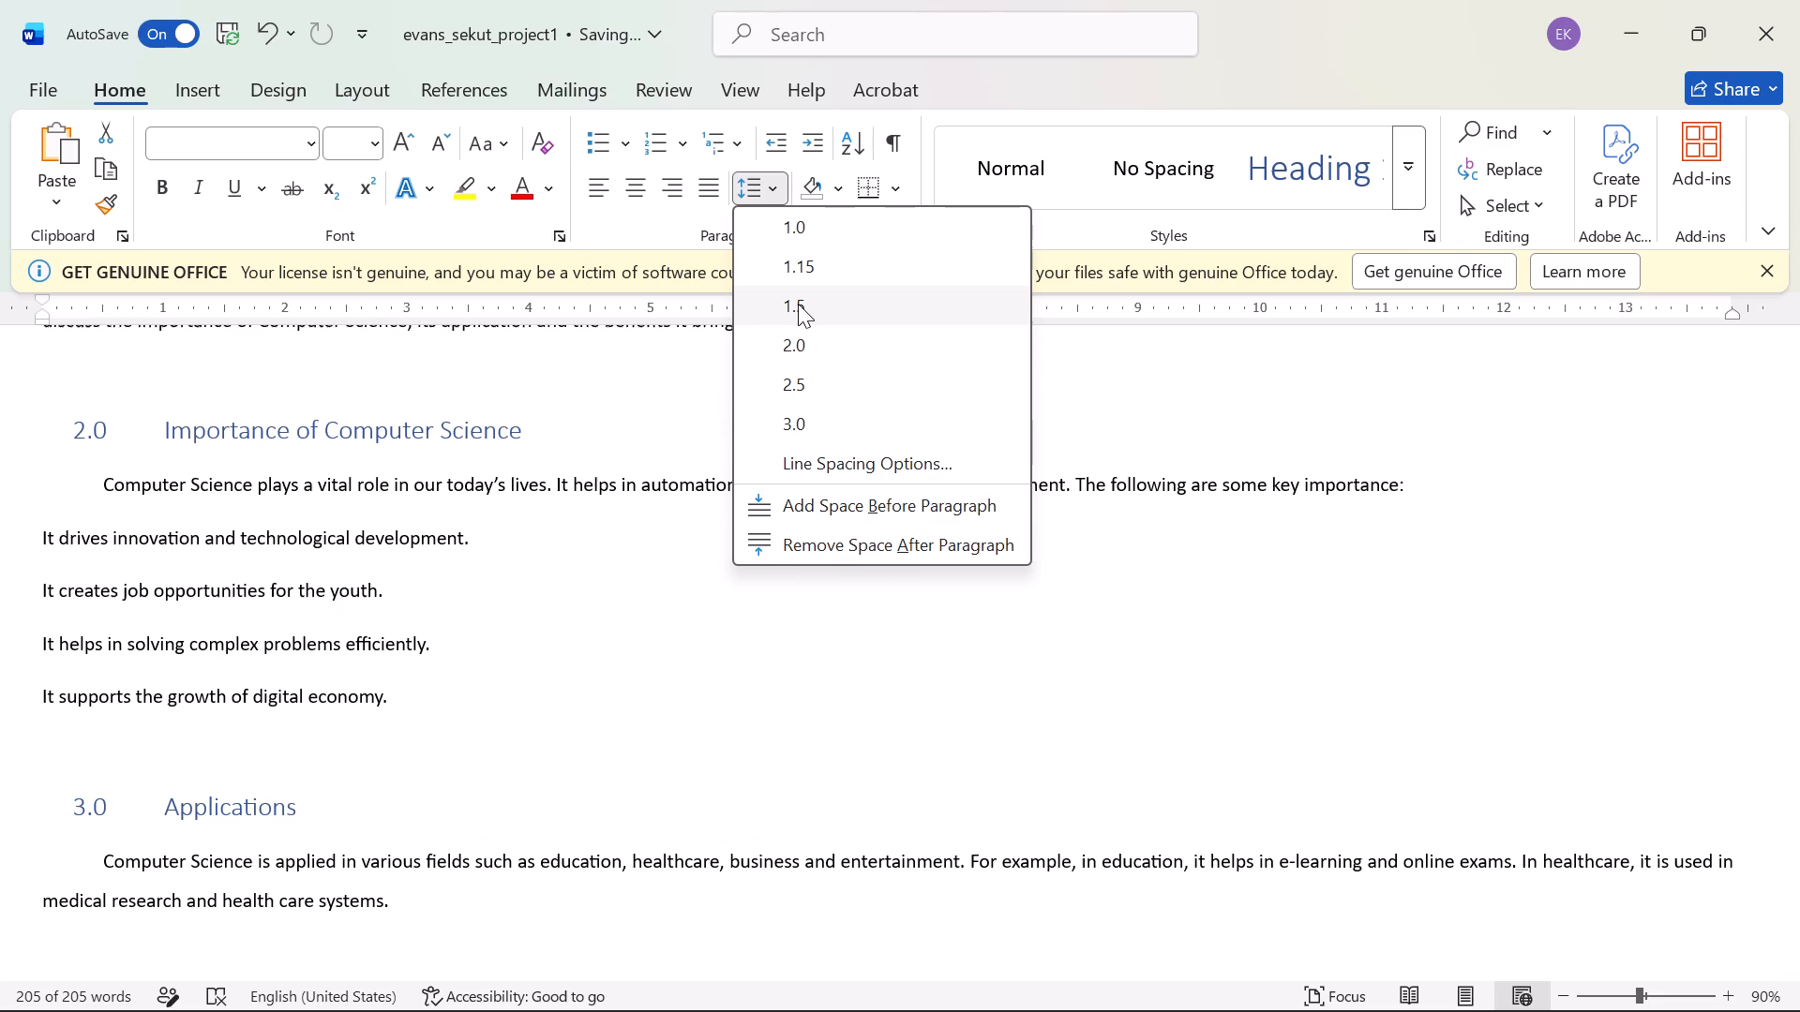
{"action": "left_click", "coordinate": [798, 304]}
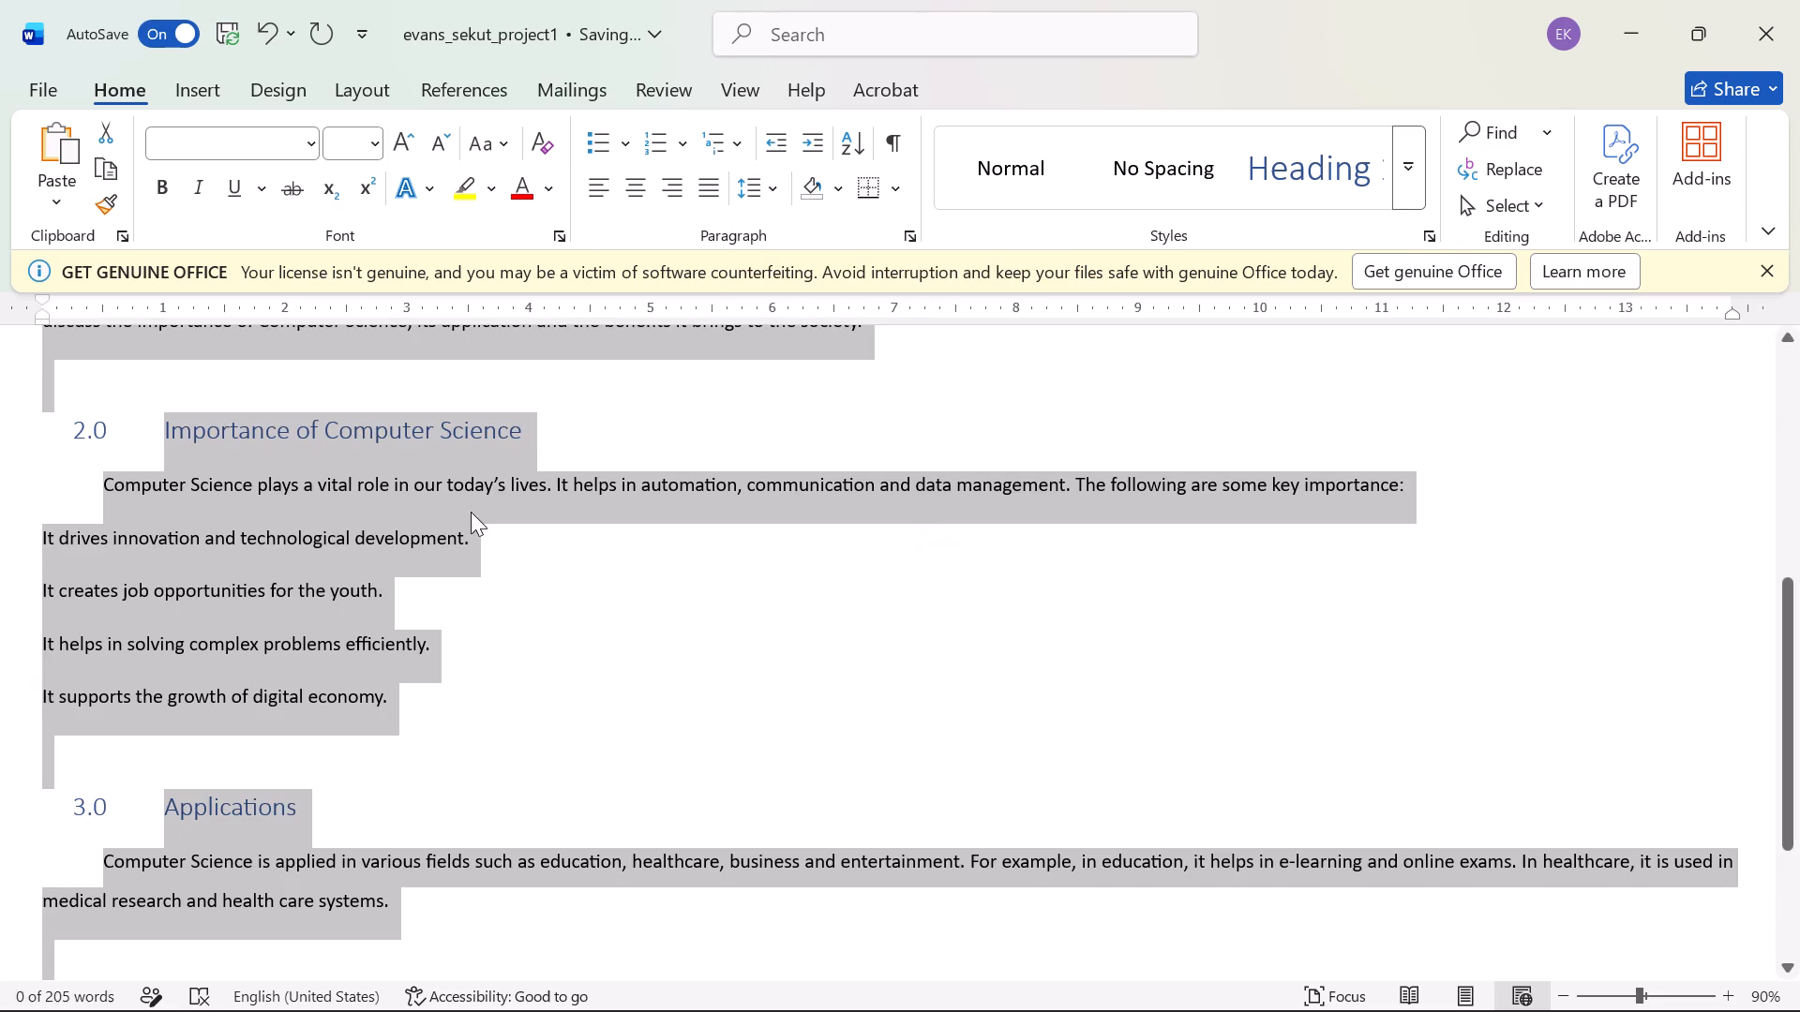
{"action": "left_click", "coordinate": [498, 589]}
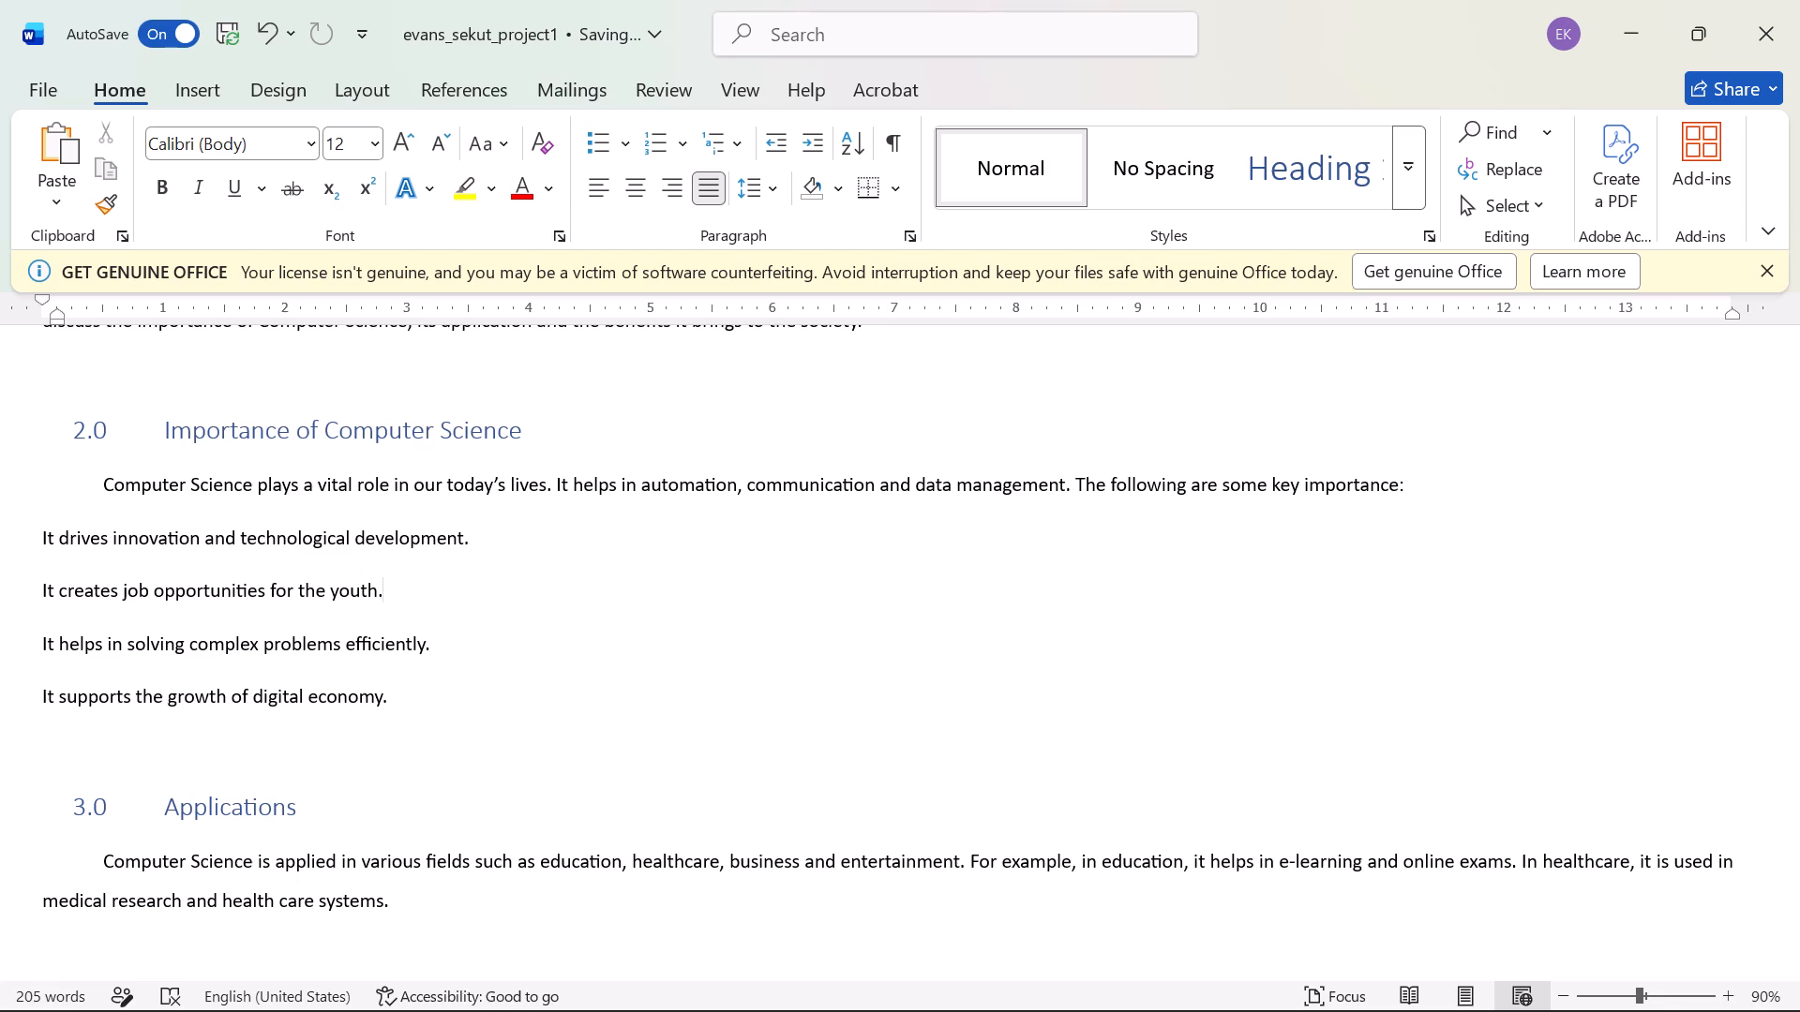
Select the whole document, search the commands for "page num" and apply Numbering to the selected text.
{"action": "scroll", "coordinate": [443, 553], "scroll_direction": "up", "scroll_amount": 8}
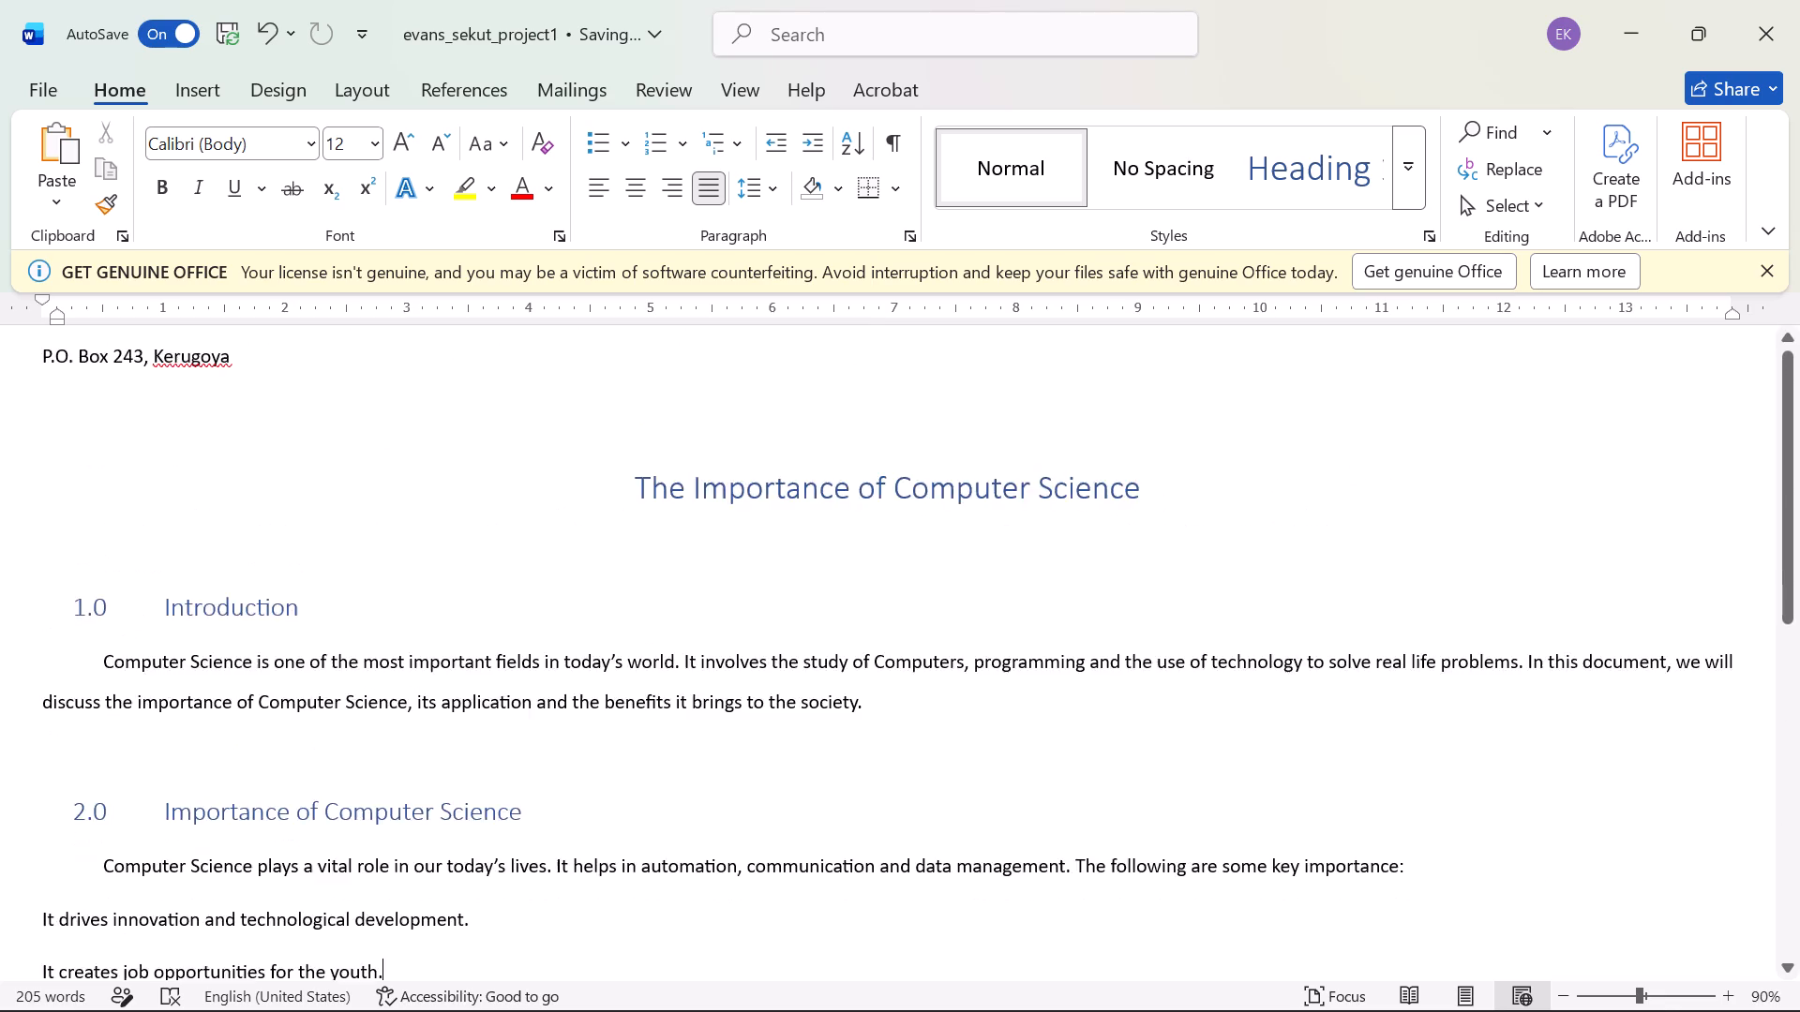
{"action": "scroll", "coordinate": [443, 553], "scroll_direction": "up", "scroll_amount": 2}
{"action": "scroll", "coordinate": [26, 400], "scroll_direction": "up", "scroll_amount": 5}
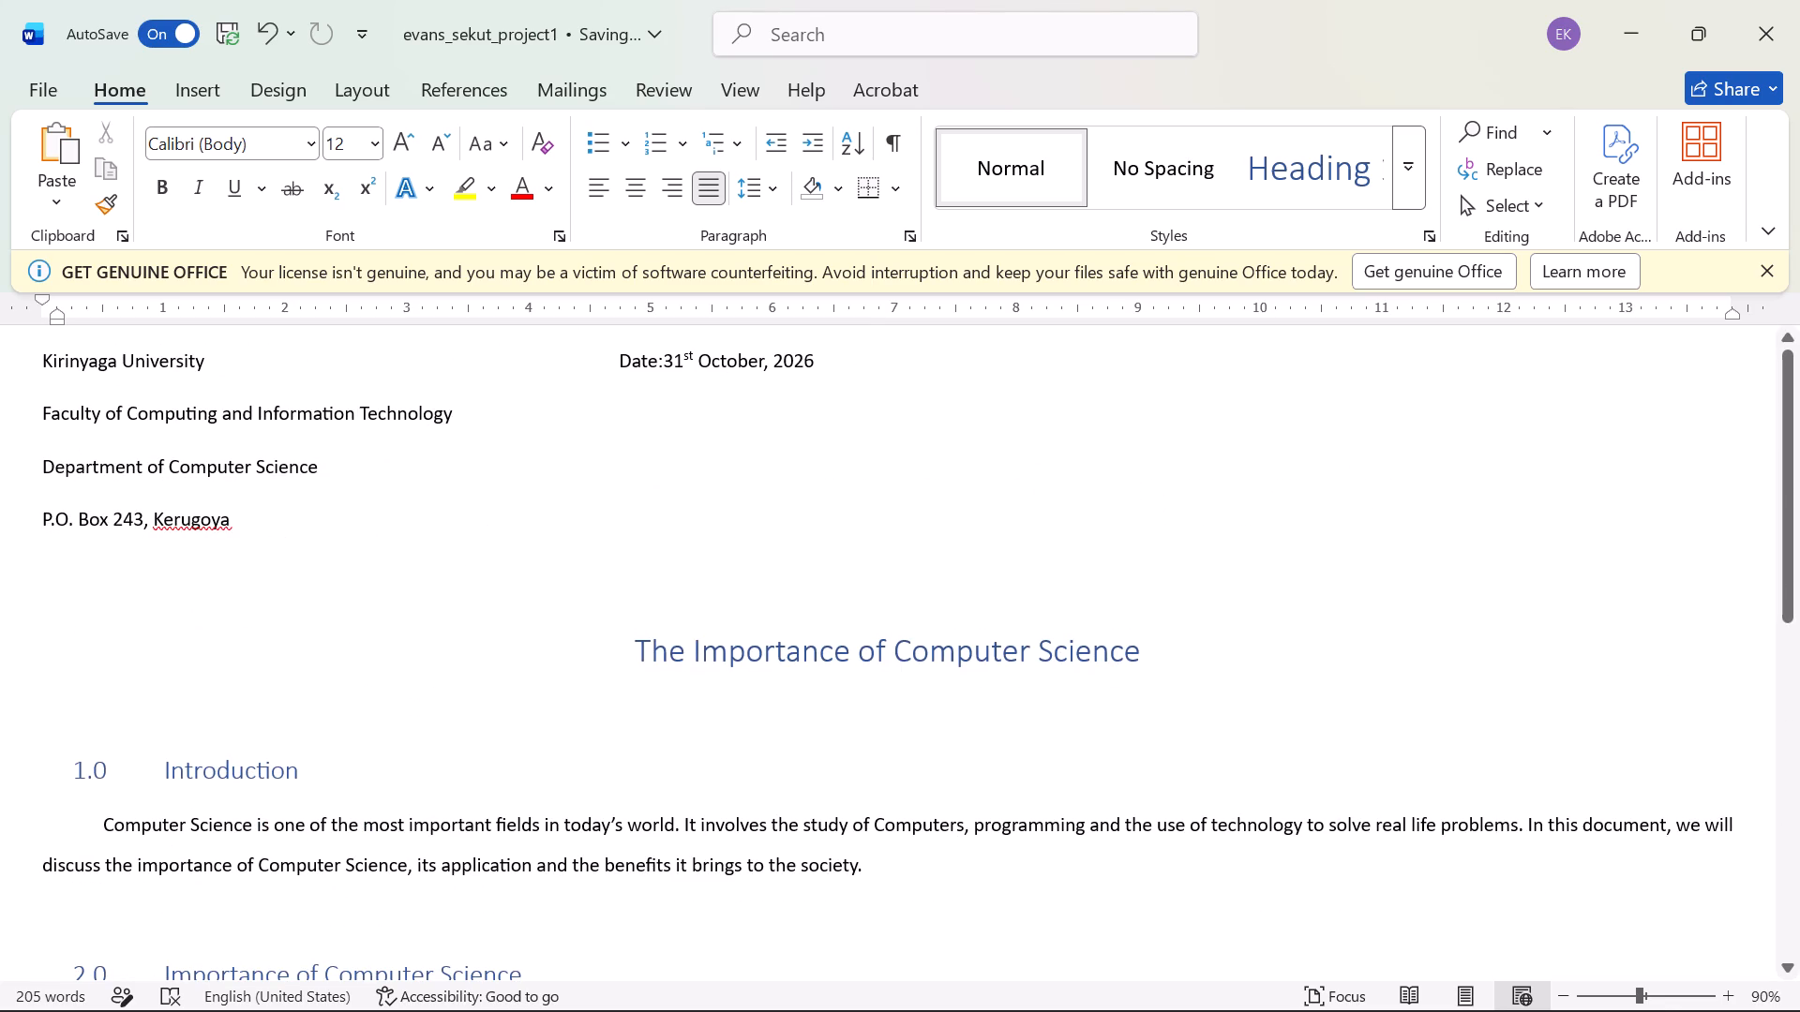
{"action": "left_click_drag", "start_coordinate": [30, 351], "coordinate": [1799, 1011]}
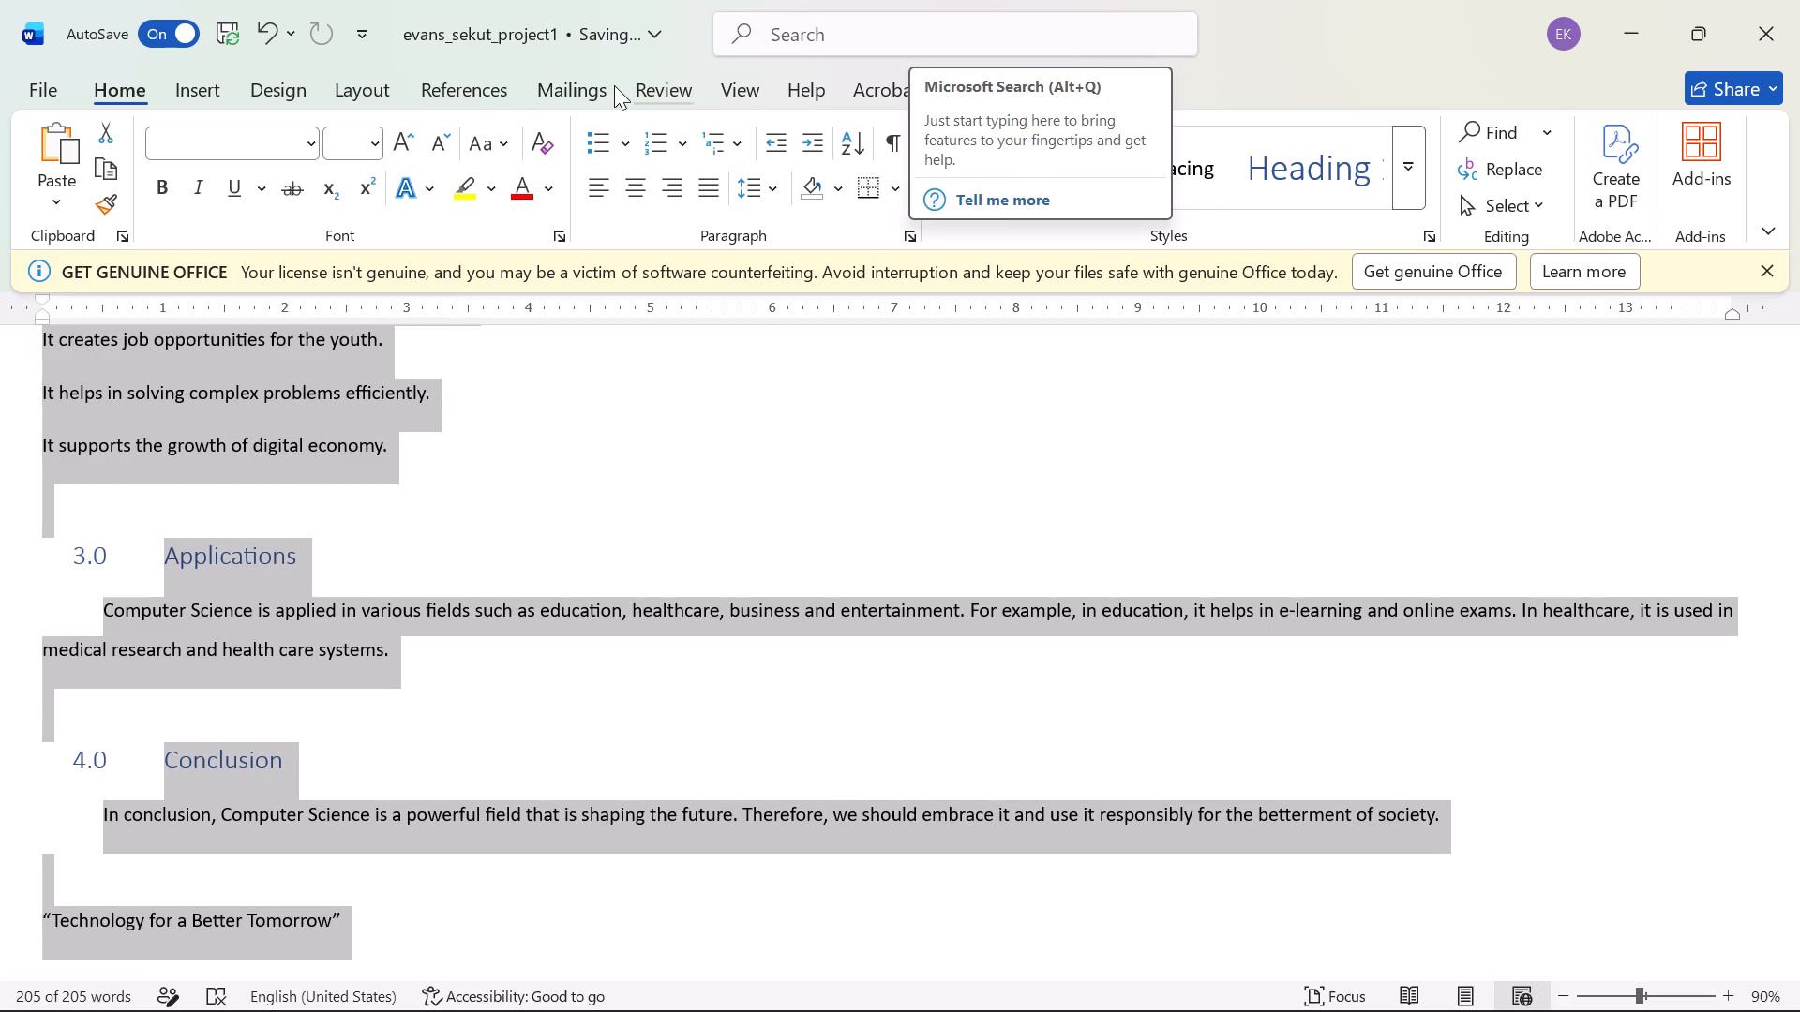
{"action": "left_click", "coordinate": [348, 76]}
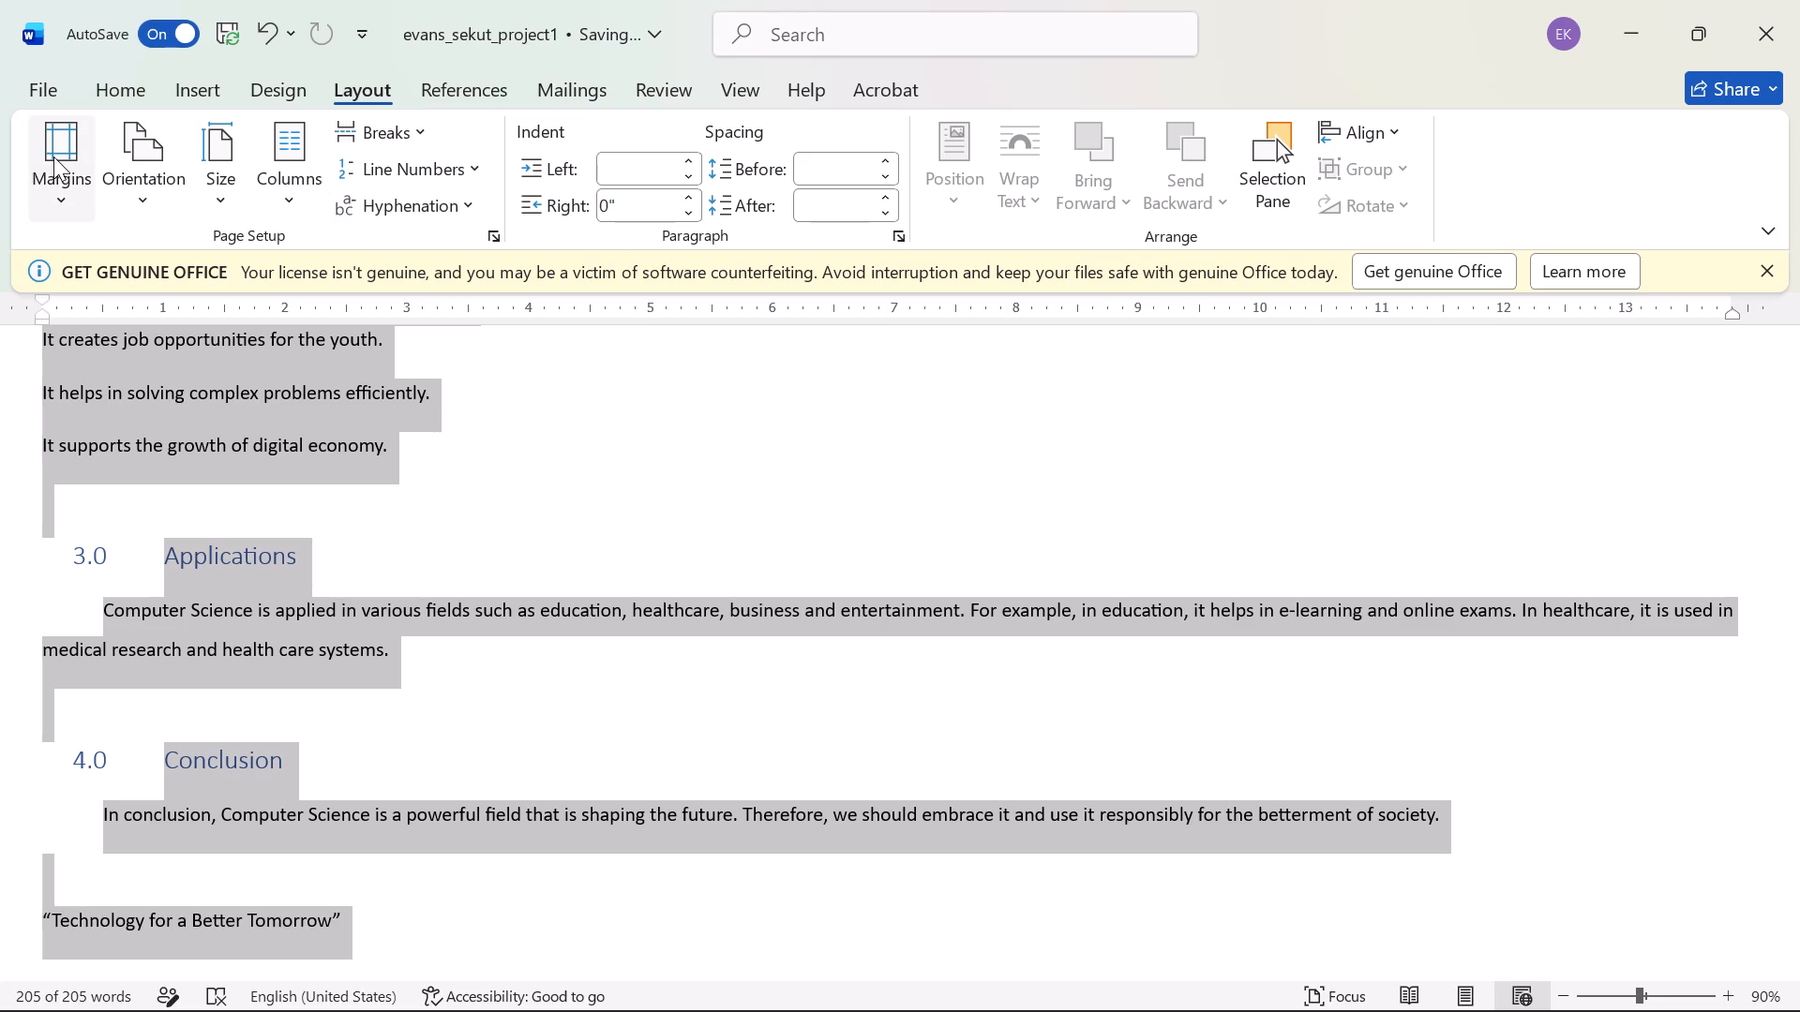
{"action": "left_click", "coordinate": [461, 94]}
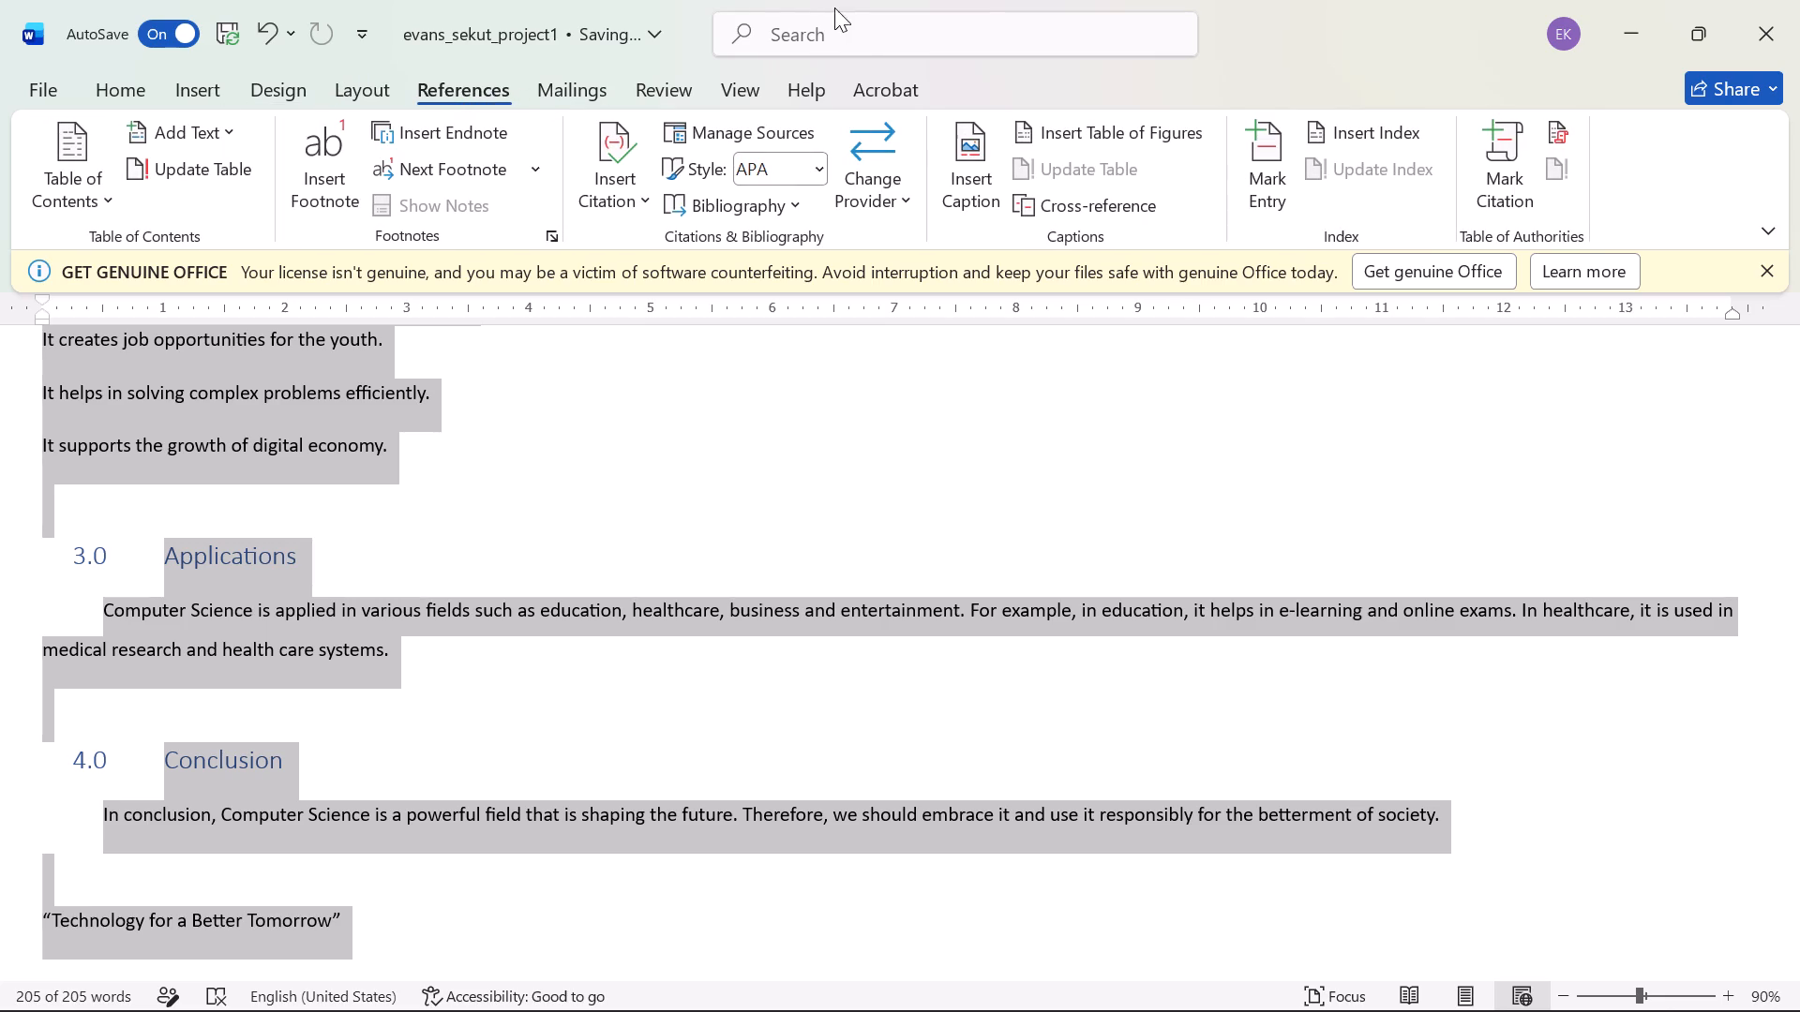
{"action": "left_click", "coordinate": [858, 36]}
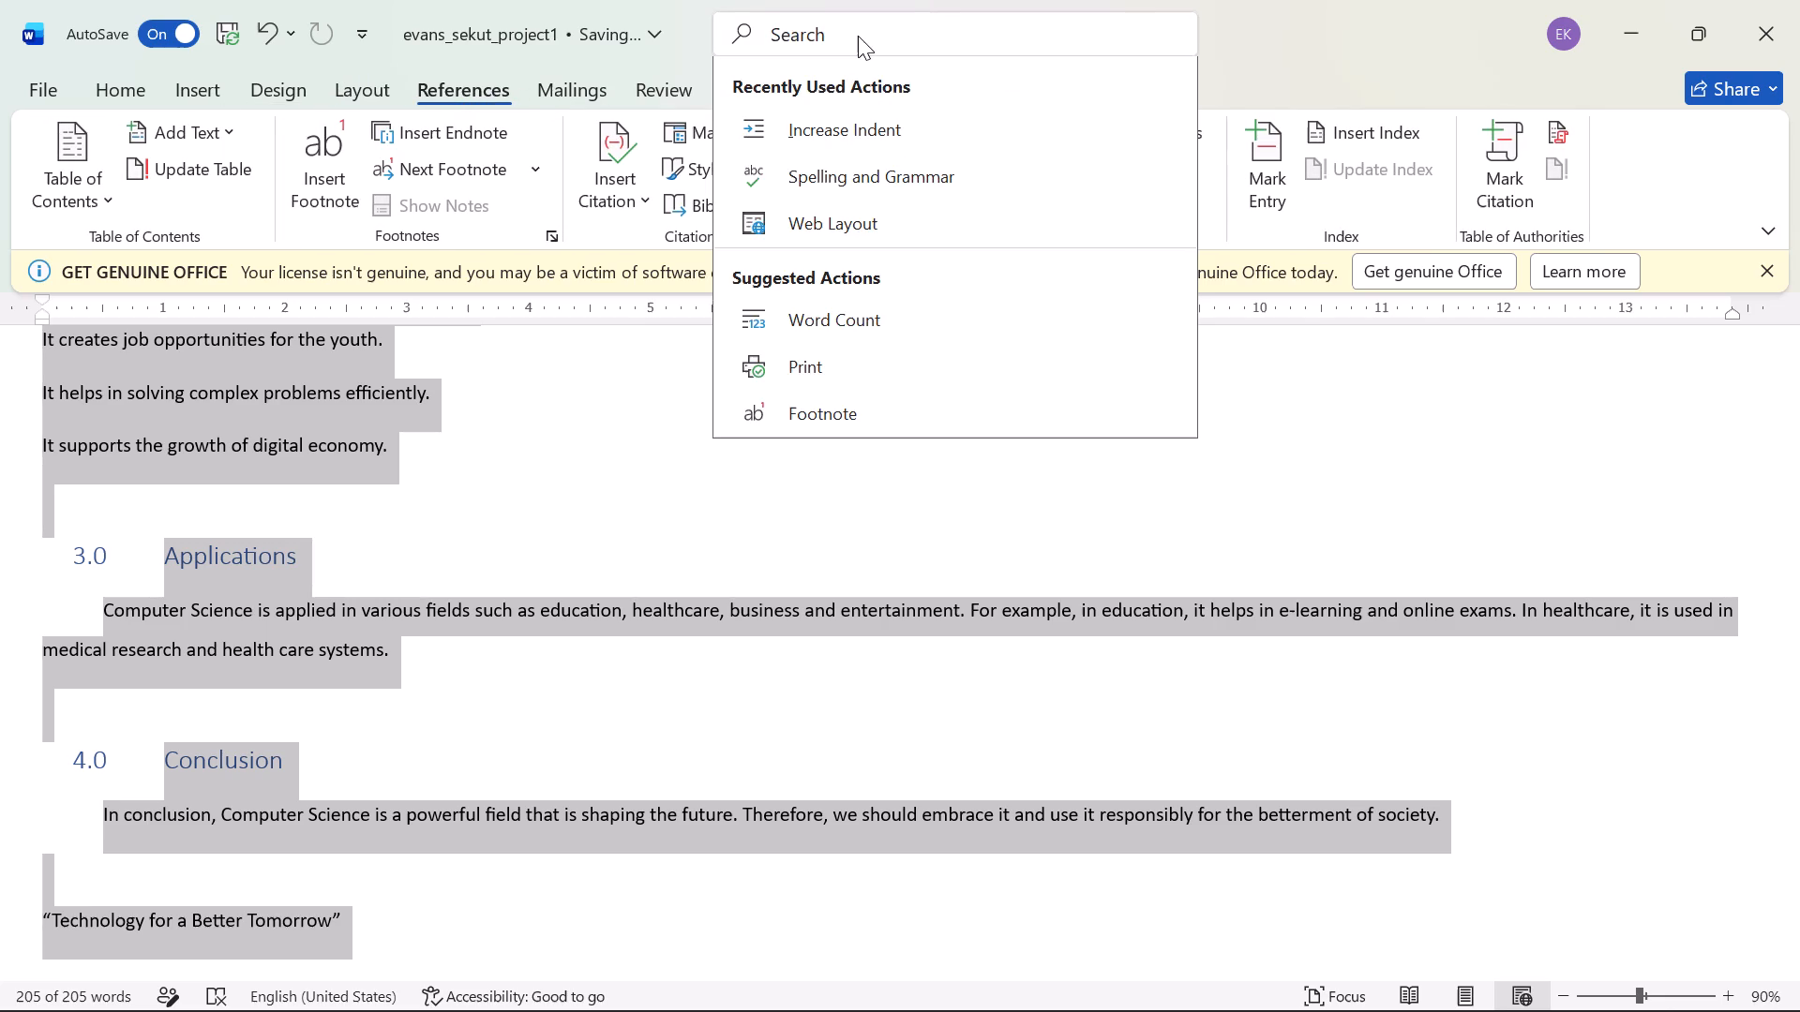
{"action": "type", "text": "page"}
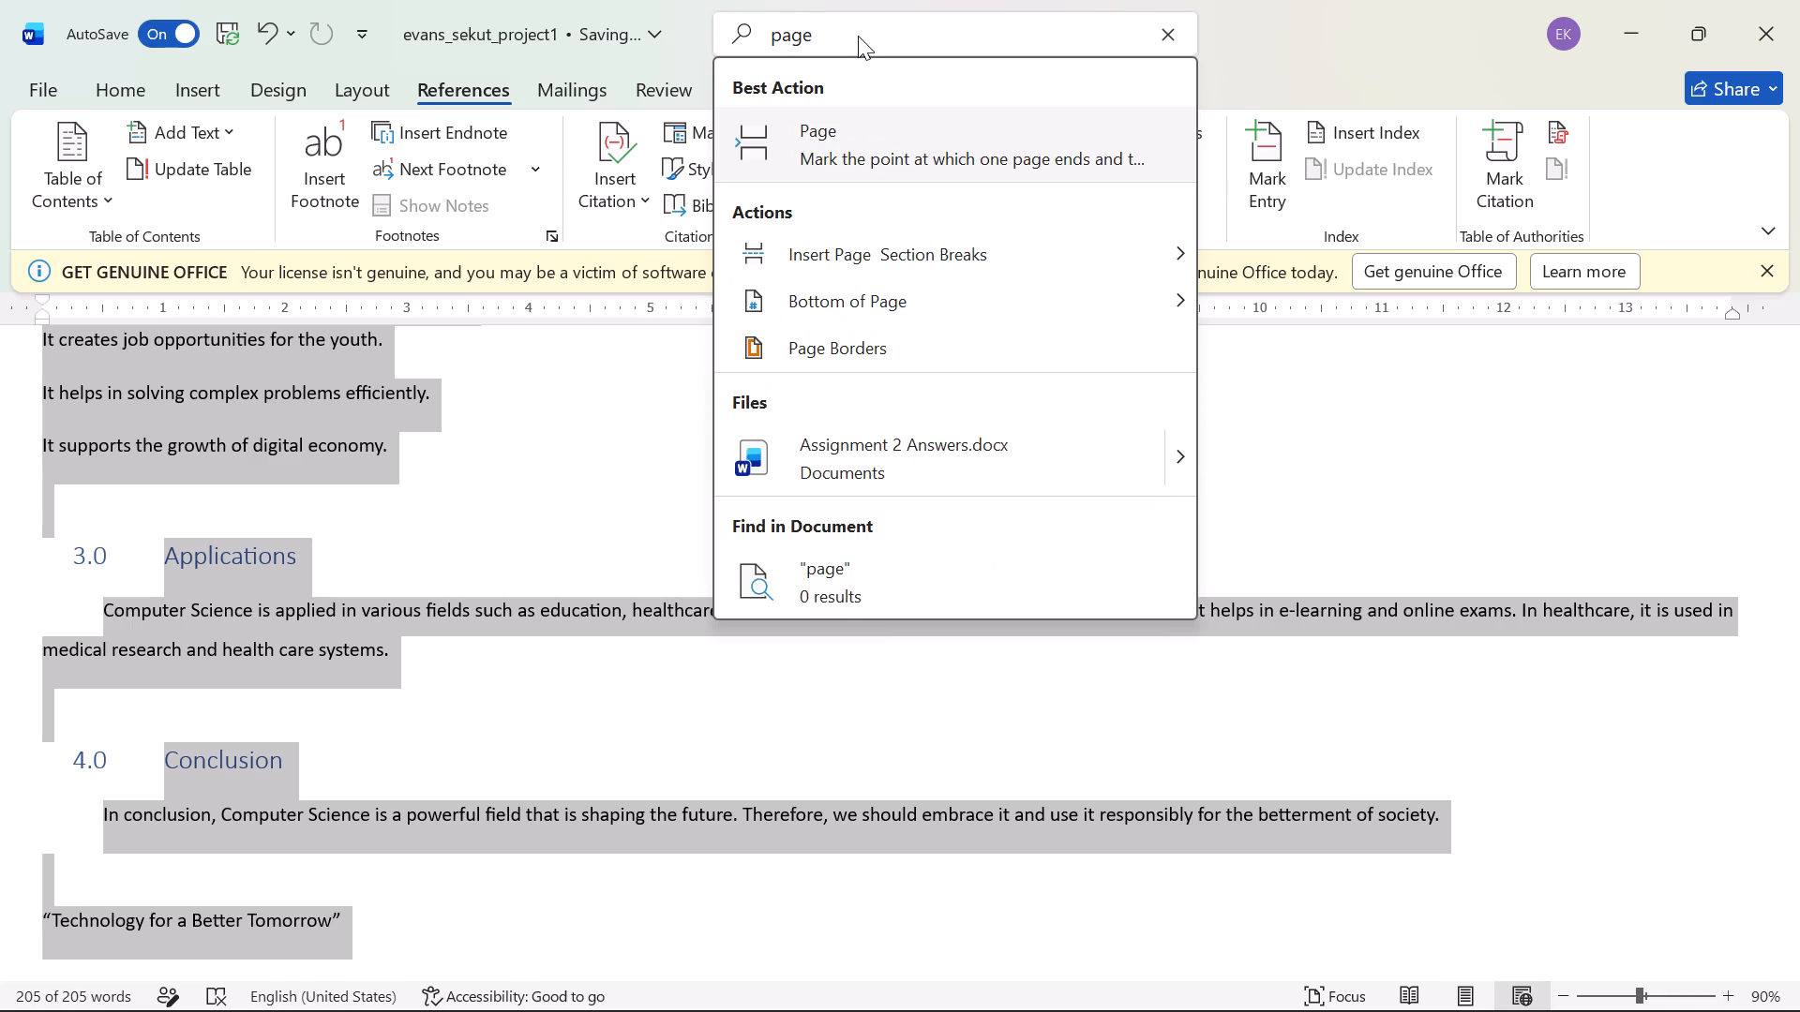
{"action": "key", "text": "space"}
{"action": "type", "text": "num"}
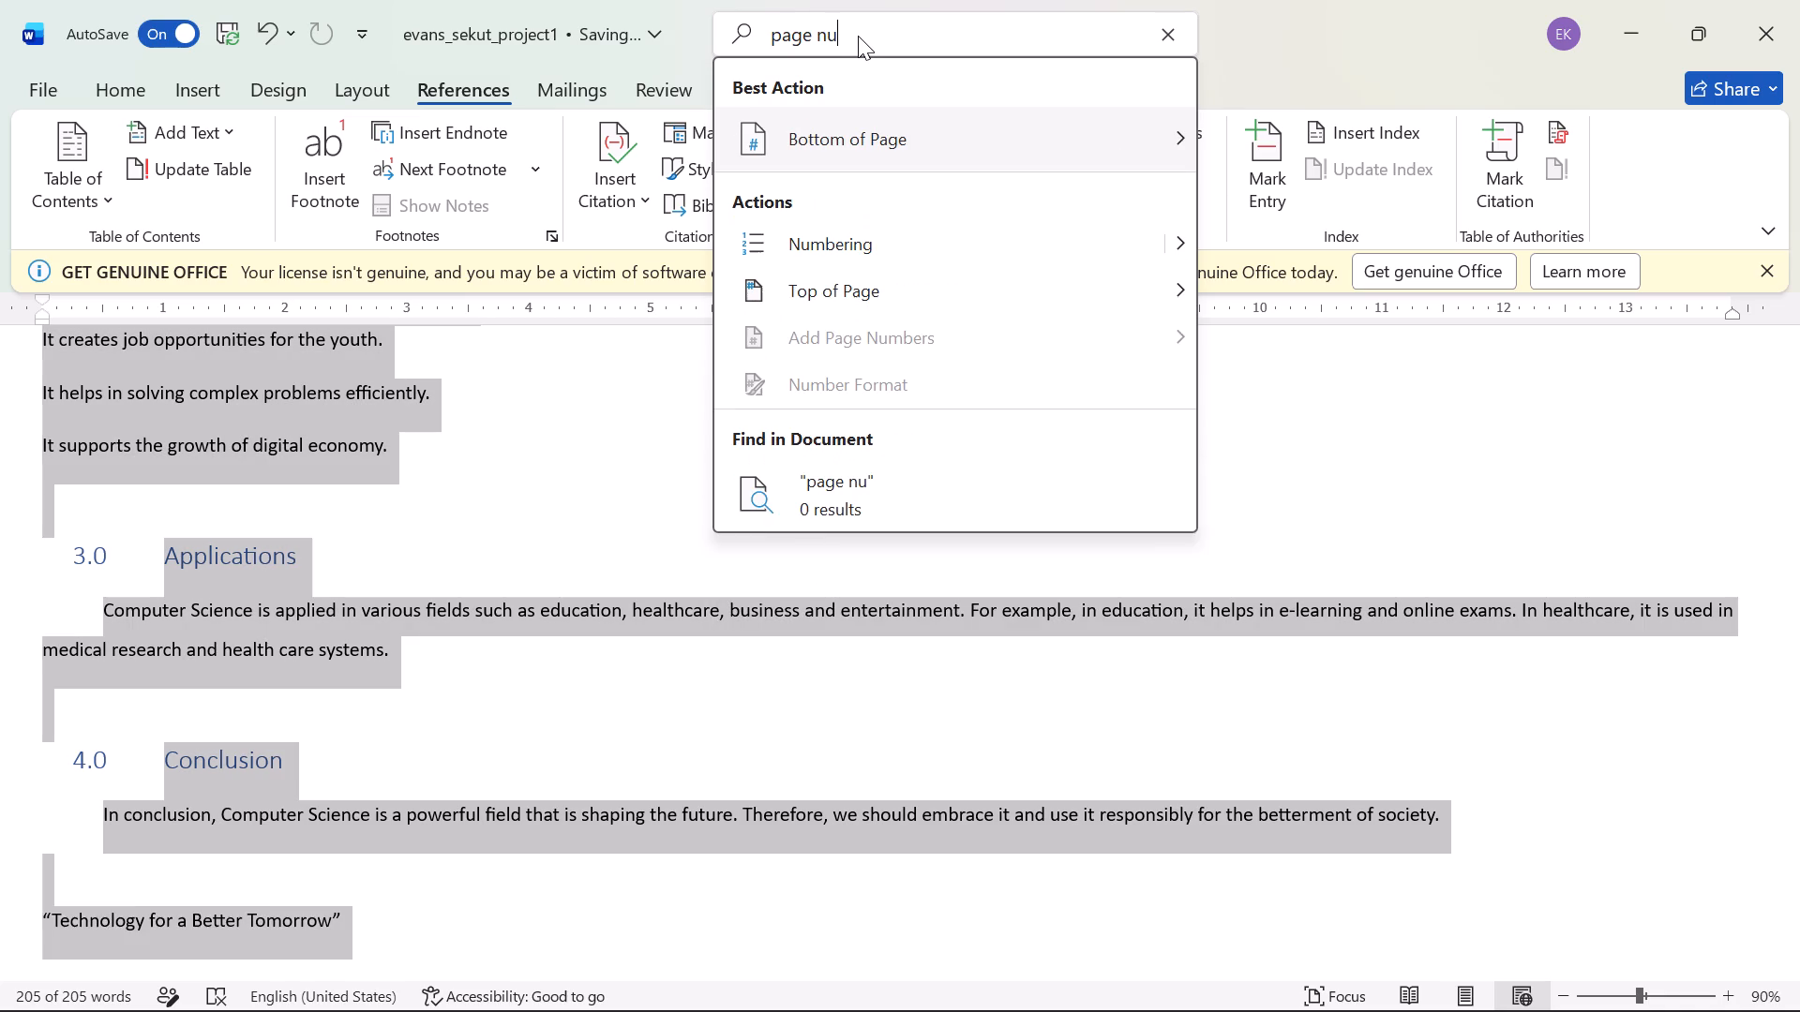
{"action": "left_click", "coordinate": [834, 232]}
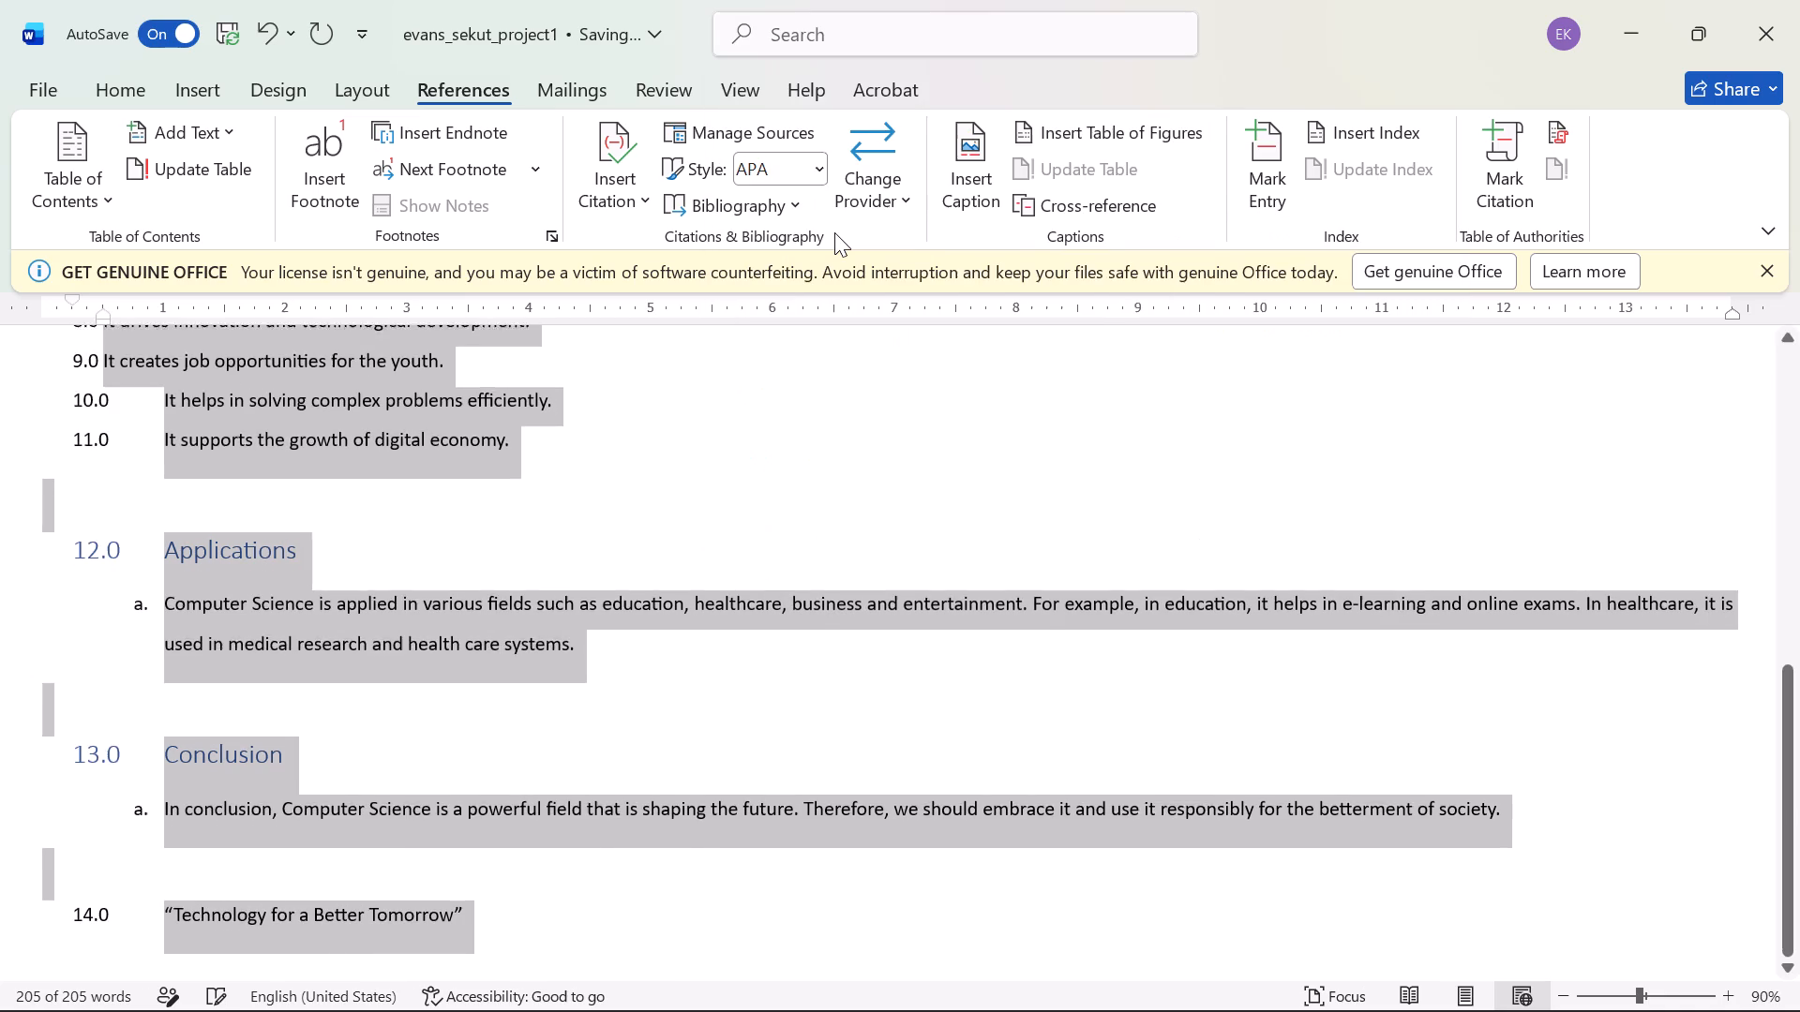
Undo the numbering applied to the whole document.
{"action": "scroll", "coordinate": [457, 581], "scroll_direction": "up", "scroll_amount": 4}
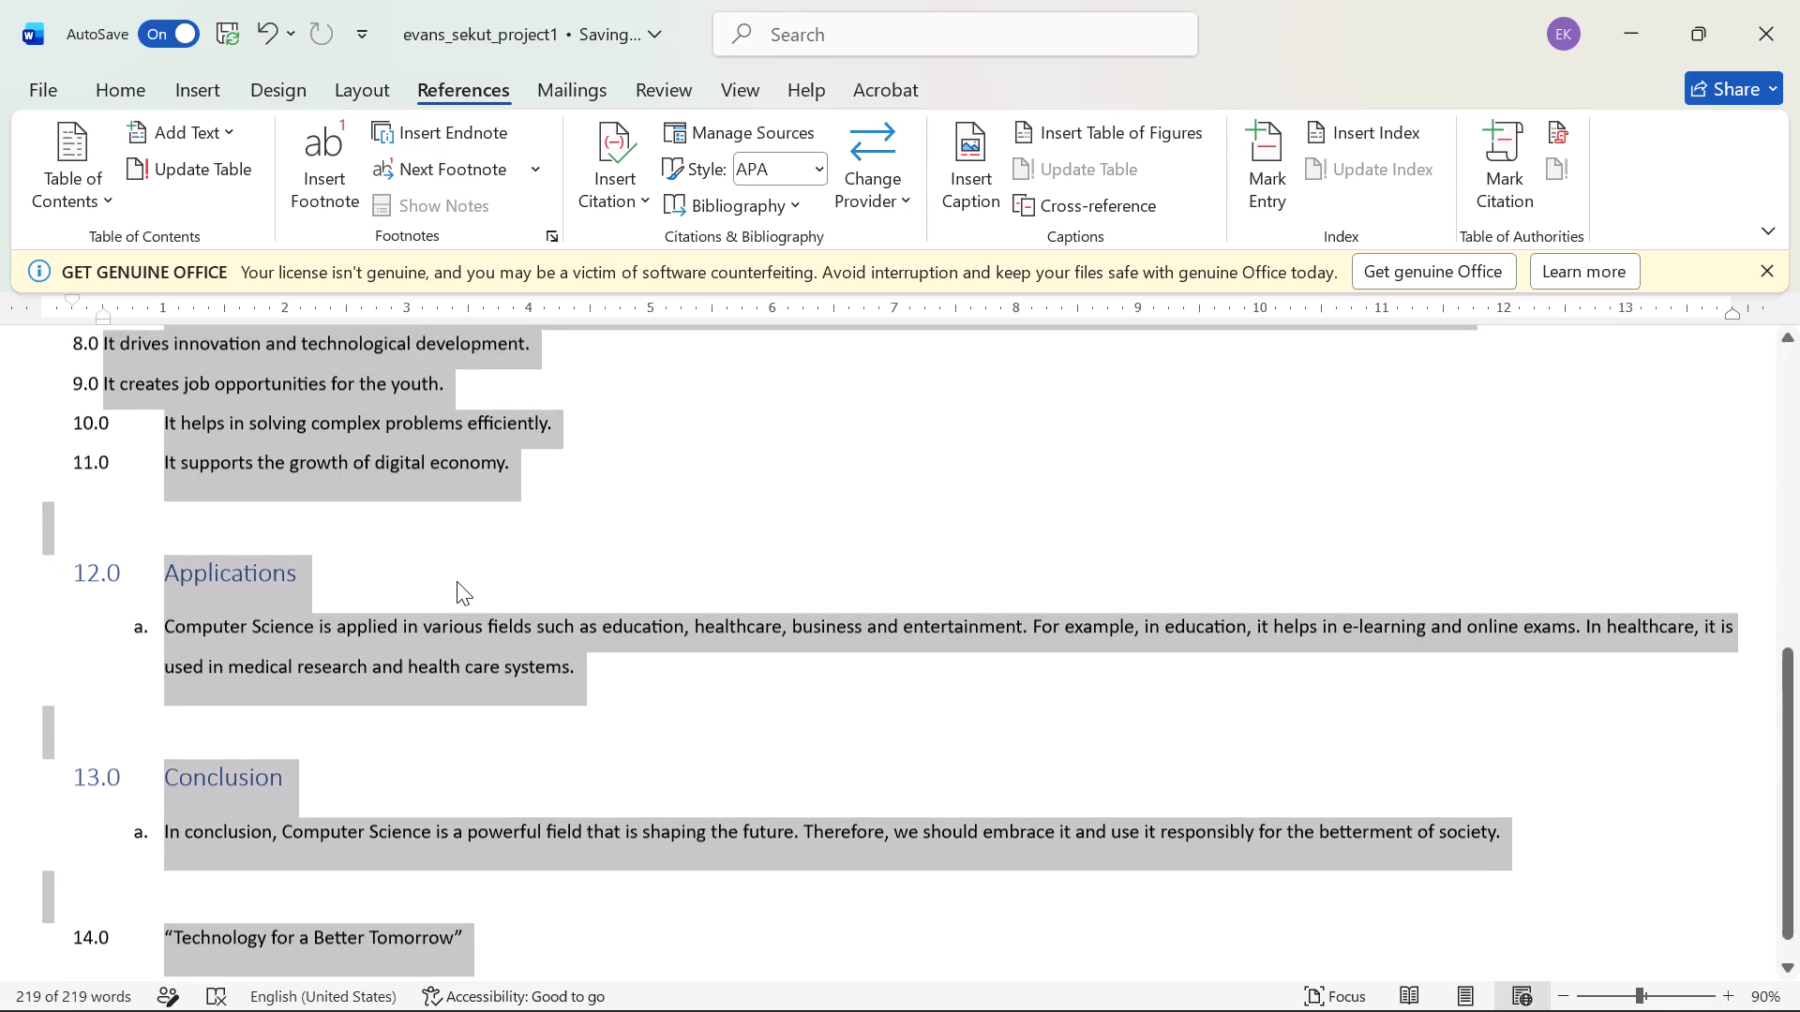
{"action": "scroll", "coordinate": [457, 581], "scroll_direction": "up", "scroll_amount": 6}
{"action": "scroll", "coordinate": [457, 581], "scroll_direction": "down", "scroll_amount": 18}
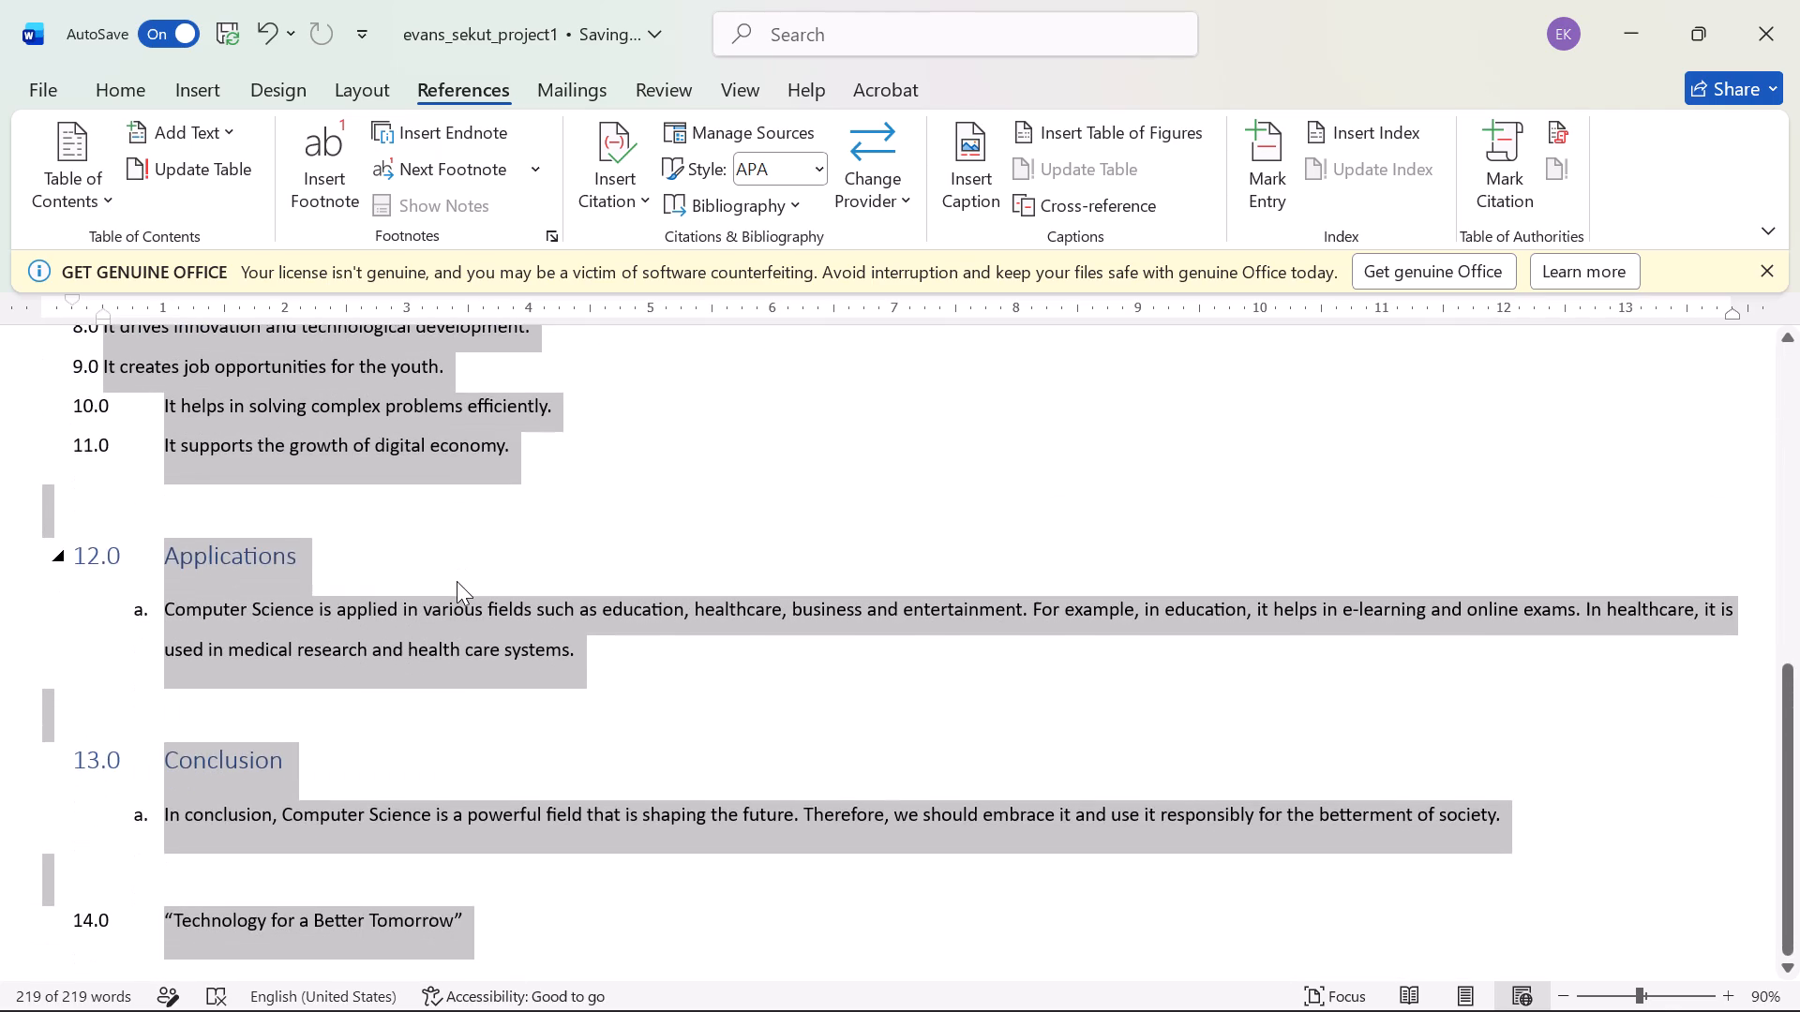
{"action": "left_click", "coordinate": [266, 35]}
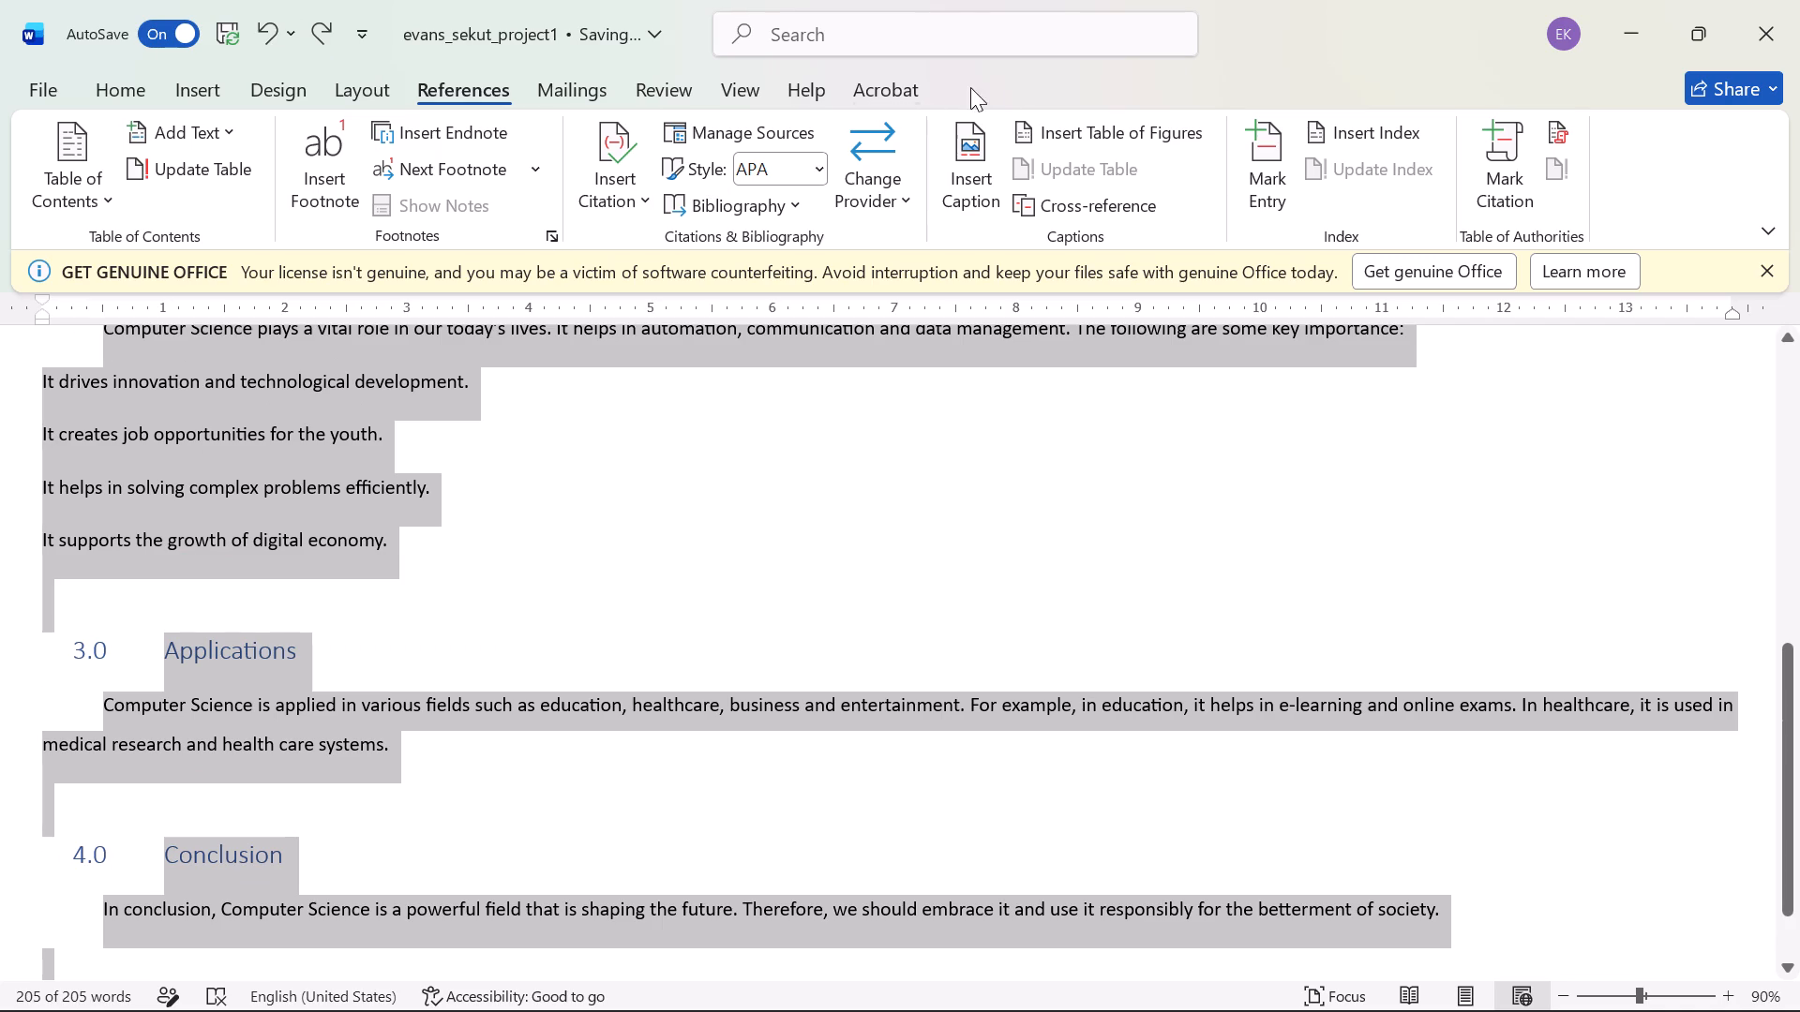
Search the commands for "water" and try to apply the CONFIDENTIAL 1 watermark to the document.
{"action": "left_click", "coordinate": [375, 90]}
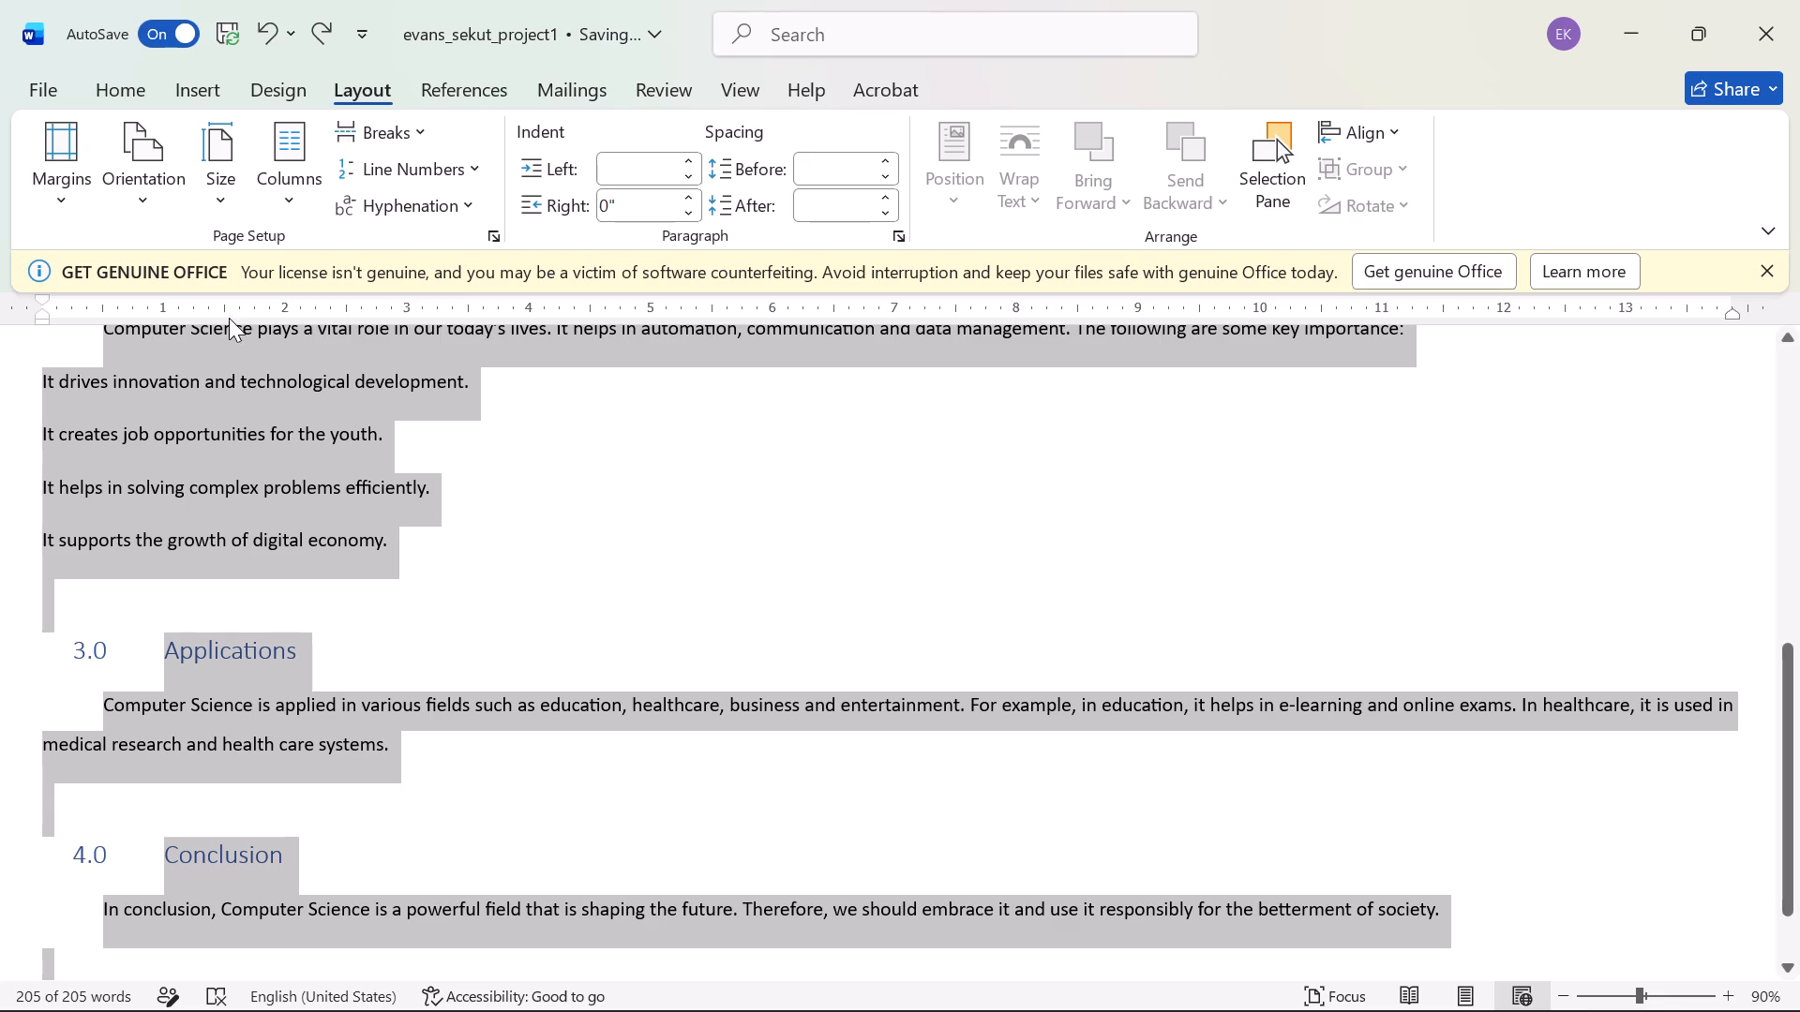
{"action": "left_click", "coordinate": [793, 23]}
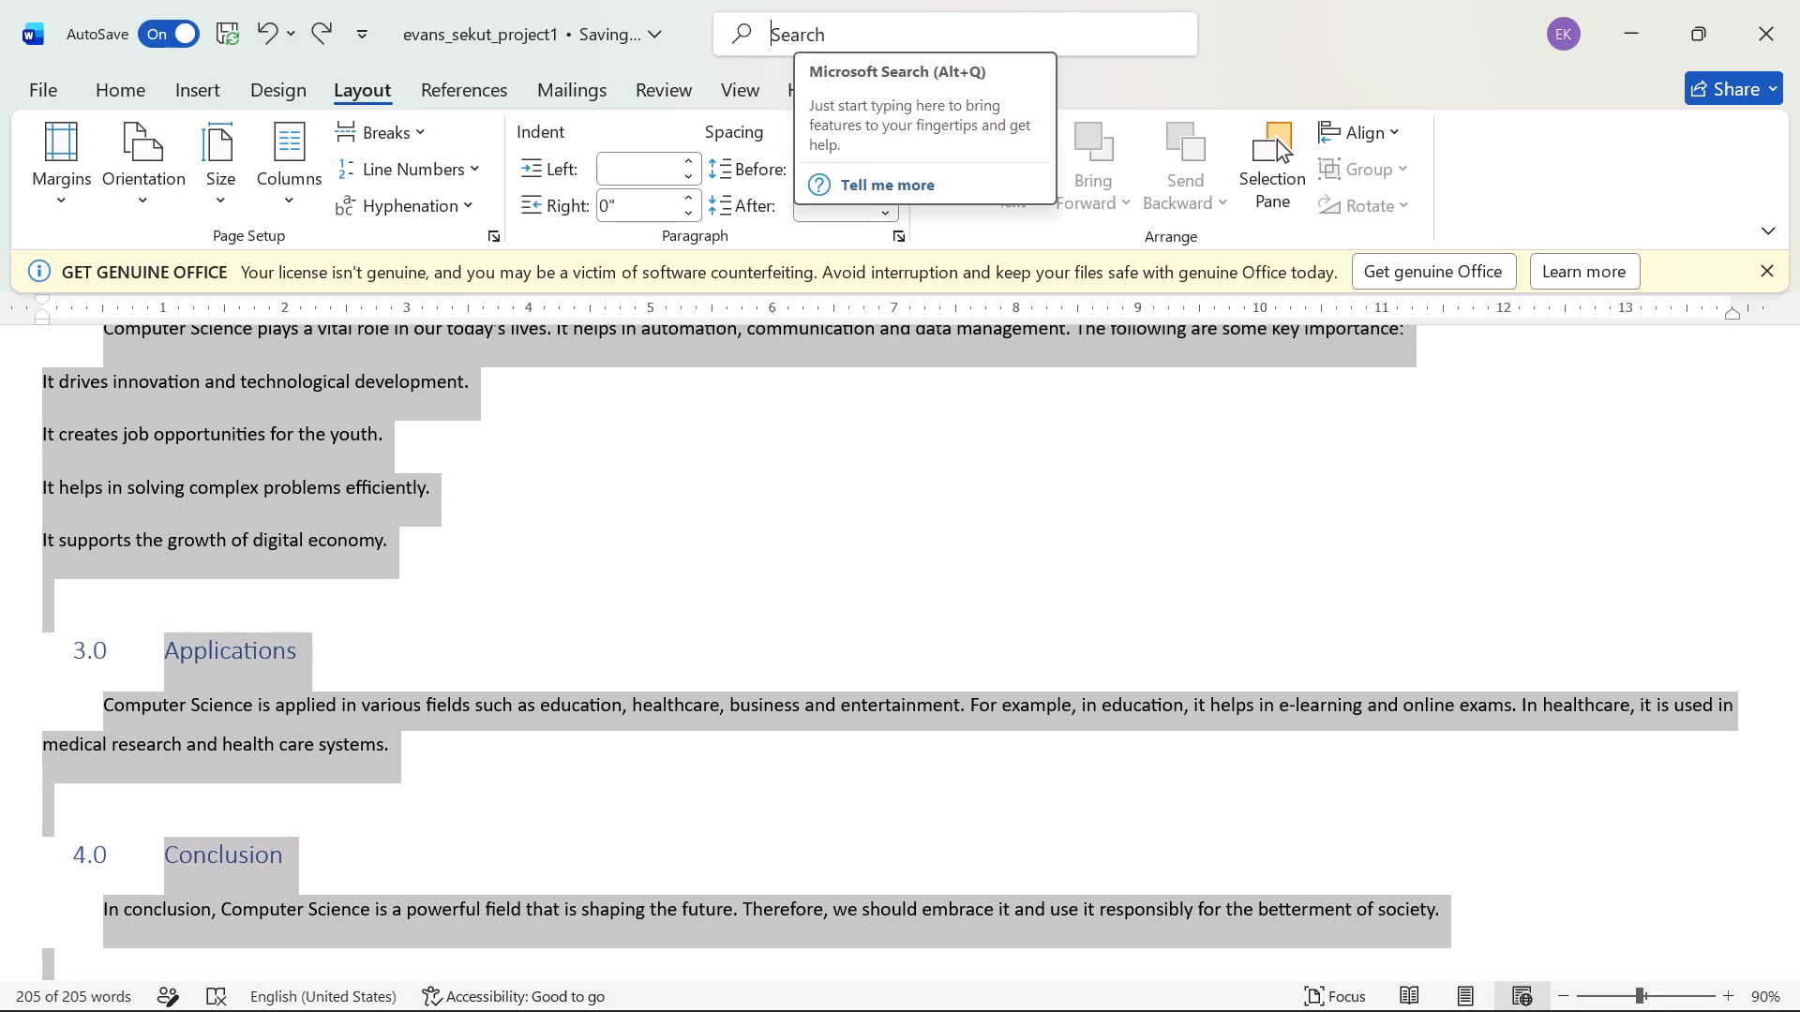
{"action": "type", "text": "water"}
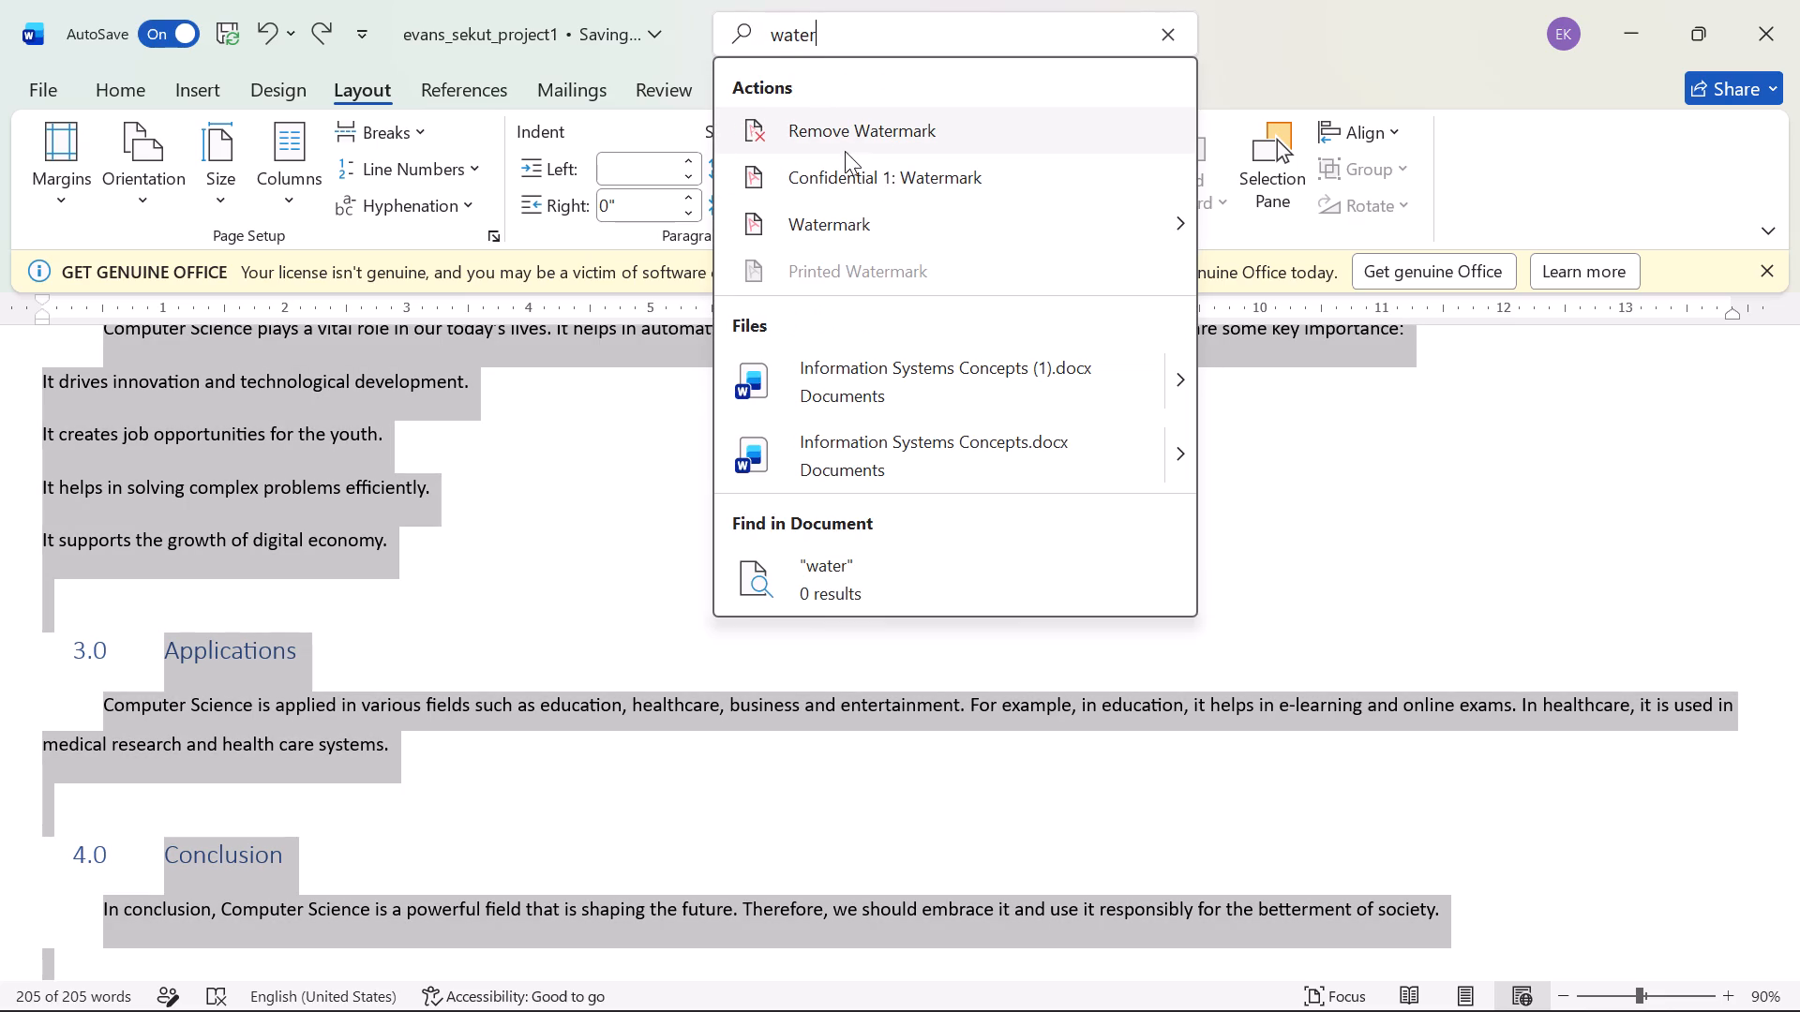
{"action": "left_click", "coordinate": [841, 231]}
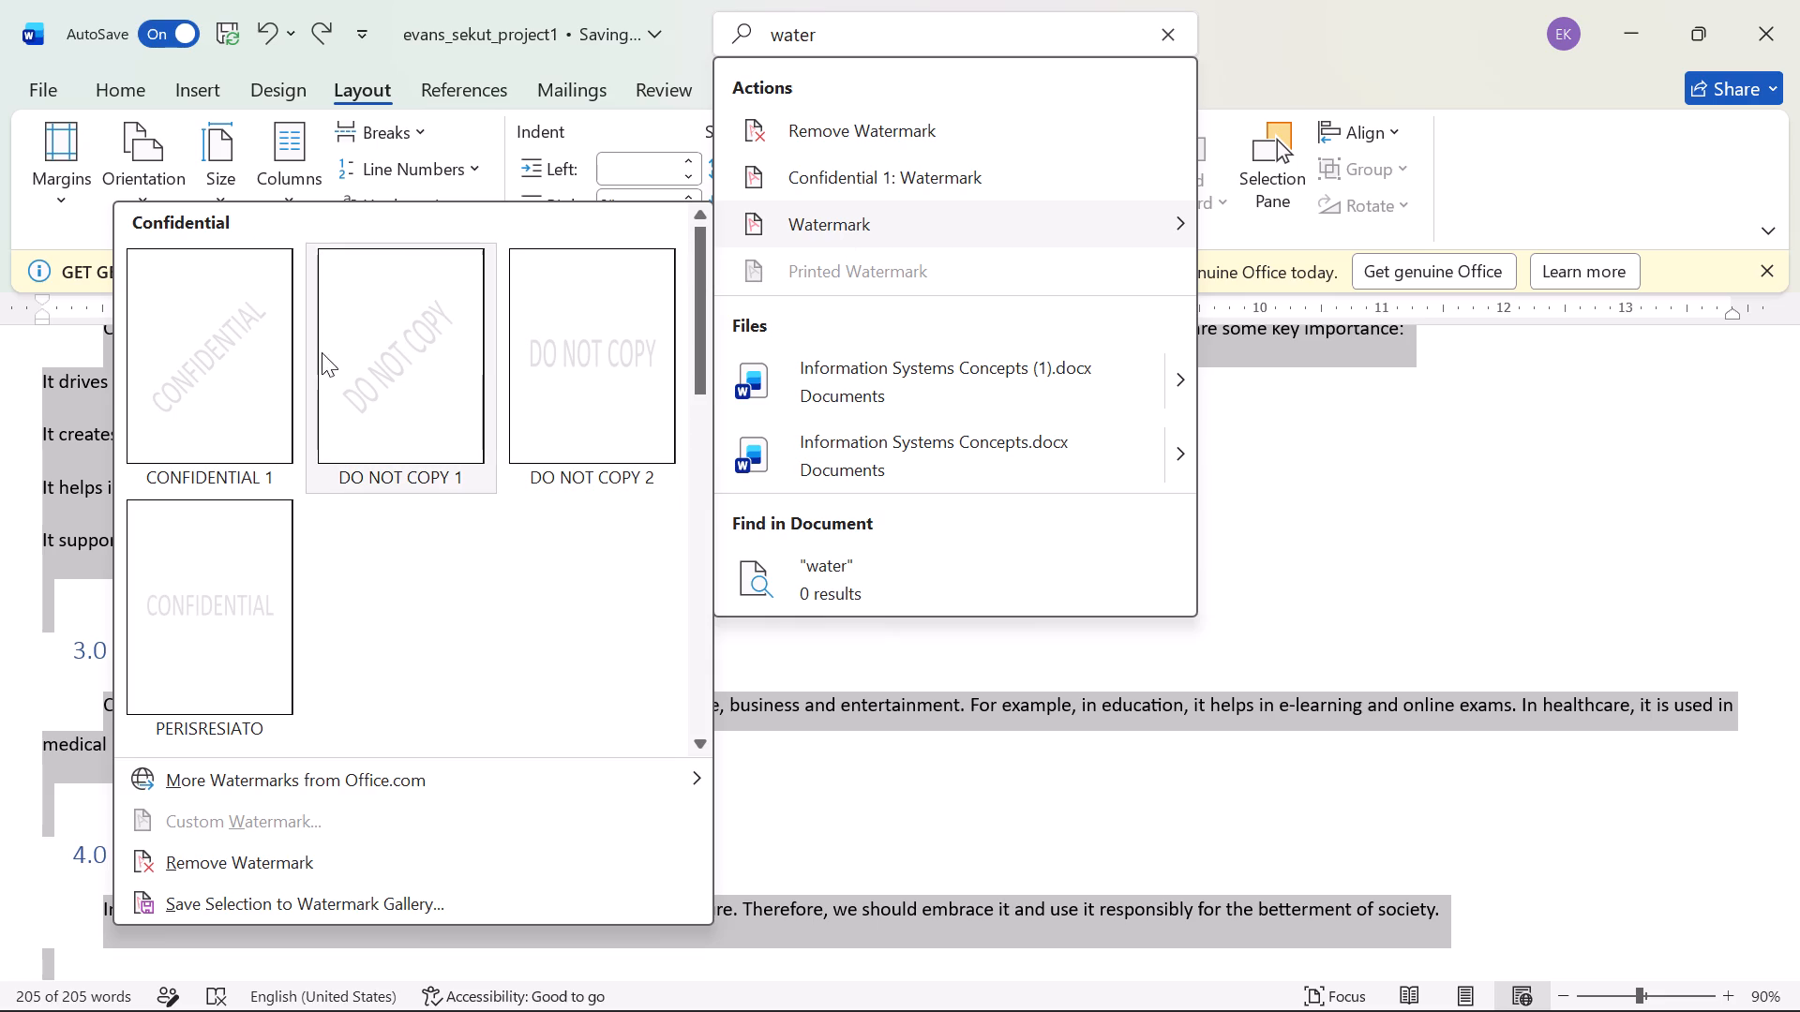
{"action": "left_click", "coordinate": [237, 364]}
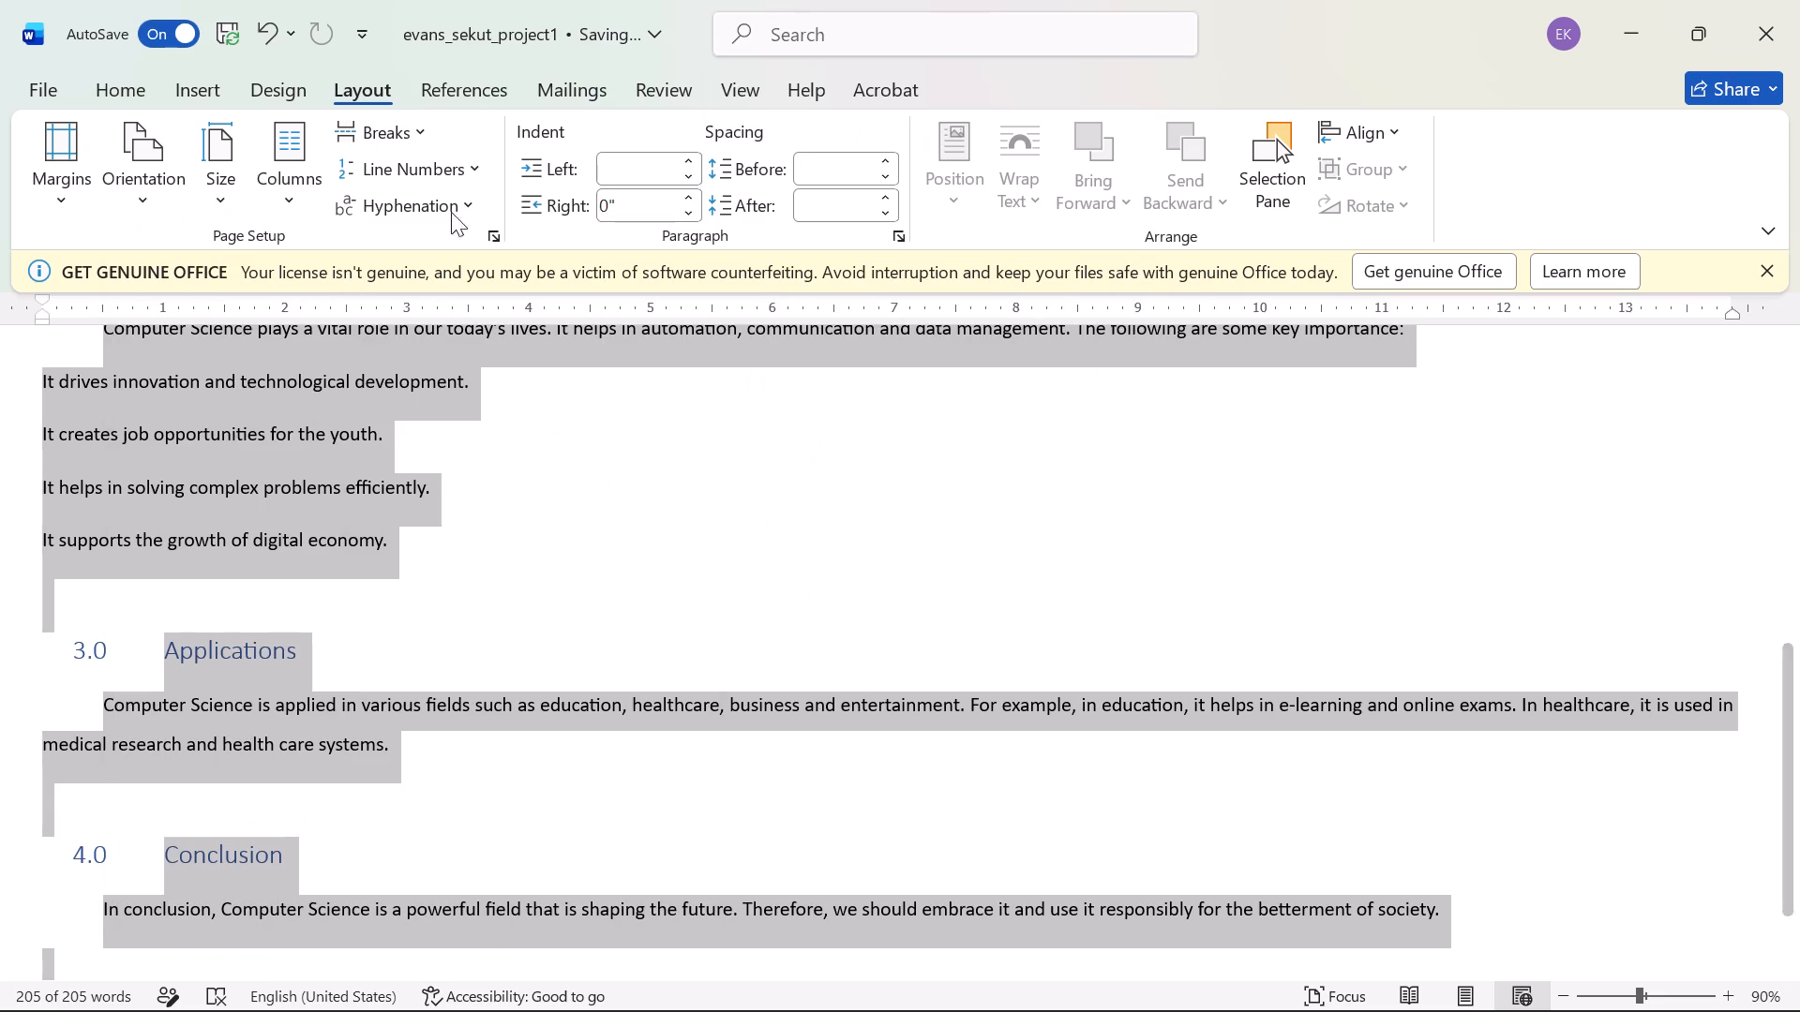
Search the commands for "wa", apply the CONFIDENTIAL 1 watermark again and check the pages for it.
{"action": "left_click", "coordinate": [964, 7]}
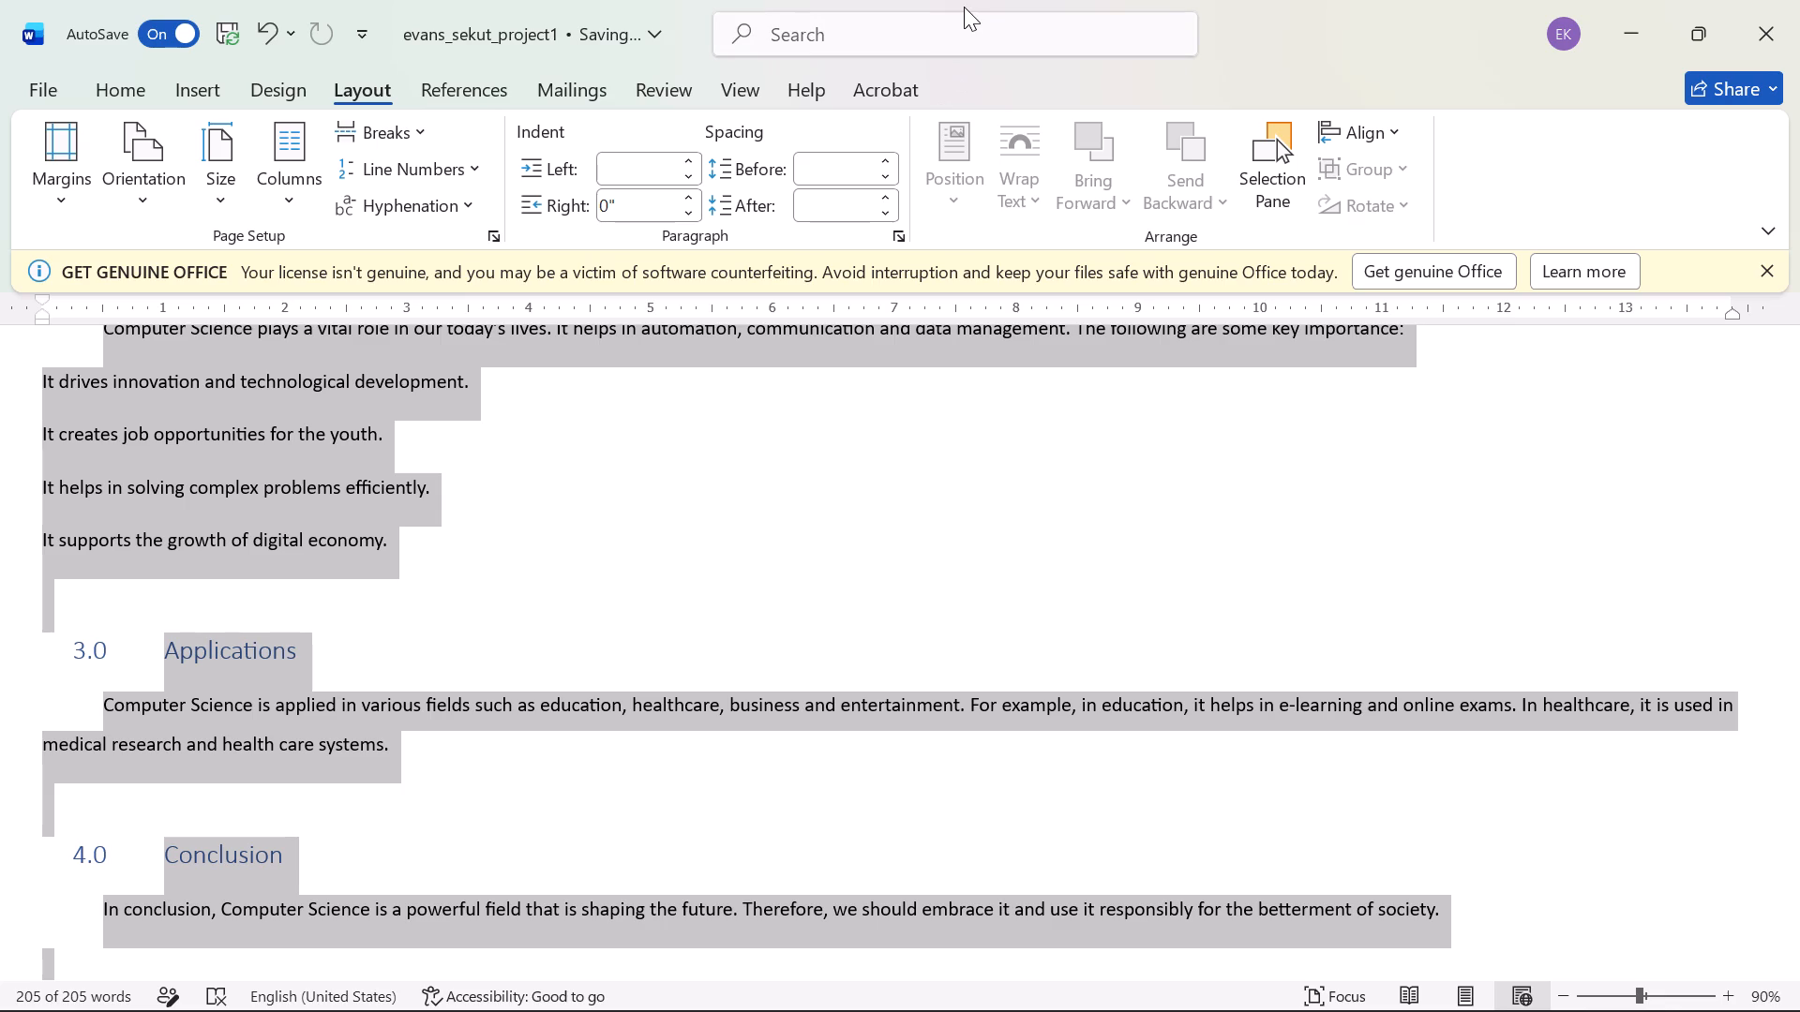
{"action": "left_click", "coordinate": [947, 34]}
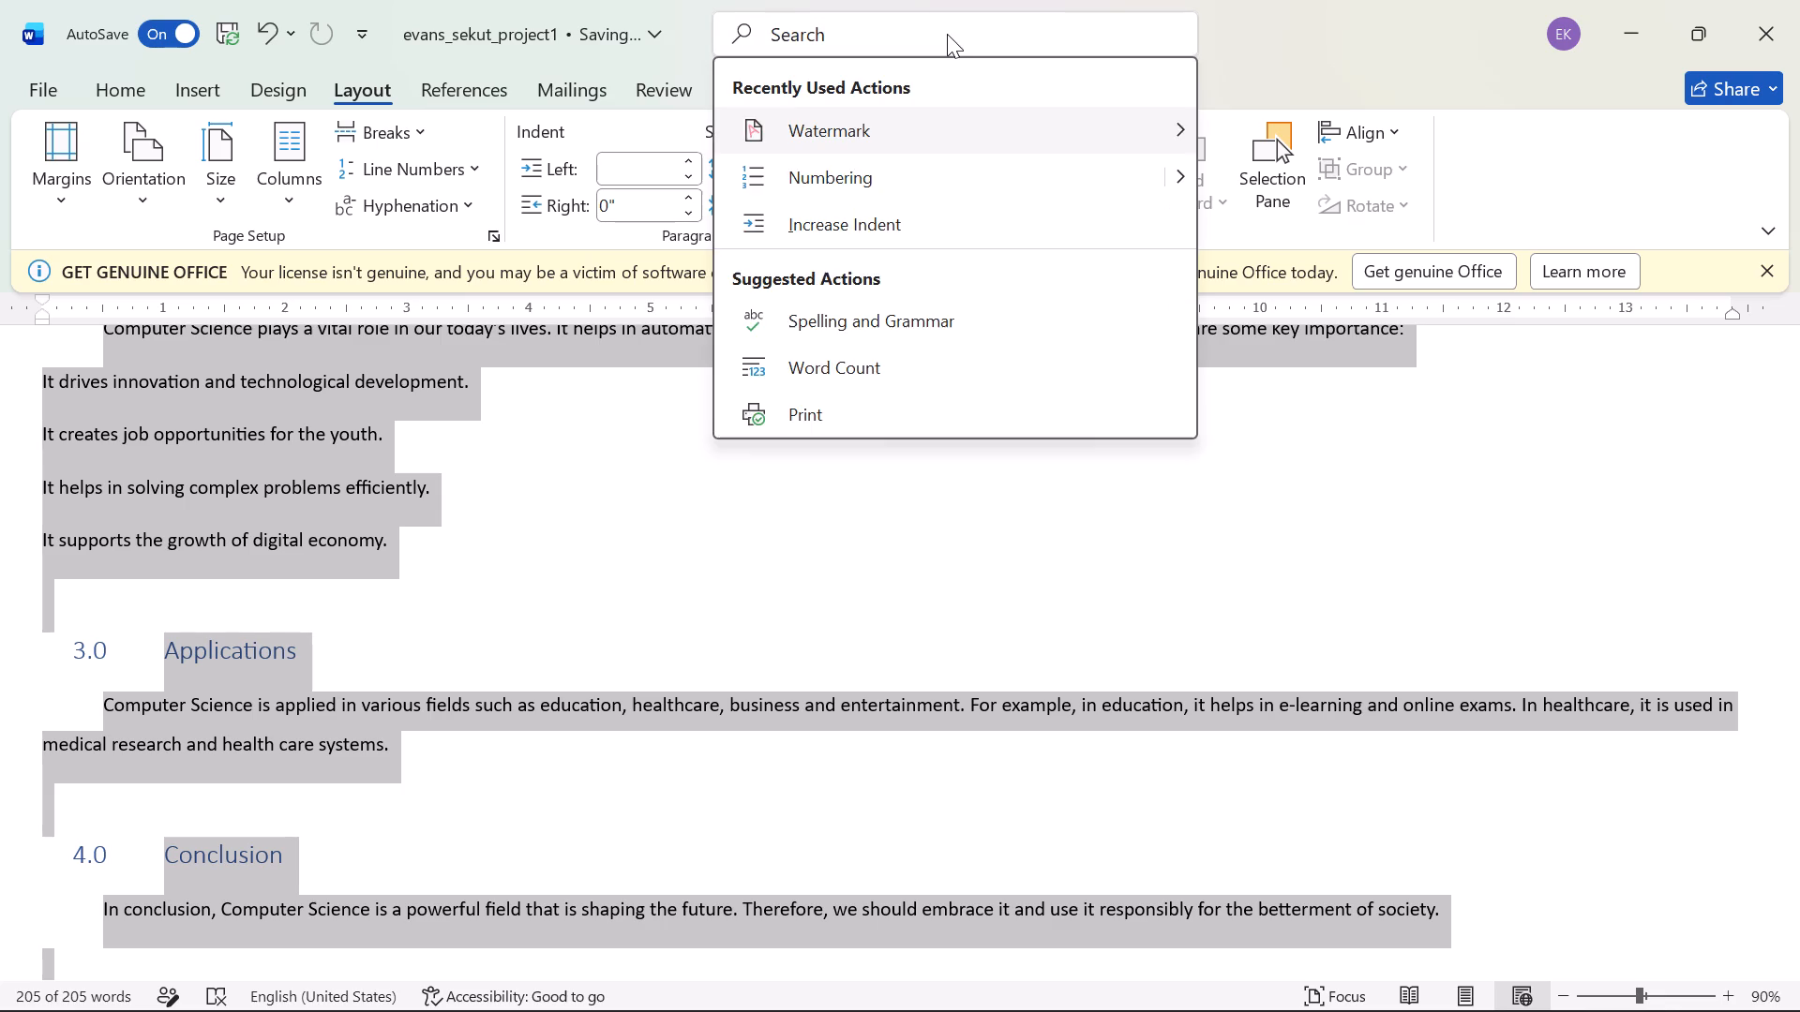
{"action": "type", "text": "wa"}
{"action": "left_click", "coordinate": [860, 223]}
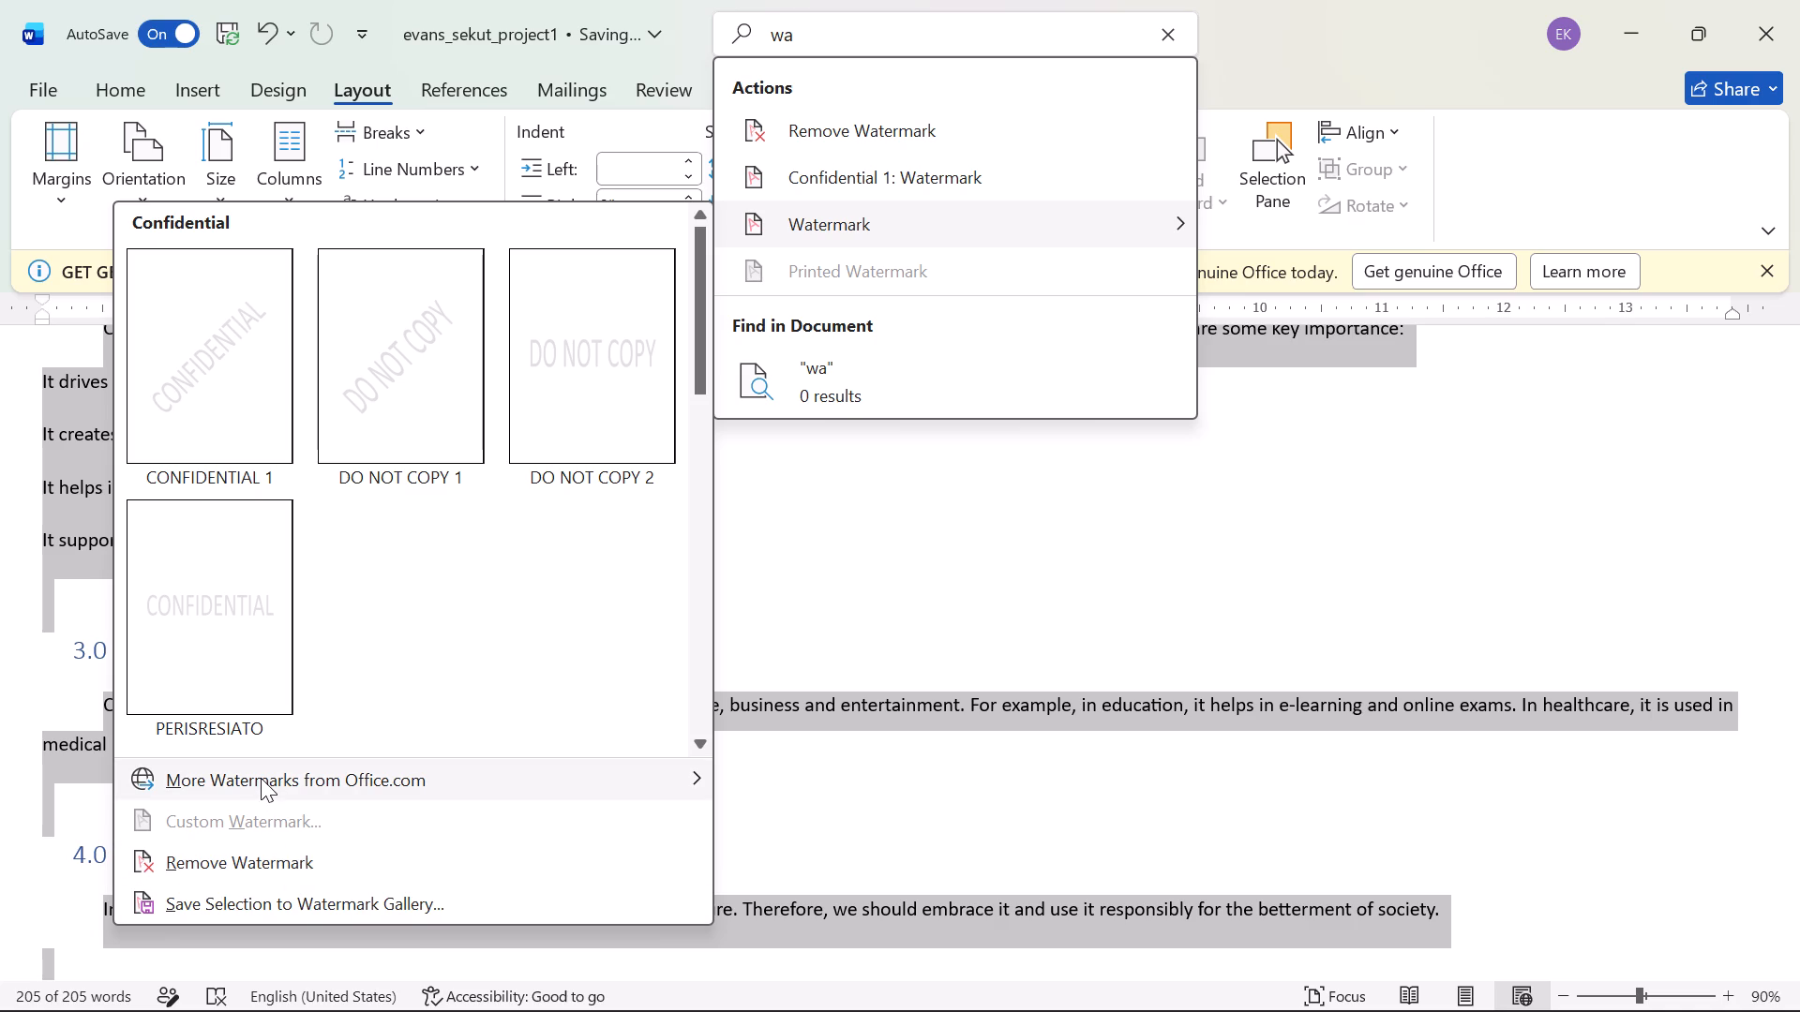
{"action": "left_click", "coordinate": [280, 824]}
{"action": "left_click", "coordinate": [696, 781]}
{"action": "left_click", "coordinate": [223, 407]}
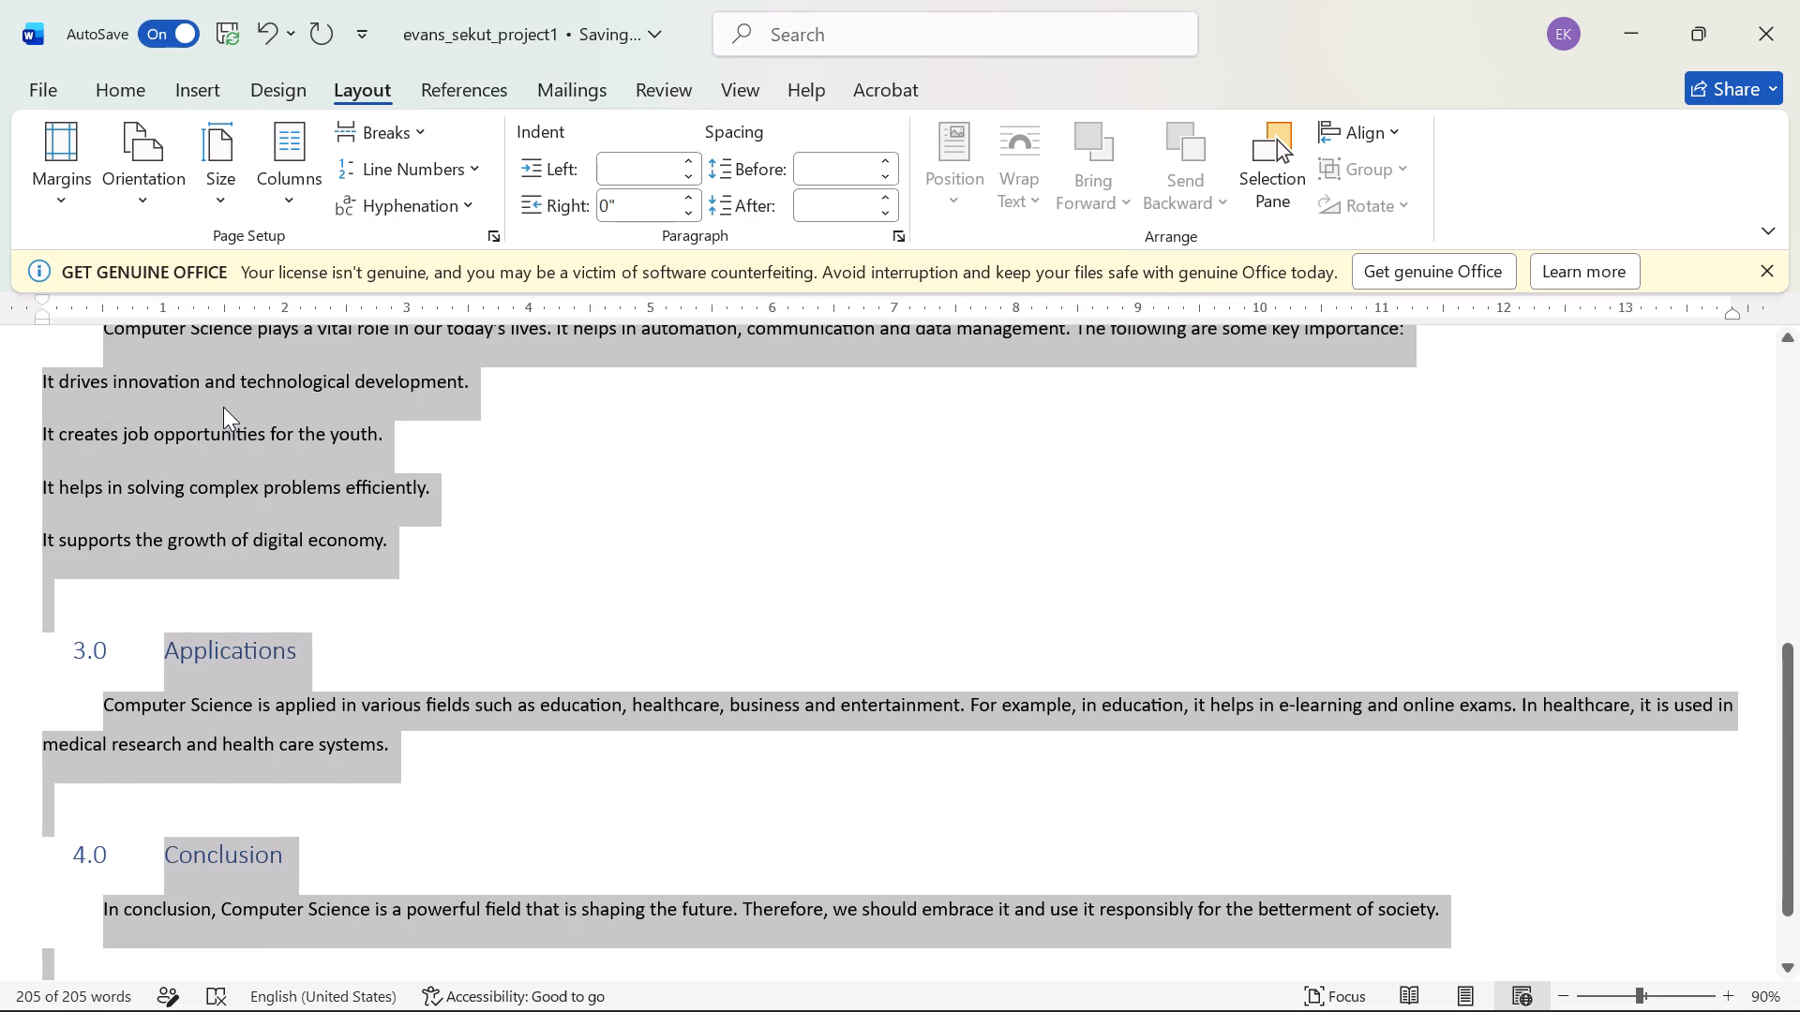
{"action": "scroll", "coordinate": [598, 616], "scroll_direction": "down", "scroll_amount": 6}
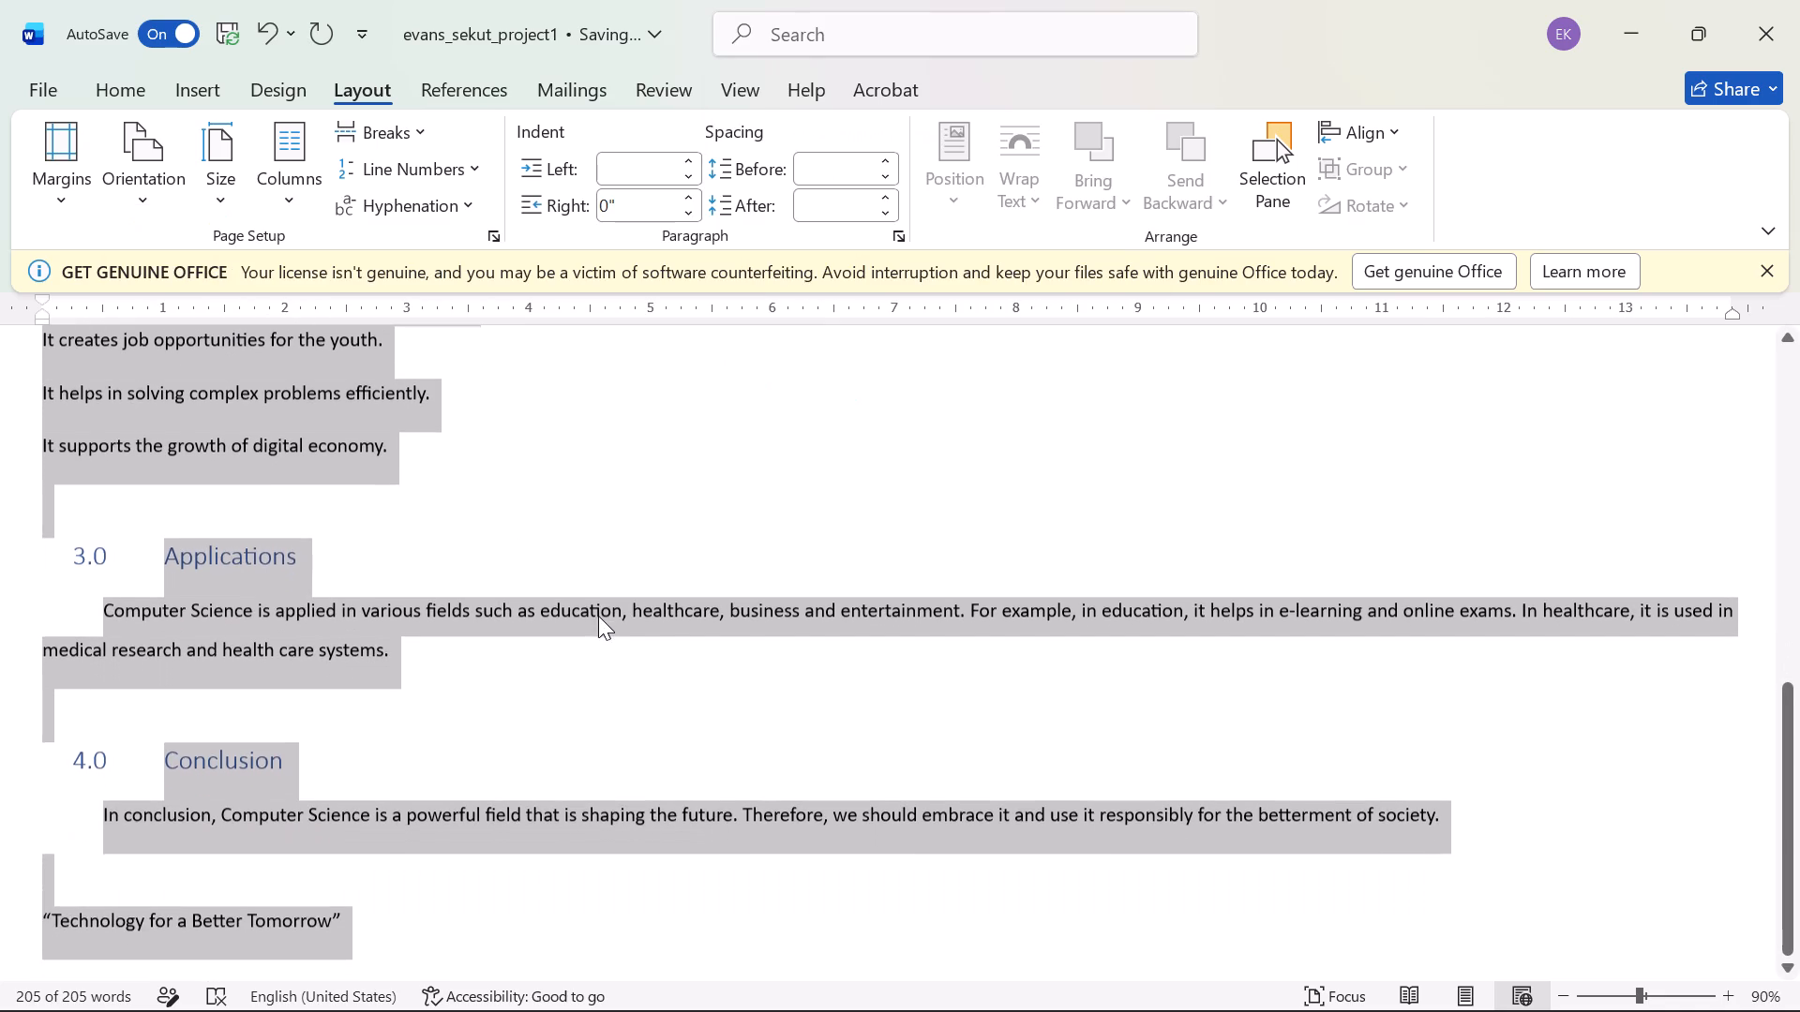
{"action": "scroll", "coordinate": [598, 616], "scroll_direction": "up", "scroll_amount": 11}
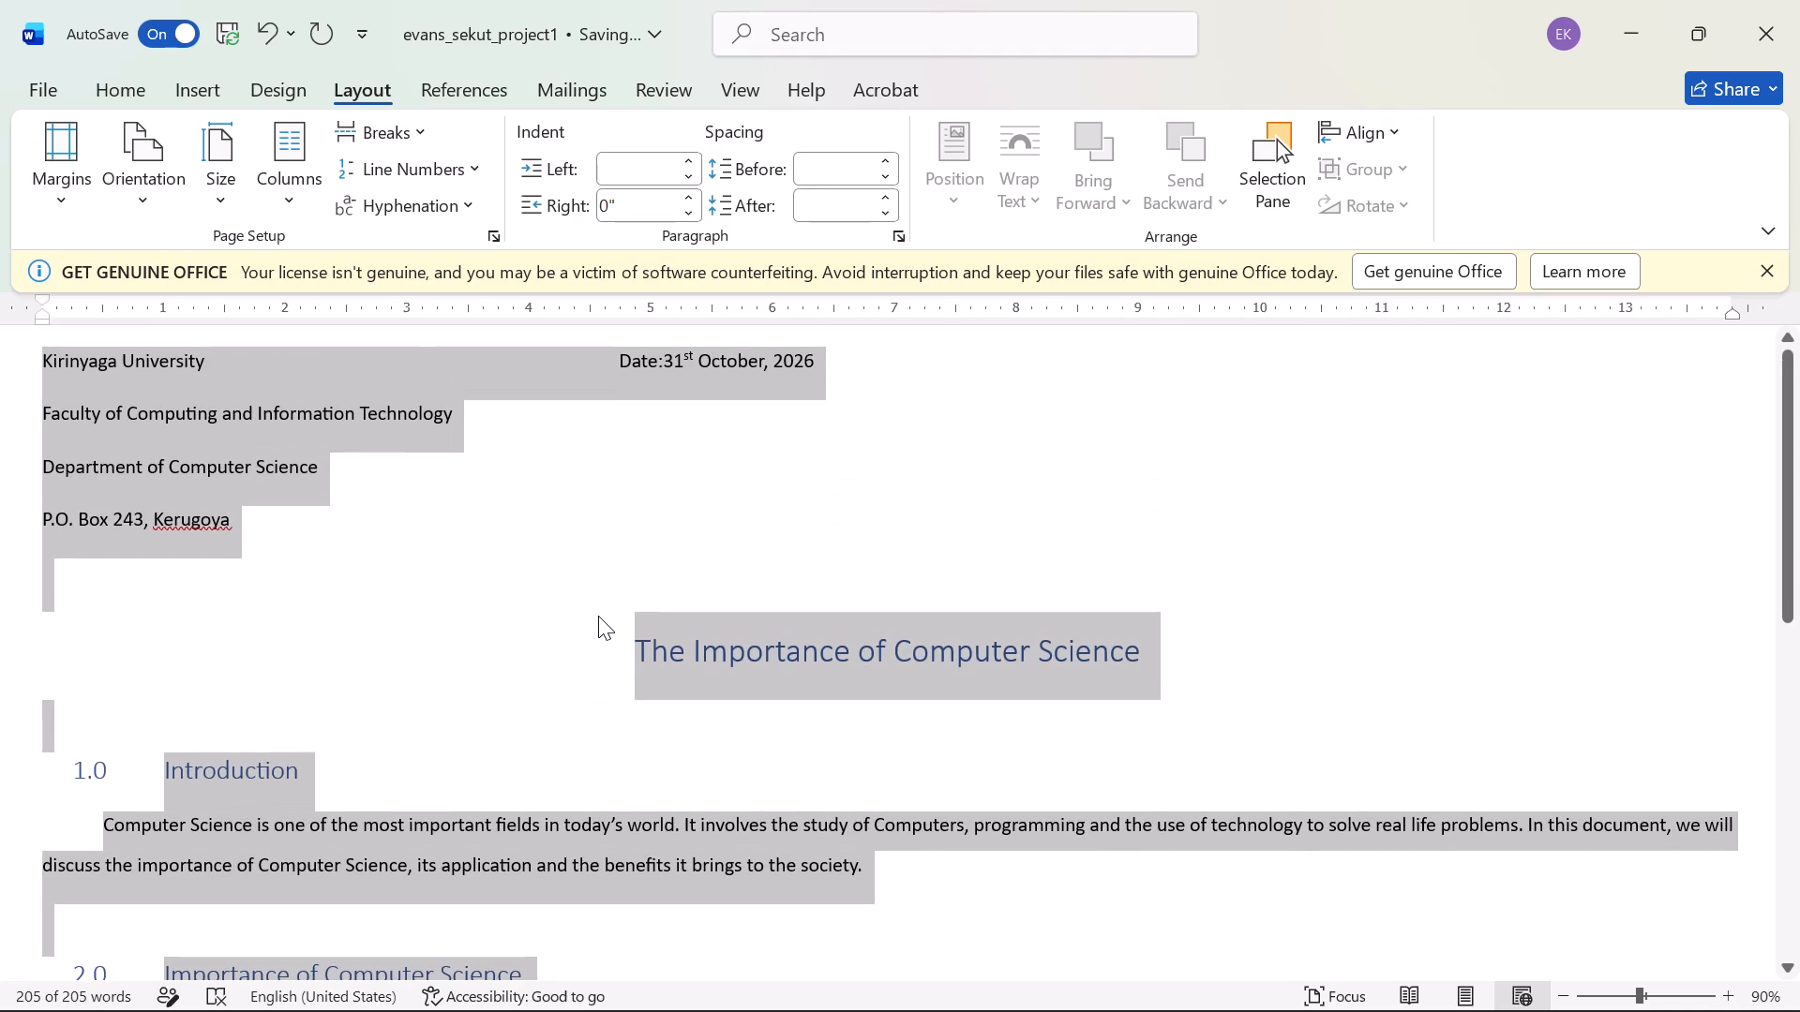
{"action": "scroll", "coordinate": [598, 616], "scroll_direction": "up", "scroll_amount": 2}
{"action": "scroll", "coordinate": [598, 616], "scroll_direction": "down", "scroll_amount": 7}
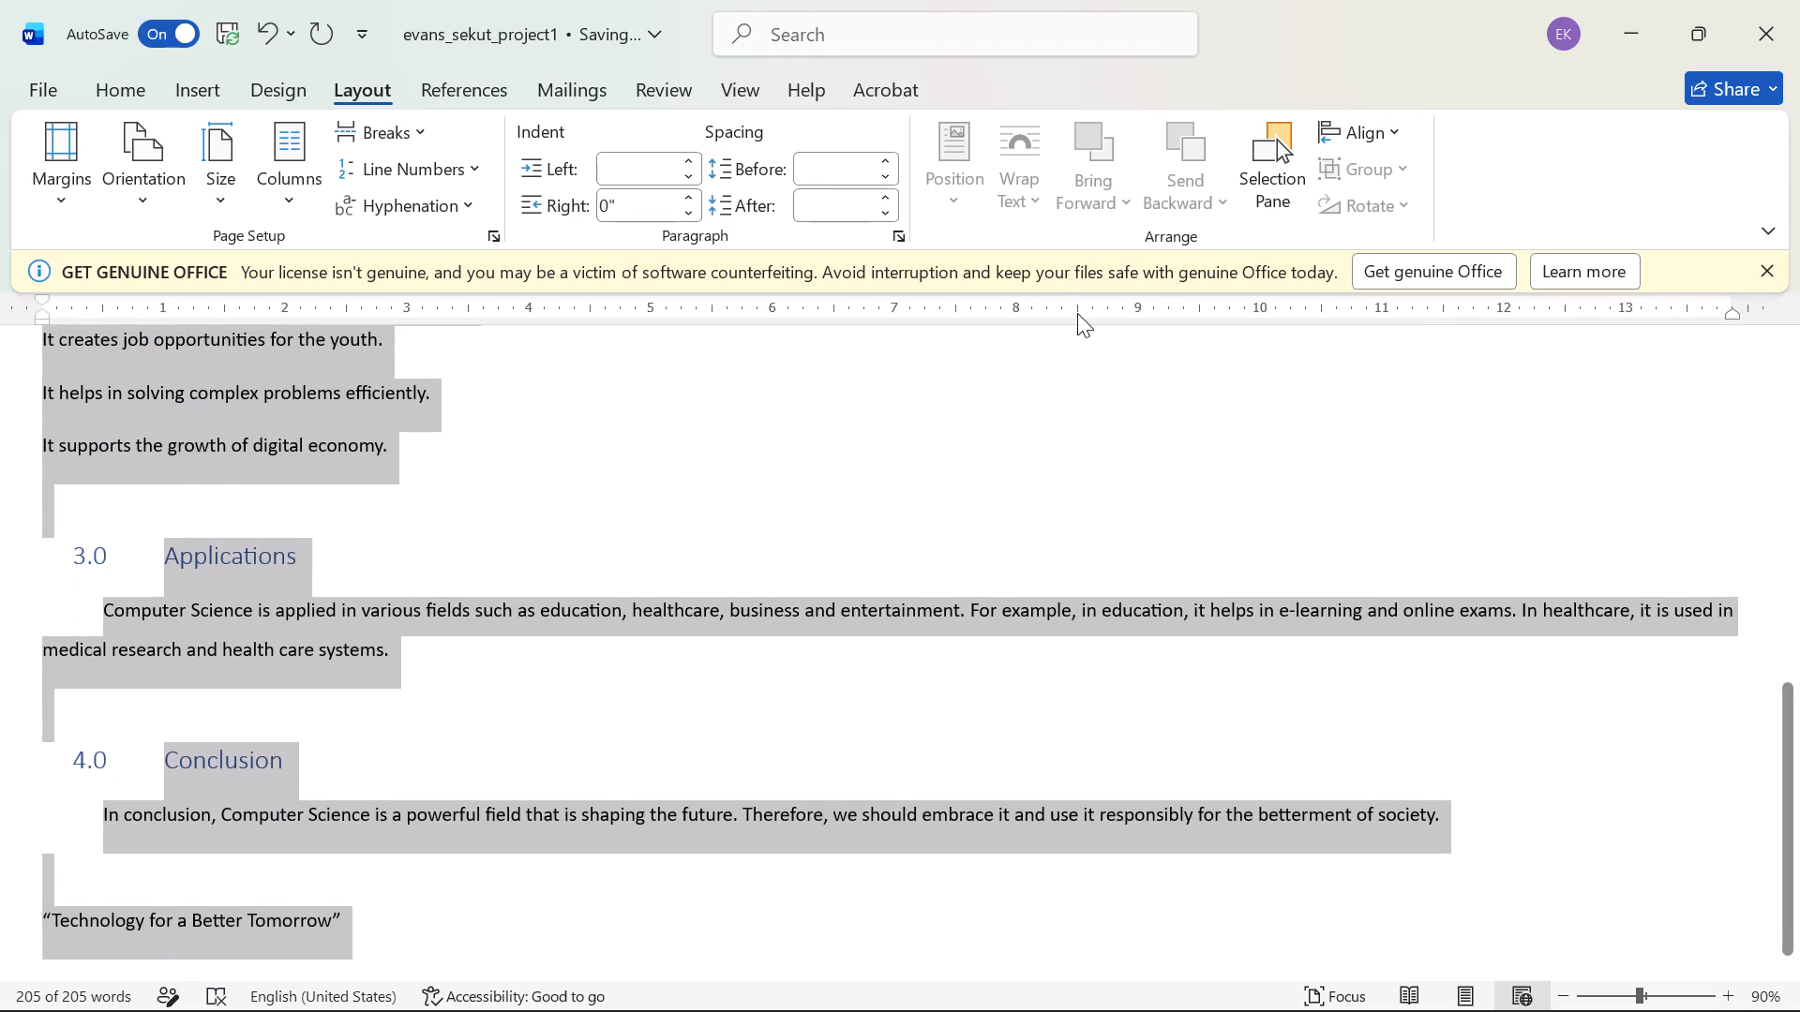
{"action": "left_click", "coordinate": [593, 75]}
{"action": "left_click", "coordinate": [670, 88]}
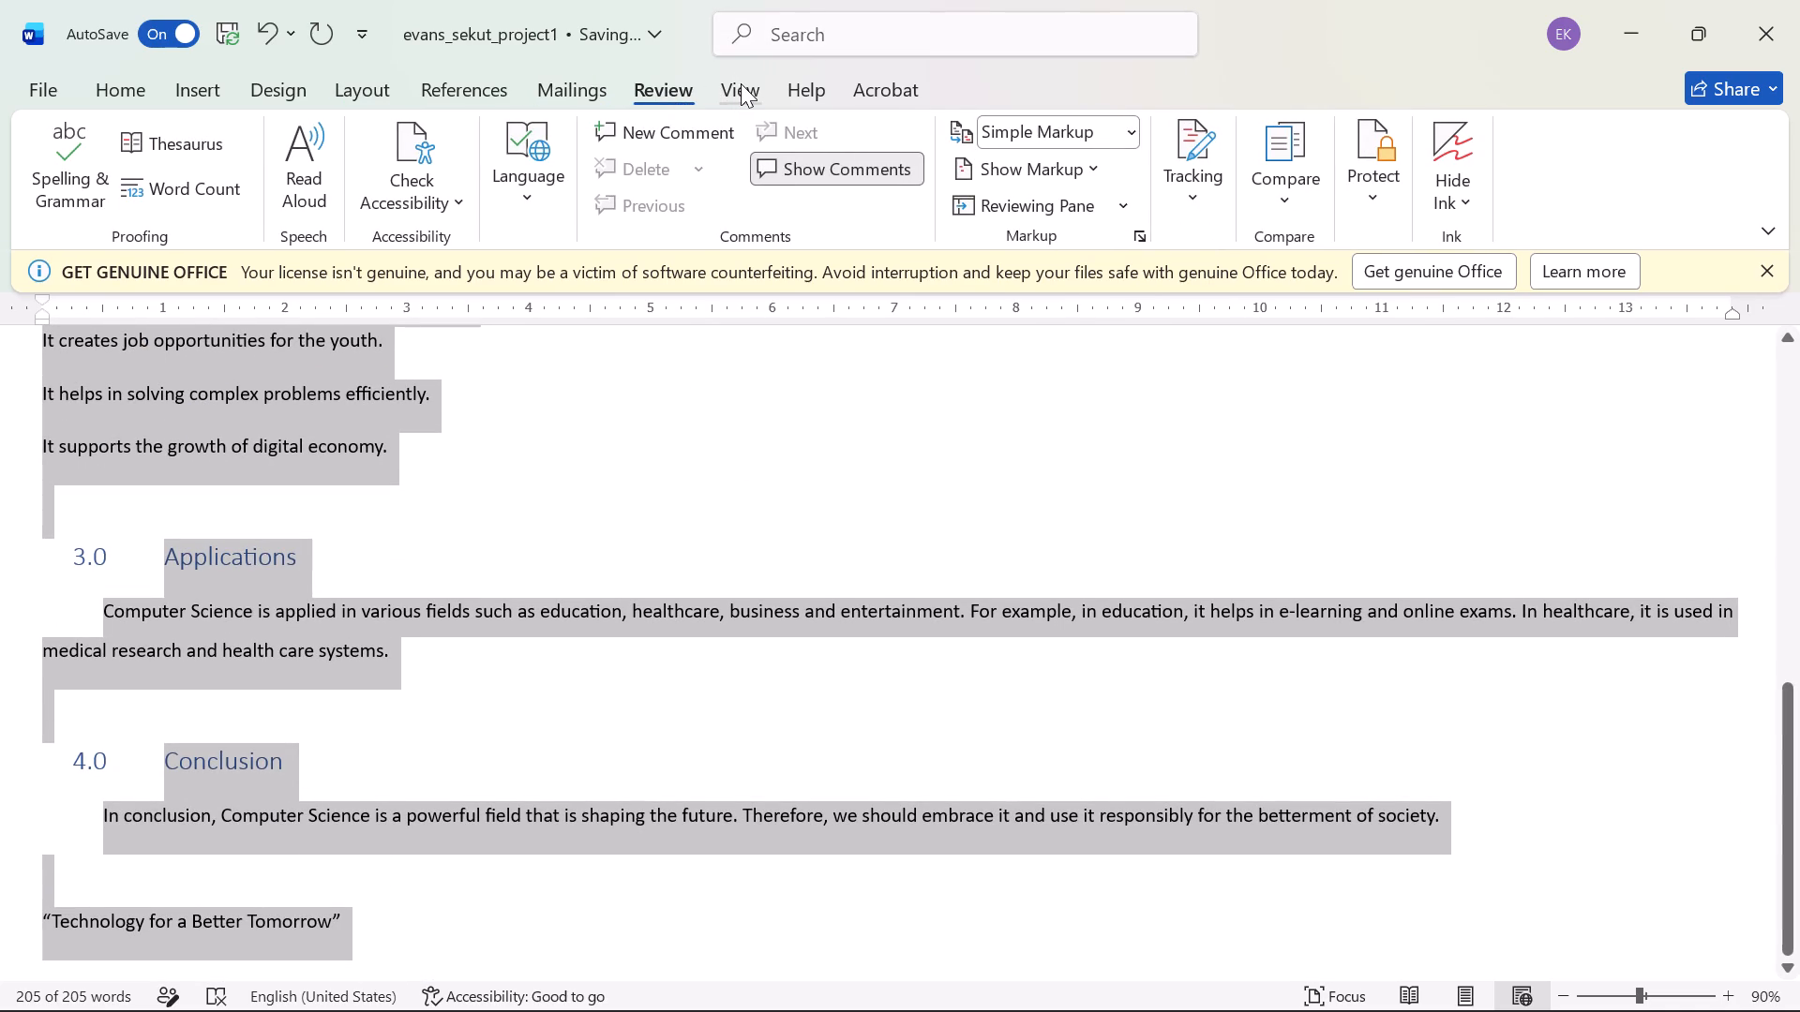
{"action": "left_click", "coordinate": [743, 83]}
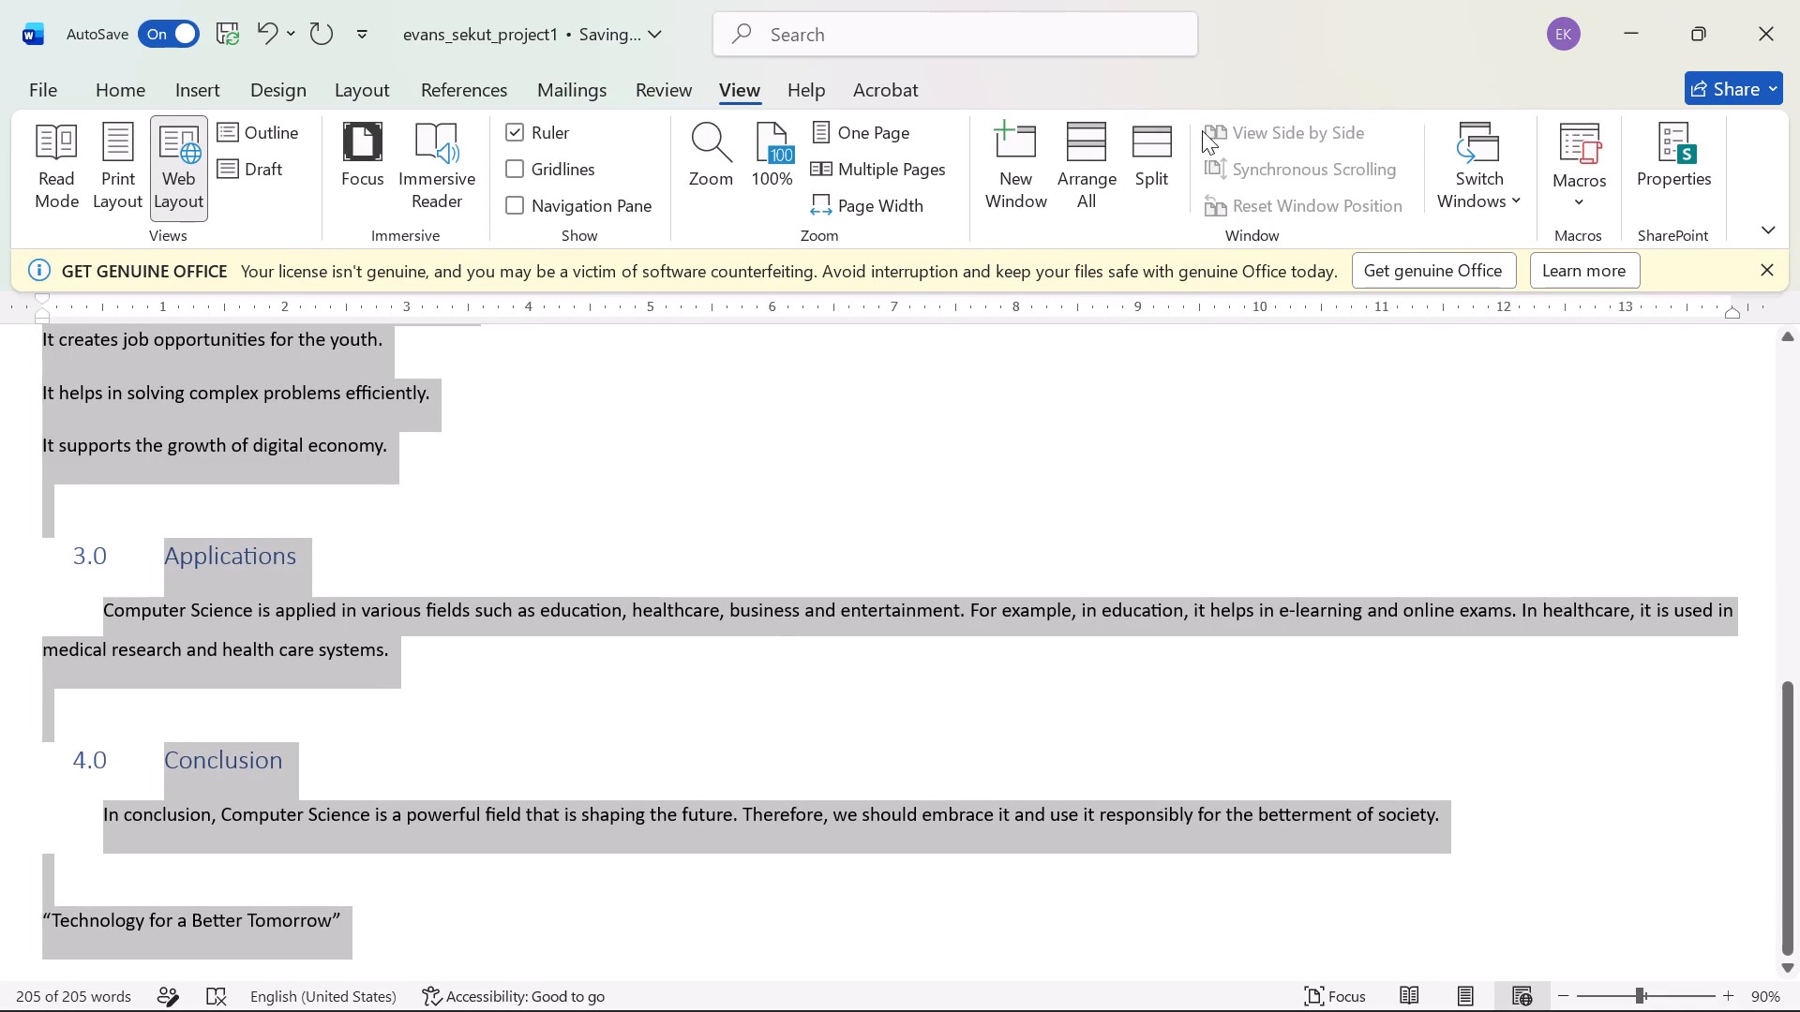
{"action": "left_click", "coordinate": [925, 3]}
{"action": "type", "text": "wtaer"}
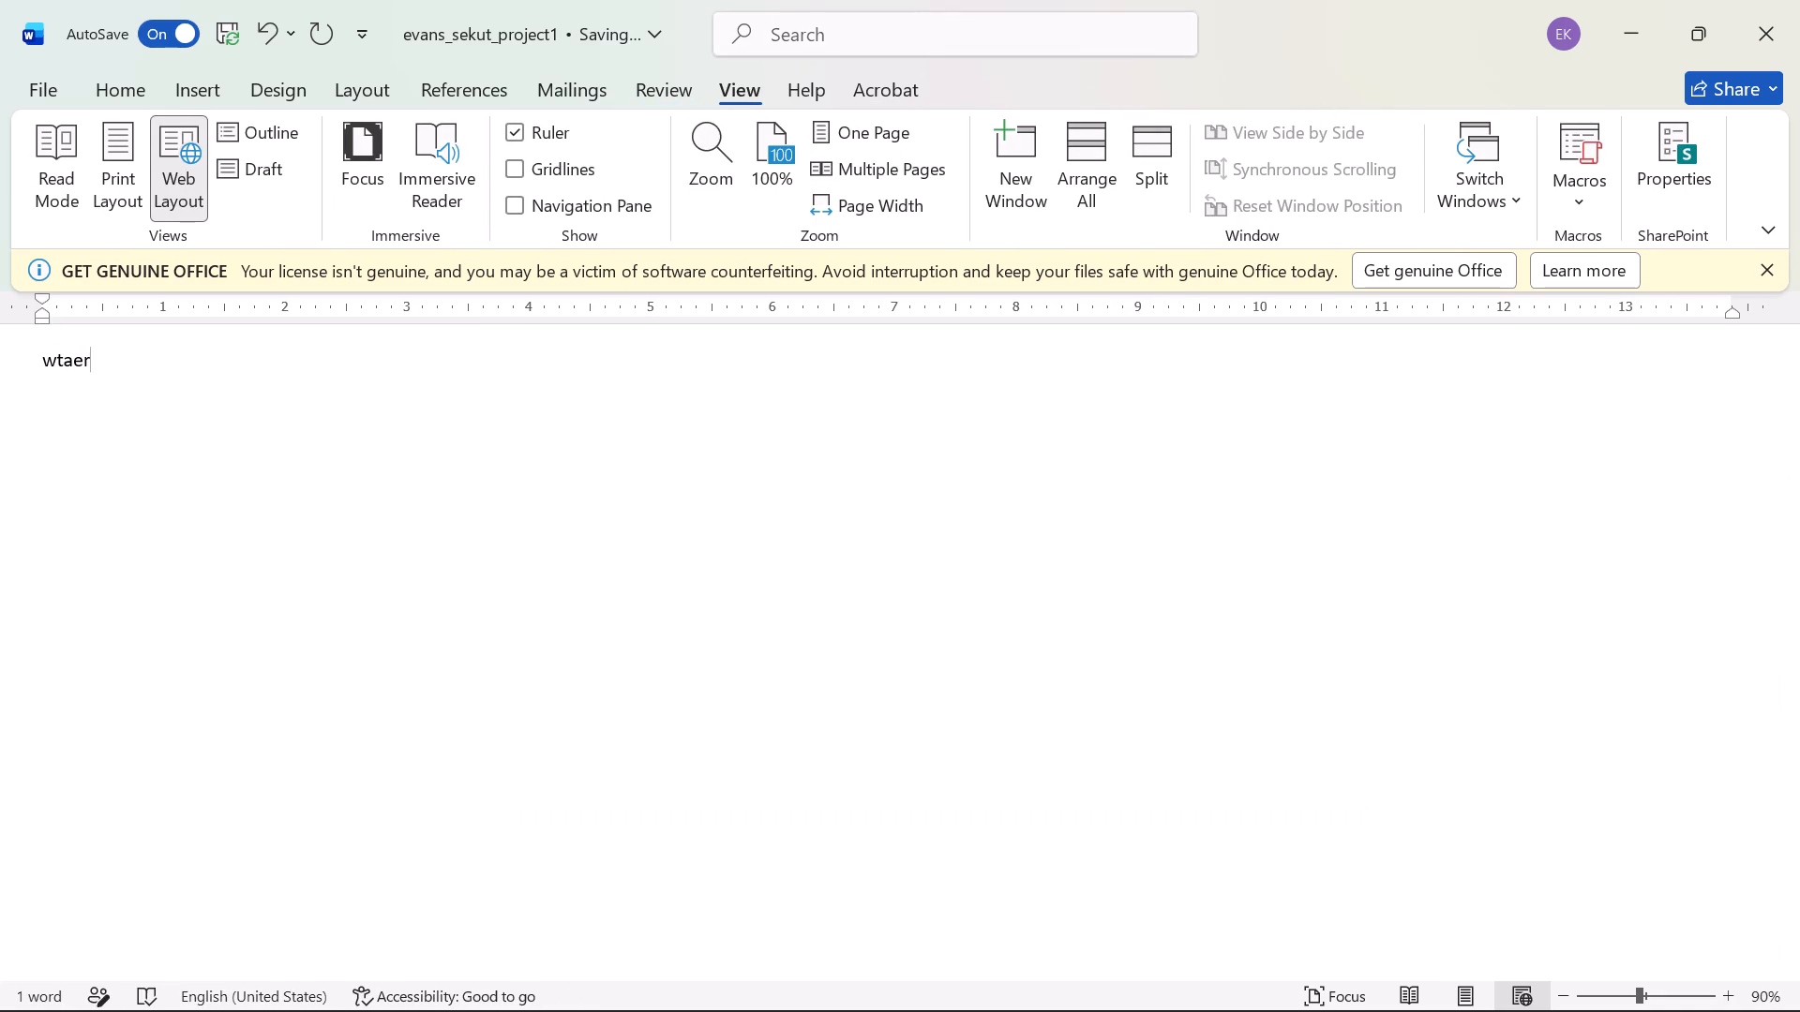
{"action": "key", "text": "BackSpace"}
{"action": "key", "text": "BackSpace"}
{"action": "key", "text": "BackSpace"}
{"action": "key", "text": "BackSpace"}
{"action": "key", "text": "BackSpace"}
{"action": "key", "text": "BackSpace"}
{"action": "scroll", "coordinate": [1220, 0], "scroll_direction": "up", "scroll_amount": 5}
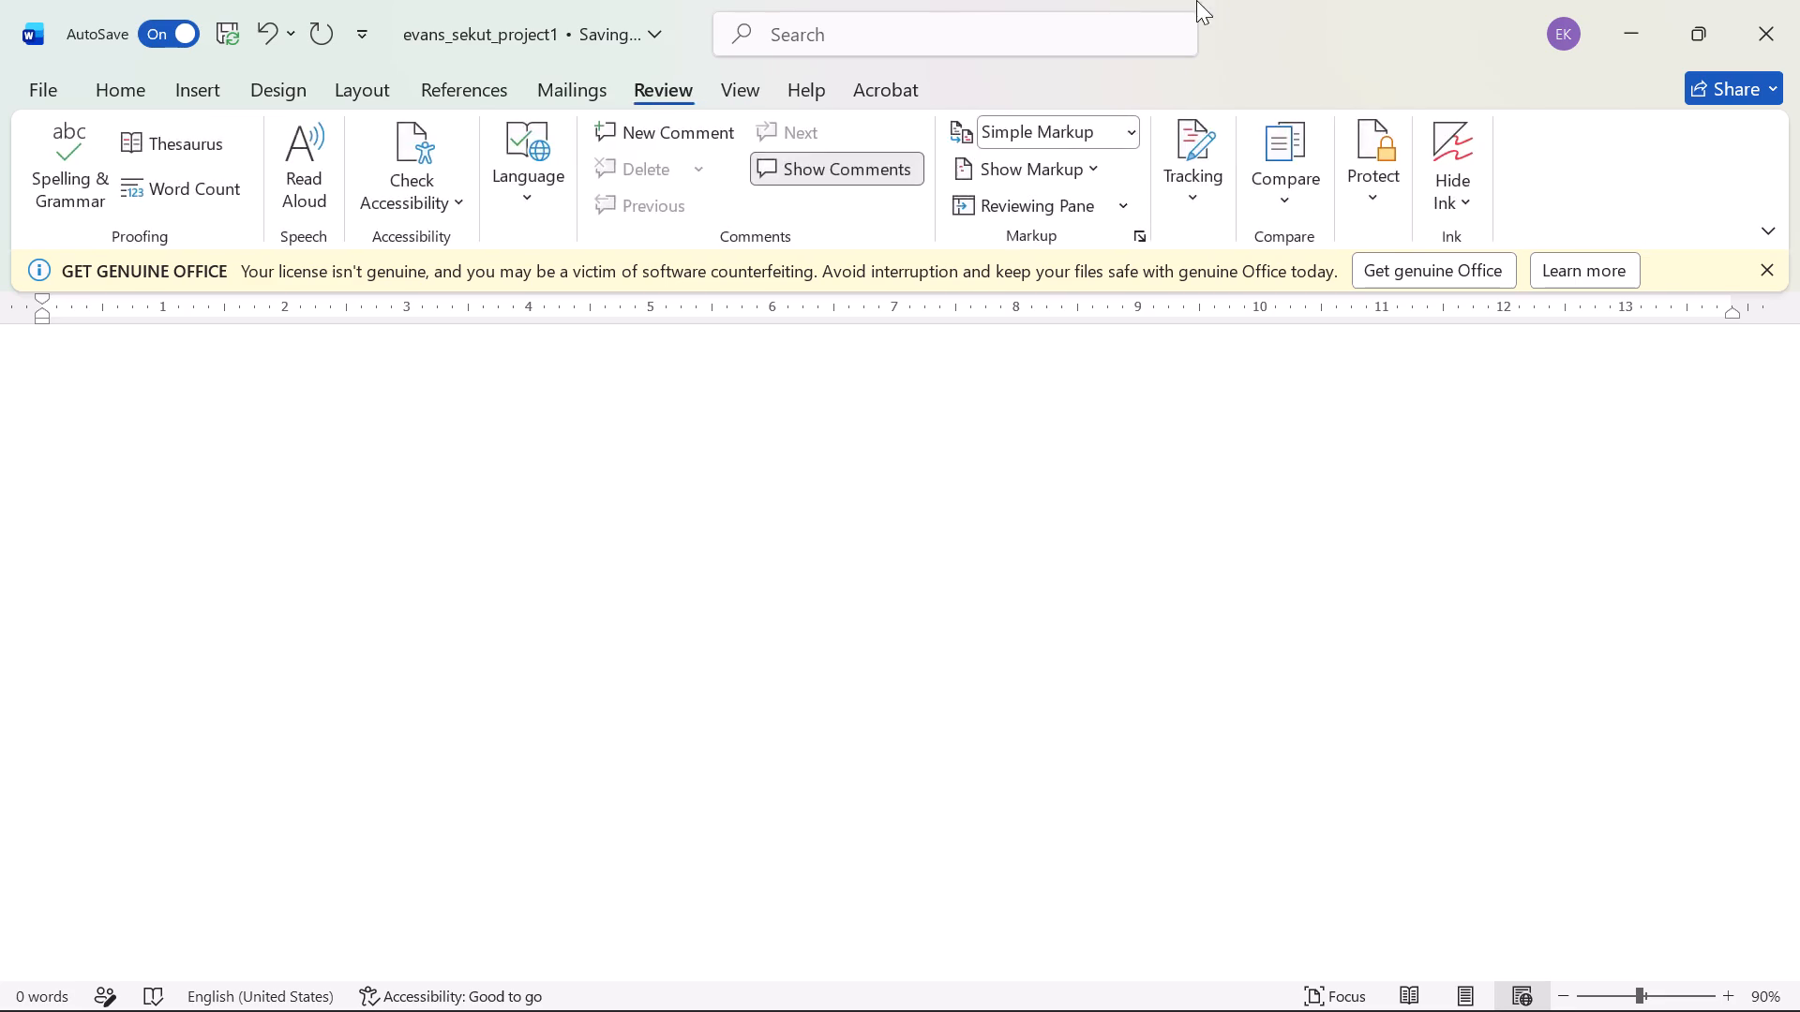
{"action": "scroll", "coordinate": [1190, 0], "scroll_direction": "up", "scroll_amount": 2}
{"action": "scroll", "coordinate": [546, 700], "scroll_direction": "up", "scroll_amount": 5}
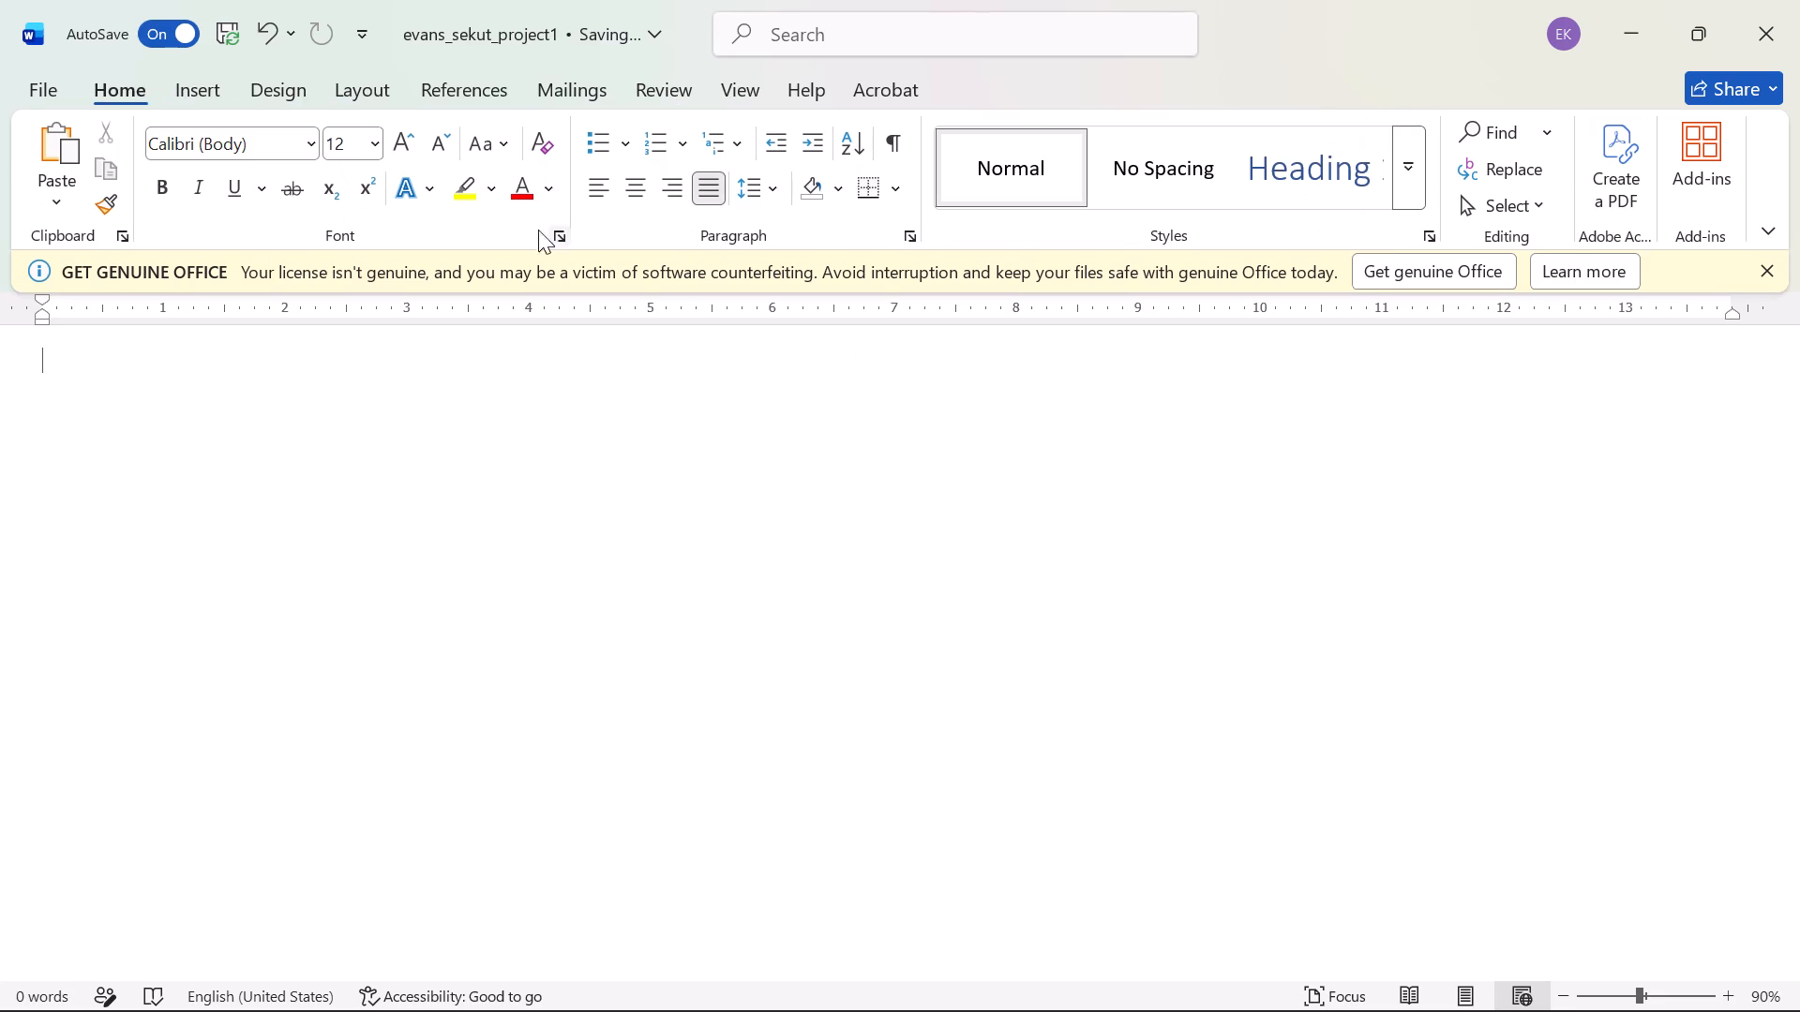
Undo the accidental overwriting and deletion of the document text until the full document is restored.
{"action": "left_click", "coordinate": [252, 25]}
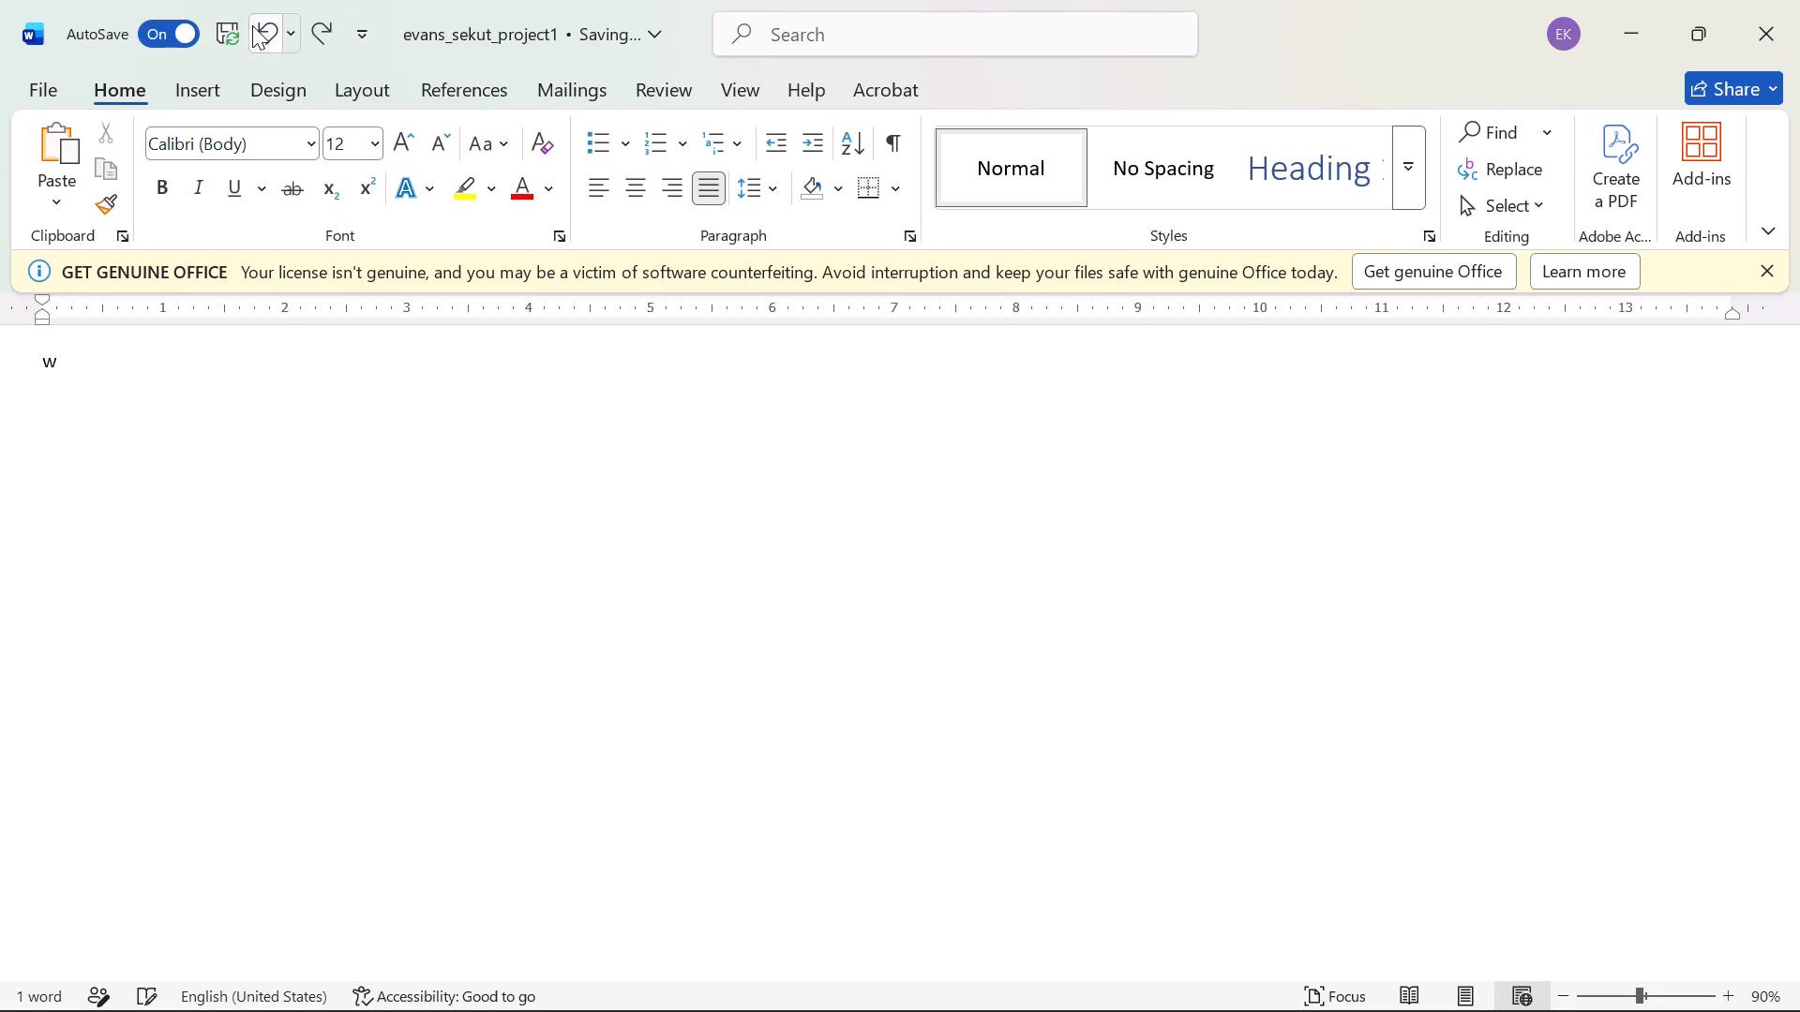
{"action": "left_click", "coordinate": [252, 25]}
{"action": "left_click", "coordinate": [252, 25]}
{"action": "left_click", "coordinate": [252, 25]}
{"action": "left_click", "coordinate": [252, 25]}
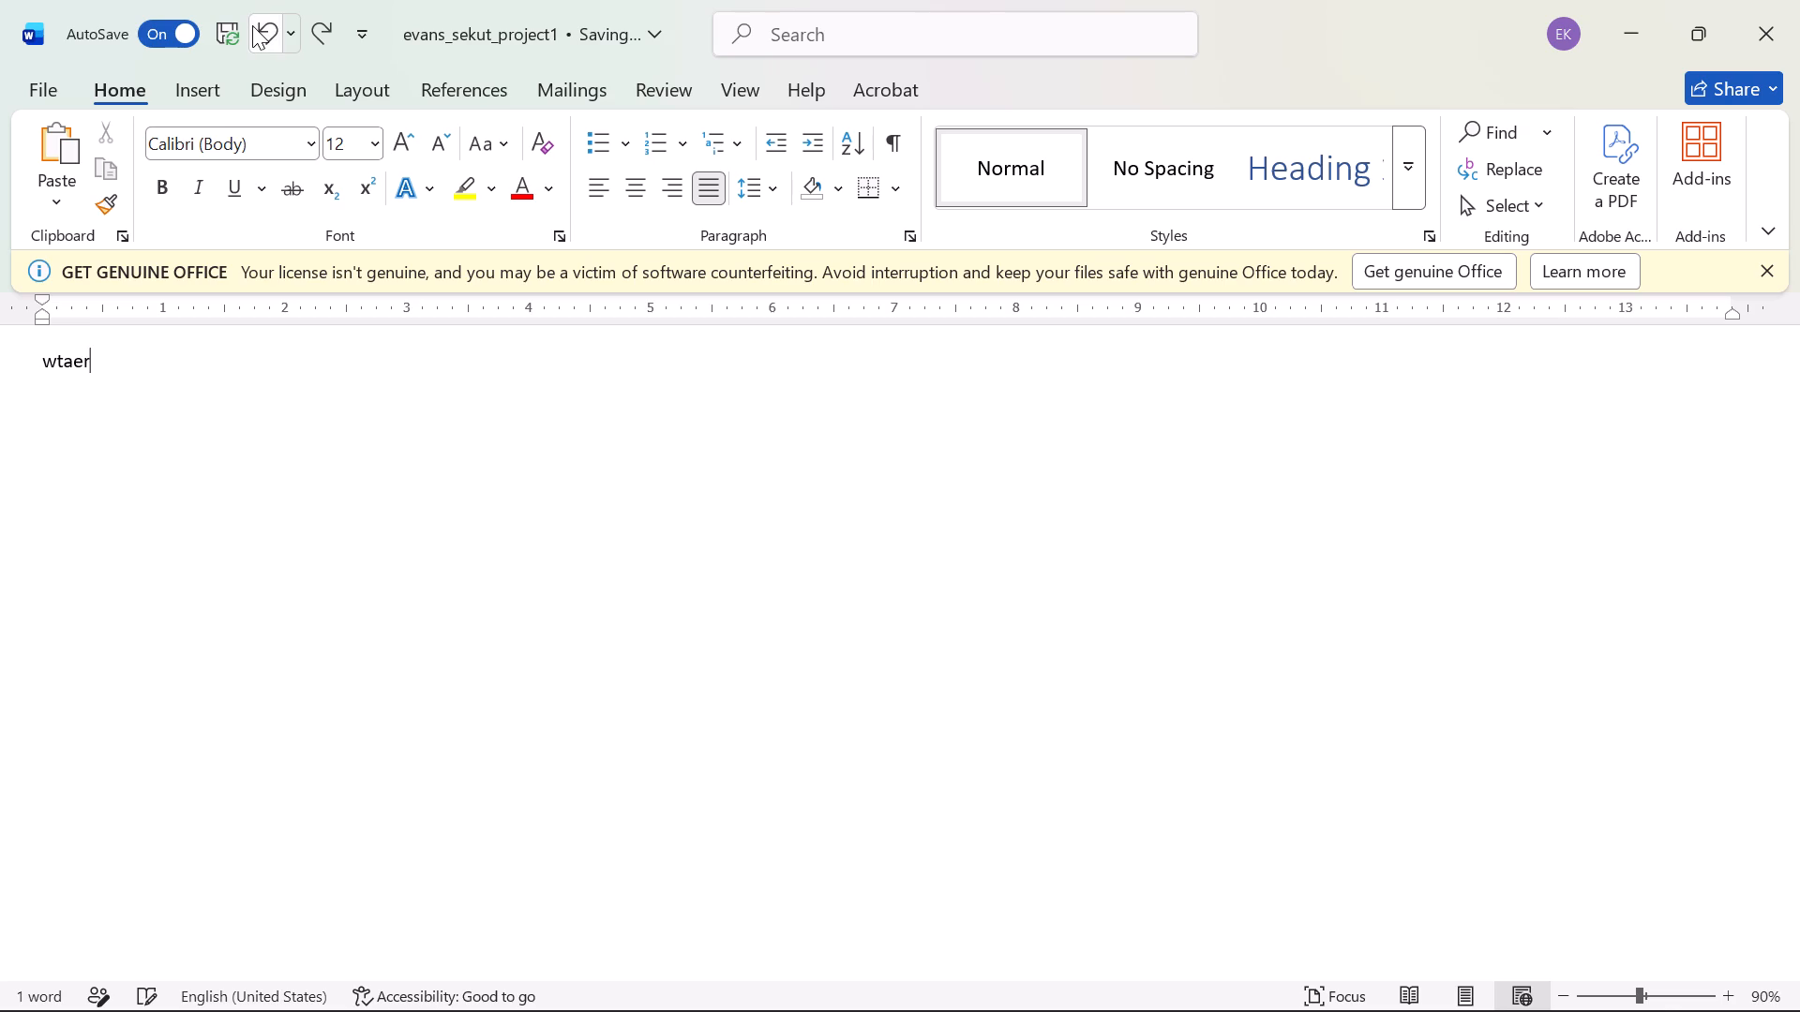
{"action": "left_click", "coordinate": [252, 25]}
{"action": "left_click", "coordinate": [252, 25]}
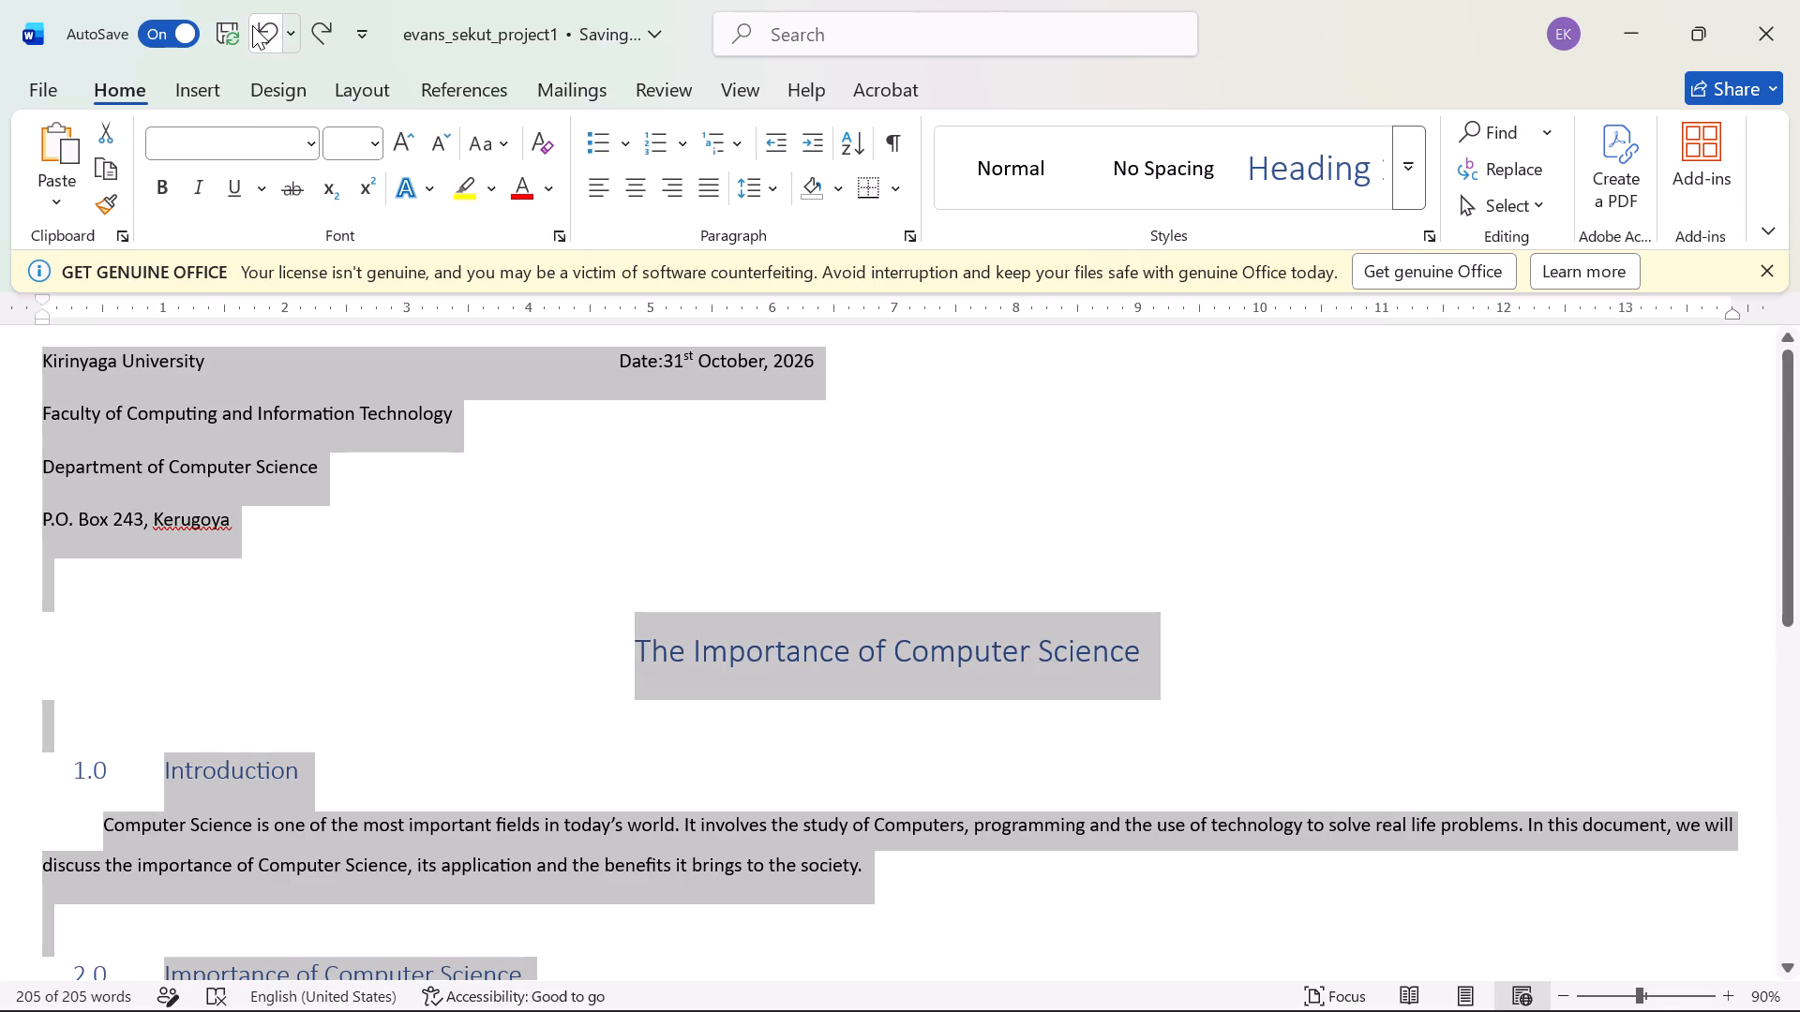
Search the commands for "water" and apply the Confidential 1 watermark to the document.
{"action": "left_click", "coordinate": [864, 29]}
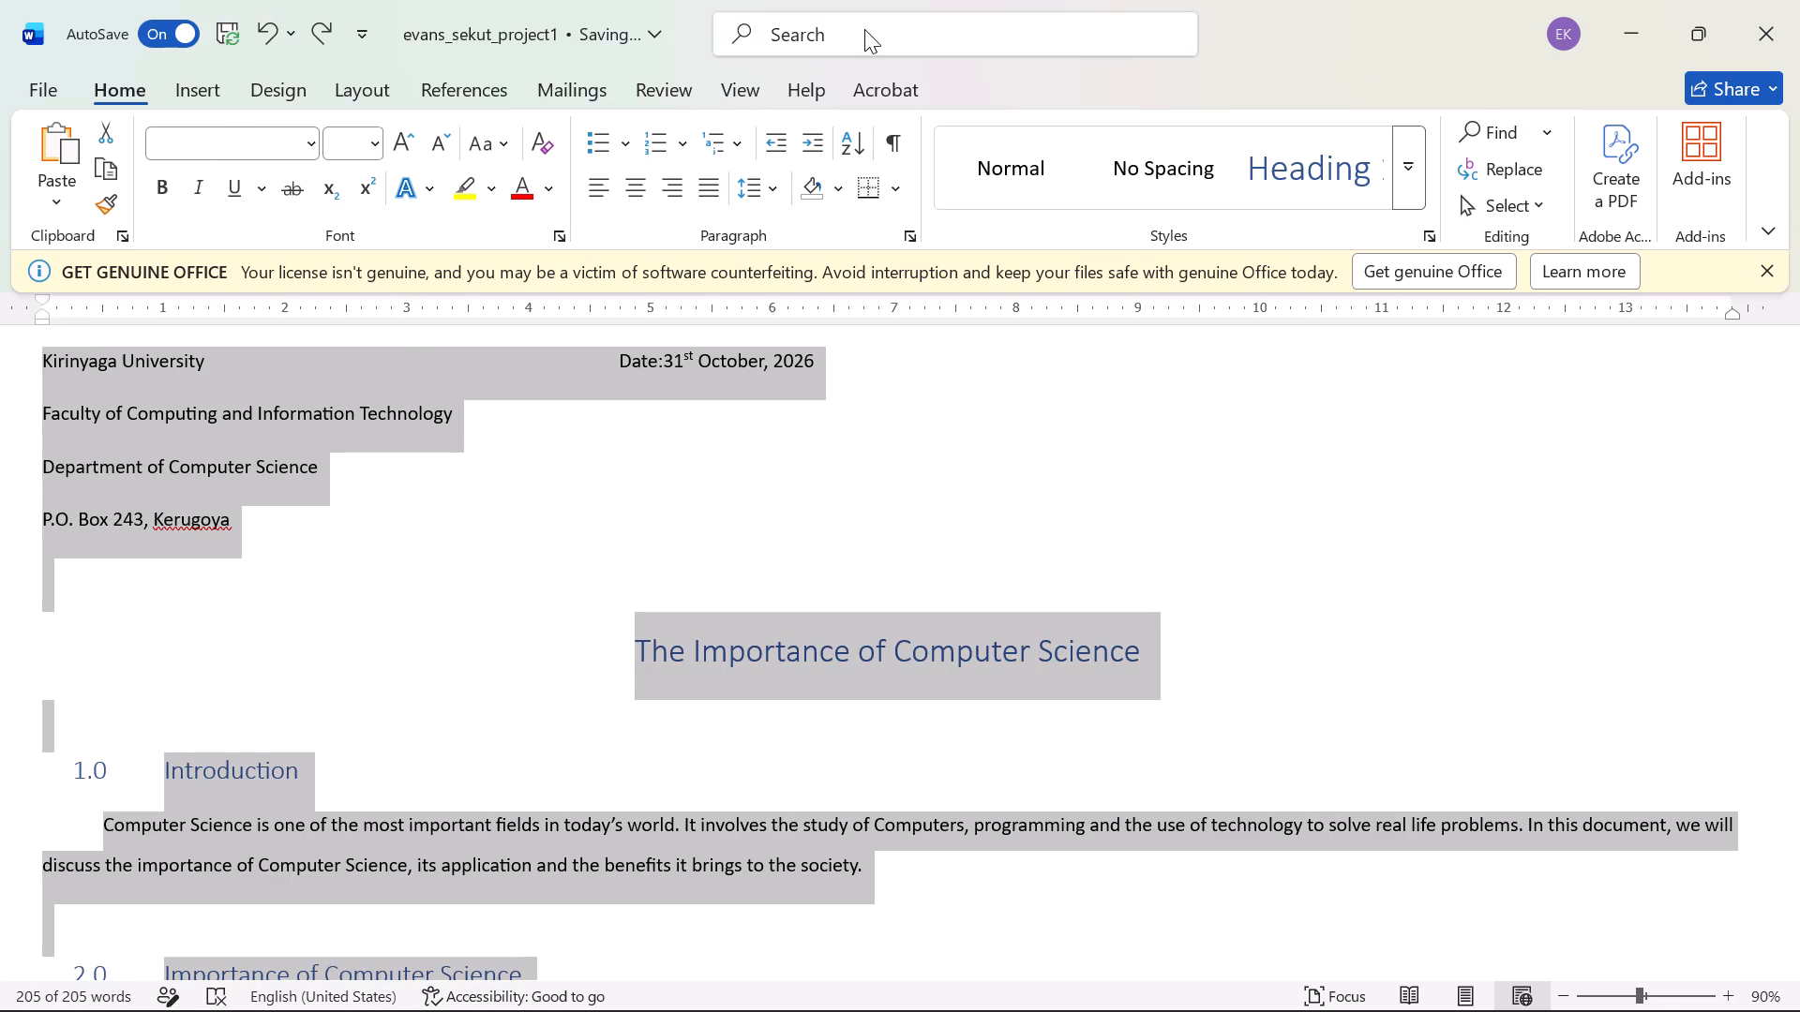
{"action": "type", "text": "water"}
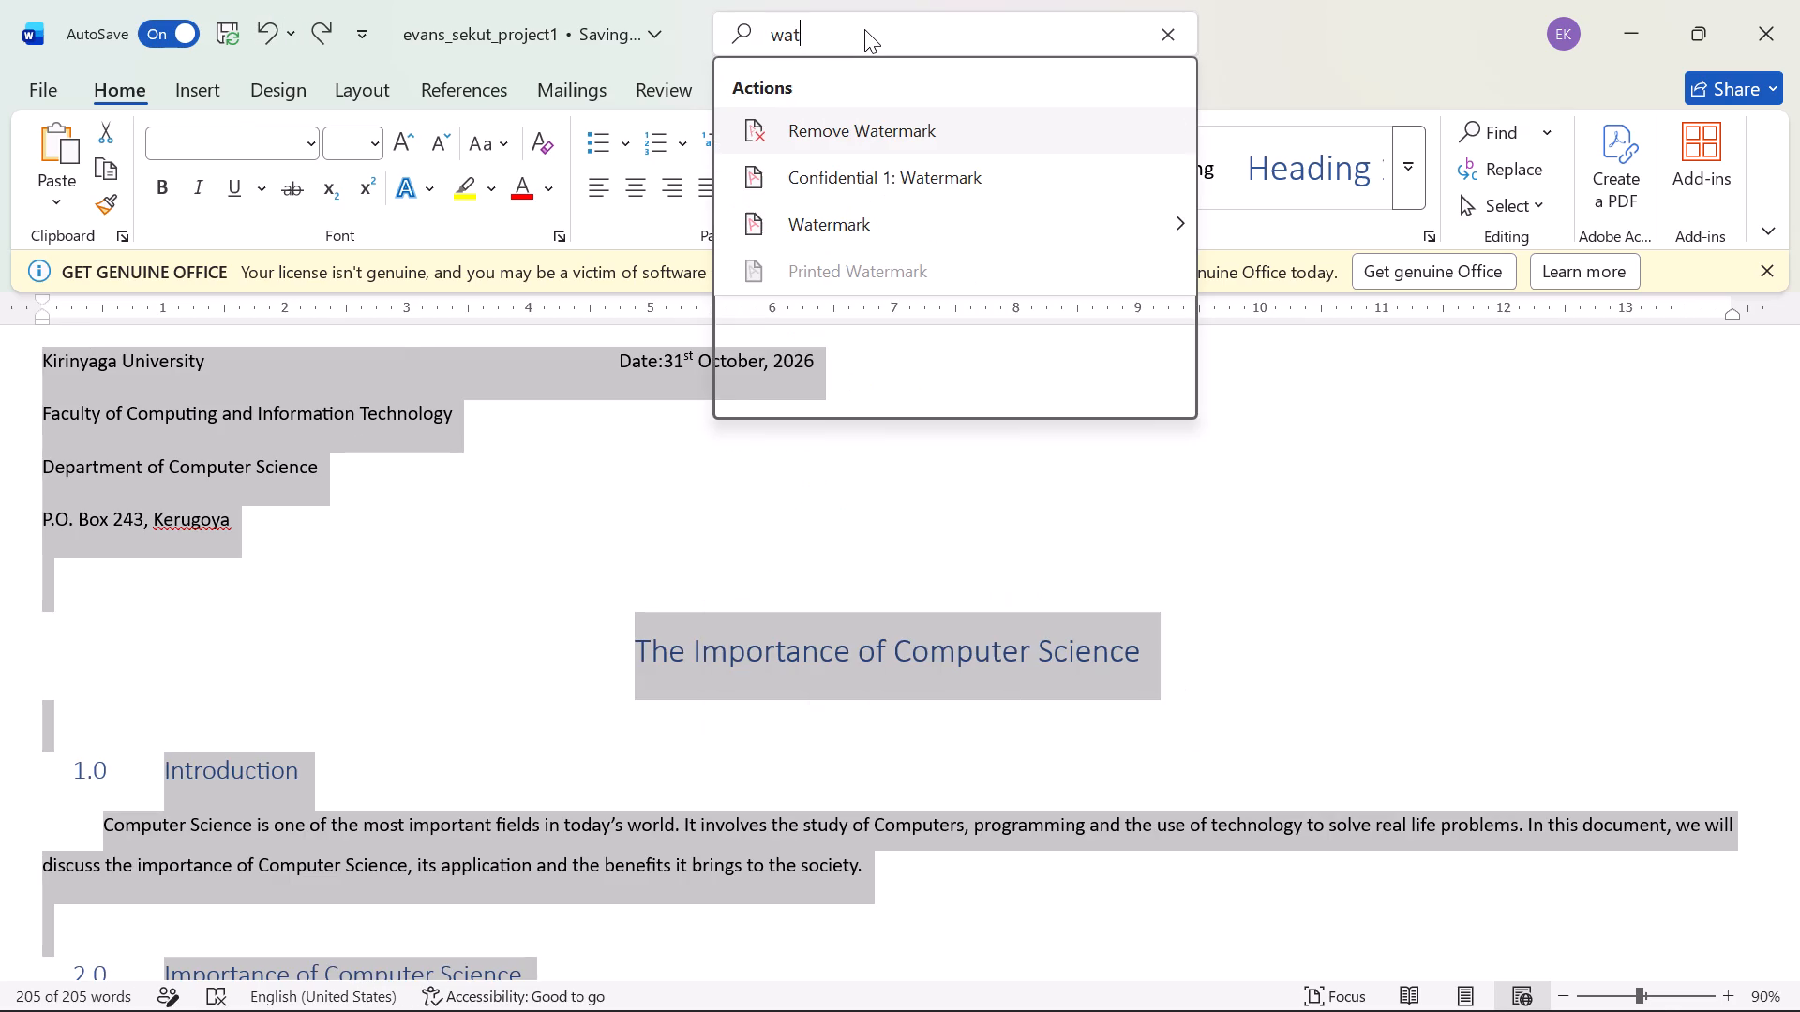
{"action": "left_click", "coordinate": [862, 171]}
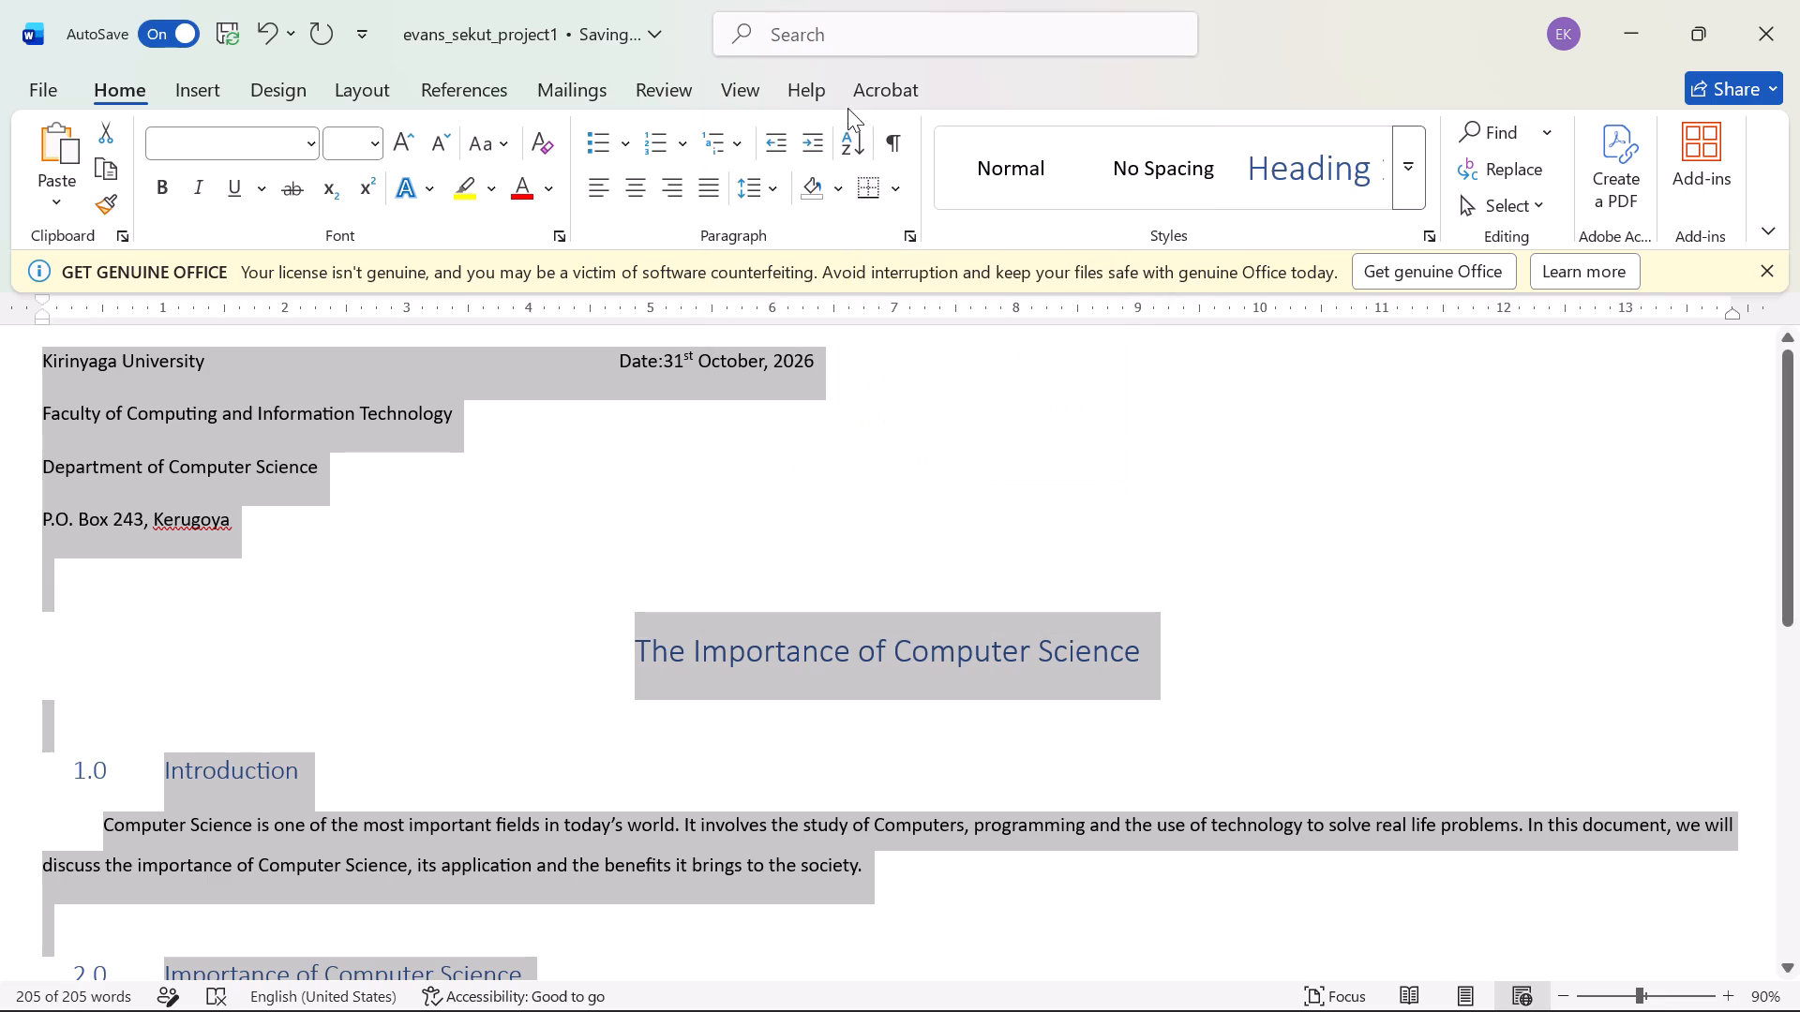
Search the commands for "water", browse the watermark gallery and apply the URGENT 1 watermark.
{"action": "left_click", "coordinate": [885, 3]}
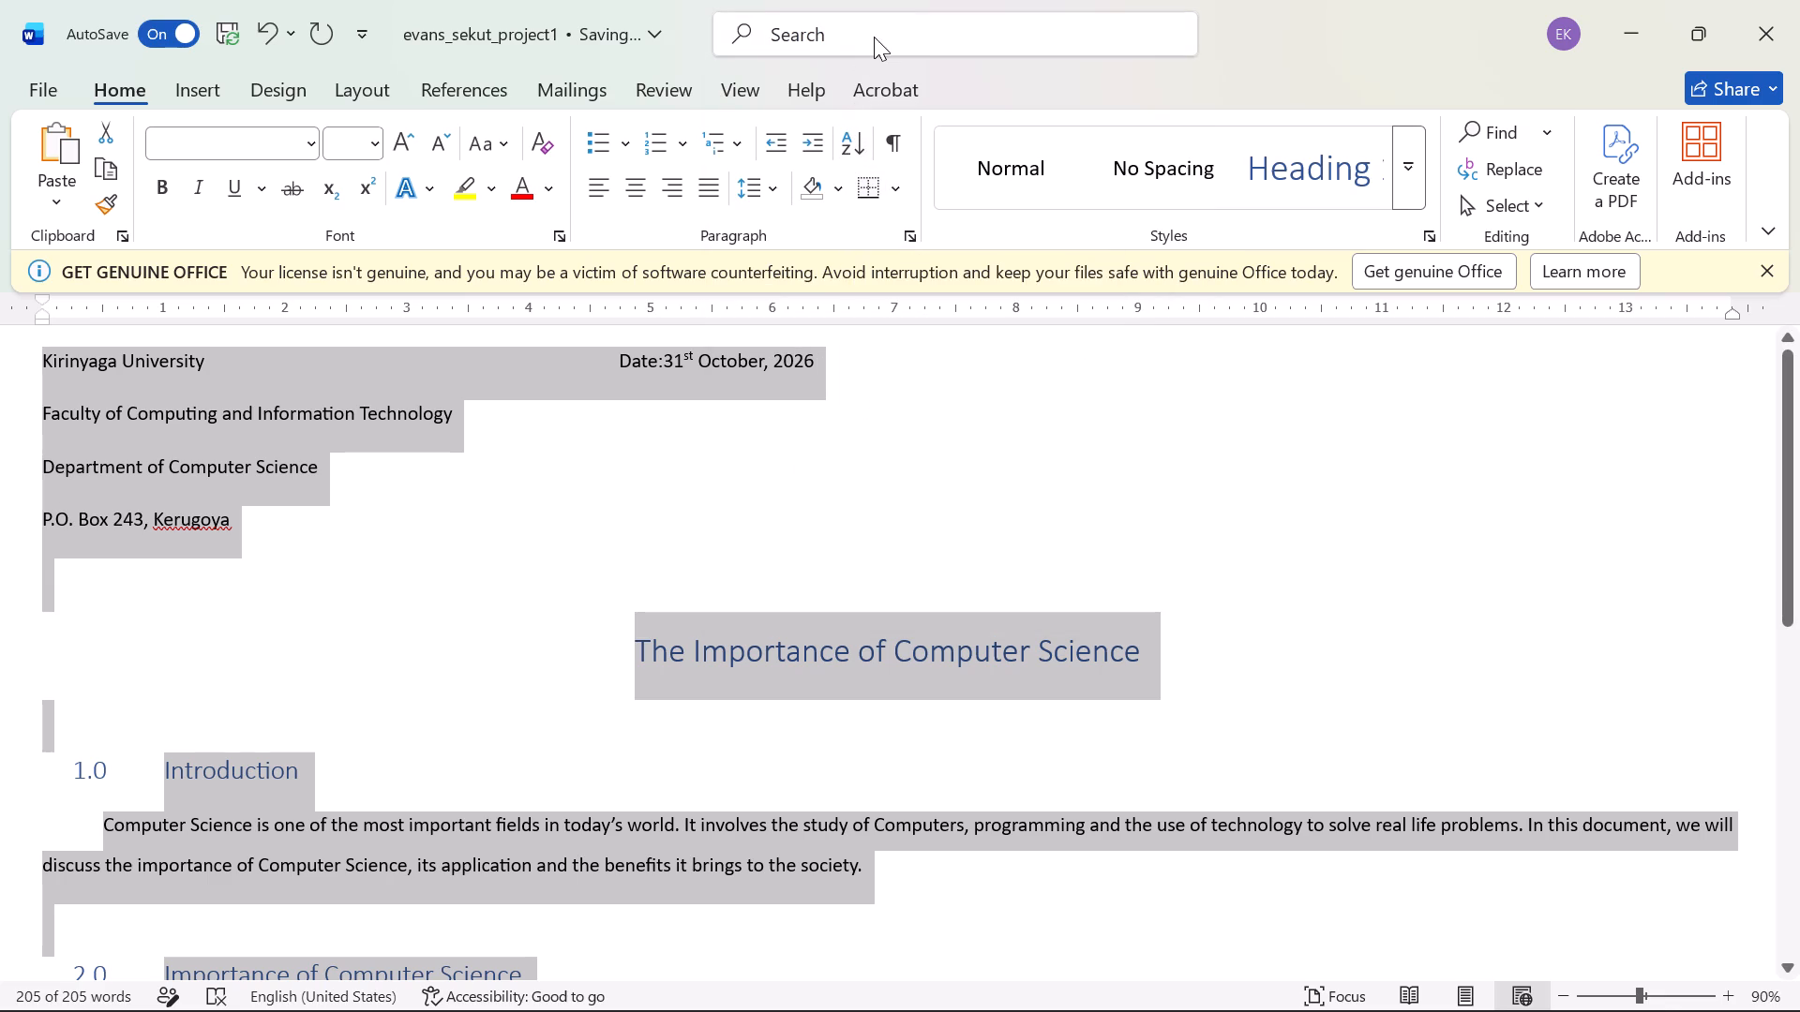
{"action": "left_click", "coordinate": [874, 37]}
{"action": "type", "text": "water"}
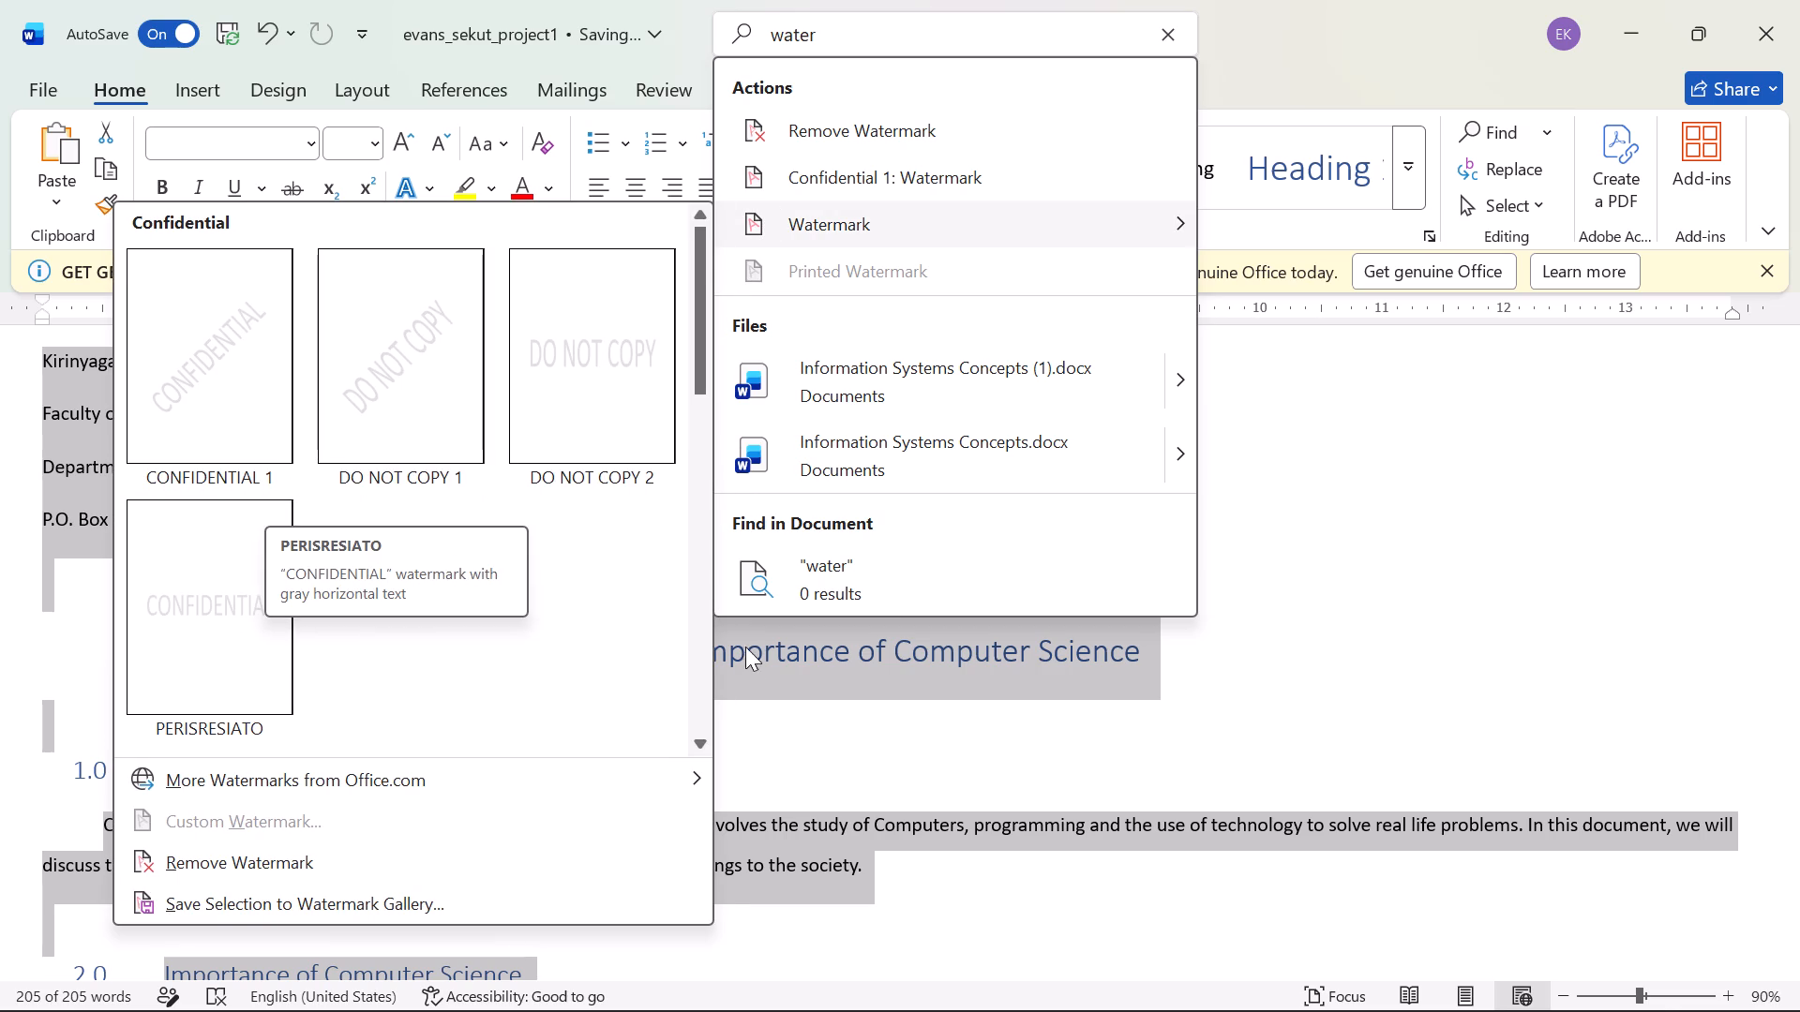
{"action": "left_click", "coordinate": [703, 737]}
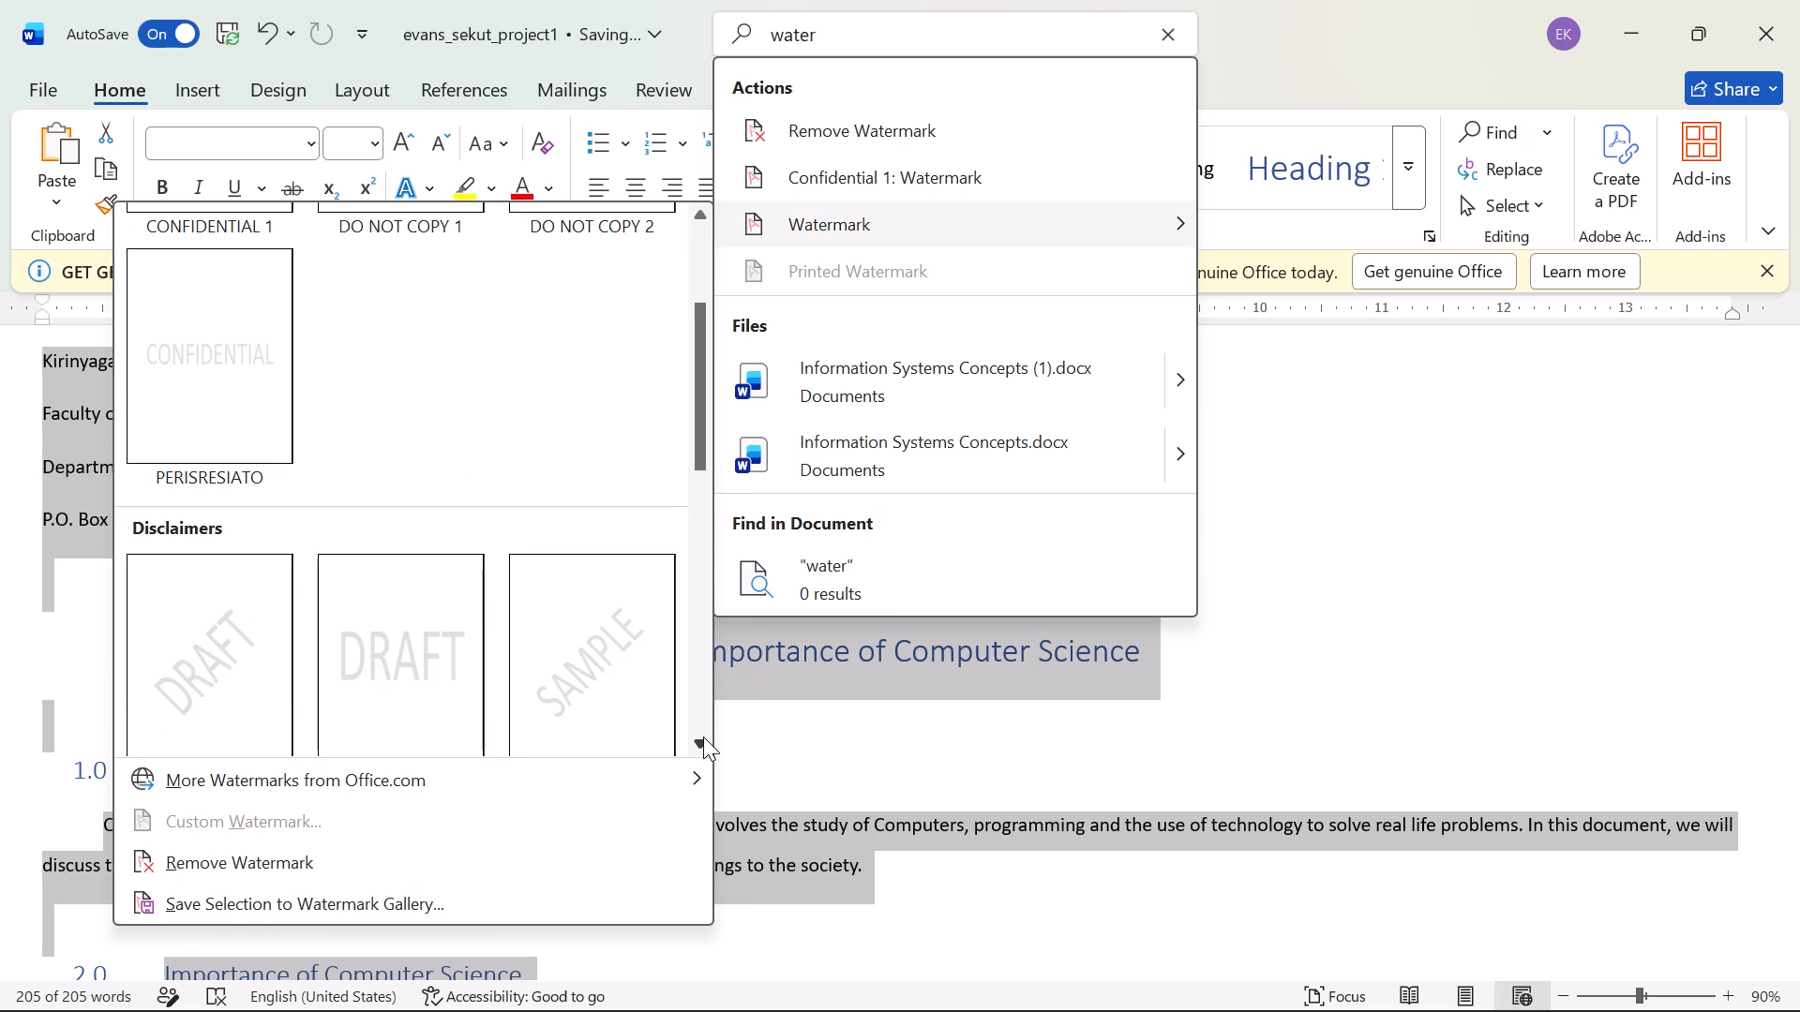
{"action": "left_click", "coordinate": [703, 737]}
{"action": "left_click", "coordinate": [703, 737]}
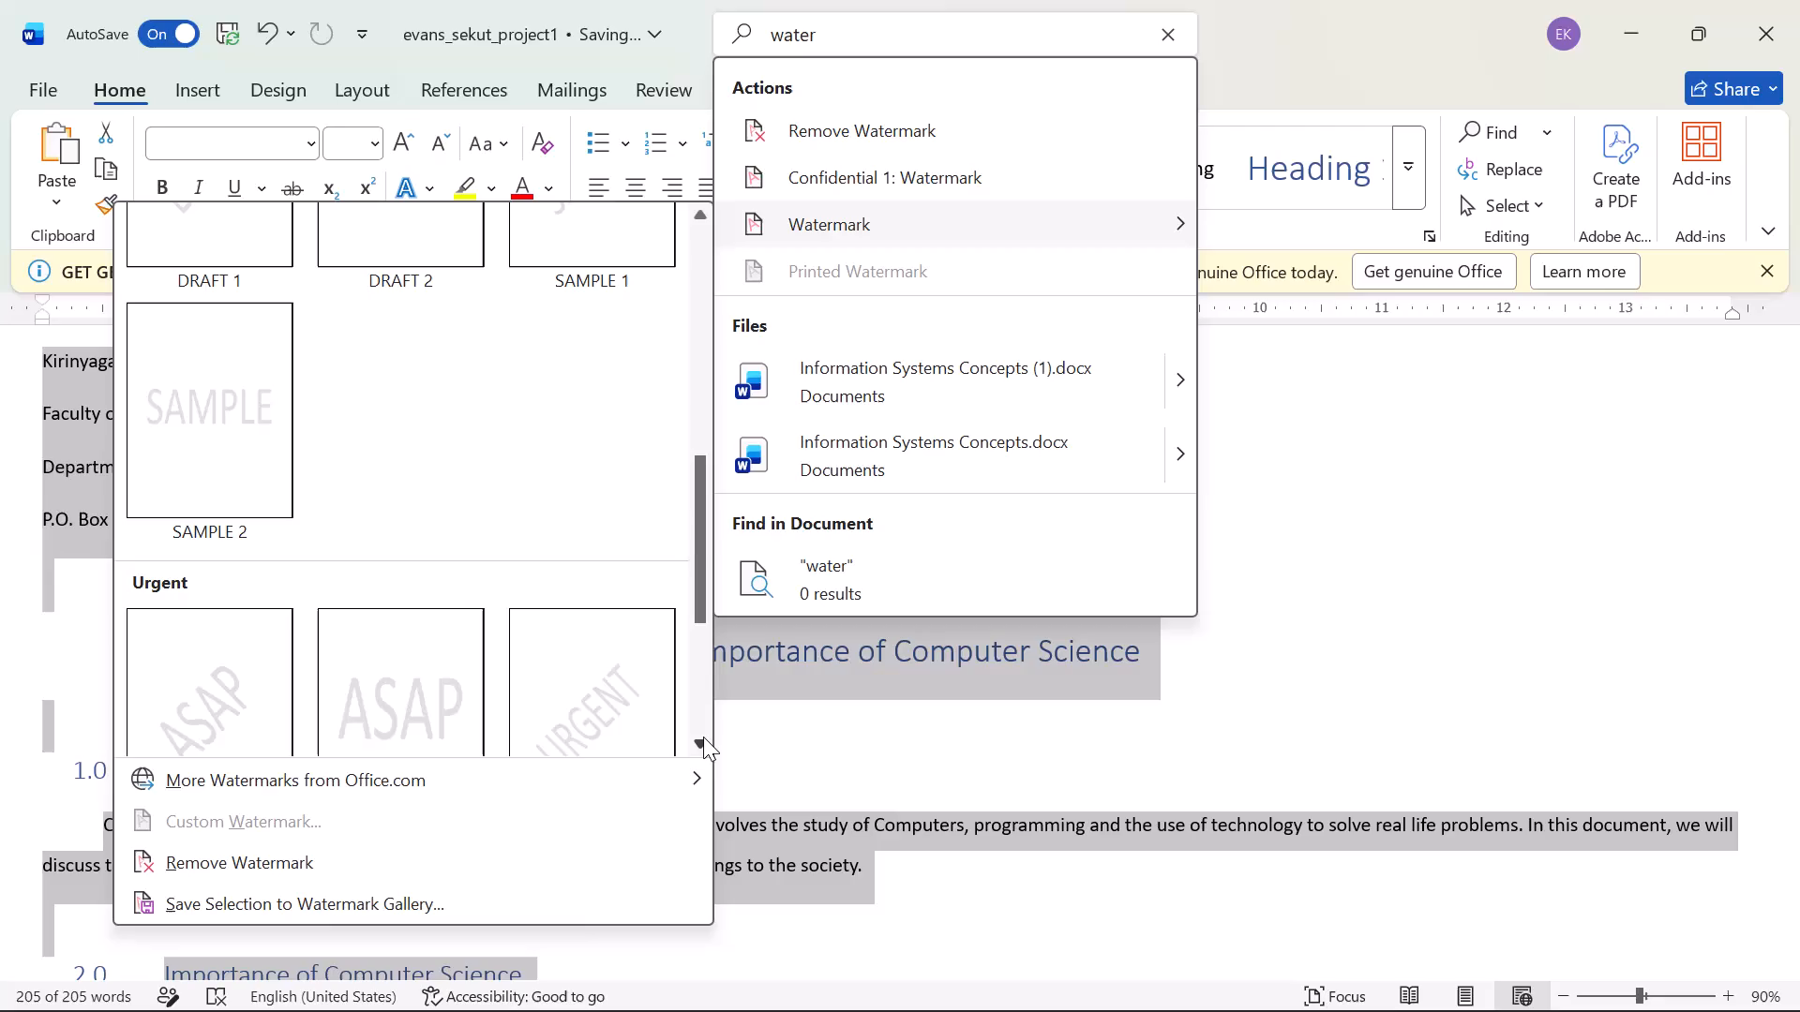
{"action": "left_click_drag", "start_coordinate": [700, 586], "coordinate": [698, 596]}
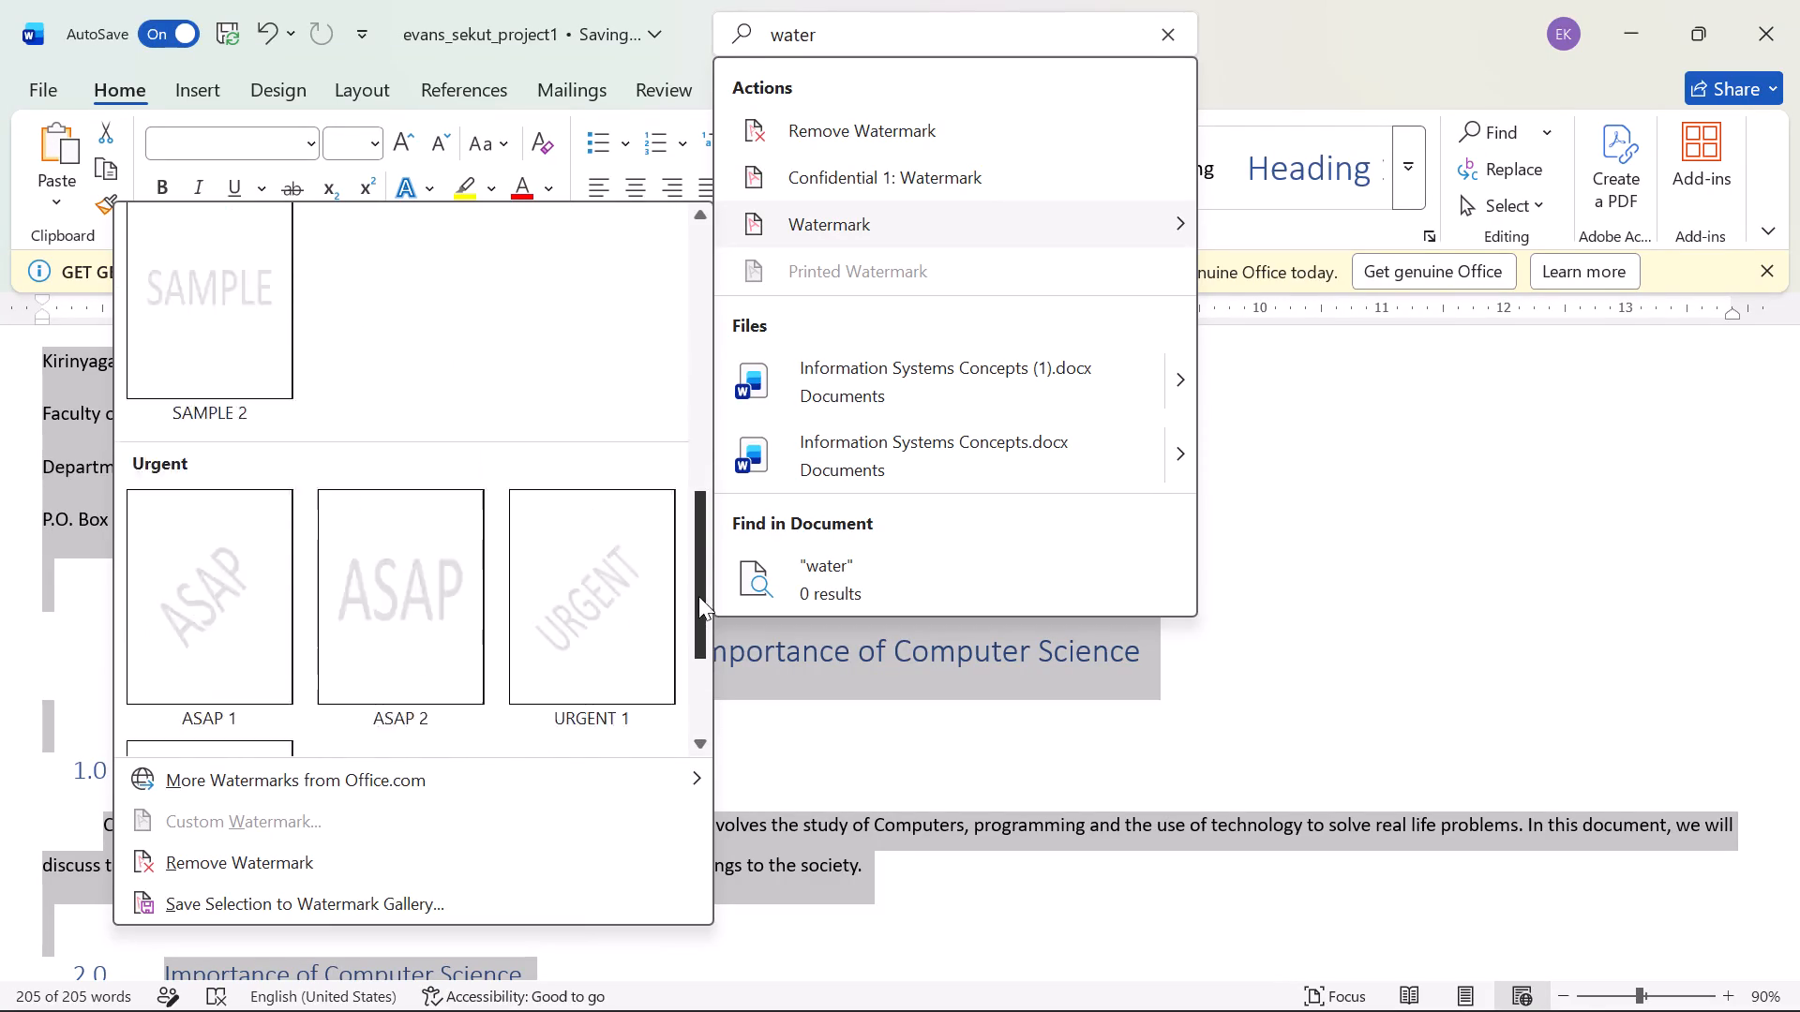
{"action": "left_click_drag", "start_coordinate": [698, 596], "coordinate": [664, 195]}
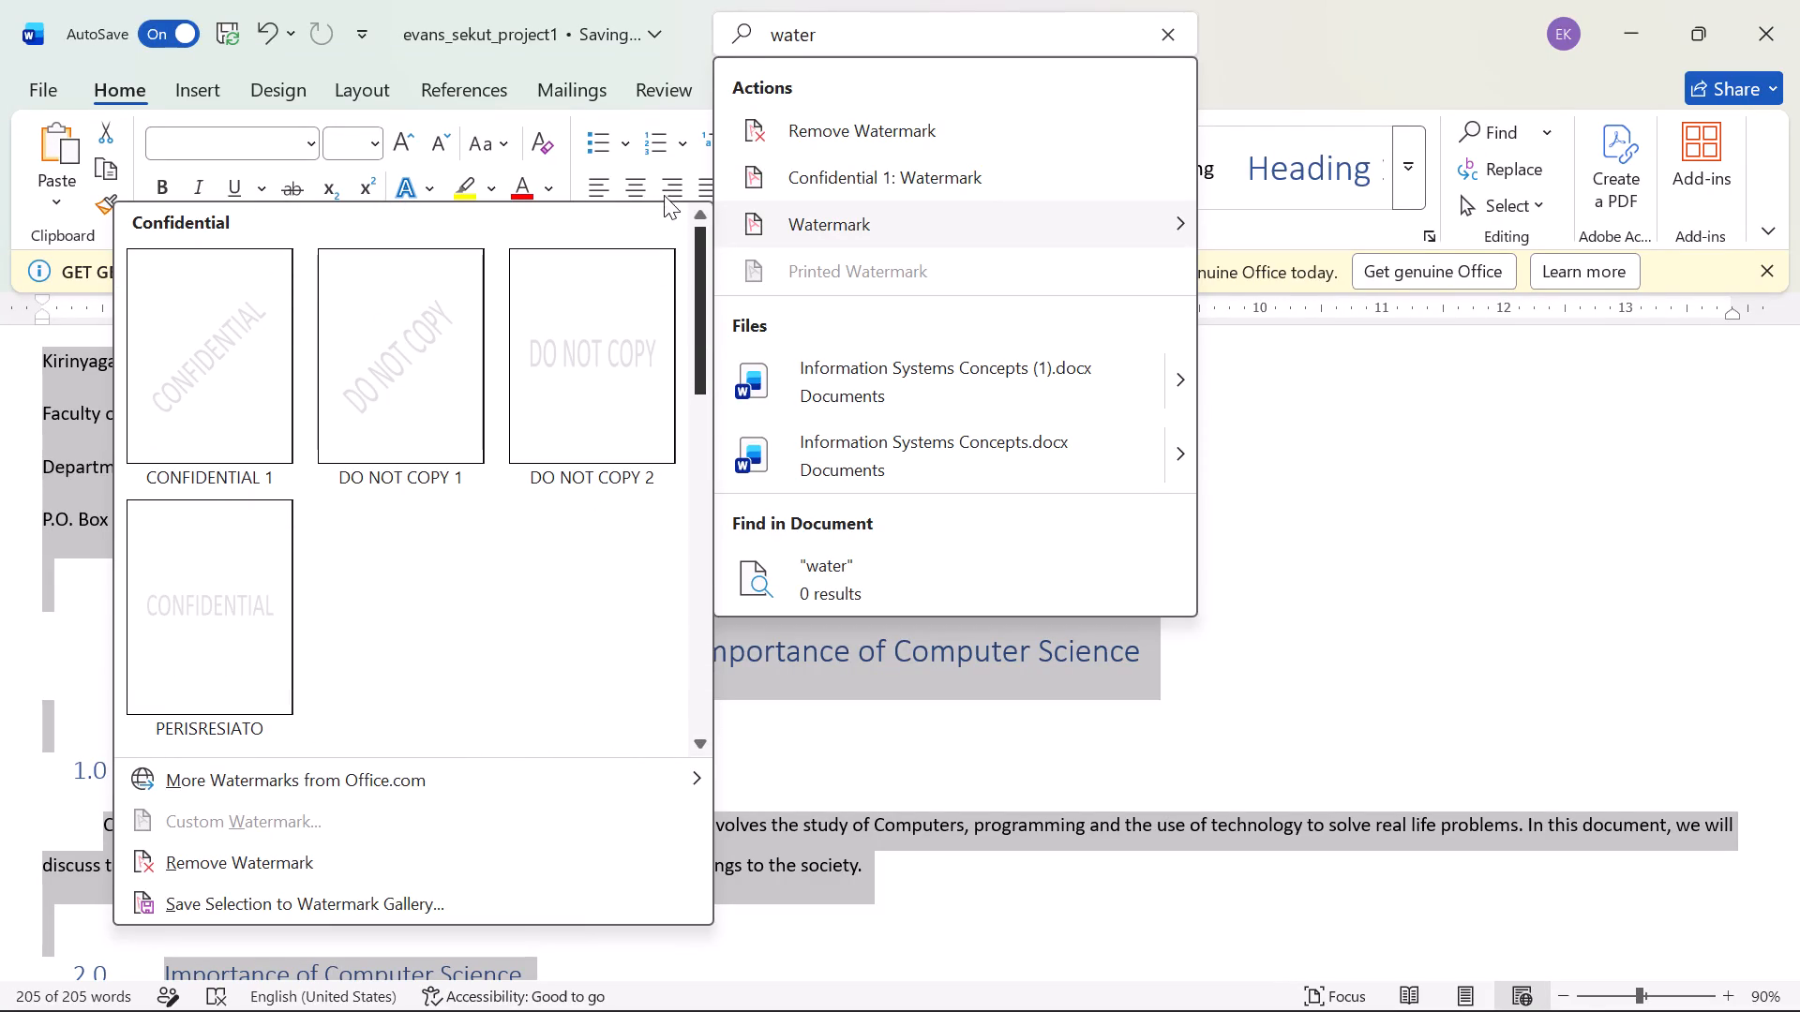
{"action": "left_click_drag", "start_coordinate": [664, 195], "coordinate": [690, 361]}
{"action": "left_click_drag", "start_coordinate": [697, 361], "coordinate": [697, 320]}
{"action": "left_click_drag", "start_coordinate": [697, 320], "coordinate": [708, 646]}
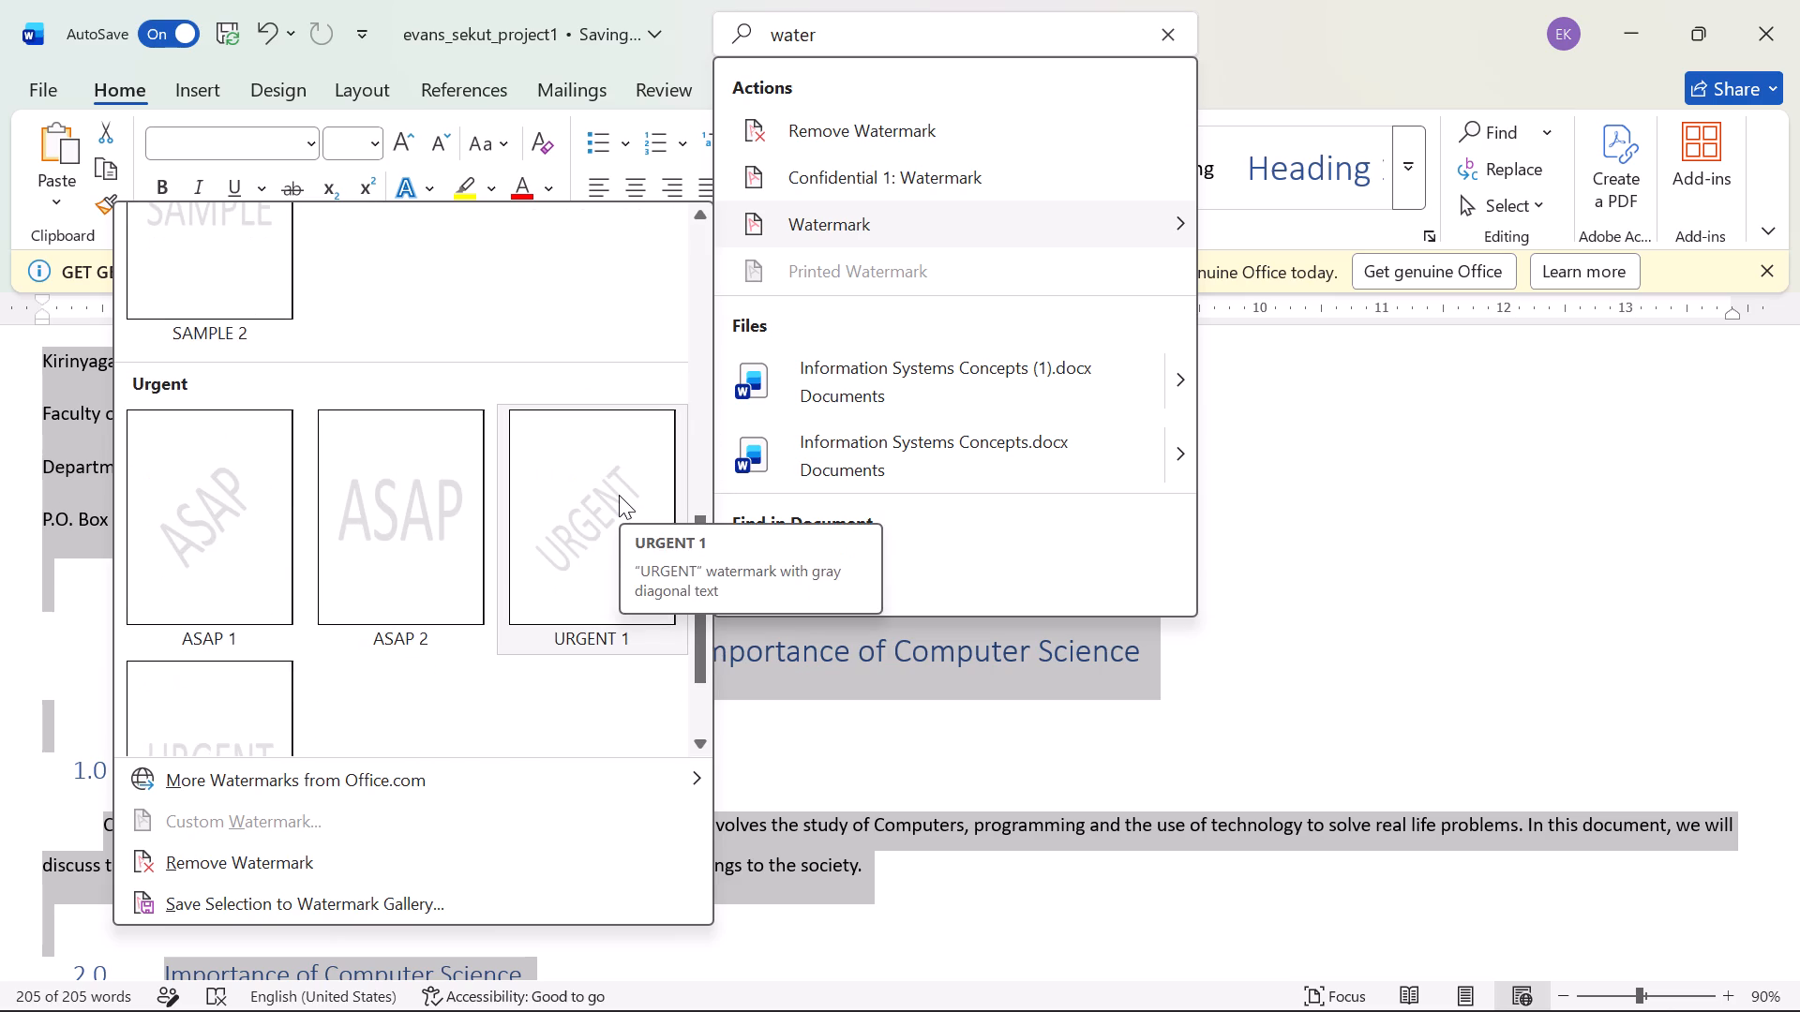
{"action": "left_click", "coordinate": [619, 495]}
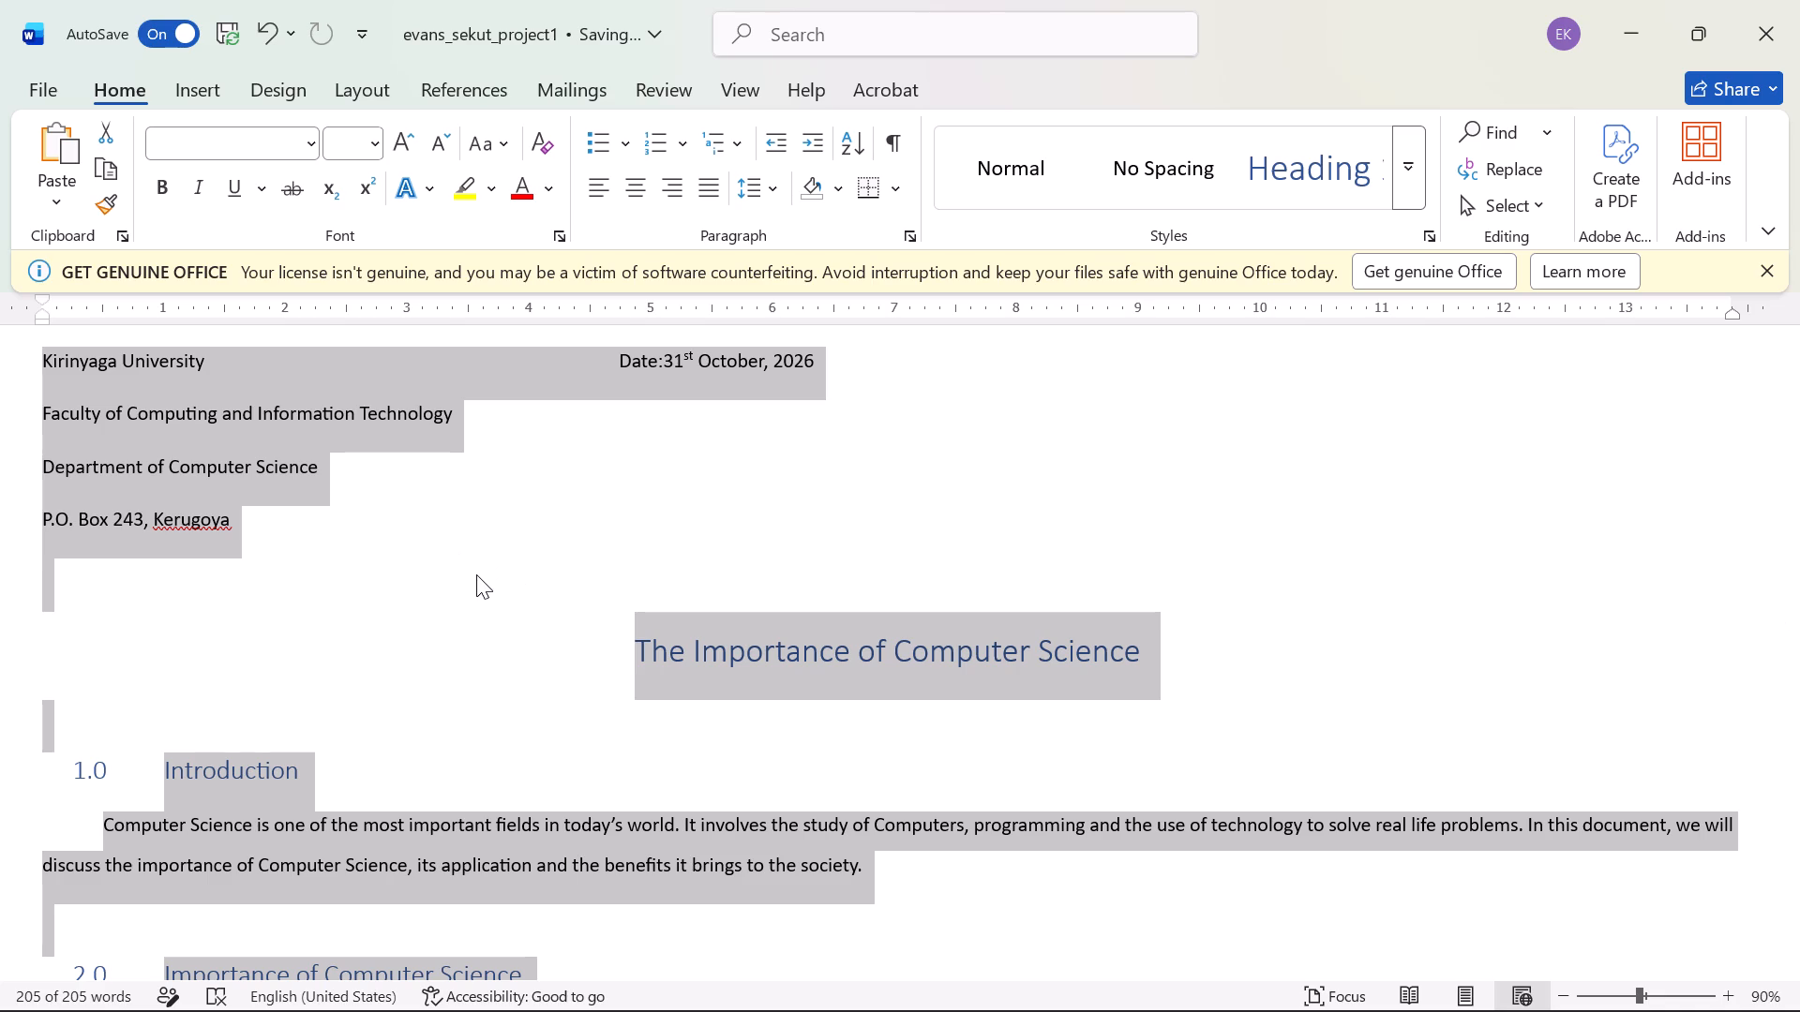
Search the commands for "header", edit the page header and enter the student's name and registration number.
{"action": "left_click", "coordinate": [775, 27]}
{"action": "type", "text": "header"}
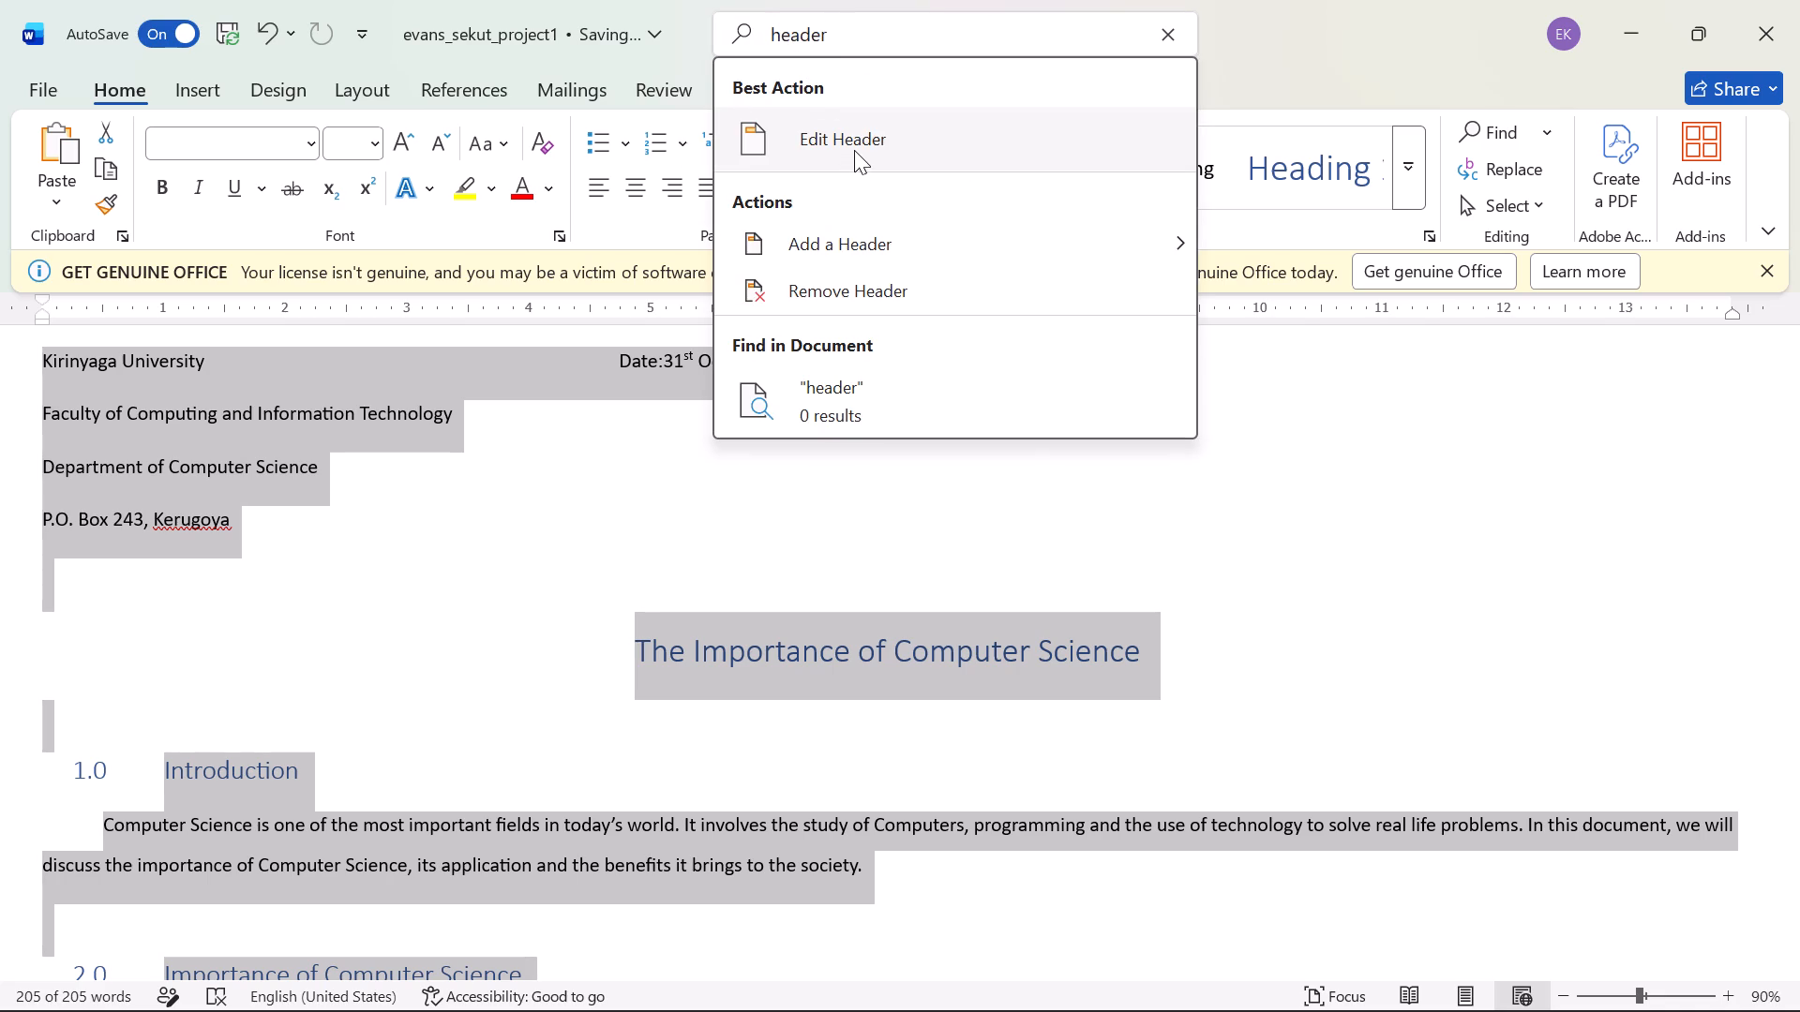
{"action": "left_click", "coordinate": [840, 234]}
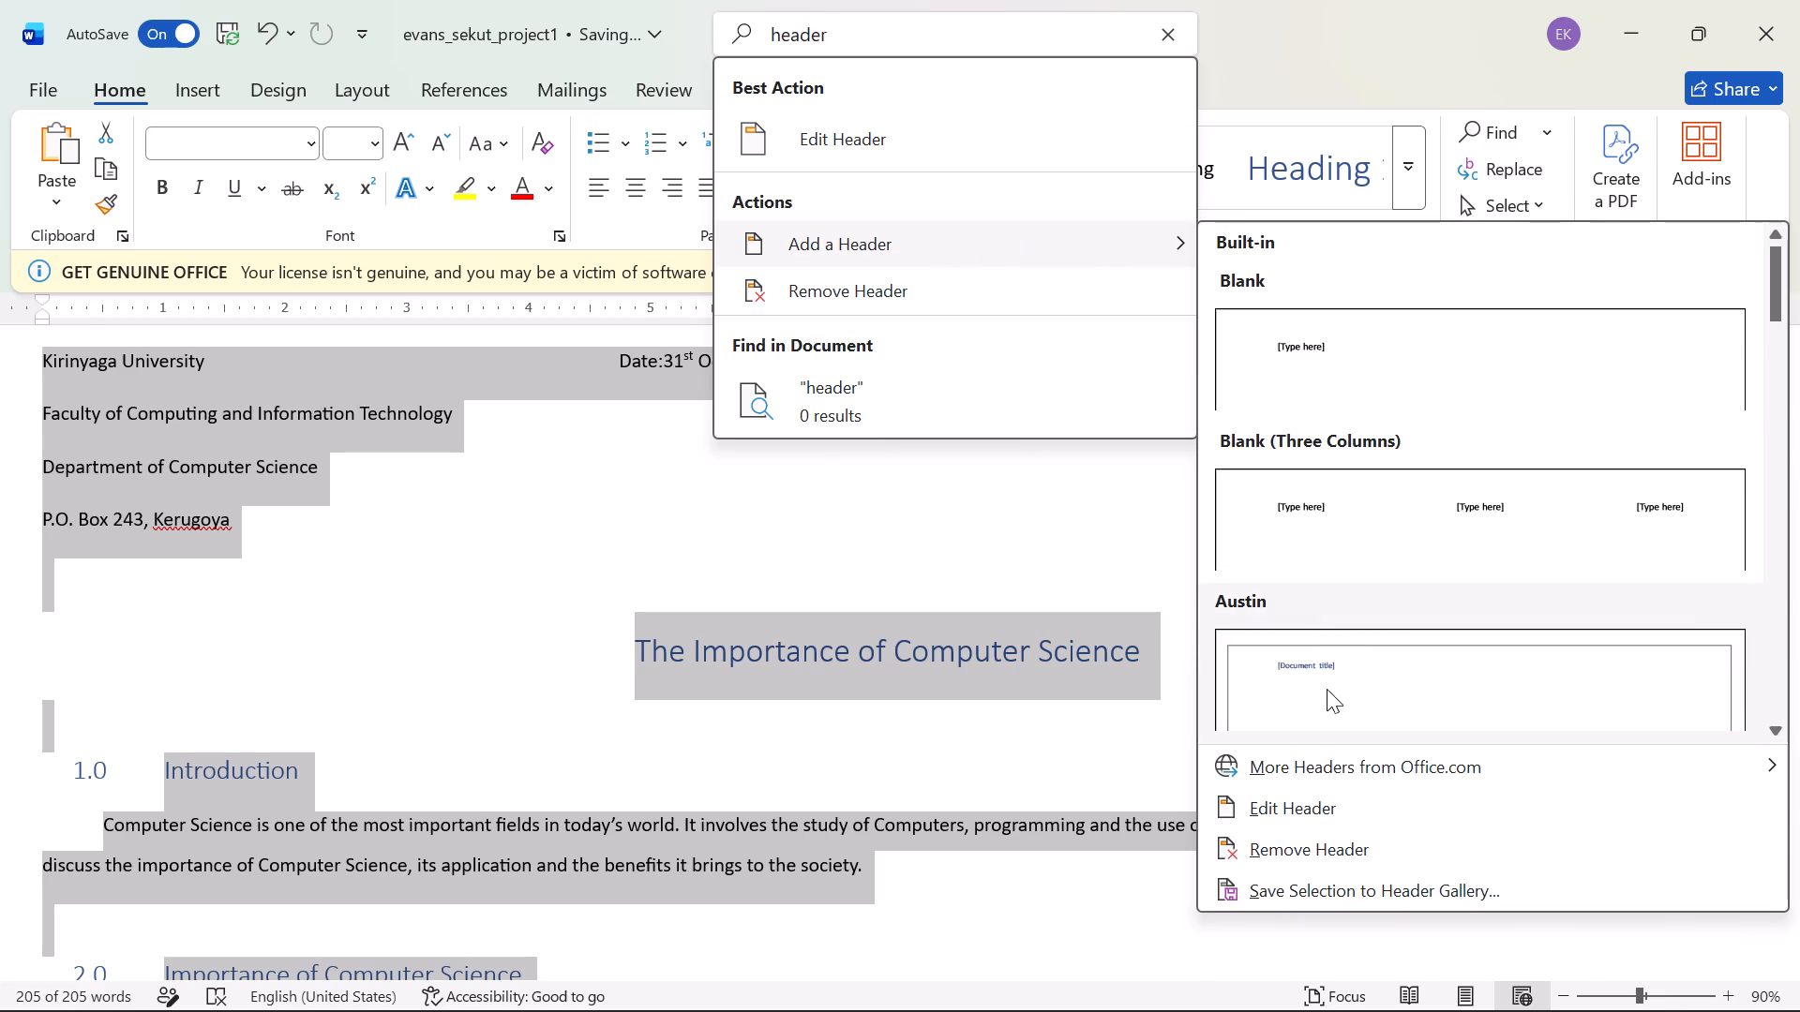
{"action": "left_click", "coordinate": [1312, 823]}
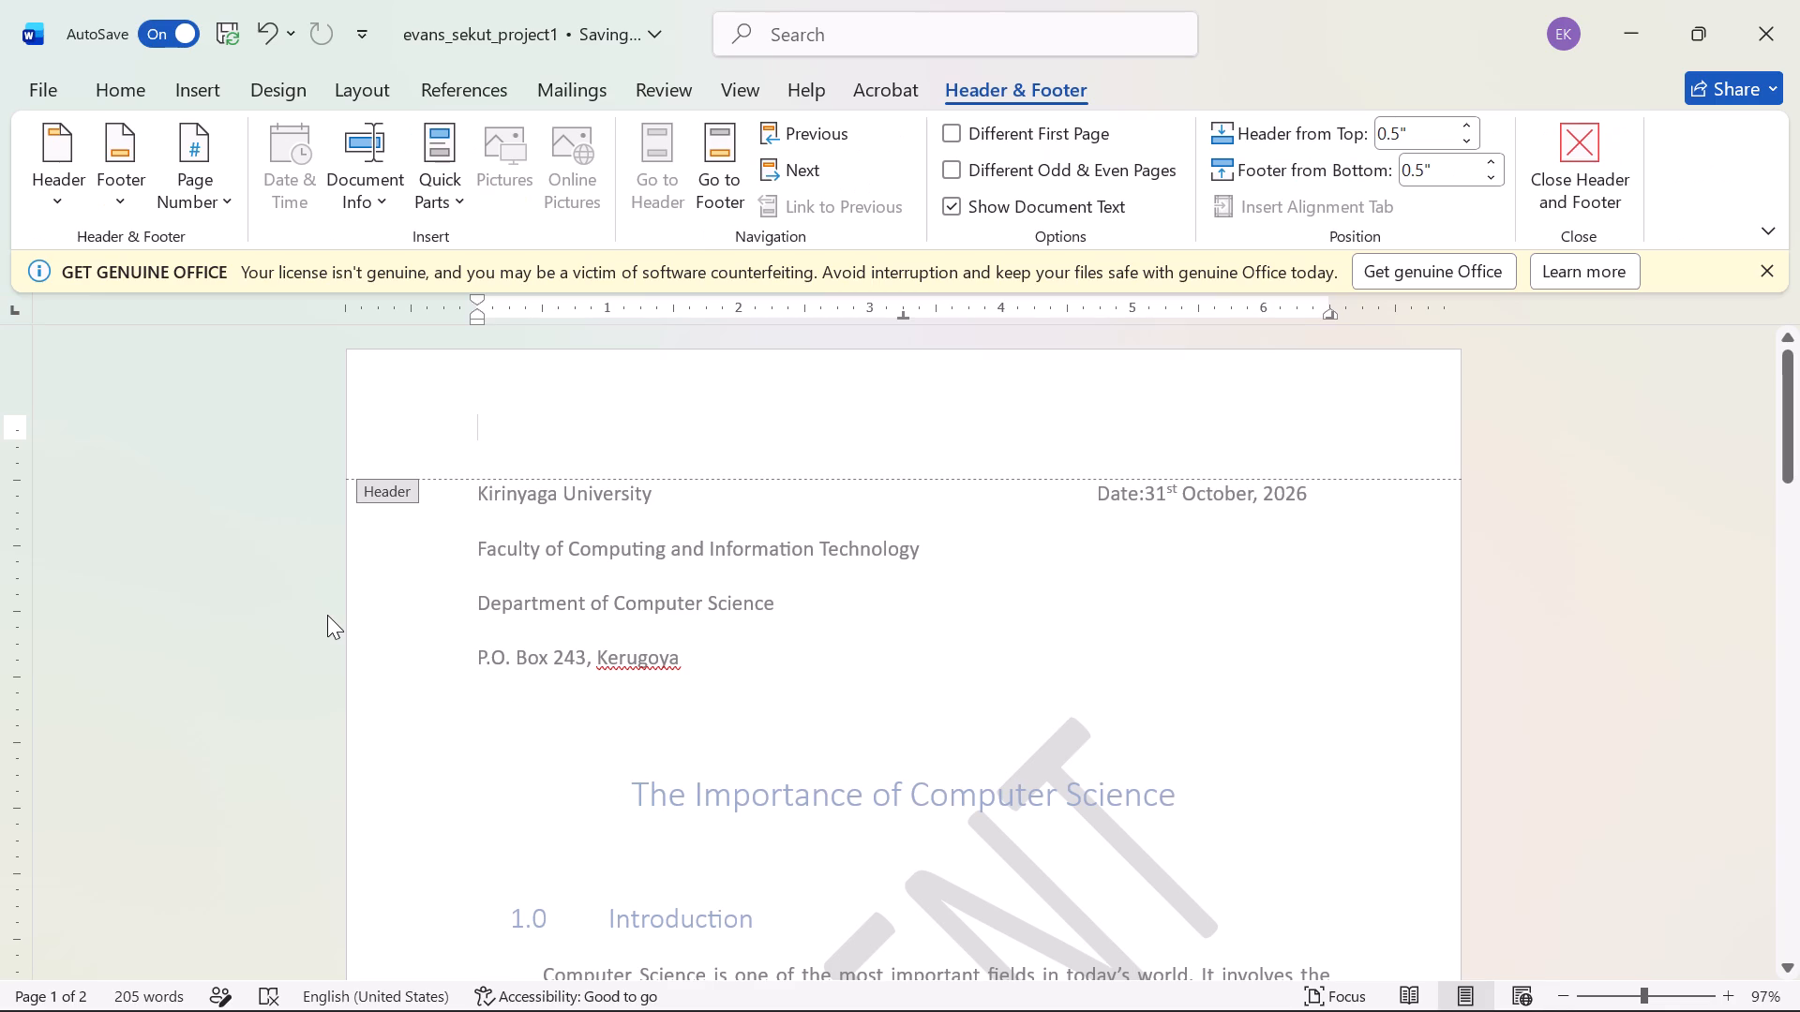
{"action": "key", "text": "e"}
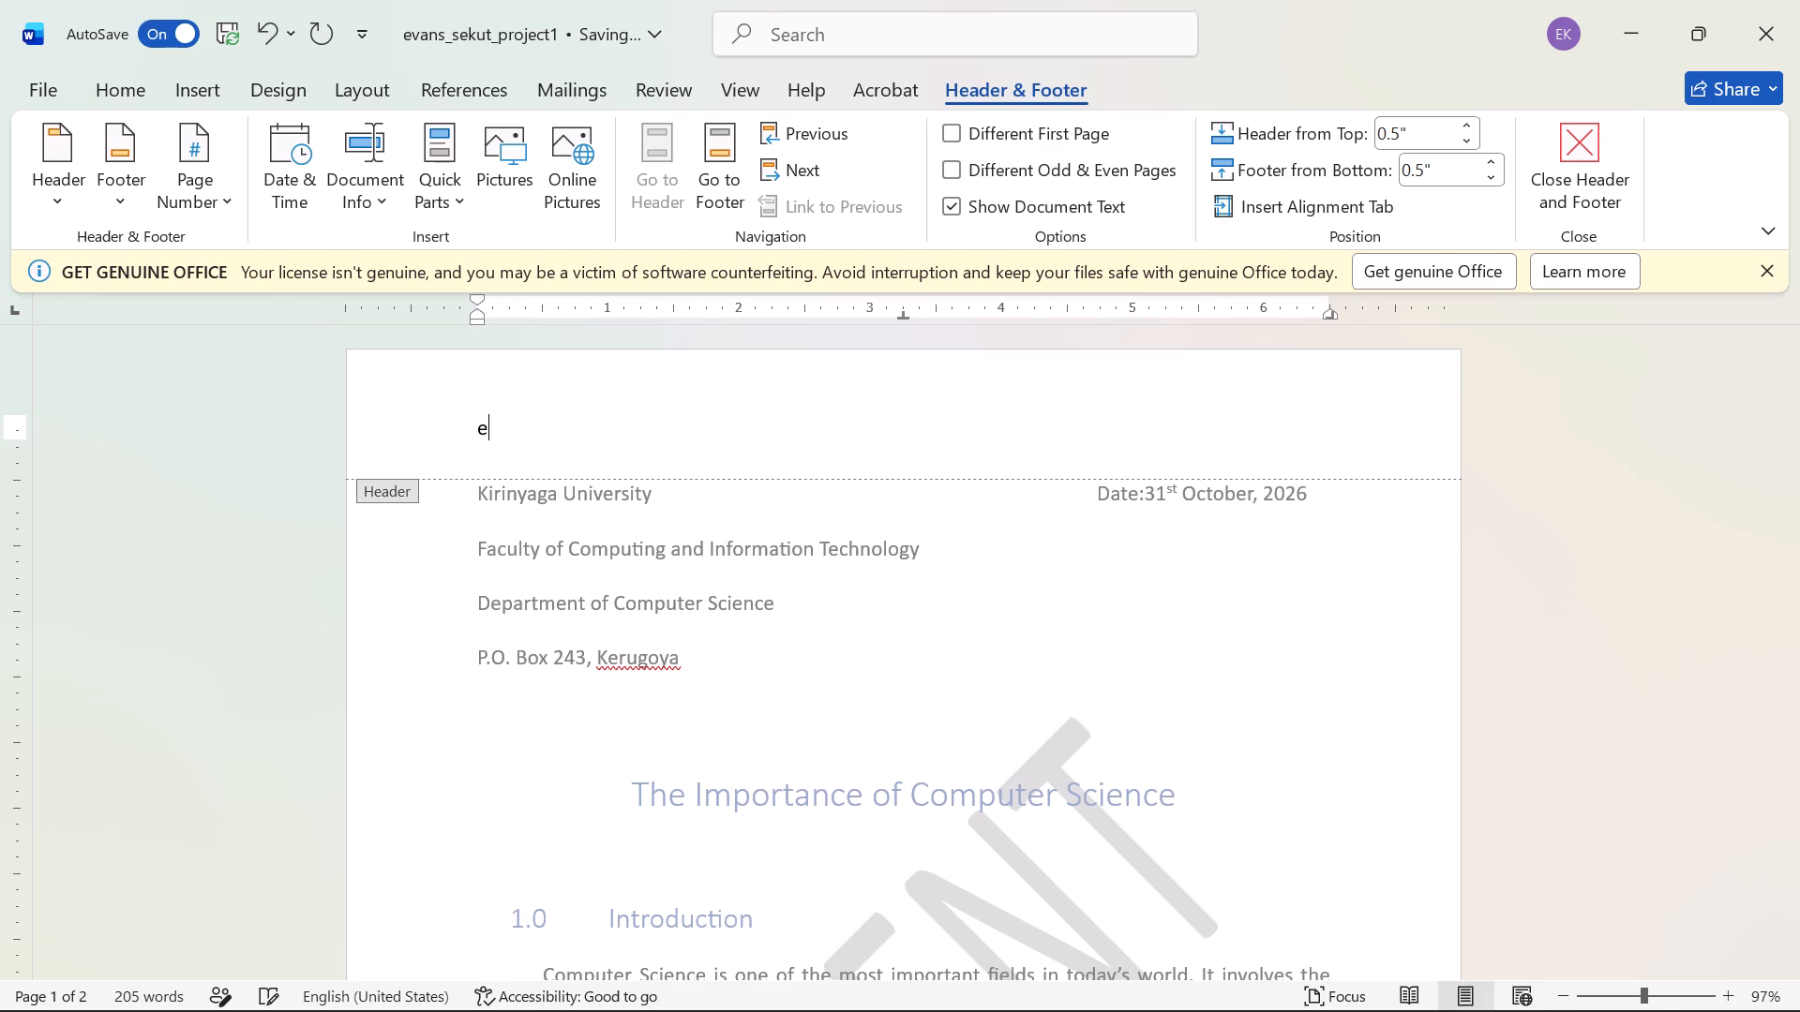
{"action": "key", "text": "BackSpace"}
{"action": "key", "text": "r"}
{"action": "key", "text": "BackSpace"}
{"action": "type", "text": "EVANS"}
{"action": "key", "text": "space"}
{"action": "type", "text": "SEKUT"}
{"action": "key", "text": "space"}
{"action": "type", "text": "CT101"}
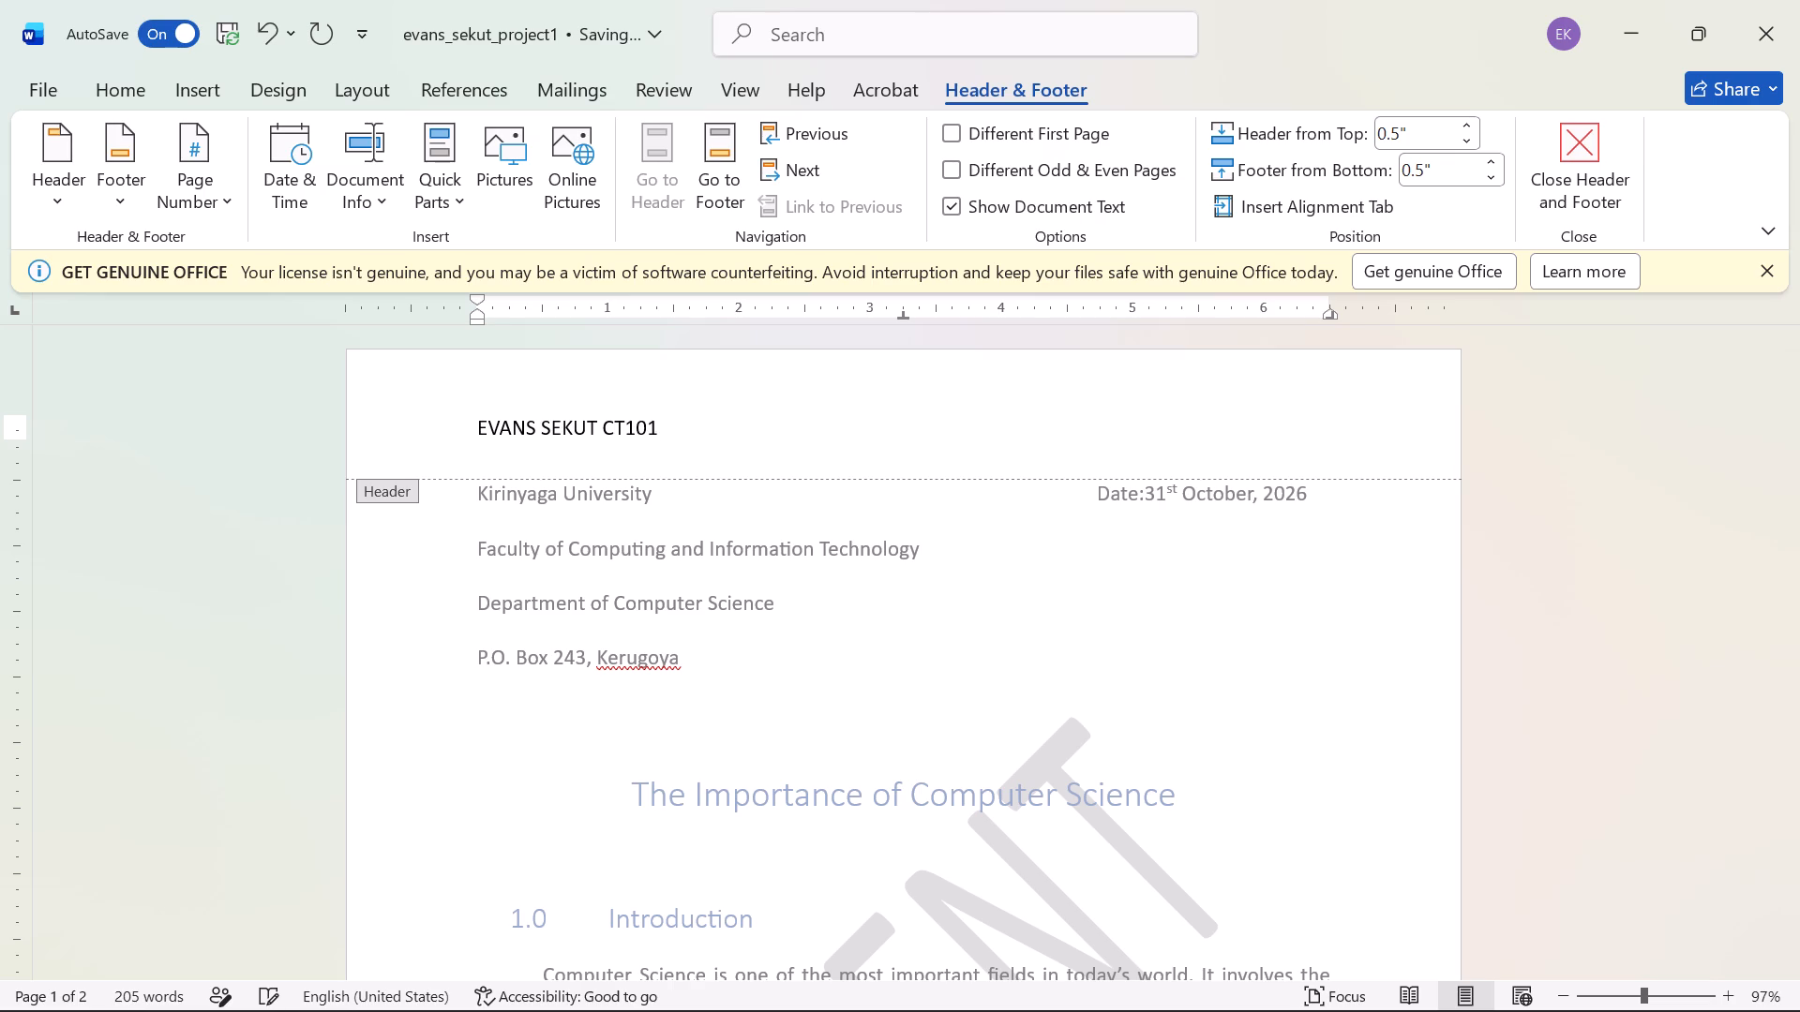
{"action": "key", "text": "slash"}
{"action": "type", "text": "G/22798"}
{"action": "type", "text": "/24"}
Add COMPUTER SCIENCE after the registration number in the page header.
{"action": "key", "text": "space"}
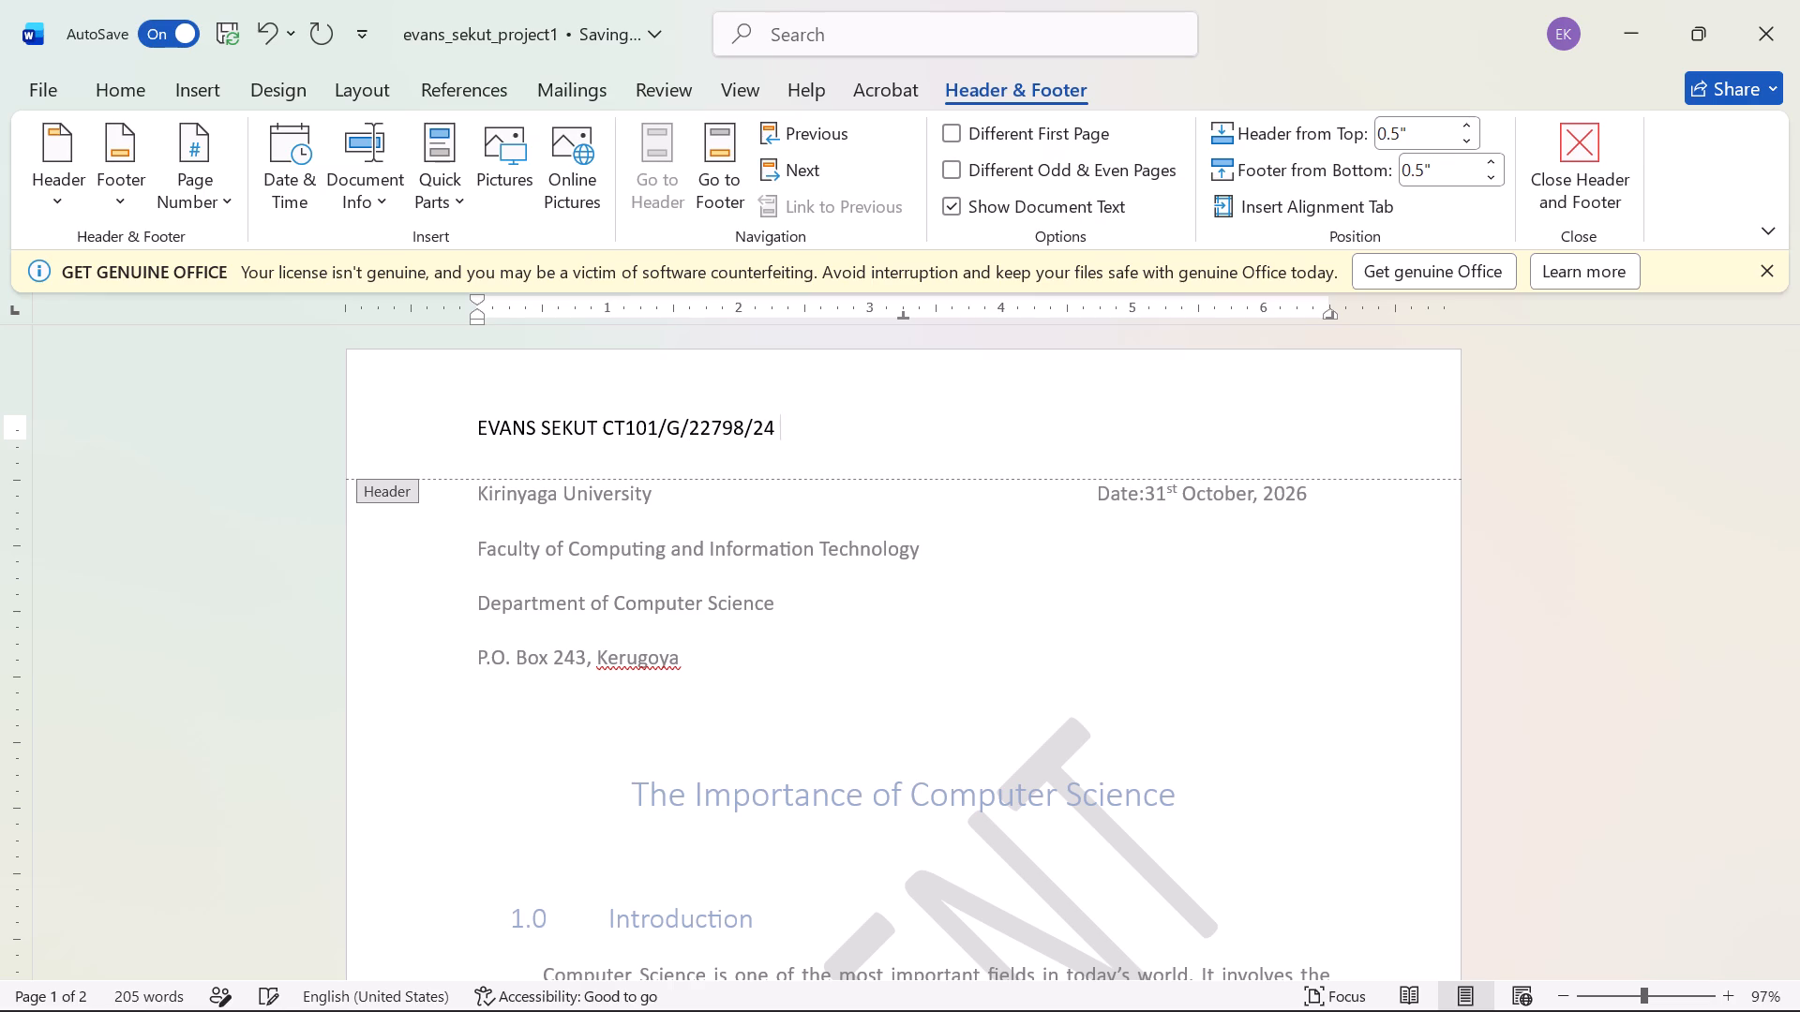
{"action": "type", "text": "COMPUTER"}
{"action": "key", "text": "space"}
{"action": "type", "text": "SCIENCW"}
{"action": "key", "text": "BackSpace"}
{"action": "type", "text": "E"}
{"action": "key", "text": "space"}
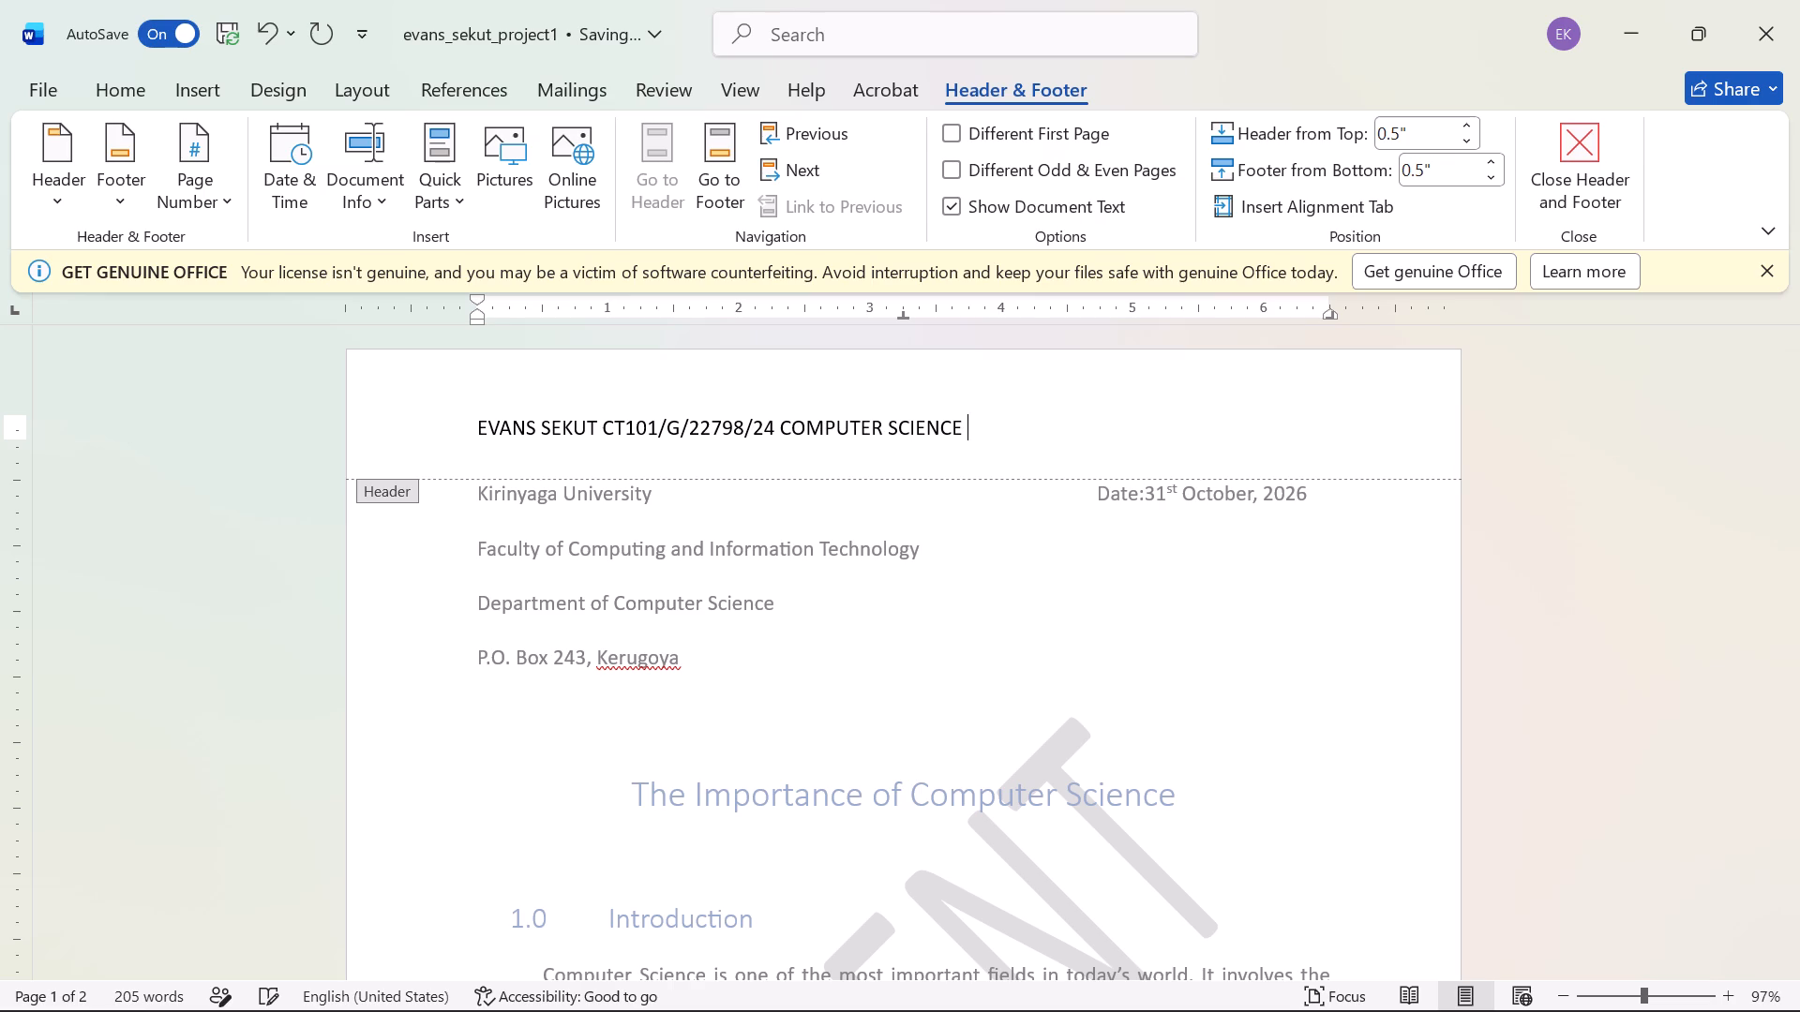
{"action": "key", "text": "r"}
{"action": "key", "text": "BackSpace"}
Add YEAR 2 after COMPUTER SCIENCE in the page header, start a new line below it and return to the document body.
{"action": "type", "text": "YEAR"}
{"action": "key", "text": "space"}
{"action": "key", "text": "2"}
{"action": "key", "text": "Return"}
{"action": "left_click", "coordinate": [677, 637]}
{"action": "double_click", "coordinate": [757, 654]}
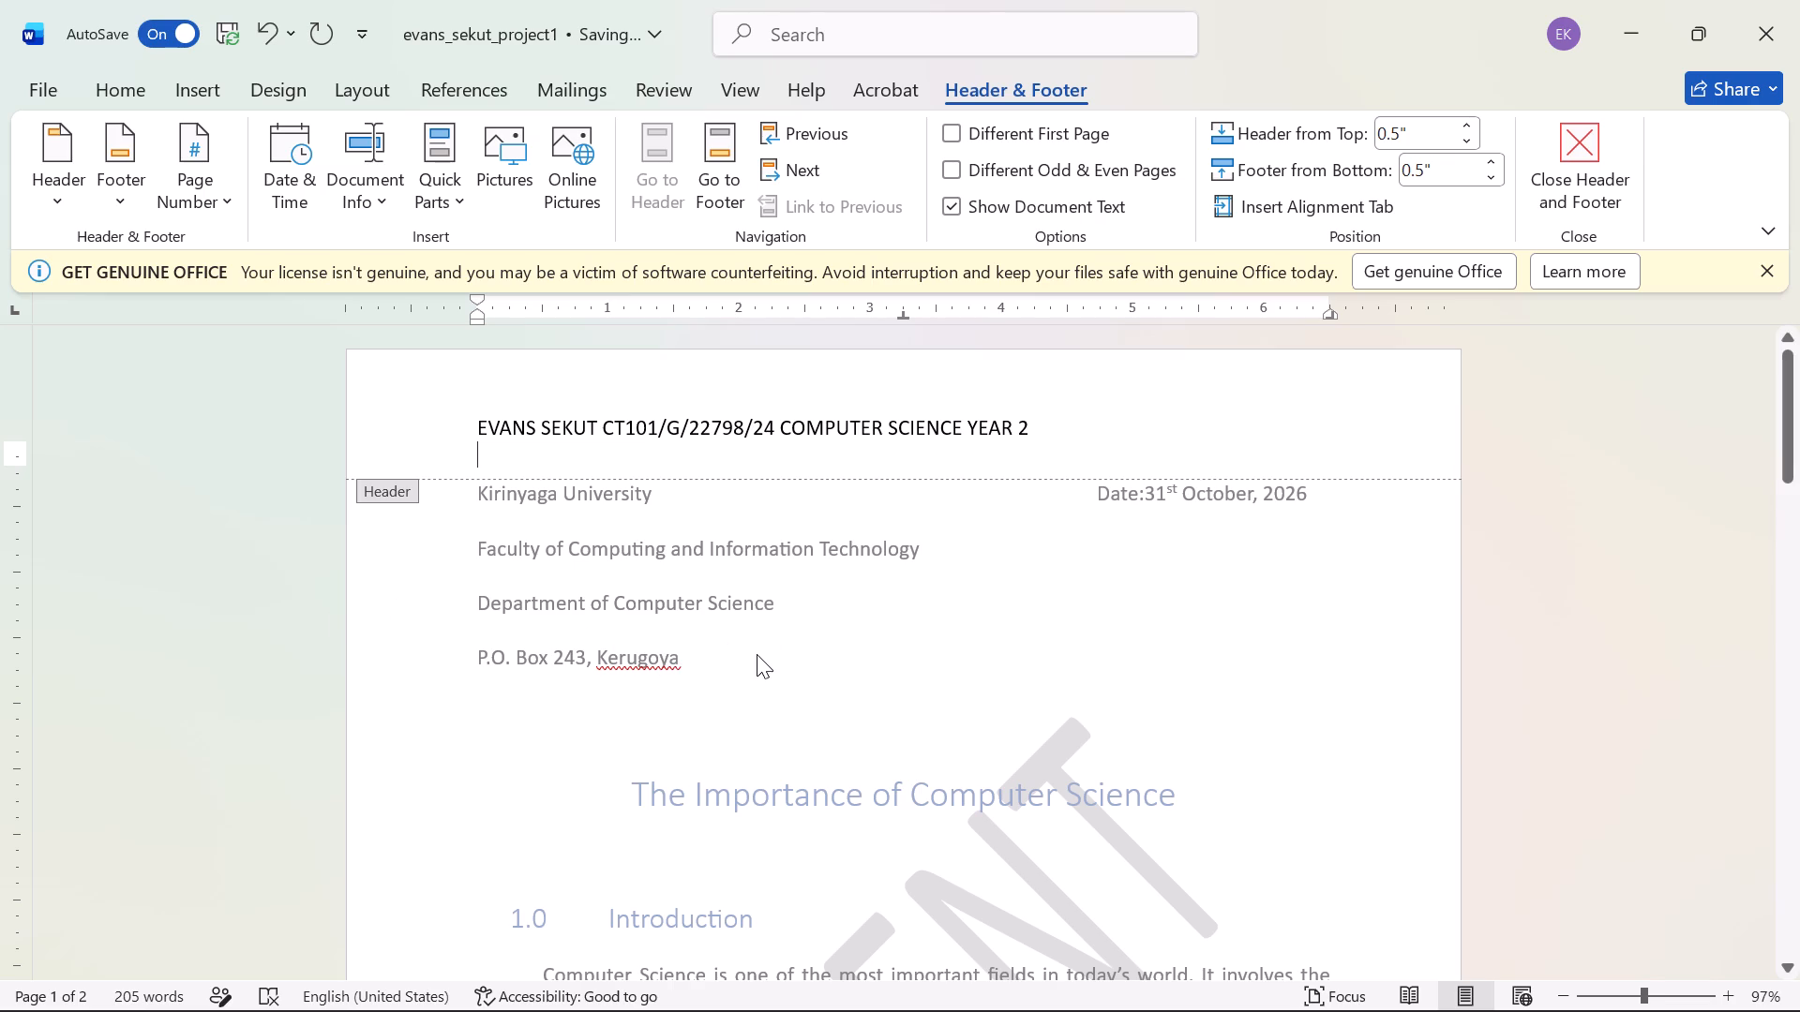
Undo the last two header edits and redo one of them.
{"action": "scroll", "coordinate": [591, 491], "scroll_direction": "up", "scroll_amount": 4}
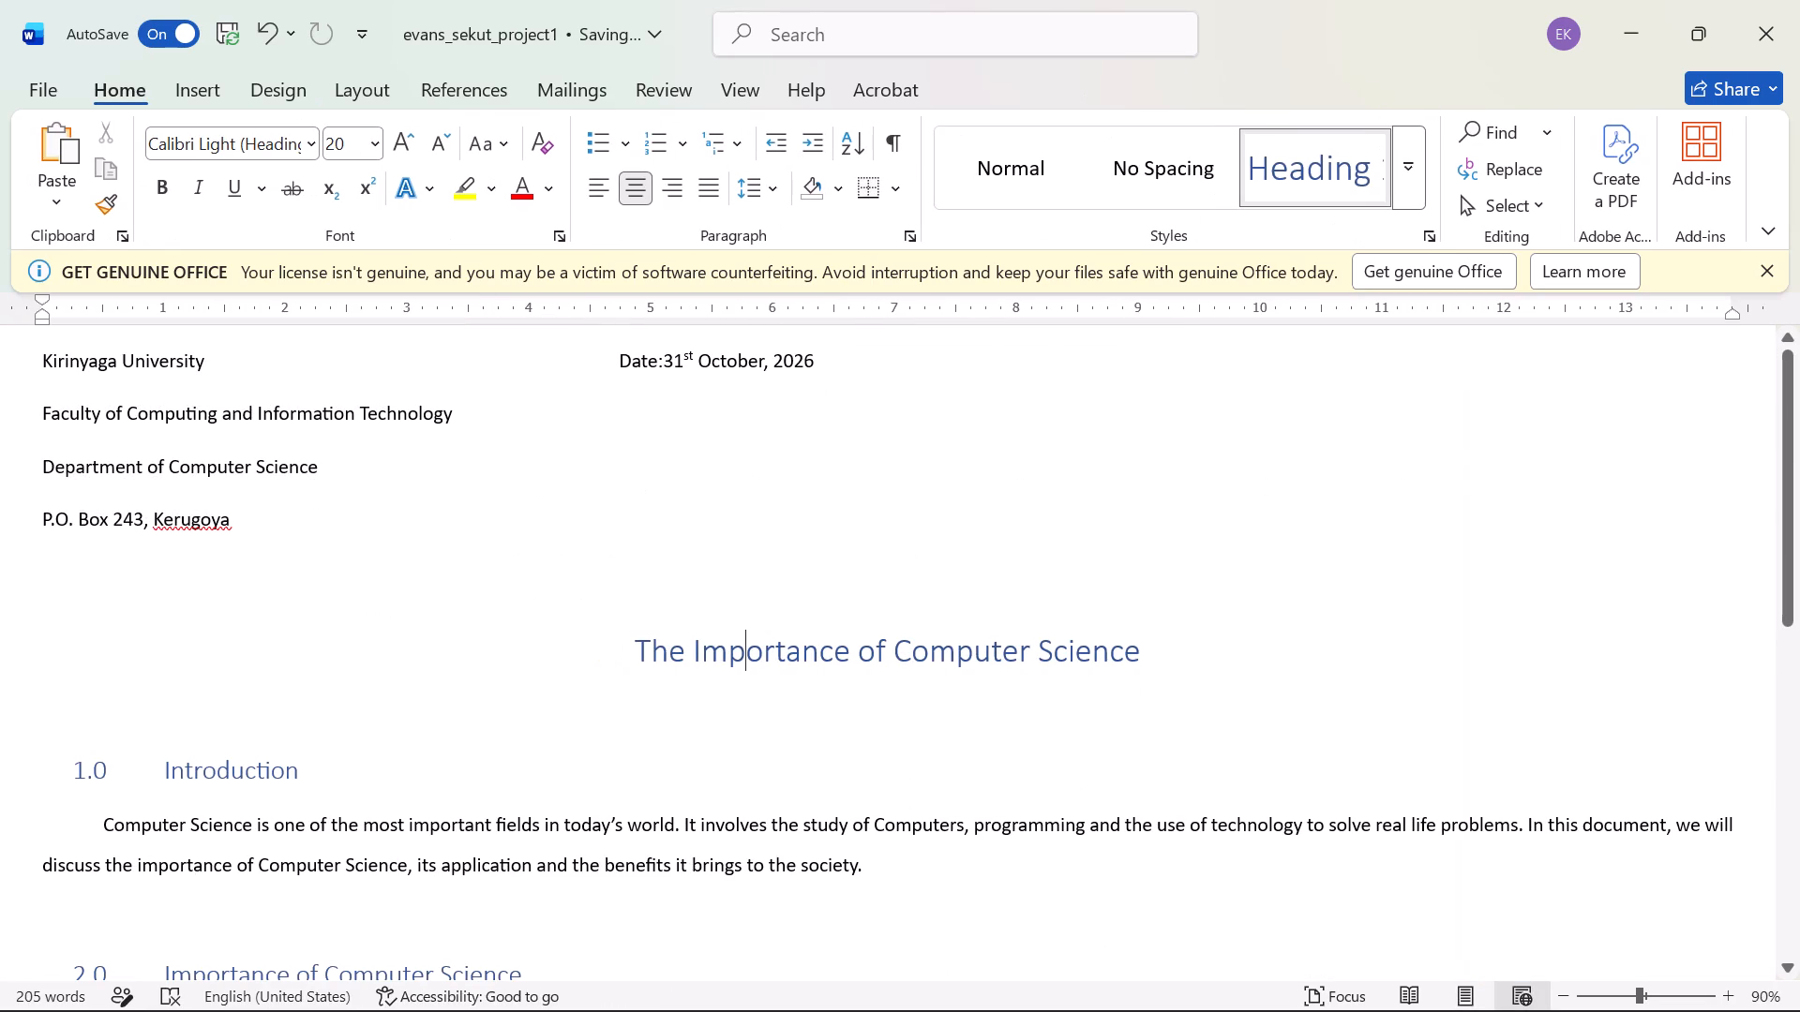
{"action": "scroll", "coordinate": [591, 491], "scroll_direction": "down", "scroll_amount": 3}
{"action": "scroll", "coordinate": [591, 491], "scroll_direction": "up", "scroll_amount": 5}
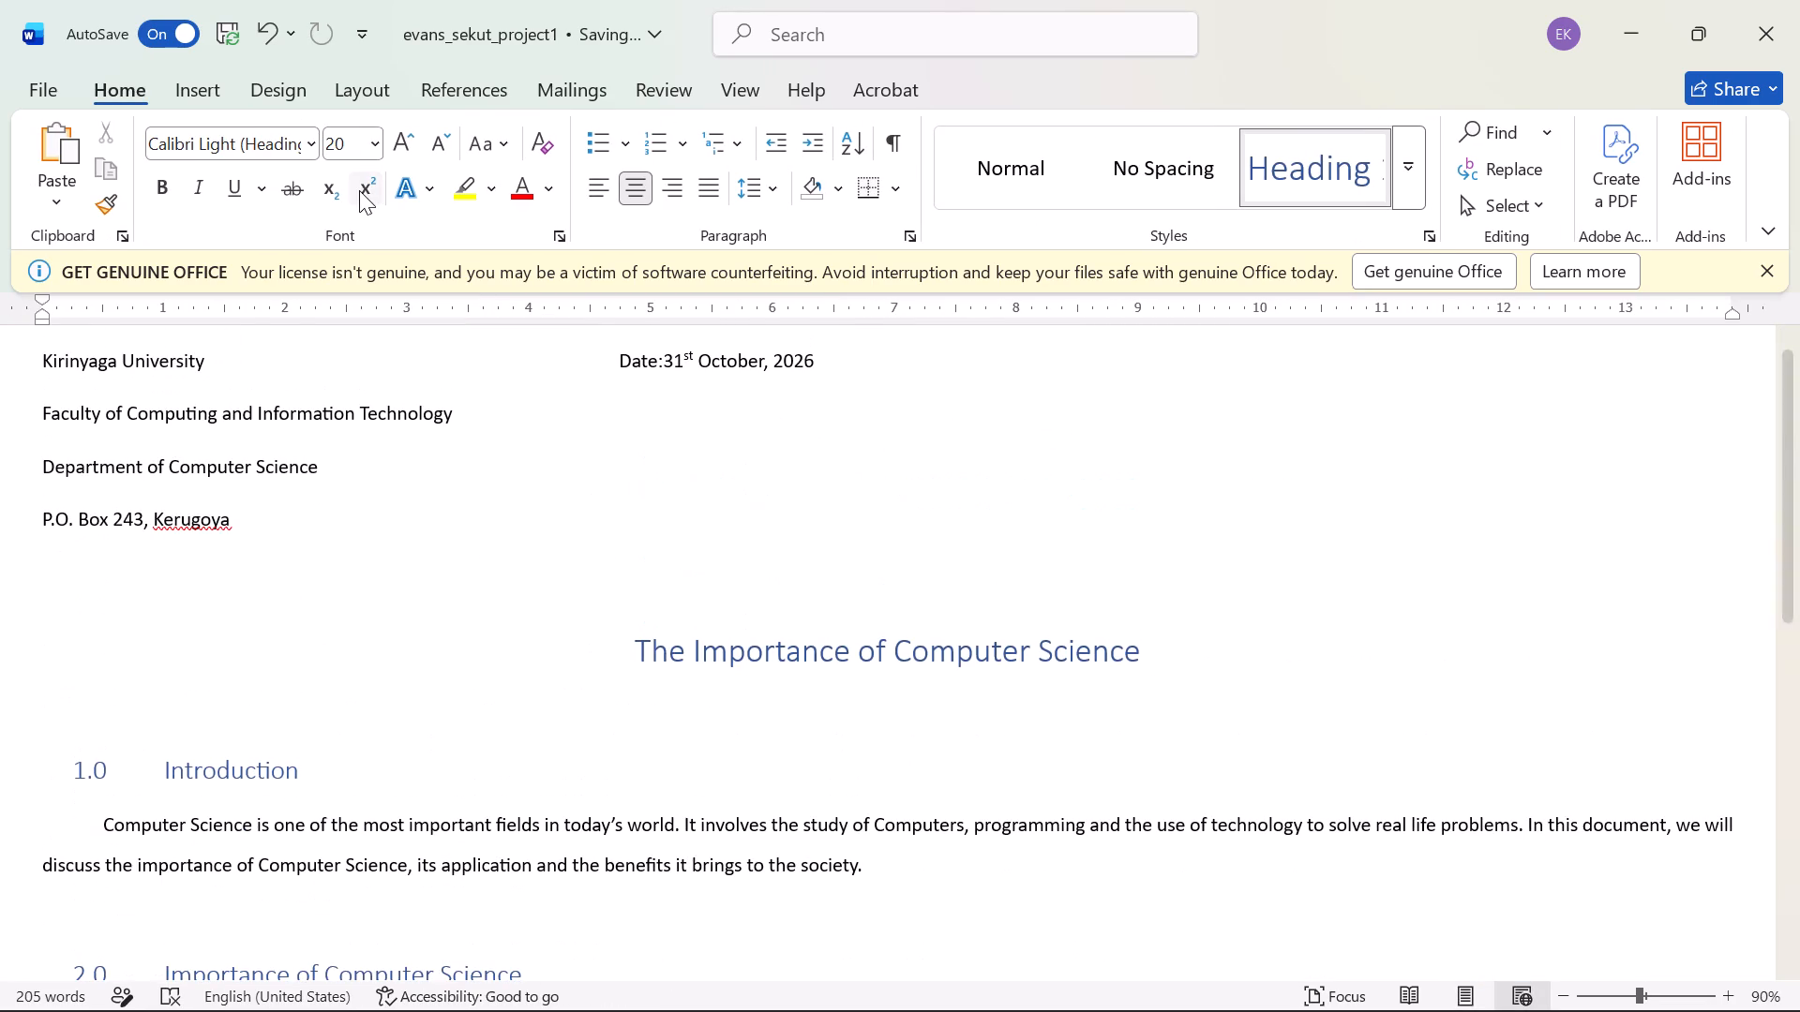
{"action": "left_click", "coordinate": [263, 38]}
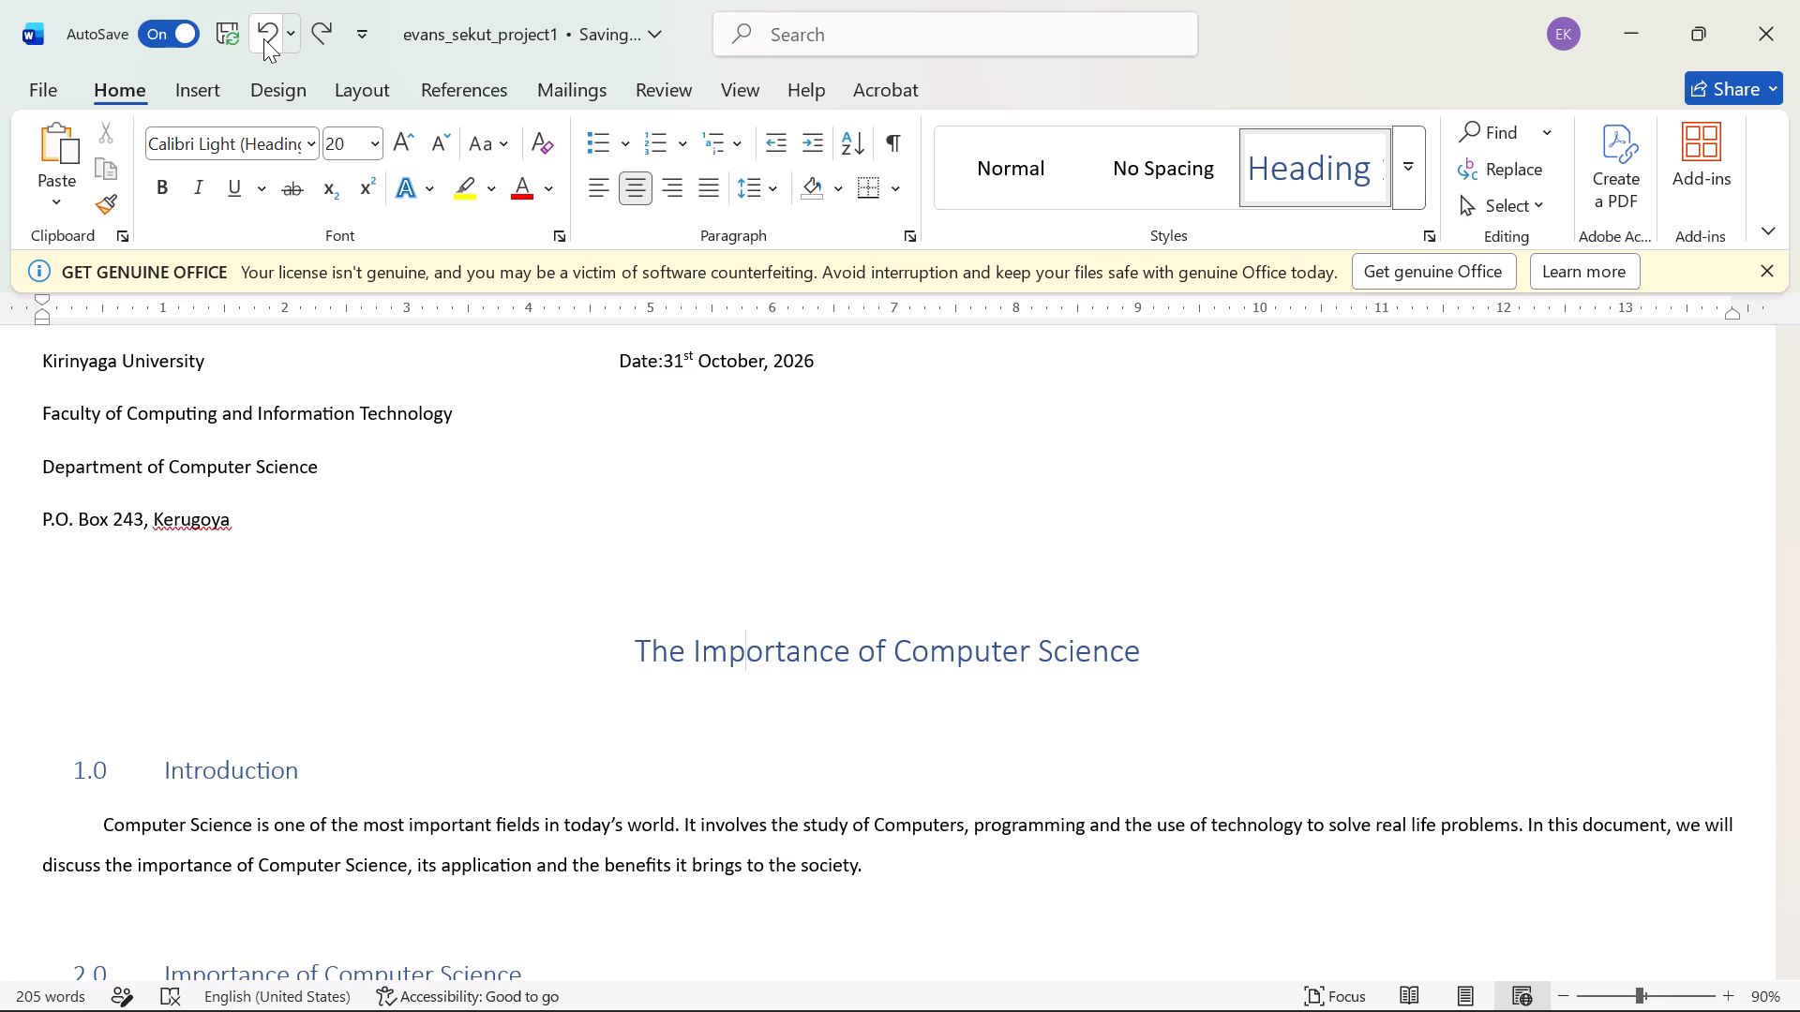
{"action": "left_click", "coordinate": [263, 38]}
{"action": "left_click", "coordinate": [327, 28]}
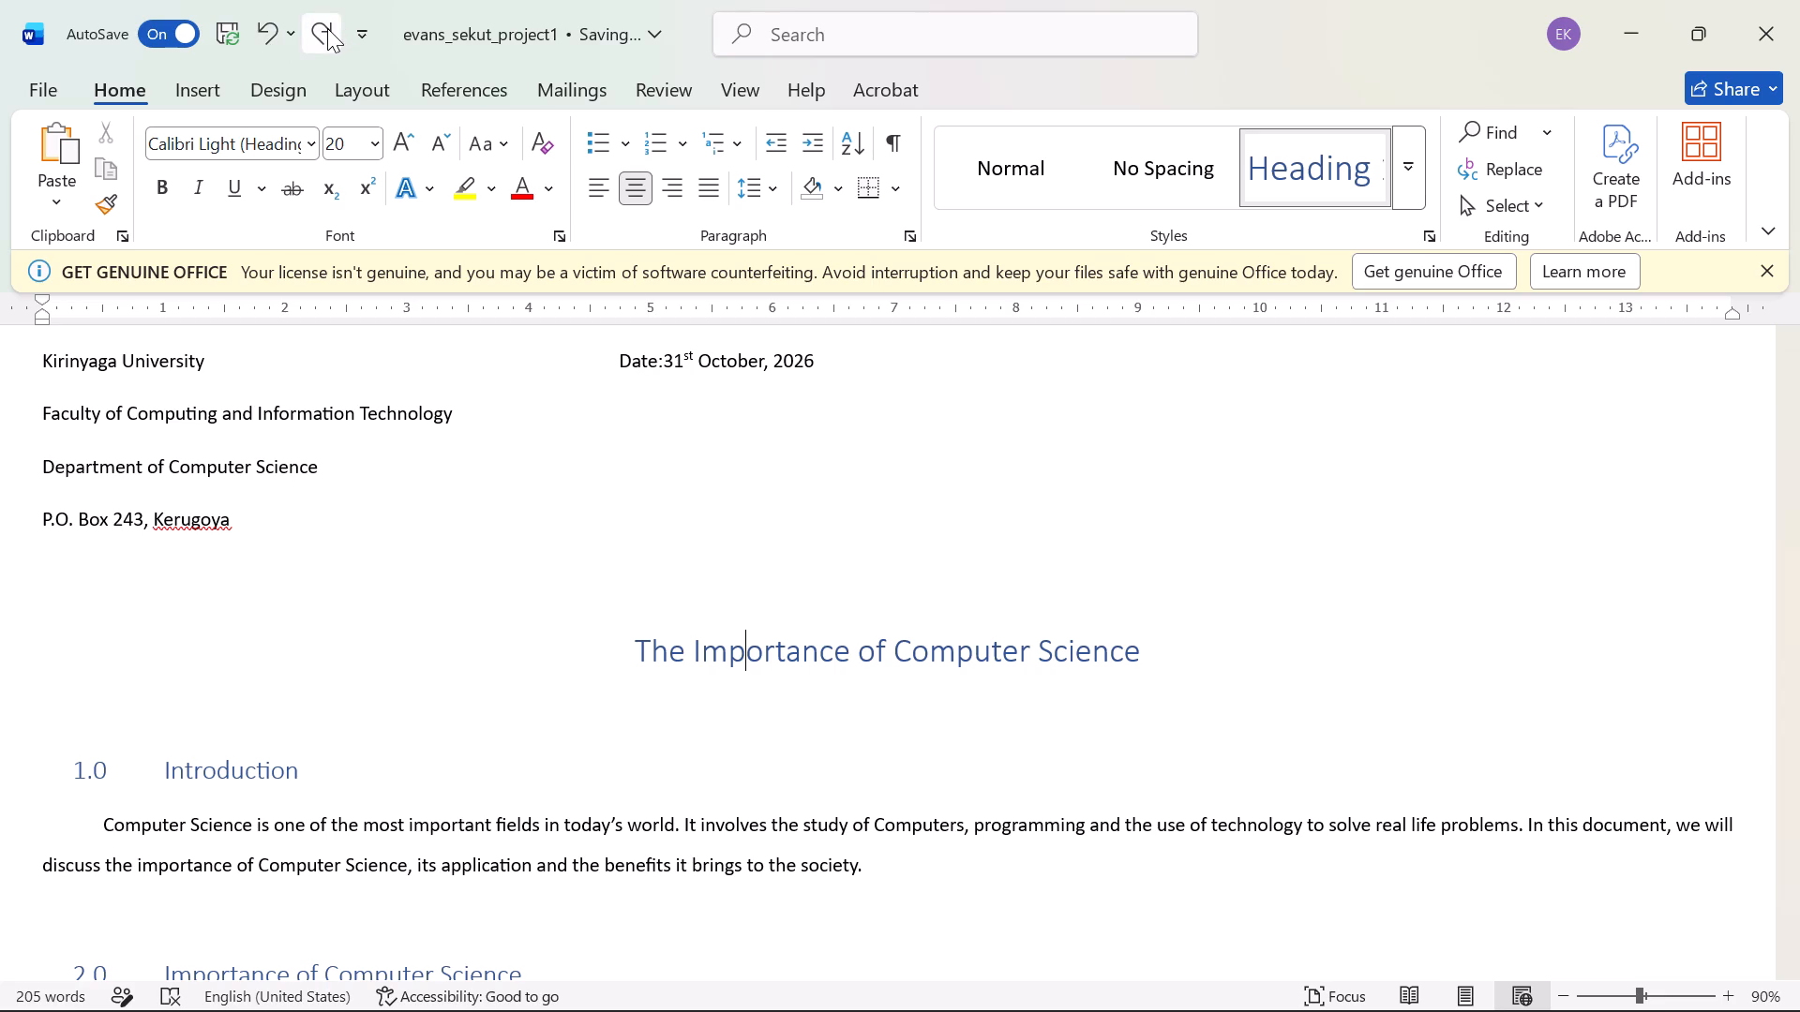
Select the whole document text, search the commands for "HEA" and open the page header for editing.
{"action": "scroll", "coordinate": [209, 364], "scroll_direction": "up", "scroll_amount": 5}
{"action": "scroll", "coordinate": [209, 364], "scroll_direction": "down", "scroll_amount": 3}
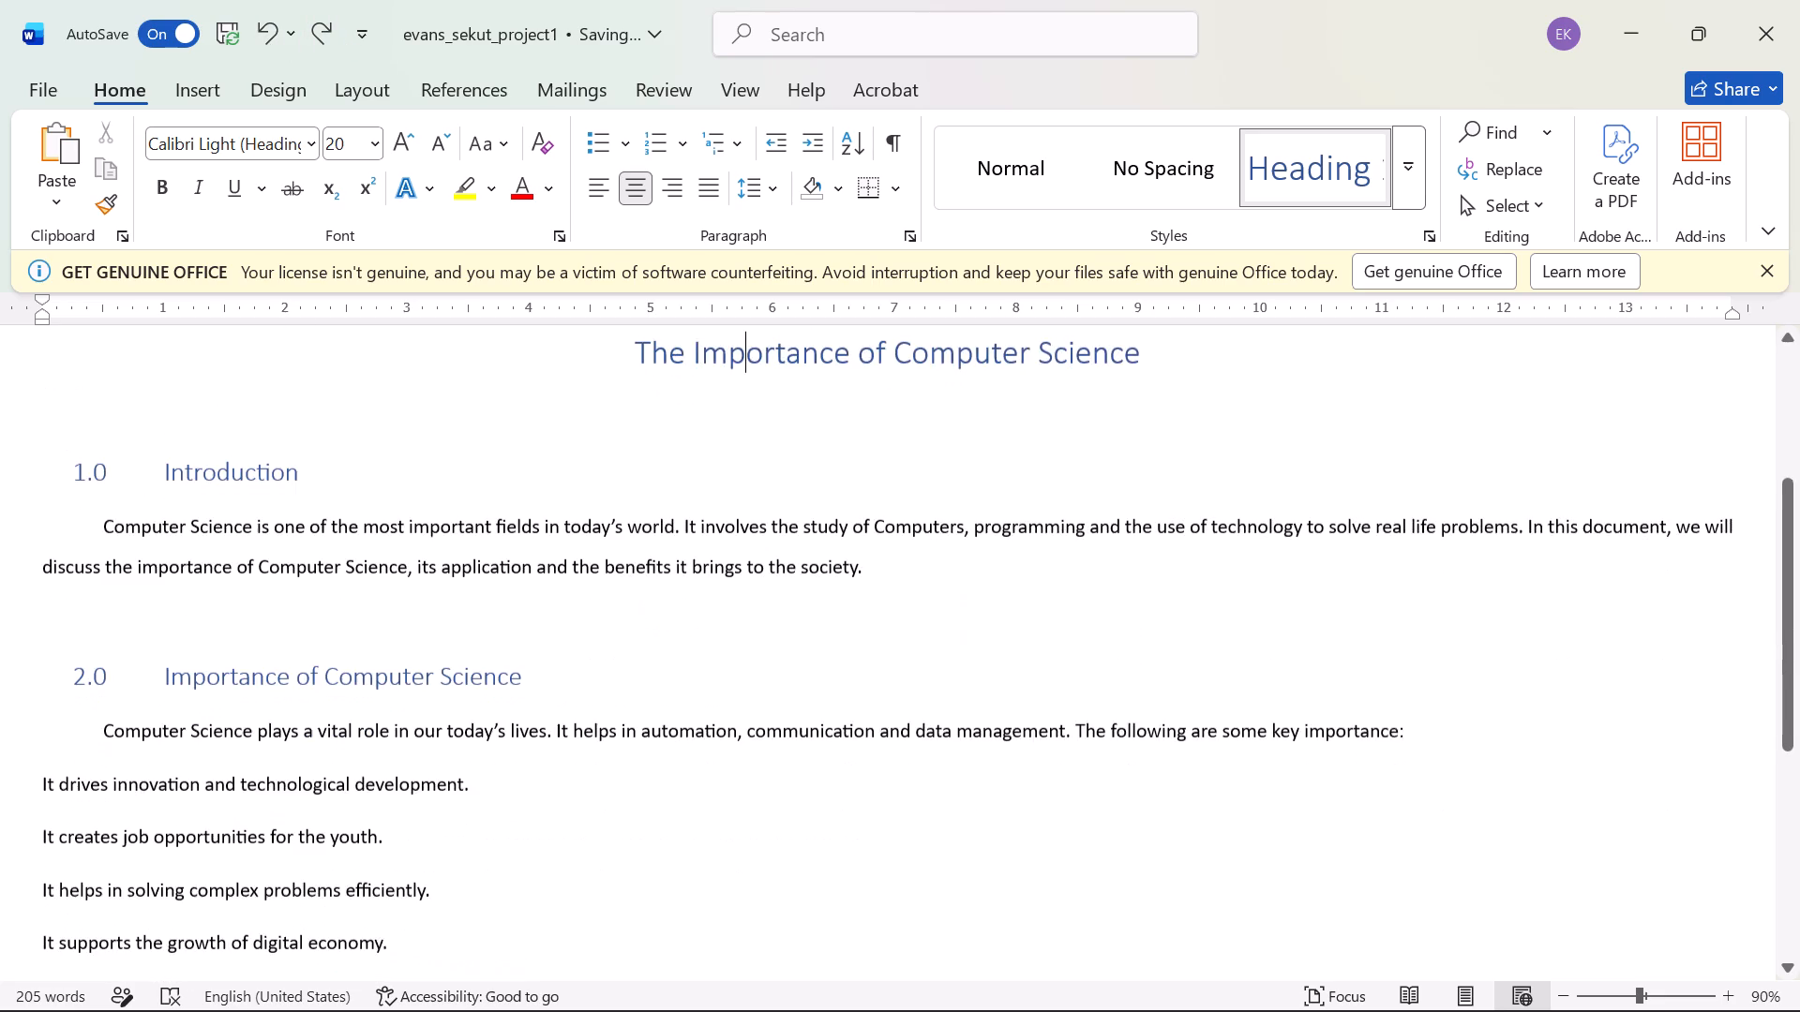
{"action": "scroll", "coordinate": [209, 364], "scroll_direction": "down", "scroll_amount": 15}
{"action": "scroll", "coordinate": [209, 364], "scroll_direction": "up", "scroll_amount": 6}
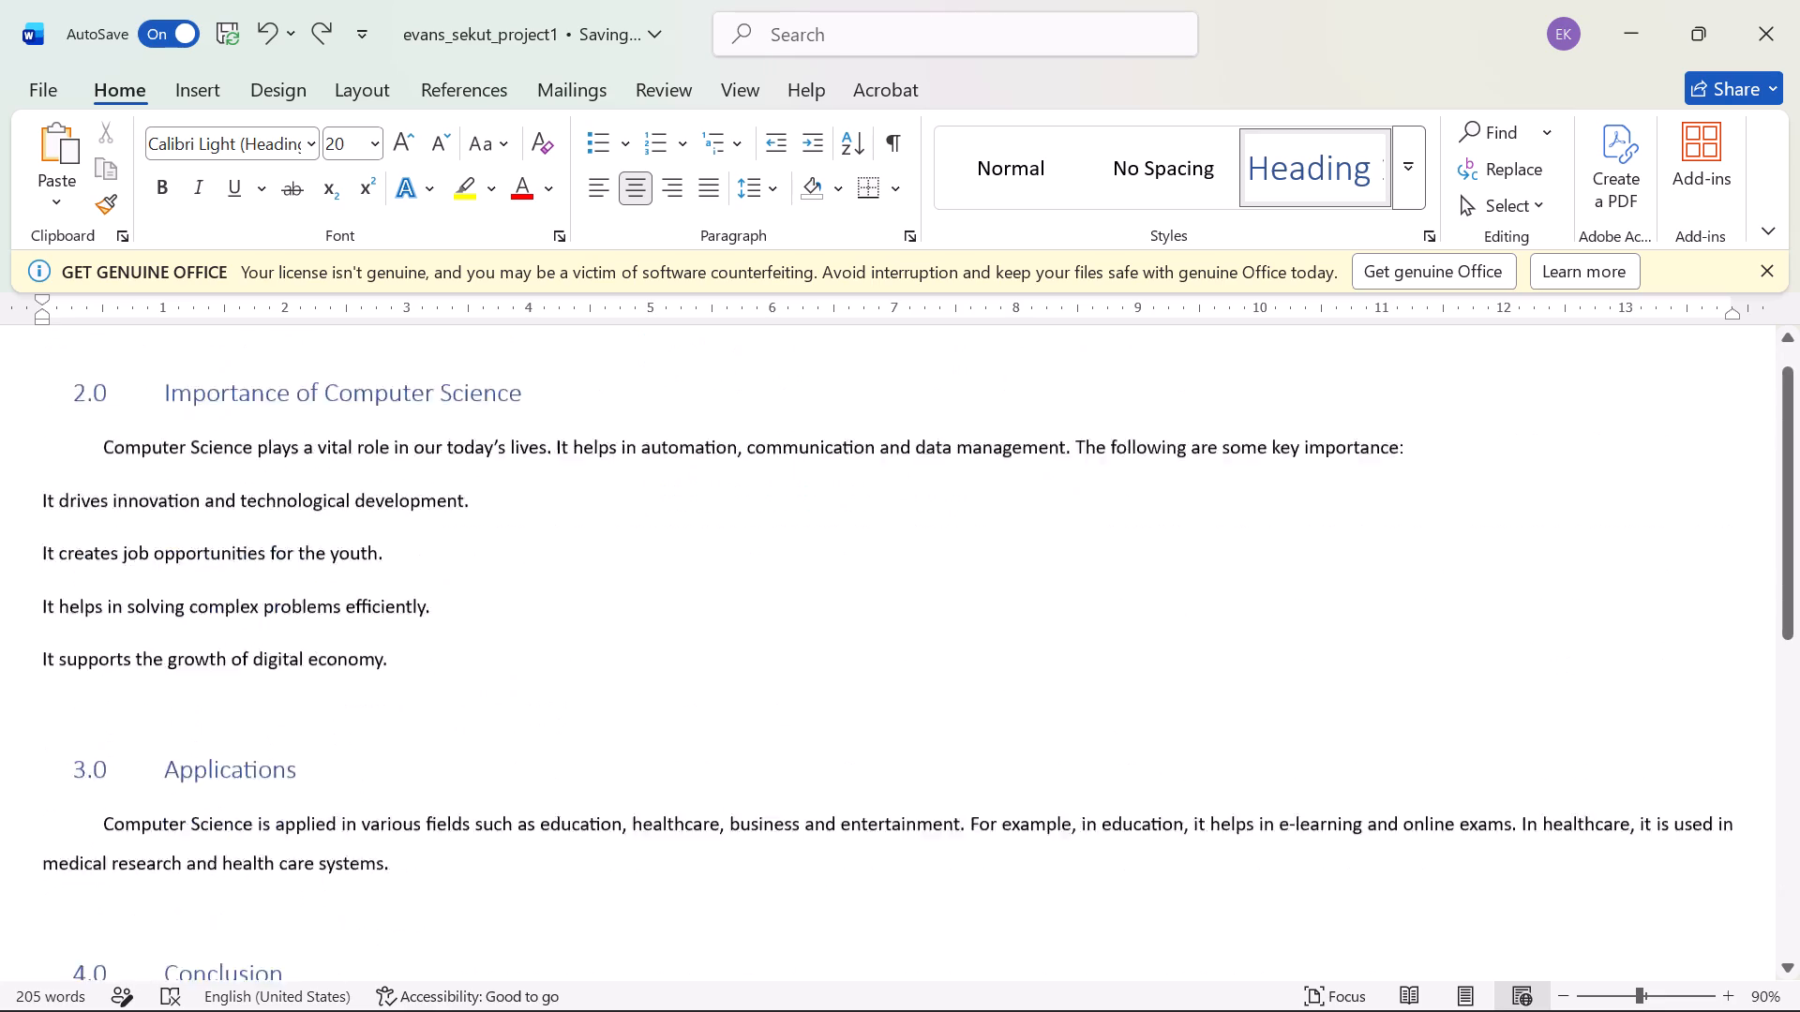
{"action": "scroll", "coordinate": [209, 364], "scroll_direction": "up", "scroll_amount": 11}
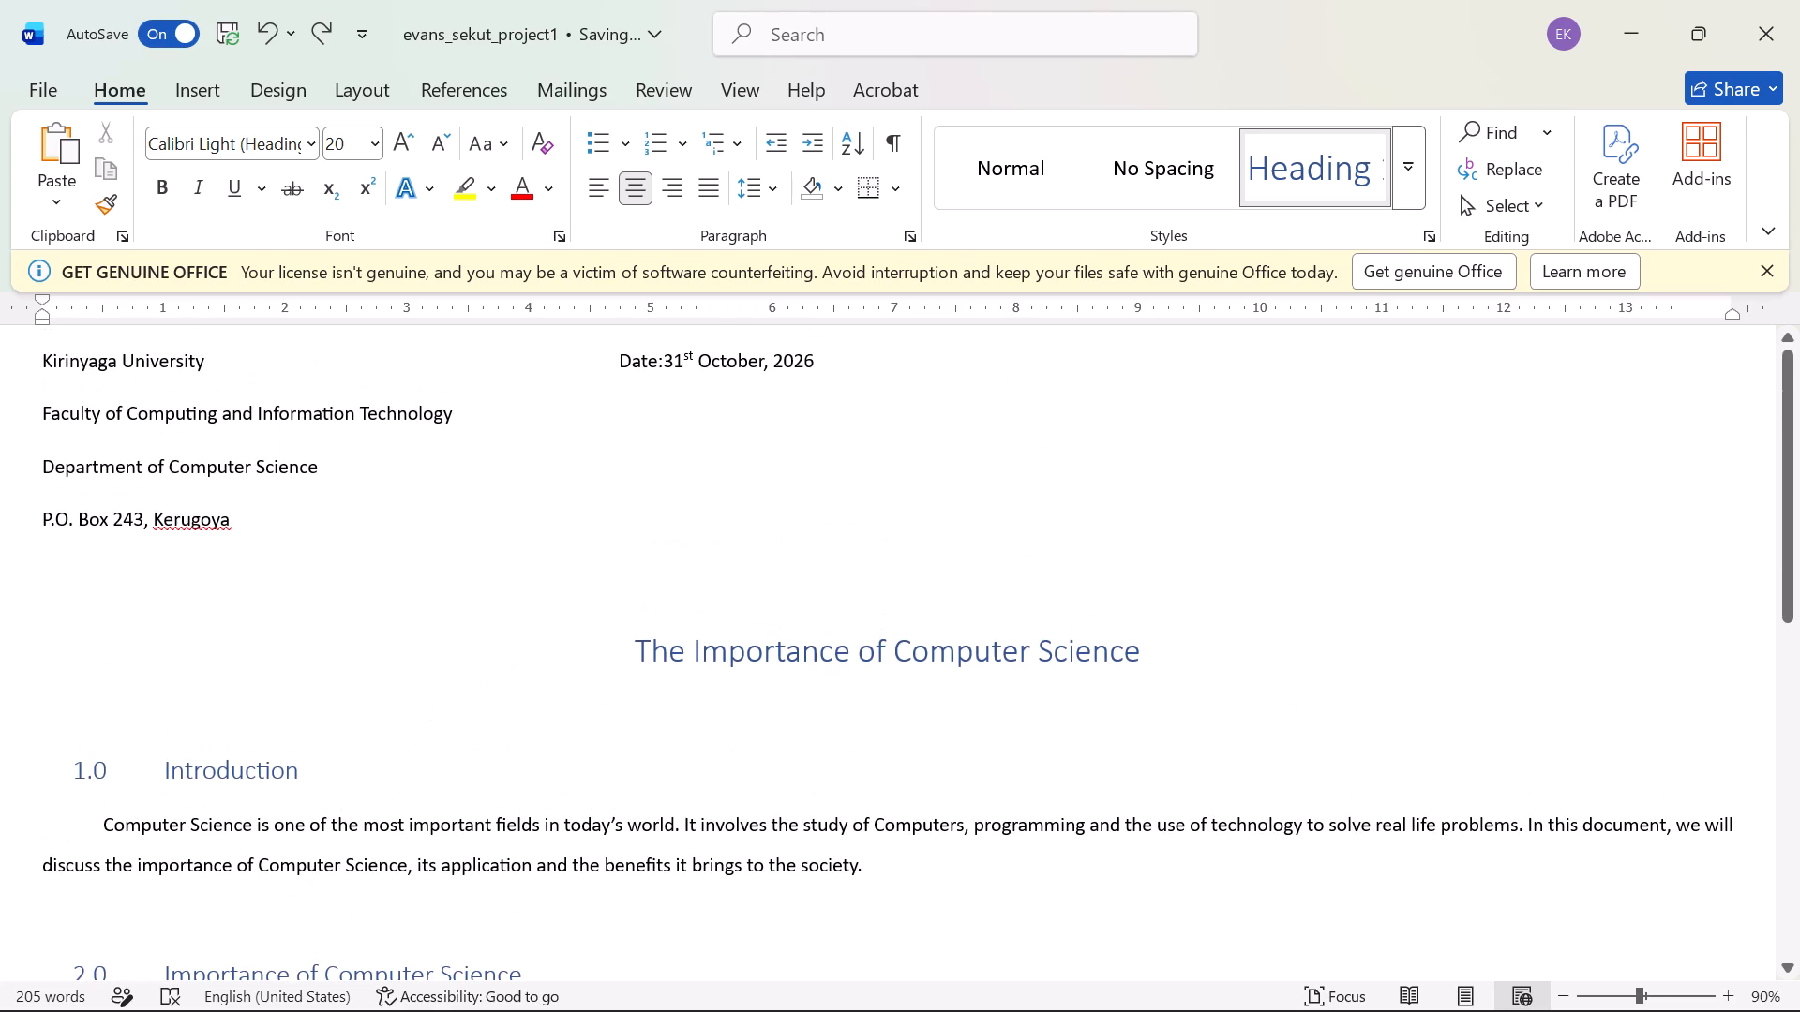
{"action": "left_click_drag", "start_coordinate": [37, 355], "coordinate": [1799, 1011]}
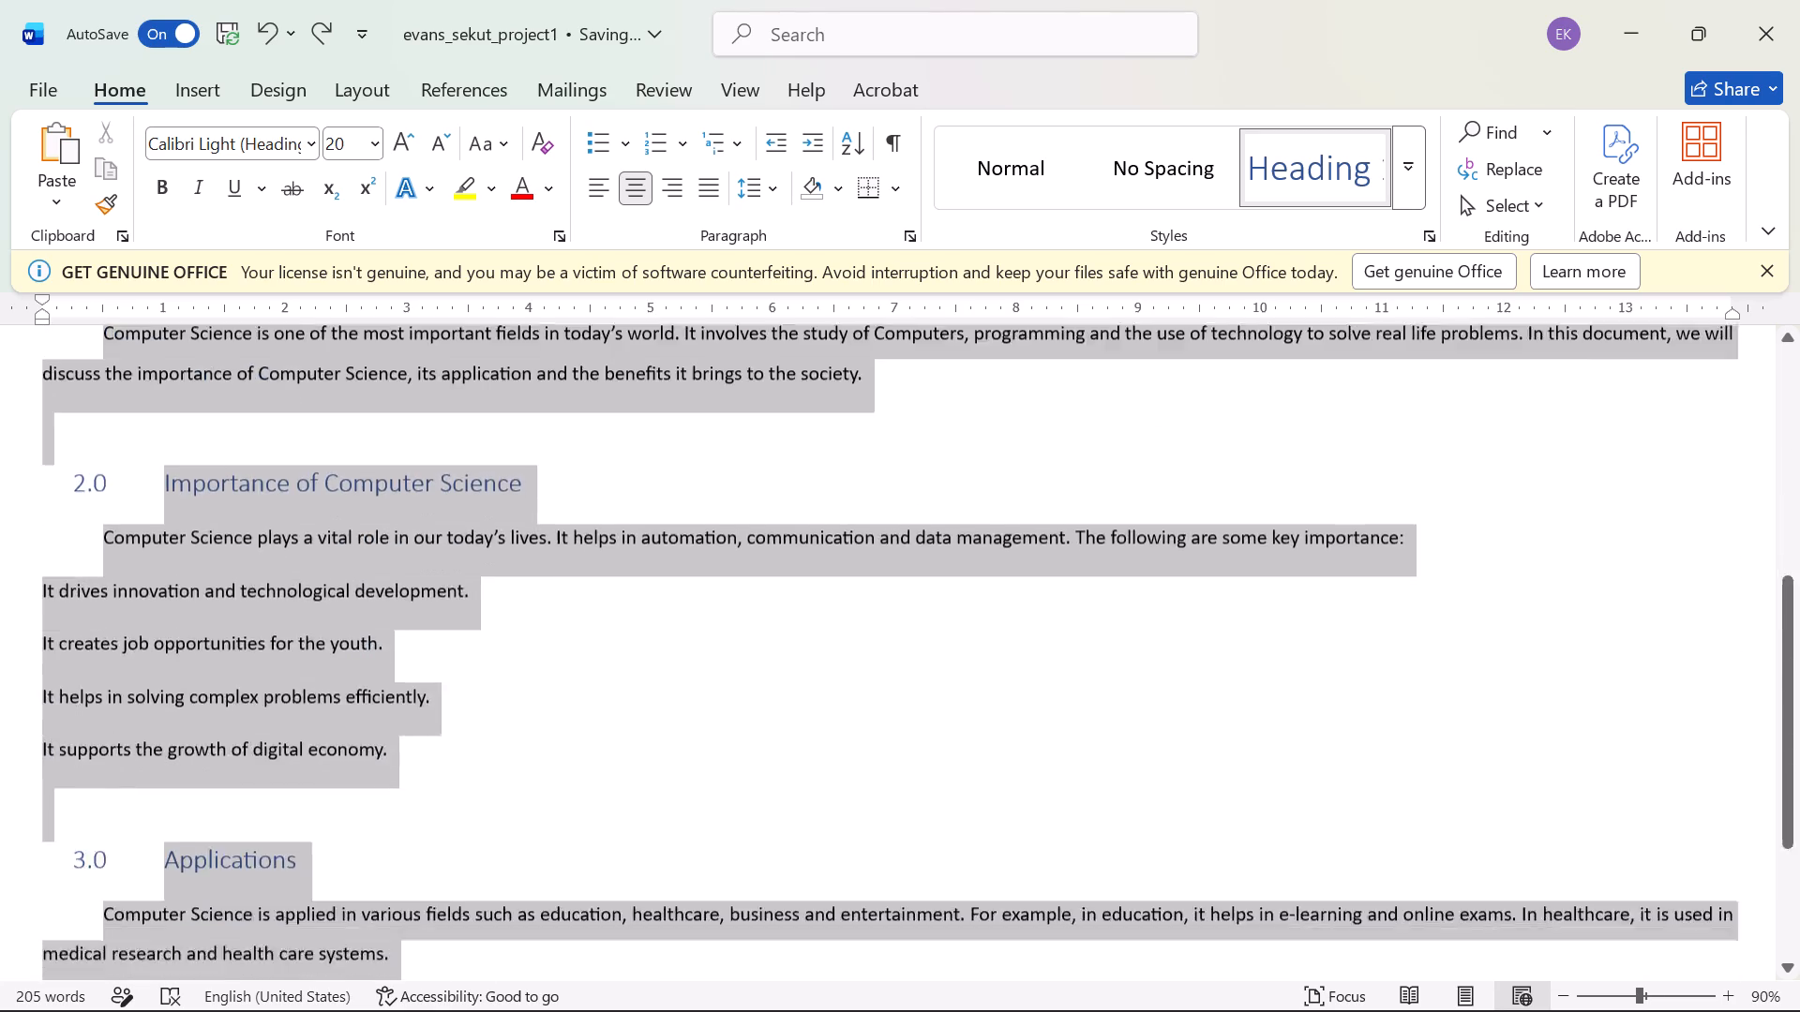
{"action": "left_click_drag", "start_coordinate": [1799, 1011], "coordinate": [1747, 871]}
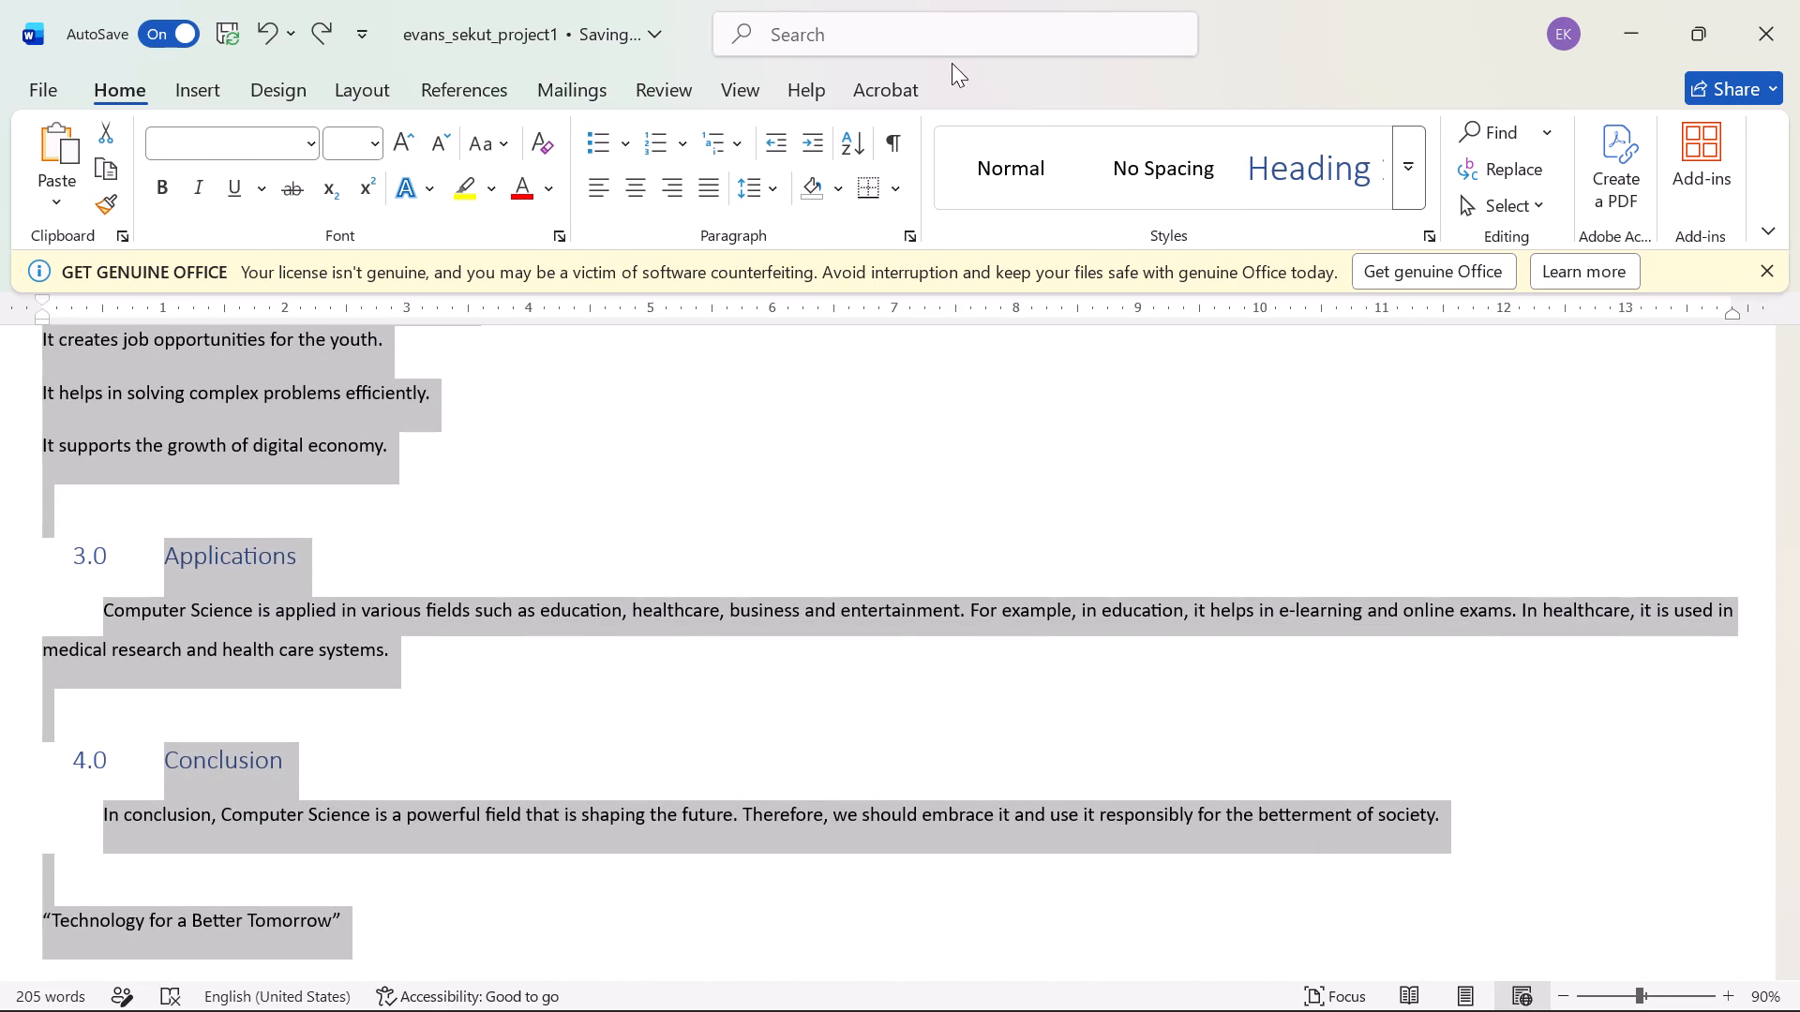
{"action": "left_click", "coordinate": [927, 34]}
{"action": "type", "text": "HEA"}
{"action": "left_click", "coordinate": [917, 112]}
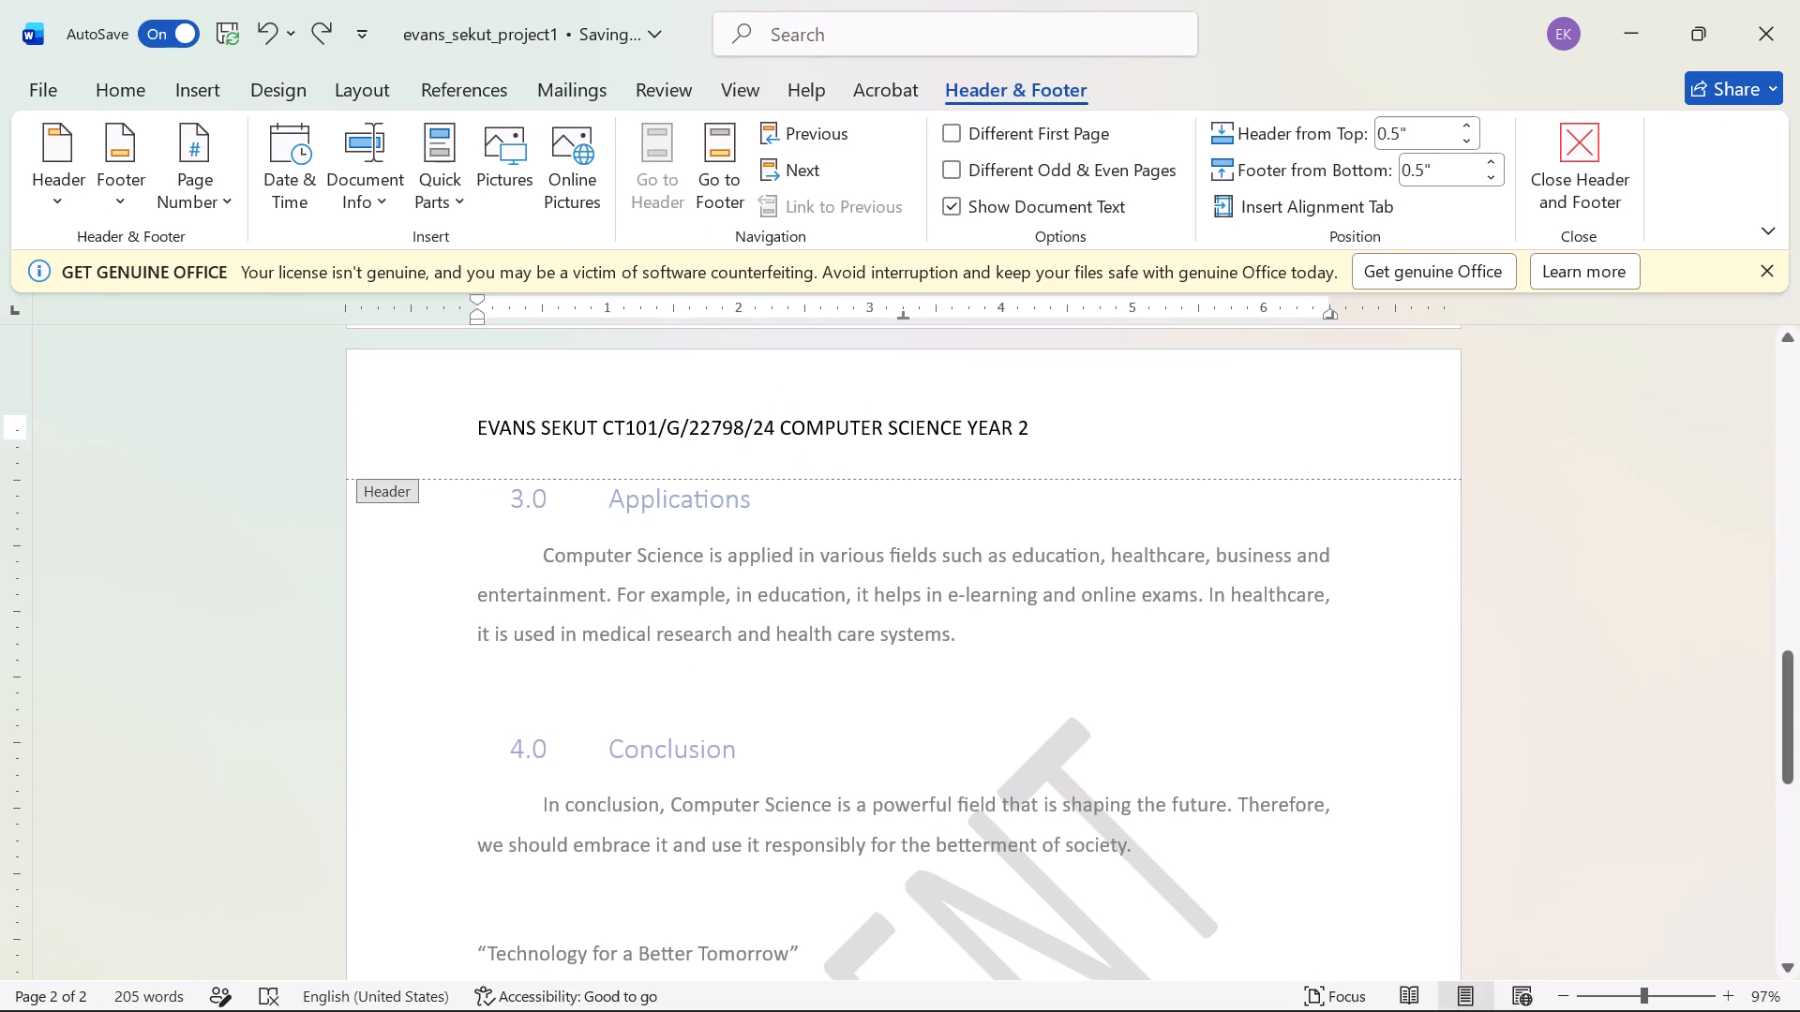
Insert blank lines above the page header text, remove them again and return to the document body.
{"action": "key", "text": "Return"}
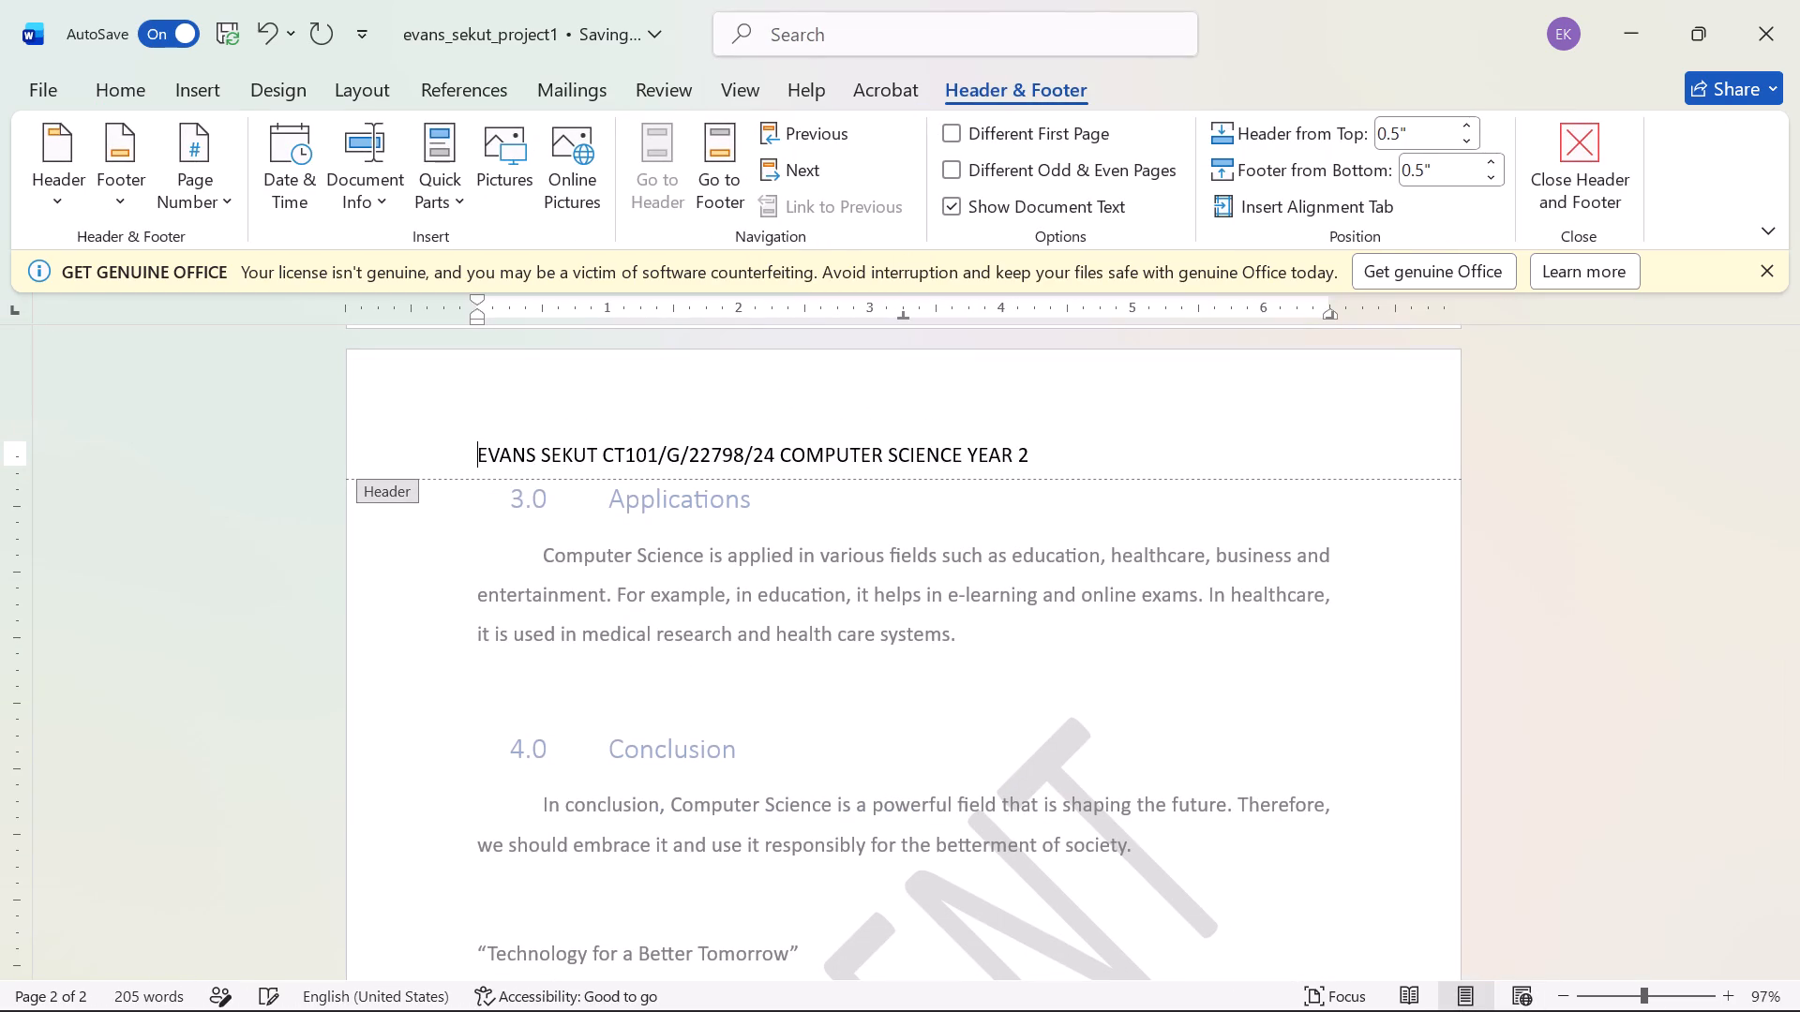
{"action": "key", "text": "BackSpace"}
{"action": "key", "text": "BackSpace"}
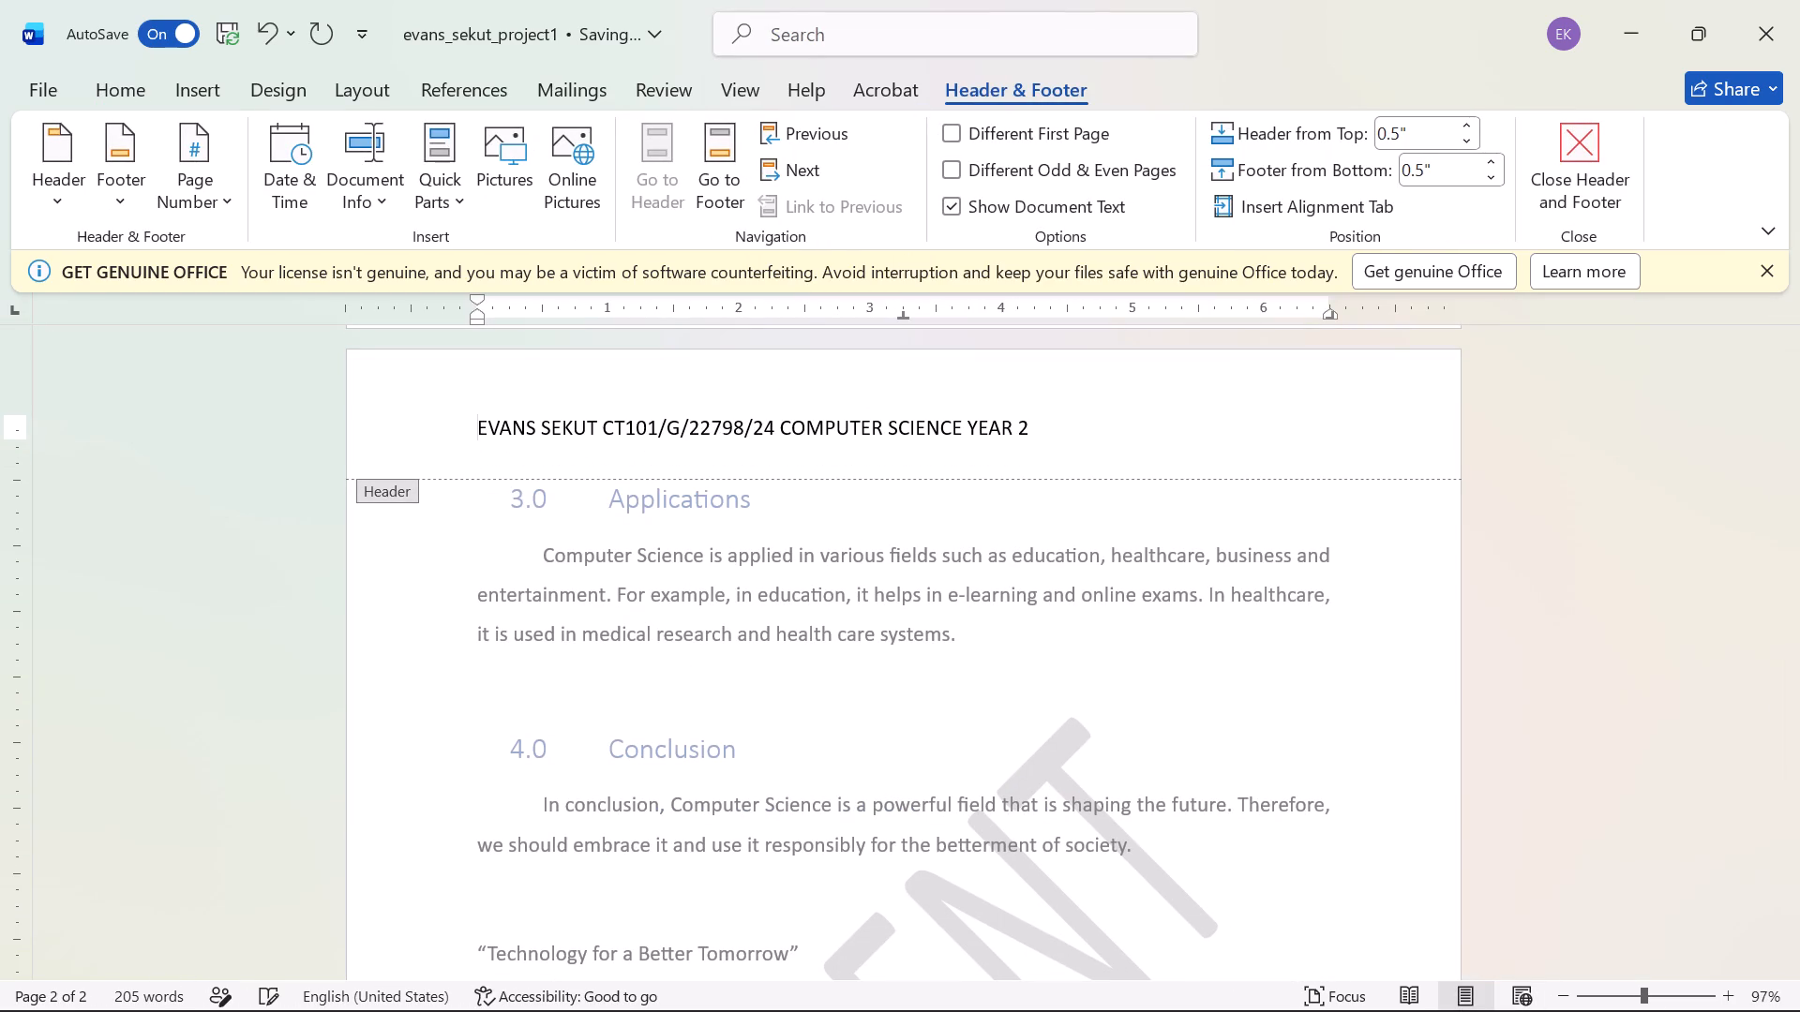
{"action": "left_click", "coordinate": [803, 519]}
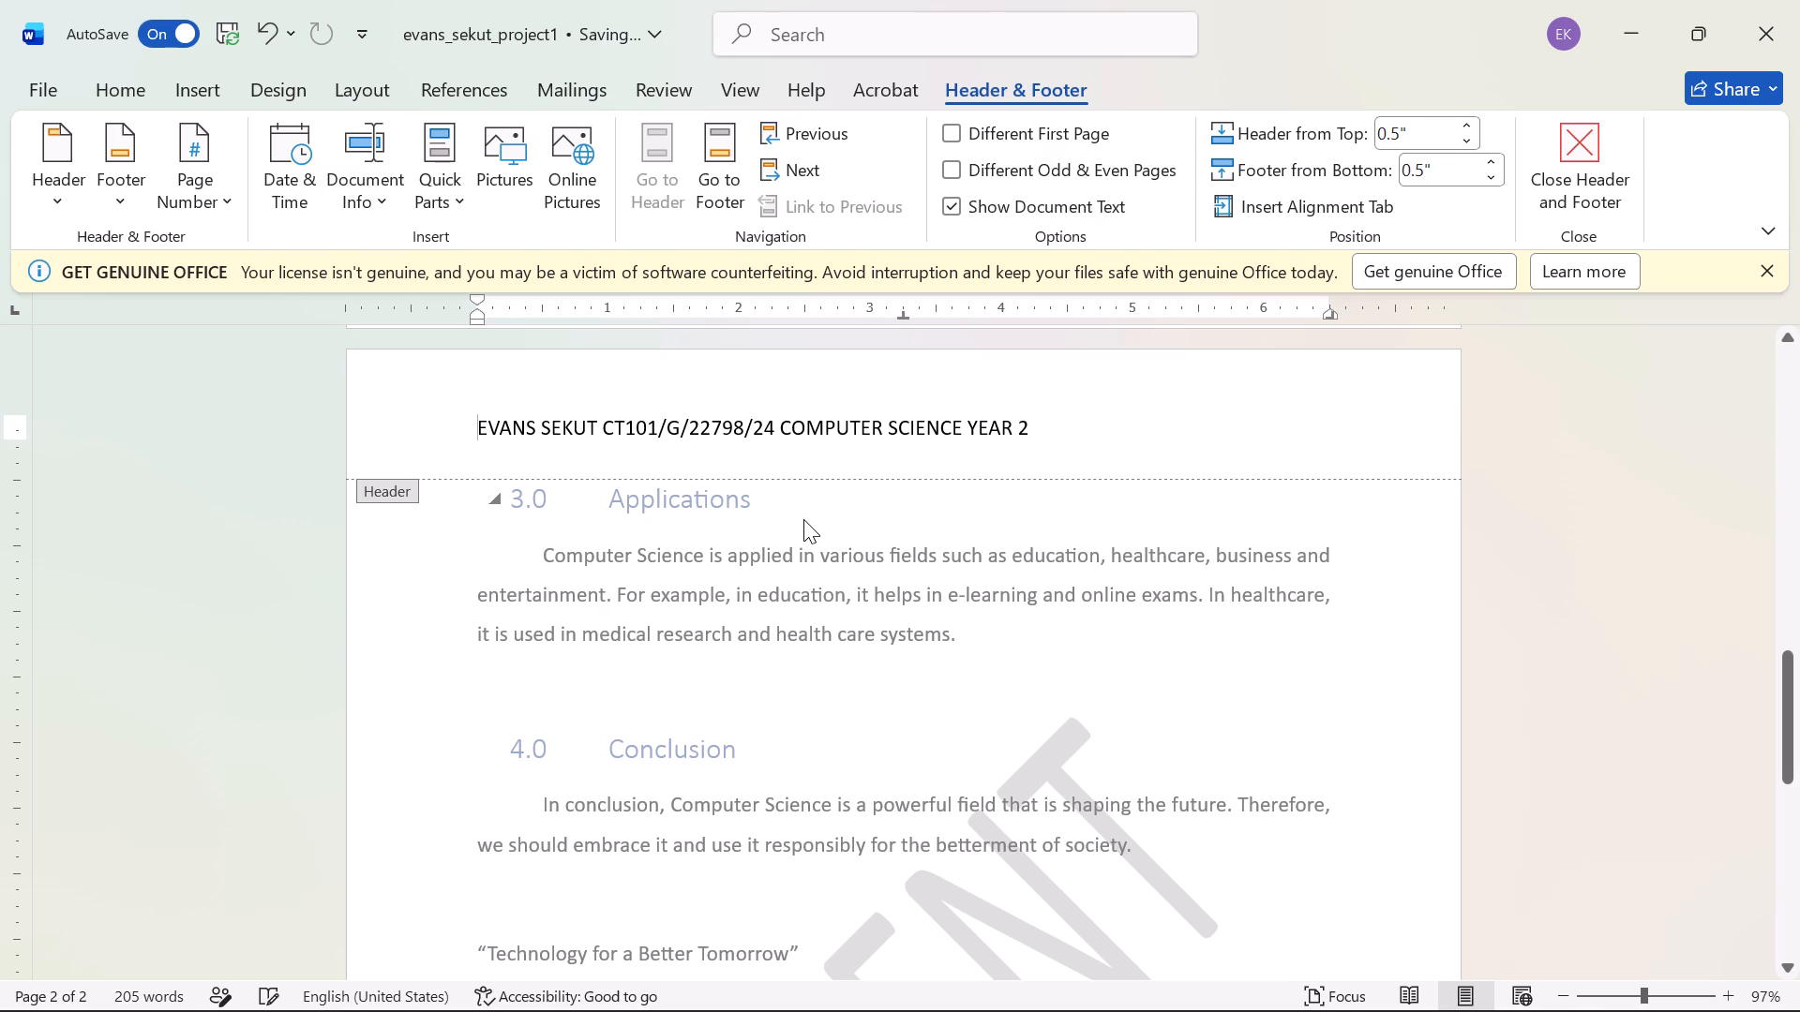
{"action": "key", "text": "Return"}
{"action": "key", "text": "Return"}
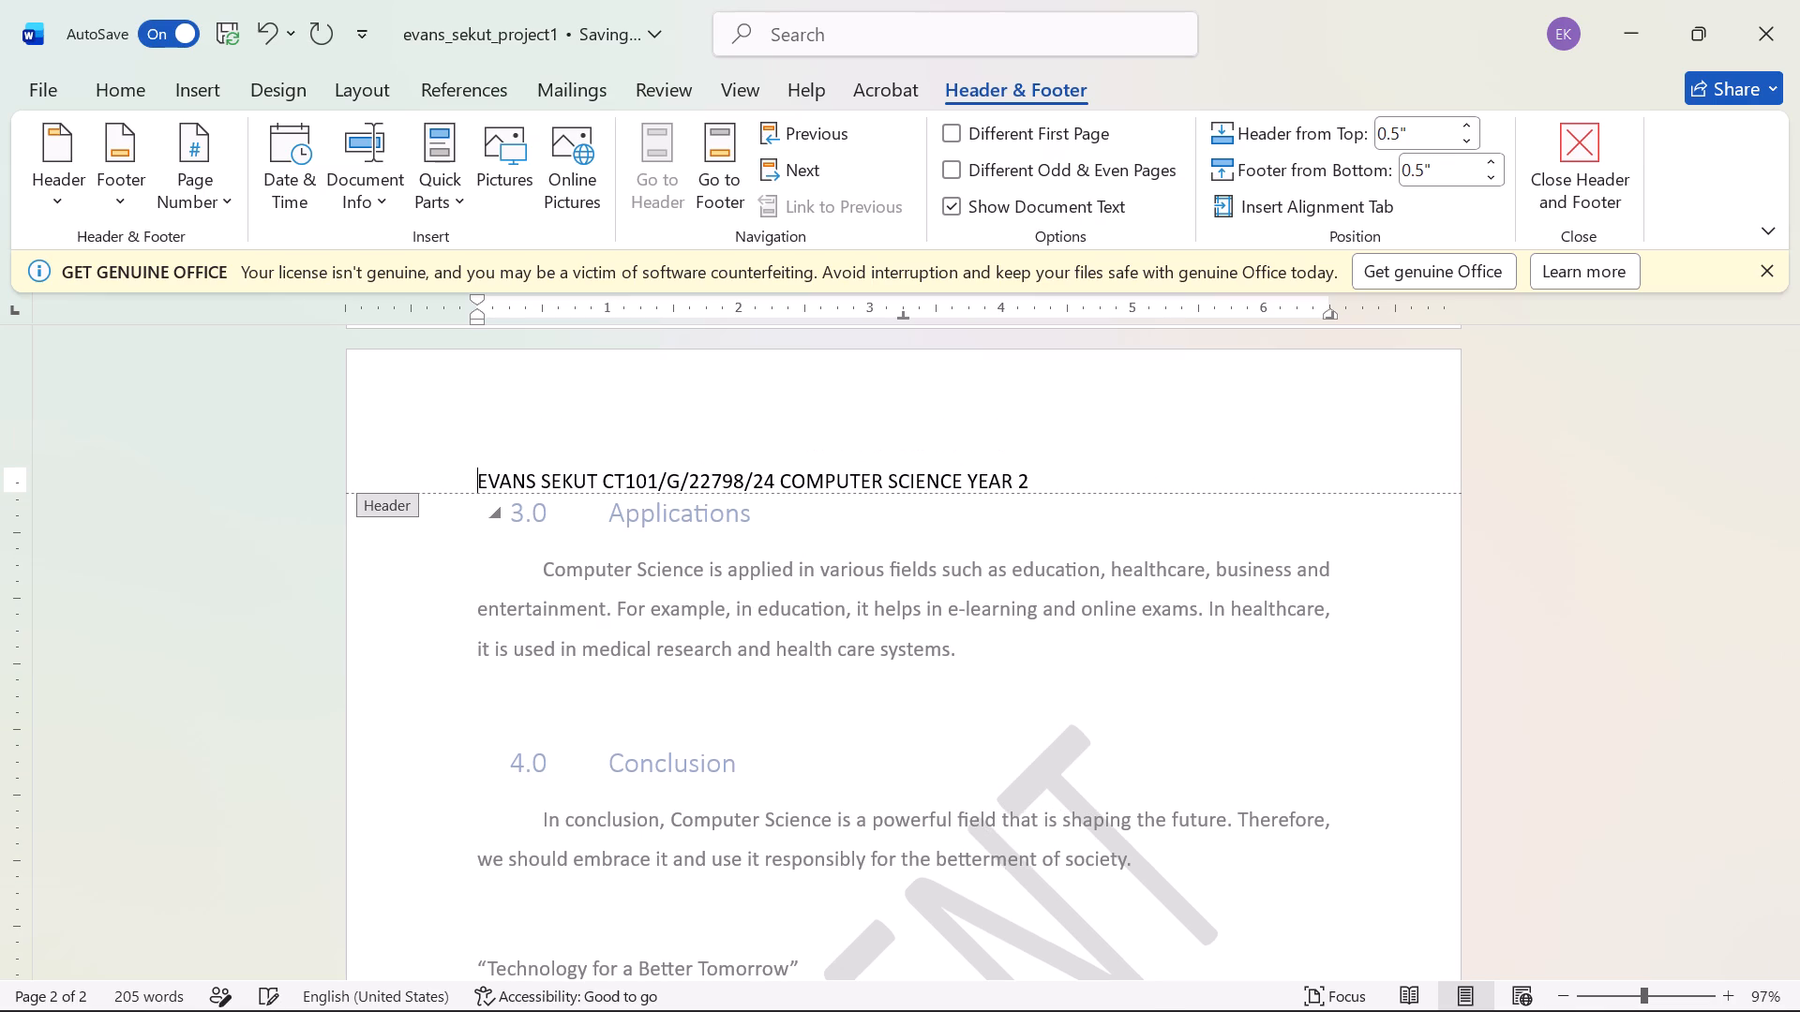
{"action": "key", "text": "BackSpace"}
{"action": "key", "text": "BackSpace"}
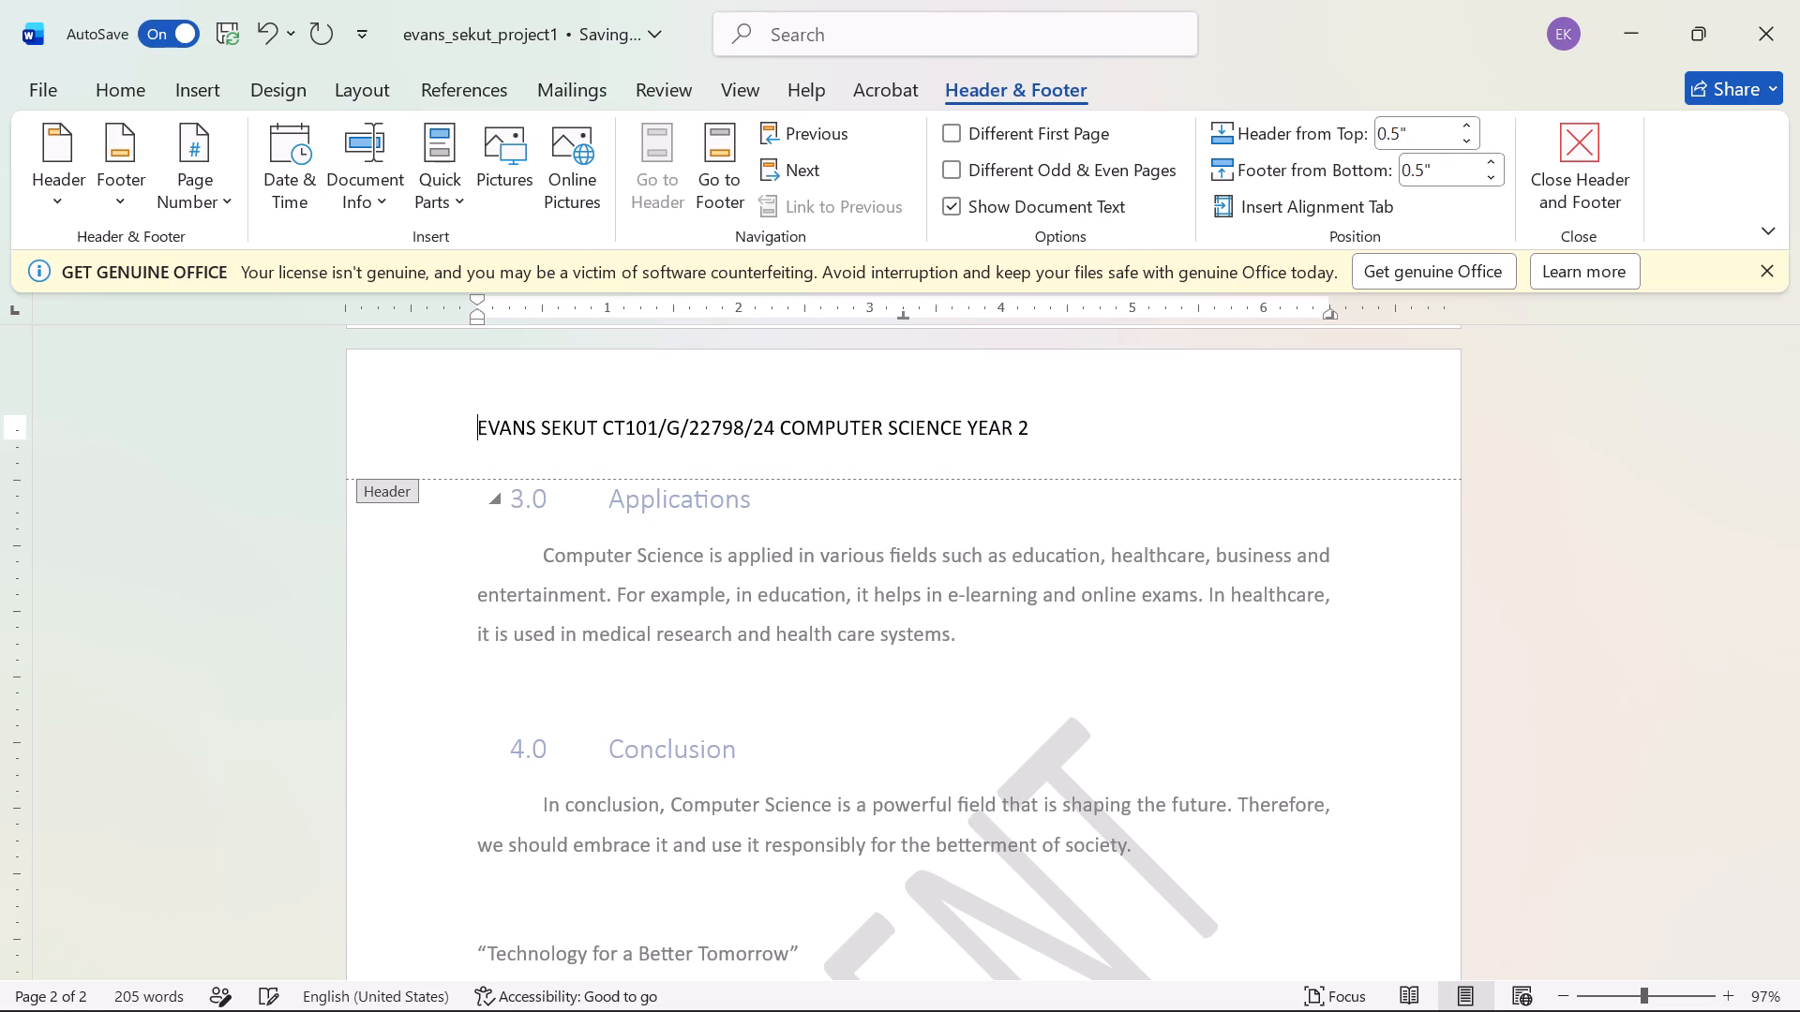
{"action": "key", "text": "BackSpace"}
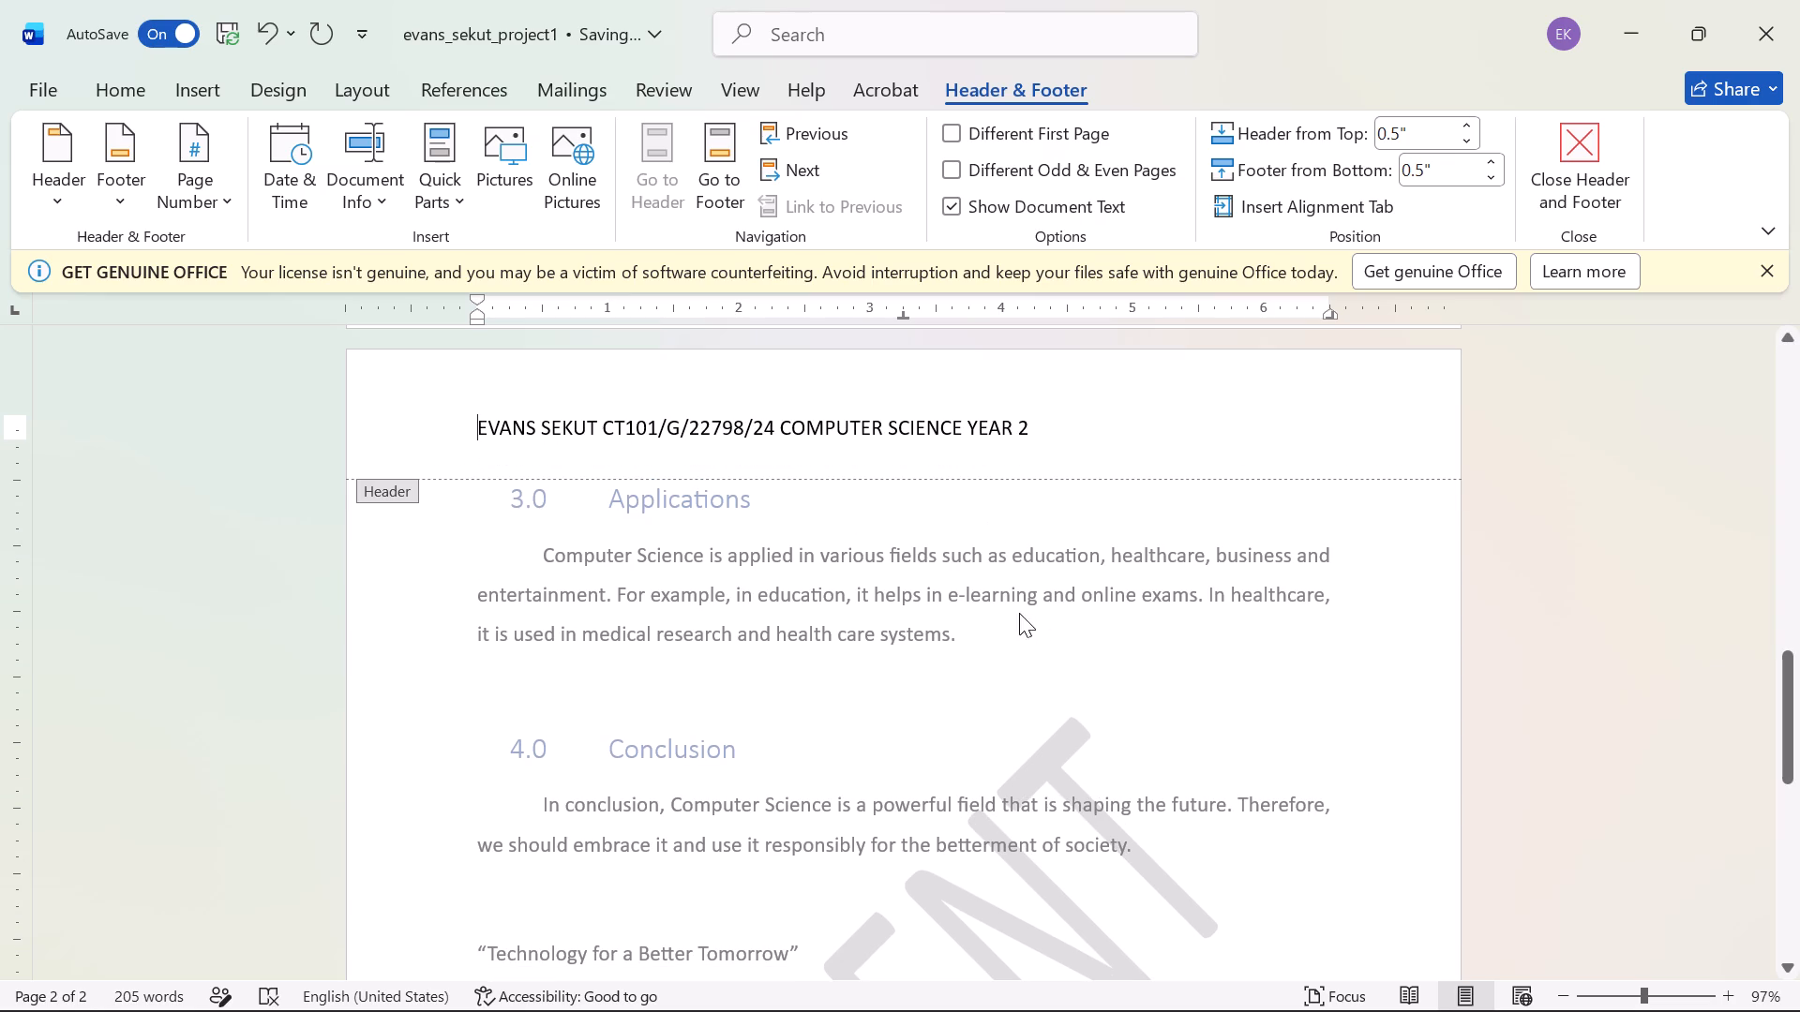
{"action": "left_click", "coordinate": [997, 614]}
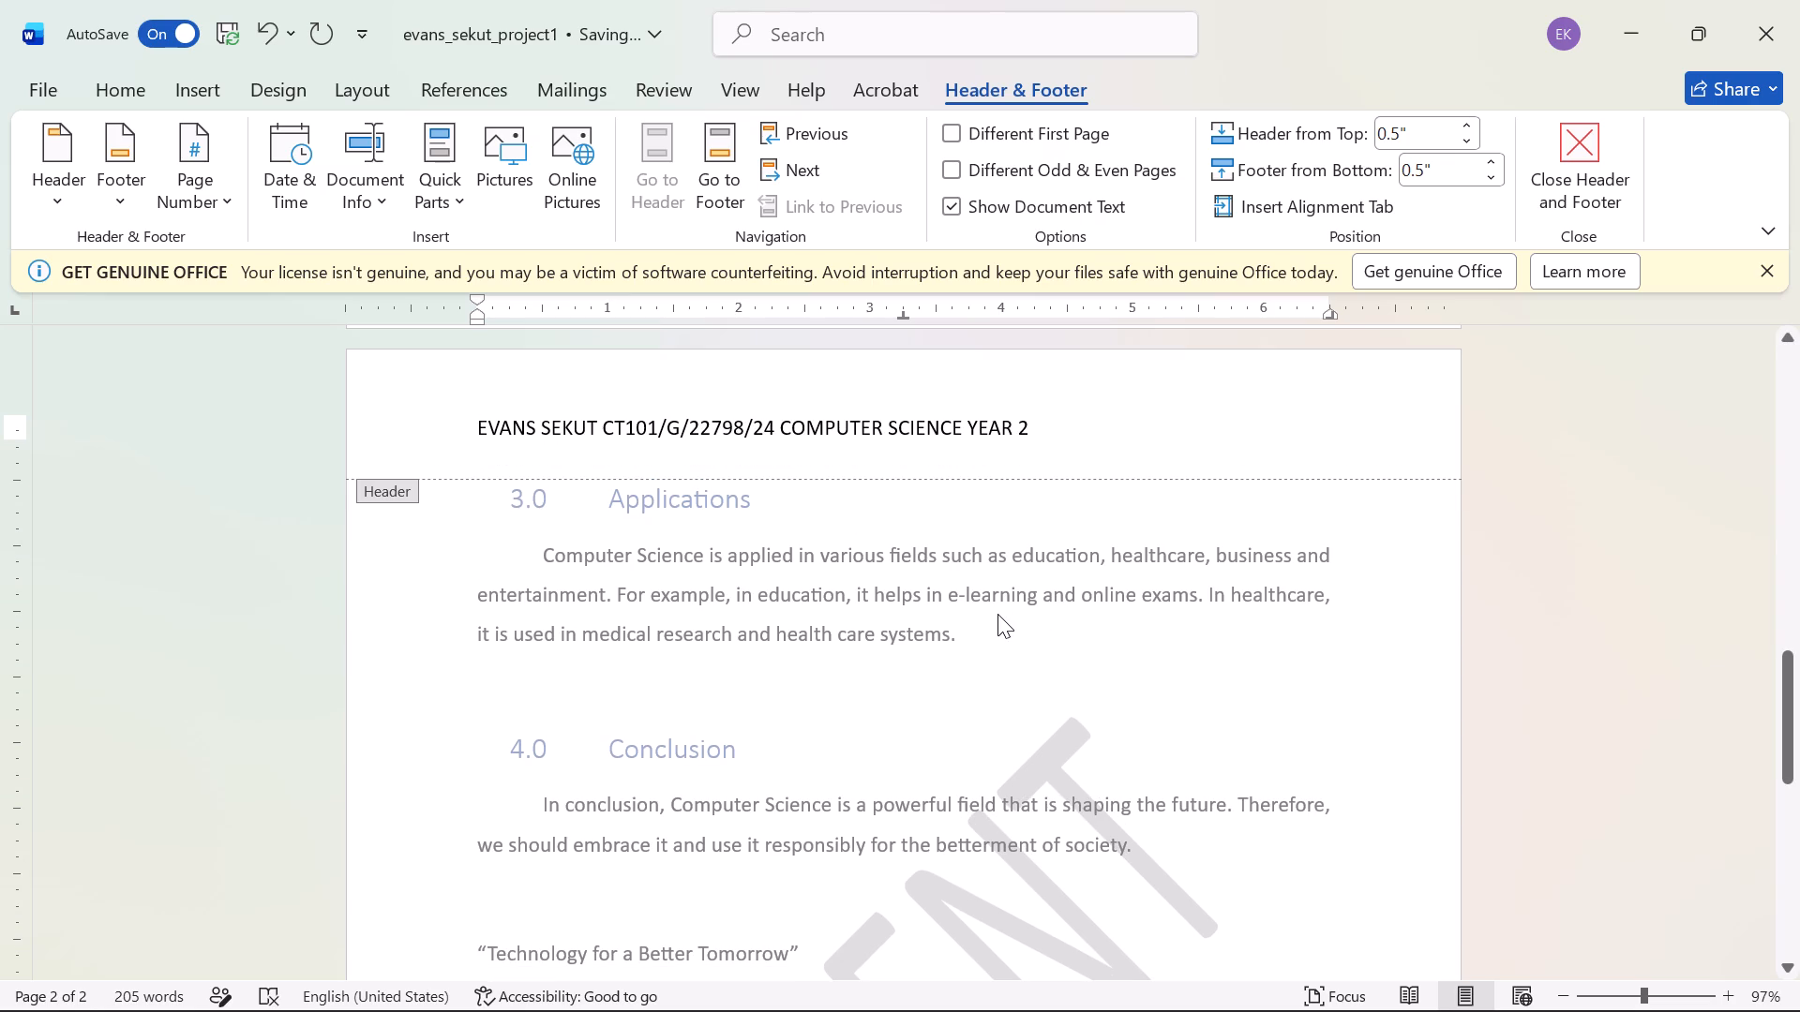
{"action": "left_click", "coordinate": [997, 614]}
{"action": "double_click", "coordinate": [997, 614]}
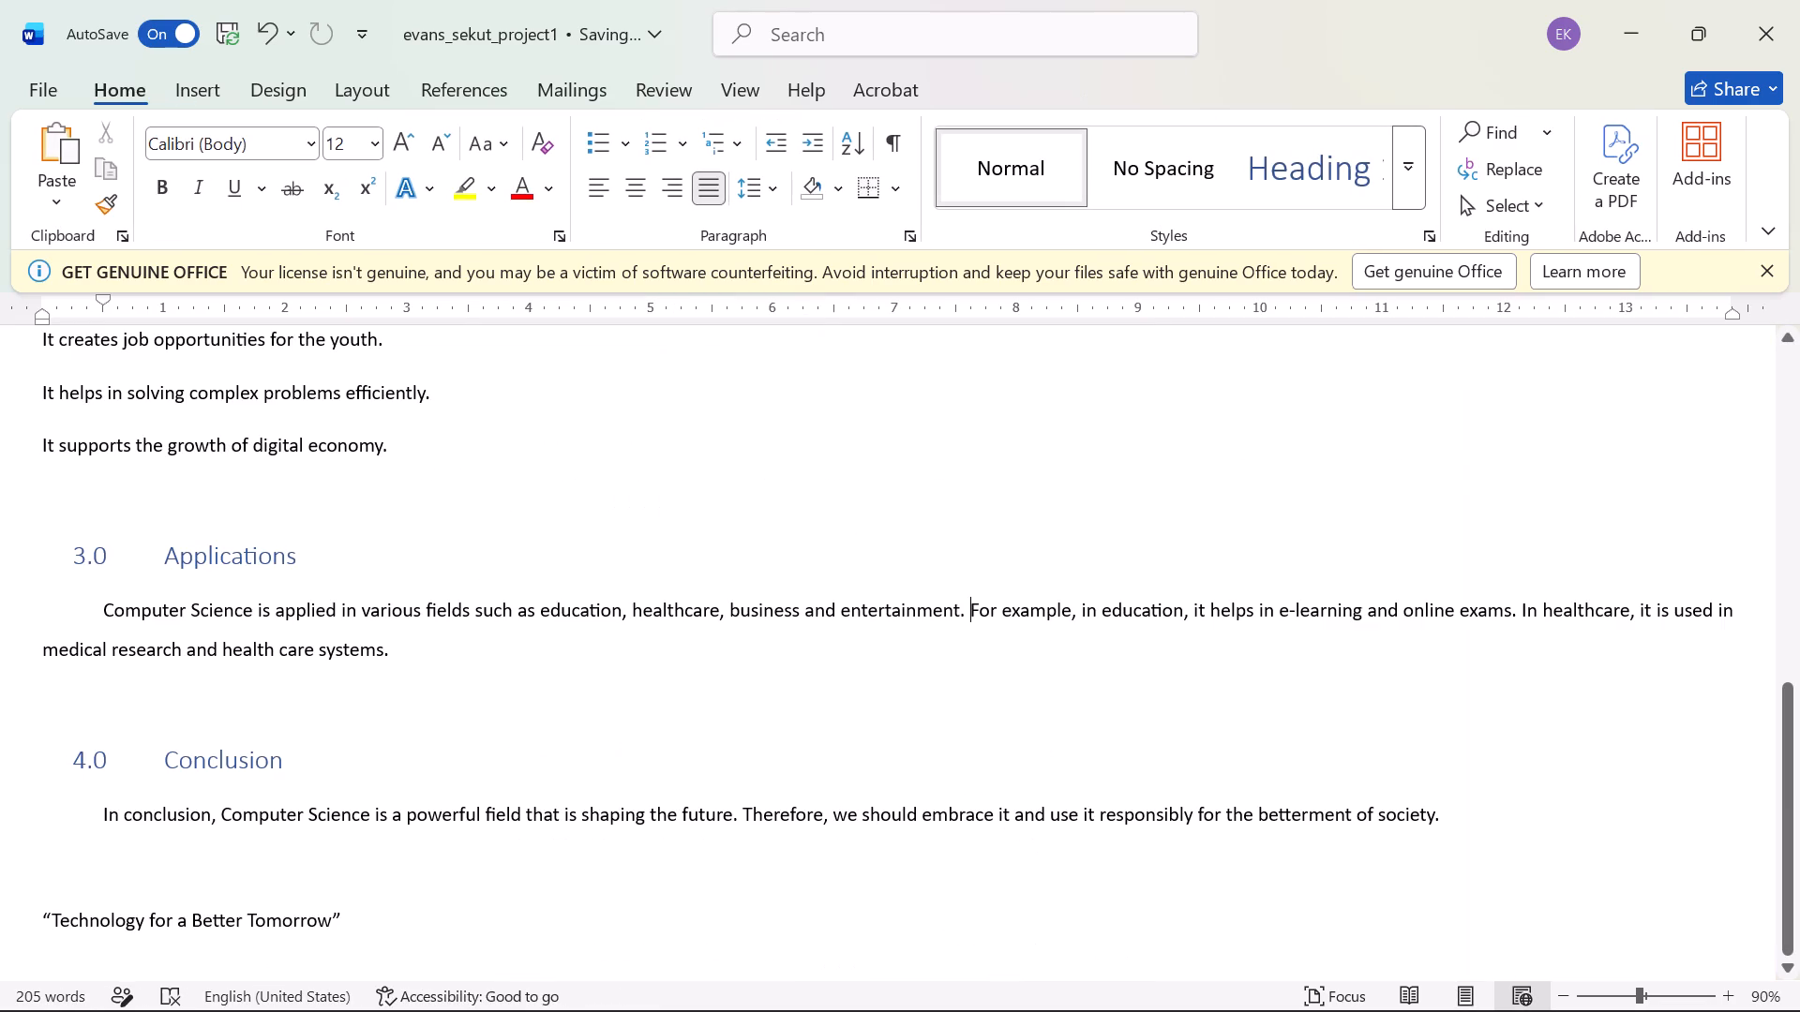
Select the whole document text, search the commands for "HEAD" and open the page header for editing.
{"action": "scroll", "coordinate": [756, 419], "scroll_direction": "up", "scroll_amount": 5}
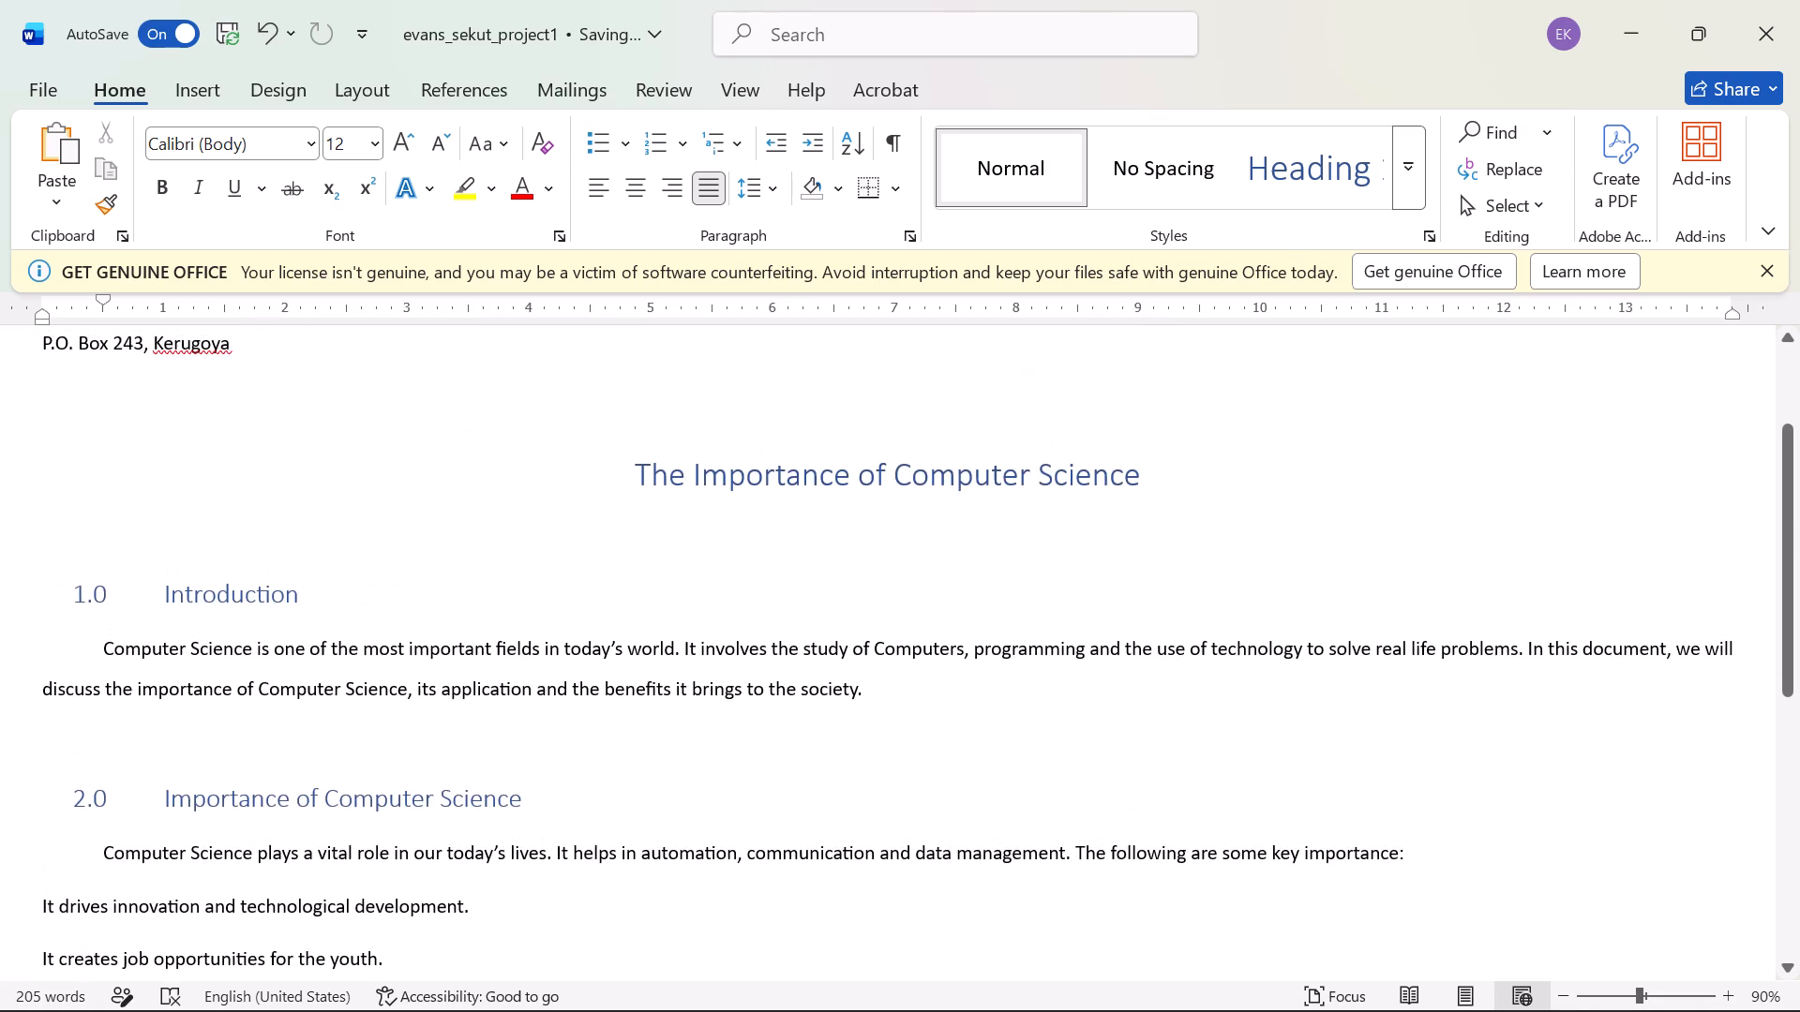
{"action": "scroll", "coordinate": [756, 419], "scroll_direction": "up", "scroll_amount": 7}
{"action": "scroll", "coordinate": [281, 360], "scroll_direction": "up", "scroll_amount": 4}
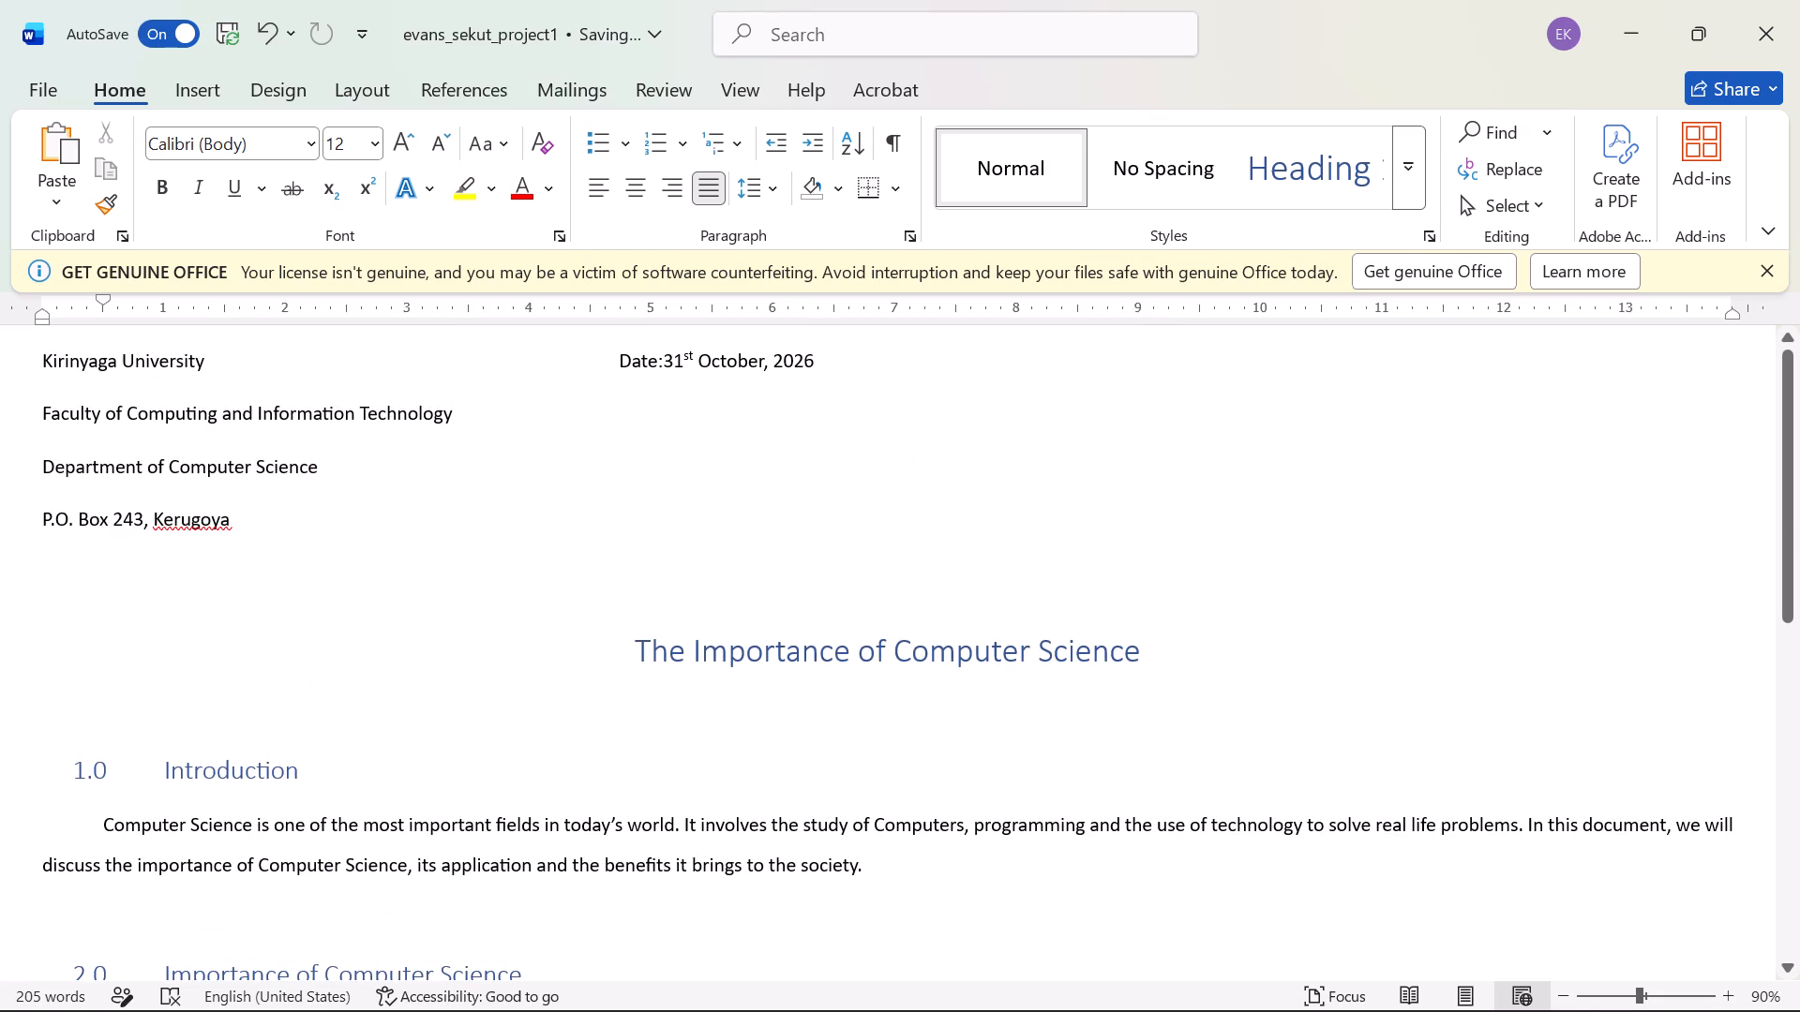
{"action": "left_click_drag", "start_coordinate": [40, 348], "coordinate": [1799, 1011]}
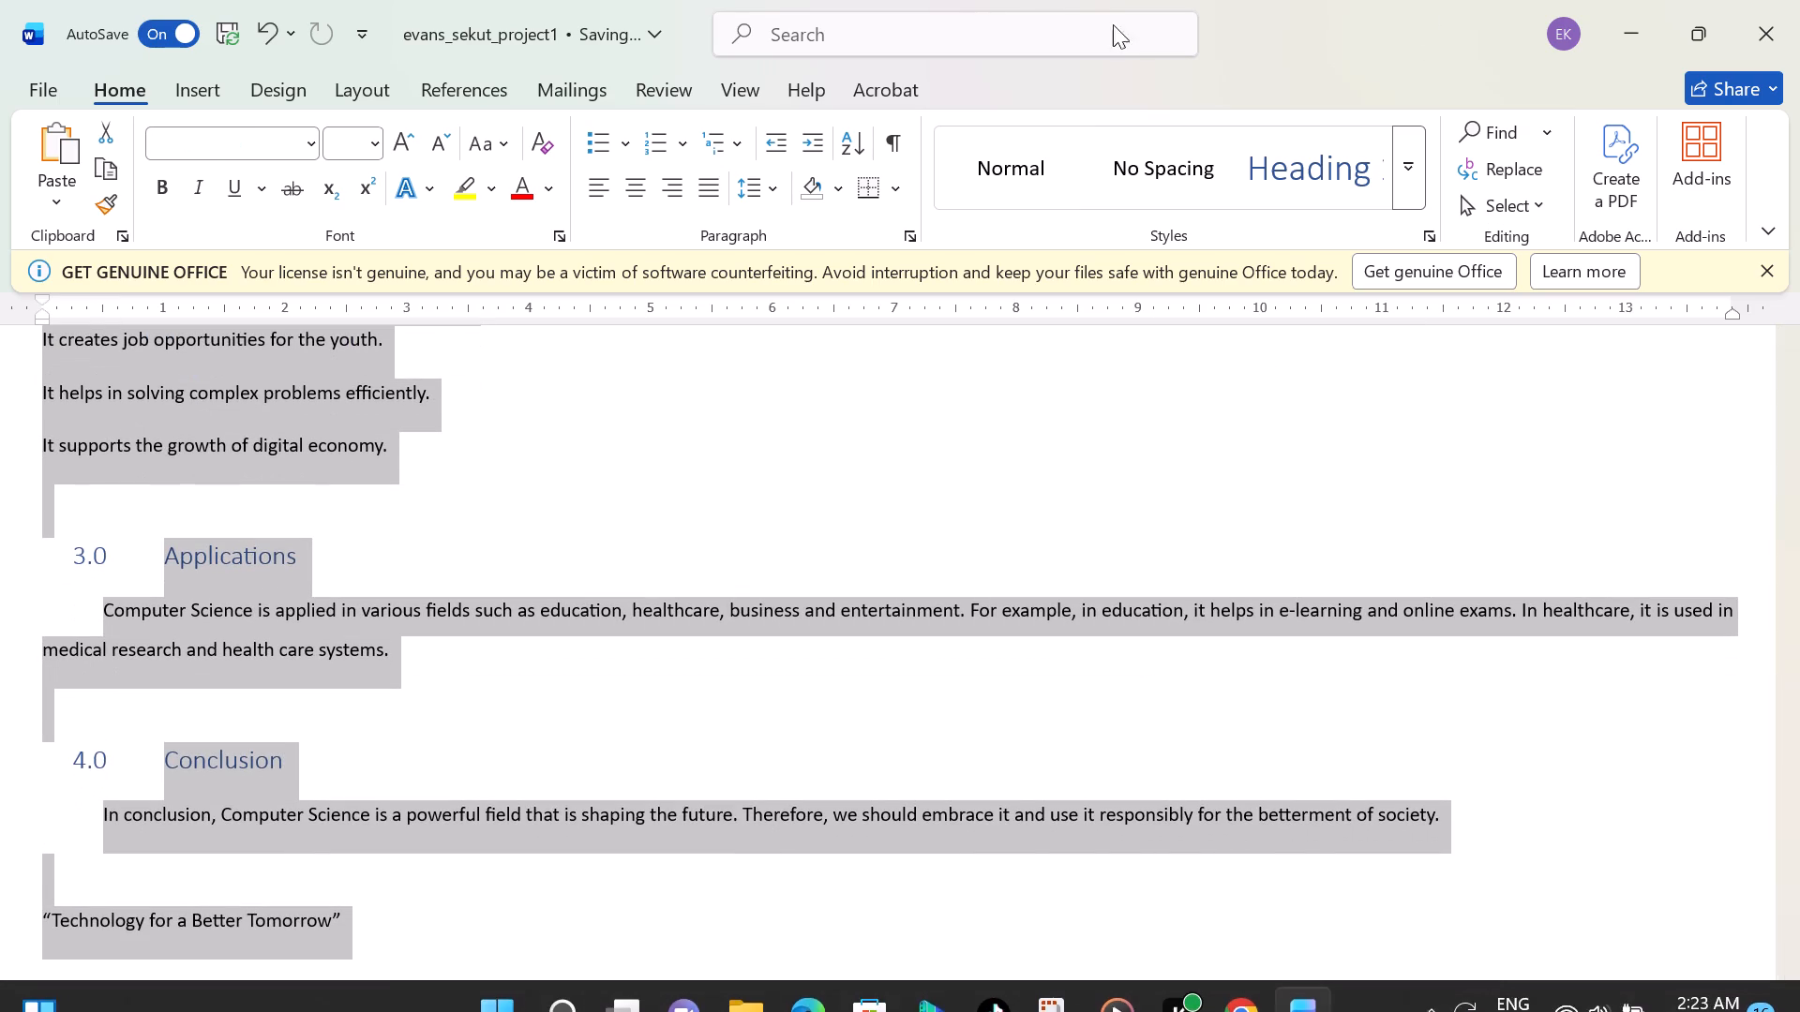
{"action": "left_click", "coordinate": [1030, 21]}
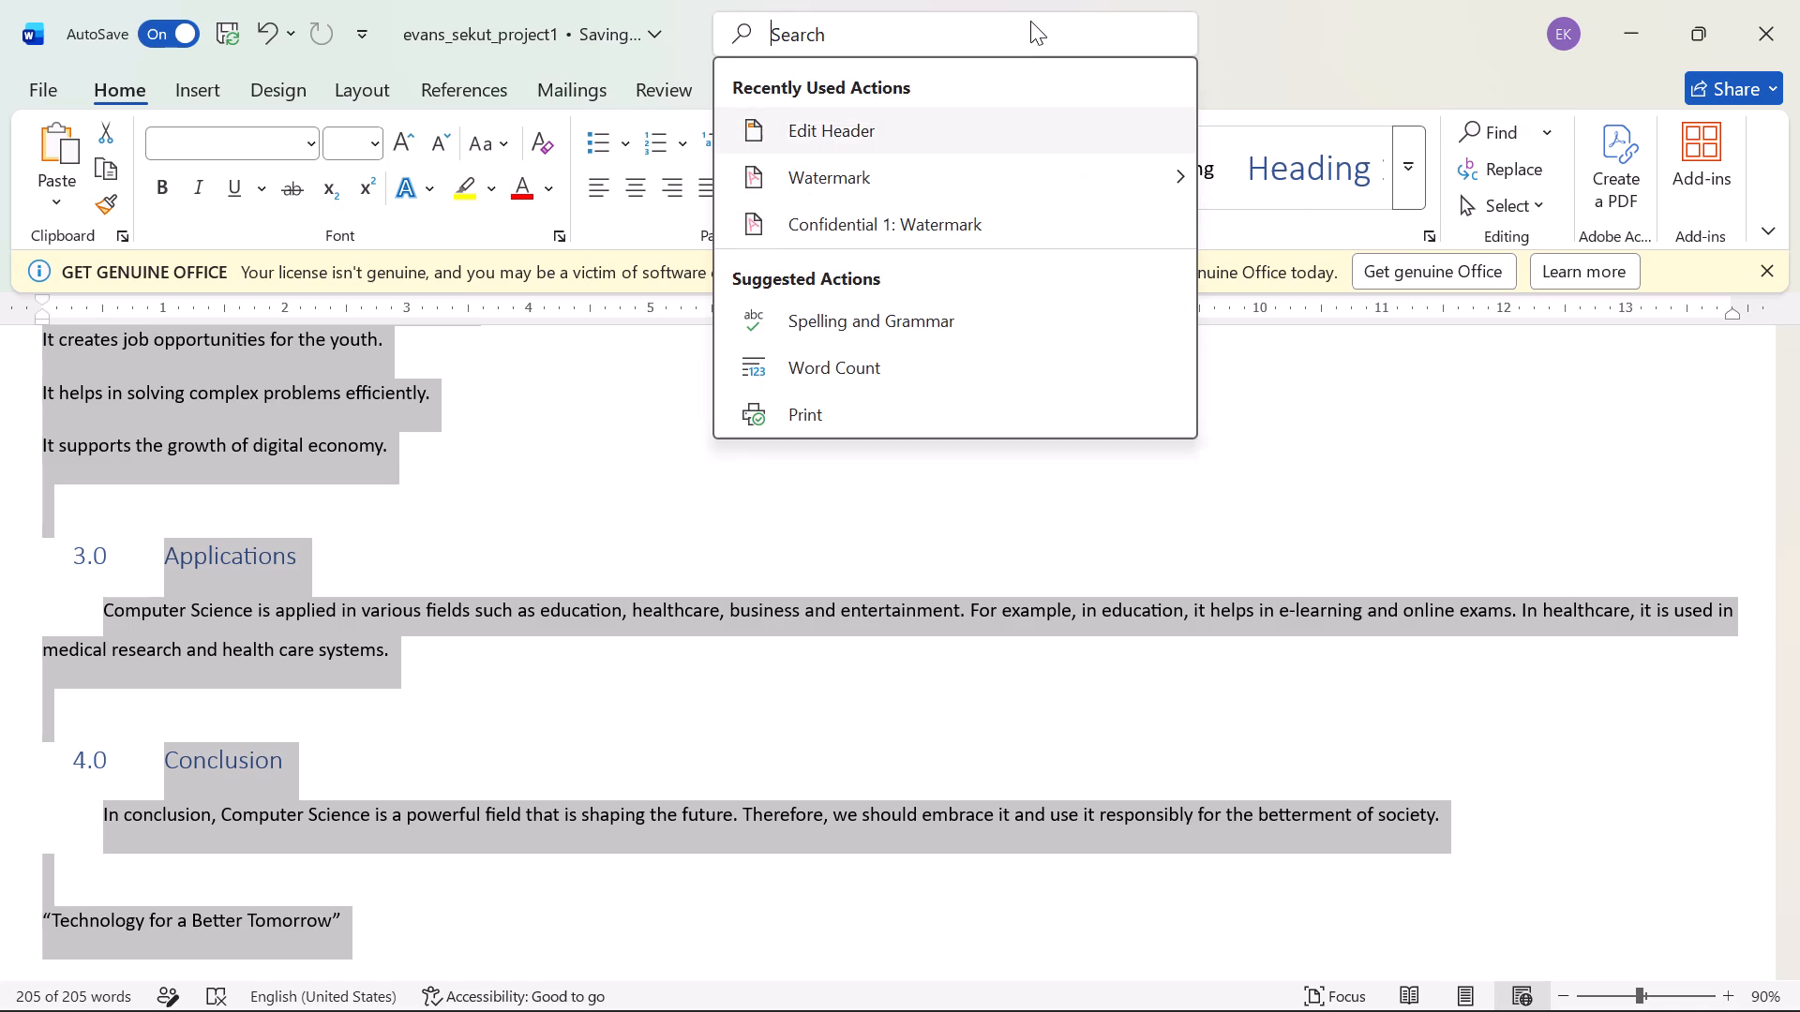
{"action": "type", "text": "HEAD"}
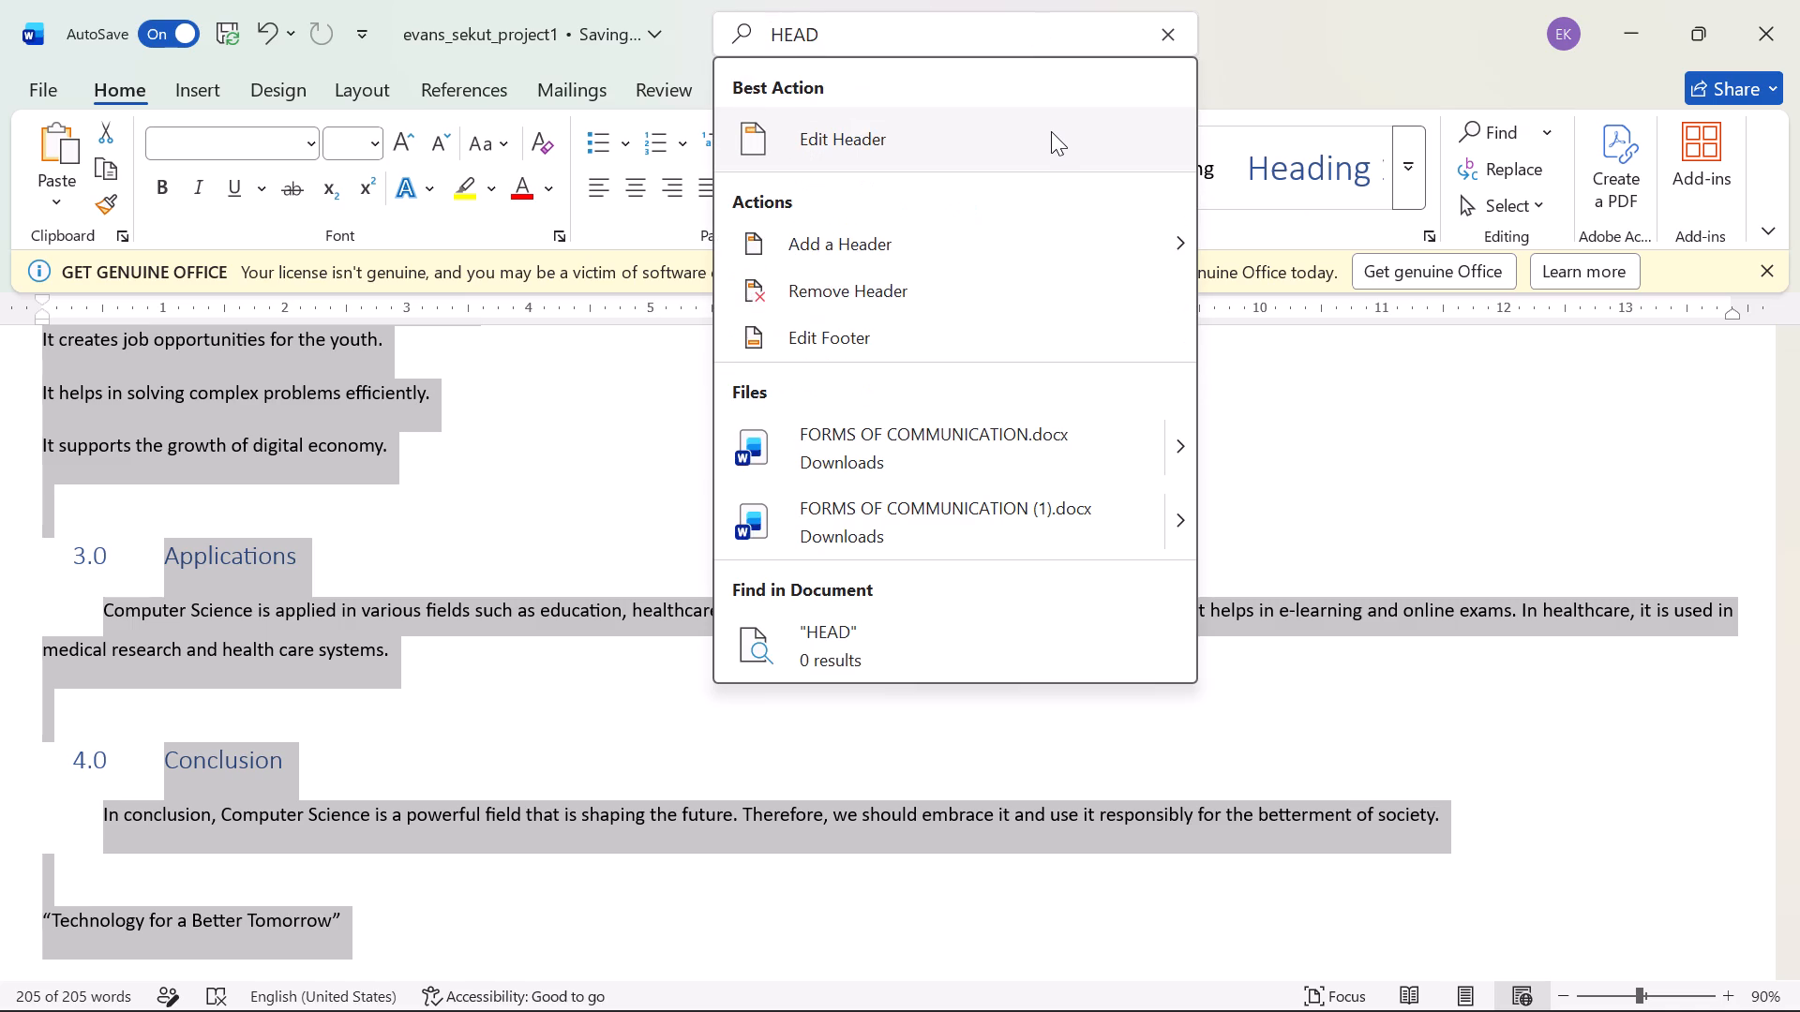
{"action": "left_click", "coordinate": [1051, 131]}
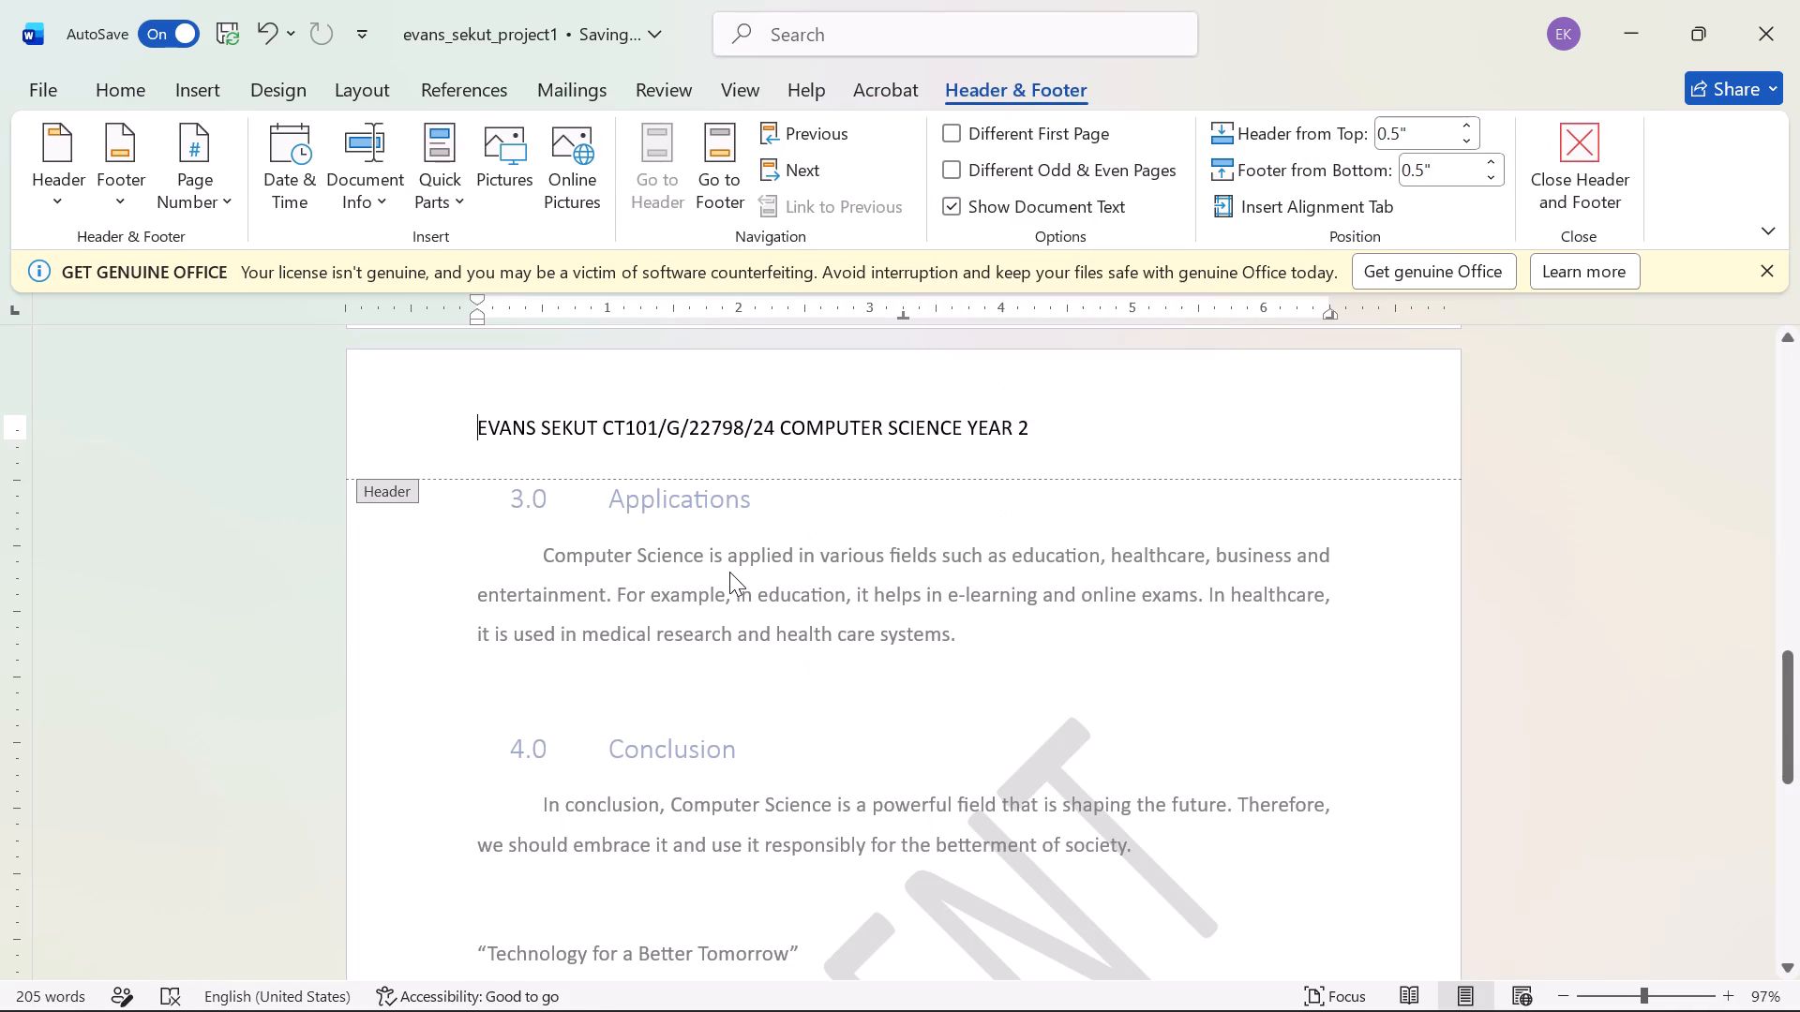
Place the cursor in the page 2 footer and insert the built-in Grid page-number footer.
{"action": "scroll", "coordinate": [729, 572], "scroll_direction": "down", "scroll_amount": 10}
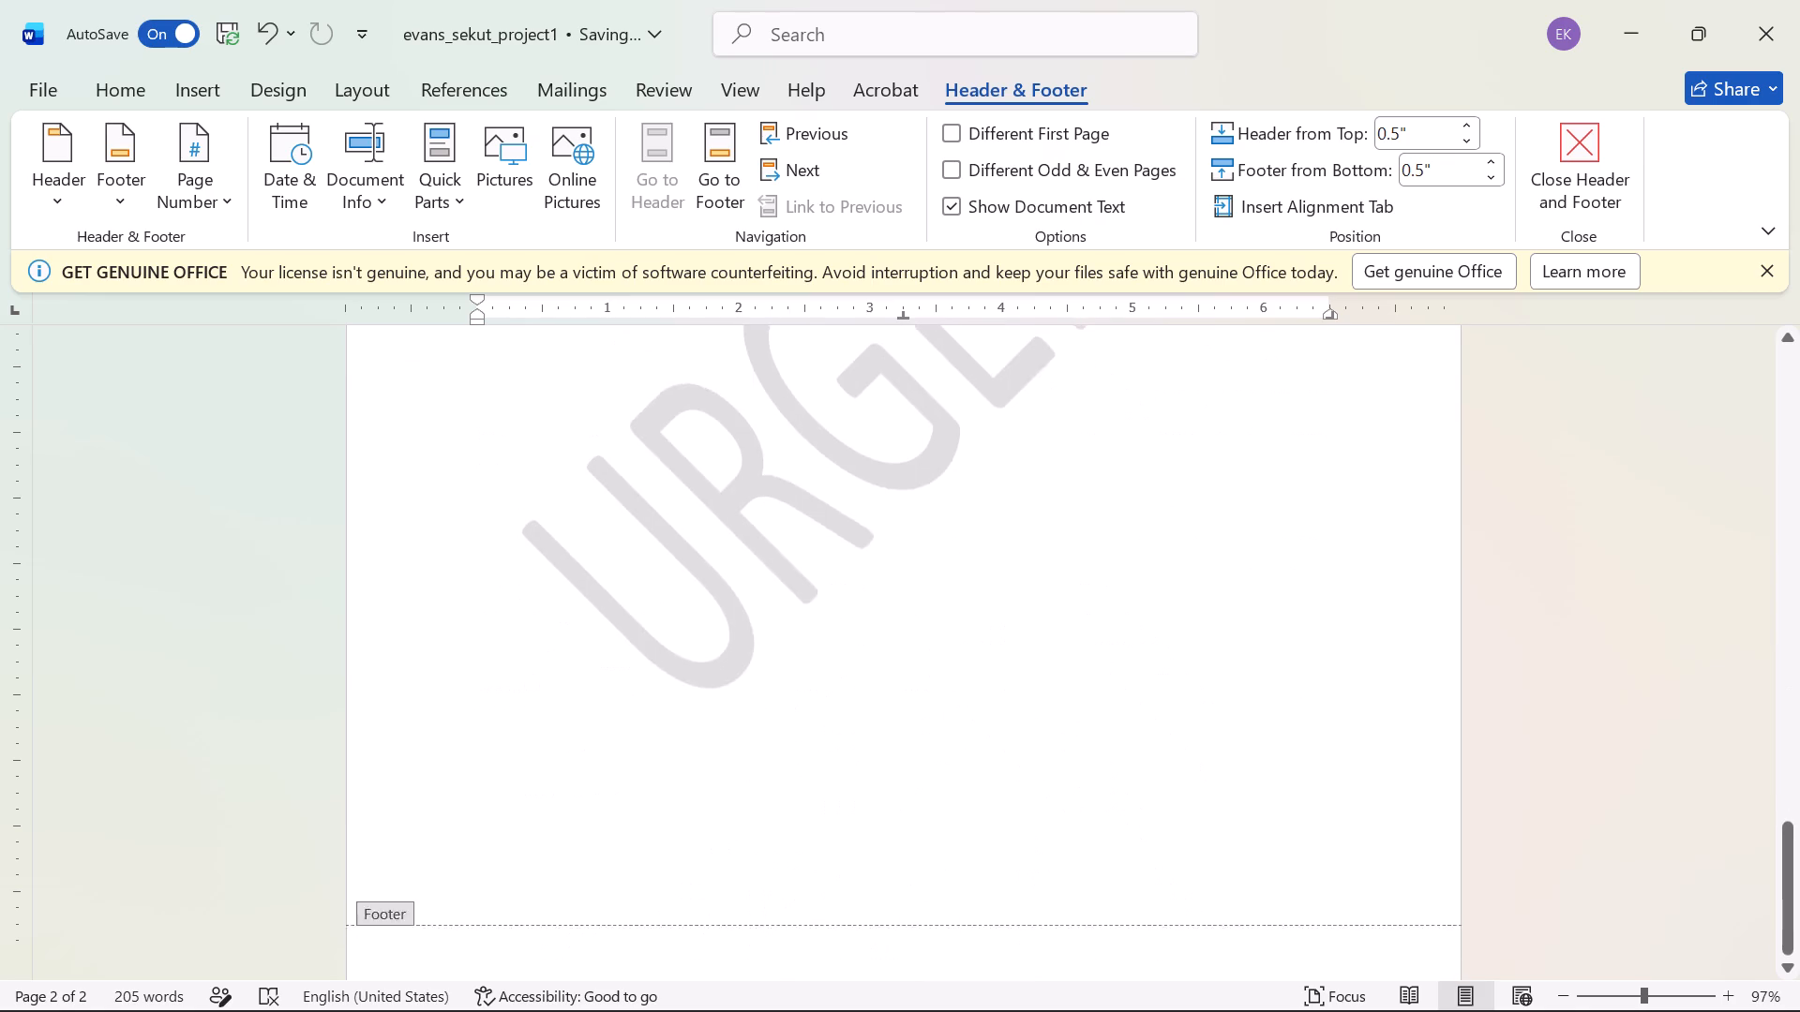
{"action": "scroll", "coordinate": [729, 572], "scroll_direction": "down", "scroll_amount": 7}
{"action": "left_click", "coordinate": [427, 866]}
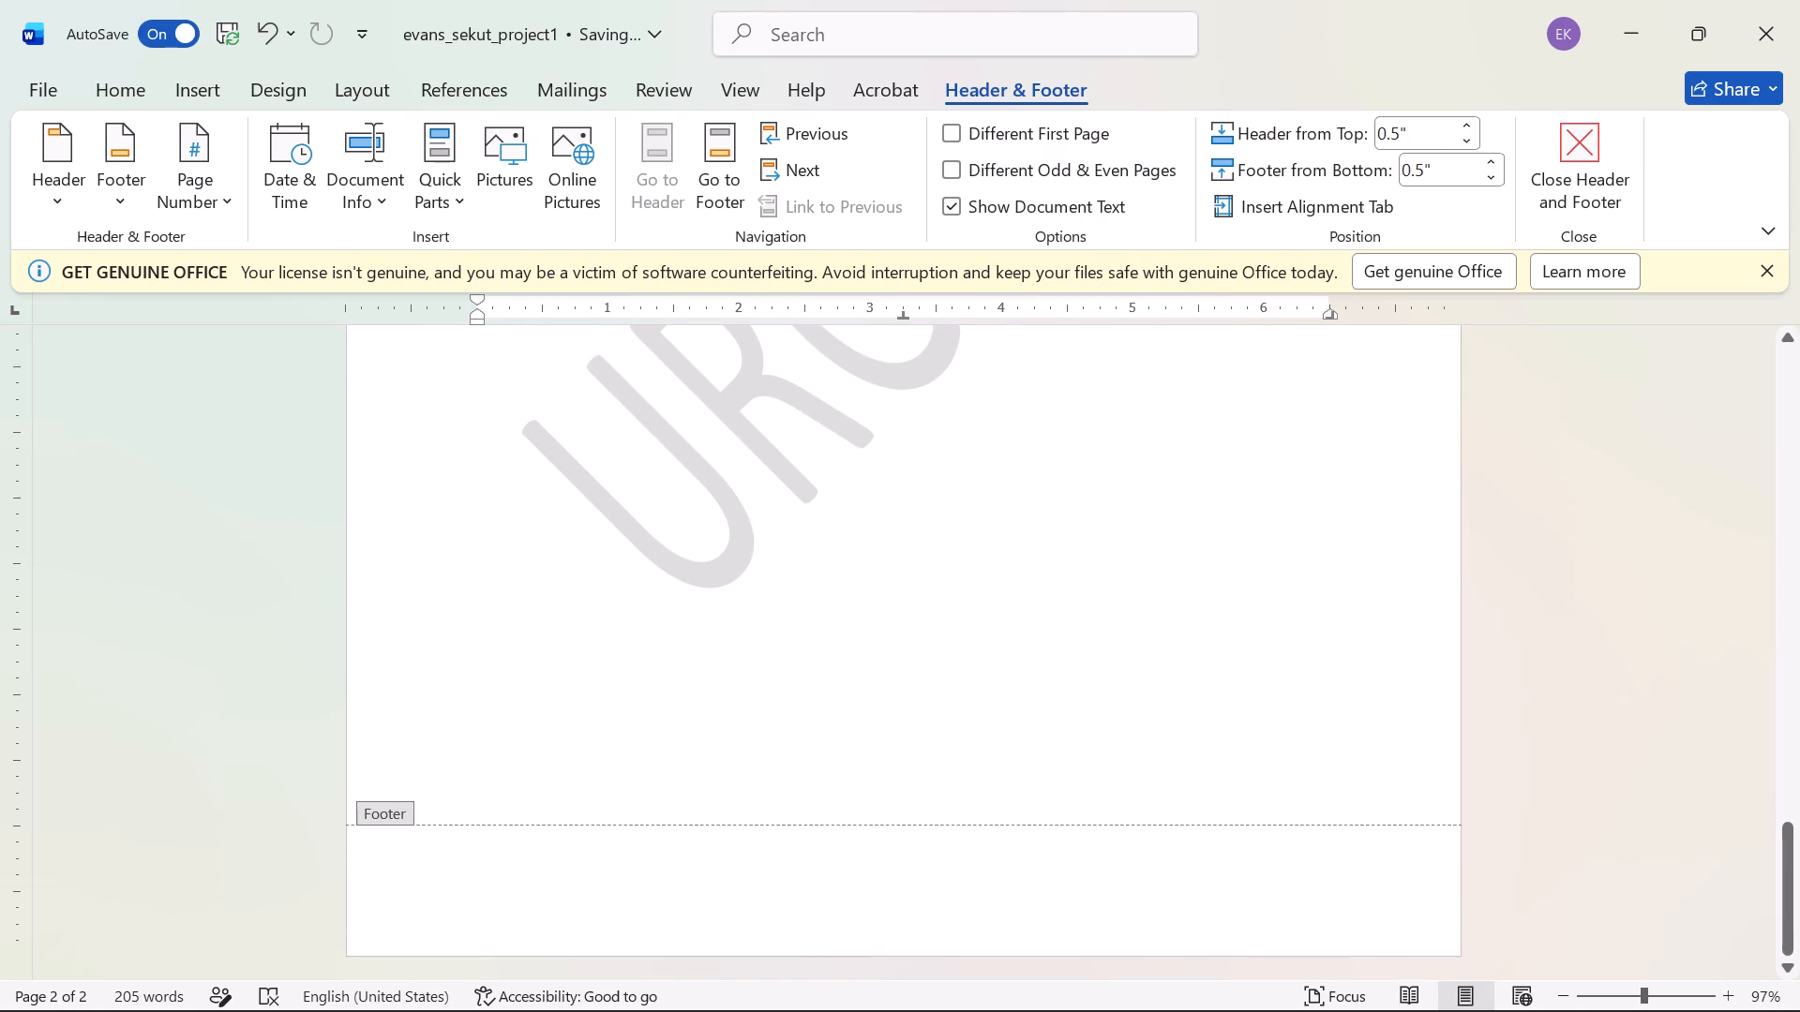
{"action": "left_click", "coordinate": [512, 900]}
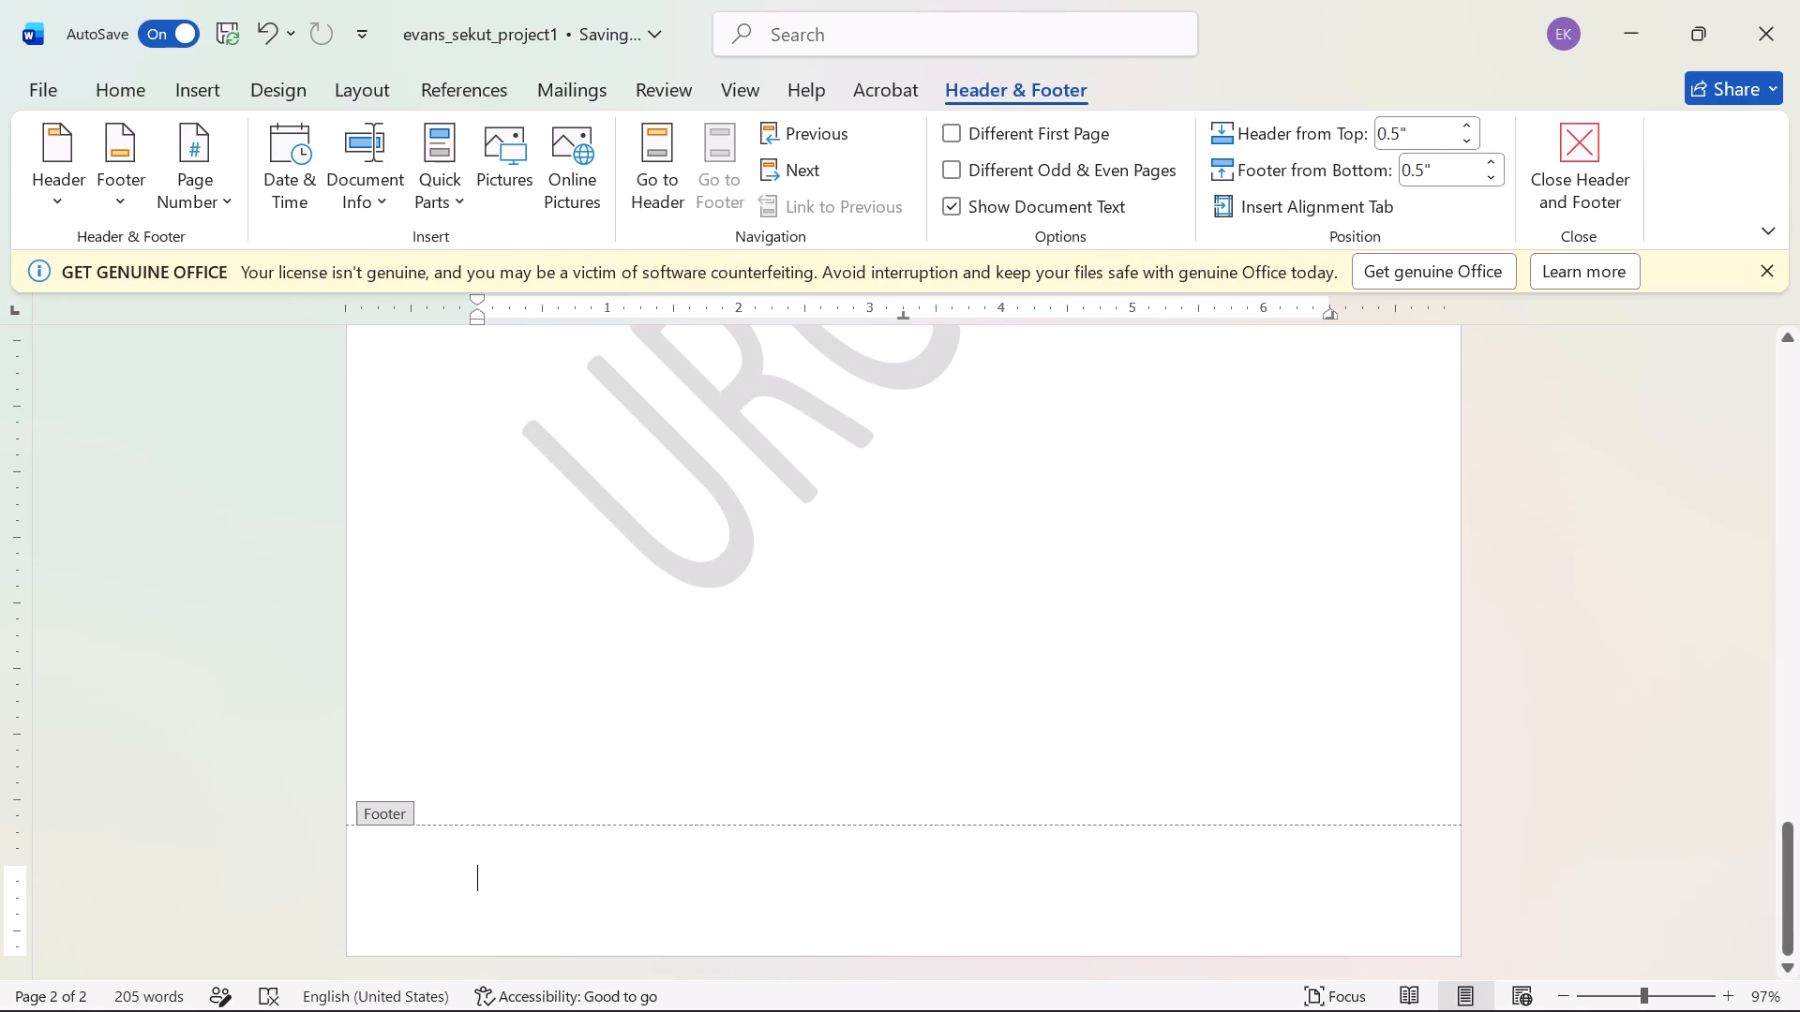
{"action": "left_click", "coordinate": [512, 900]}
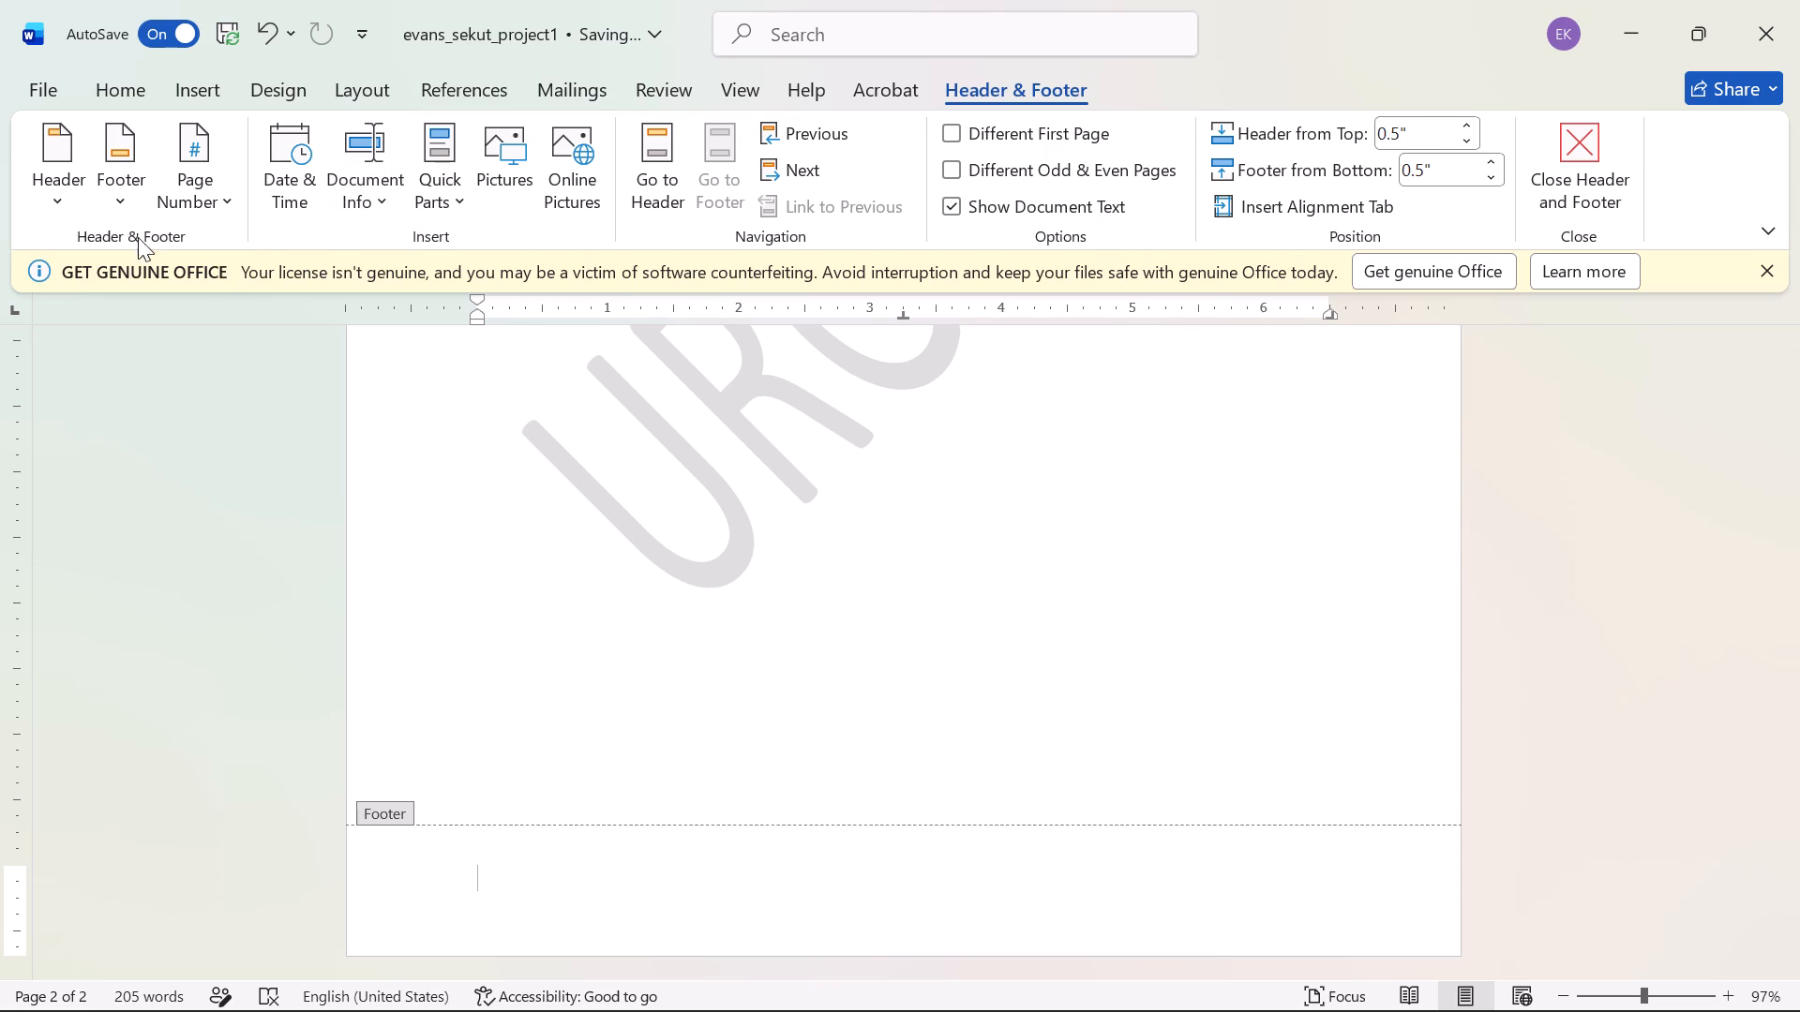
{"action": "left_click", "coordinate": [111, 192]}
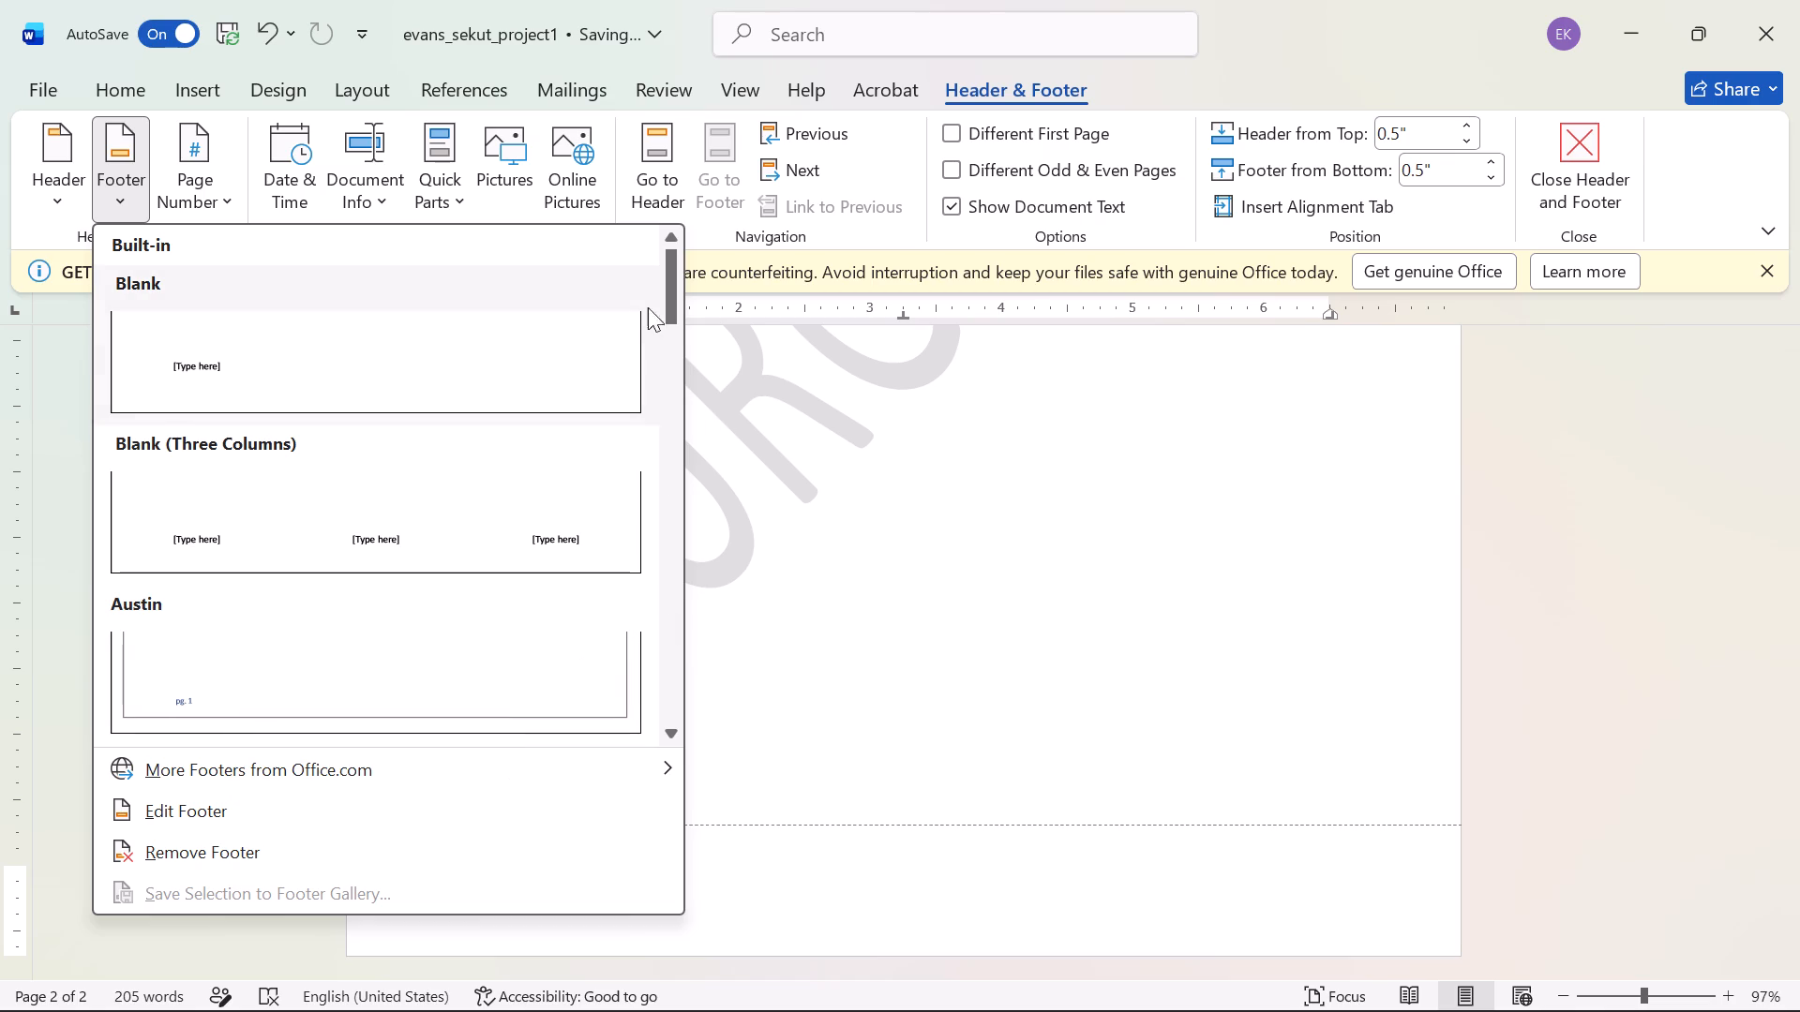
{"action": "left_click_drag", "start_coordinate": [667, 301], "coordinate": [672, 369]}
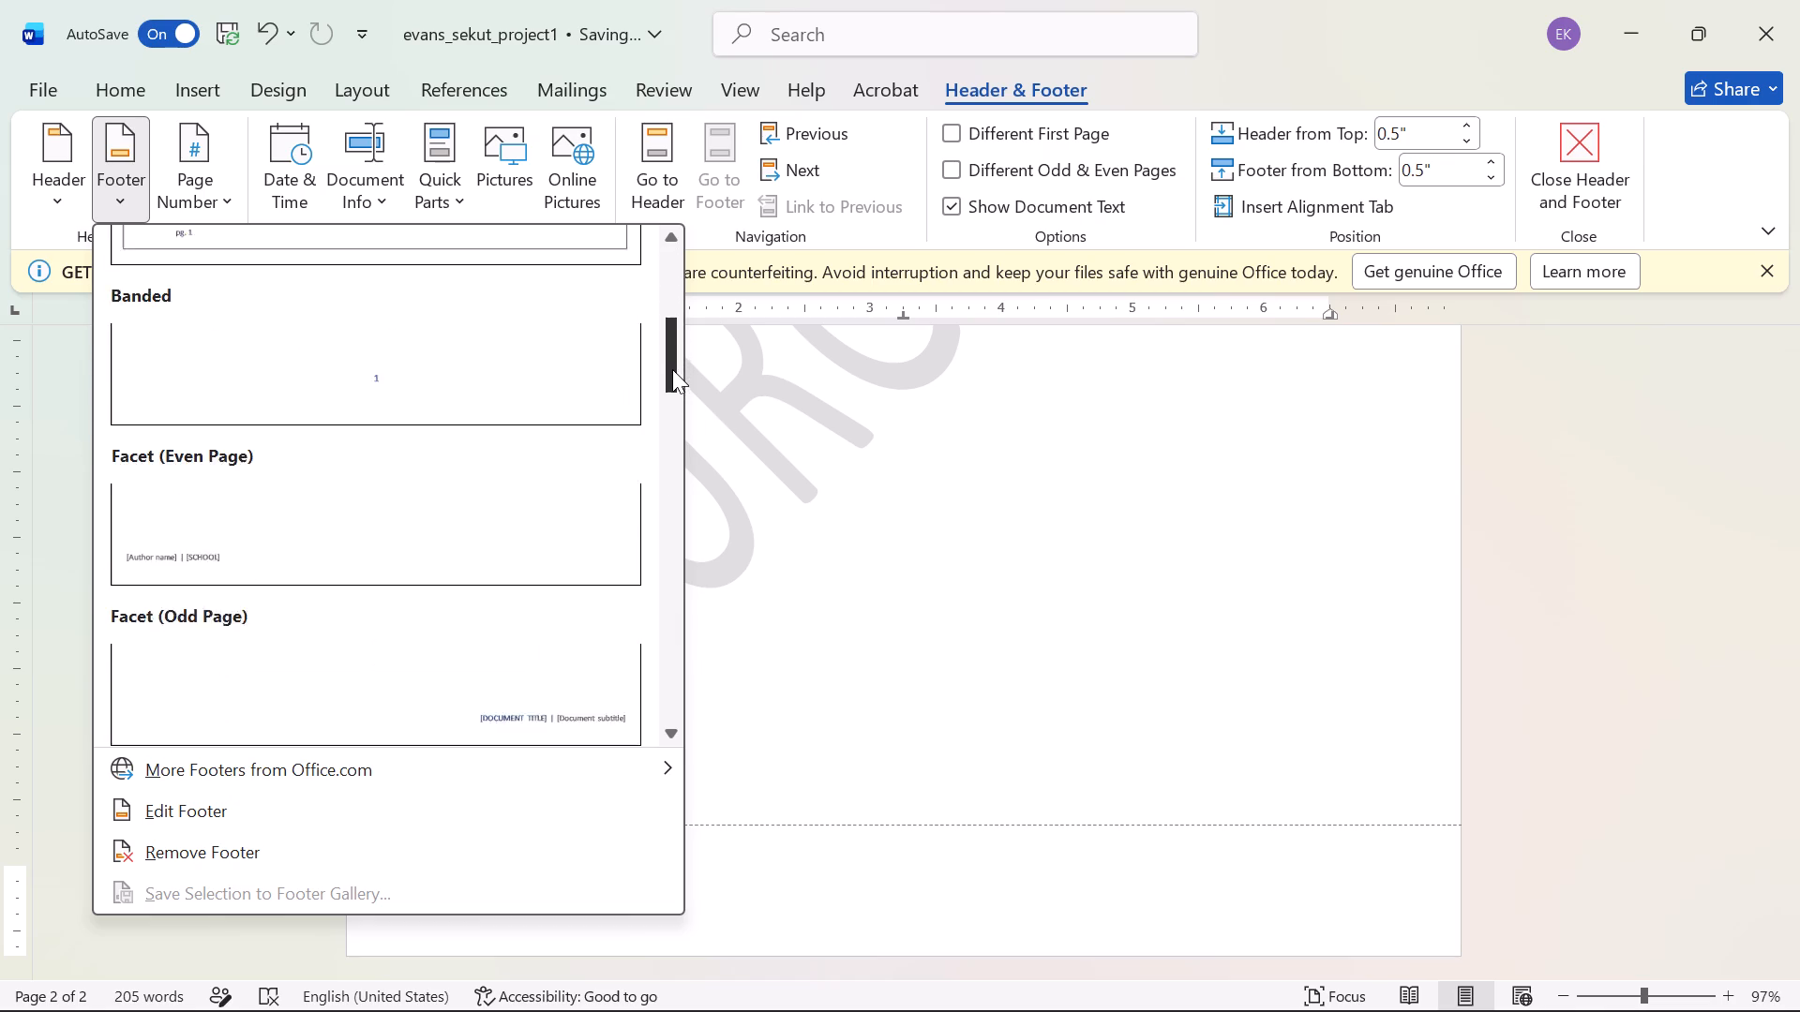
{"action": "left_click_drag", "start_coordinate": [672, 369], "coordinate": [681, 424]}
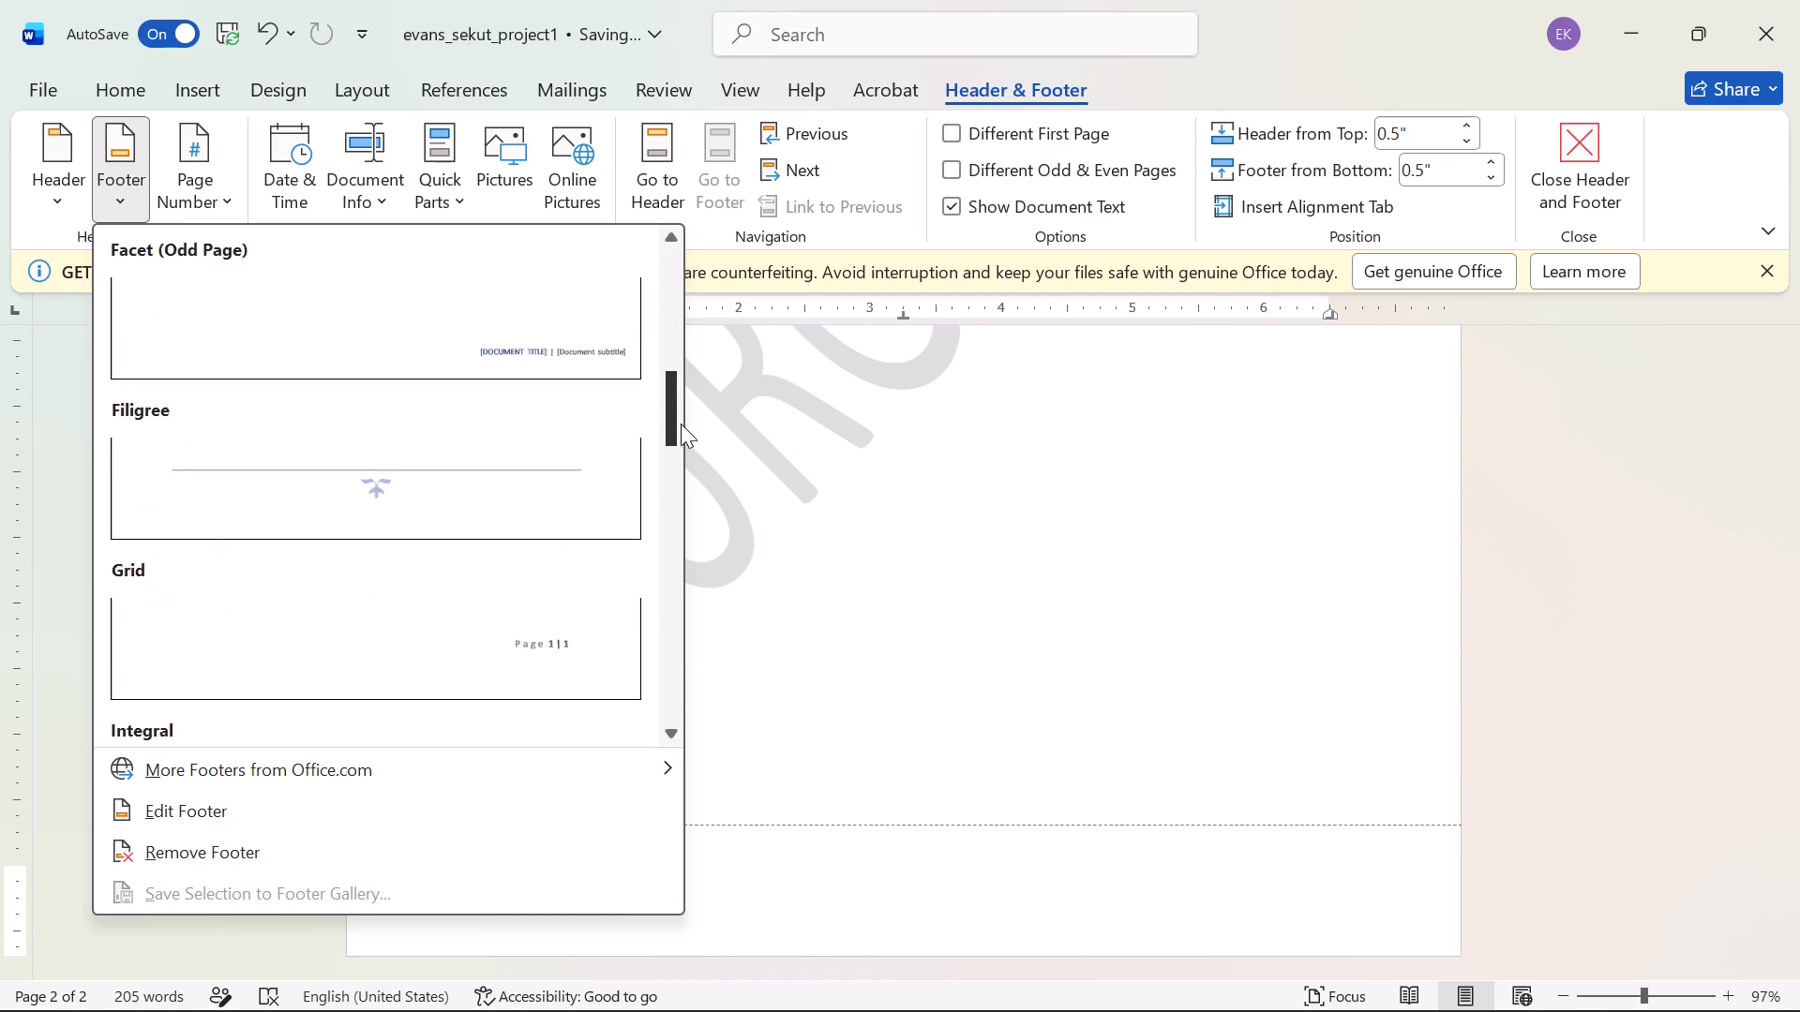
{"action": "left_click_drag", "start_coordinate": [681, 424], "coordinate": [682, 460]}
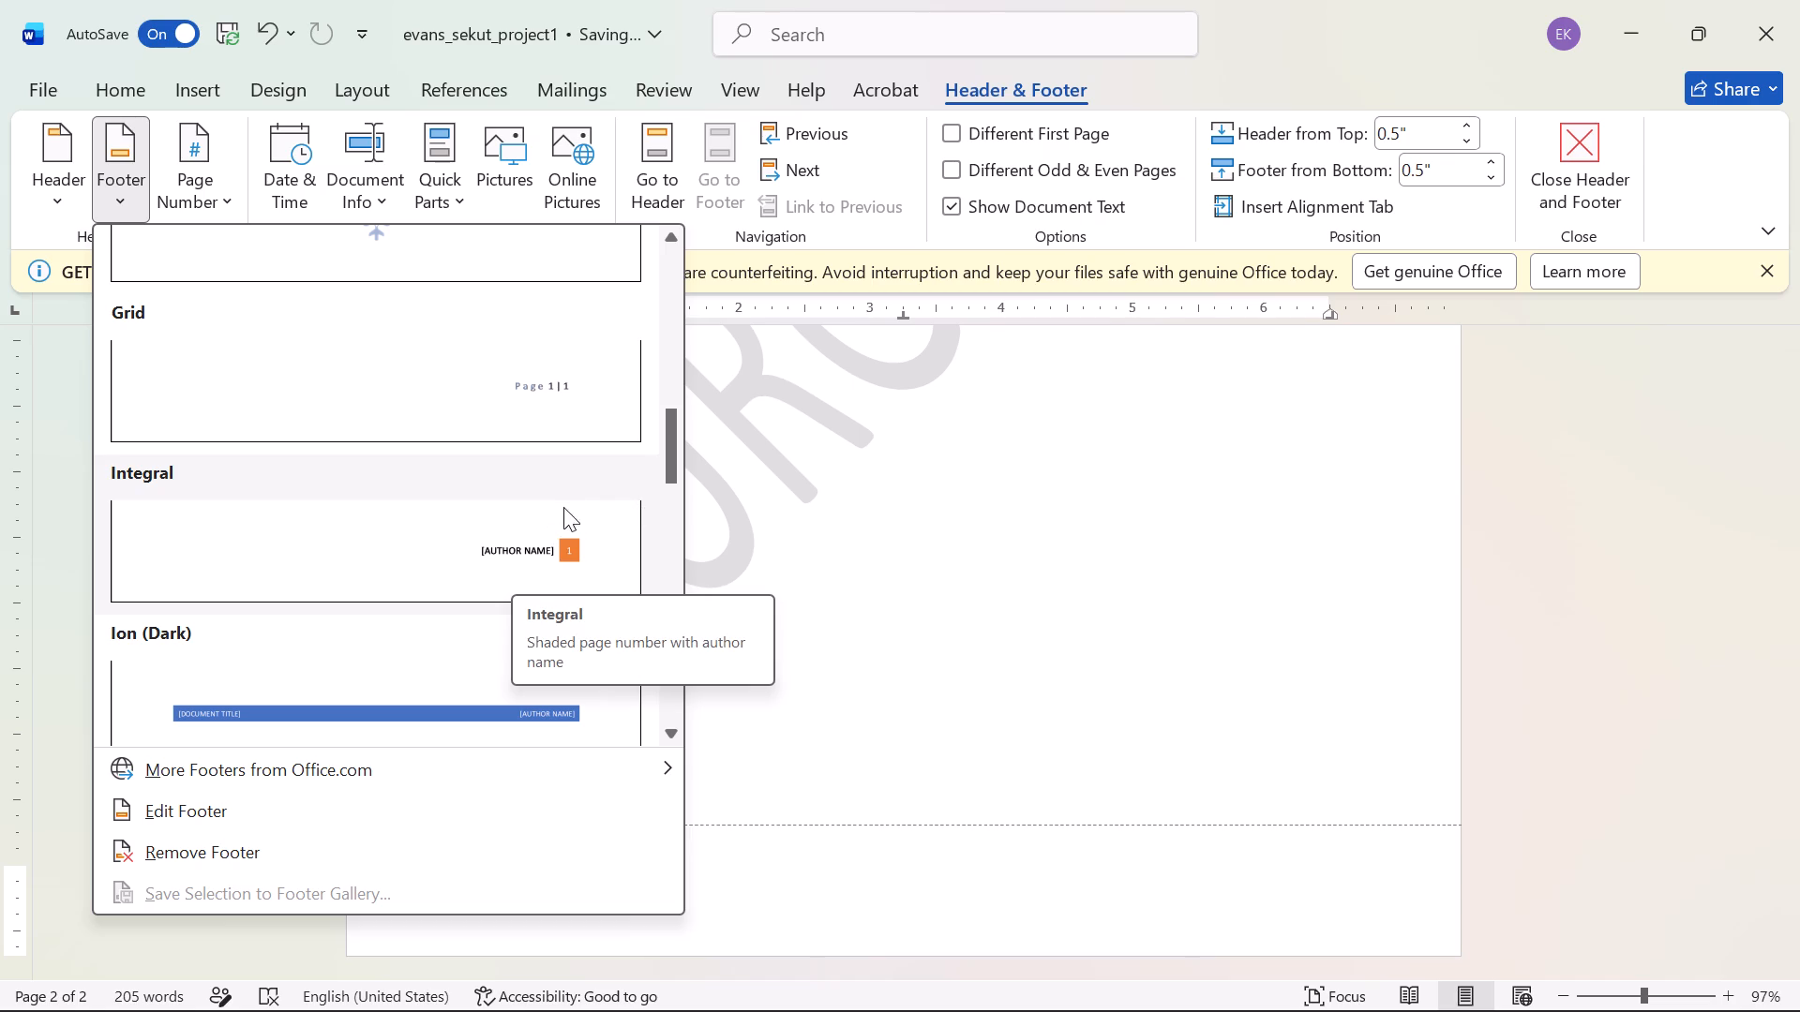
{"action": "left_click", "coordinate": [558, 389]}
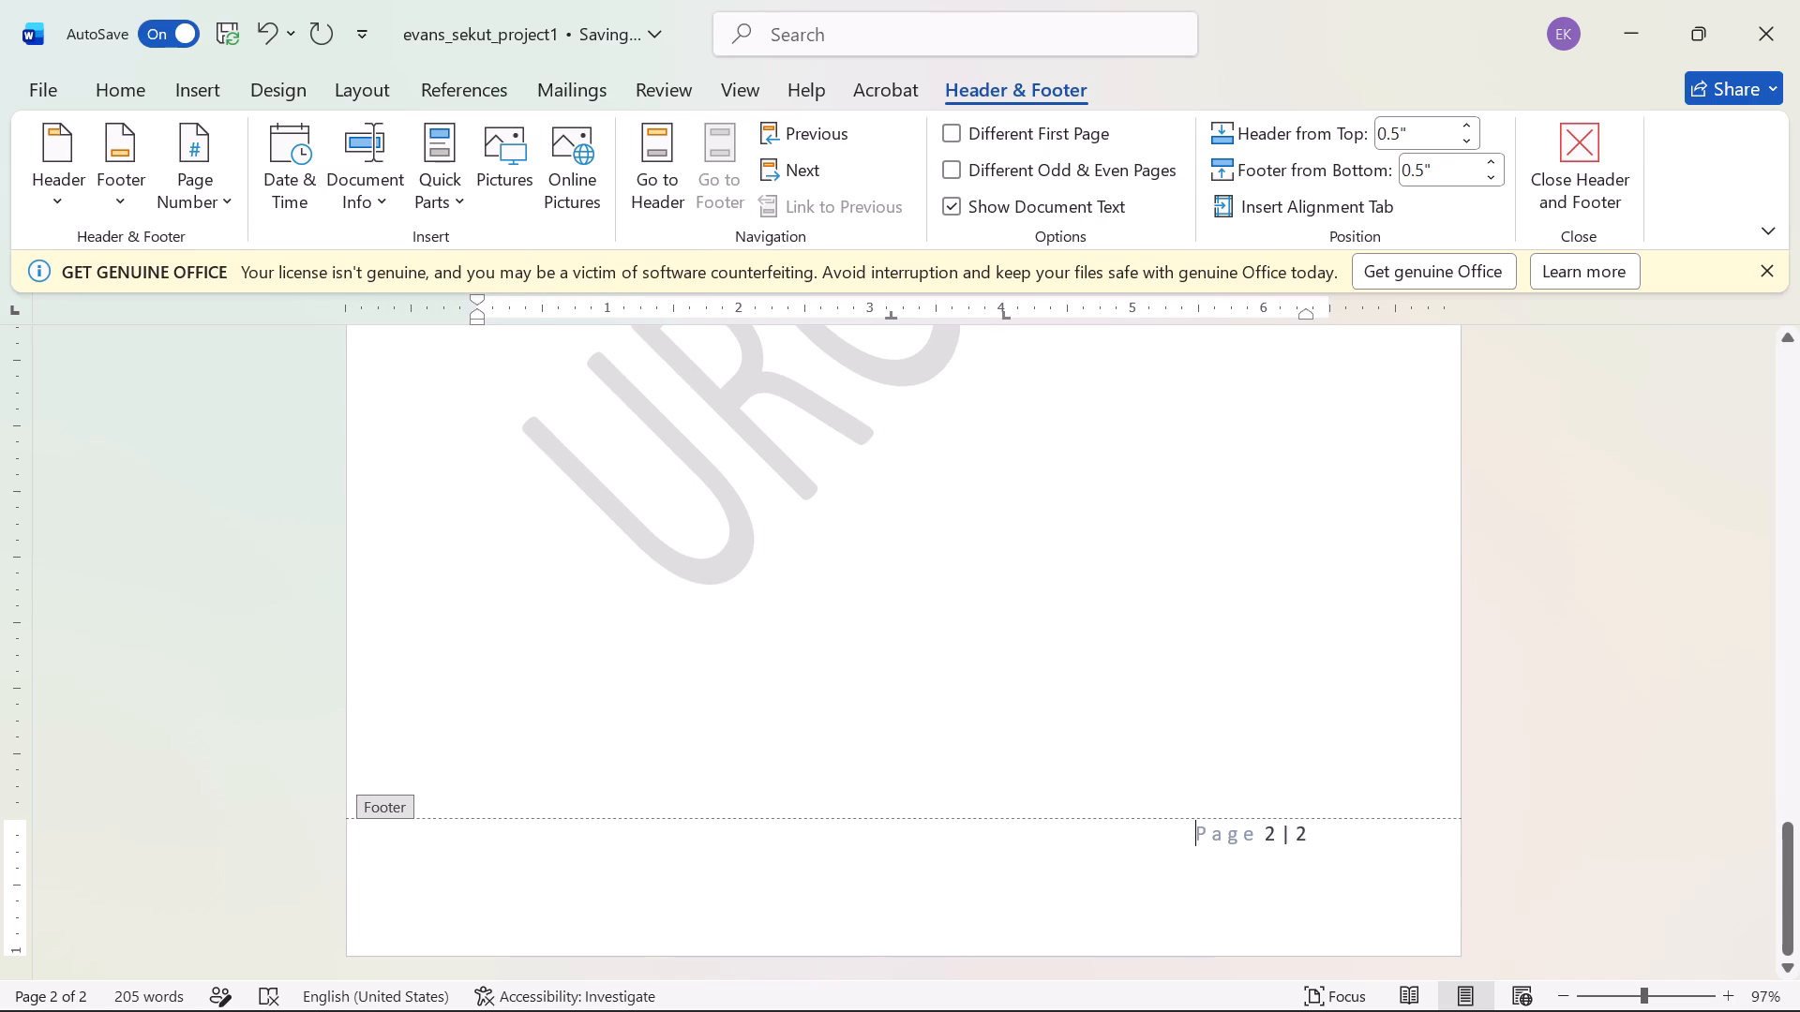
{"action": "left_click", "coordinate": [436, 841]}
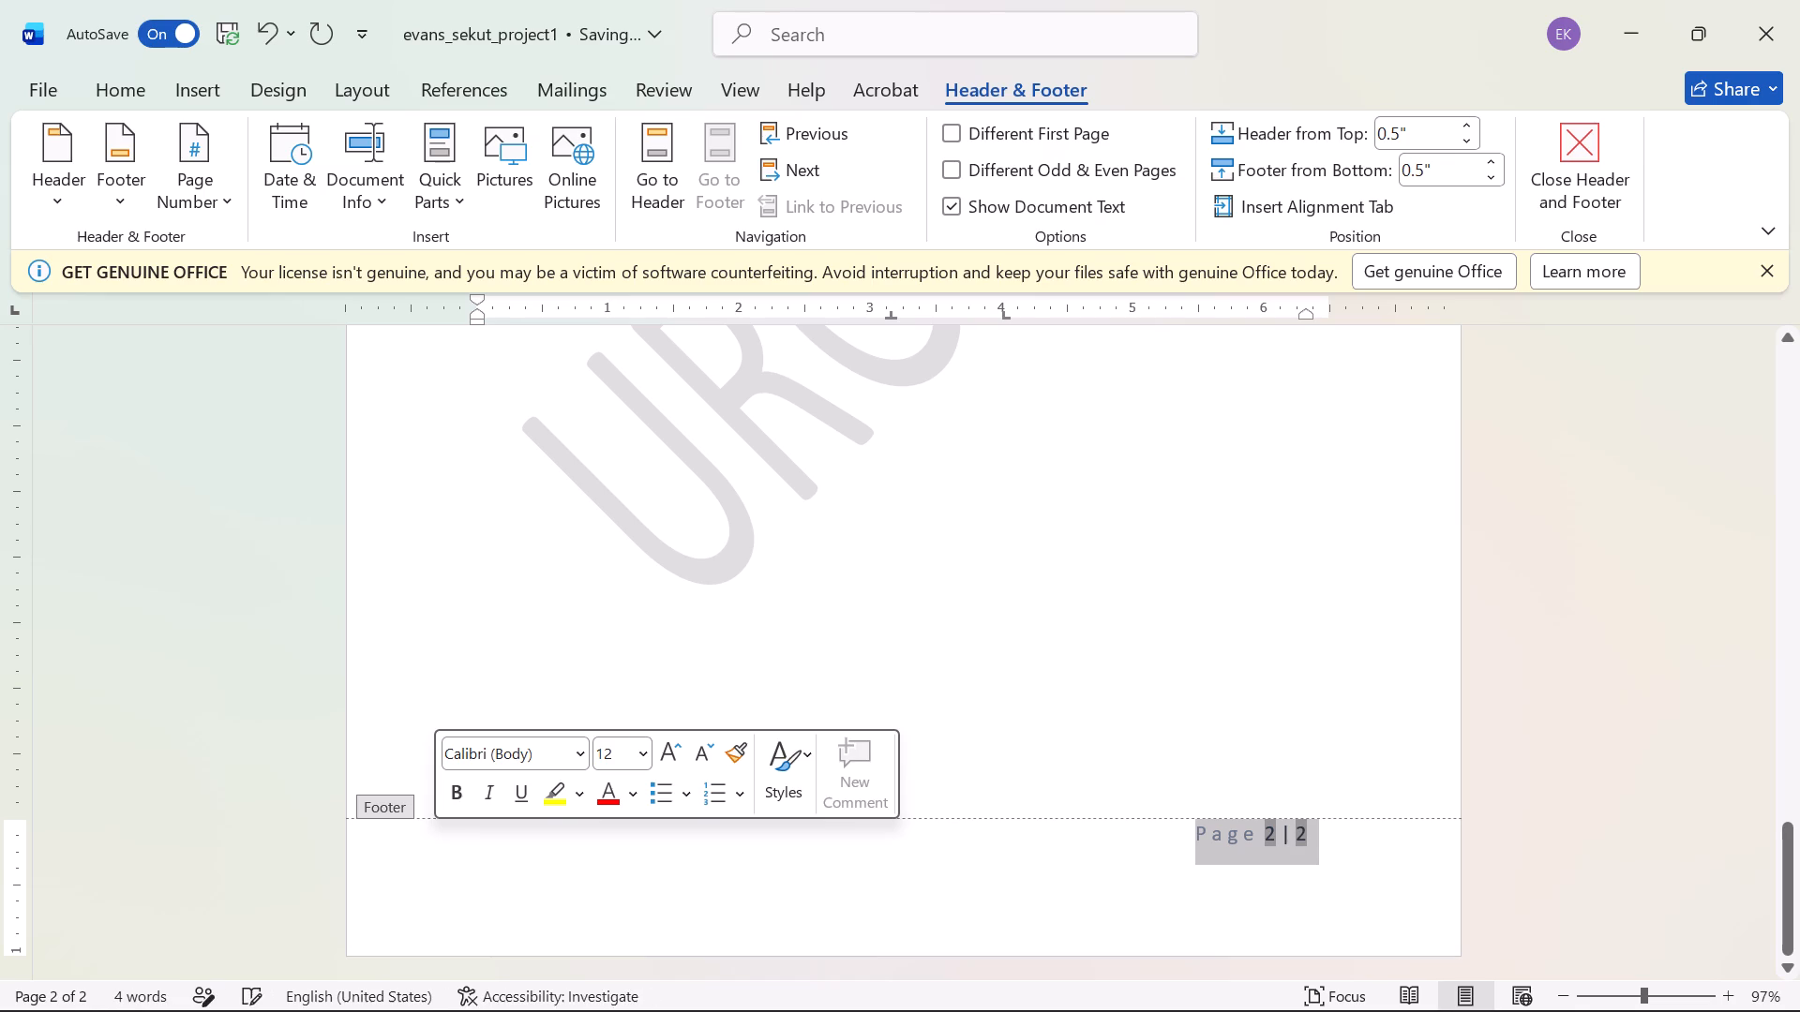
{"action": "left_click", "coordinate": [516, 849]}
{"action": "left_click", "coordinate": [516, 849]}
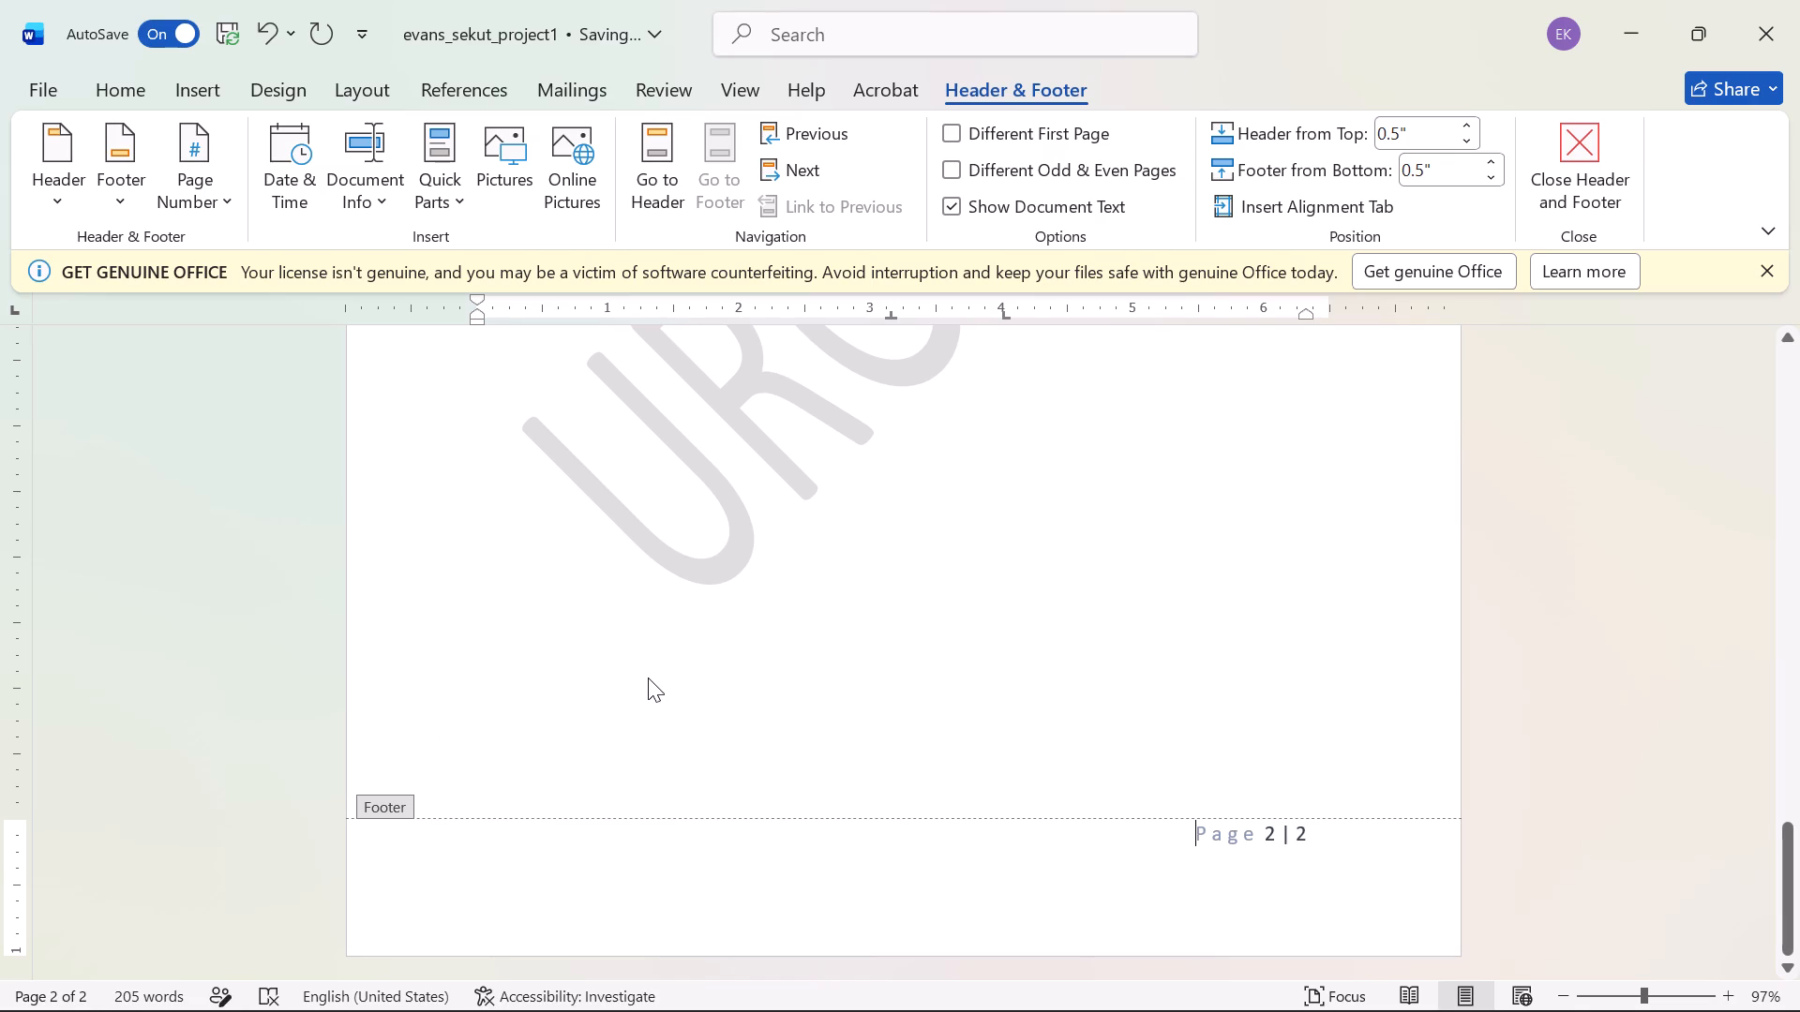
Save the document and return from the footer to the document body.
{"action": "scroll", "coordinate": [648, 677], "scroll_direction": "up", "scroll_amount": 1}
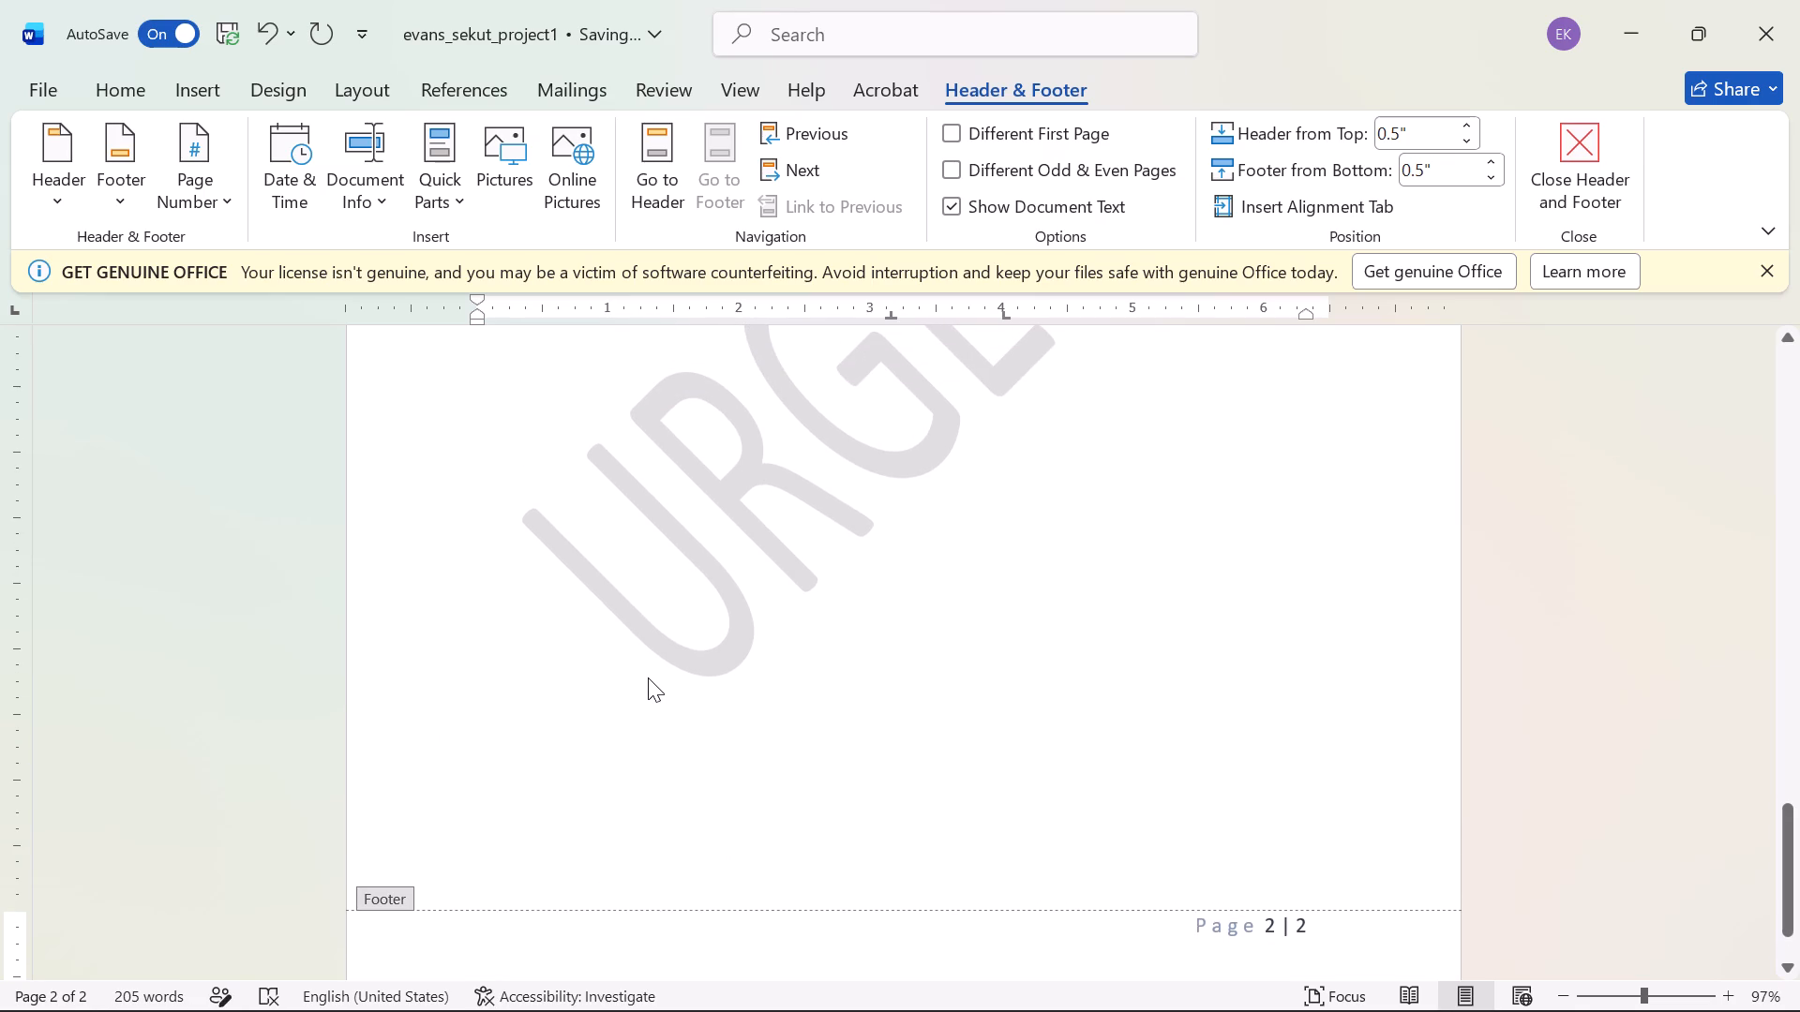
{"action": "scroll", "coordinate": [648, 677], "scroll_direction": "up", "scroll_amount": 1}
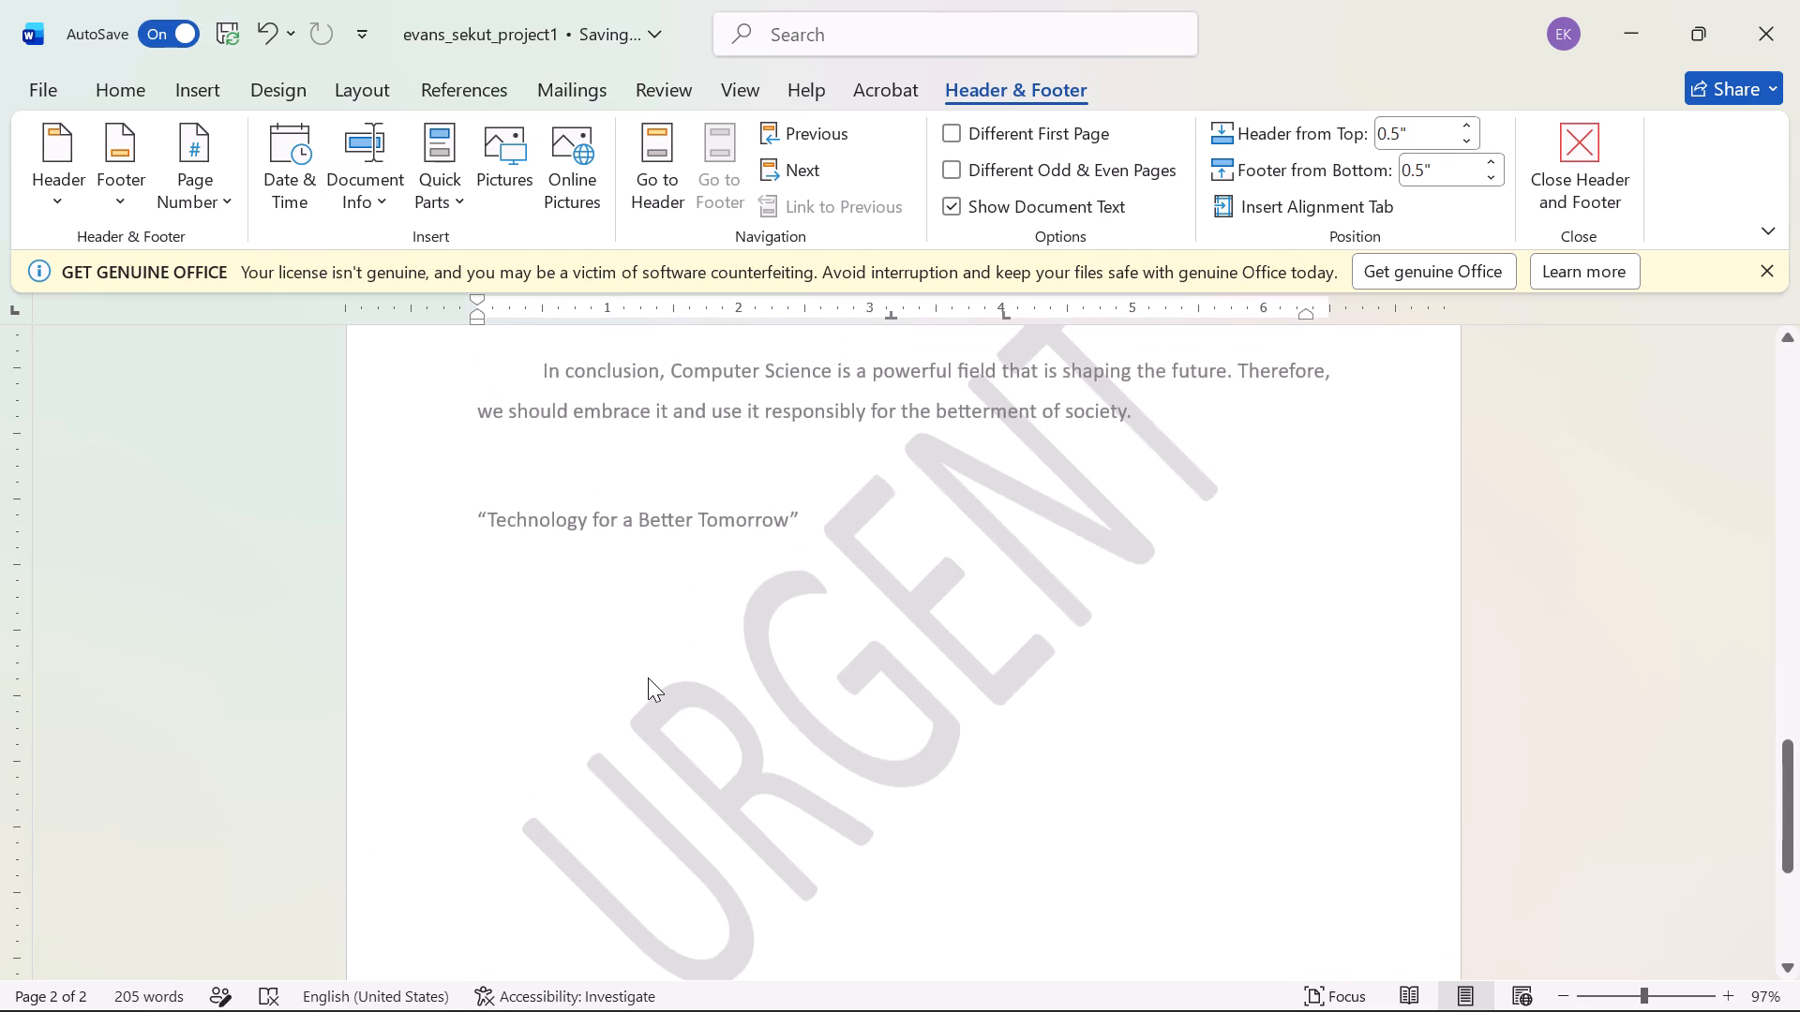
{"action": "scroll", "coordinate": [648, 677], "scroll_direction": "up", "scroll_amount": 3}
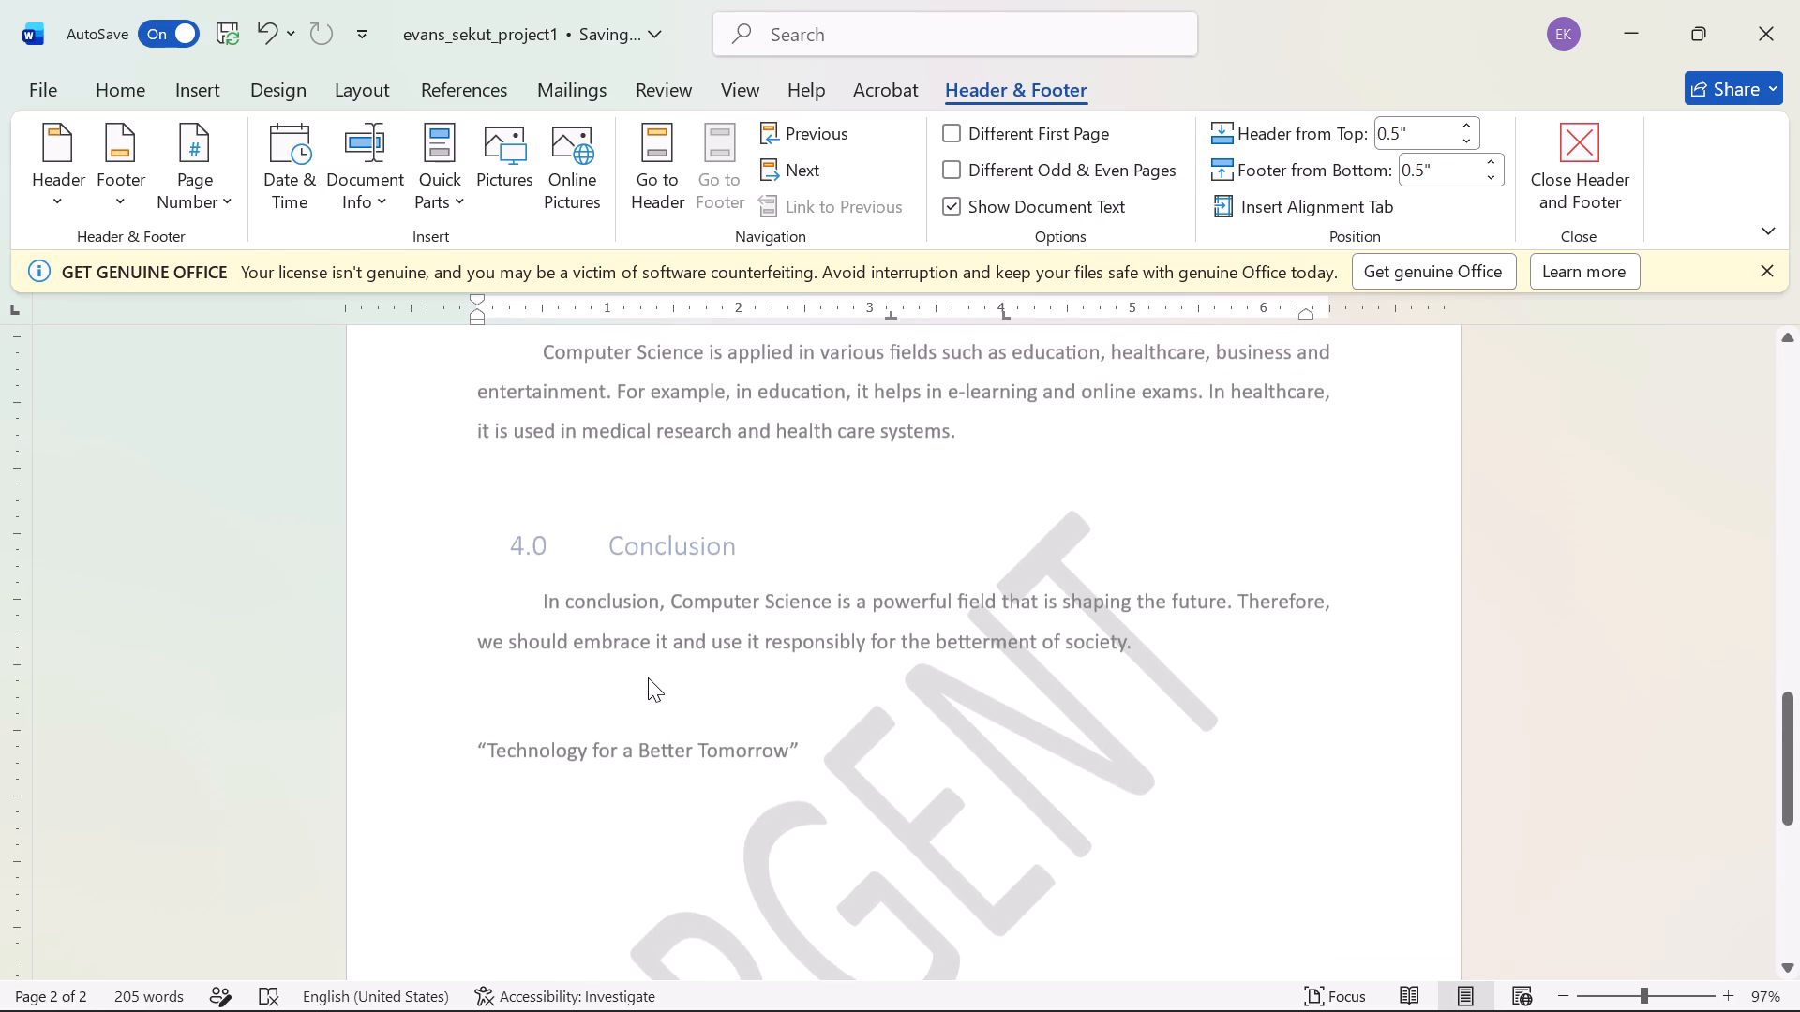
{"action": "key", "text": "ctrl+s"}
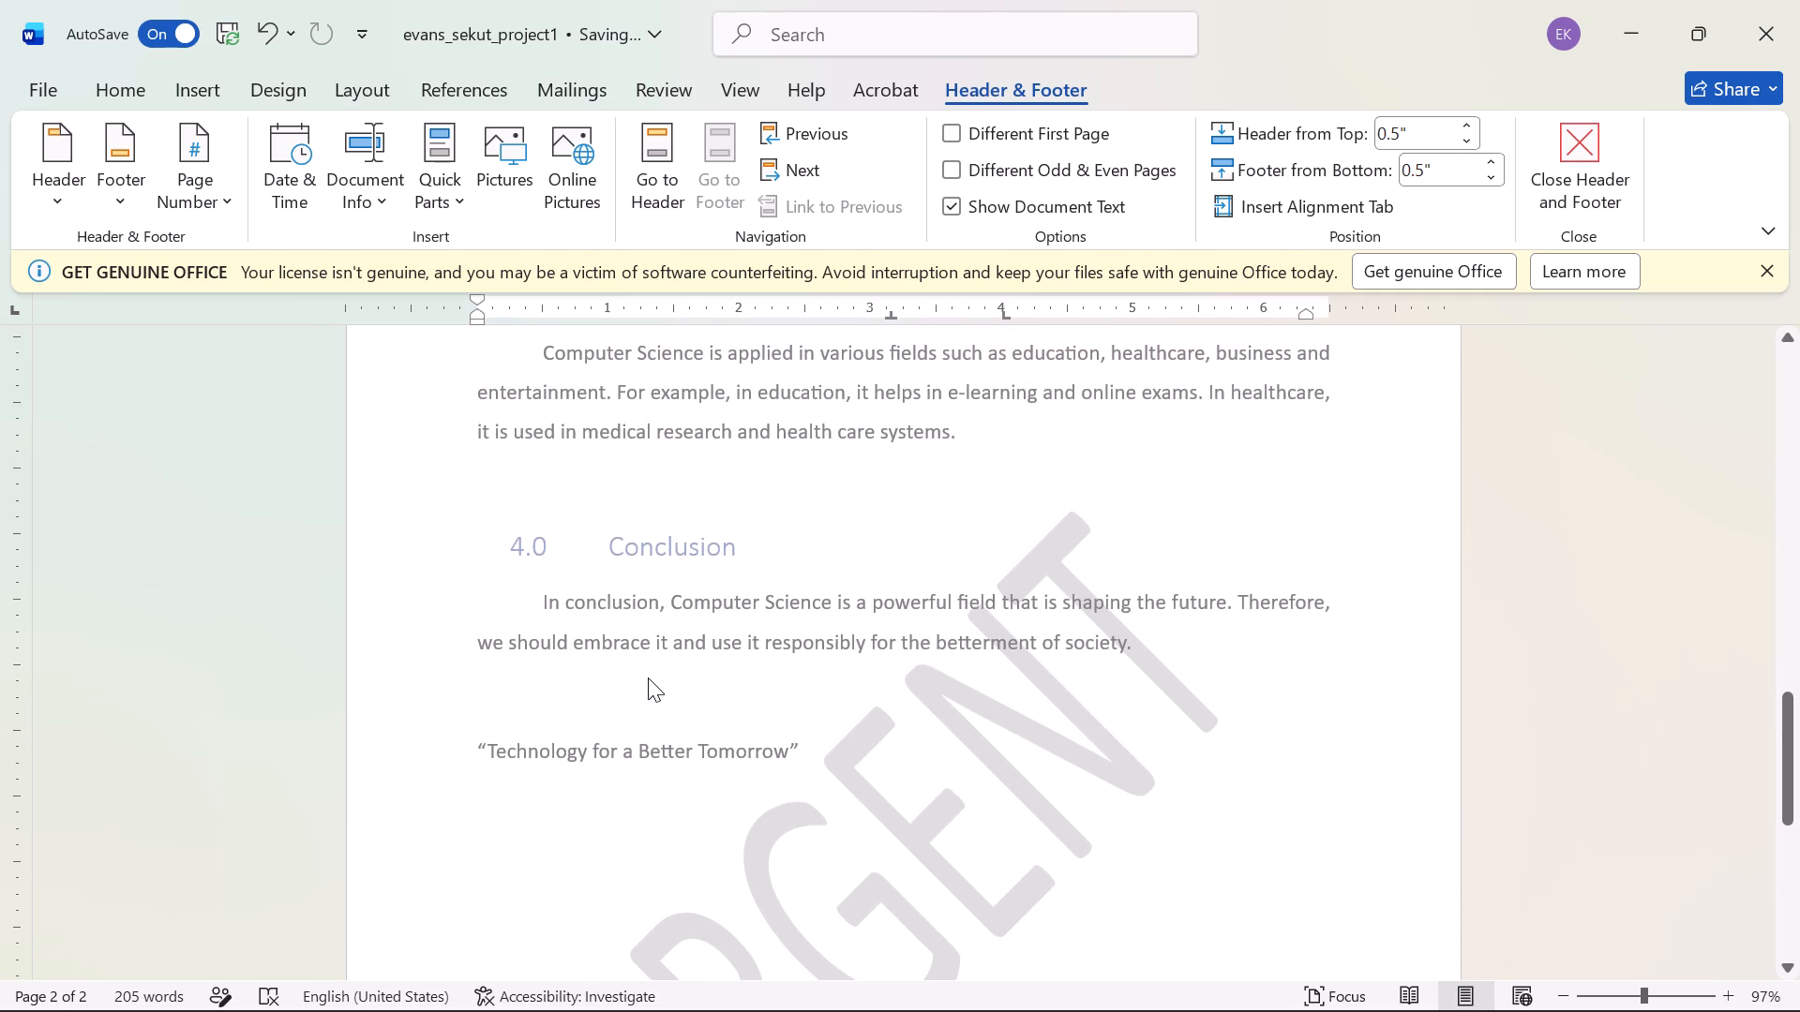
{"action": "double_click", "coordinate": [648, 677]}
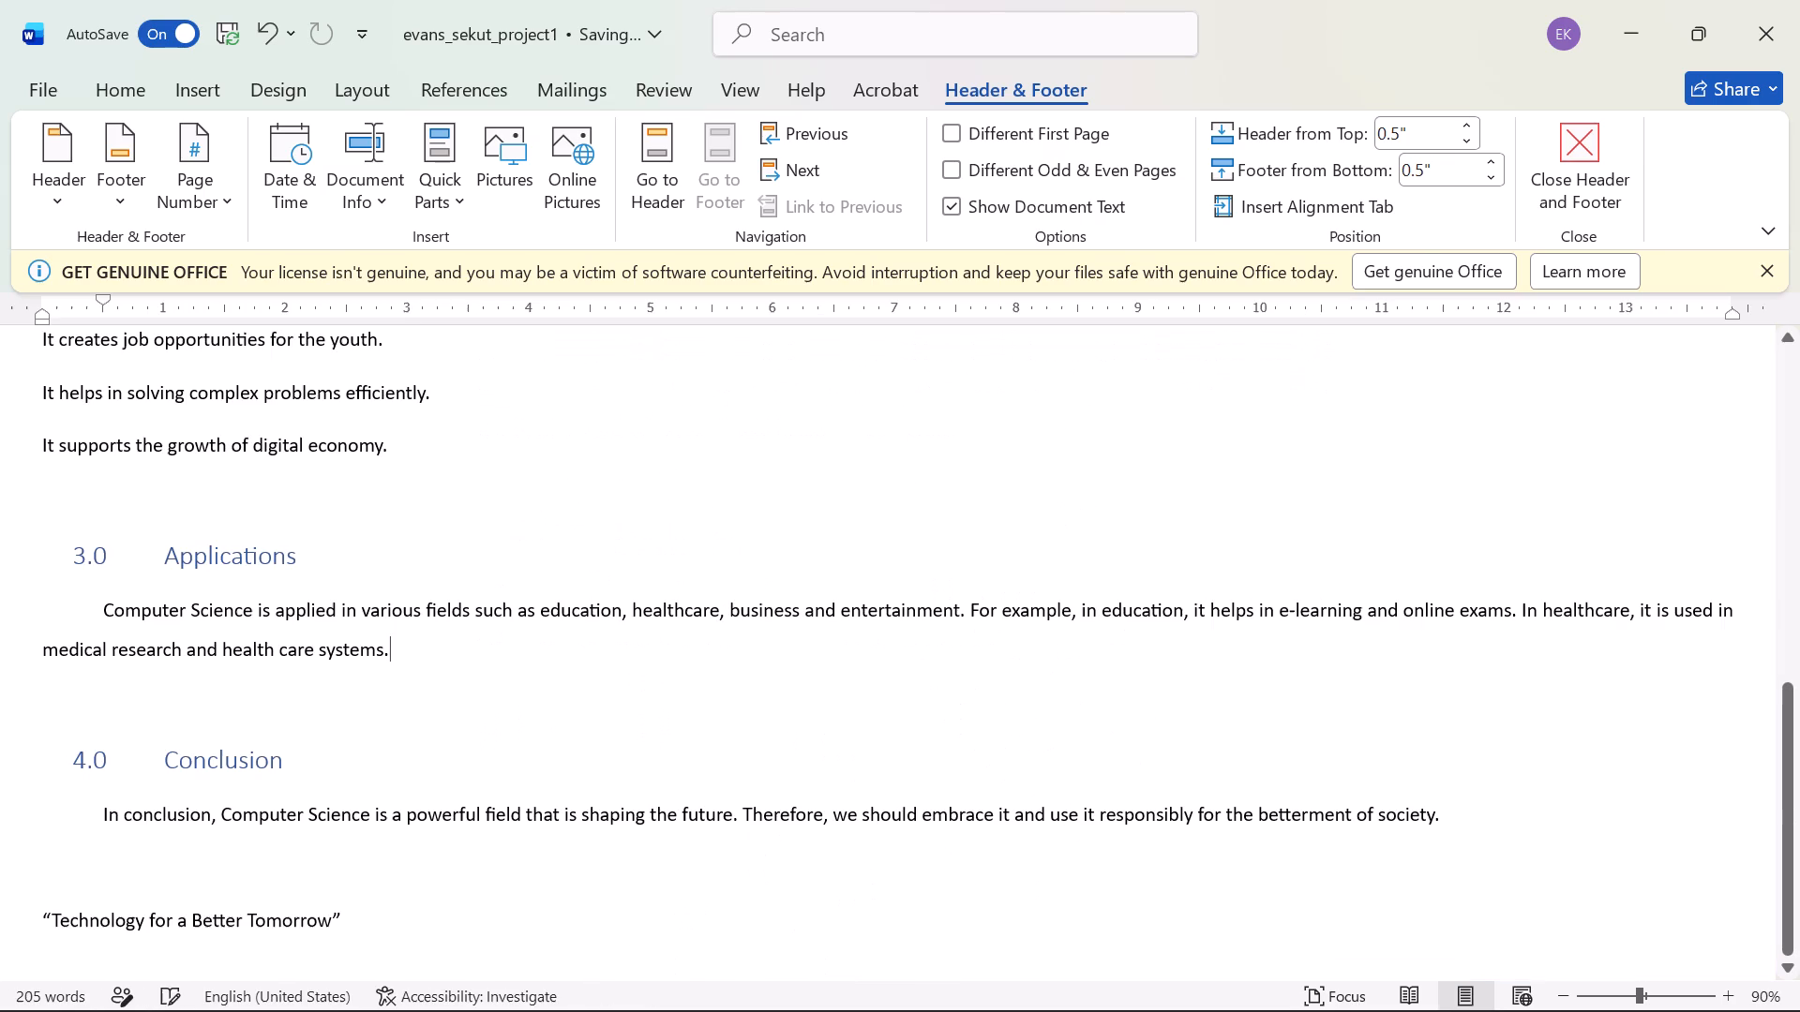
Select the whole document text, search the commands for "HEAD" and open the page header for editing.
{"action": "scroll", "coordinate": [444, 527], "scroll_direction": "up", "scroll_amount": 9}
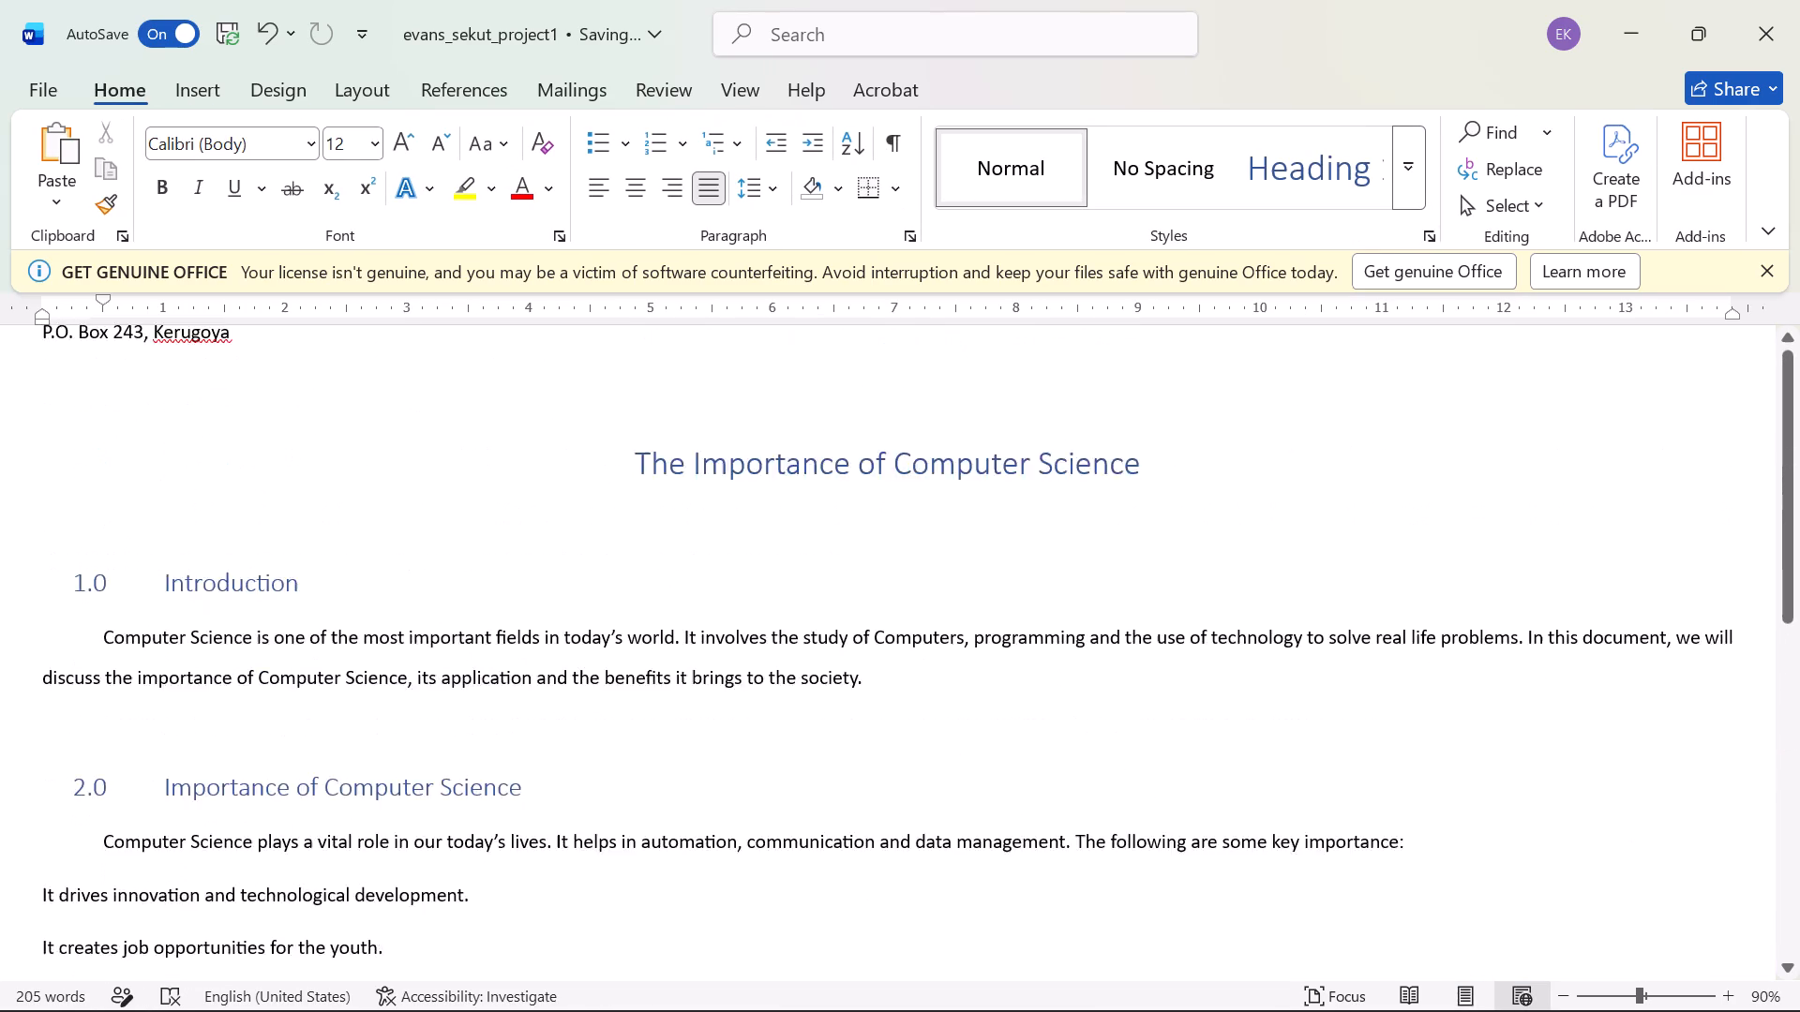
{"action": "scroll", "coordinate": [444, 527], "scroll_direction": "up", "scroll_amount": 7}
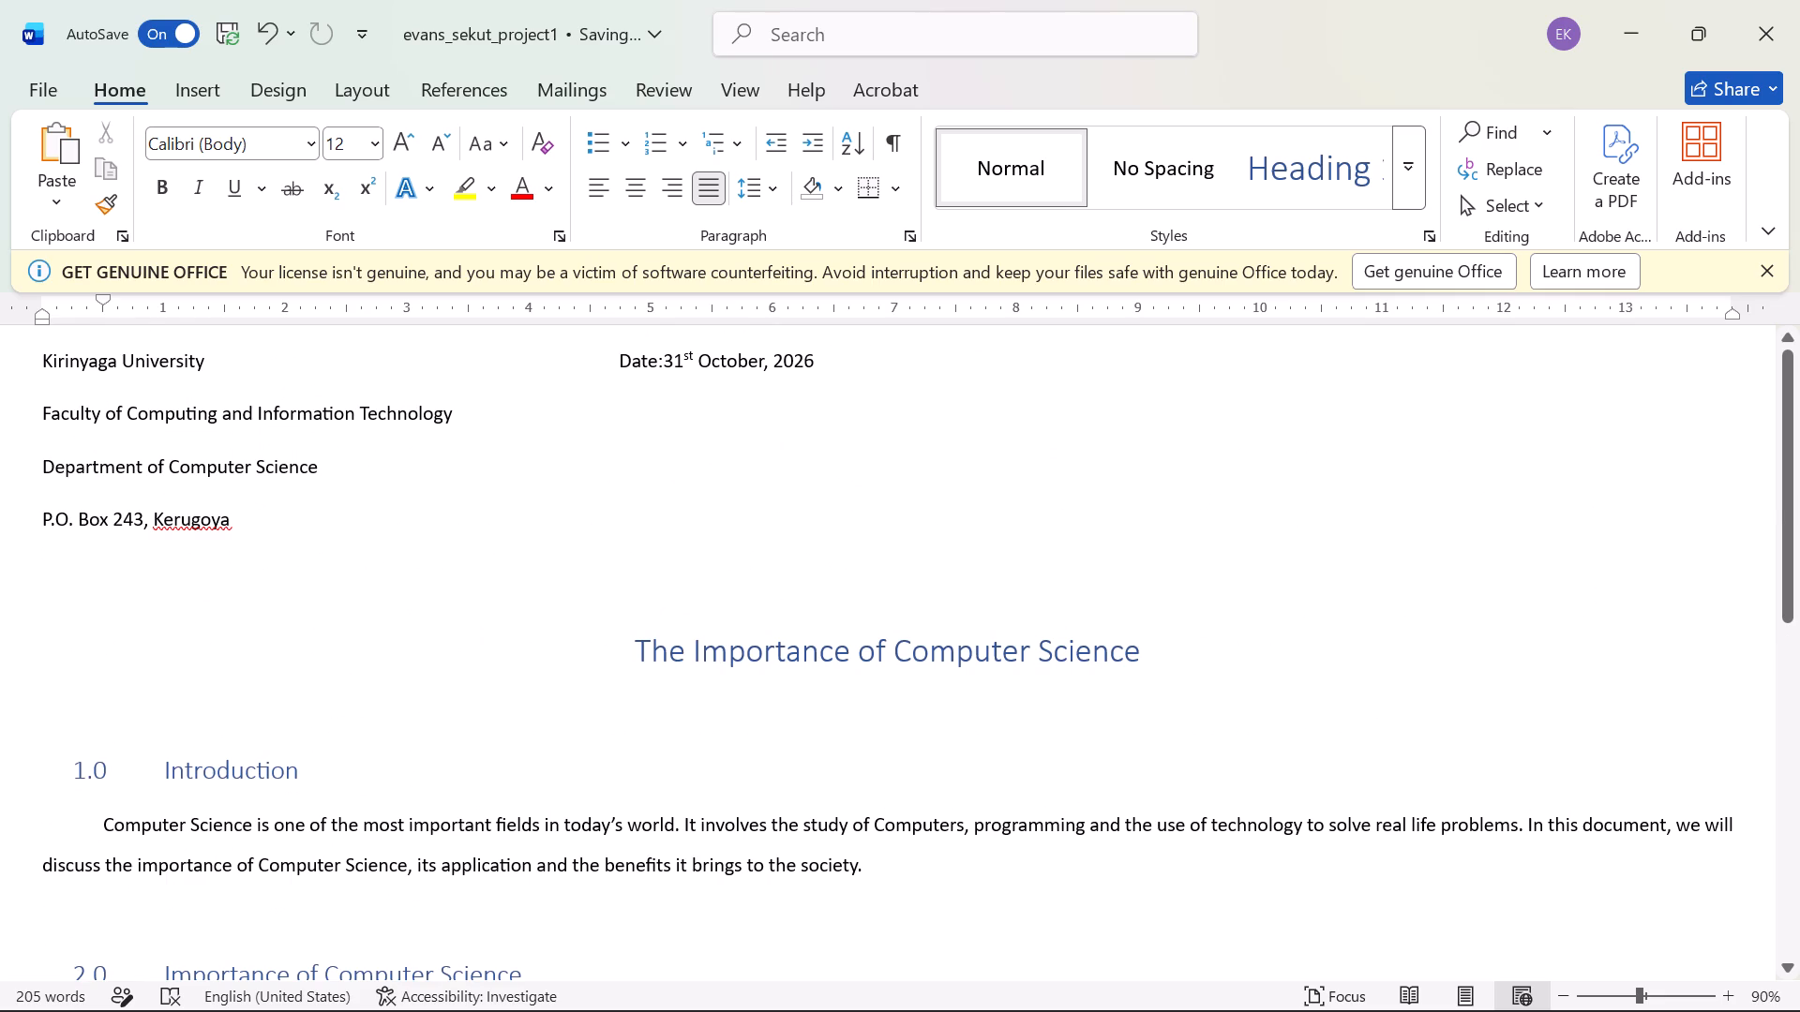
{"action": "left_click", "coordinate": [26, 355]}
{"action": "left_click_drag", "start_coordinate": [26, 355], "coordinate": [1255, 1011]}
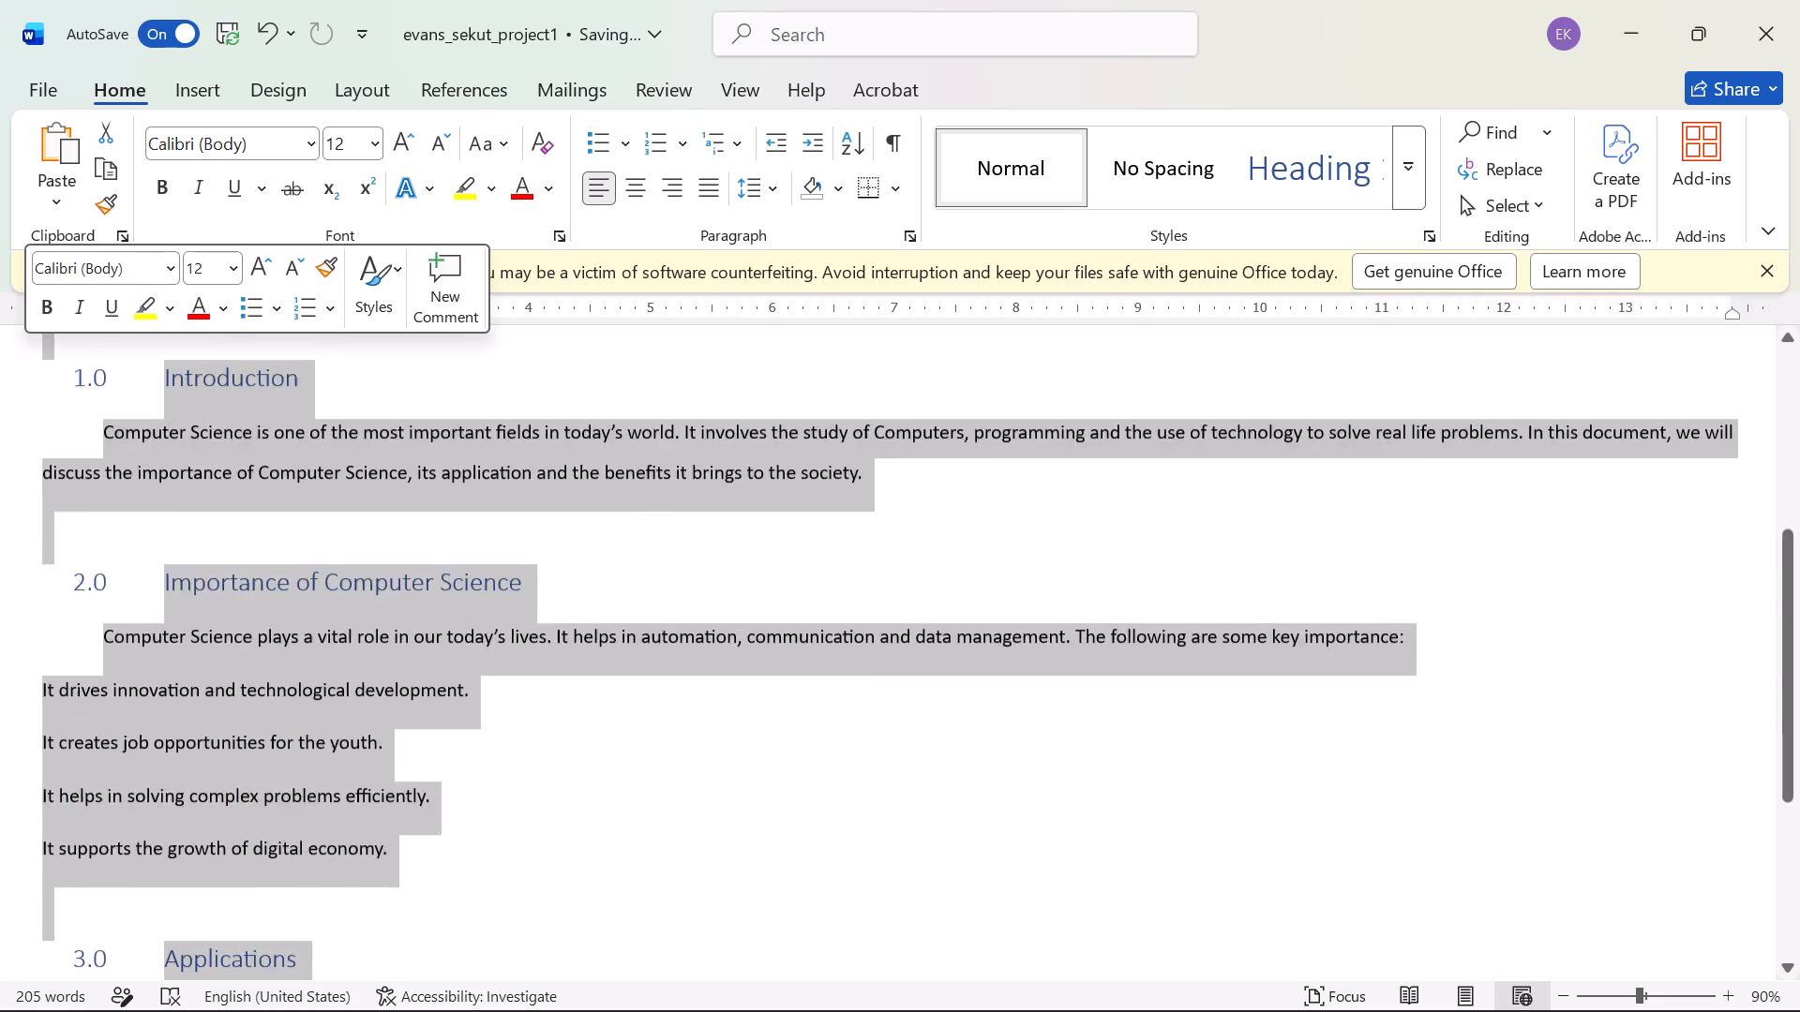
{"action": "left_click_drag", "start_coordinate": [1255, 1011], "coordinate": [1693, 1011]}
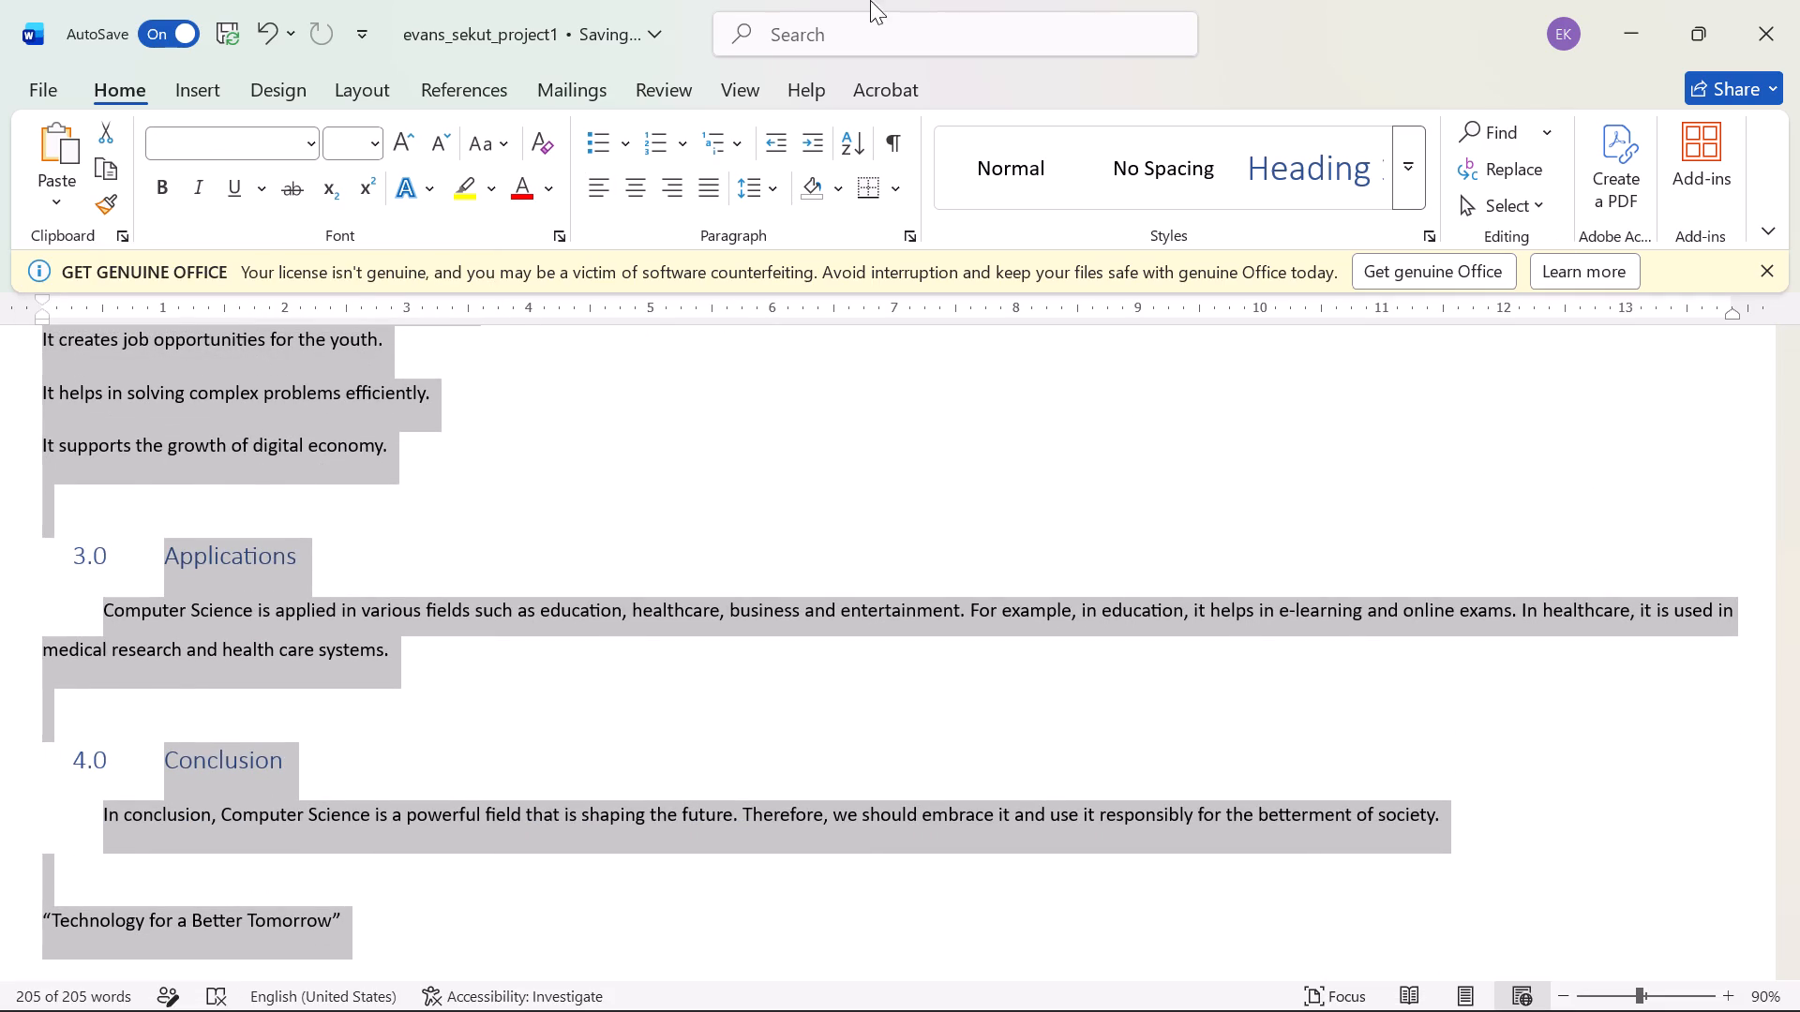
{"action": "left_click", "coordinate": [846, 39]}
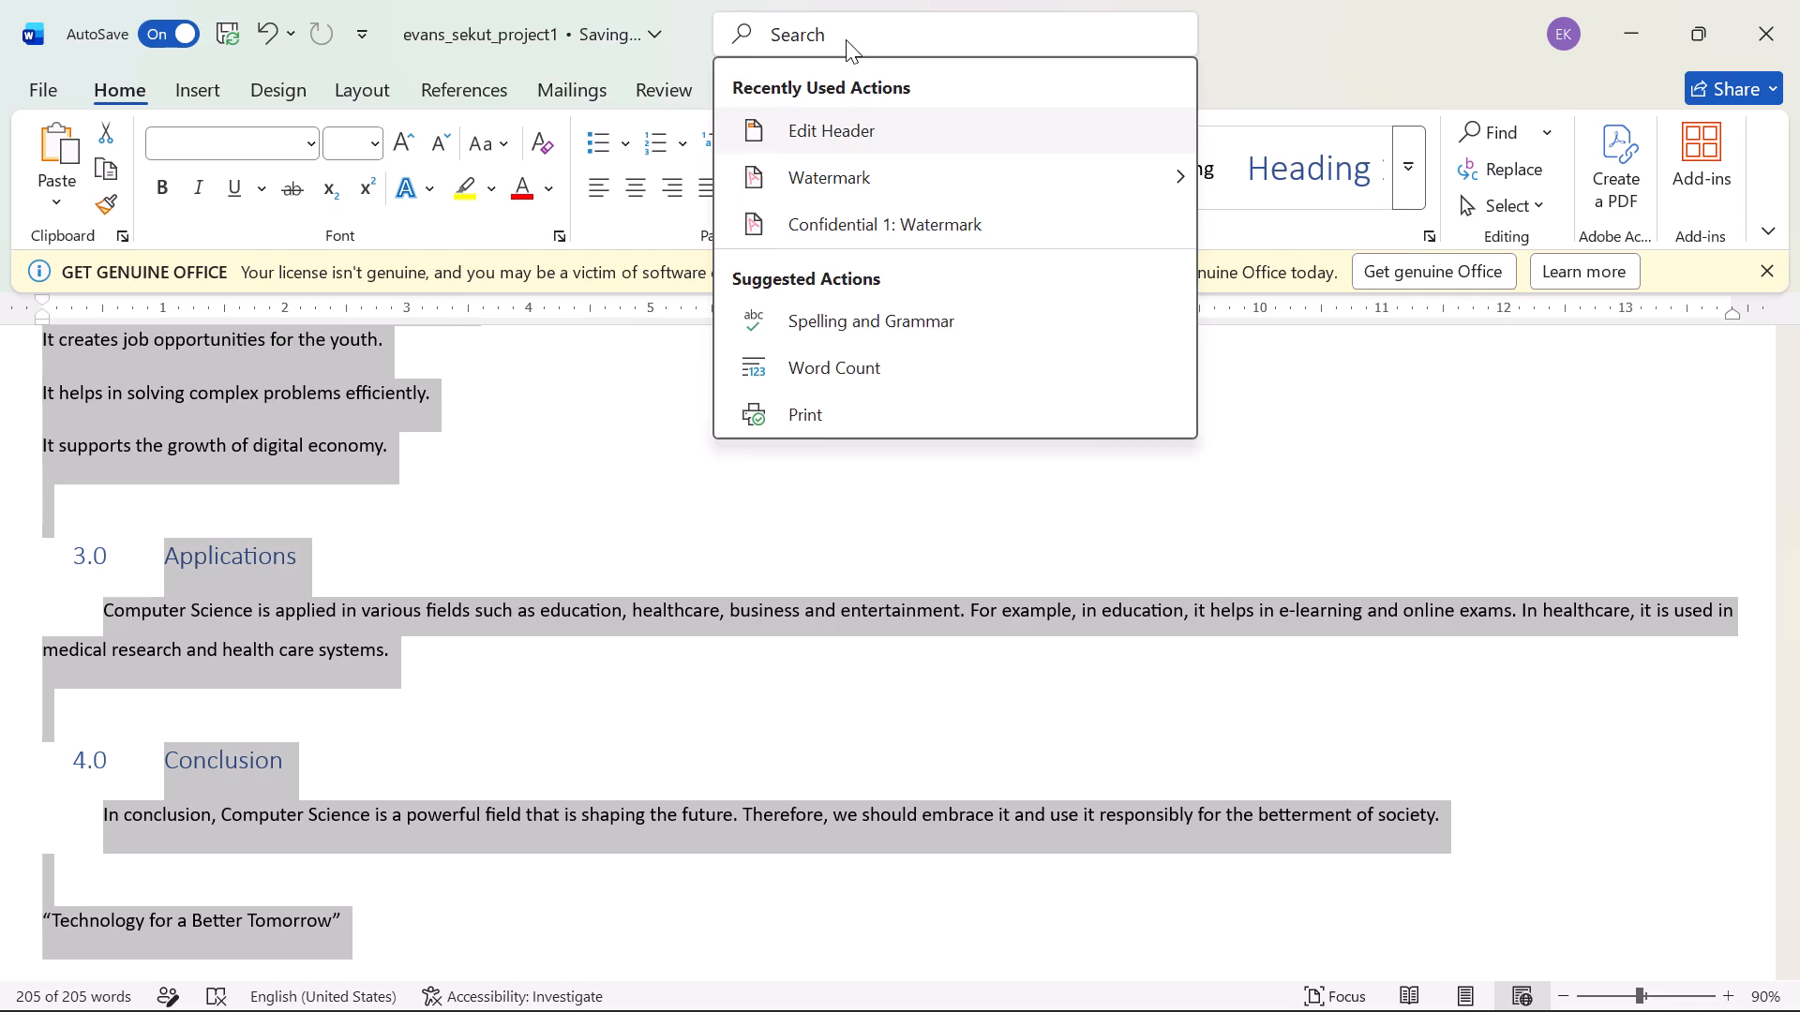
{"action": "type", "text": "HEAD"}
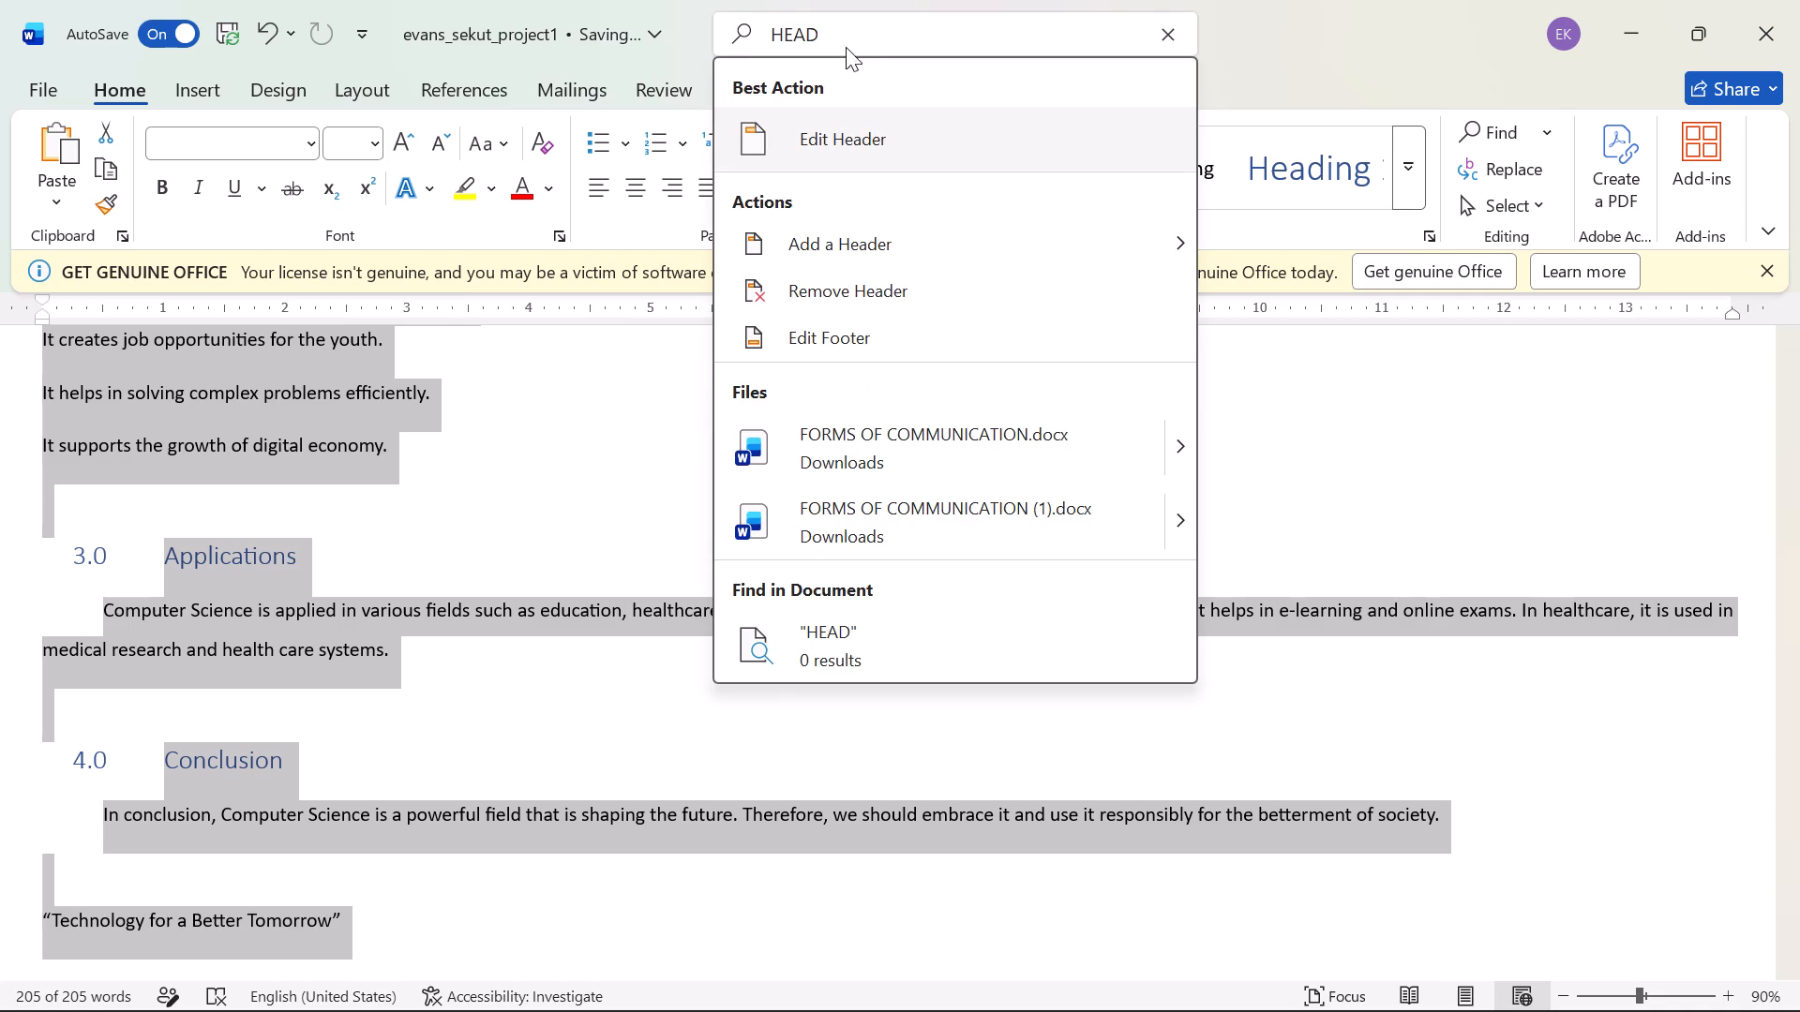
{"action": "left_click", "coordinate": [887, 158]}
{"action": "scroll", "coordinate": [580, 610], "scroll_direction": "down", "scroll_amount": 1}
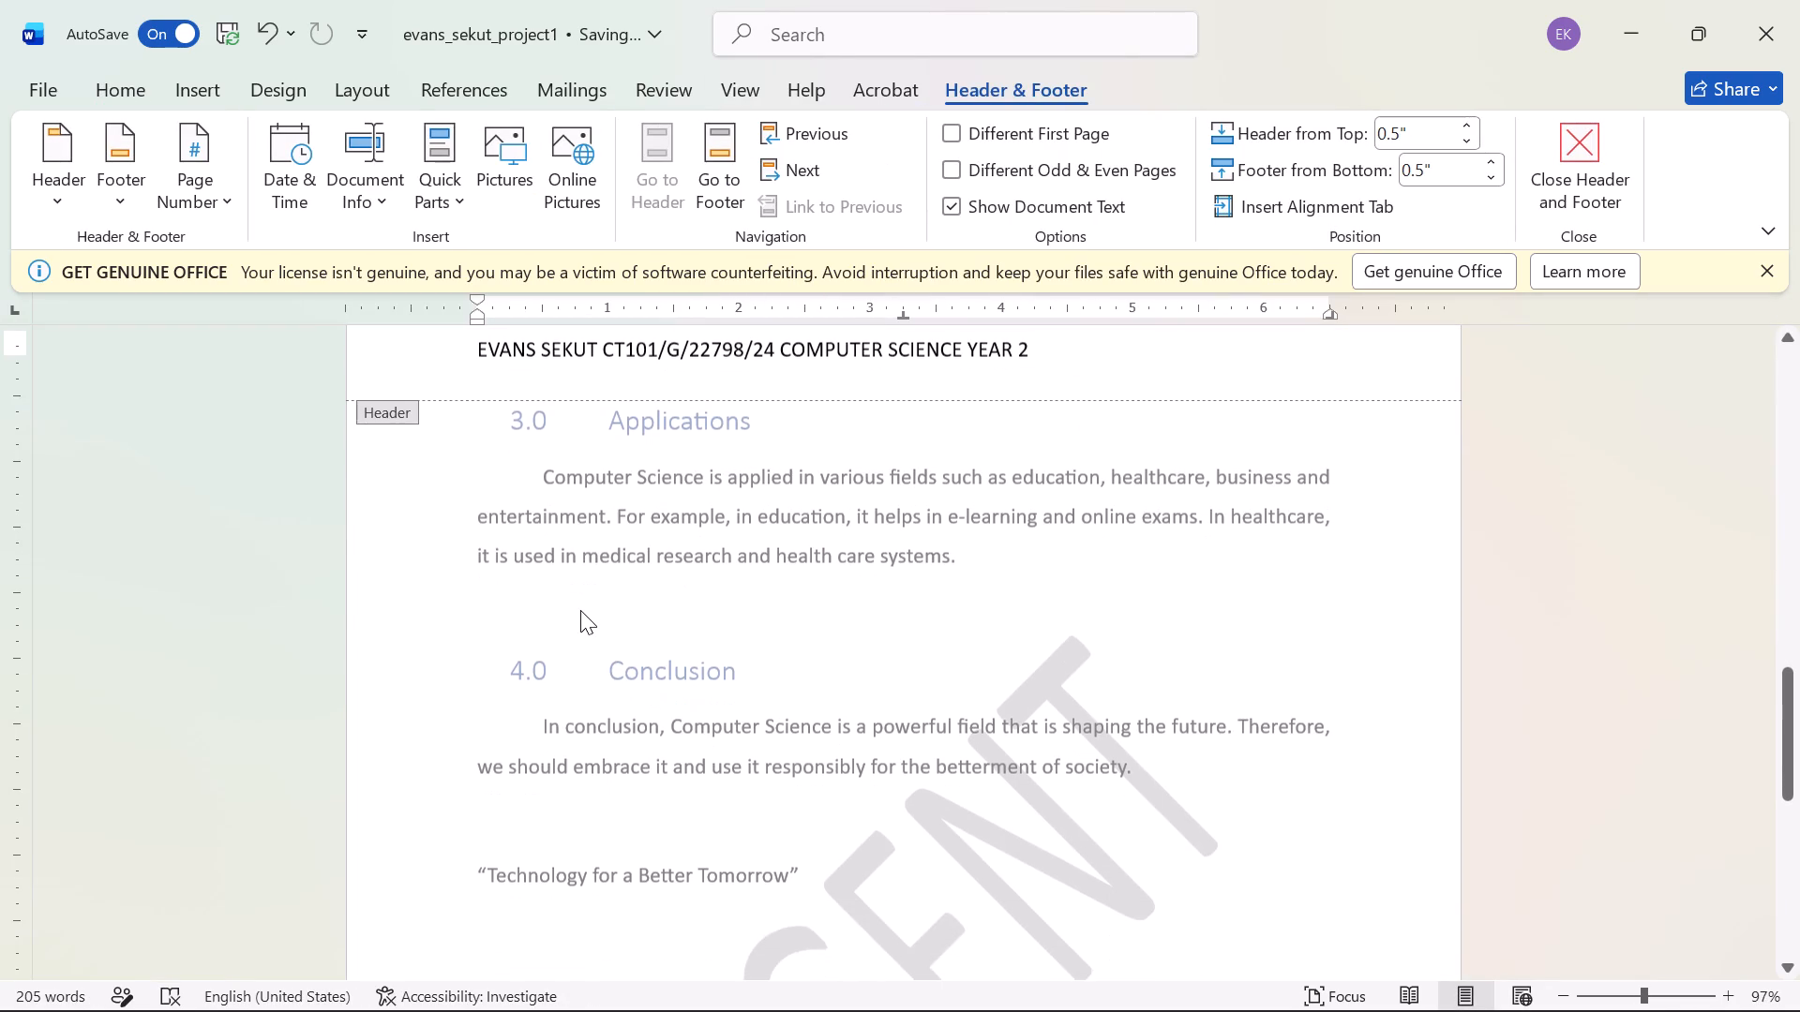
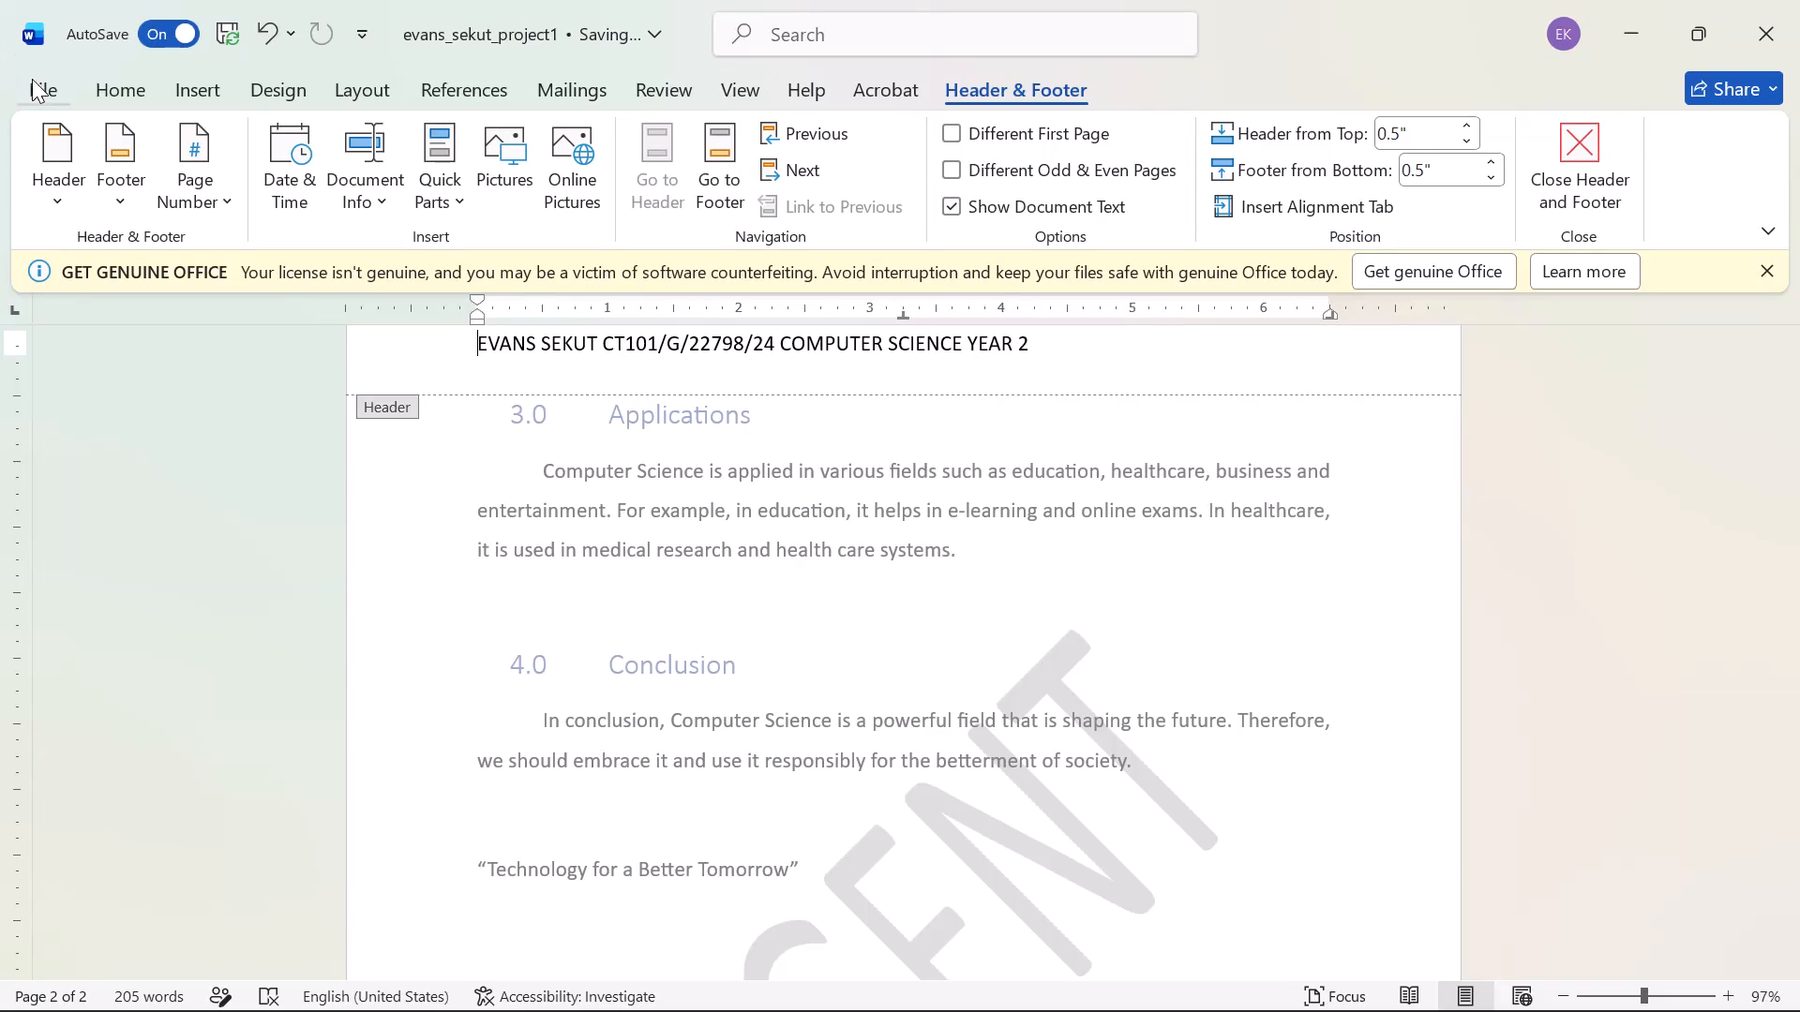
Examine the General and Display settings in the Word options.
{"action": "left_click", "coordinate": [52, 85]}
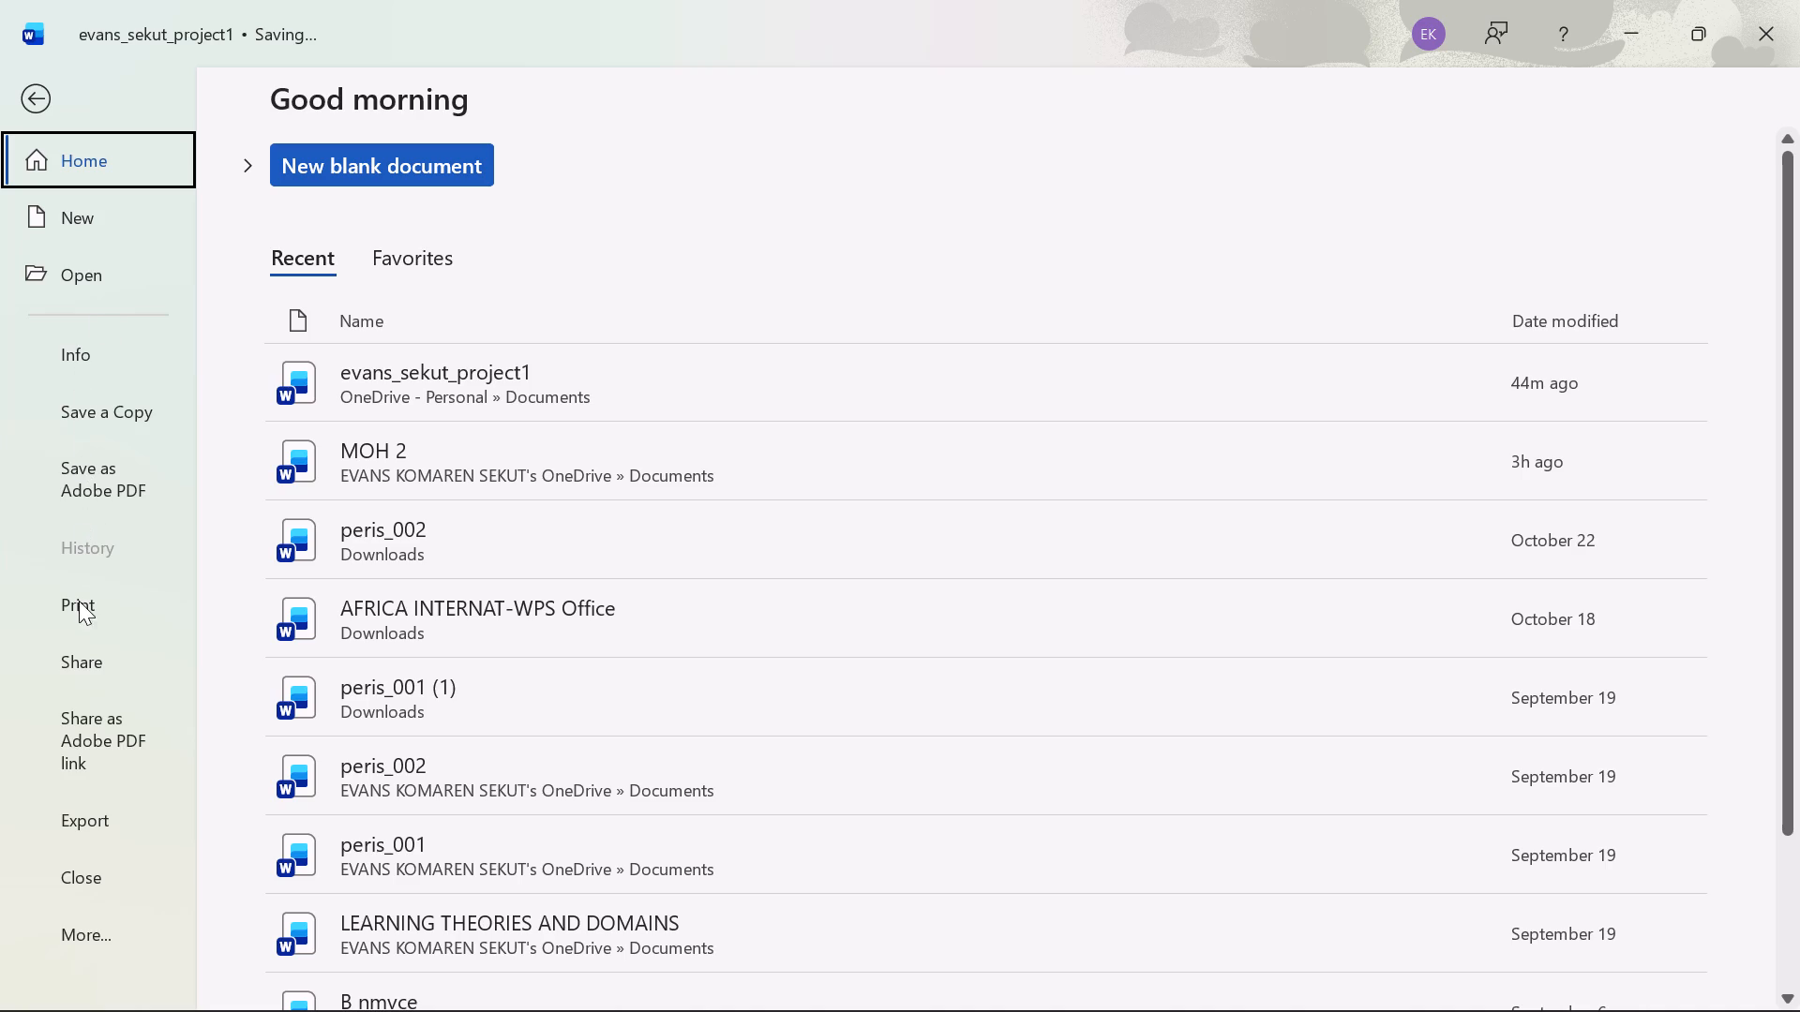
{"action": "scroll", "coordinate": [97, 927], "scroll_direction": "down", "scroll_amount": 1}
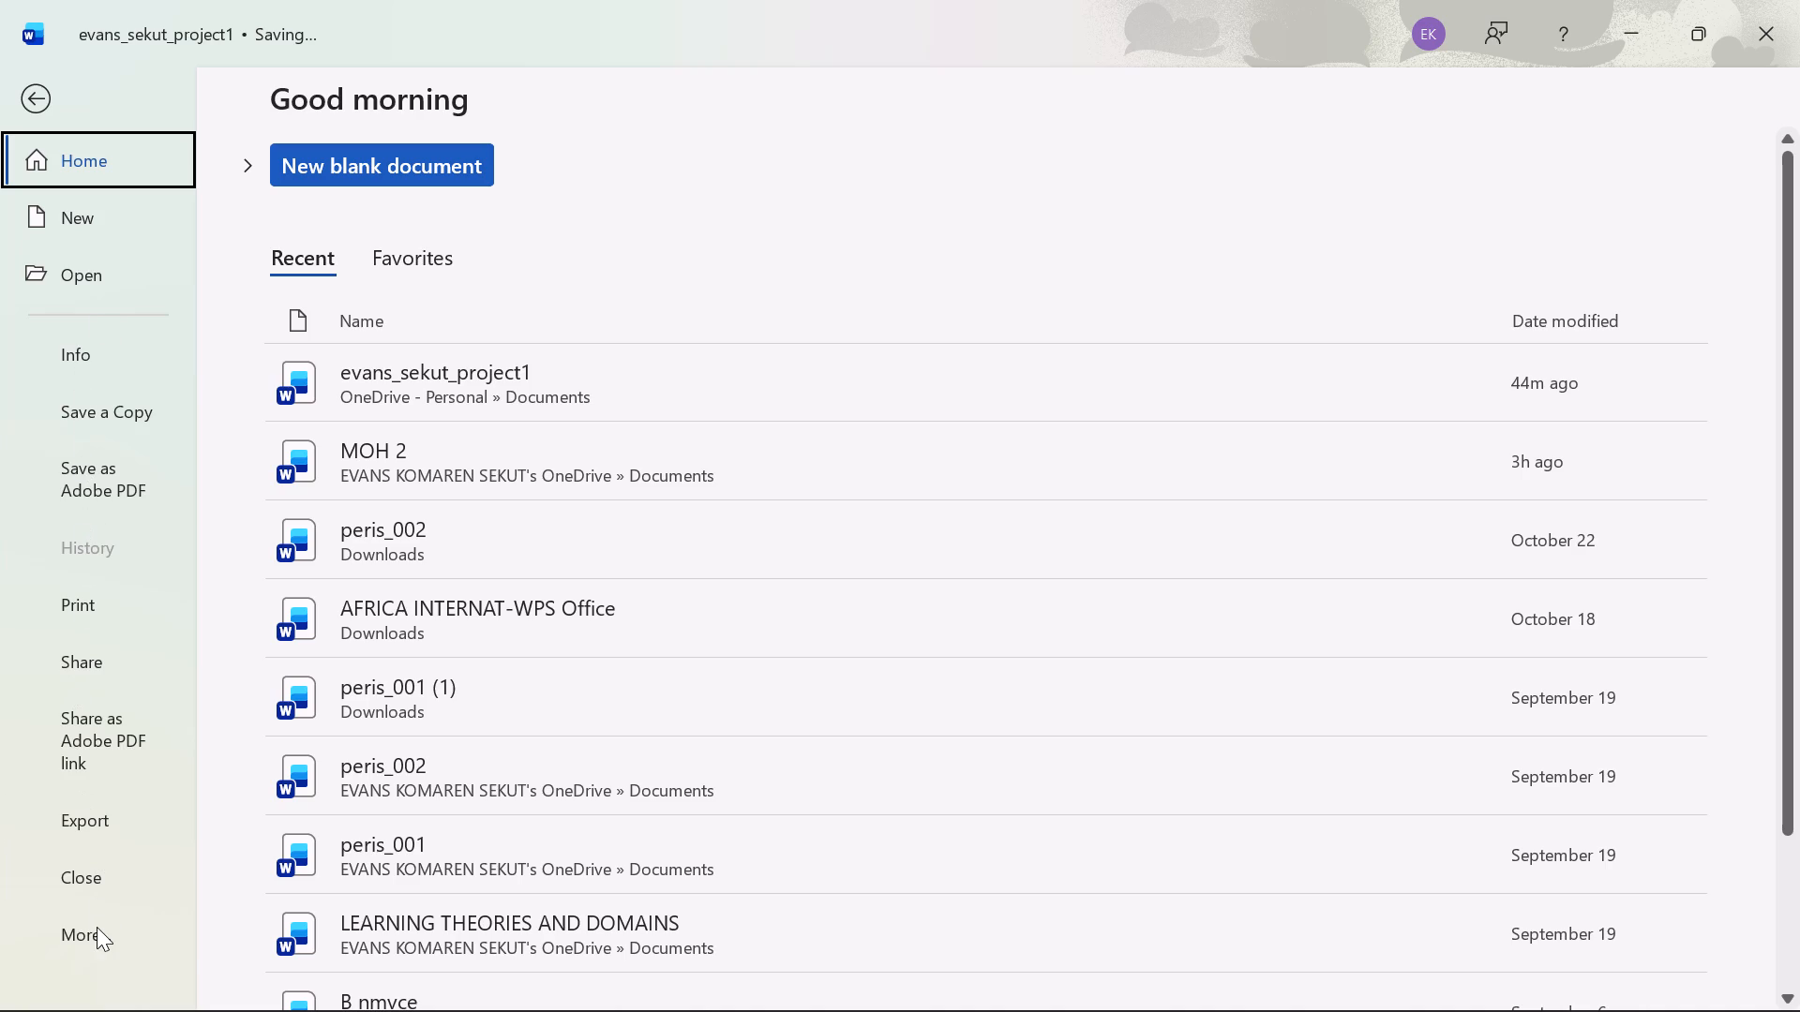
{"action": "left_click", "coordinate": [97, 927]}
{"action": "left_click", "coordinate": [258, 945]}
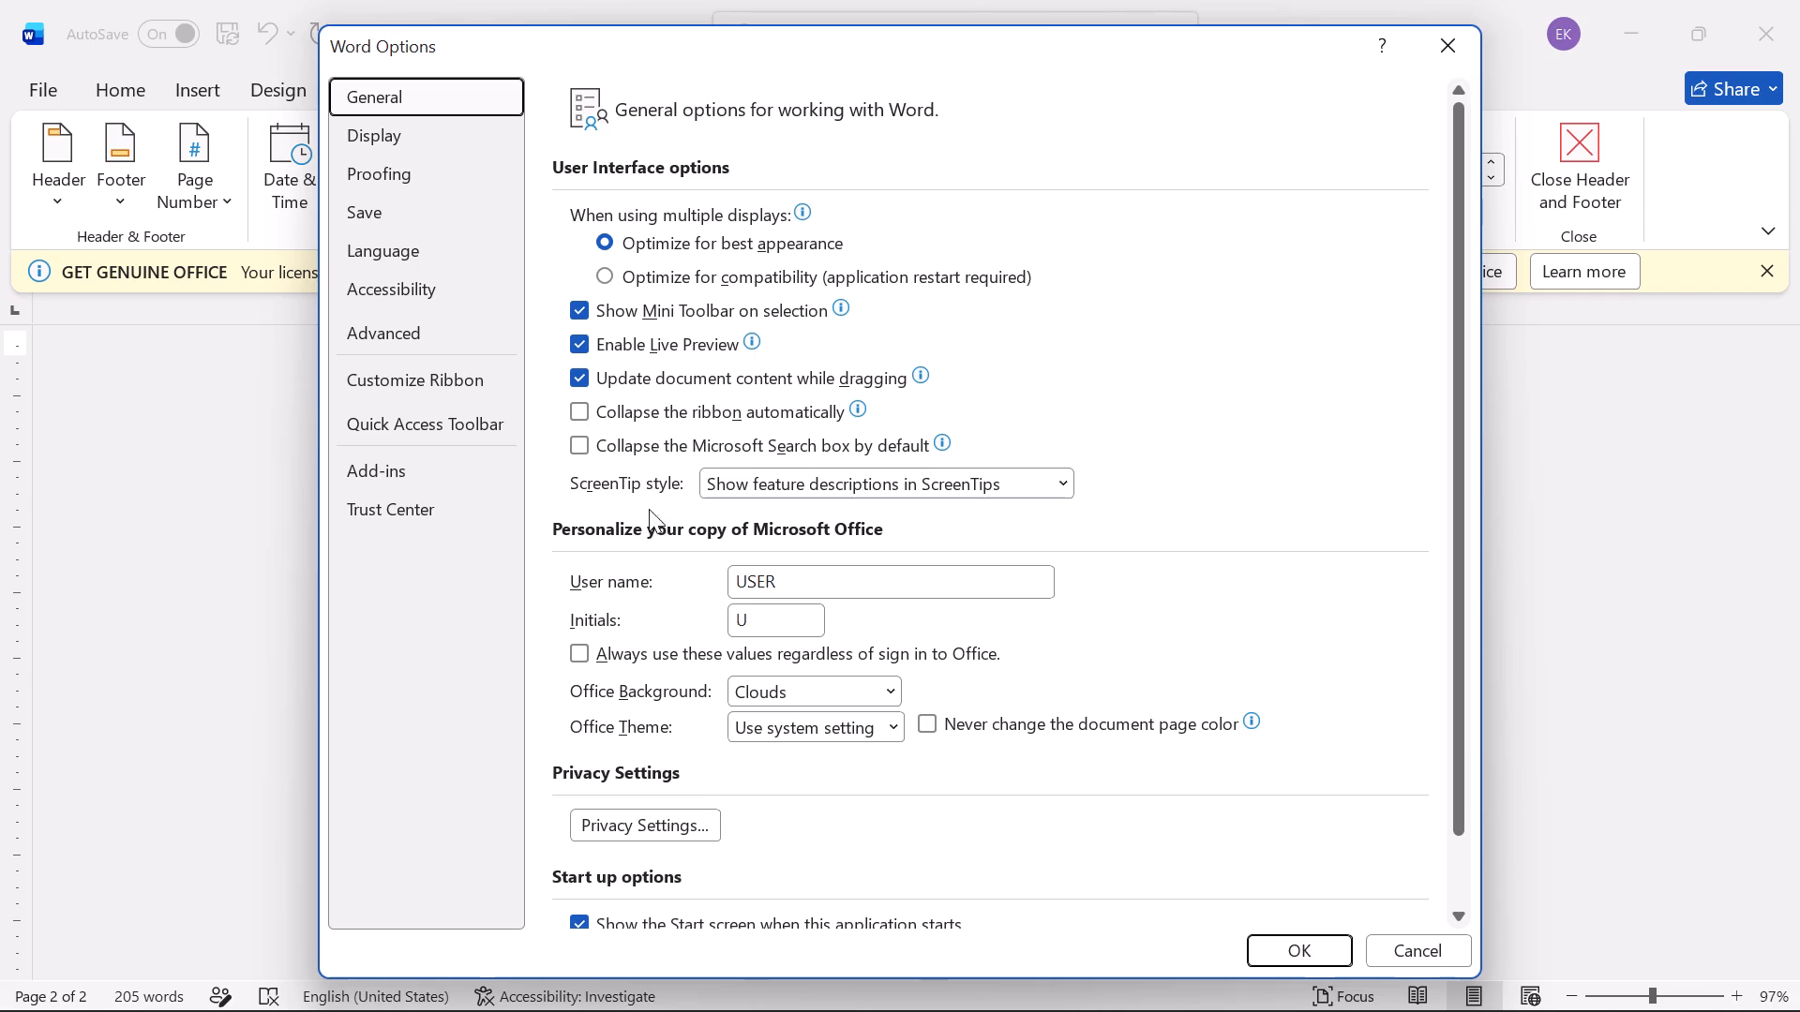
{"action": "scroll", "coordinate": [669, 483], "scroll_direction": "down", "scroll_amount": 2}
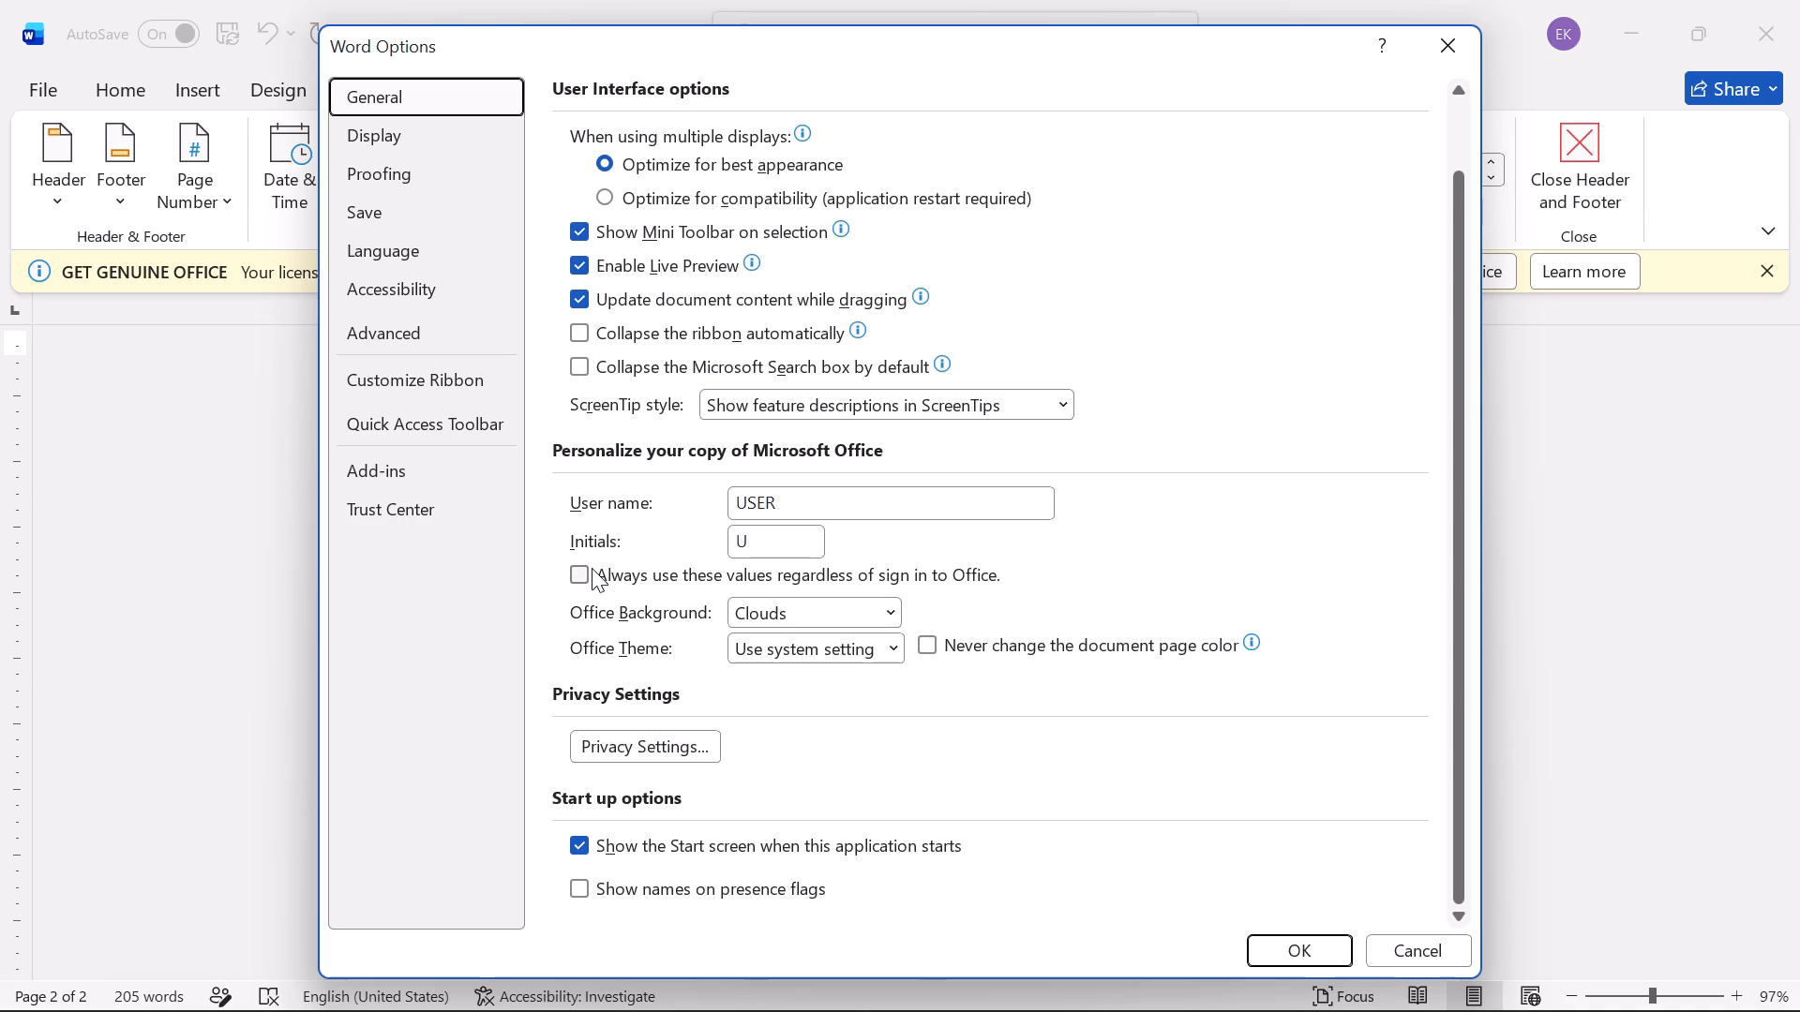
{"action": "left_click", "coordinate": [442, 129]}
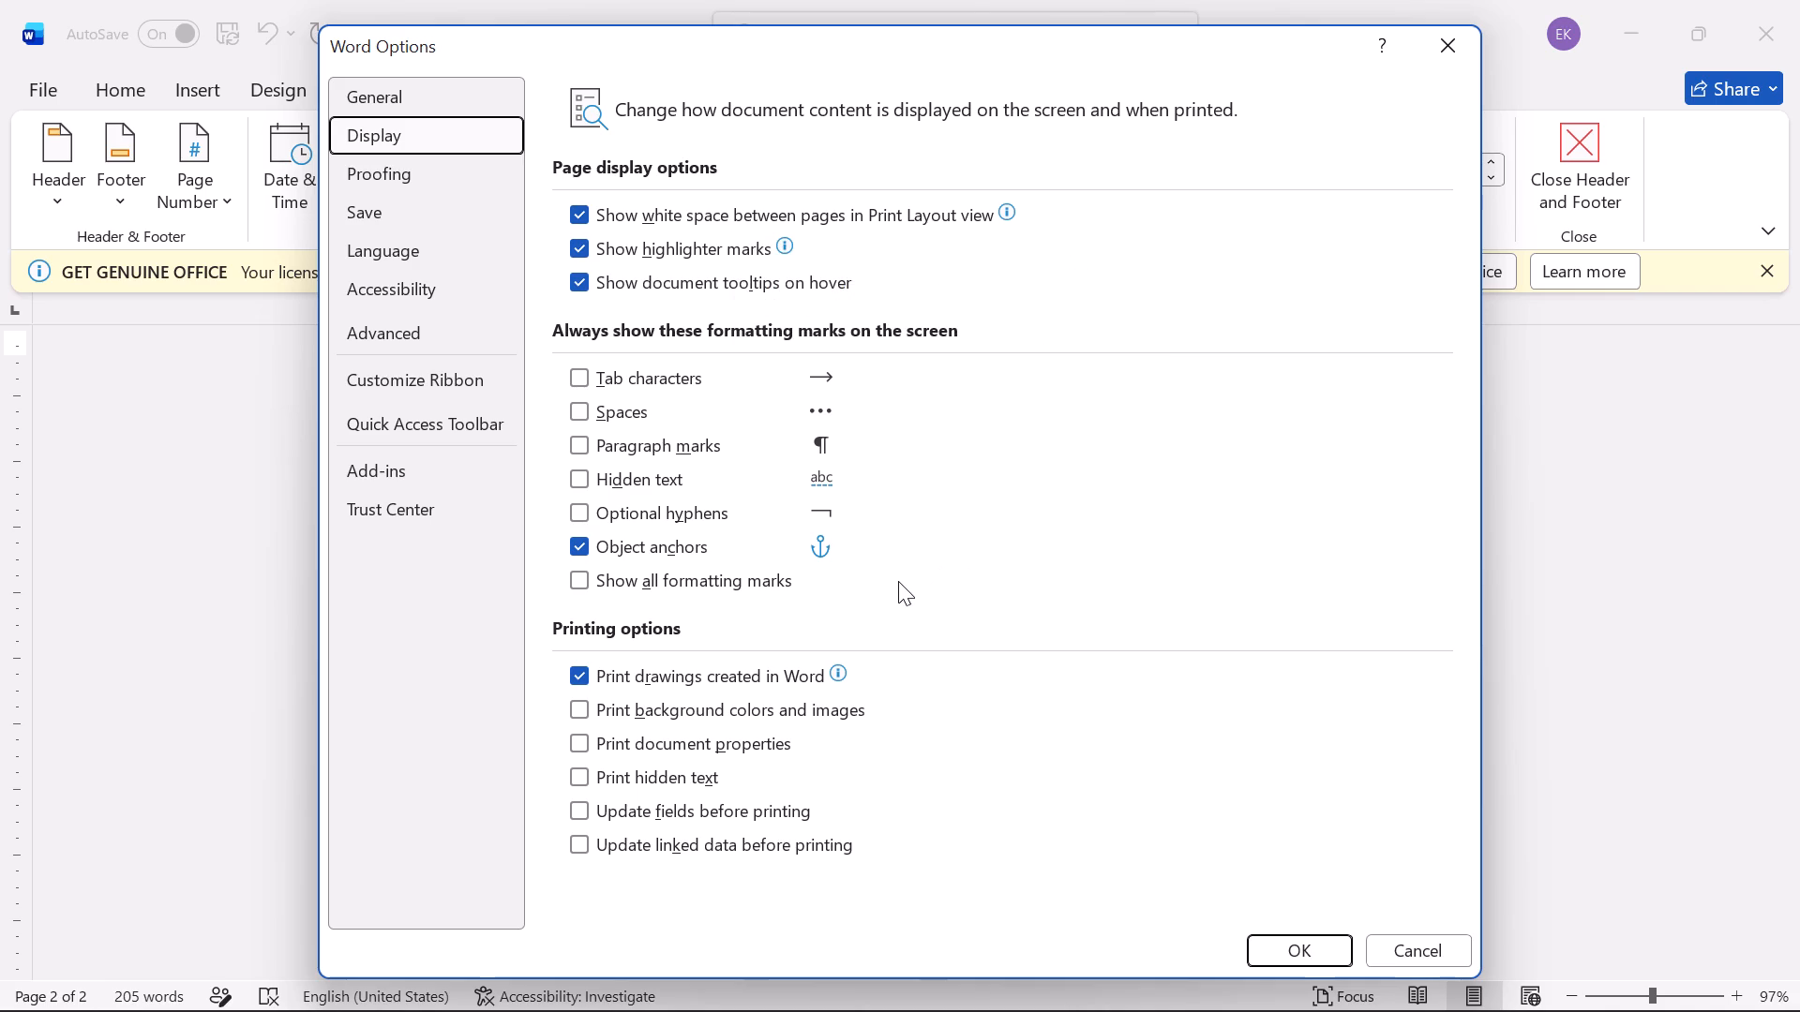
{"action": "left_click", "coordinate": [1119, 774]}
{"action": "left_click", "coordinate": [1287, 954]}
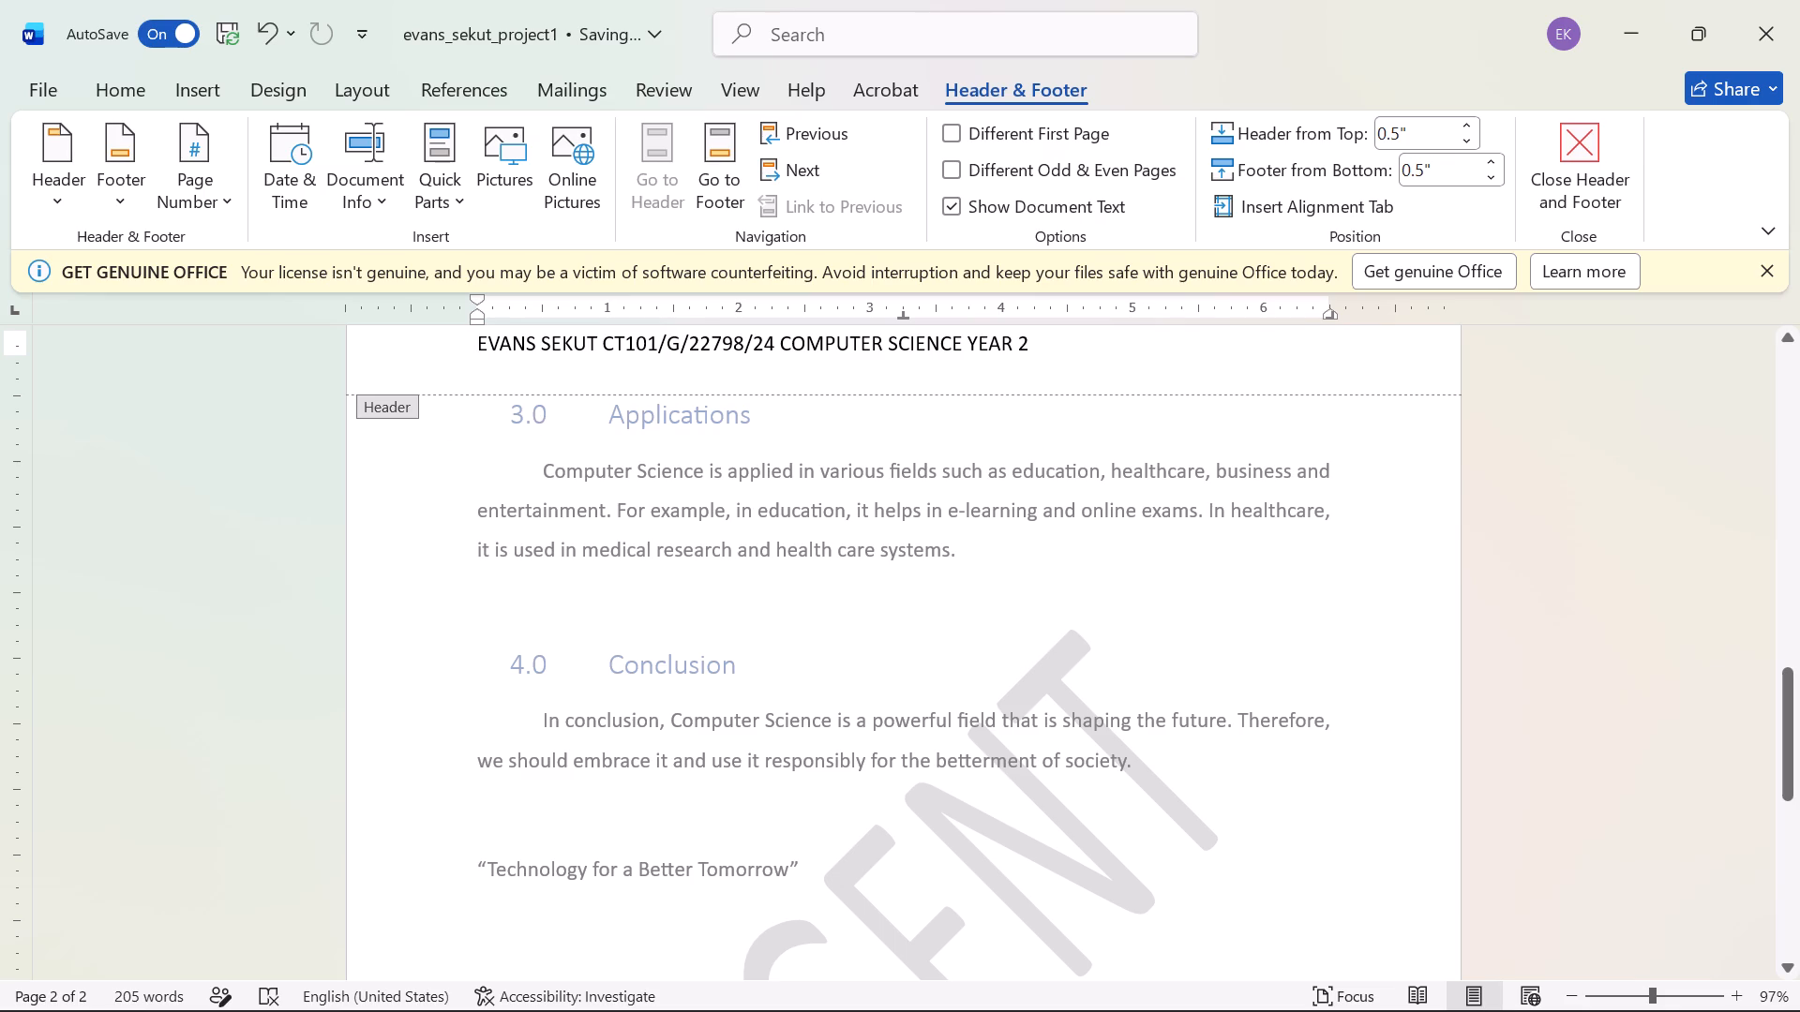
Select the page 2 header line and review the page setup for the whole document.
{"action": "double_click", "coordinate": [427, 339]}
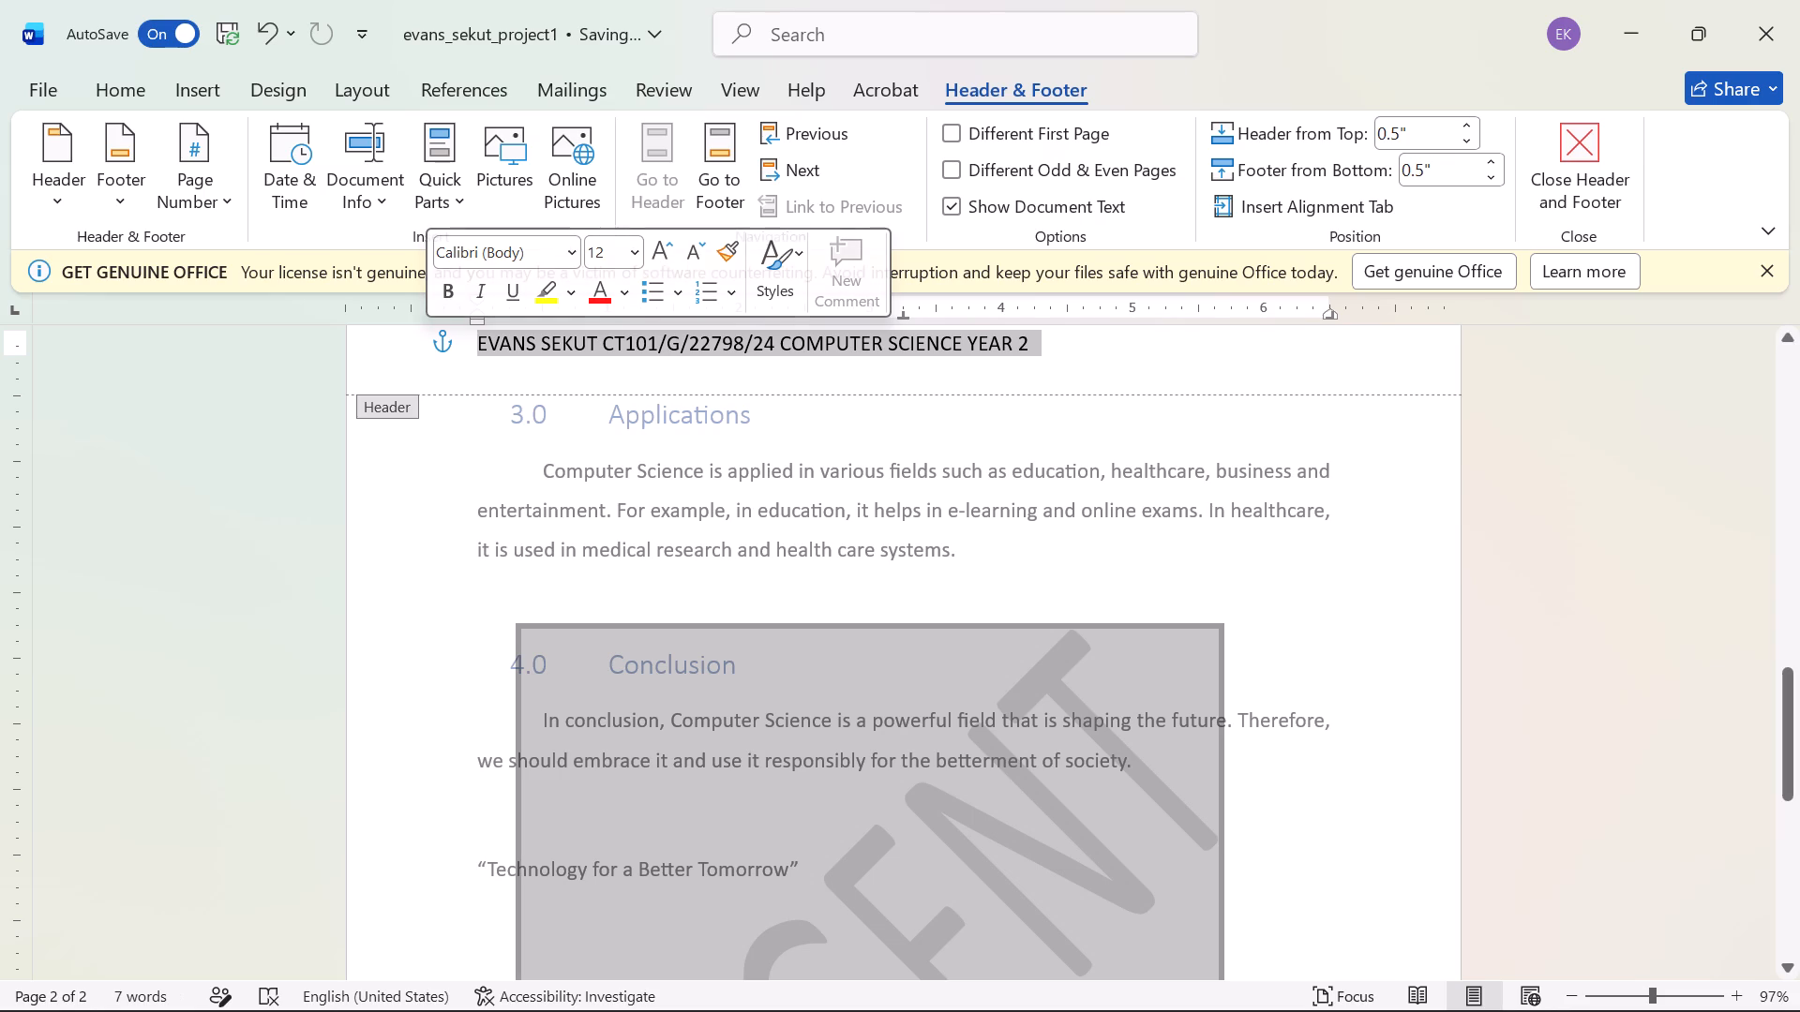
{"action": "double_click", "coordinate": [391, 356]}
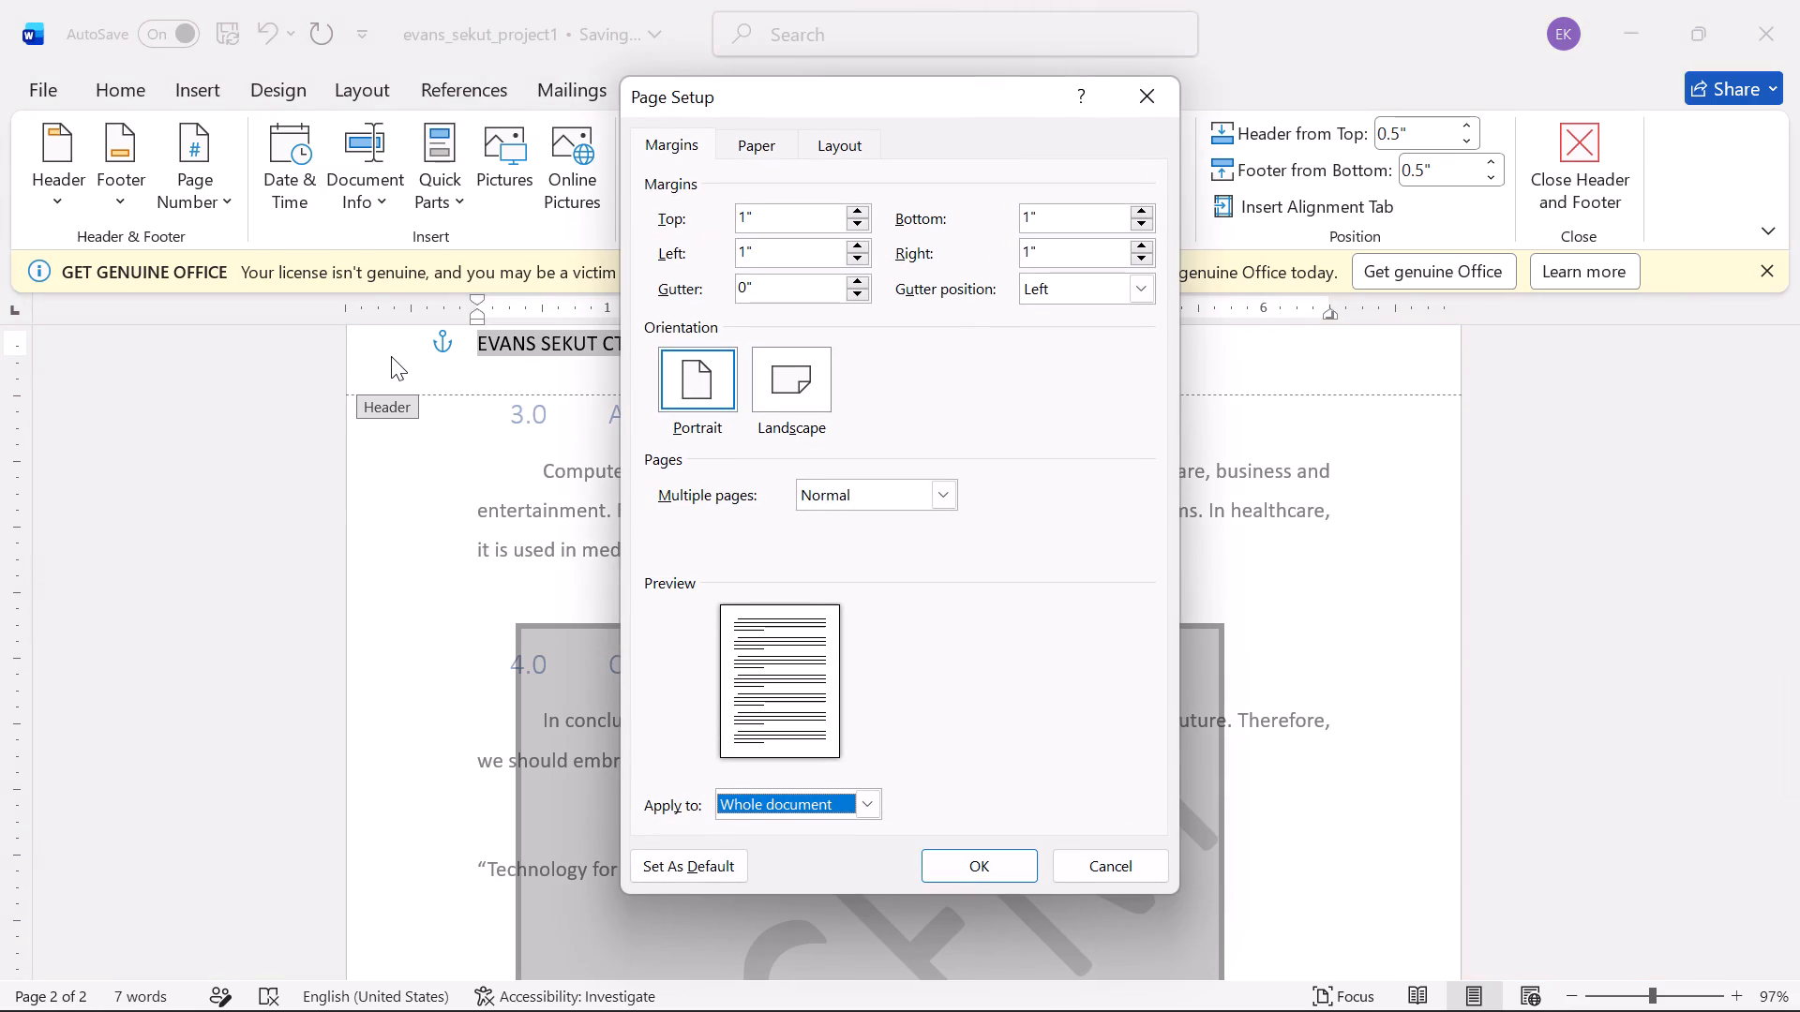
{"action": "left_click", "coordinate": [971, 870]}
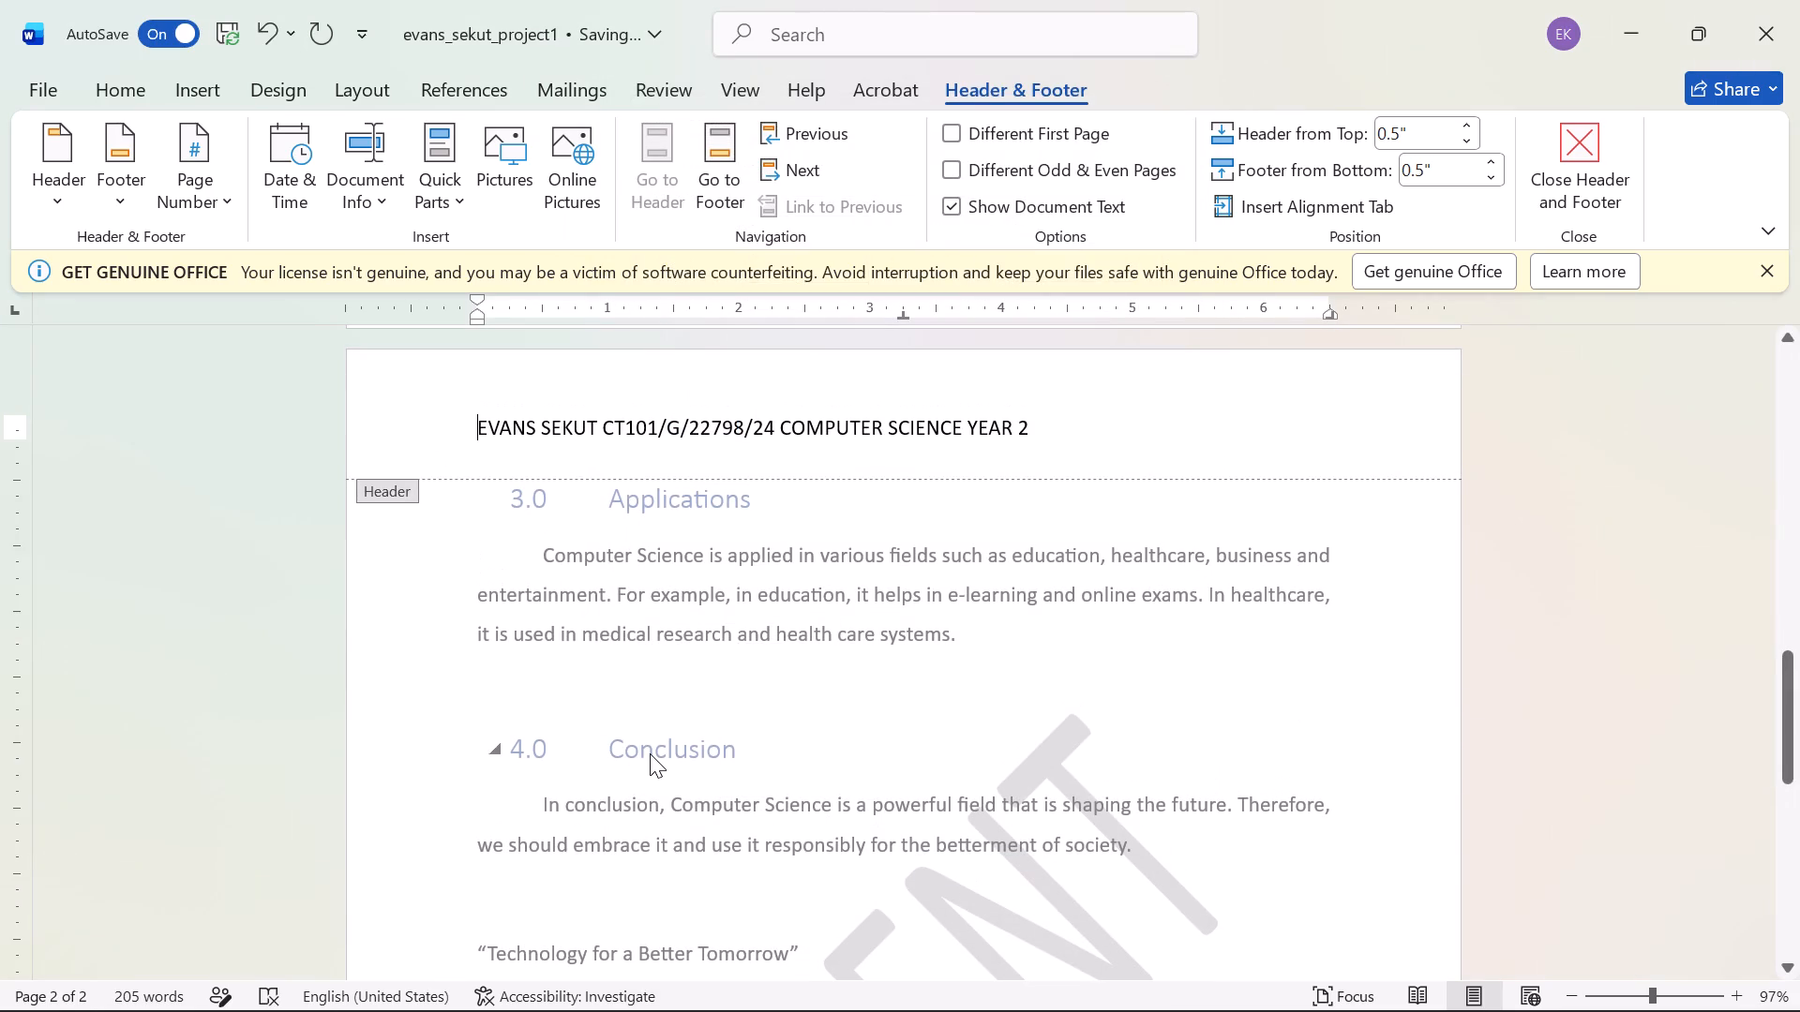
Return from the page 2 header to the document body.
{"action": "left_click", "coordinate": [650, 753]}
{"action": "double_click", "coordinate": [650, 753]}
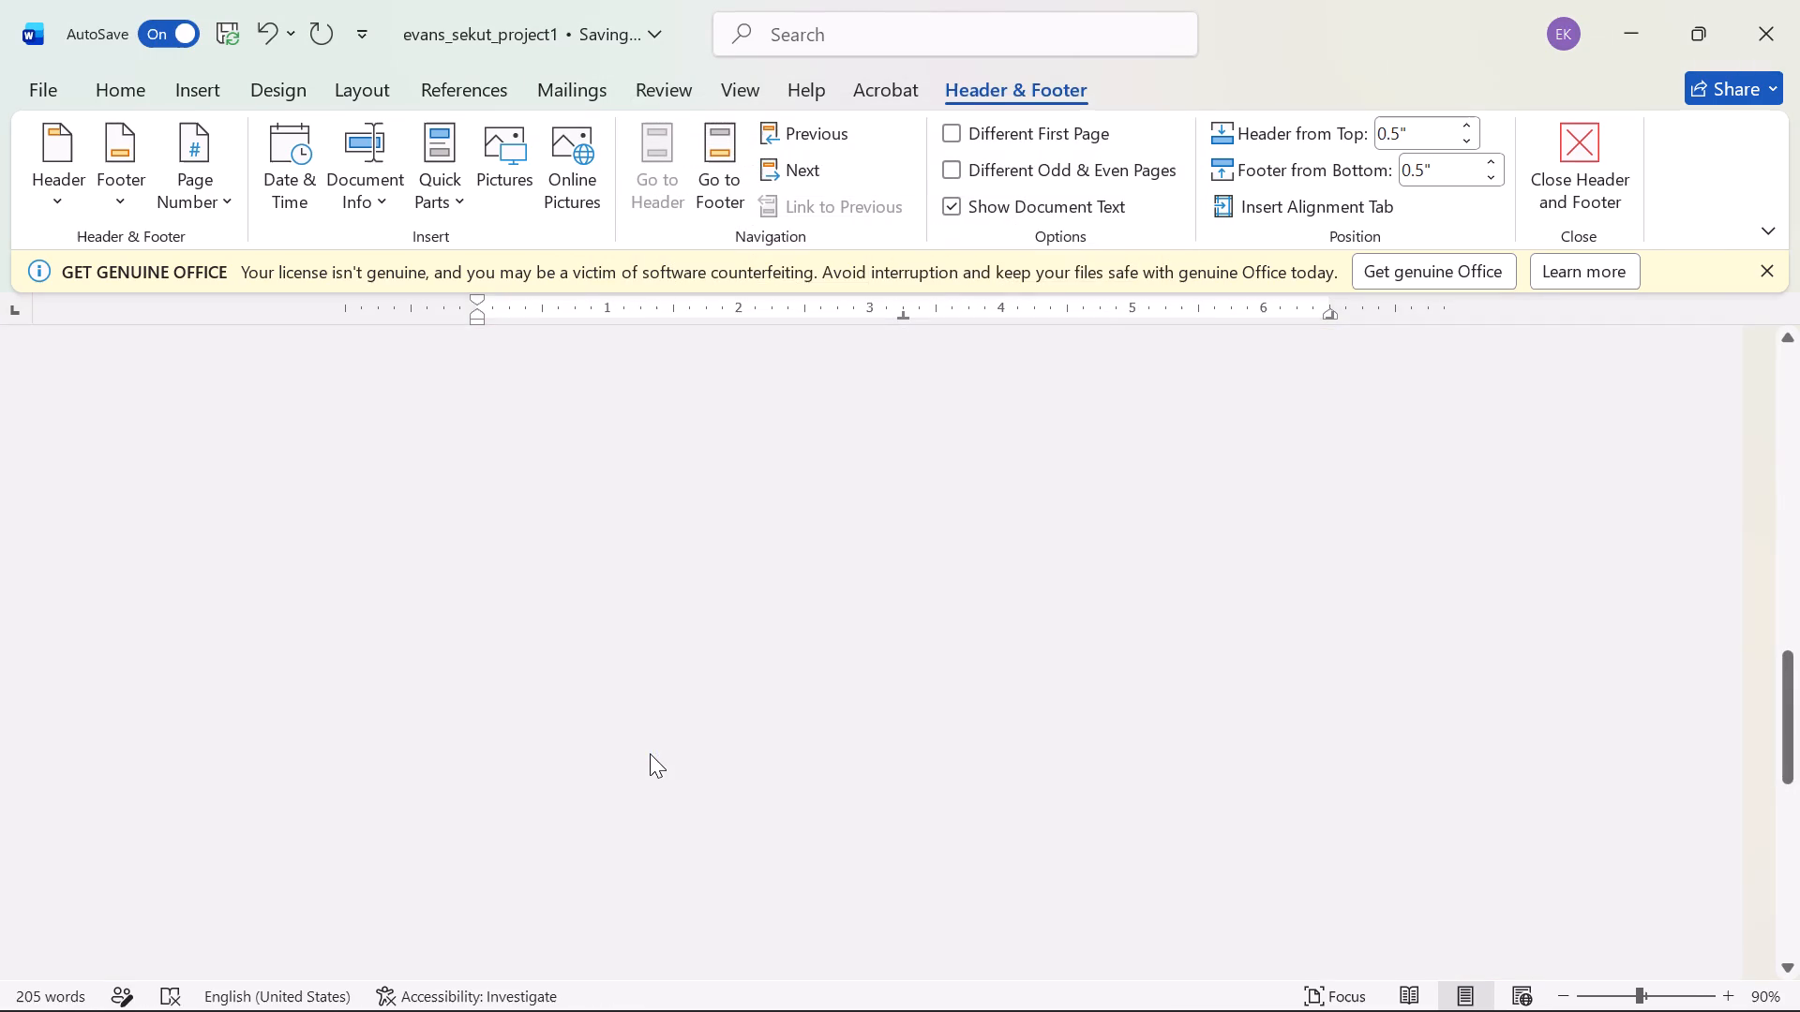
Format the four key-importance lines under heading 2.0 as a bulleted list with solid round bullets.
{"action": "scroll", "coordinate": [479, 629], "scroll_direction": "up", "scroll_amount": 7}
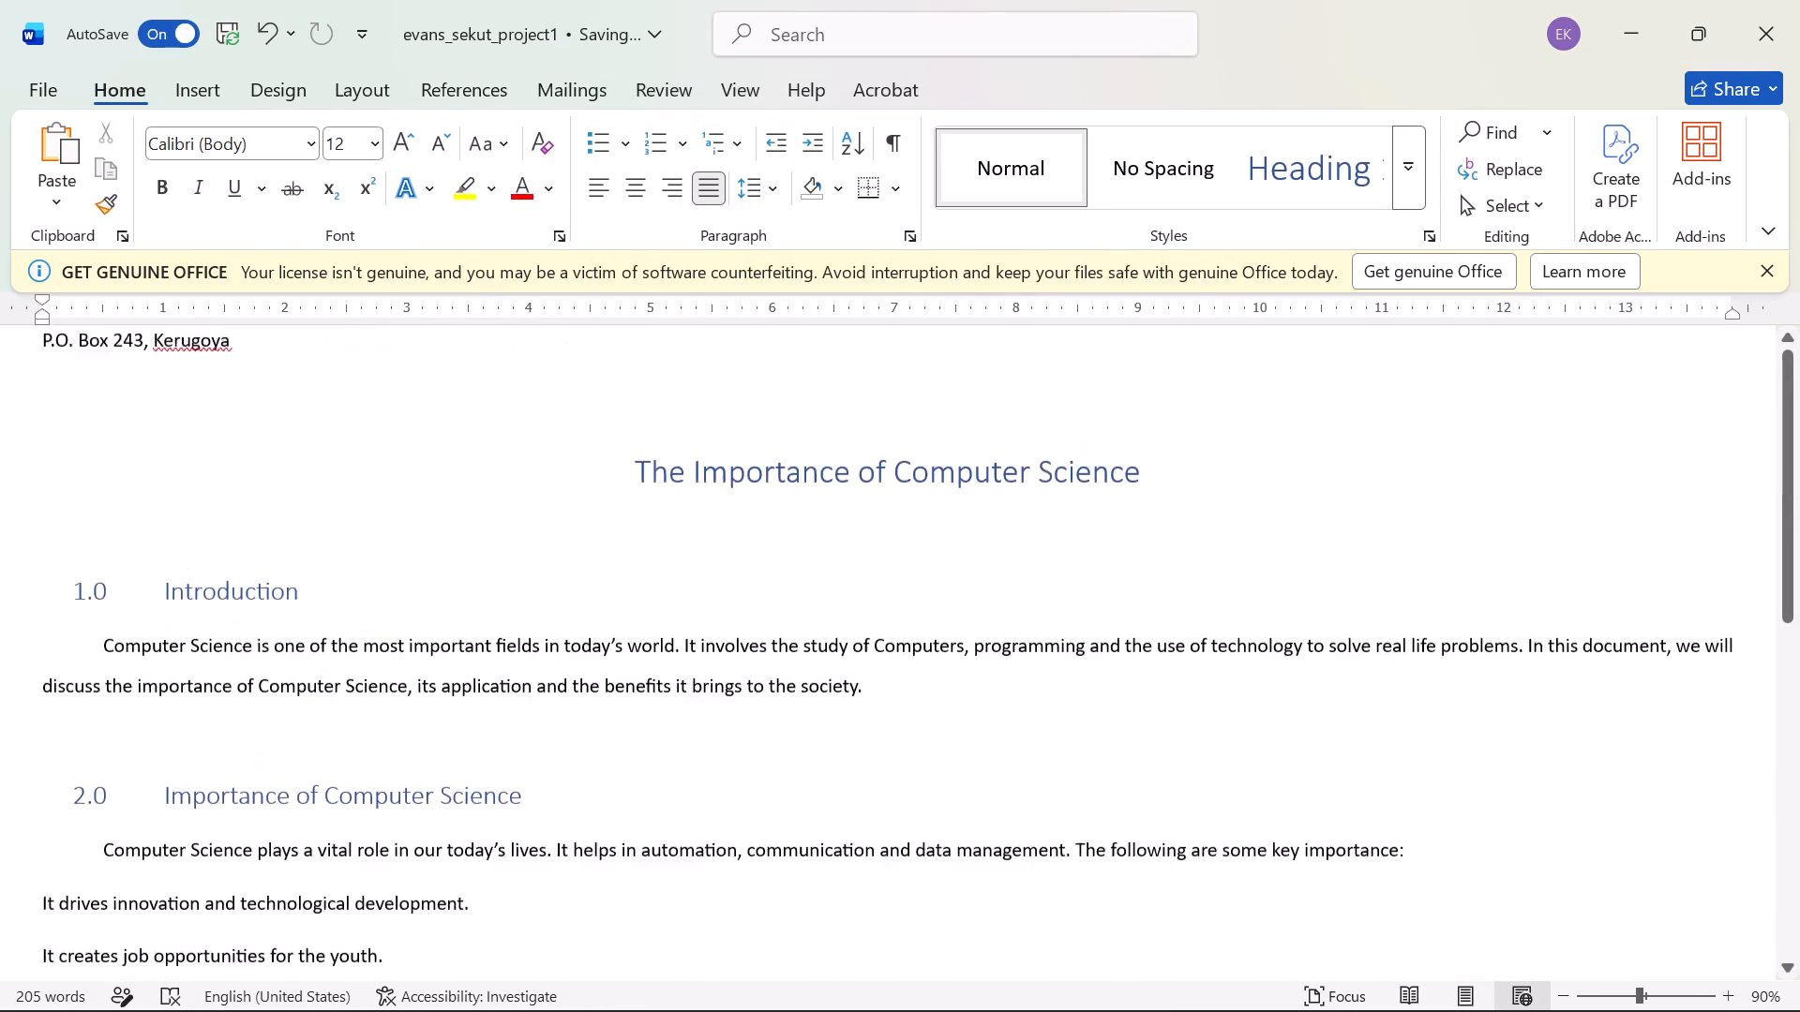
{"action": "scroll", "coordinate": [479, 629], "scroll_direction": "up", "scroll_amount": 3}
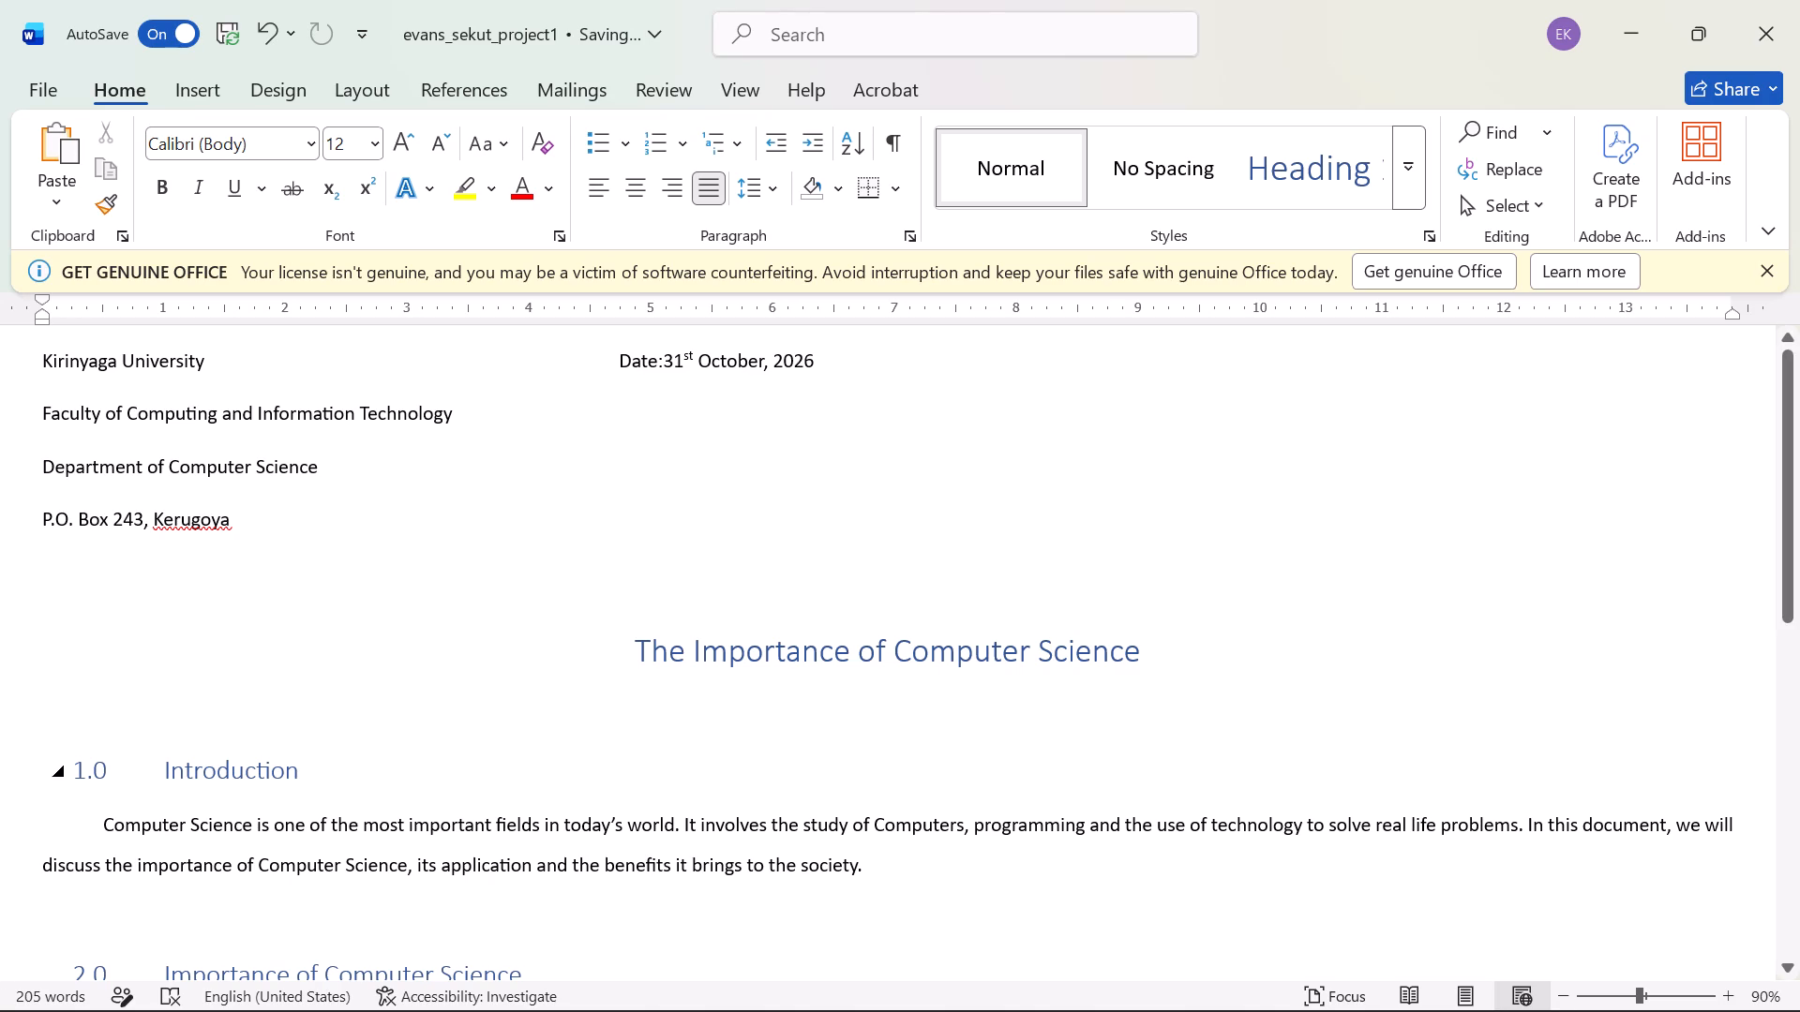
{"action": "scroll", "coordinate": [338, 769], "scroll_direction": "down", "scroll_amount": 4}
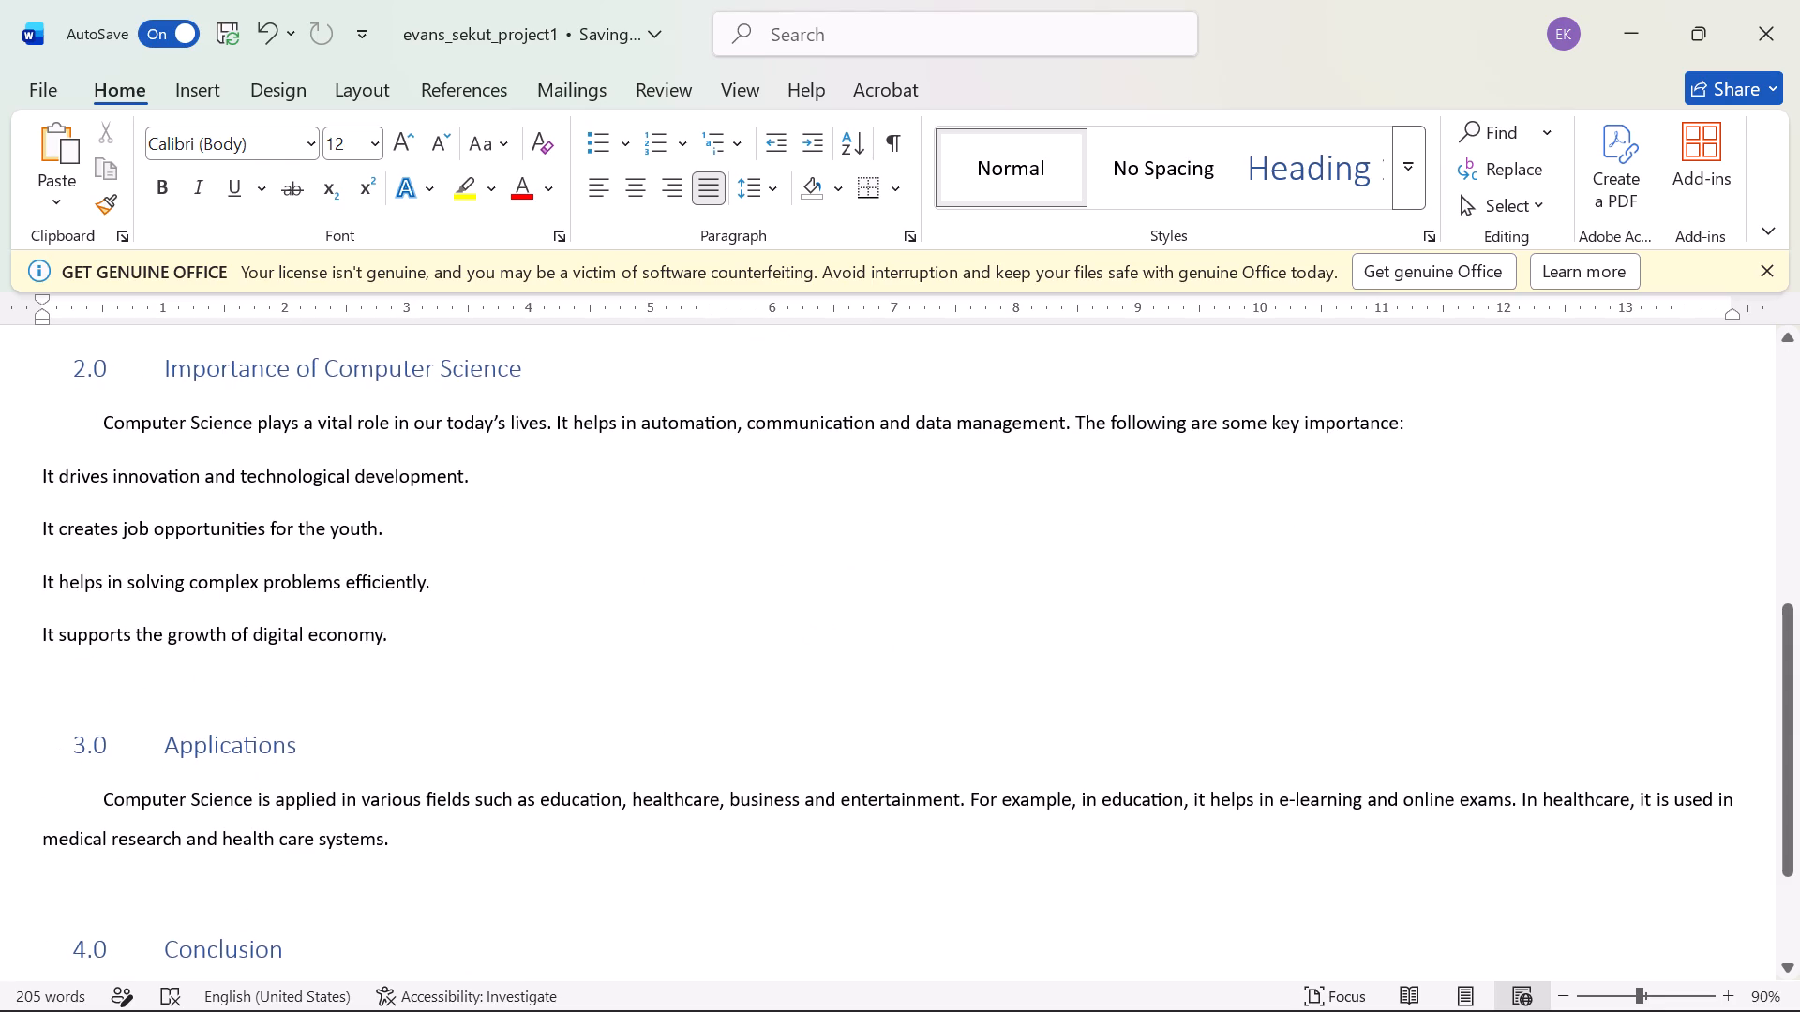
{"action": "left_click_drag", "start_coordinate": [37, 475], "coordinate": [54, 471]}
{"action": "left_click_drag", "start_coordinate": [54, 471], "coordinate": [469, 630]}
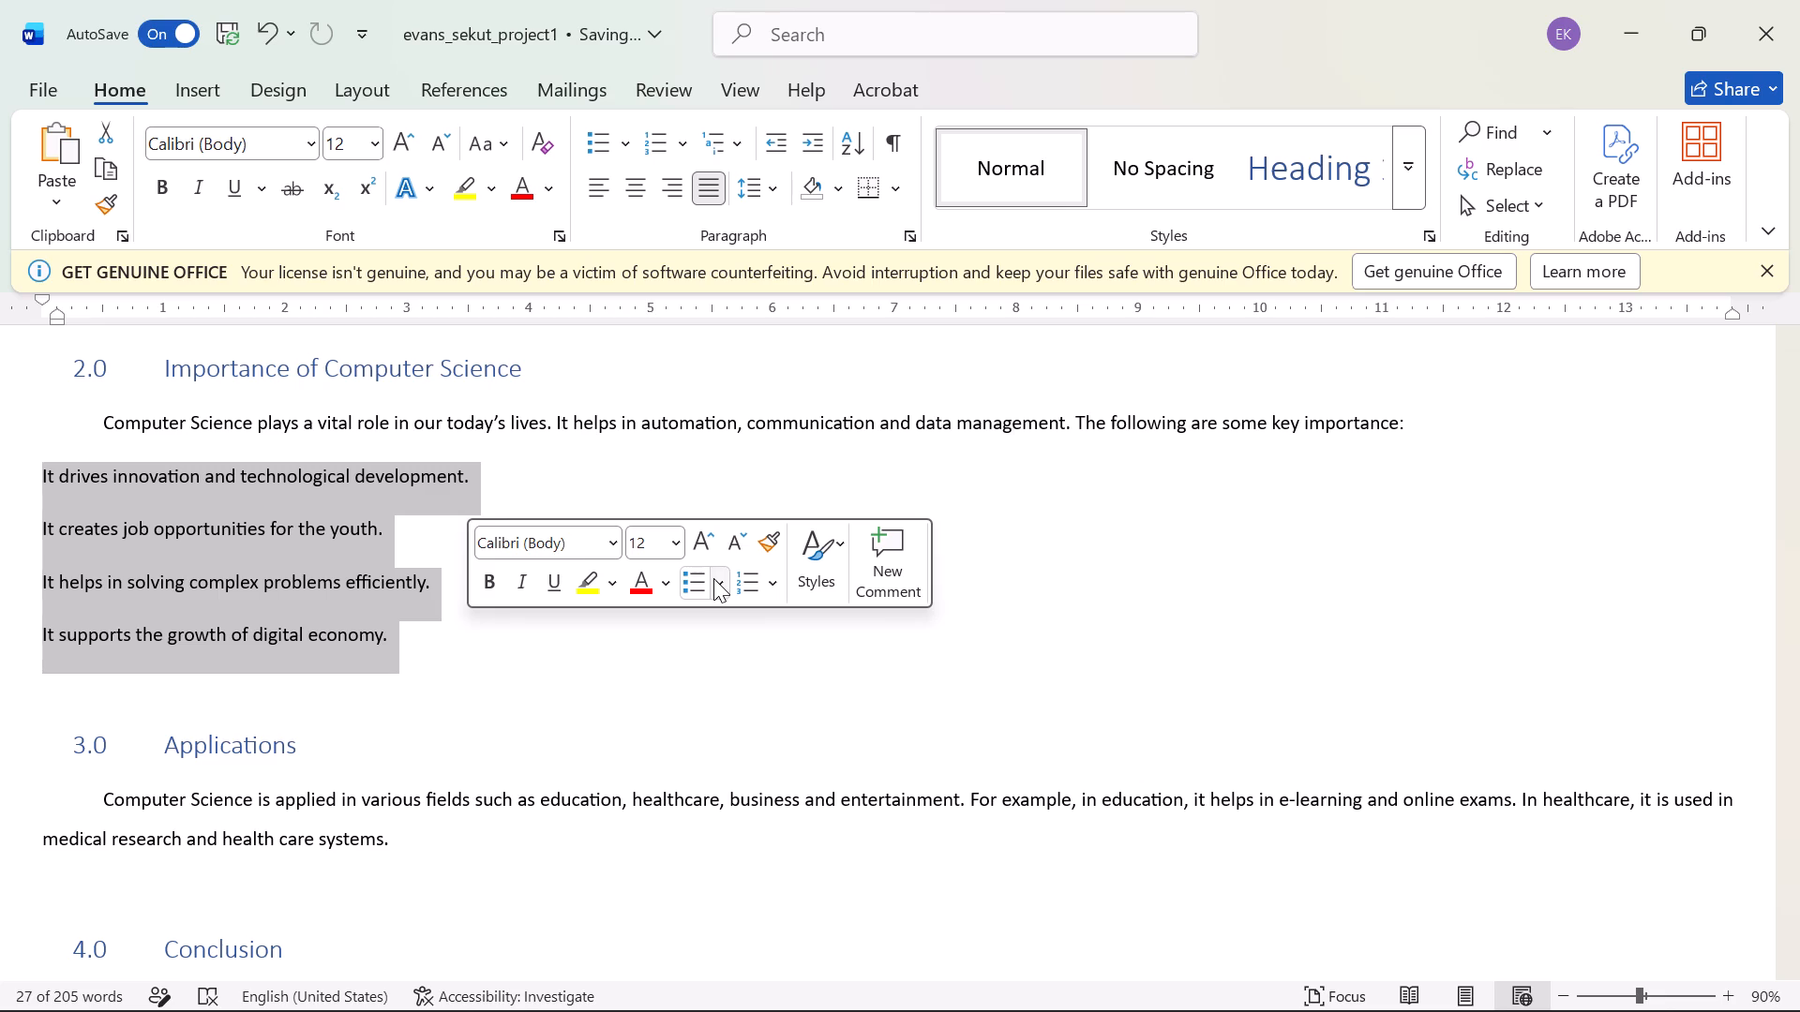
{"action": "left_click", "coordinate": [713, 578]}
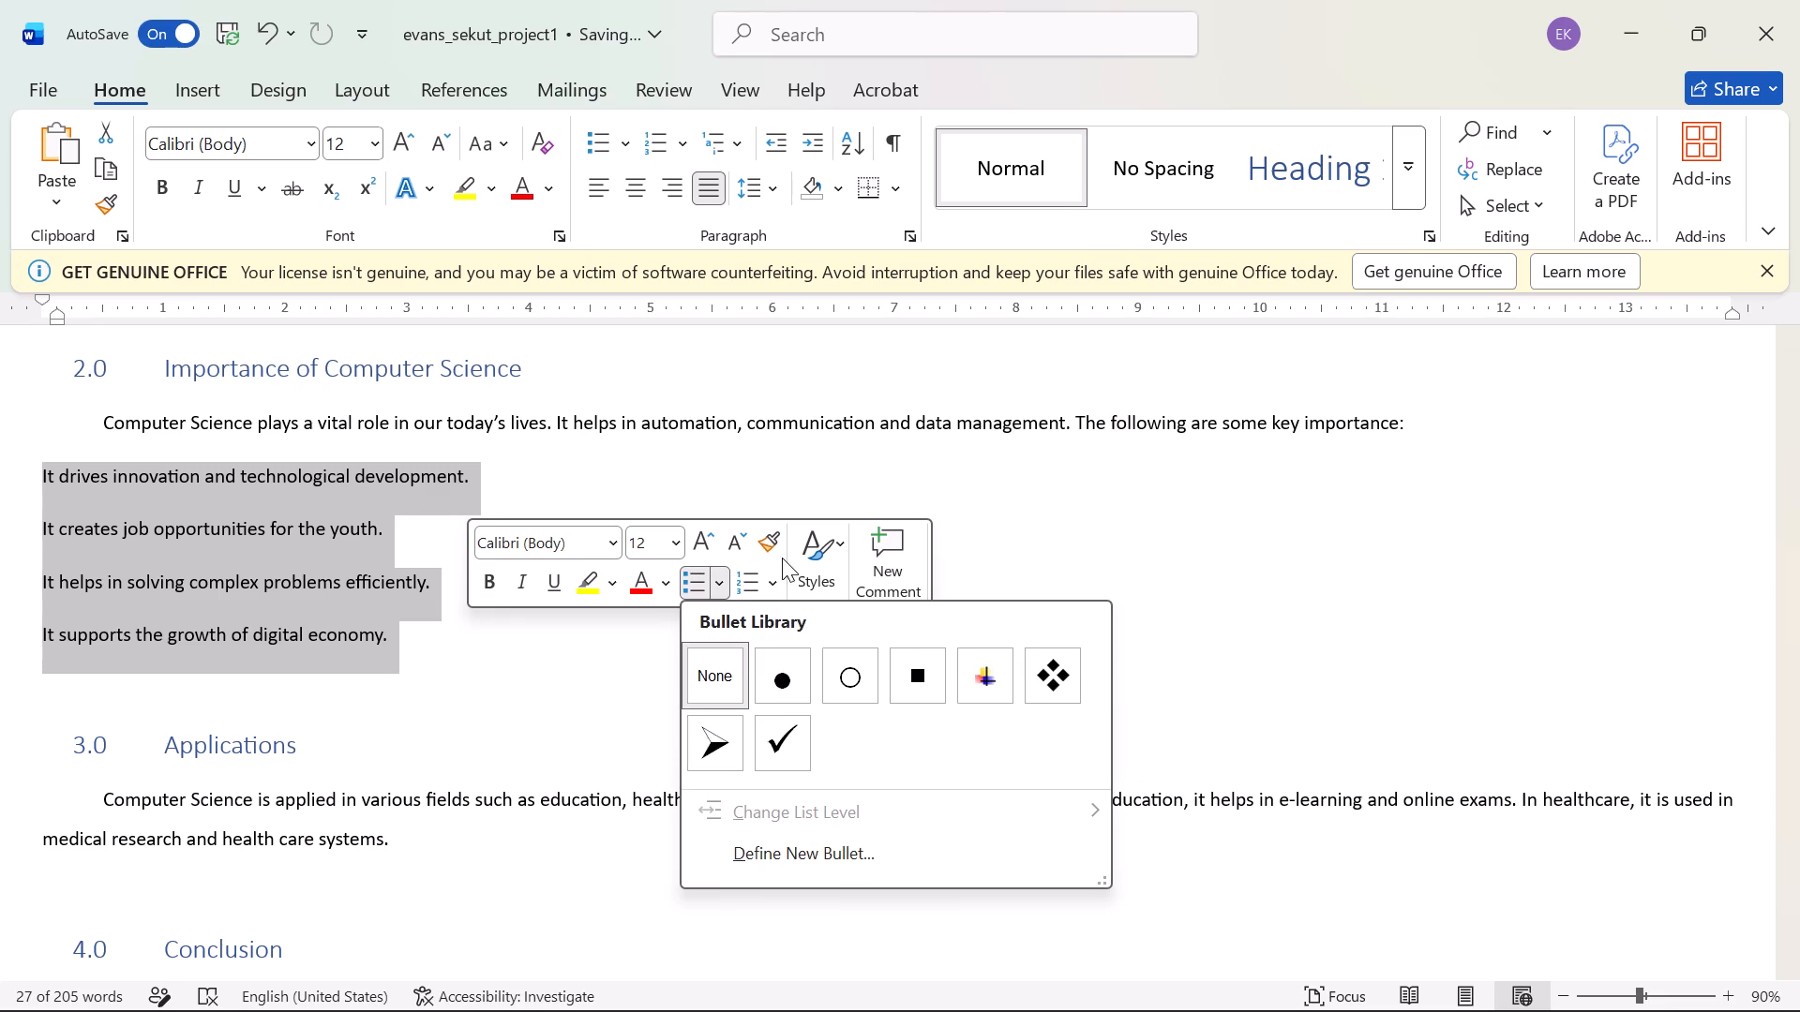
{"action": "left_click", "coordinate": [787, 665]}
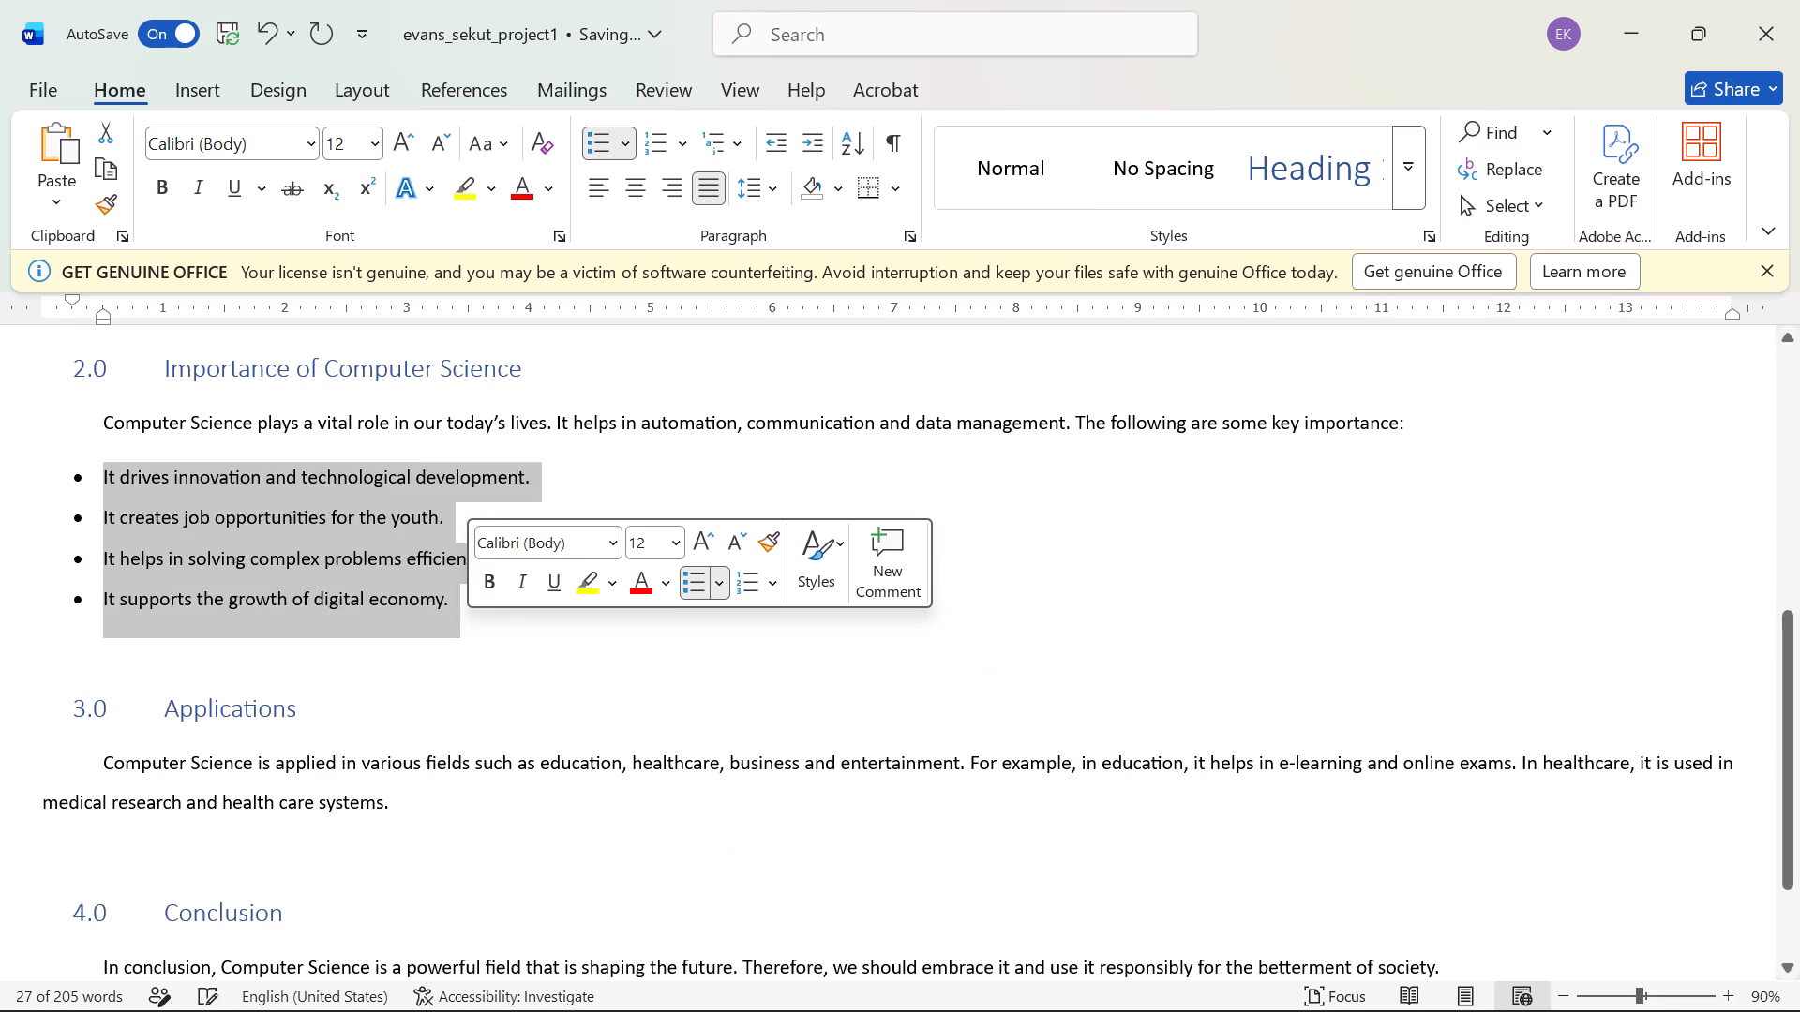
{"action": "left_click", "coordinate": [637, 640]}
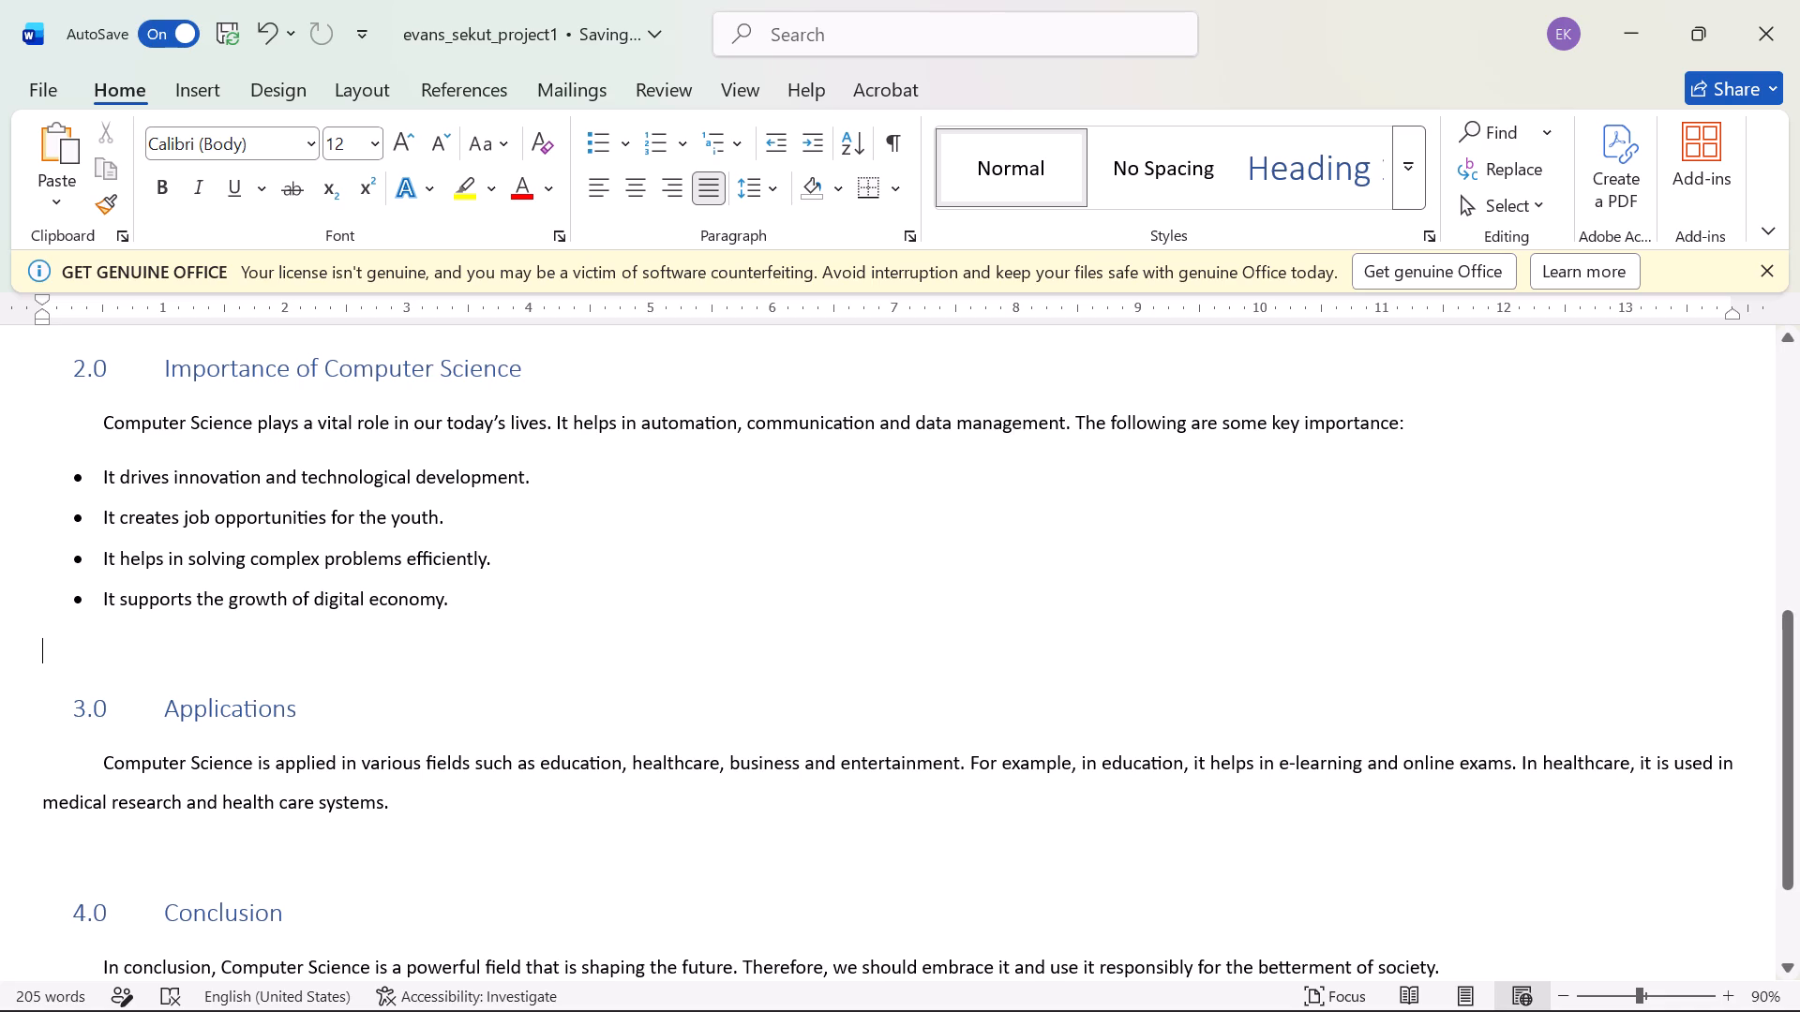
Look over the document from the closing quote back to the letterhead and save it.
{"action": "scroll", "coordinate": [345, 526], "scroll_direction": "down", "scroll_amount": 9}
{"action": "scroll", "coordinate": [345, 526], "scroll_direction": "up", "scroll_amount": 2}
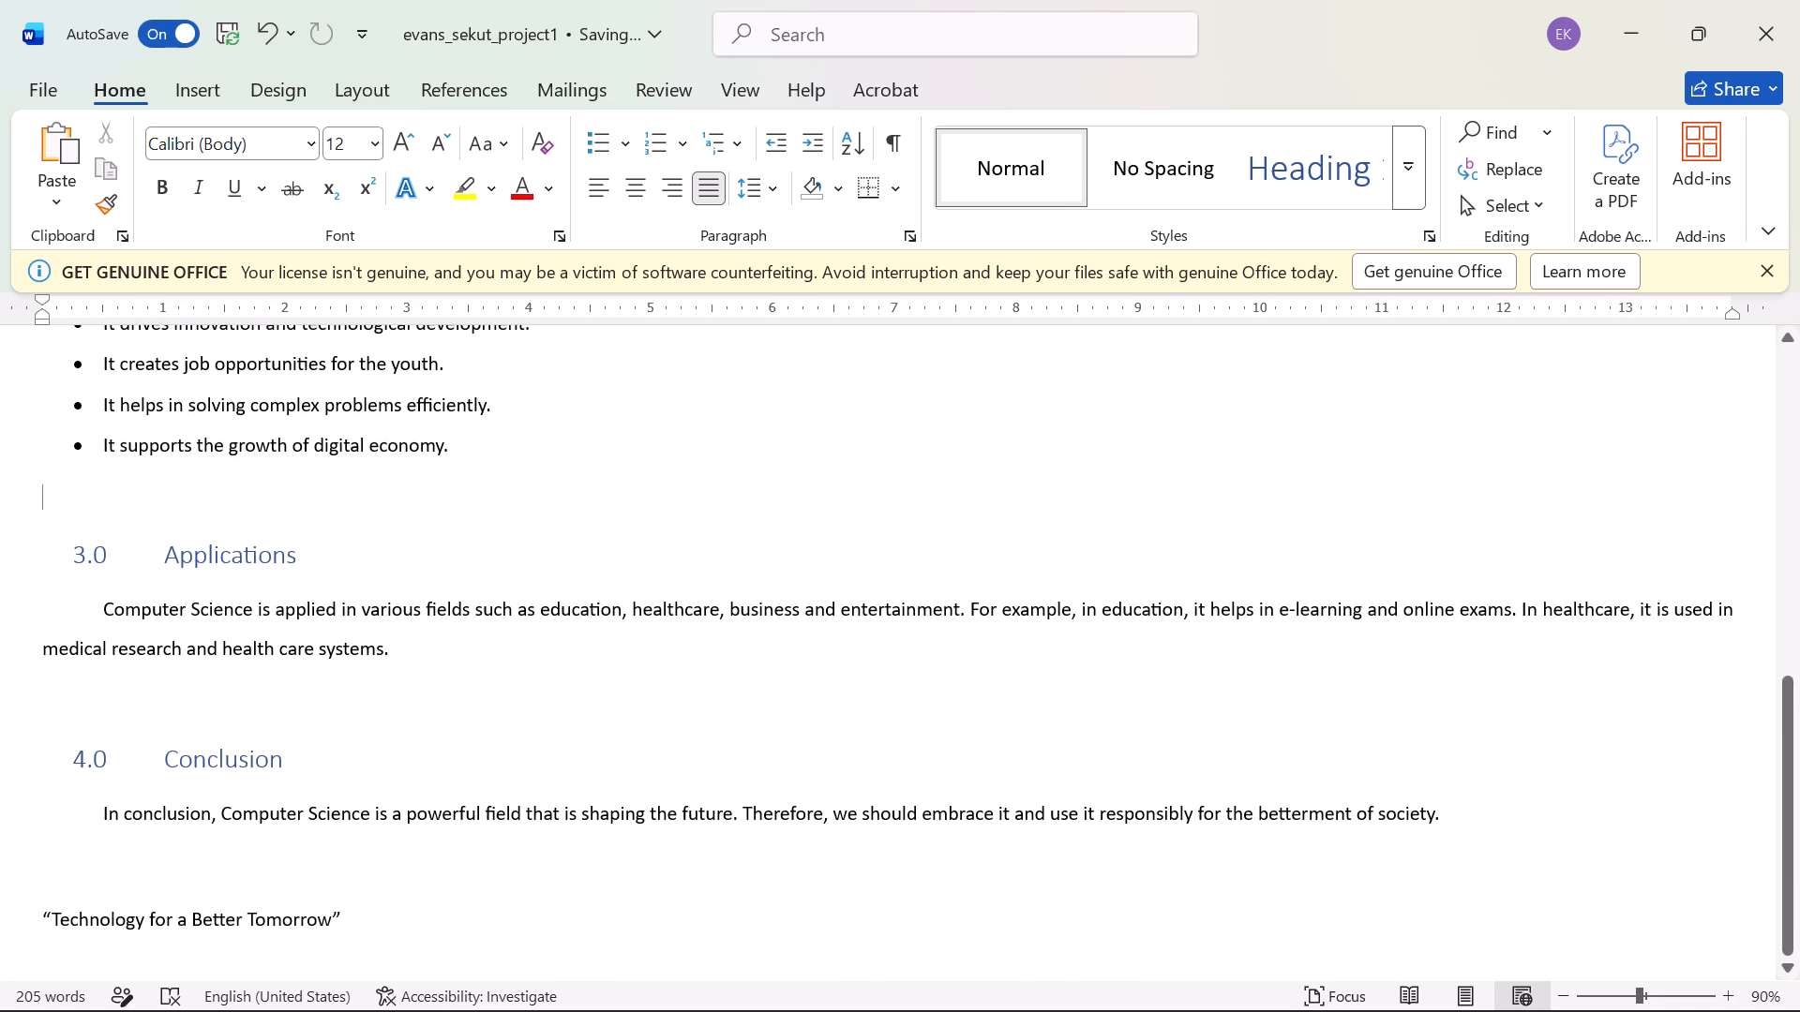
{"action": "scroll", "coordinate": [345, 526], "scroll_direction": "up", "scroll_amount": 10}
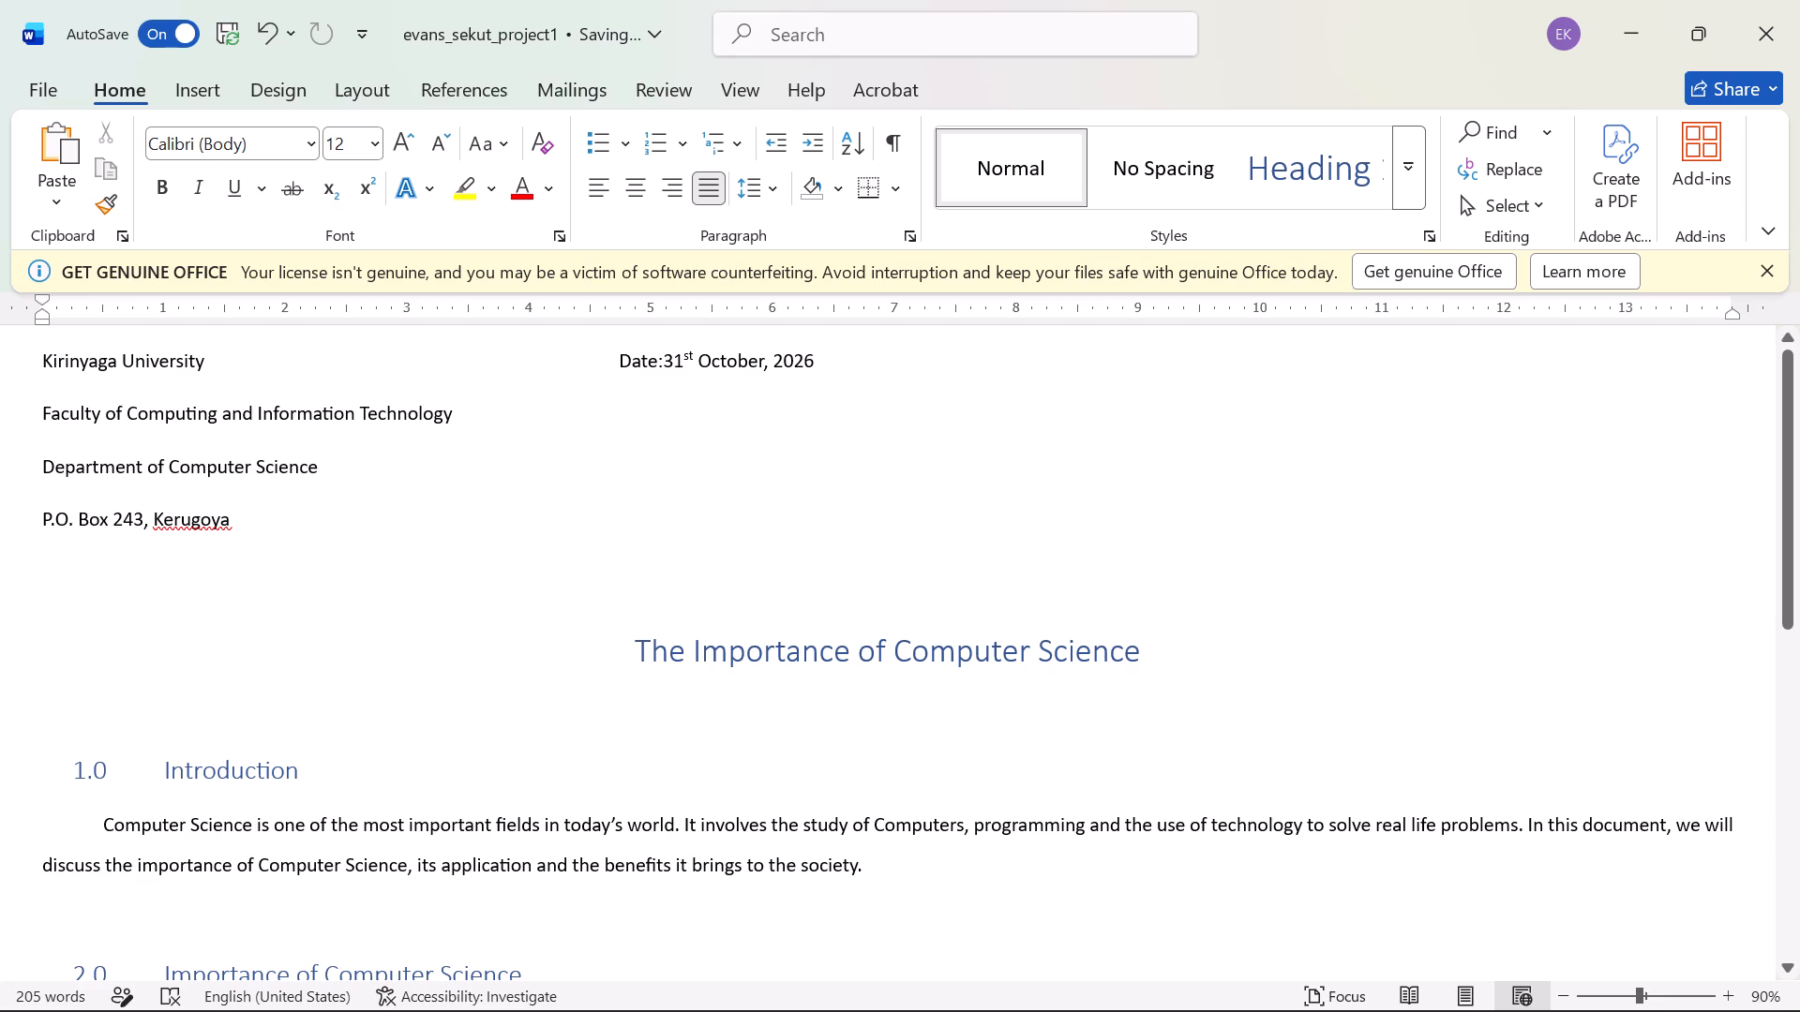
{"action": "key", "text": "ctrl+s"}
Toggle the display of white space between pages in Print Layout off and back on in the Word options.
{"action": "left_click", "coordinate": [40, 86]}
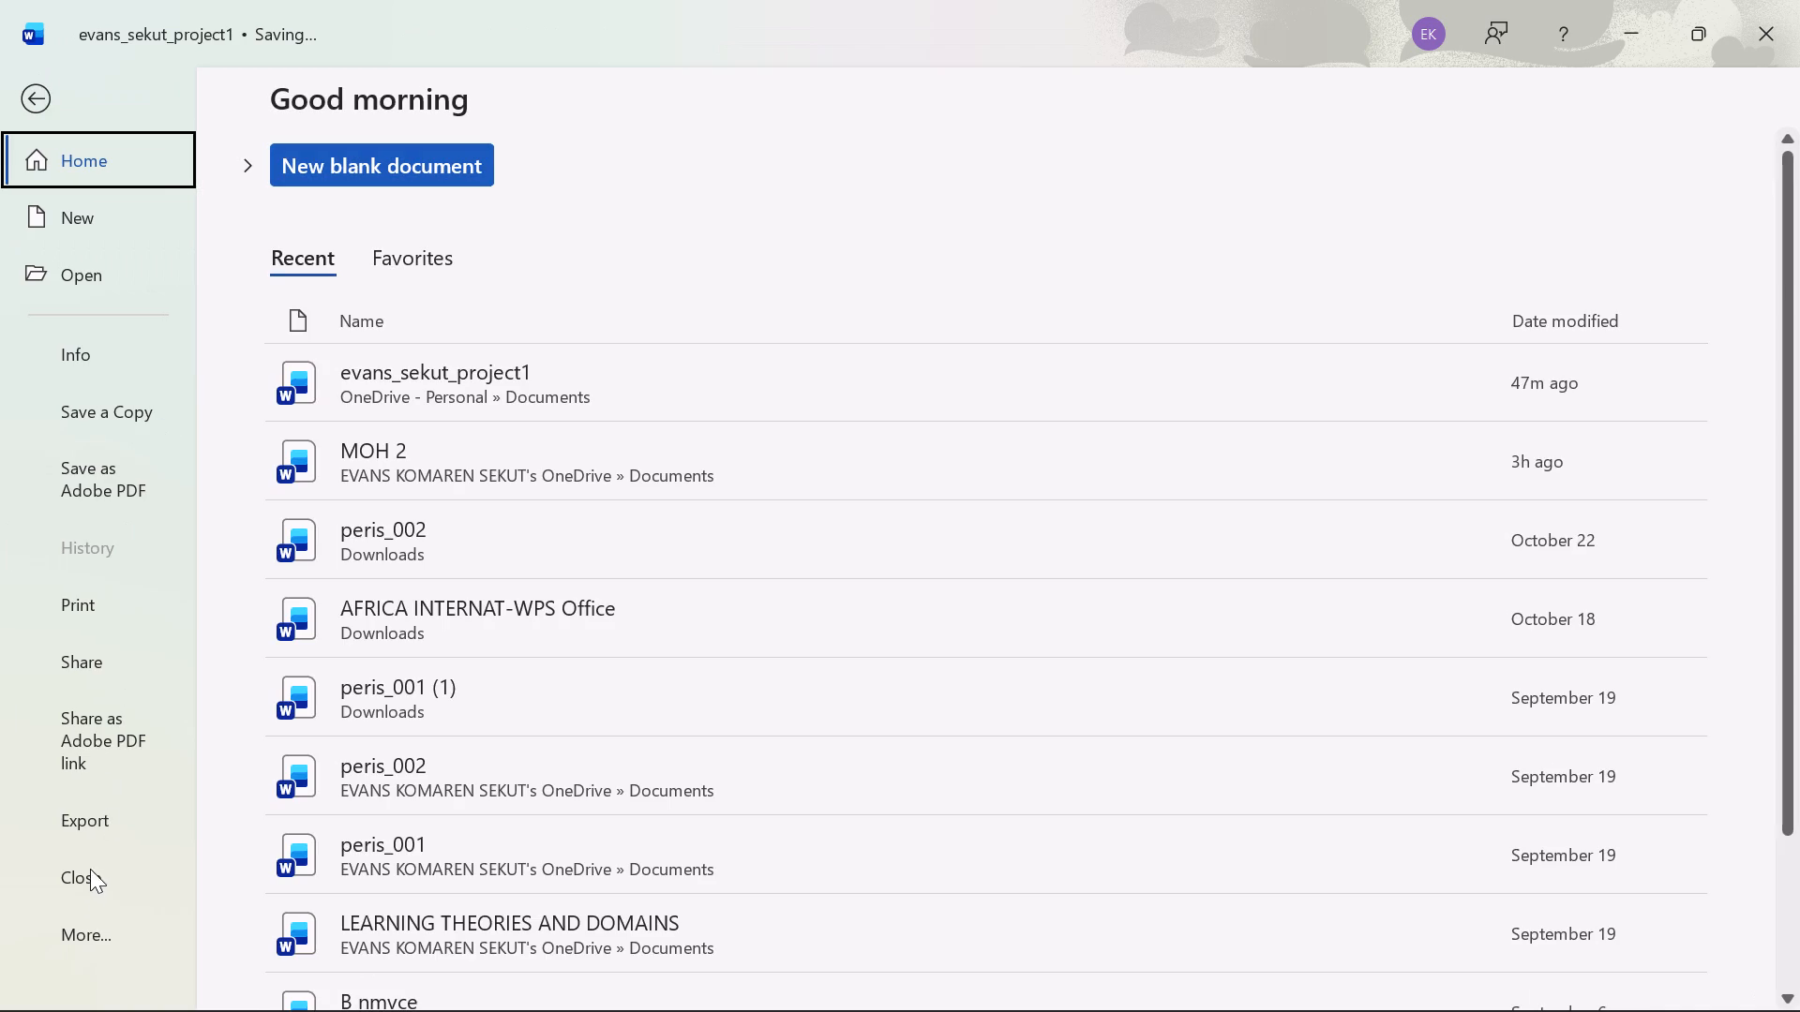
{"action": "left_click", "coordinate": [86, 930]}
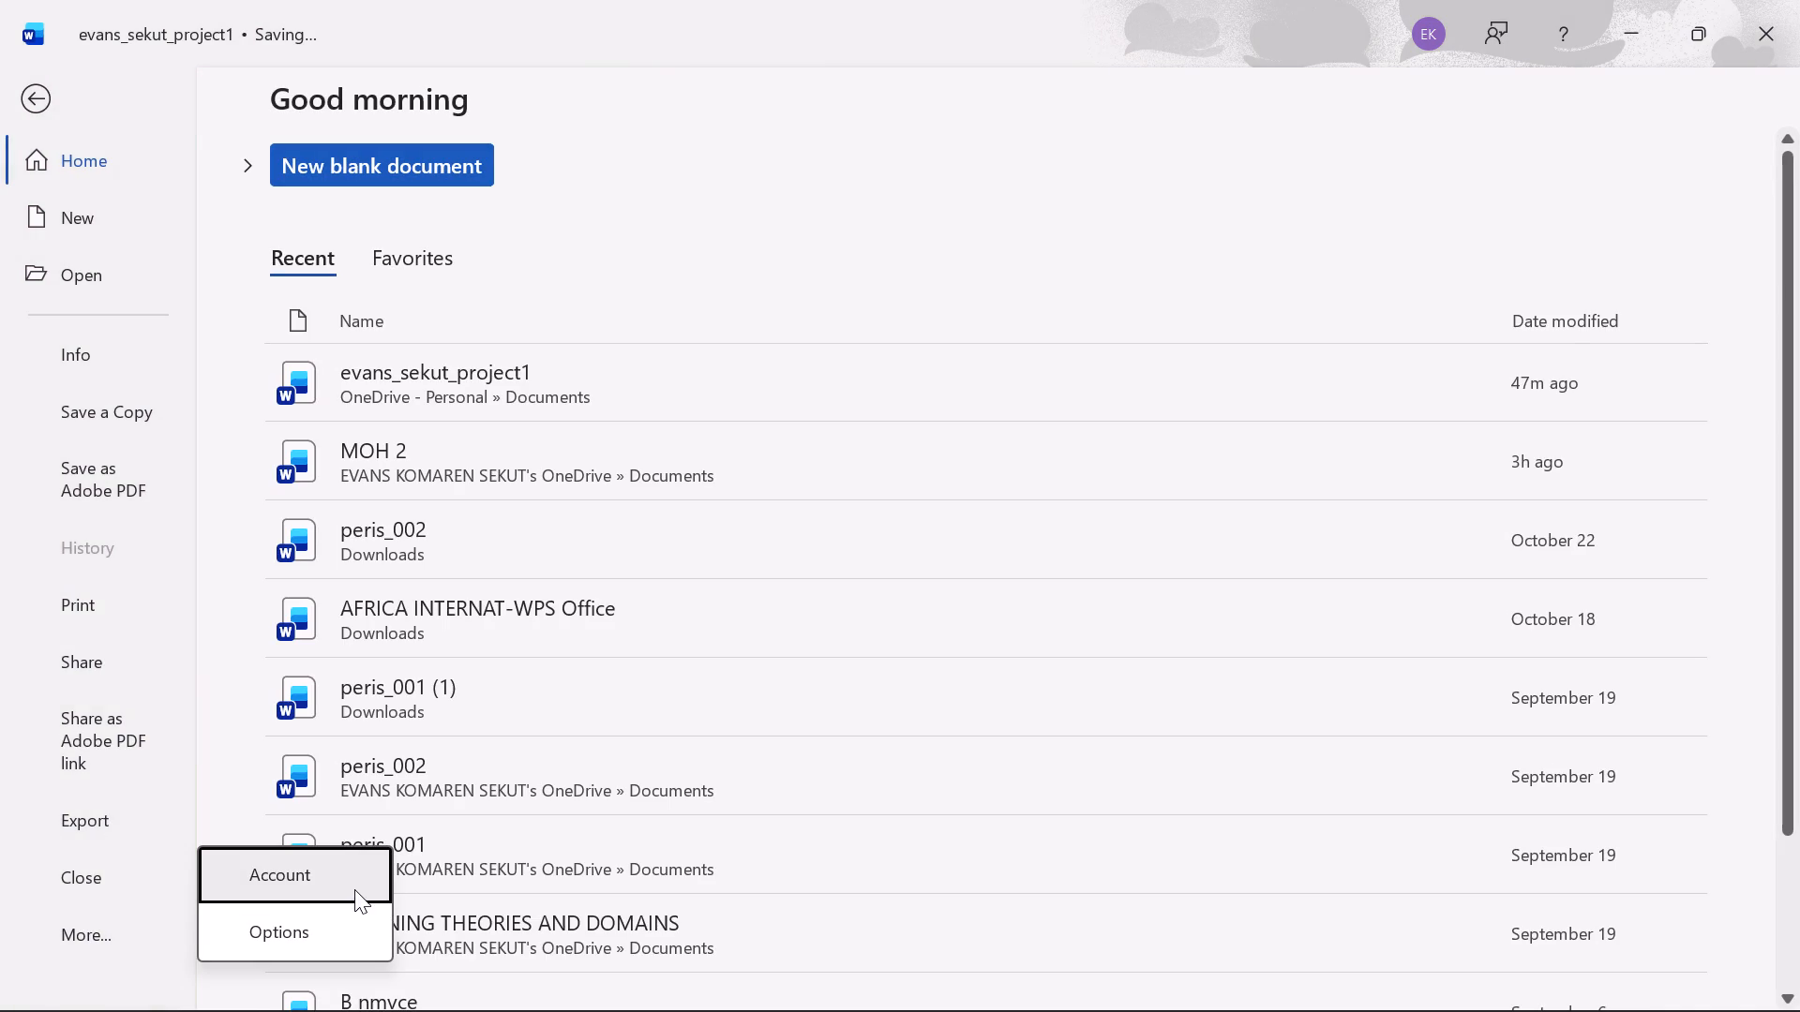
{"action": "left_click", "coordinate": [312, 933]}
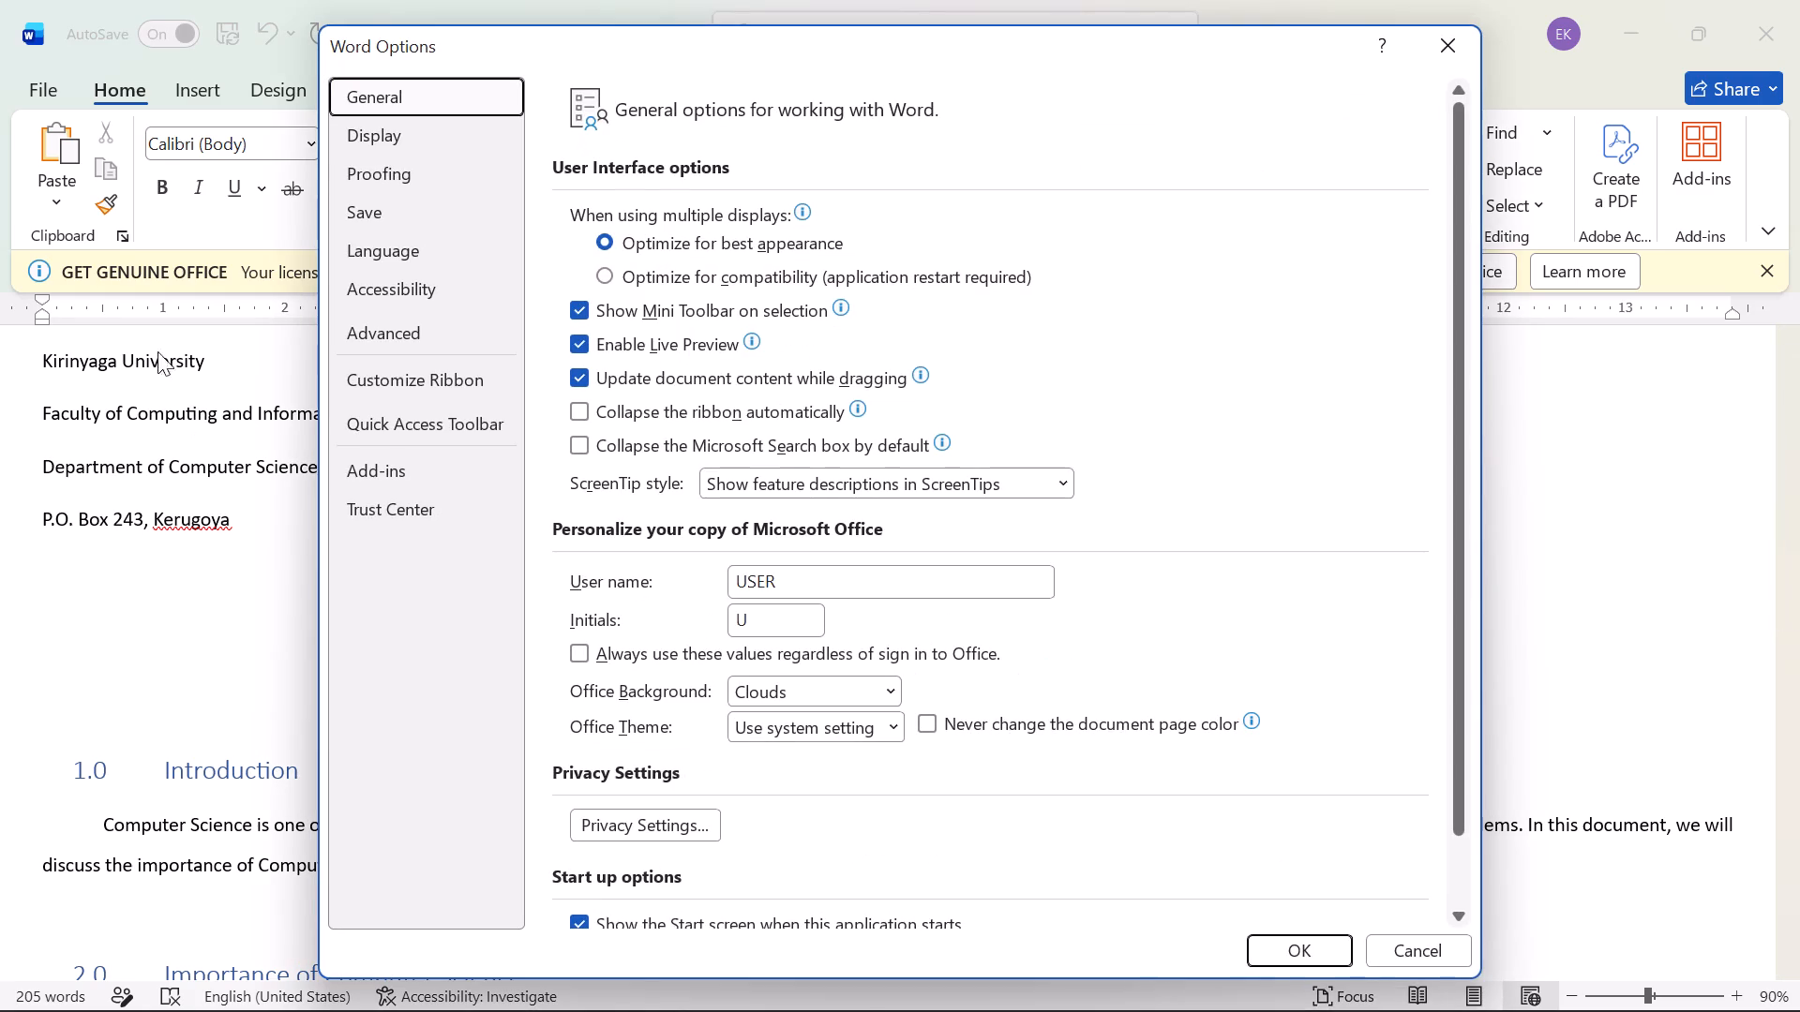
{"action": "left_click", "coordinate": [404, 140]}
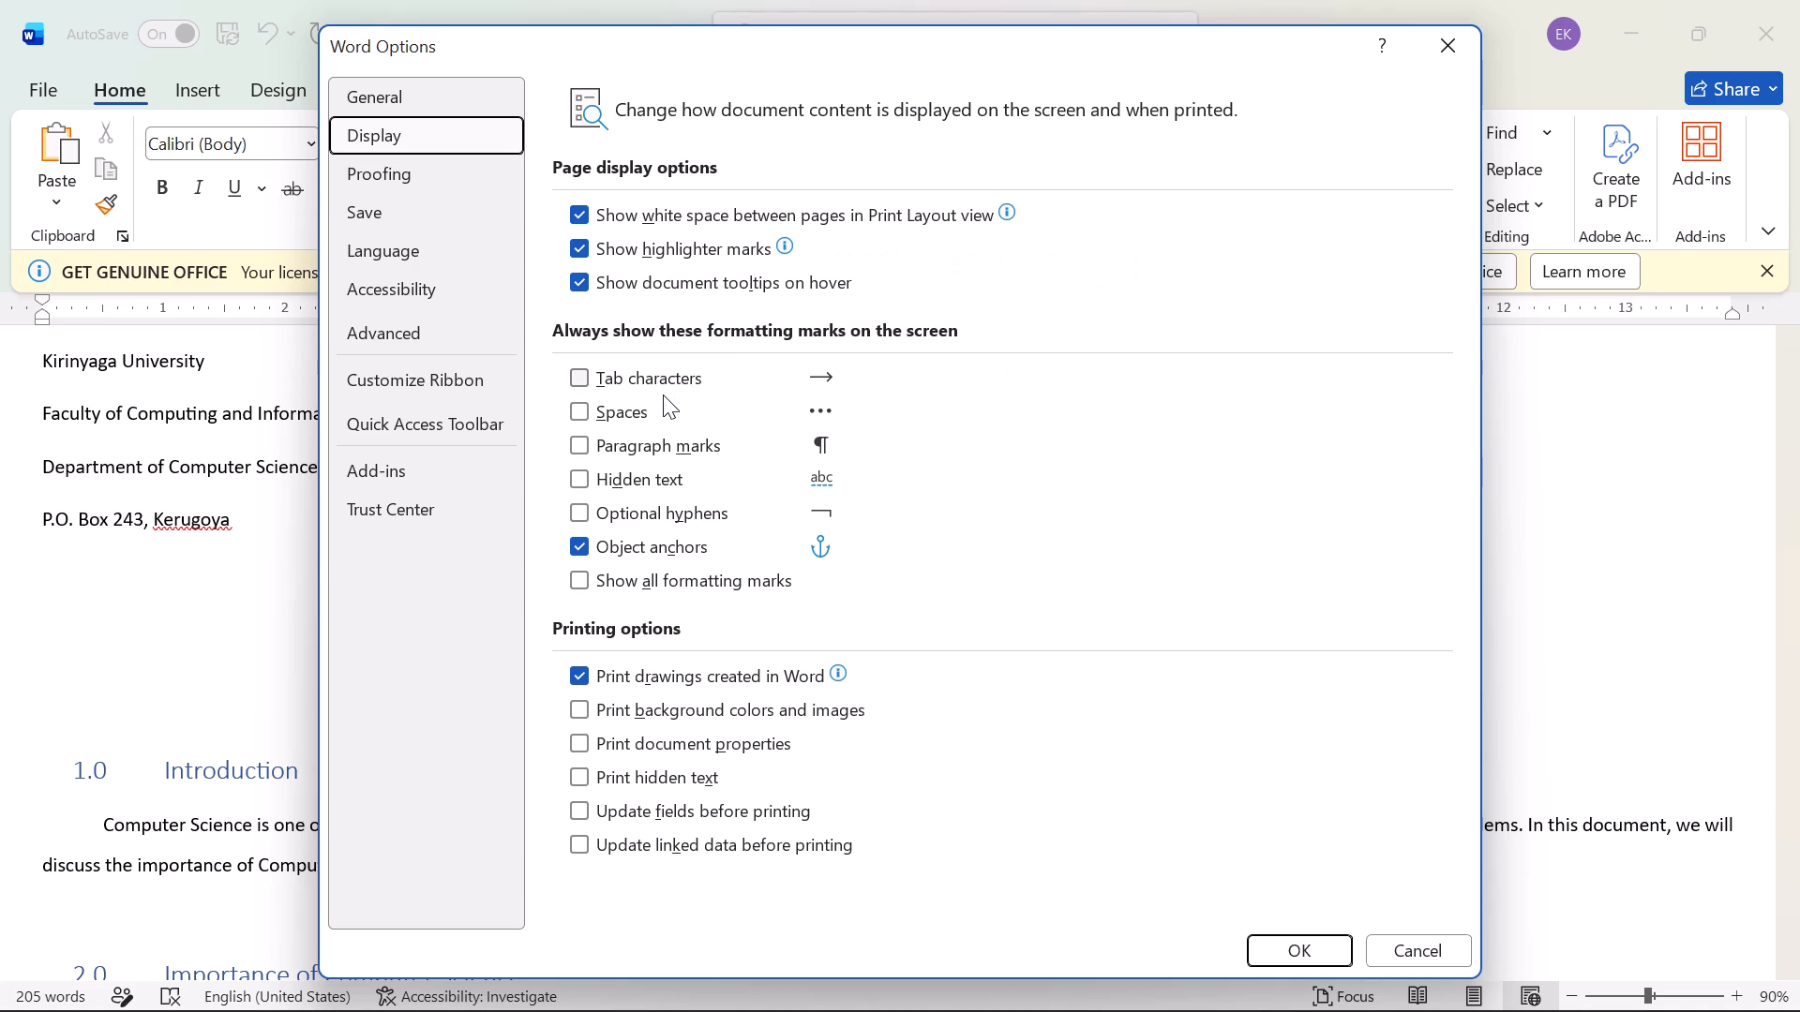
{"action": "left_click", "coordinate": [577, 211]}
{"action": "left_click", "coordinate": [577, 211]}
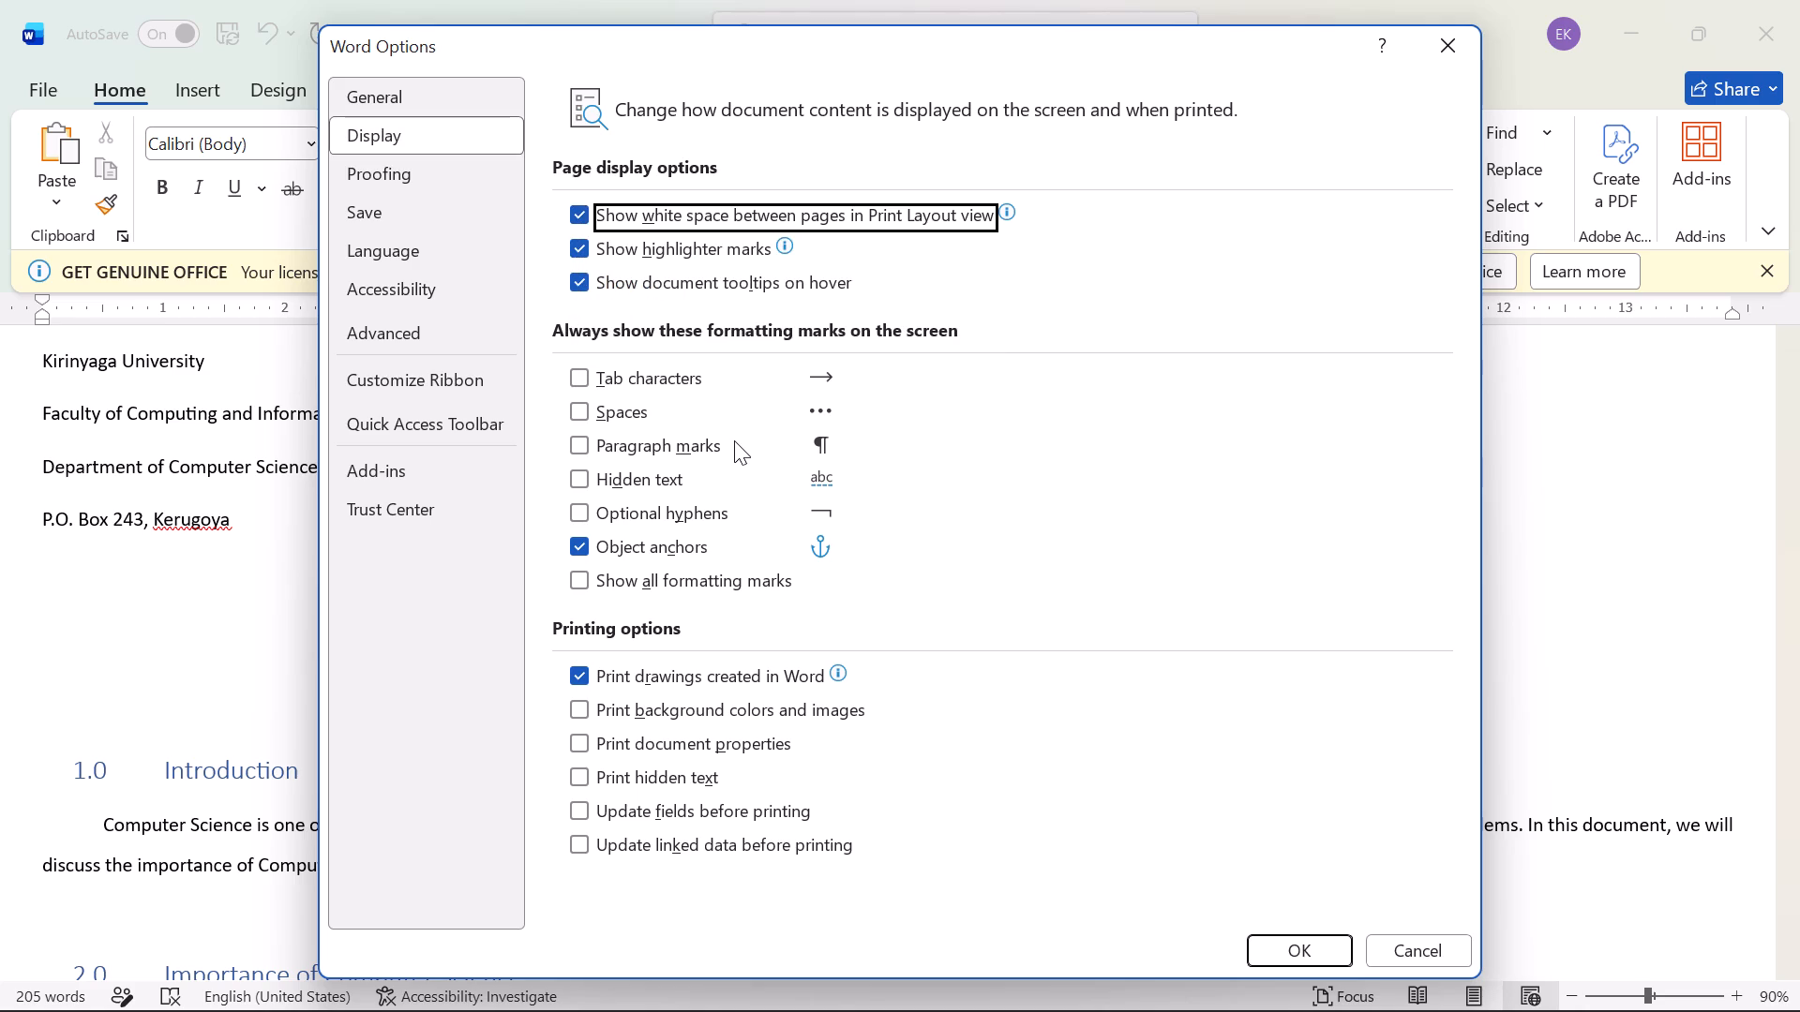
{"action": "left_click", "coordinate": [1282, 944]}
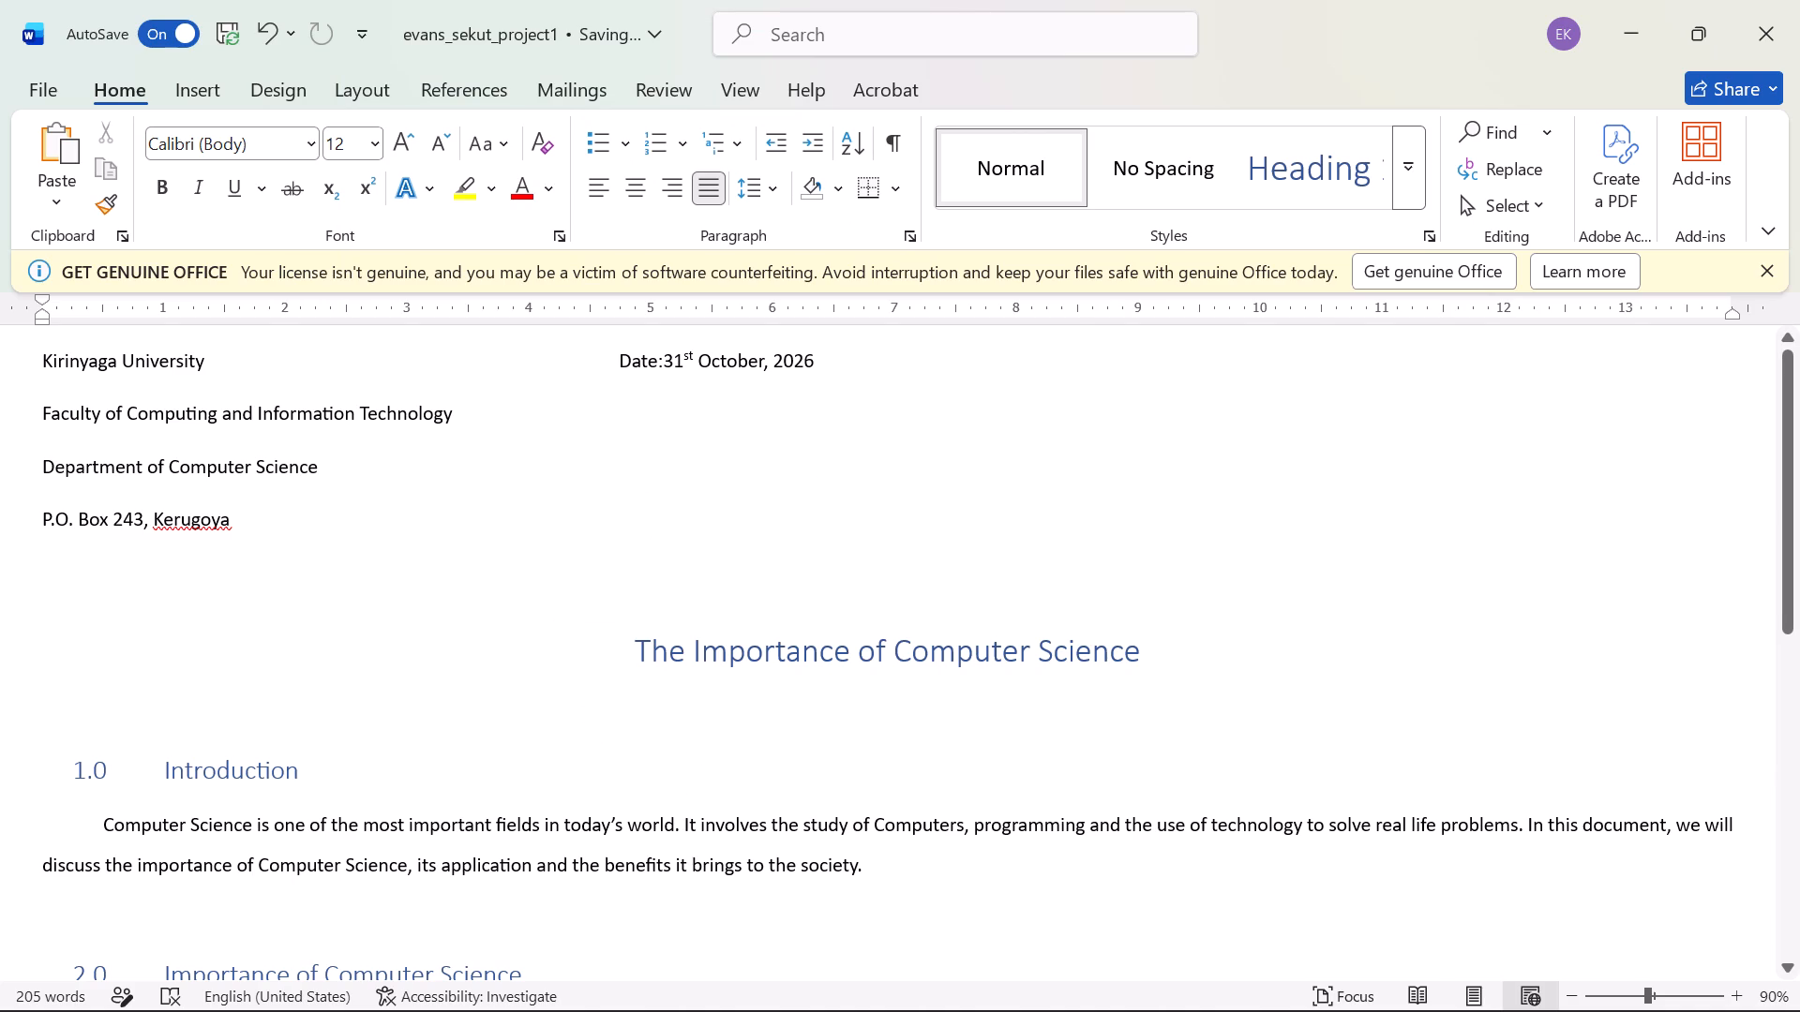
Save the document.
{"action": "key", "text": "ctrl+s"}
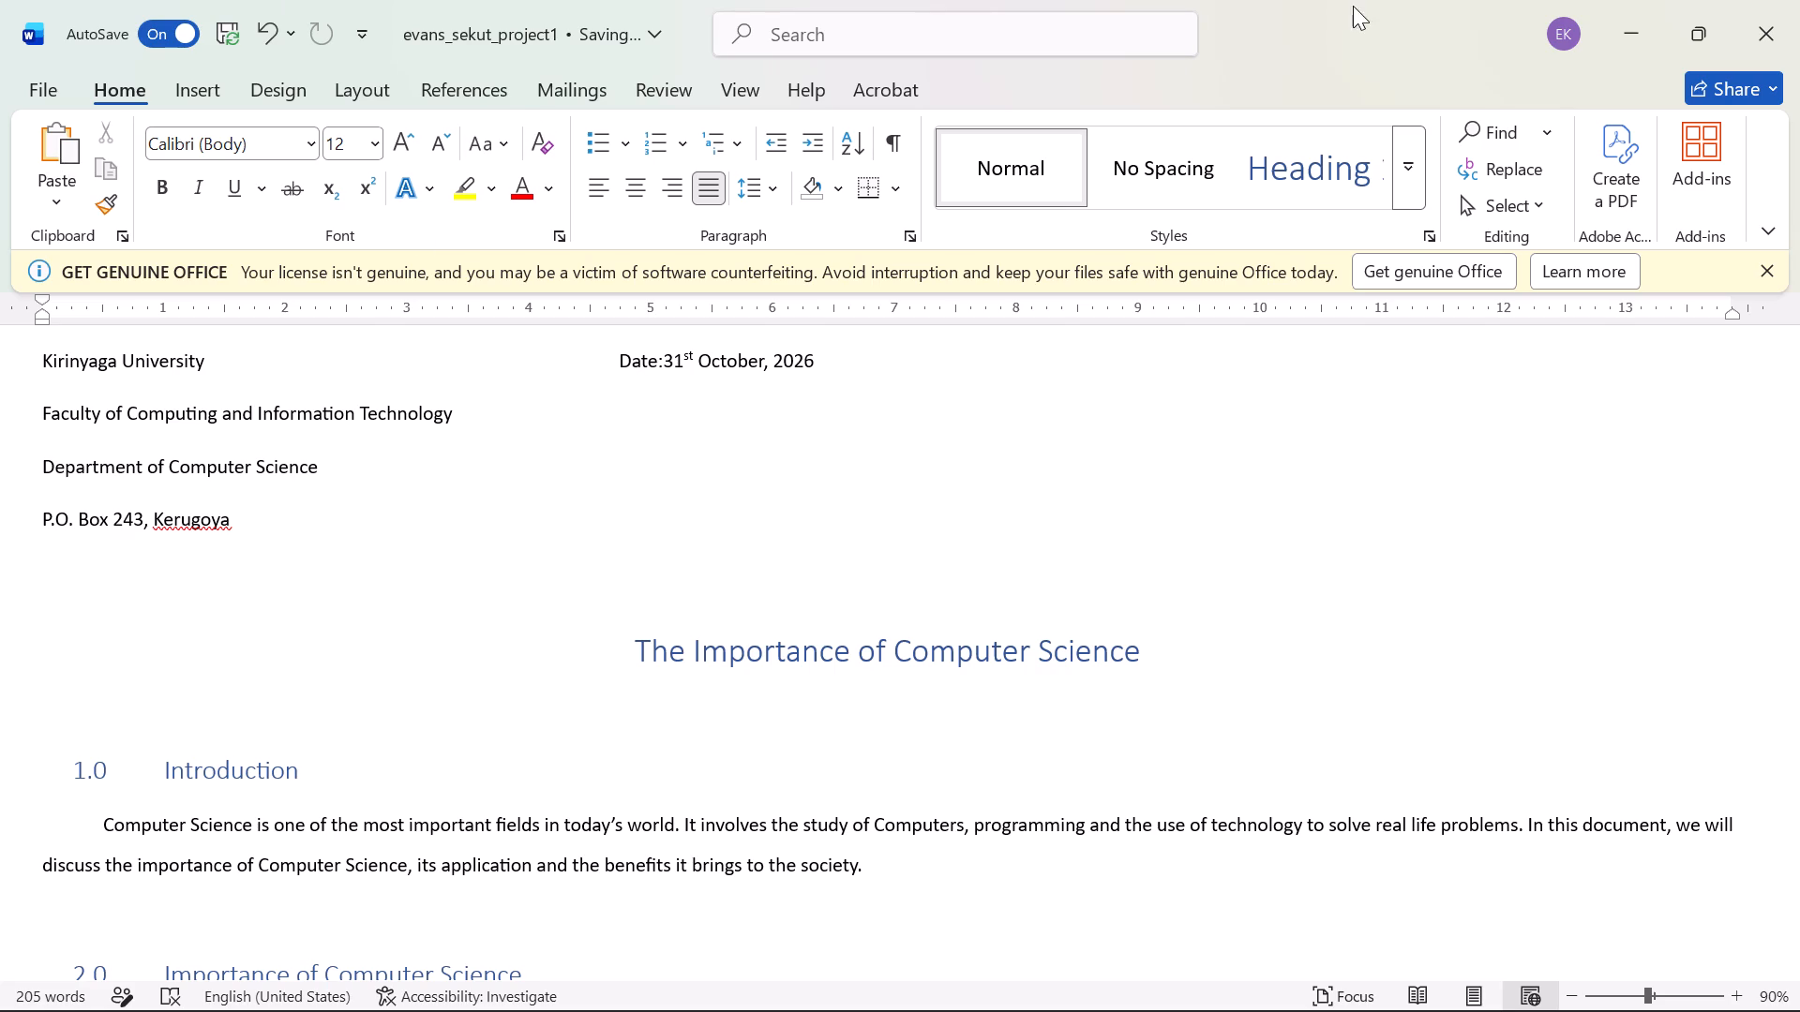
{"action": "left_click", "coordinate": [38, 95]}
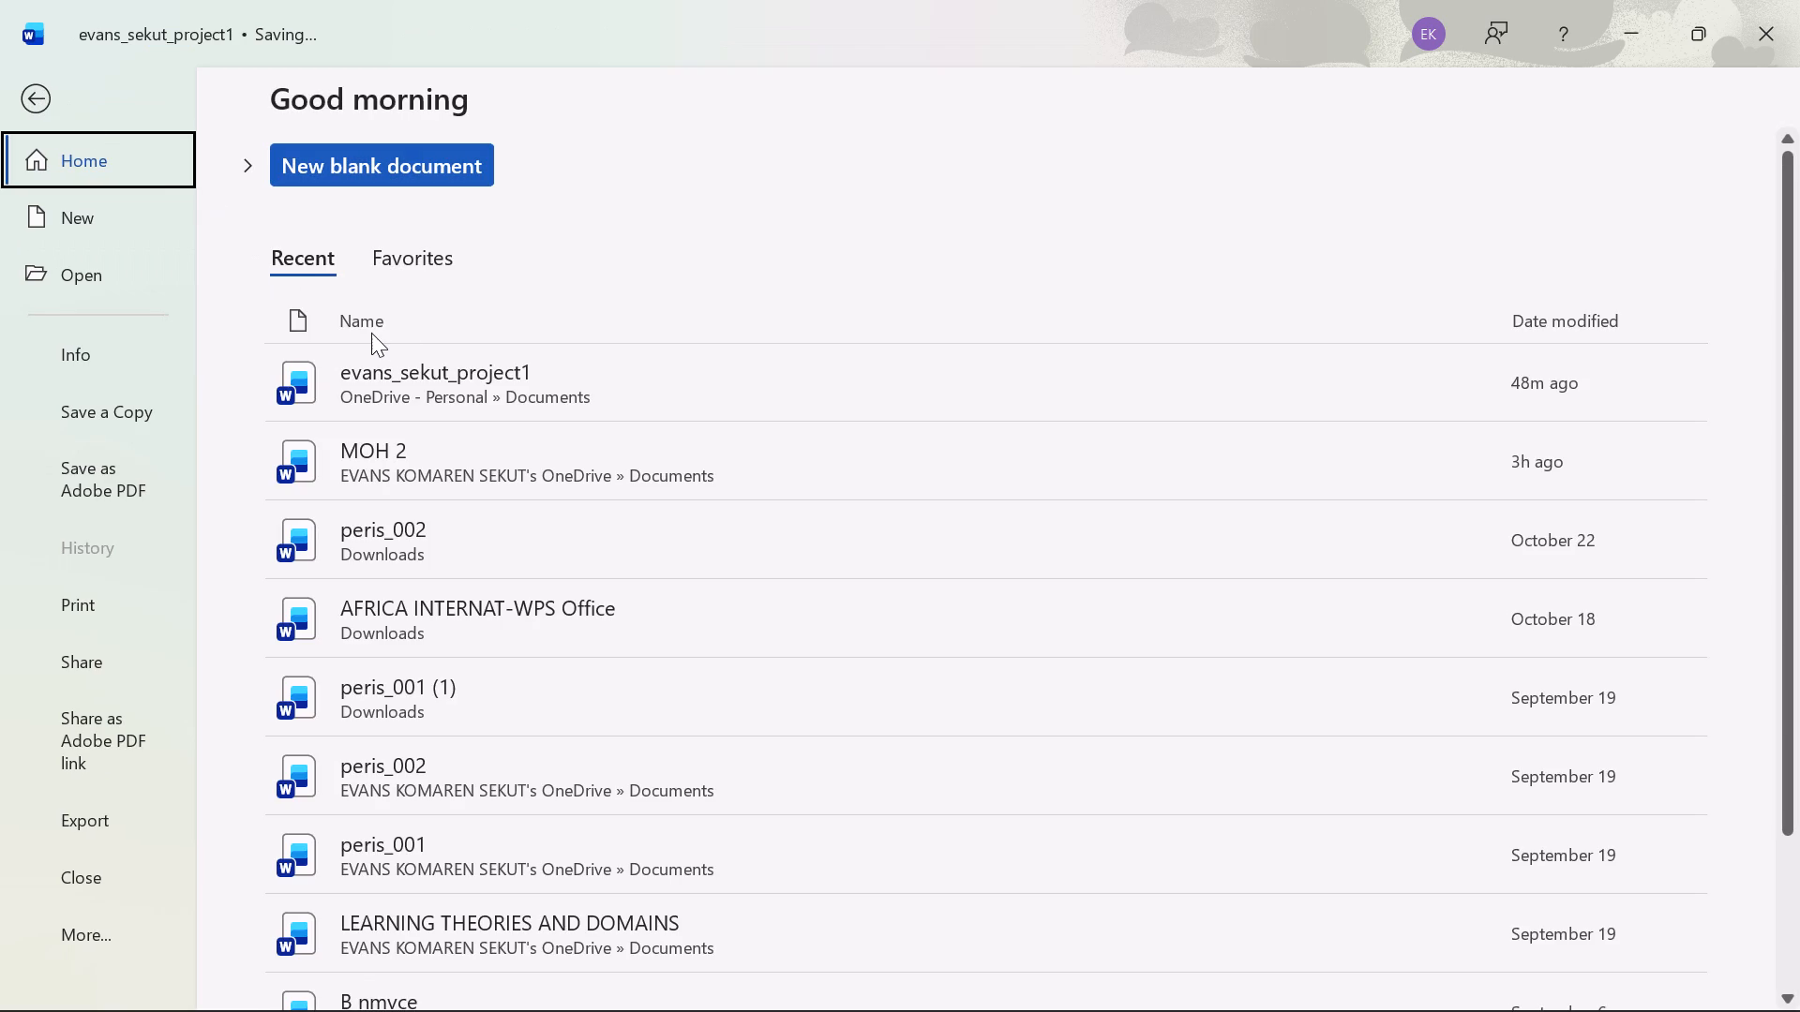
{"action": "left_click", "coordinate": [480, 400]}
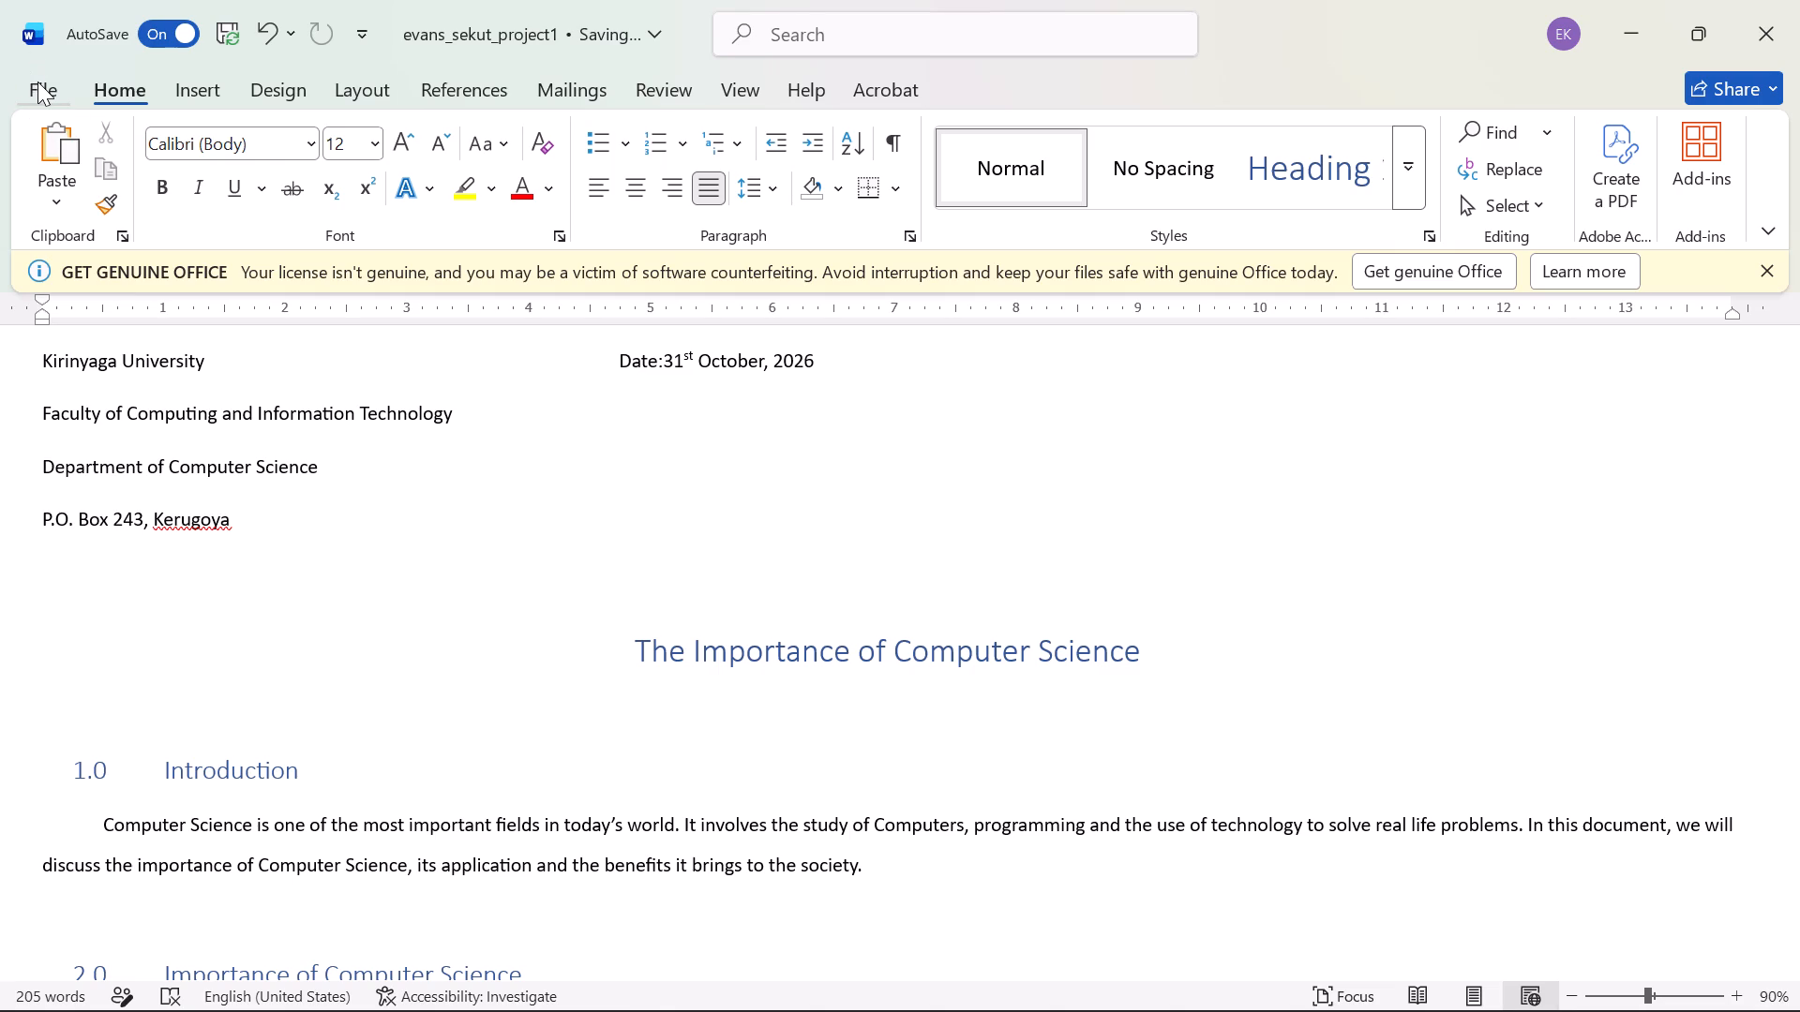
Open the print preview and check the page layout, printer choice and print settings.
{"action": "left_click", "coordinate": [37, 82]}
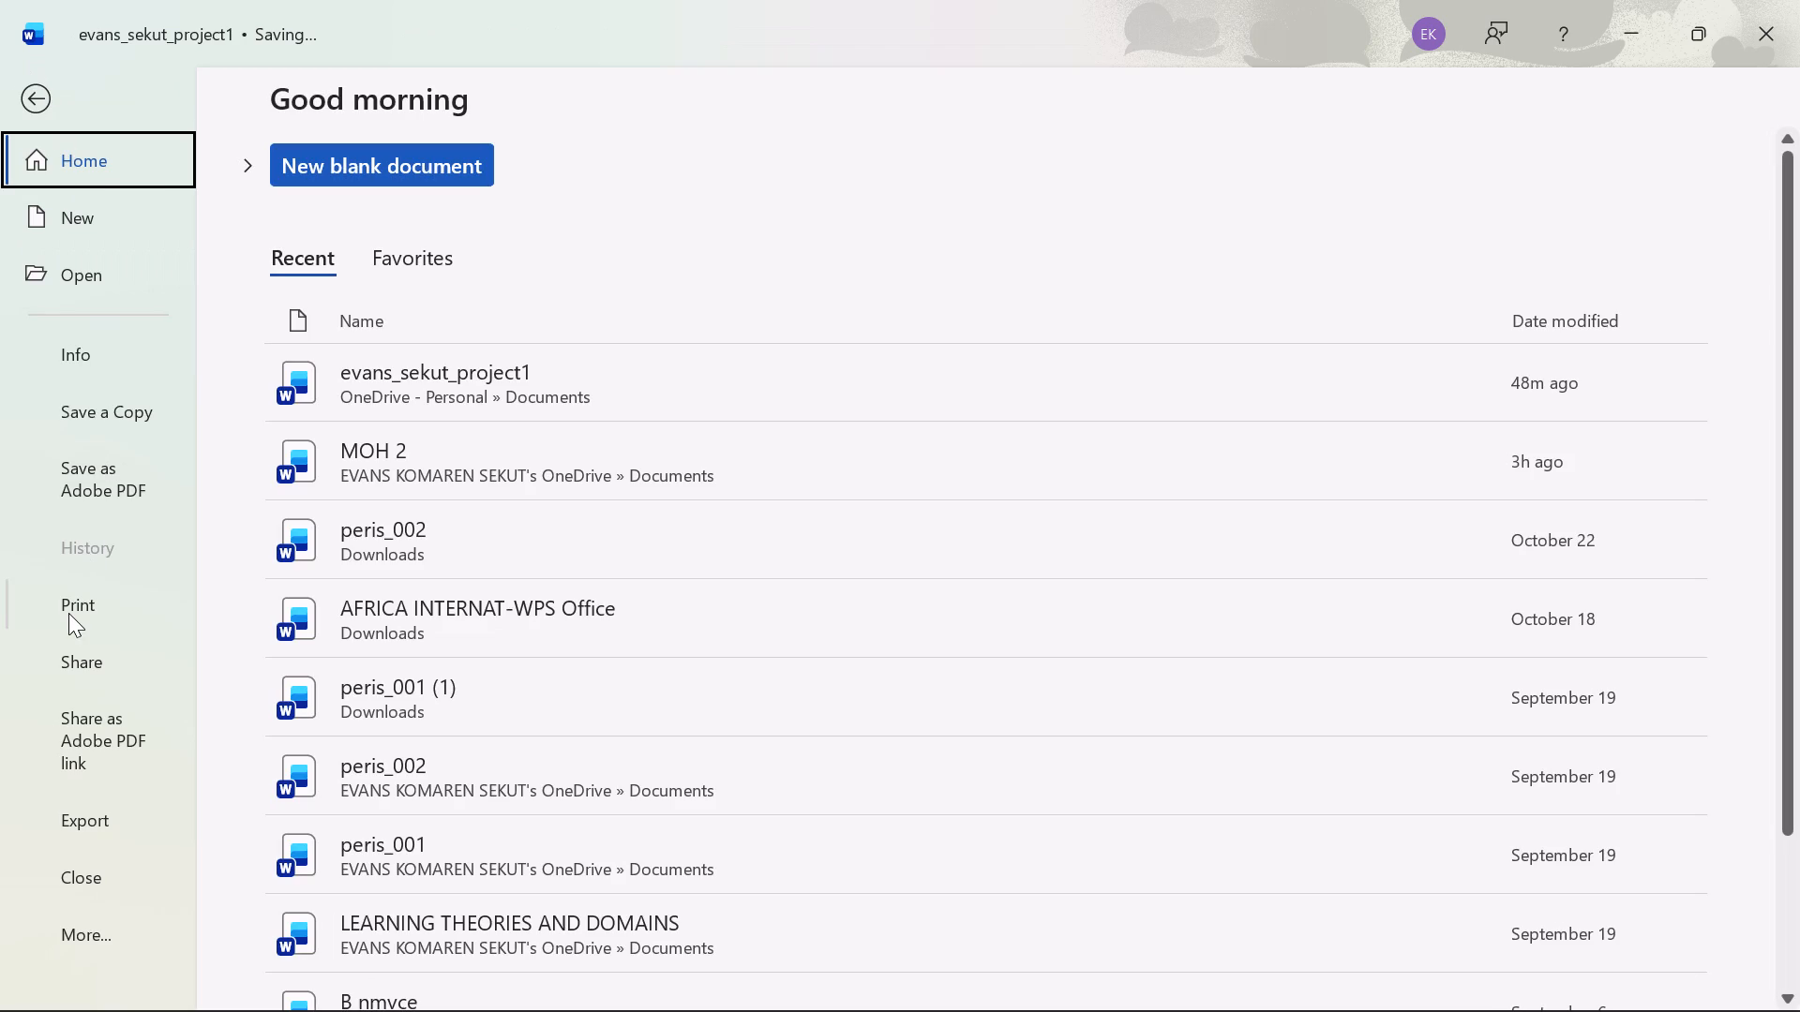
{"action": "left_click", "coordinate": [69, 600]}
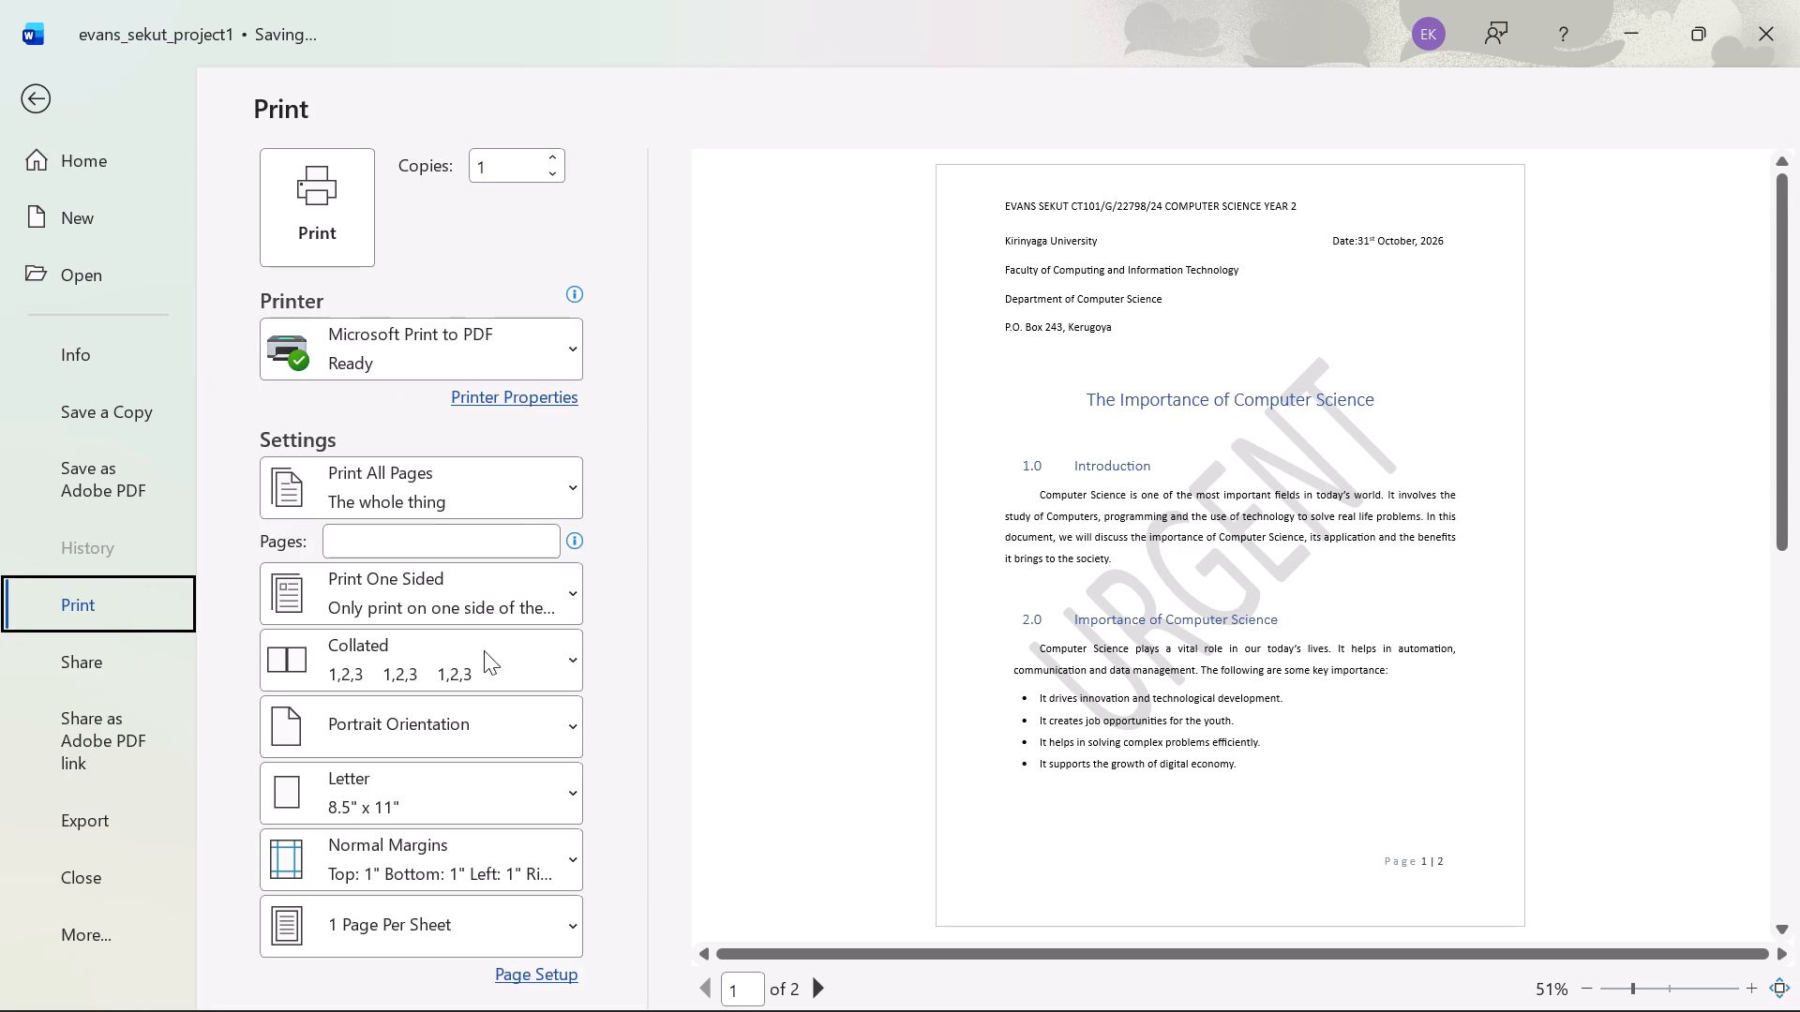
{"action": "left_click", "coordinate": [565, 344]}
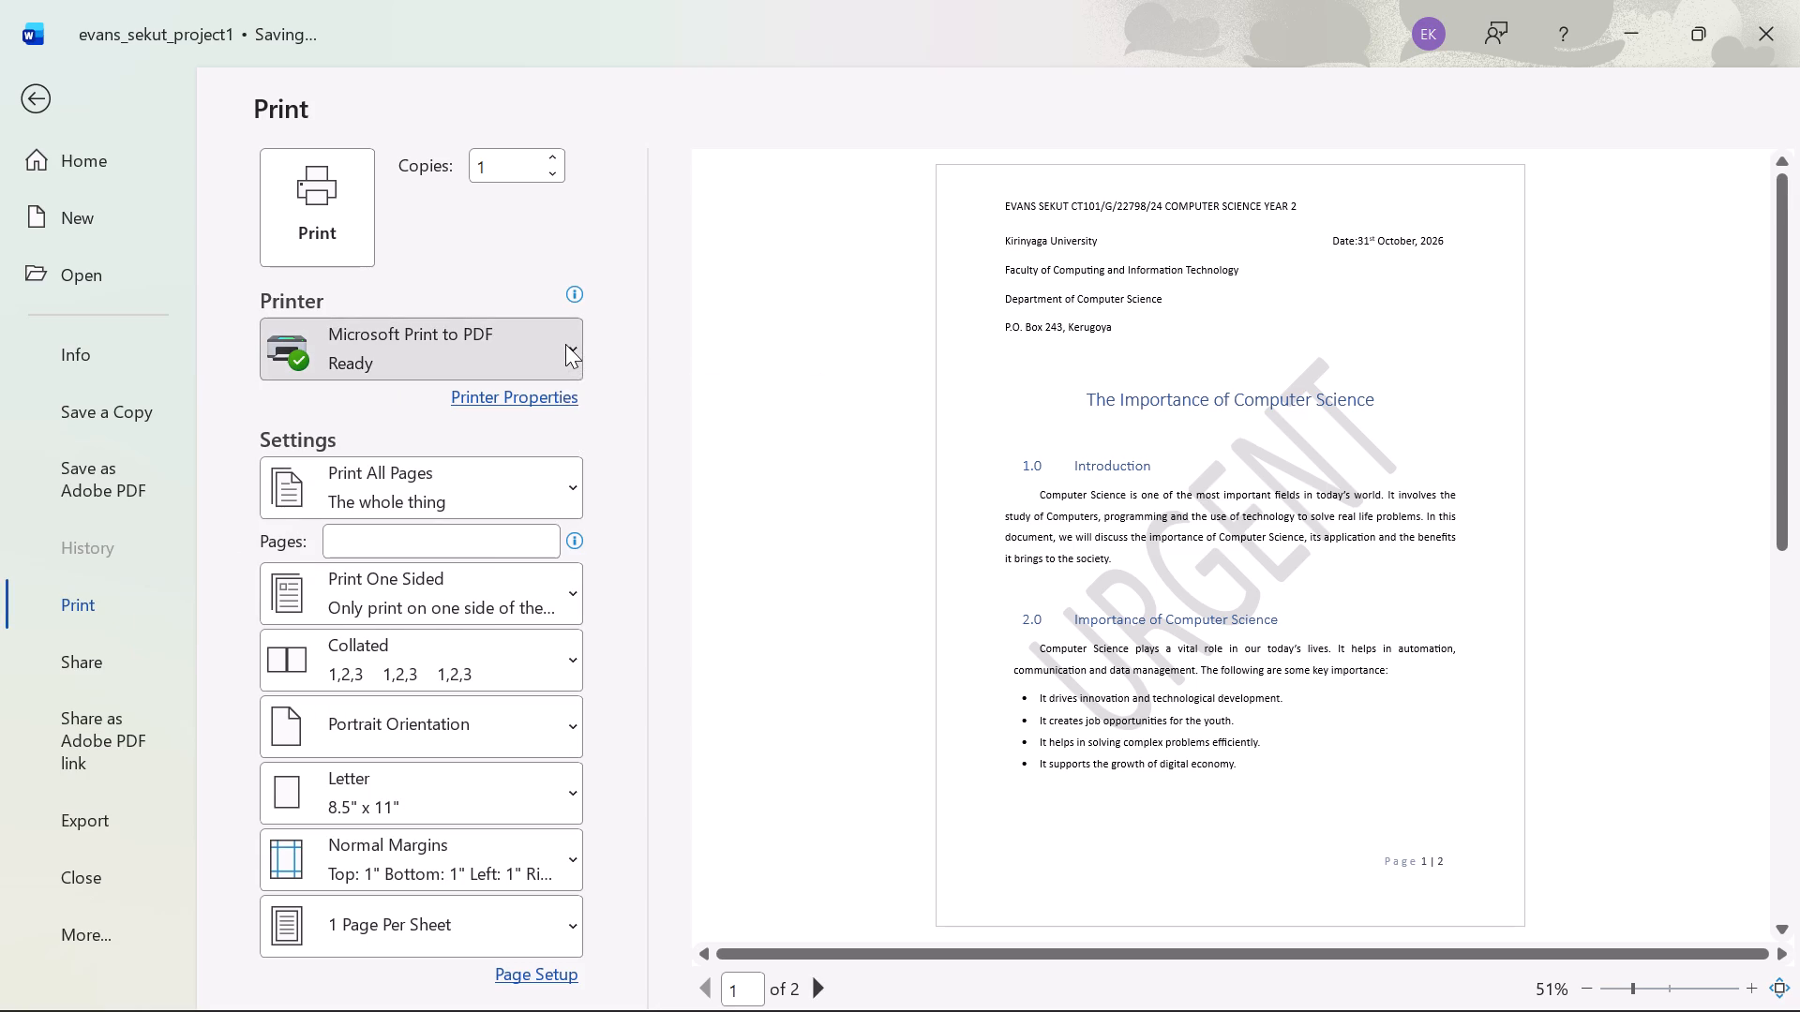
{"action": "left_click", "coordinate": [565, 344]}
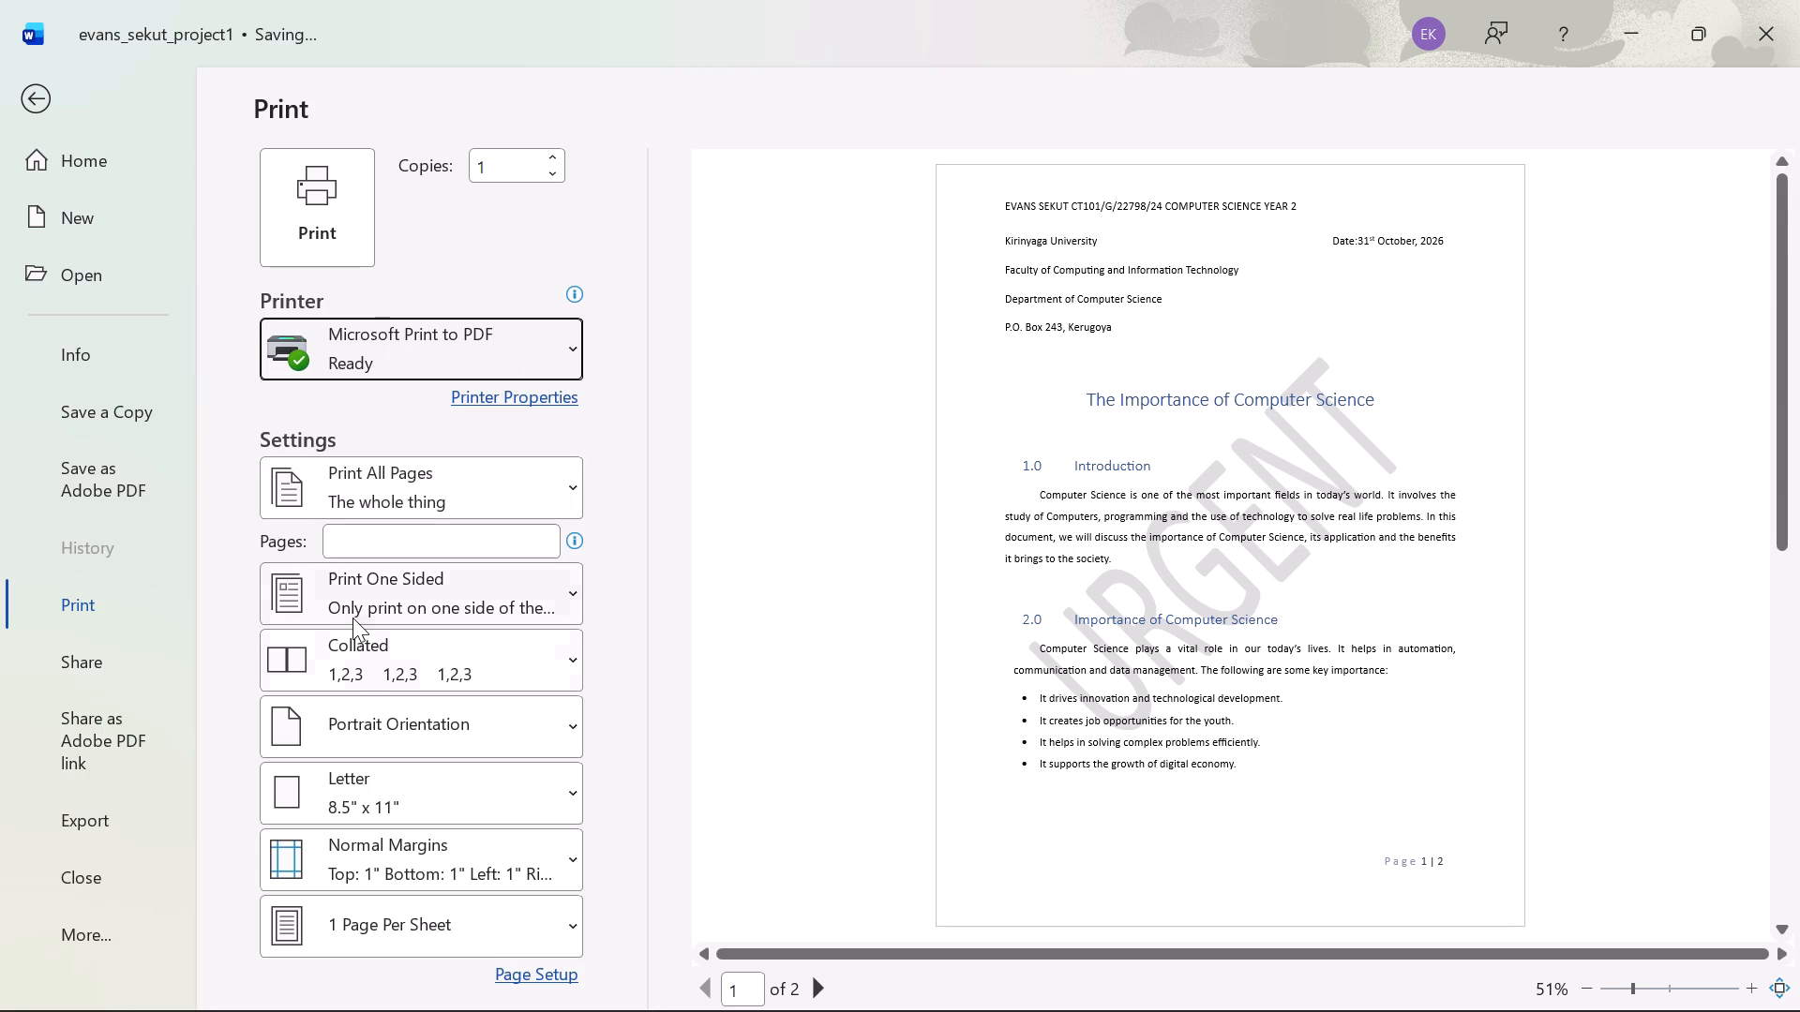
{"action": "scroll", "coordinate": [401, 821], "scroll_direction": "down", "scroll_amount": 1}
Save the document as an Adobe PDF, starting the conversion with Adobe Acrobat.
{"action": "left_click", "coordinate": [98, 488]}
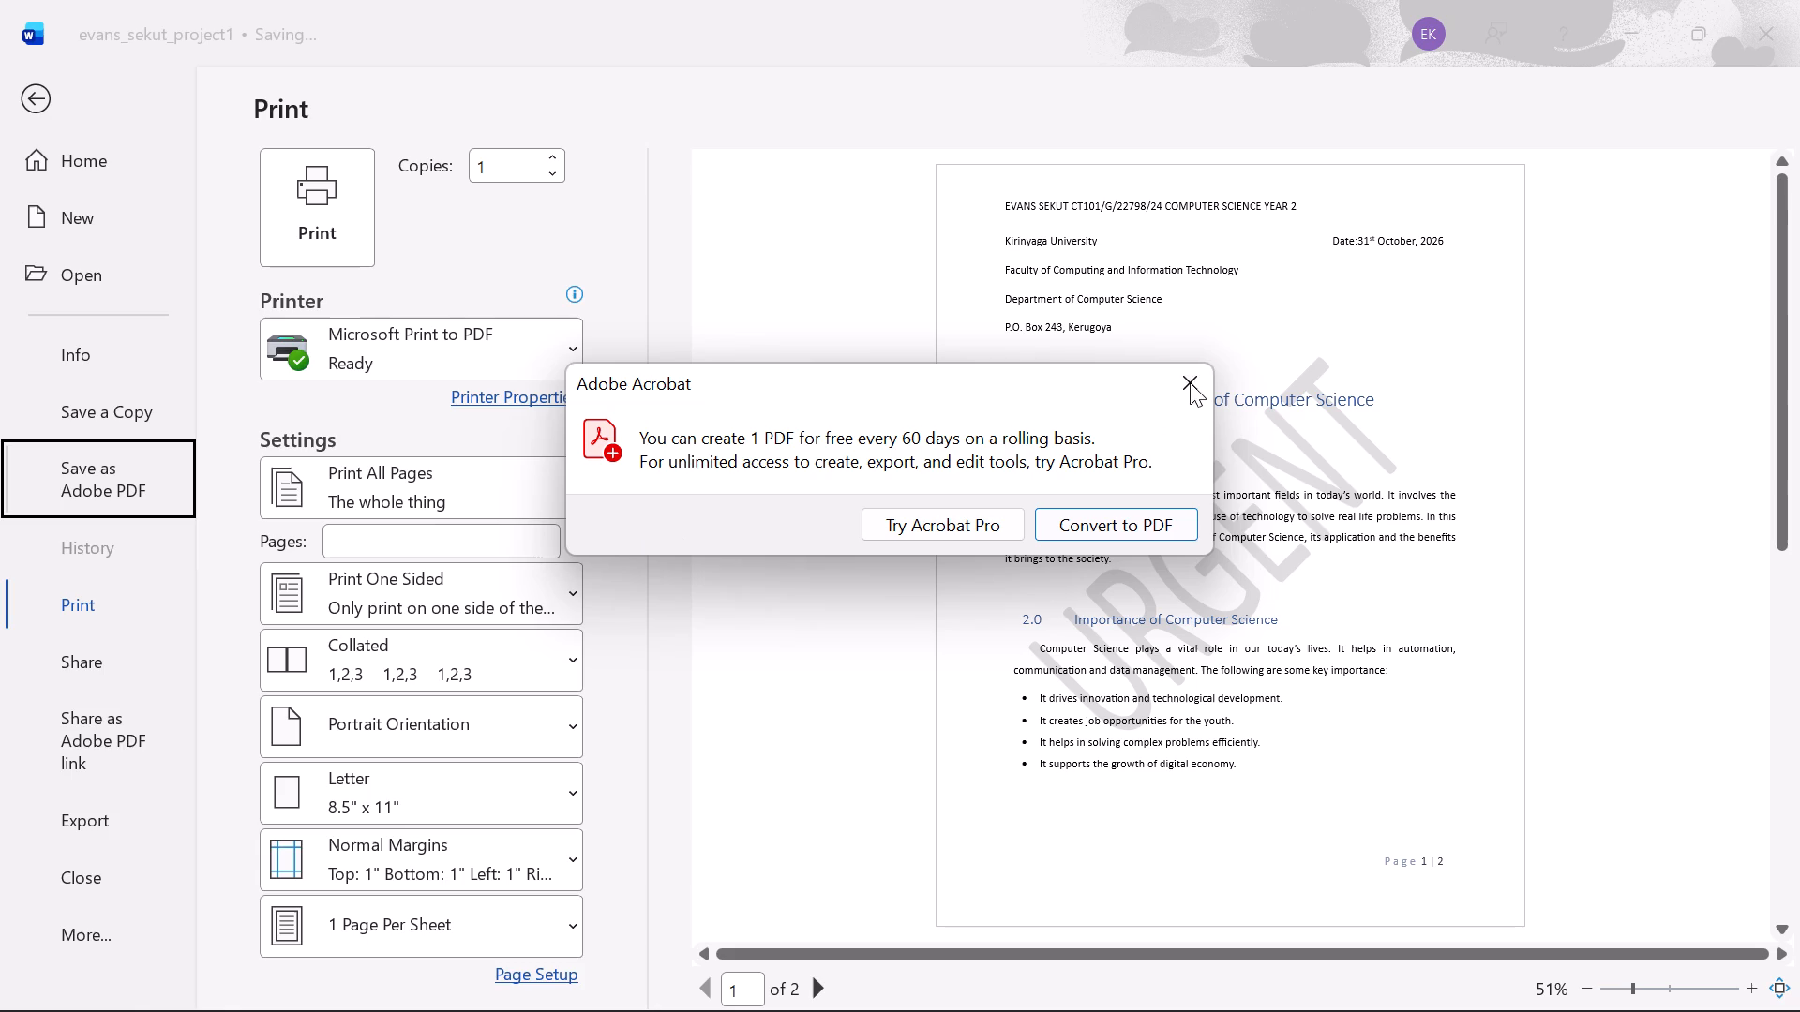
{"action": "left_click", "coordinate": [1106, 523]}
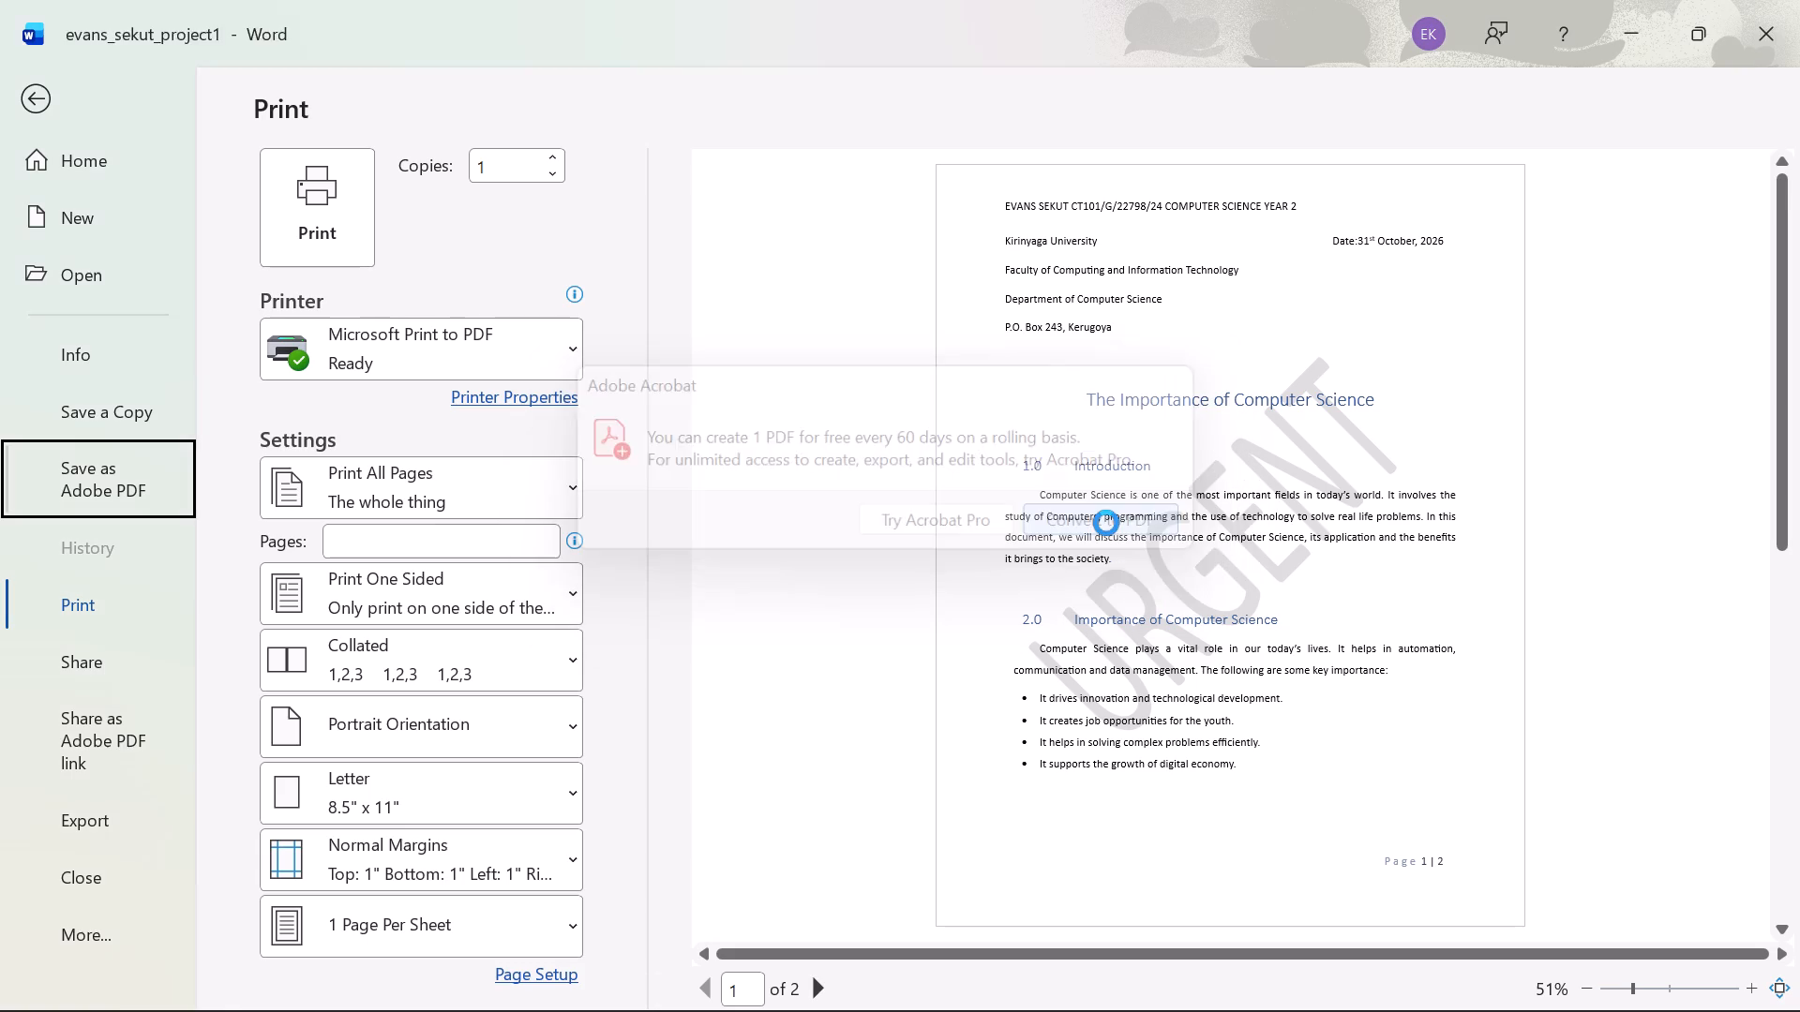
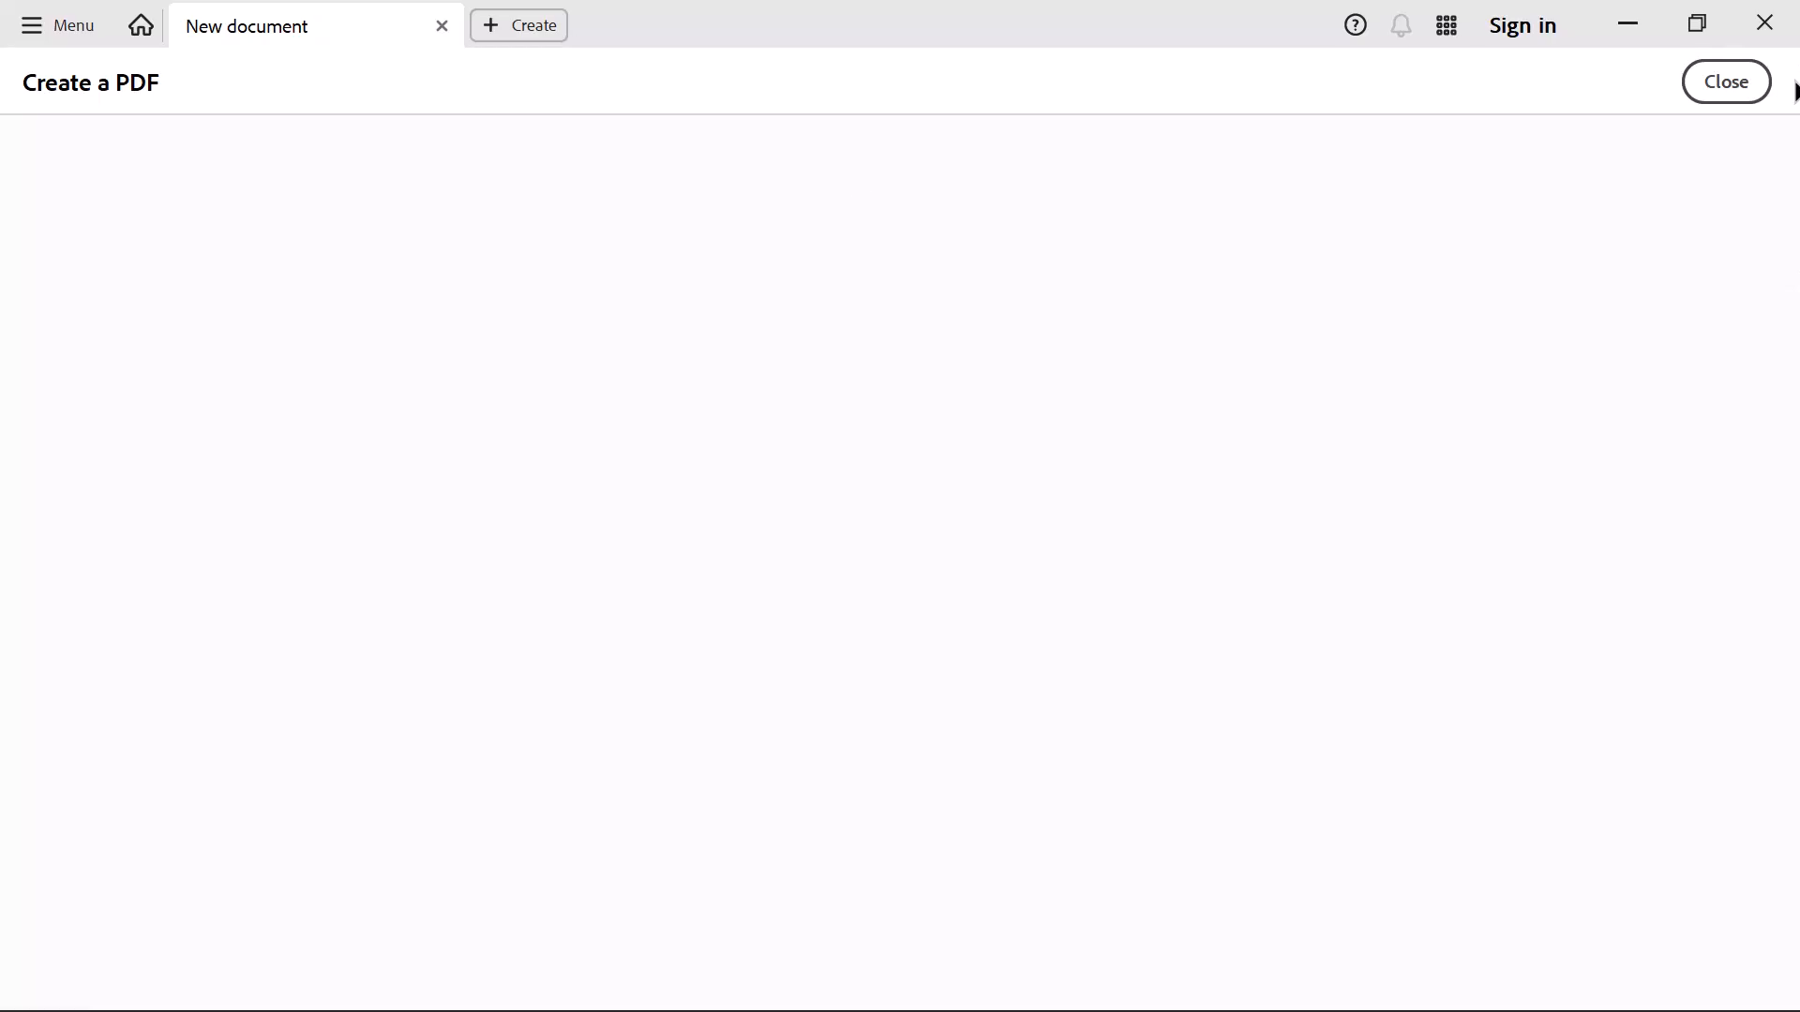
Close the Adobe Acrobat window showing the empty Create a PDF page.
{"action": "left_click", "coordinate": [1759, 14]}
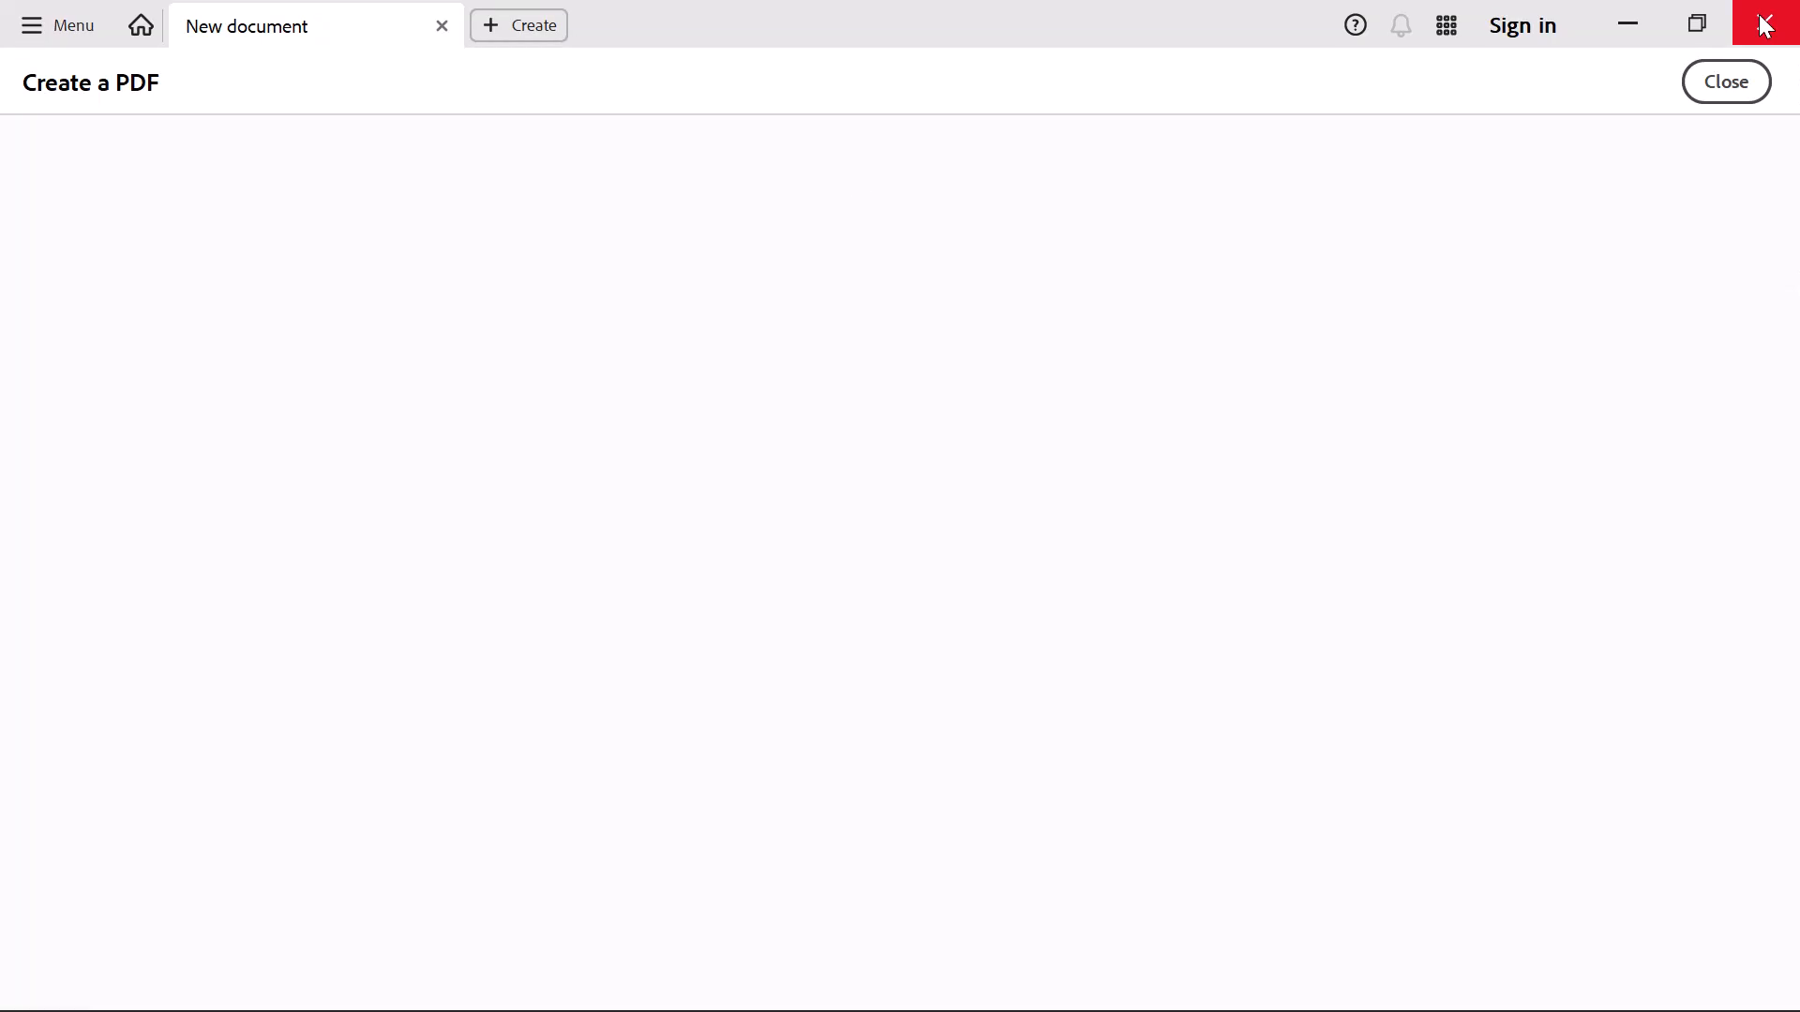